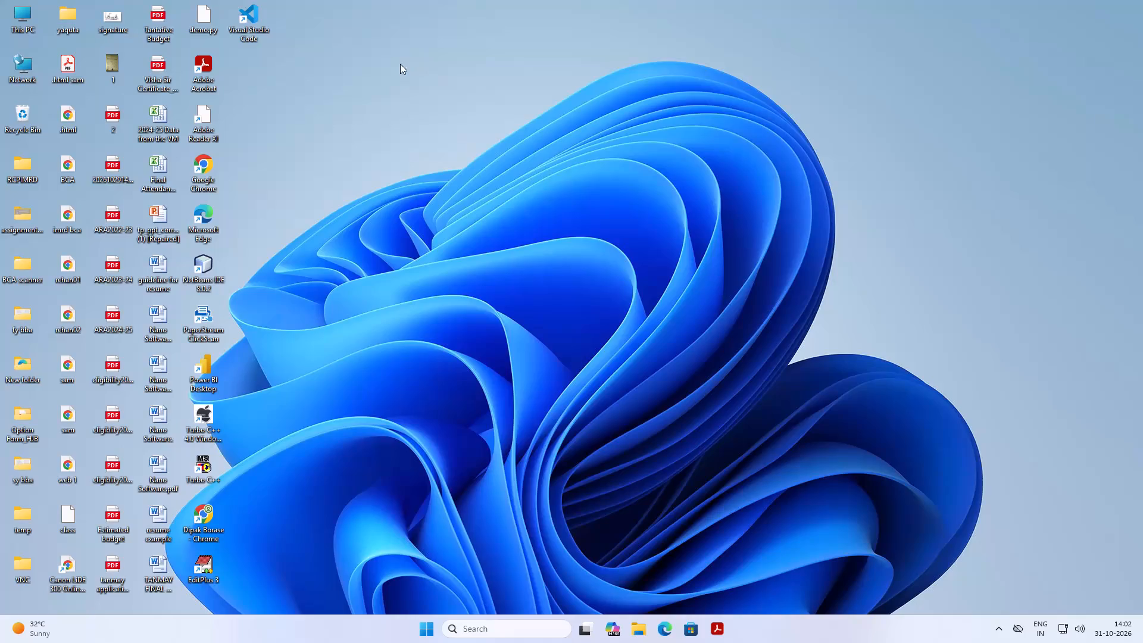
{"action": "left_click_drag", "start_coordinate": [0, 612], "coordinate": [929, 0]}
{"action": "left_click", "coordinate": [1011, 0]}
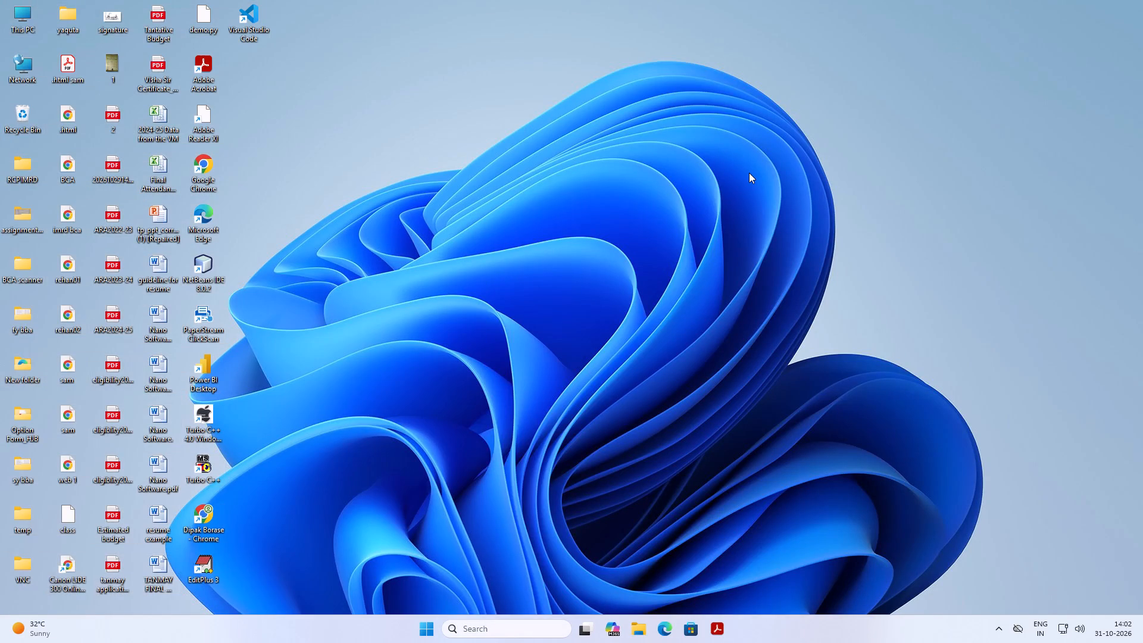
Connect to the network computer imrdcomp23 and open its shared folder E.
{"action": "key", "text": "super+r"}
{"action": "key", "text": "Return"}
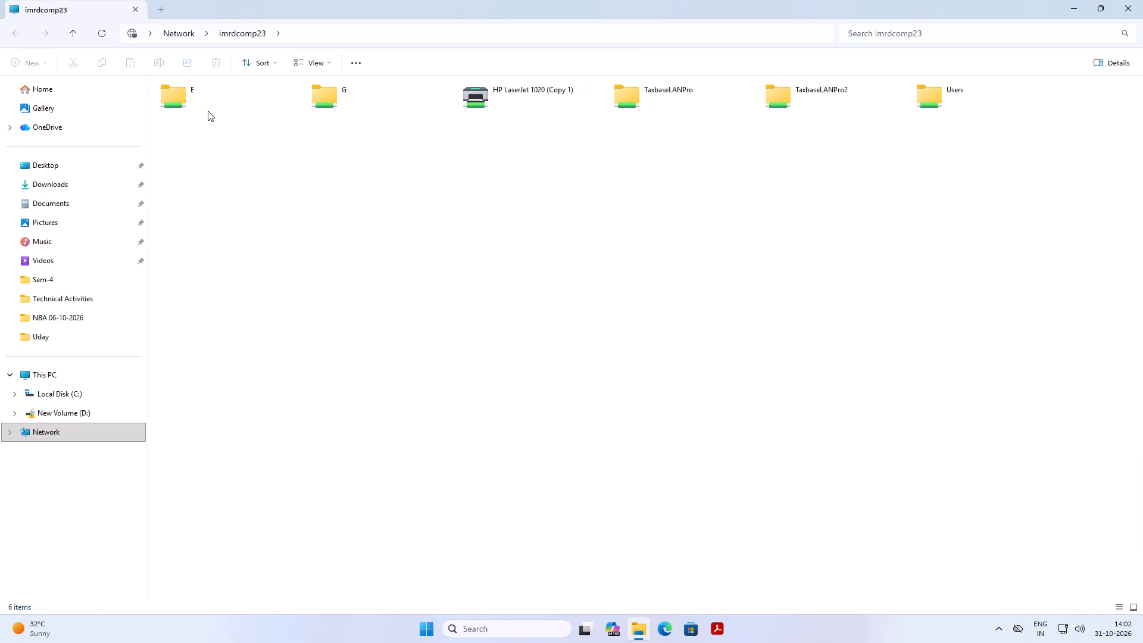
{"action": "double_click", "coordinate": [211, 102]}
{"action": "scroll", "coordinate": [431, 496], "scroll_direction": "down", "scroll_amount": 5}
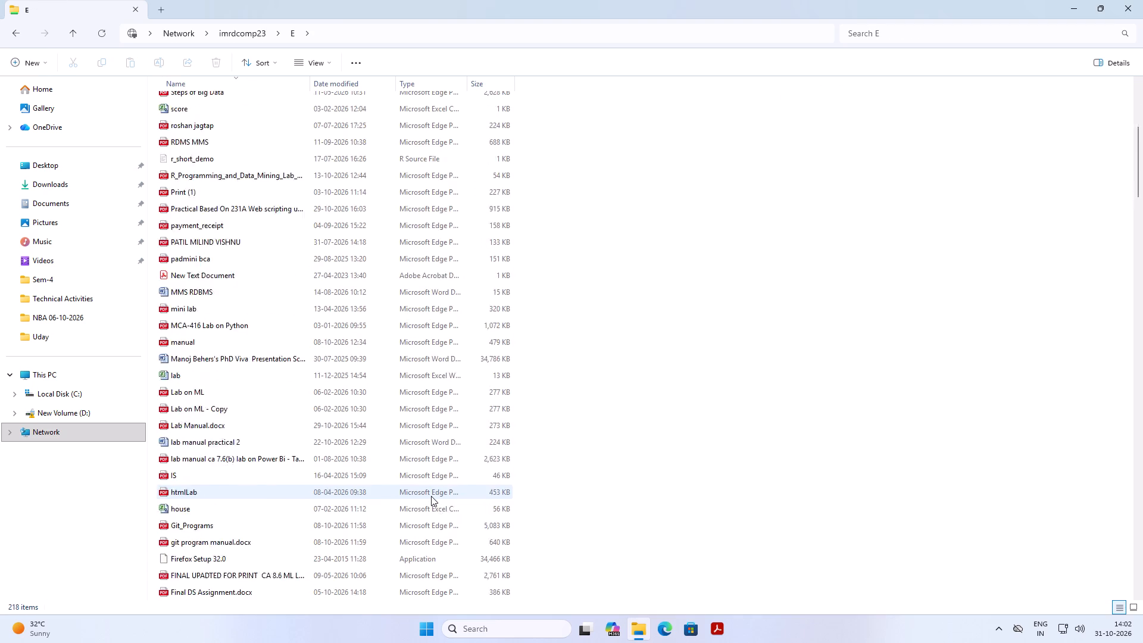
{"action": "scroll", "coordinate": [431, 496], "scroll_direction": "down", "scroll_amount": 14}
{"action": "scroll", "coordinate": [432, 498], "scroll_direction": "down", "scroll_amount": 11}
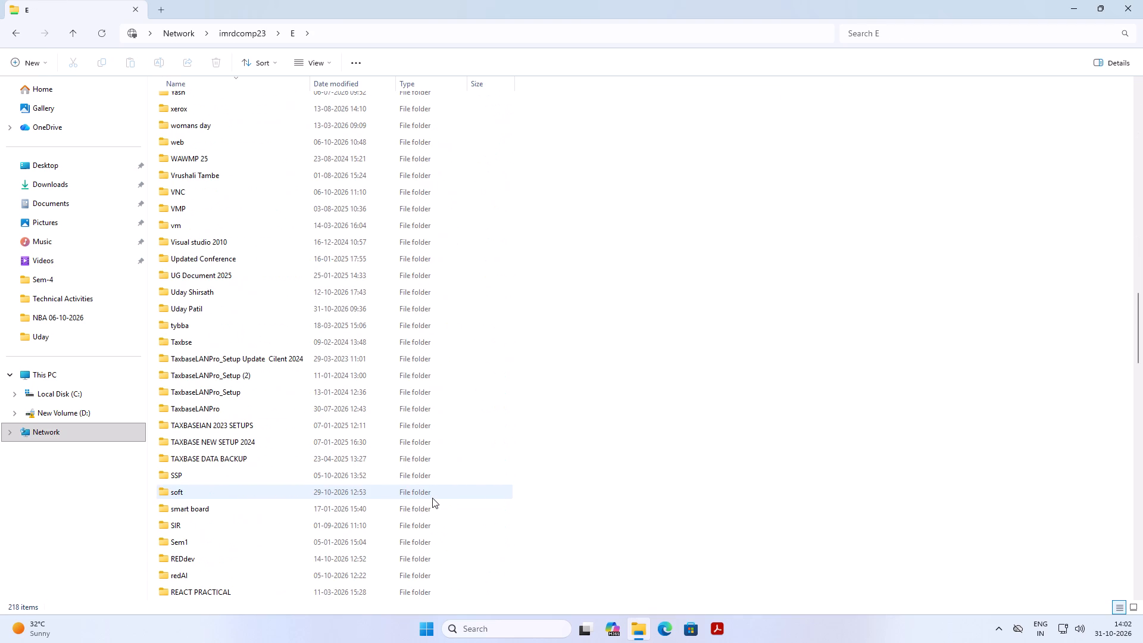
{"action": "scroll", "coordinate": [307, 279], "scroll_direction": "down", "scroll_amount": 6}
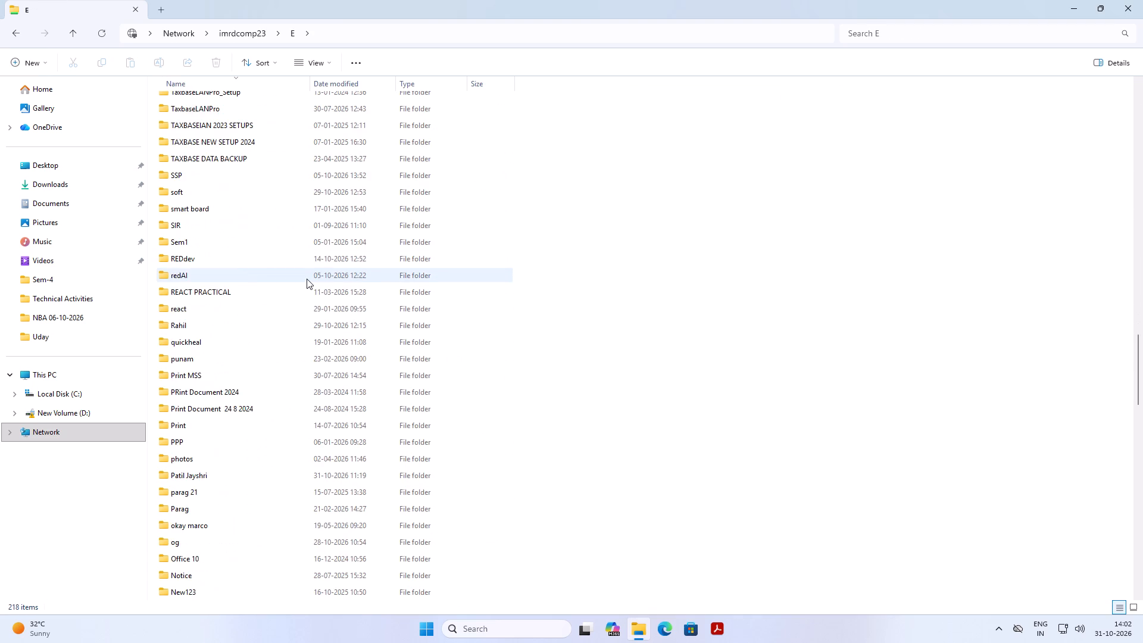
{"action": "scroll", "coordinate": [307, 279], "scroll_direction": "down", "scroll_amount": 12}
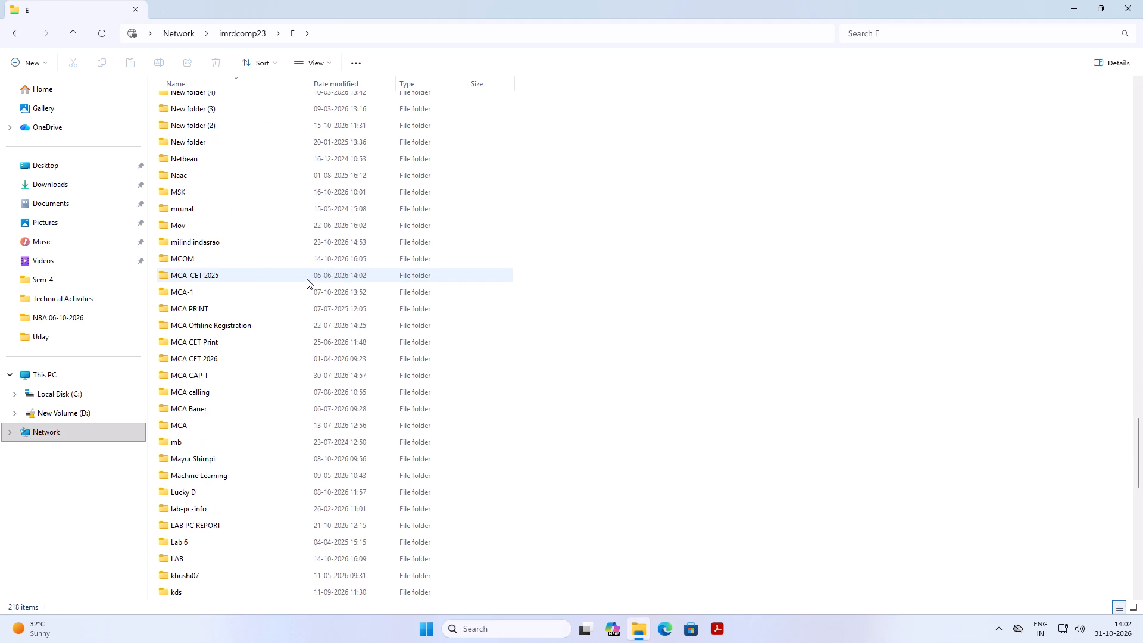
{"action": "scroll", "coordinate": [307, 279], "scroll_direction": "down", "scroll_amount": 13}
{"action": "scroll", "coordinate": [307, 279], "scroll_direction": "up", "scroll_amount": 1}
{"action": "scroll", "coordinate": [307, 279], "scroll_direction": "down", "scroll_amount": 5}
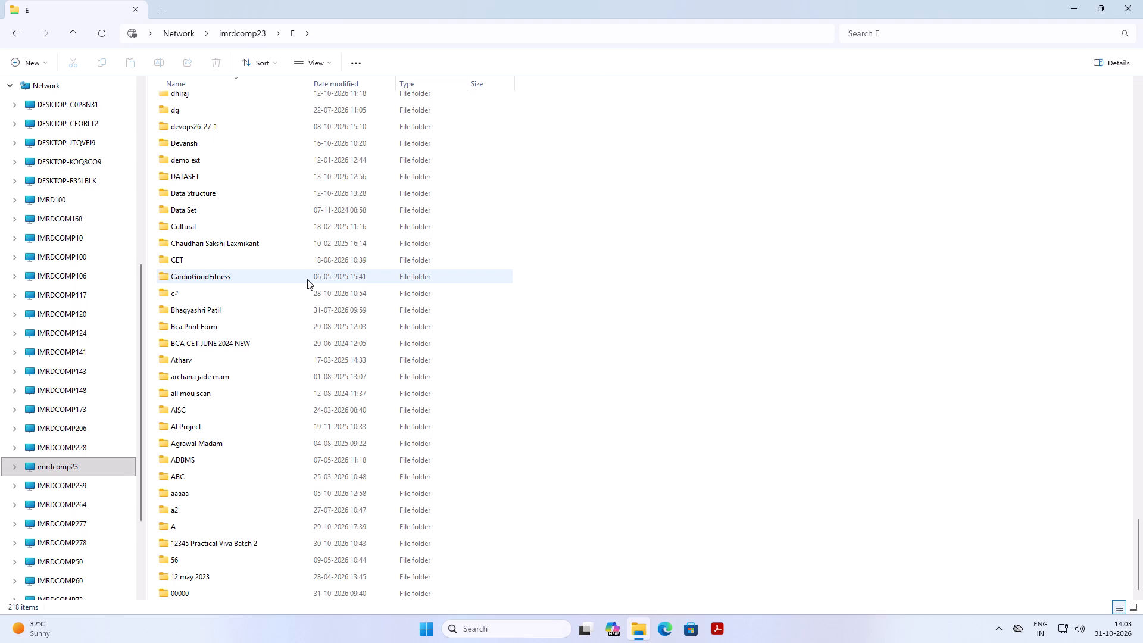
{"action": "scroll", "coordinate": [307, 279], "scroll_direction": "down", "scroll_amount": 5}
{"action": "scroll", "coordinate": [316, 617], "scroll_direction": "down", "scroll_amount": 5}
{"action": "scroll", "coordinate": [252, 280], "scroll_direction": "down", "scroll_amount": 4}
{"action": "scroll", "coordinate": [264, 310], "scroll_direction": "up", "scroll_amount": 18}
{"action": "scroll", "coordinate": [264, 310], "scroll_direction": "up", "scroll_amount": 13}
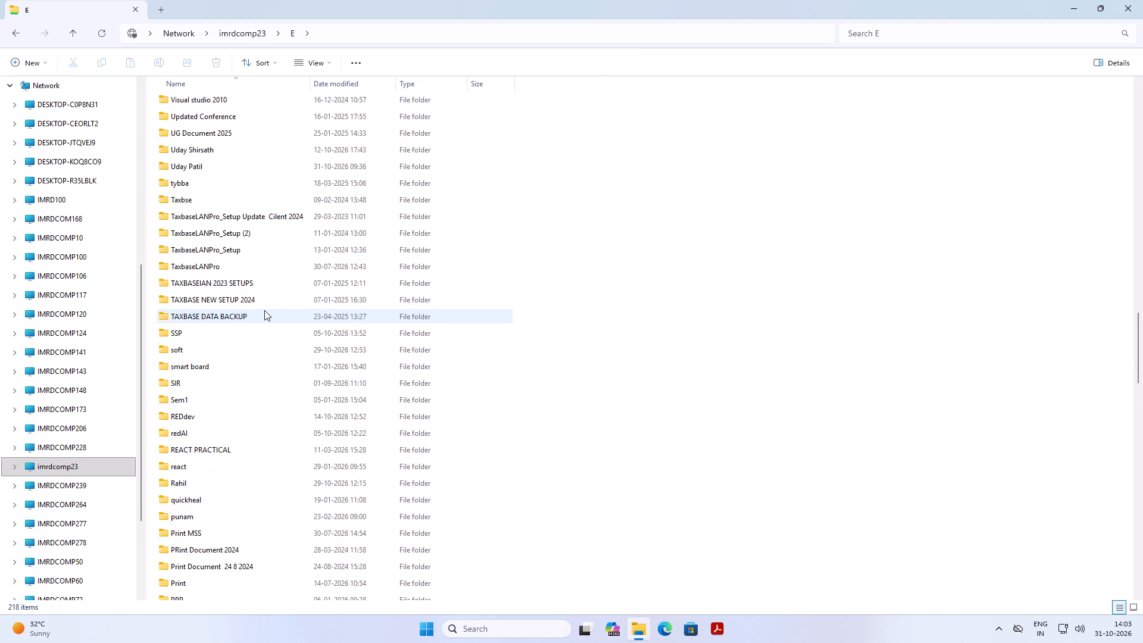
{"action": "scroll", "coordinate": [264, 310], "scroll_direction": "up", "scroll_amount": 17}
{"action": "scroll", "coordinate": [264, 310], "scroll_direction": "down", "scroll_amount": 10}
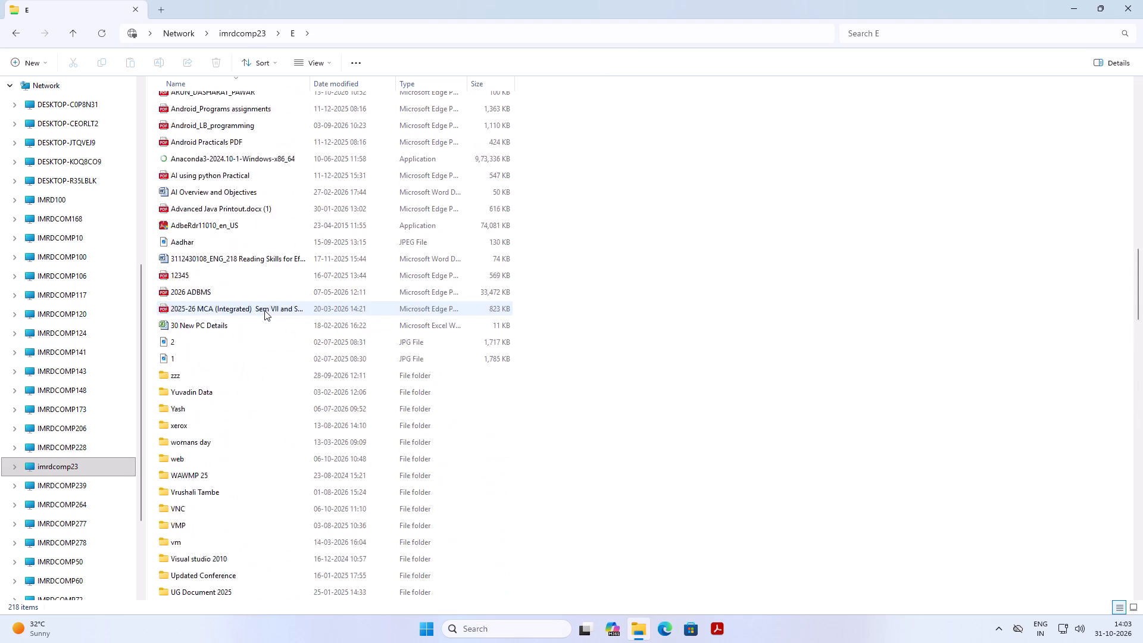
{"action": "scroll", "coordinate": [264, 310], "scroll_direction": "down", "scroll_amount": 7}
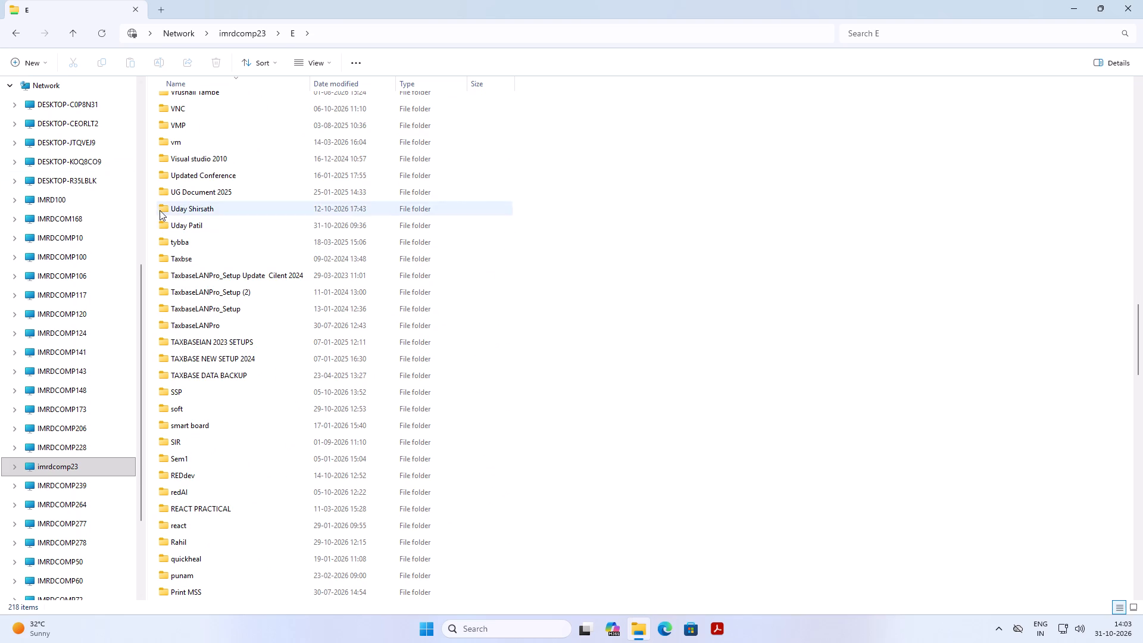
{"action": "double_click", "coordinate": [197, 229]}
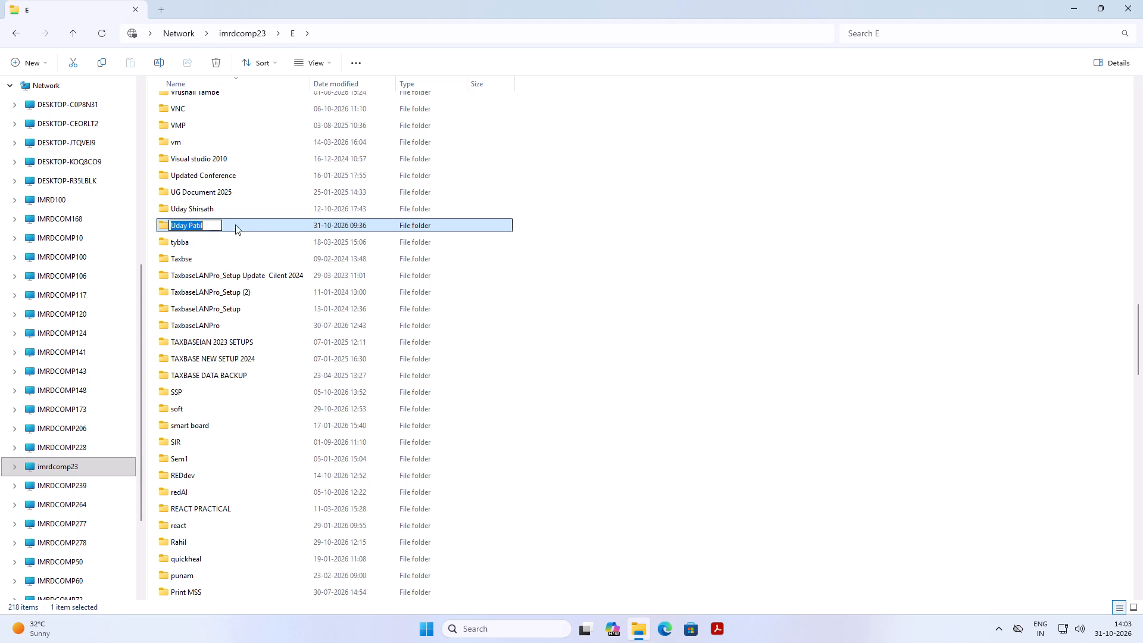
{"action": "double_click", "coordinate": [255, 224]}
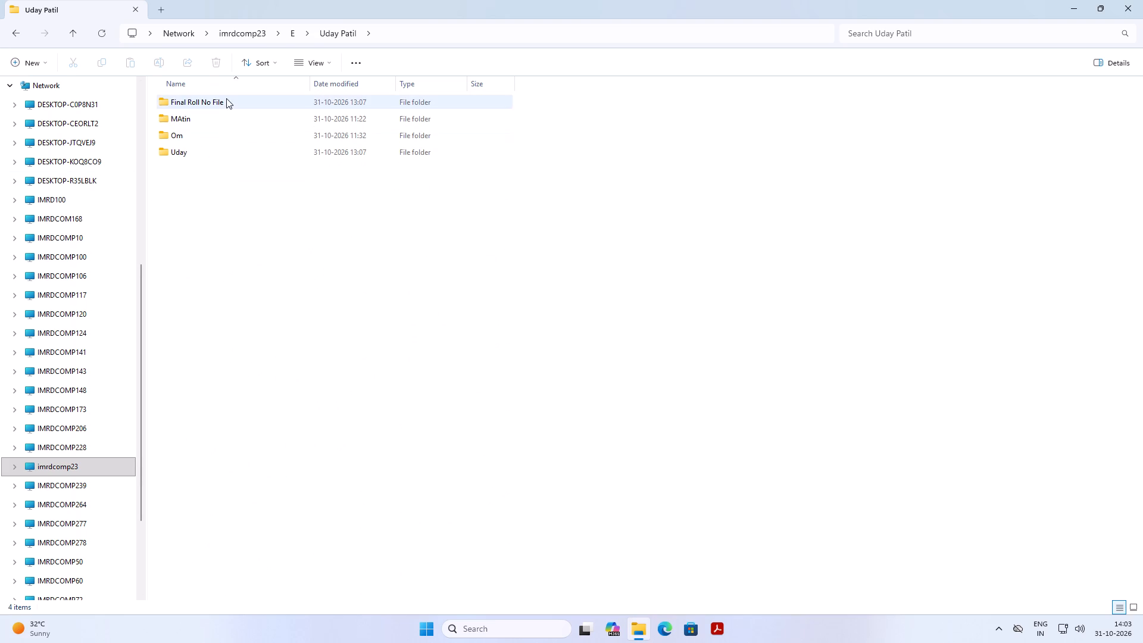
{"action": "double_click", "coordinate": [226, 98]}
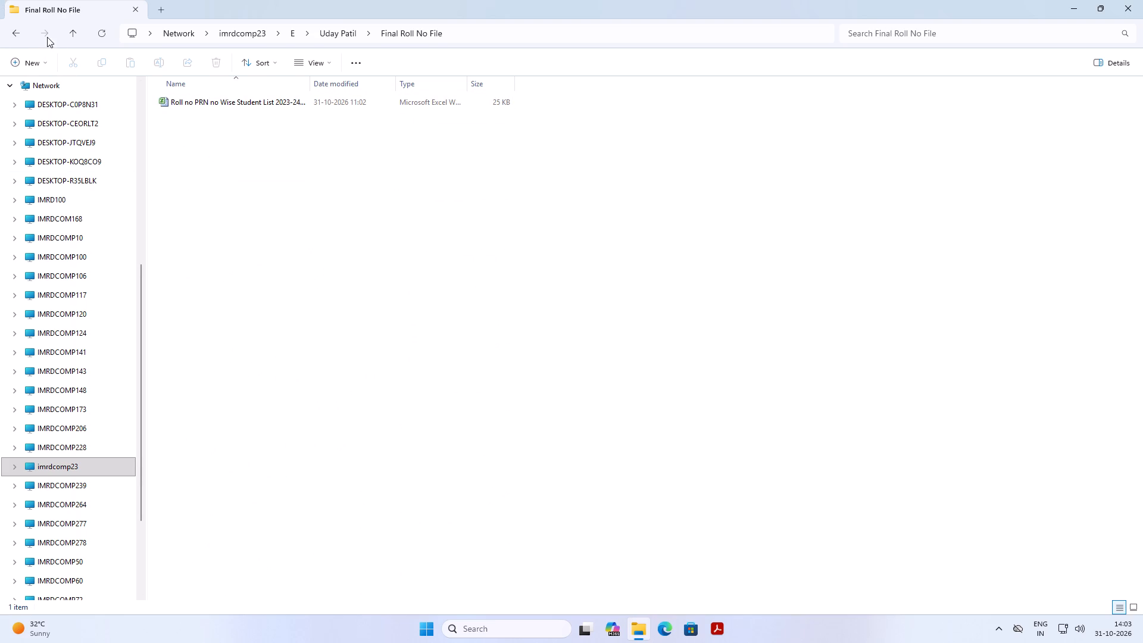
Open the Roll no PRN no Wise Student List 2023-24 workbook in Excel and dismiss the Office activation wizard.
{"action": "double_click", "coordinate": [189, 102]}
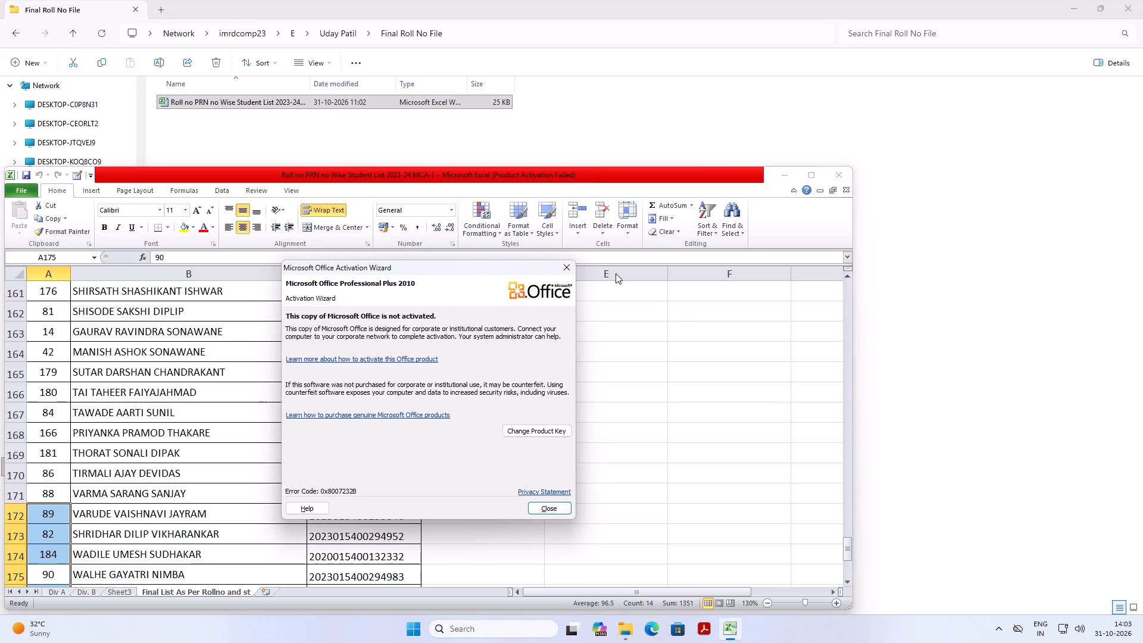
{"action": "left_click", "coordinate": [564, 263]}
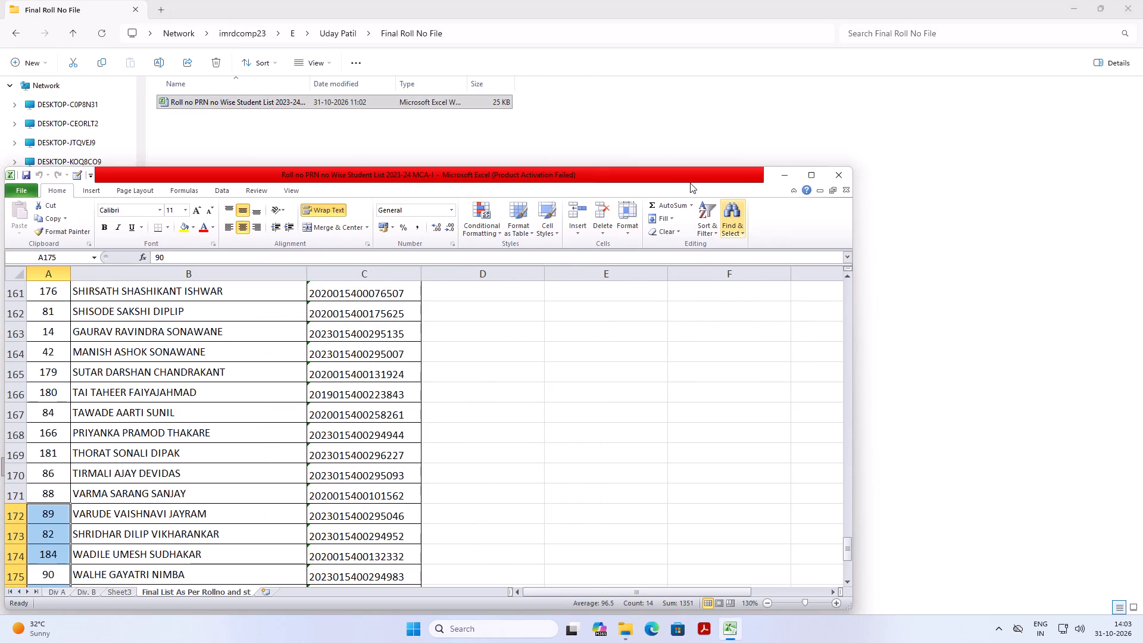
Snap the student list workbook window to the left half of the desktop.
{"action": "left_click_drag", "start_coordinate": [695, 191], "coordinate": [3, 166]}
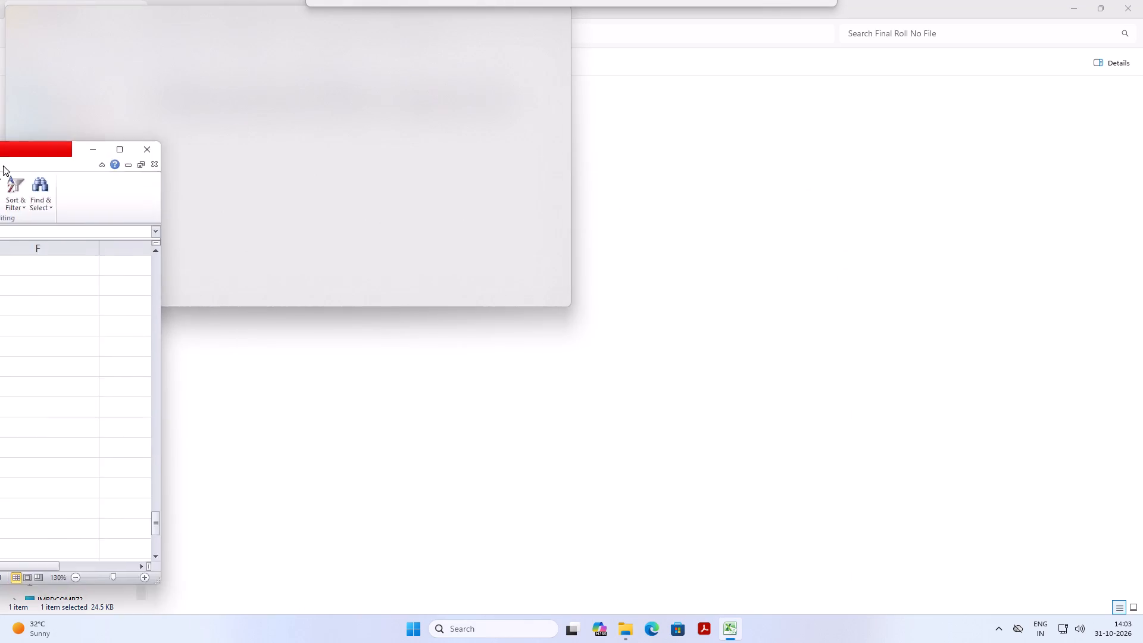
{"action": "left_click_drag", "start_coordinate": [3, 166], "coordinate": [0, 616]}
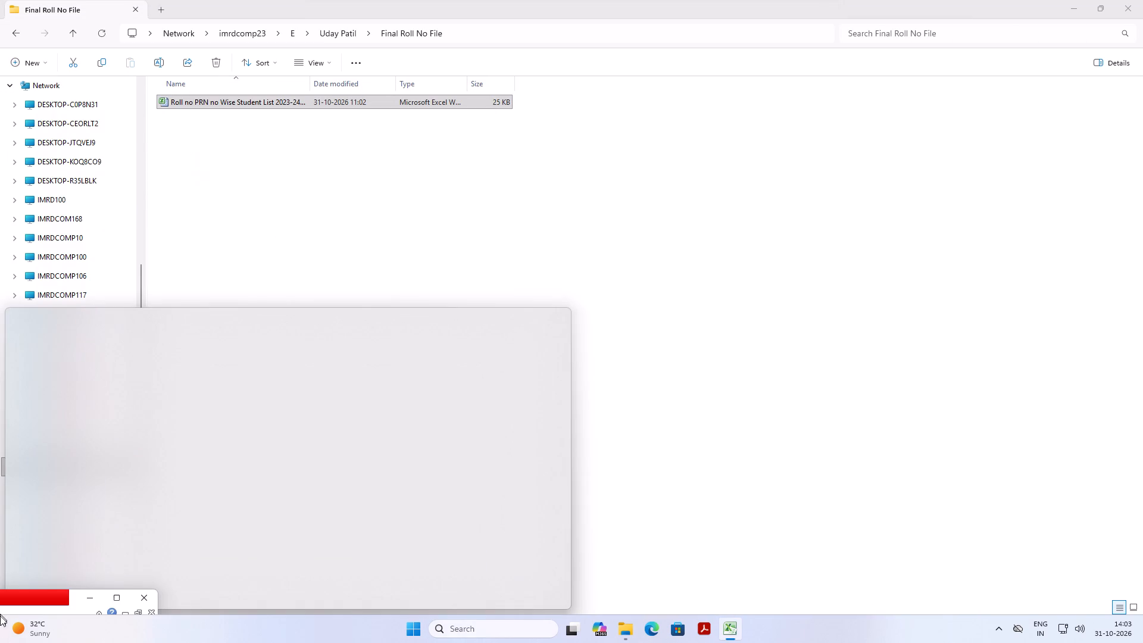
{"action": "left_click_drag", "start_coordinate": [0, 616], "coordinate": [22, 211]}
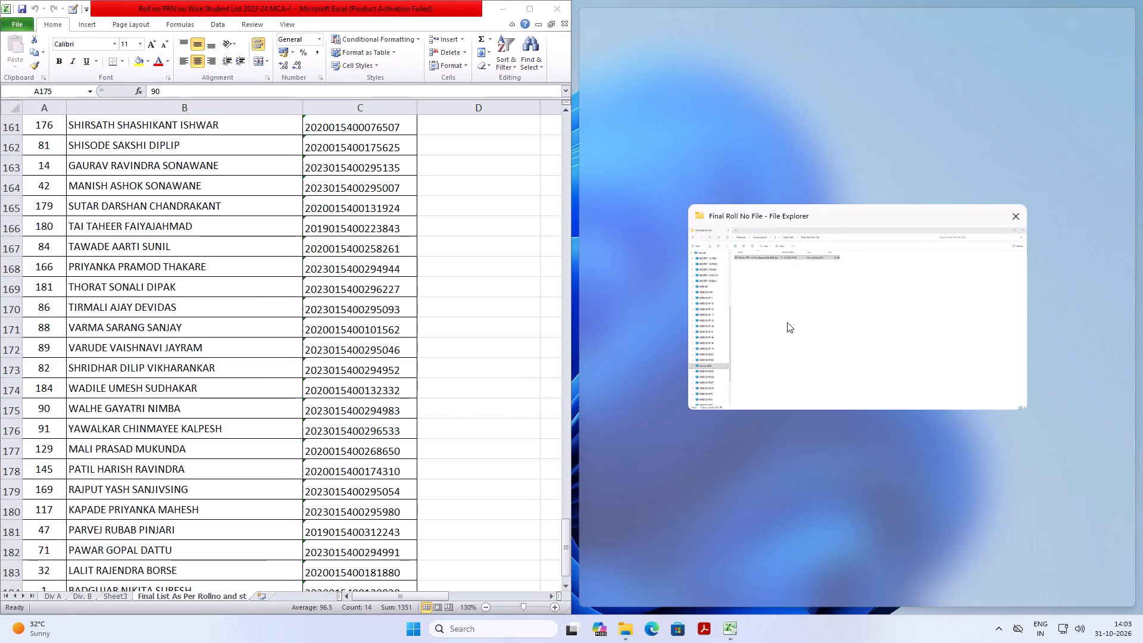
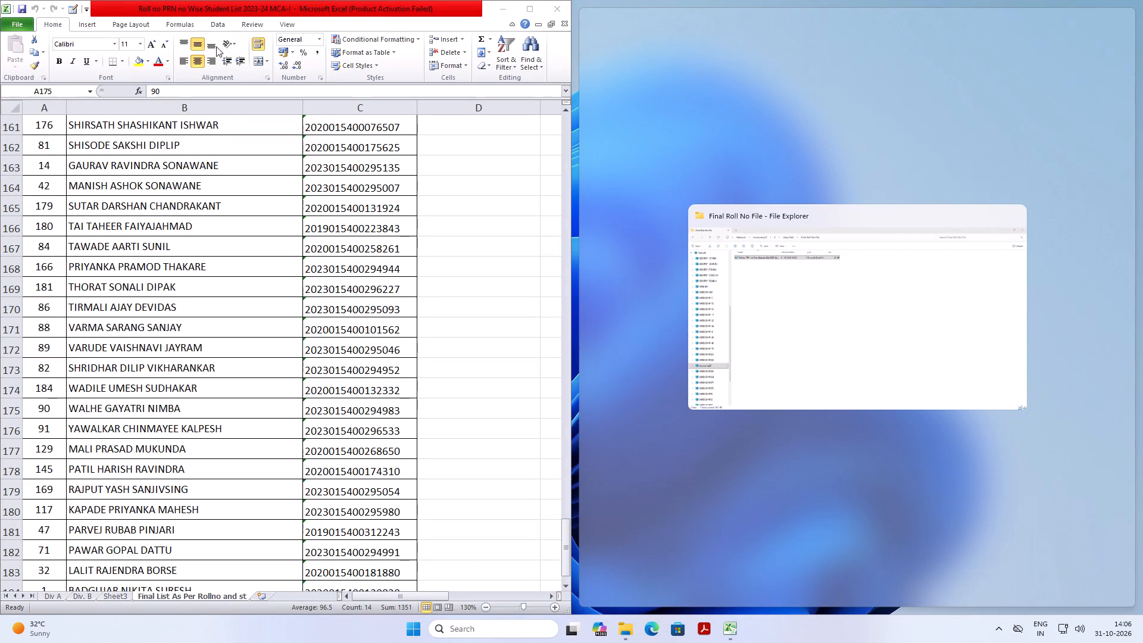
Snap the student list workbook window to the right half of the desktop.
{"action": "left_click_drag", "start_coordinate": [364, 24], "coordinate": [1142, 0]}
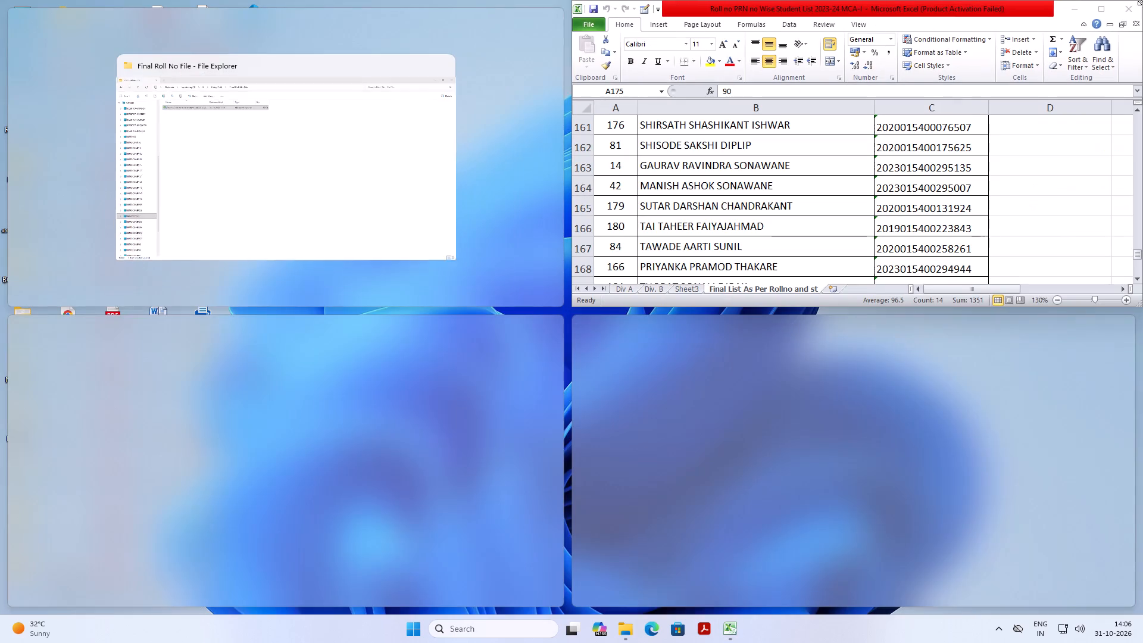
{"action": "left_click_drag", "start_coordinate": [1066, 20], "coordinate": [1062, 54]}
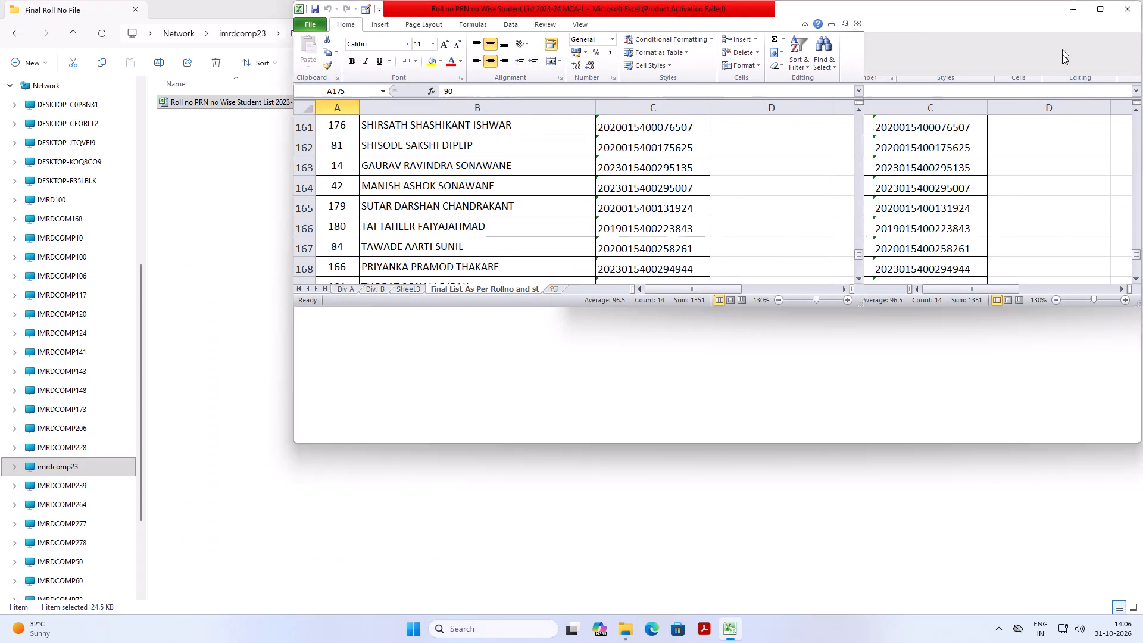
{"action": "left_click_drag", "start_coordinate": [1062, 54], "coordinate": [1142, 144]}
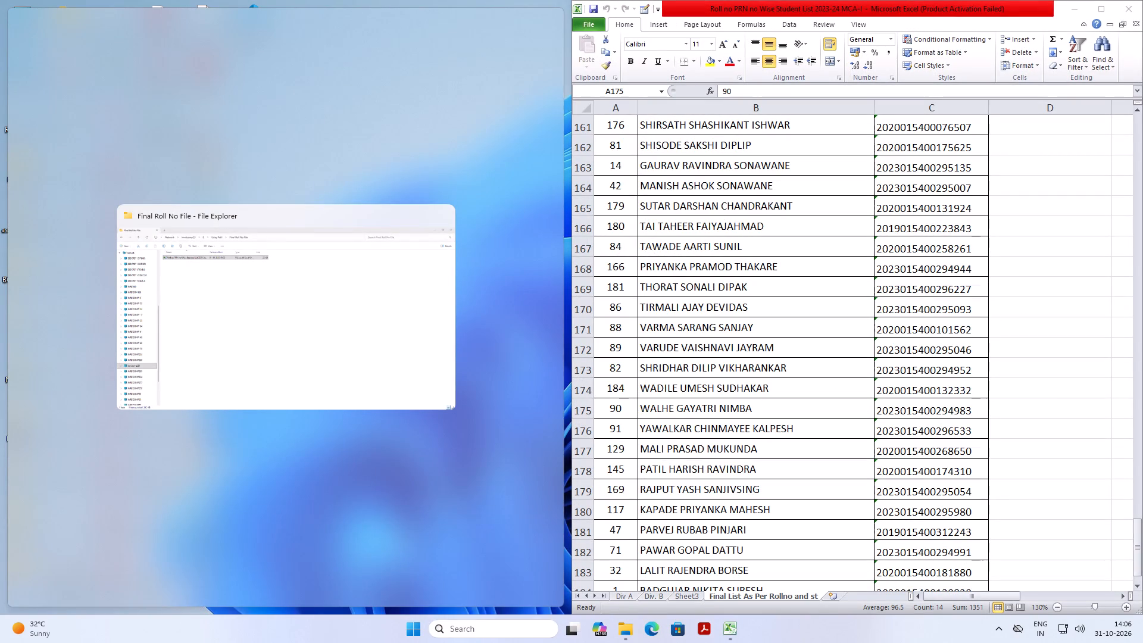
Switch to File Explorer, go back from the Final Roll No File folder and open the Uday folder.
{"action": "left_click", "coordinate": [473, 630]}
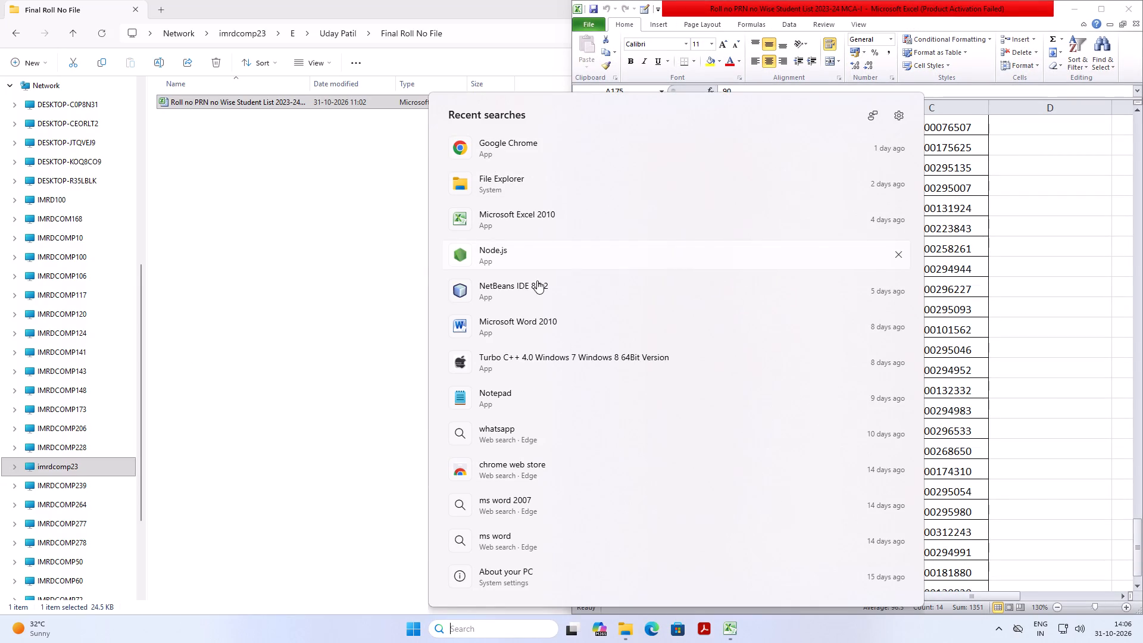
{"action": "left_click", "coordinate": [221, 305]}
{"action": "left_click", "coordinate": [10, 36]}
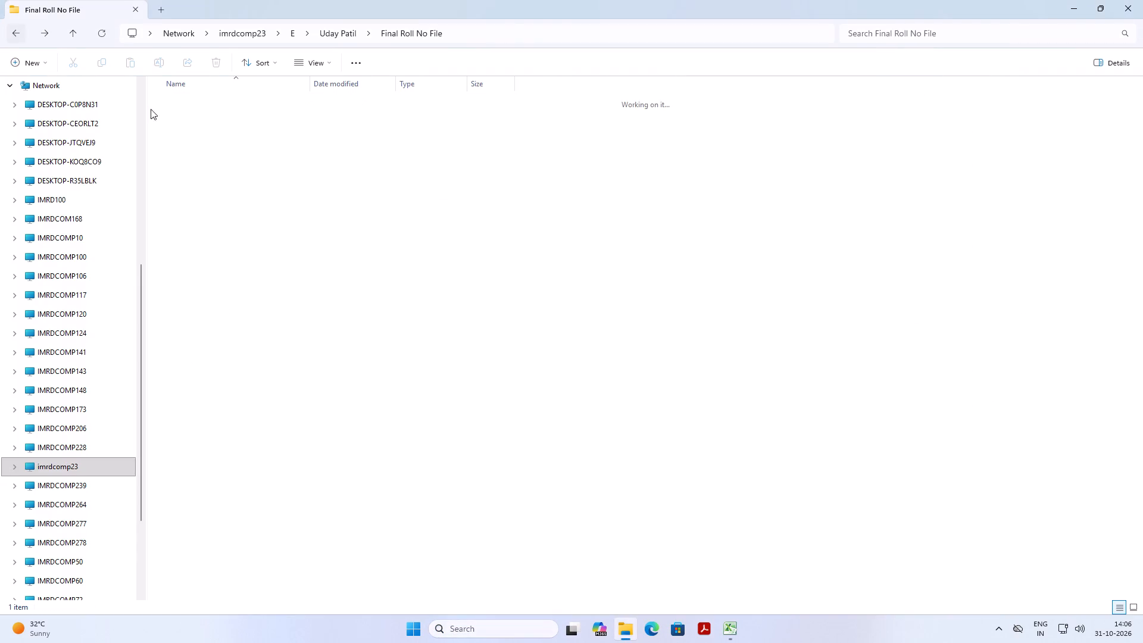
{"action": "left_click", "coordinate": [230, 155]}
{"action": "left_click", "coordinate": [230, 155]}
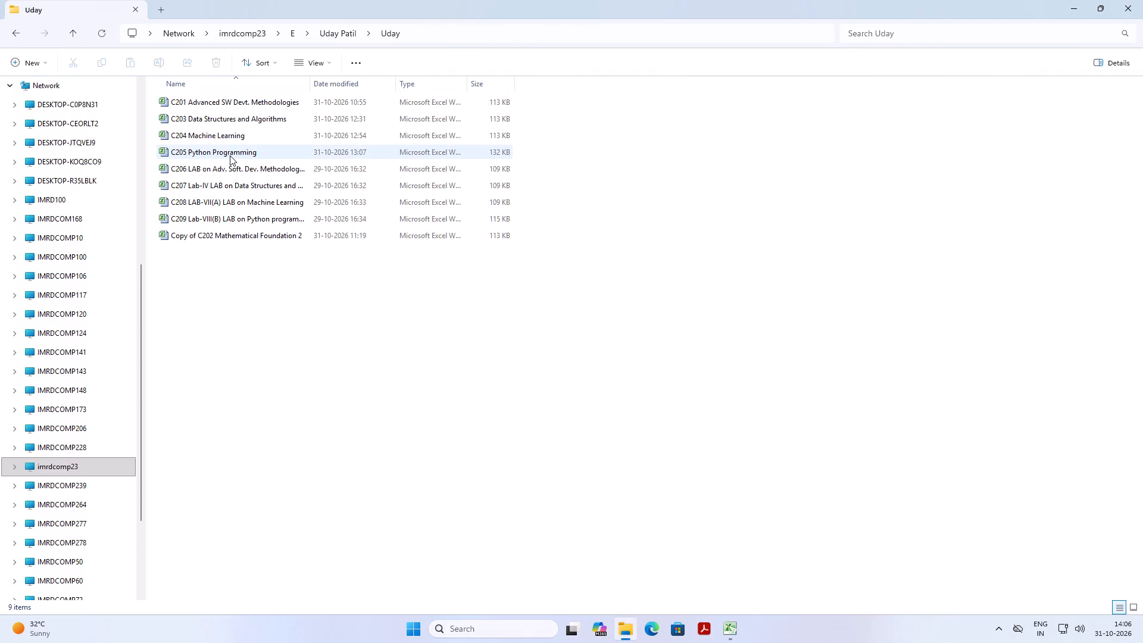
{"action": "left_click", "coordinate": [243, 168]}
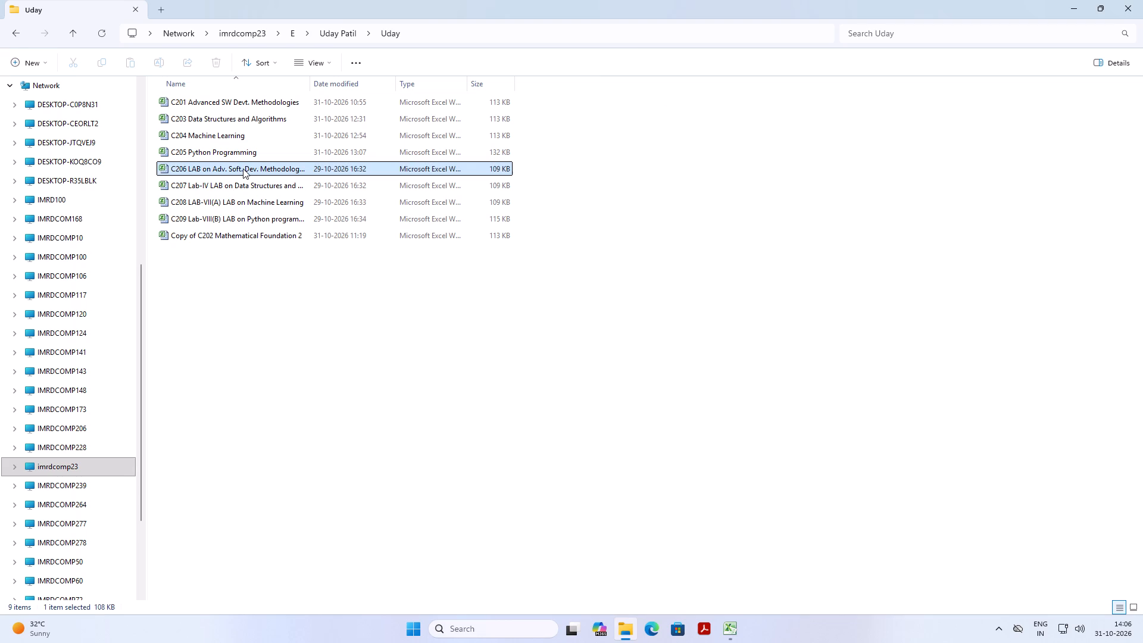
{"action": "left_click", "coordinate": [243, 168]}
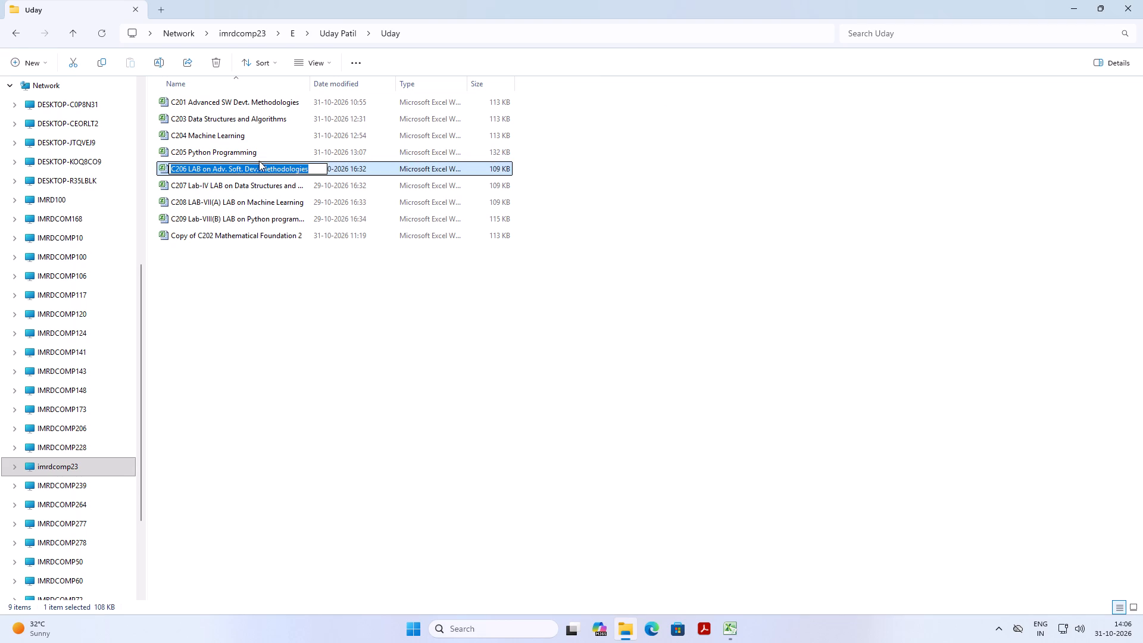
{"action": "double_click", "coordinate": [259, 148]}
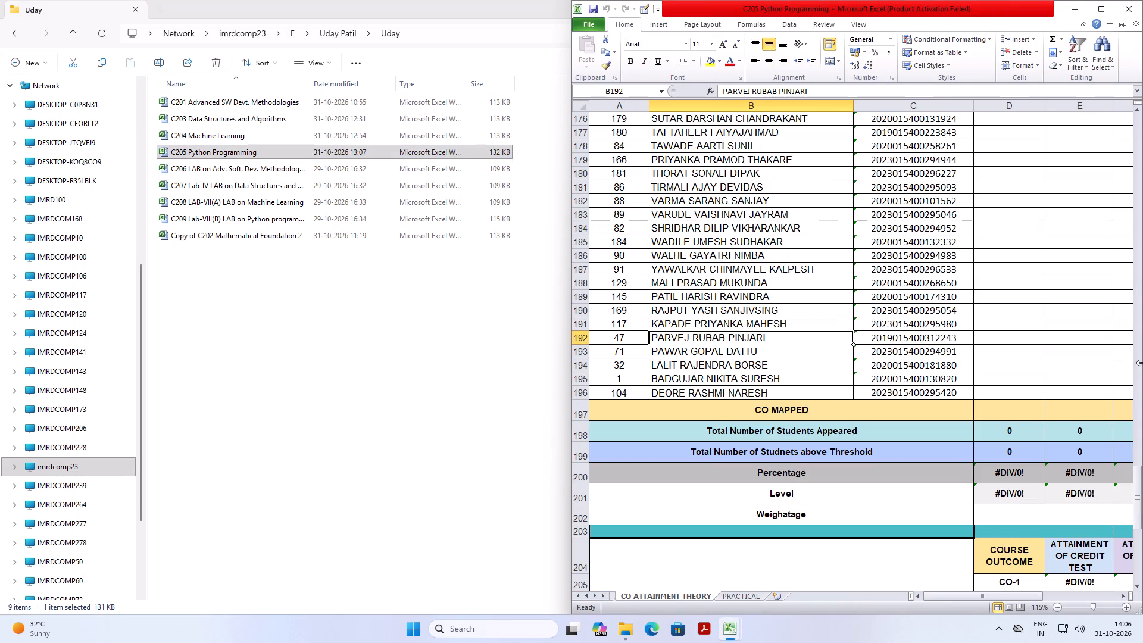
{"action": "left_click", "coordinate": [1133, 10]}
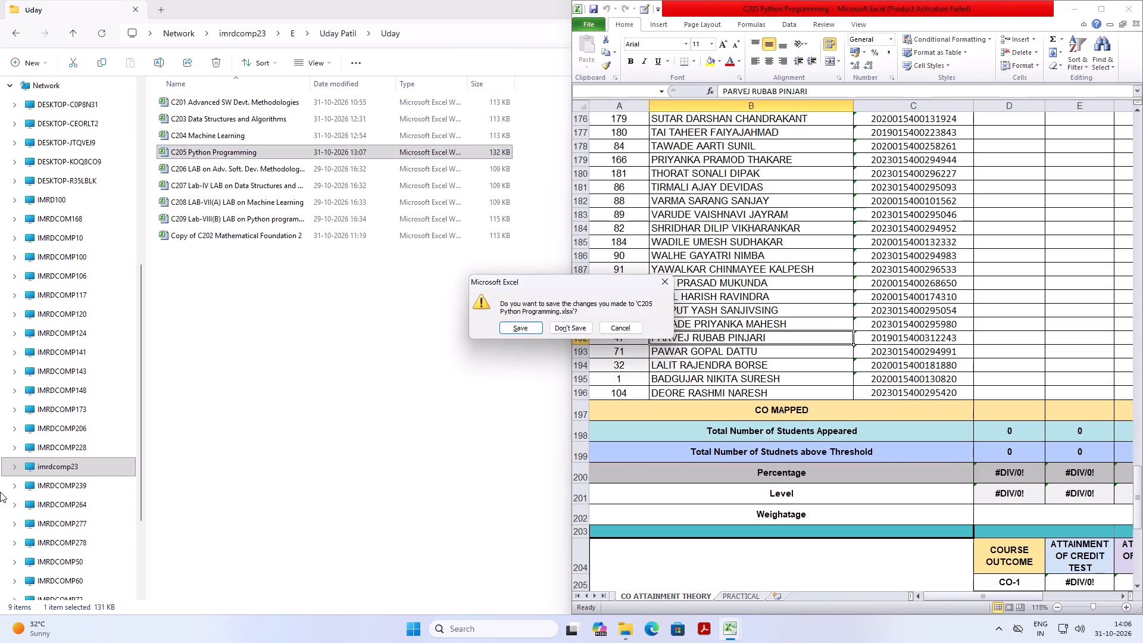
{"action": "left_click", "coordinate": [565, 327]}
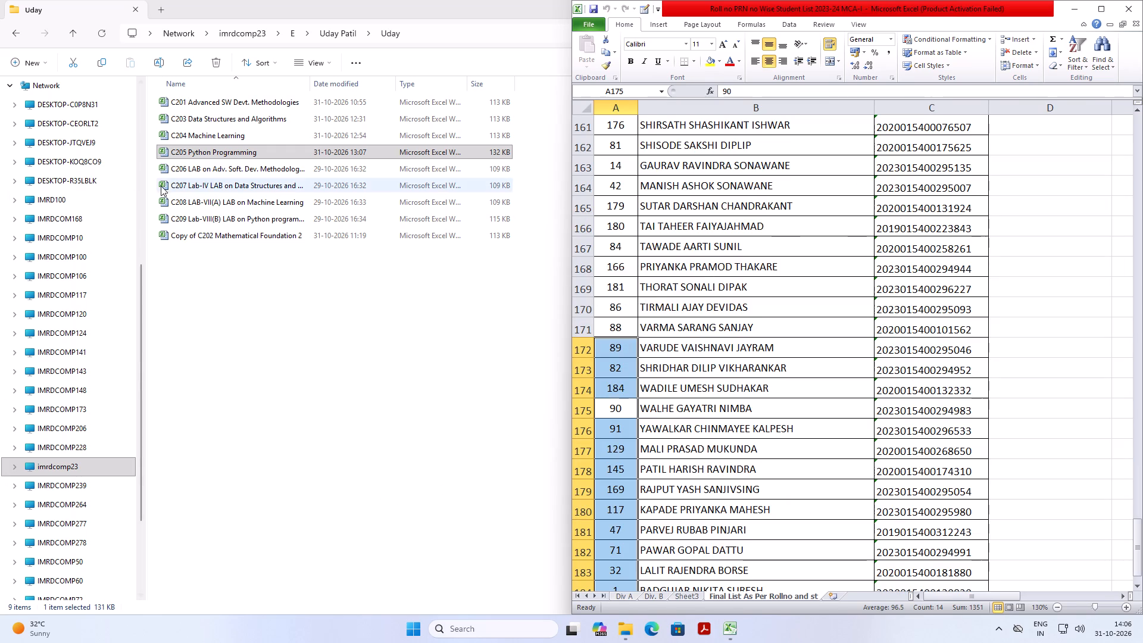
Open the C206 LAB on Adv. Soft. Dev. Methodologies workbook and maximize its window.
{"action": "double_click", "coordinate": [216, 170]}
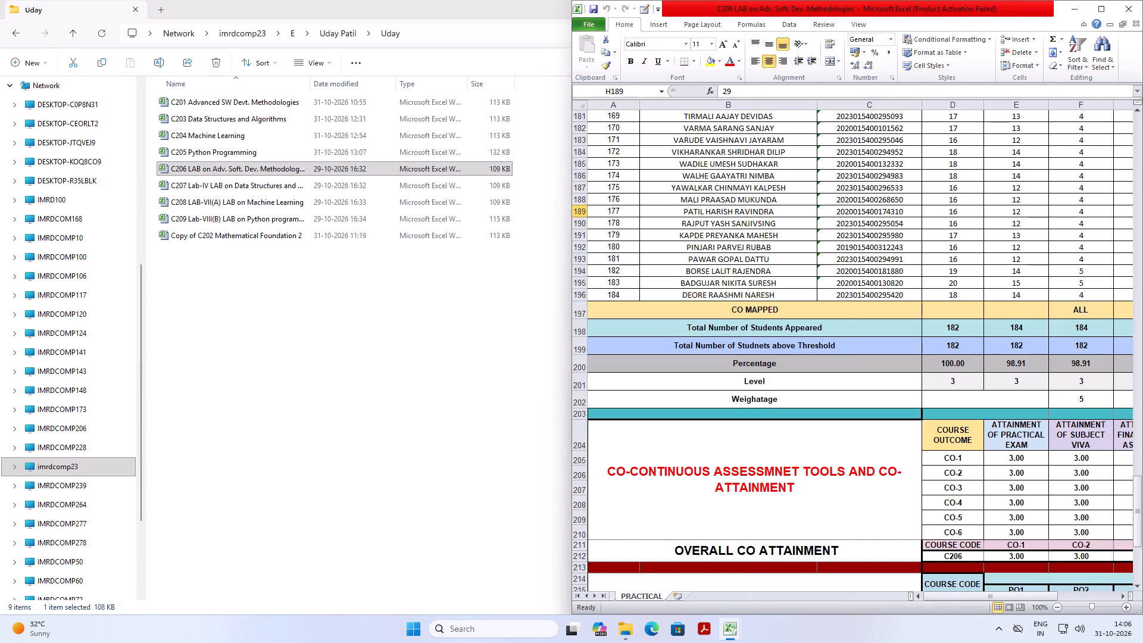
{"action": "scroll", "coordinate": [952, 336], "scroll_direction": "up", "scroll_amount": 2}
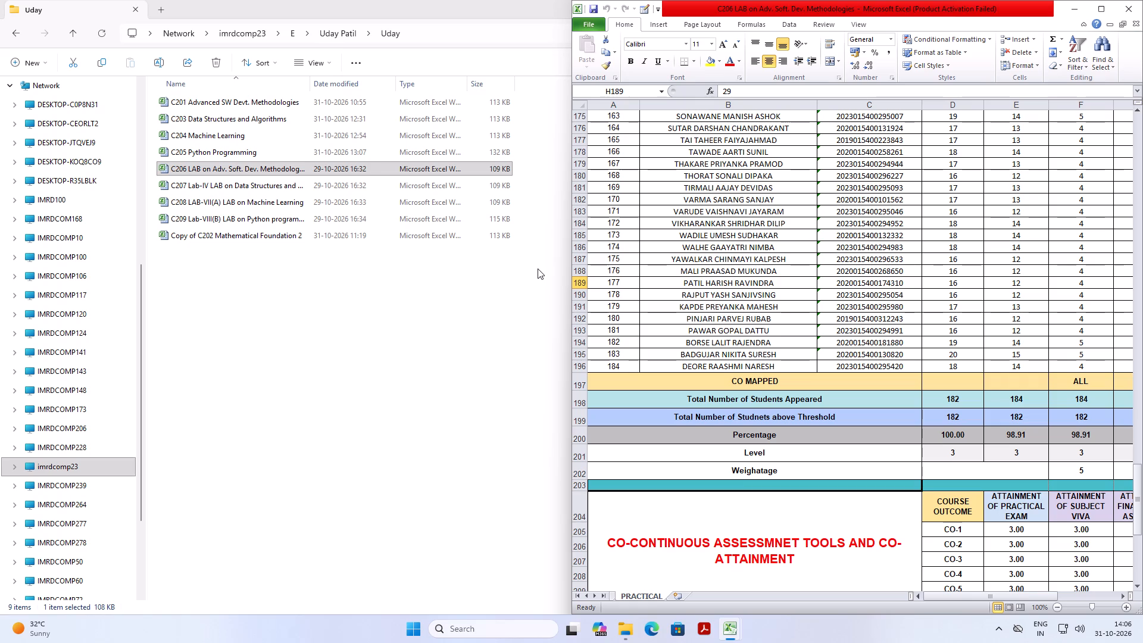
{"action": "left_click", "coordinate": [1098, 10]}
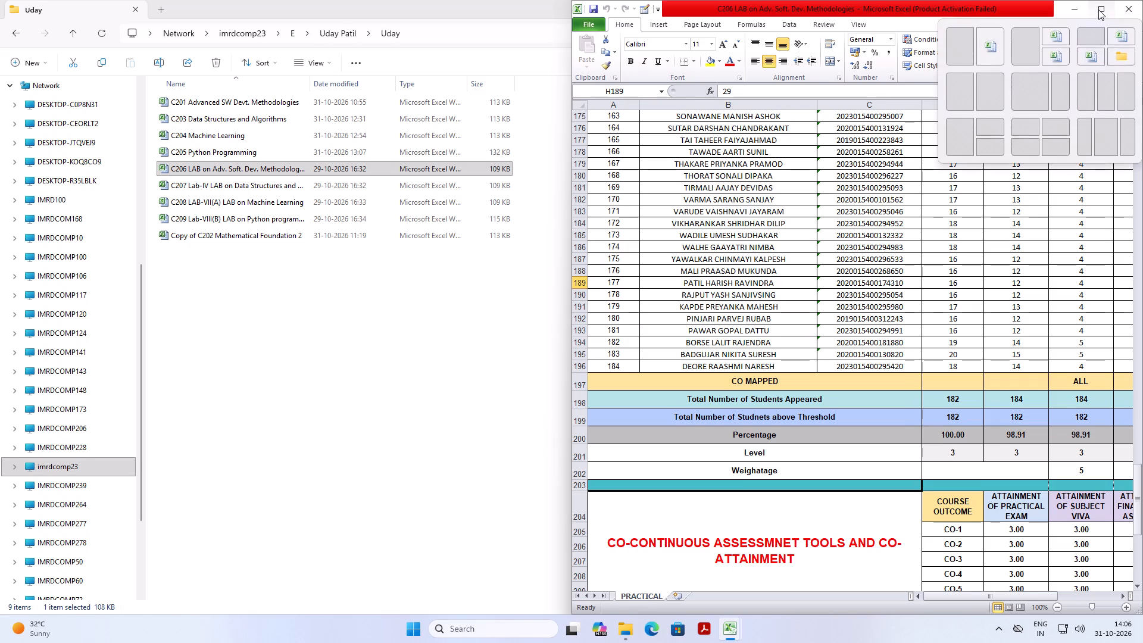
Go to the start of the student list on the PRACTICAL sheet and select an entry in the Sr. No column.
{"action": "scroll", "coordinate": [108, 407], "scroll_direction": "up", "scroll_amount": 6}
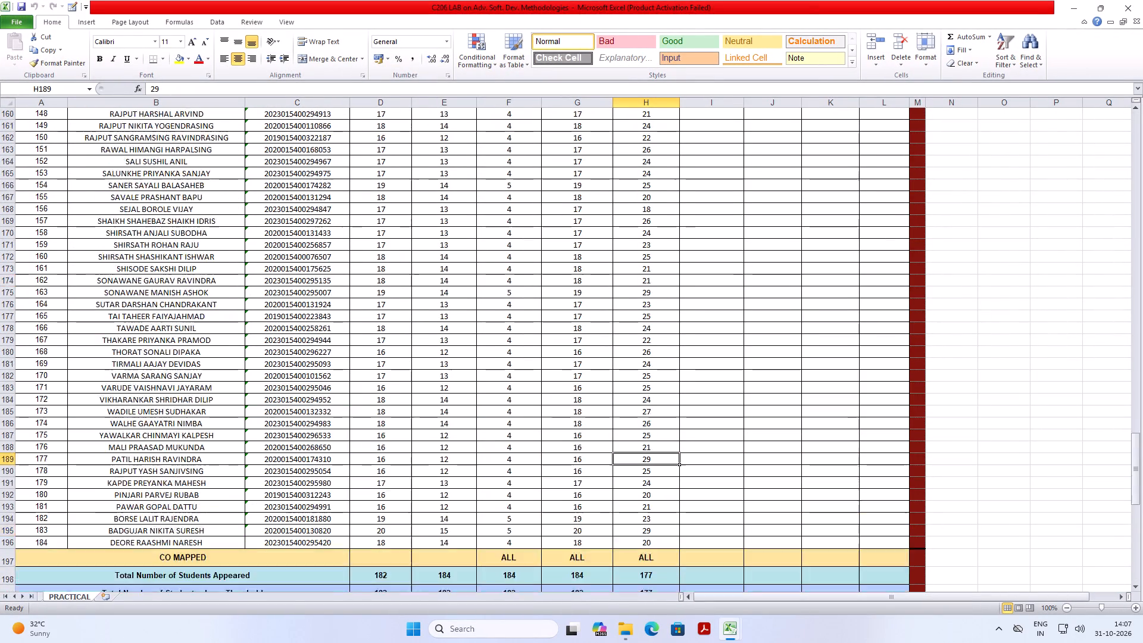
{"action": "scroll", "coordinate": [108, 407], "scroll_direction": "up", "scroll_amount": 1}
{"action": "scroll", "coordinate": [108, 407], "scroll_direction": "up", "scroll_amount": 20}
{"action": "scroll", "coordinate": [108, 407], "scroll_direction": "up", "scroll_amount": 8}
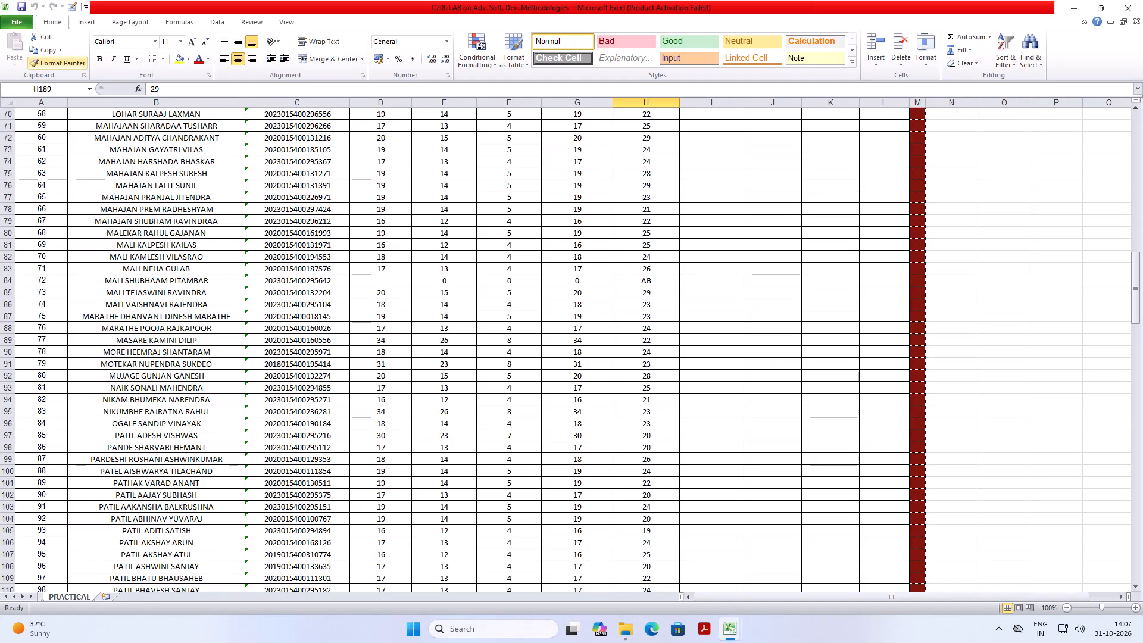
{"action": "scroll", "coordinate": [298, 533], "scroll_direction": "up", "scroll_amount": 5}
{"action": "scroll", "coordinate": [0, 489], "scroll_direction": "up", "scroll_amount": 20}
{"action": "scroll", "coordinate": [0, 489], "scroll_direction": "up", "scroll_amount": 5}
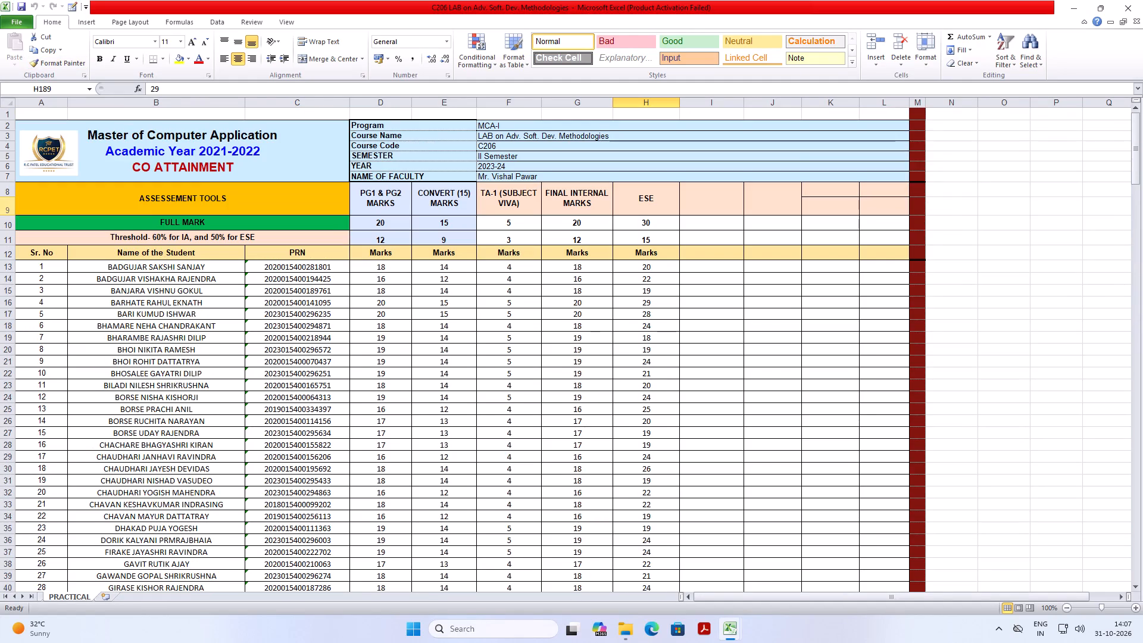
{"action": "left_click", "coordinate": [51, 259]}
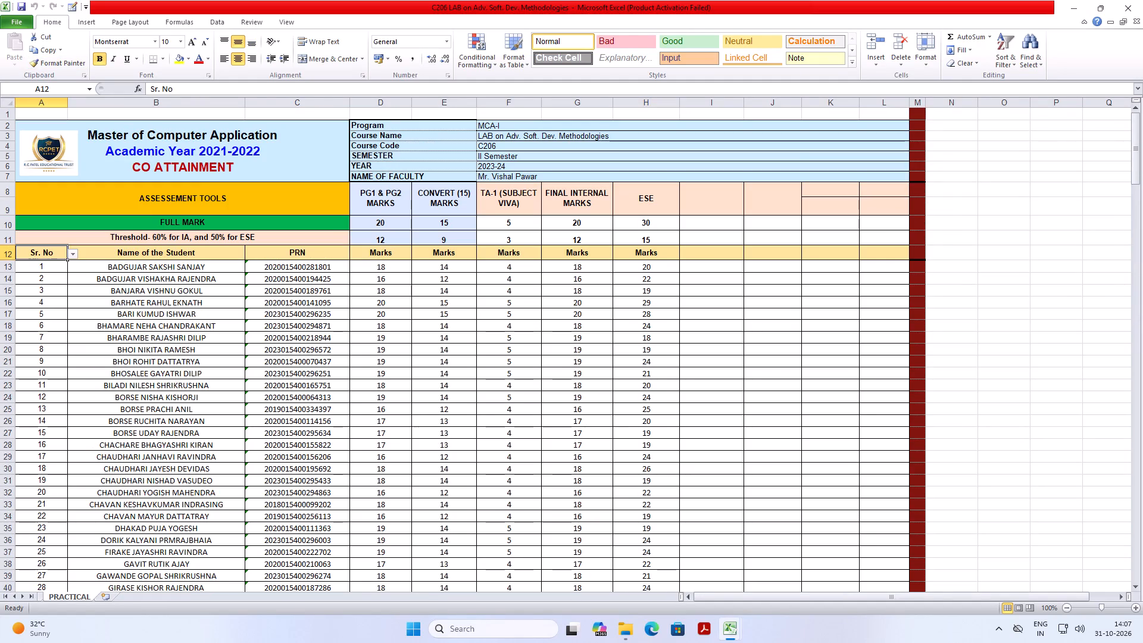
{"action": "left_click", "coordinate": [57, 273]}
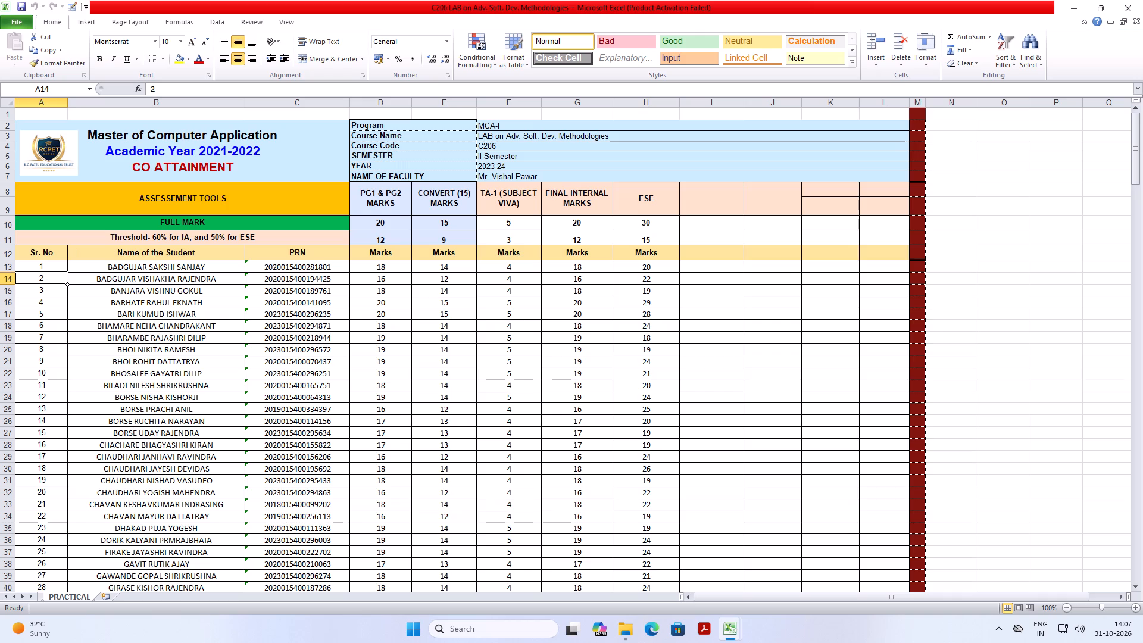
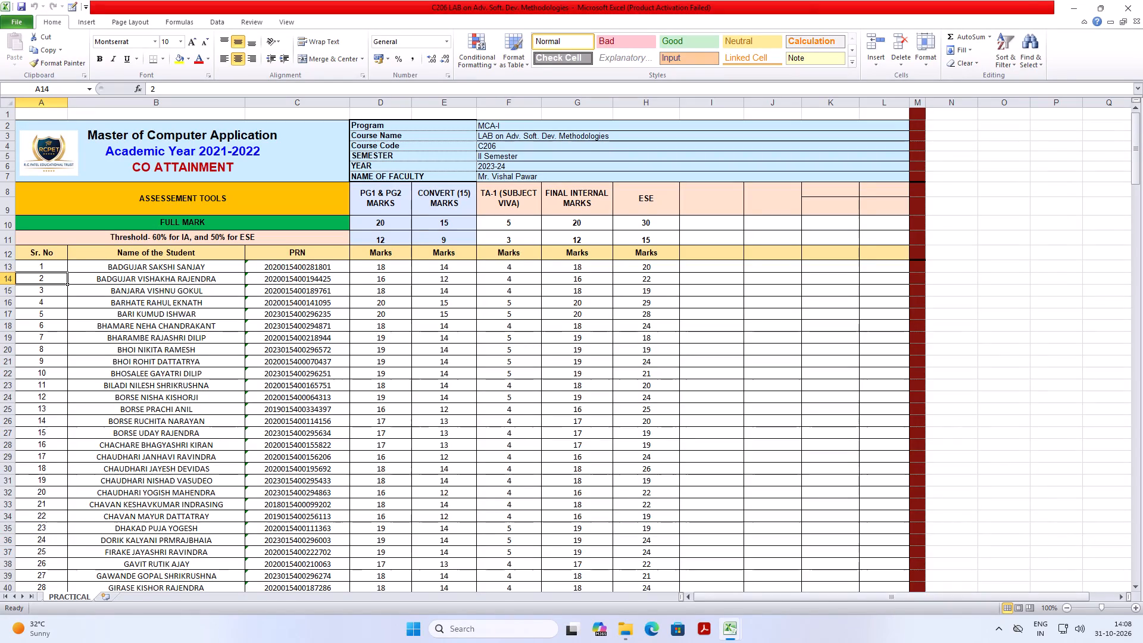
Close the C206 LAB on Adv. Soft. Dev. Methodologies workbook without saving the changes.
{"action": "left_click", "coordinate": [1142, 0]}
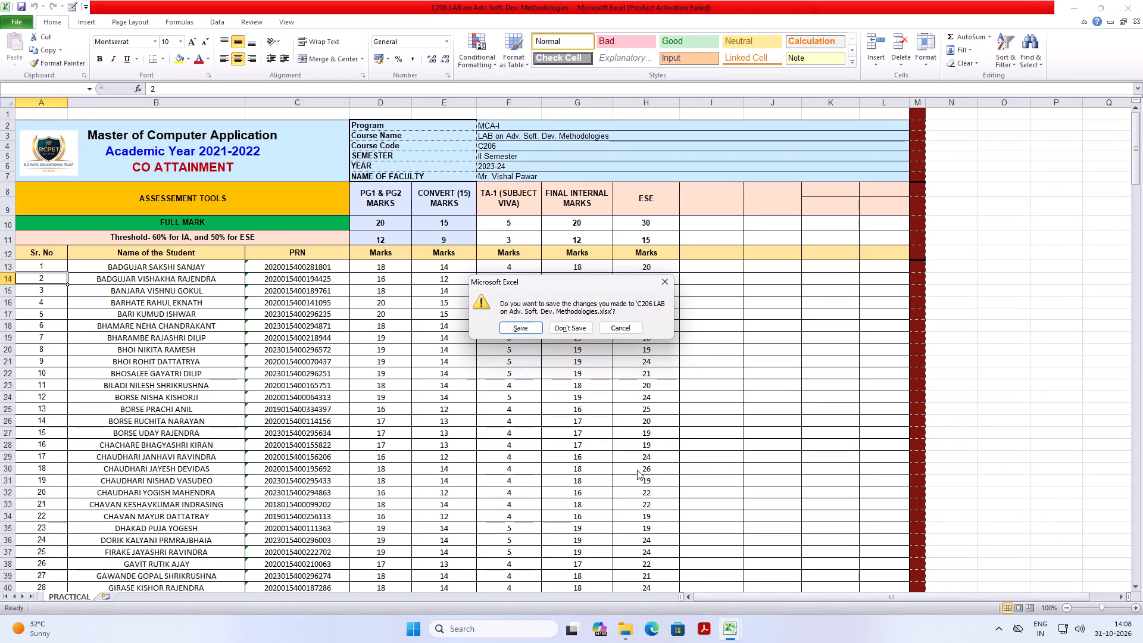
{"action": "left_click", "coordinate": [585, 331]}
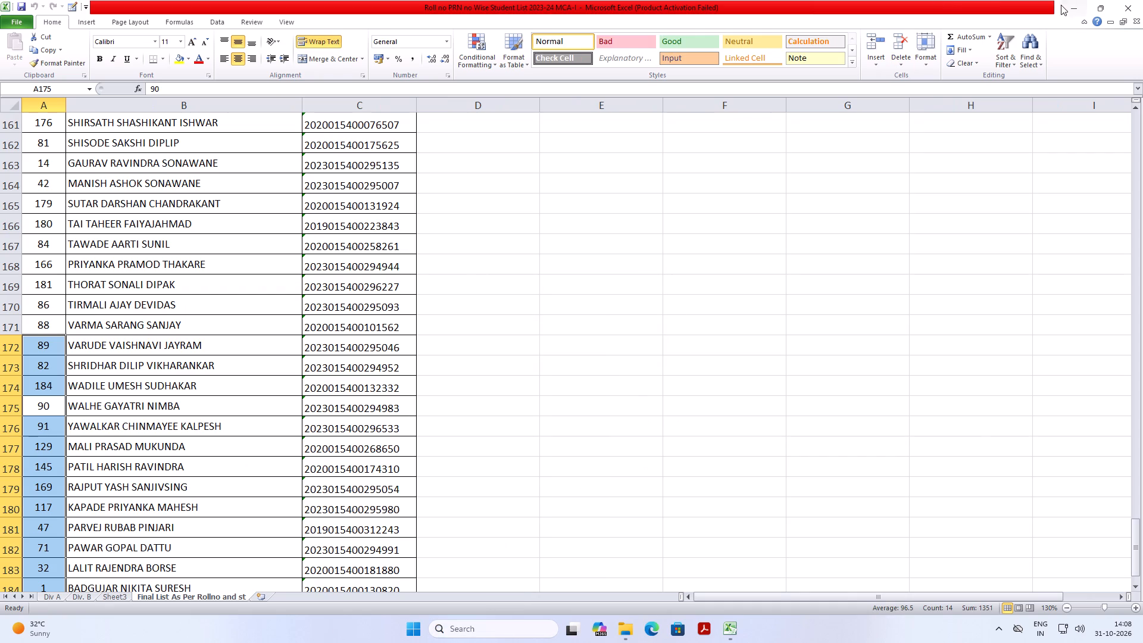
Restore the roll number and PRN student list window, snap it to the right half, and place File Explorer on the left half.
{"action": "left_click", "coordinate": [1103, 8]}
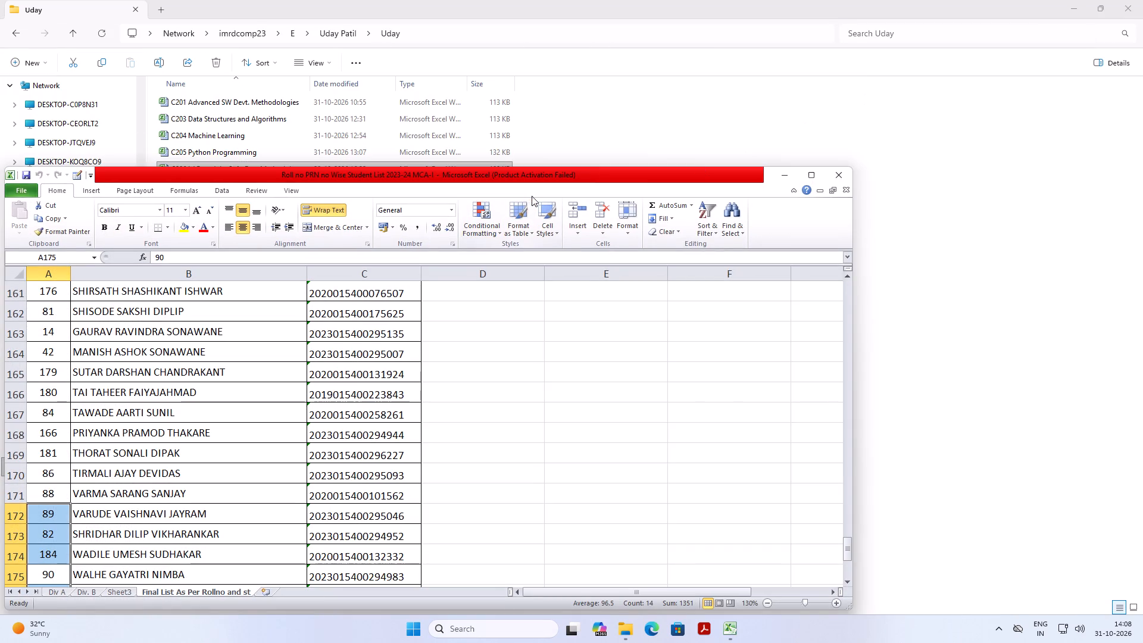
{"action": "left_click_drag", "start_coordinate": [542, 192], "coordinate": [1142, 486]}
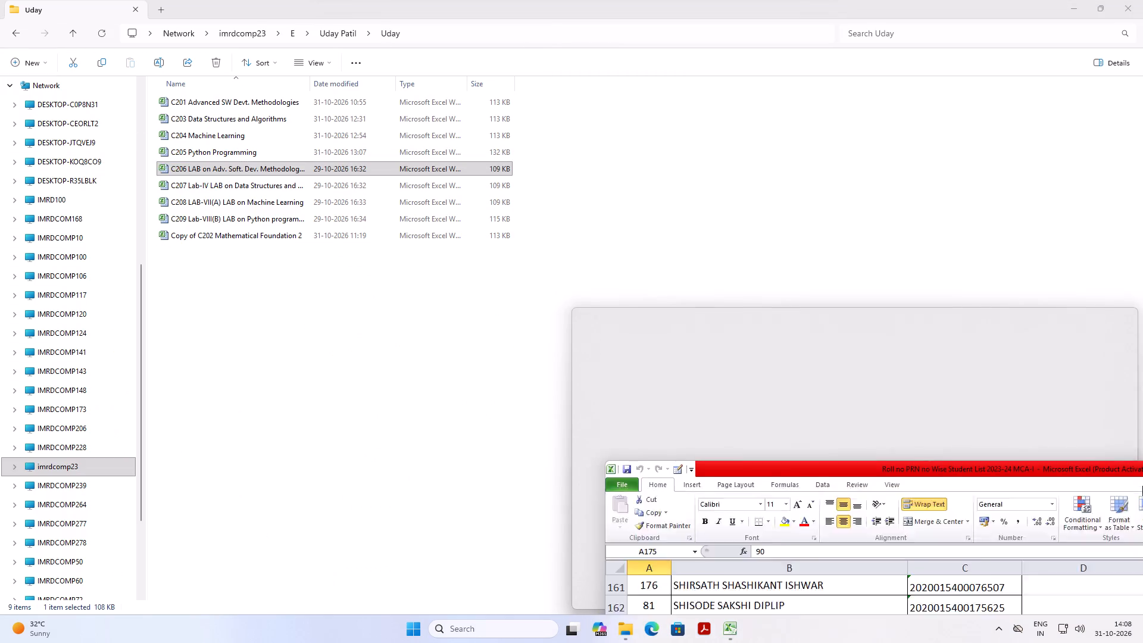
{"action": "left_click_drag", "start_coordinate": [1142, 486], "coordinate": [1142, 353]}
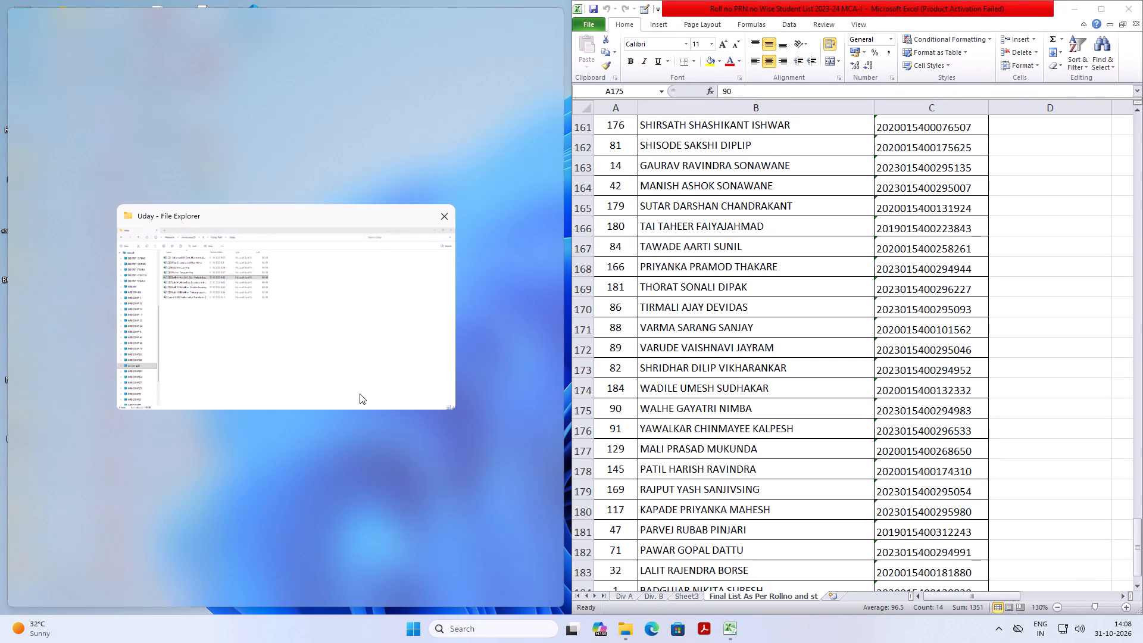
{"action": "left_click", "coordinate": [345, 355]}
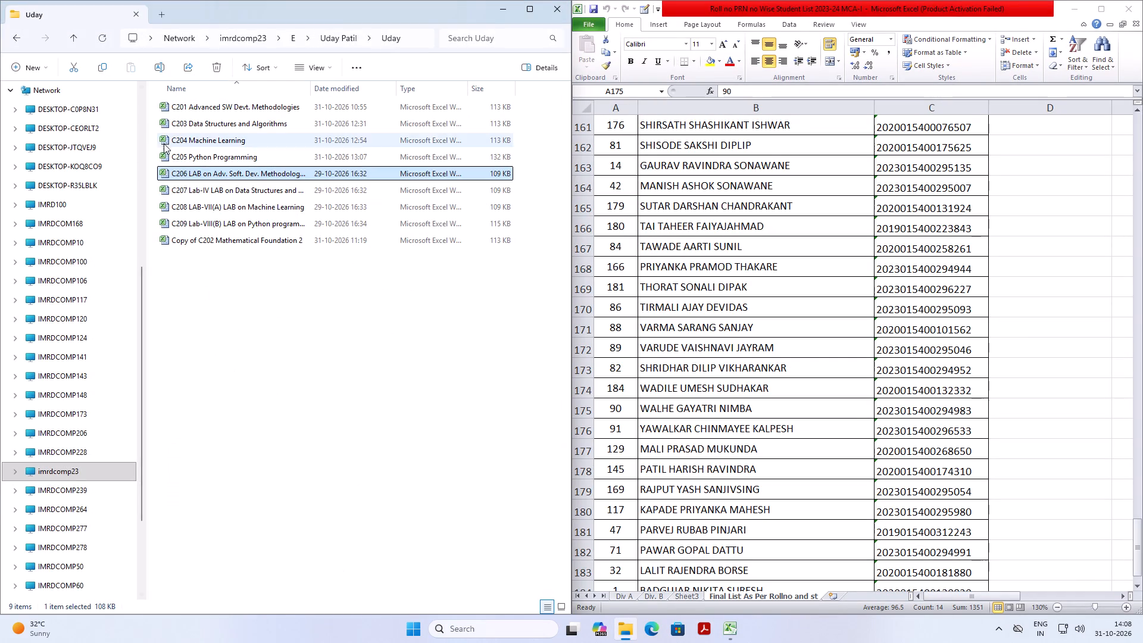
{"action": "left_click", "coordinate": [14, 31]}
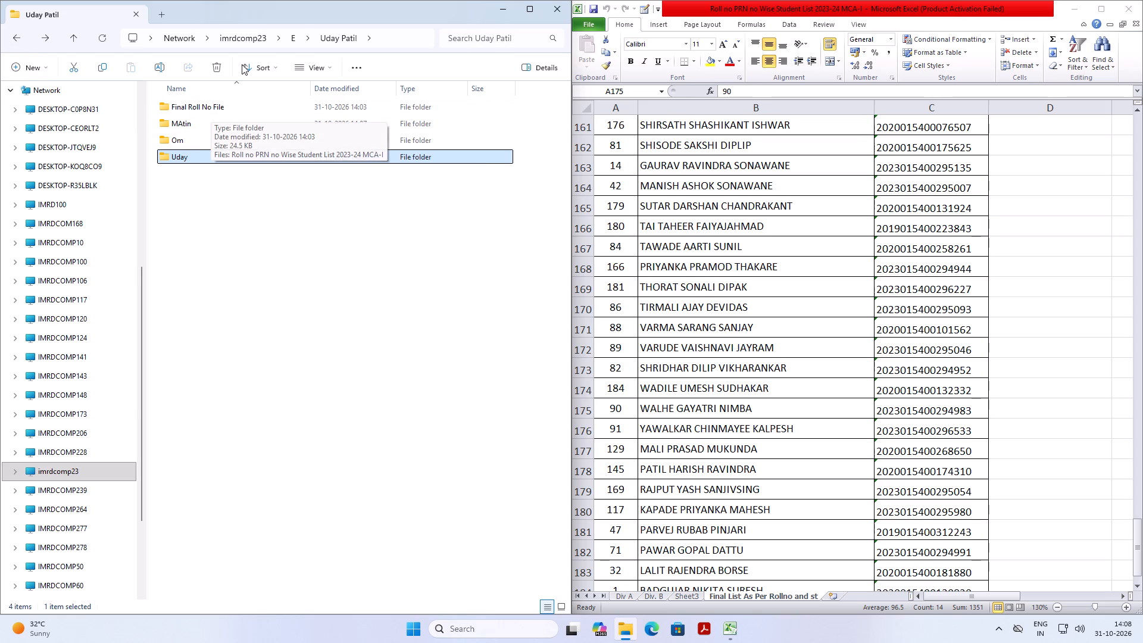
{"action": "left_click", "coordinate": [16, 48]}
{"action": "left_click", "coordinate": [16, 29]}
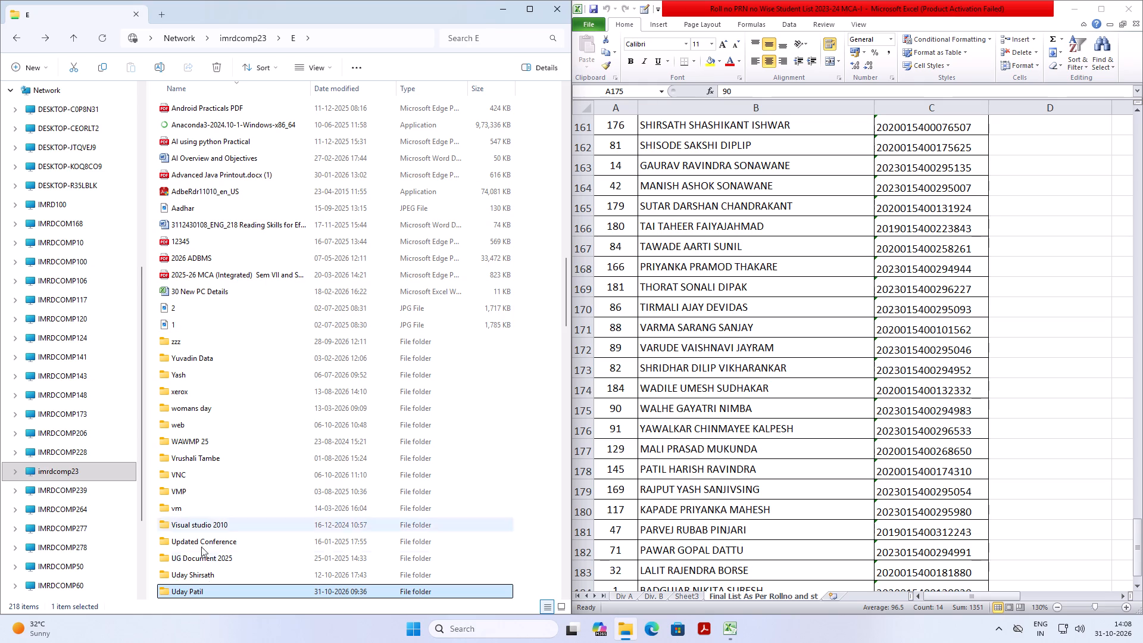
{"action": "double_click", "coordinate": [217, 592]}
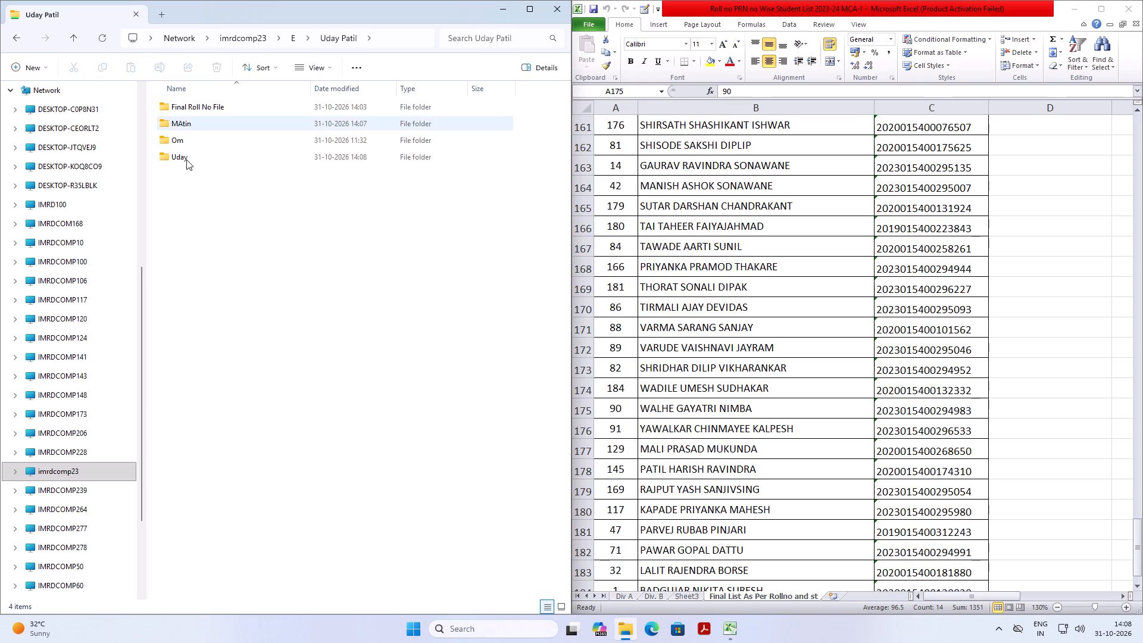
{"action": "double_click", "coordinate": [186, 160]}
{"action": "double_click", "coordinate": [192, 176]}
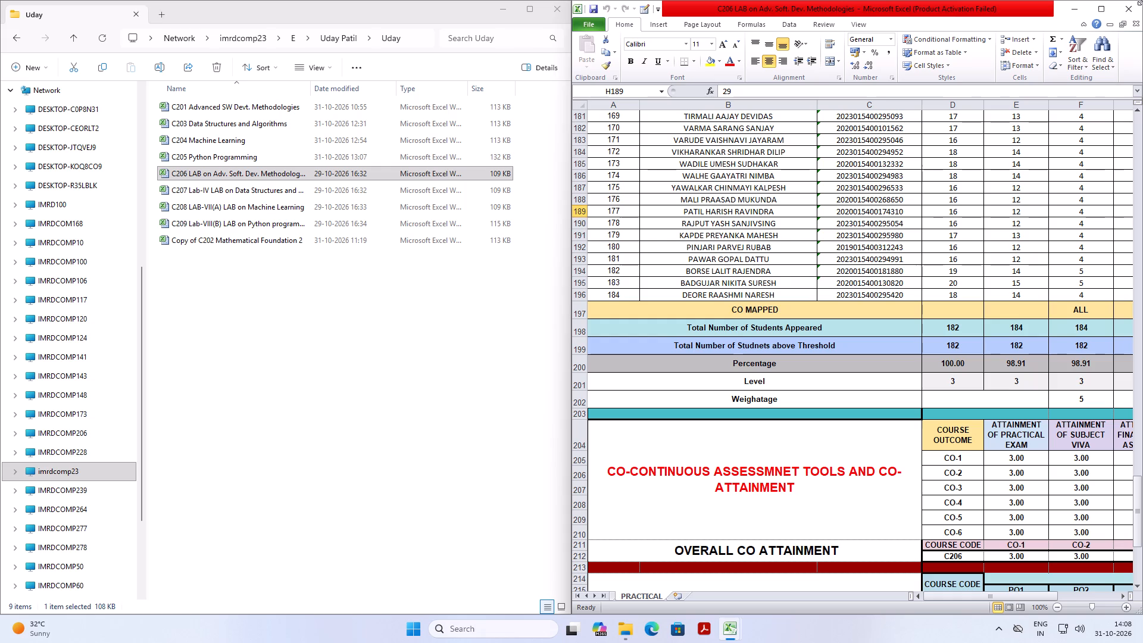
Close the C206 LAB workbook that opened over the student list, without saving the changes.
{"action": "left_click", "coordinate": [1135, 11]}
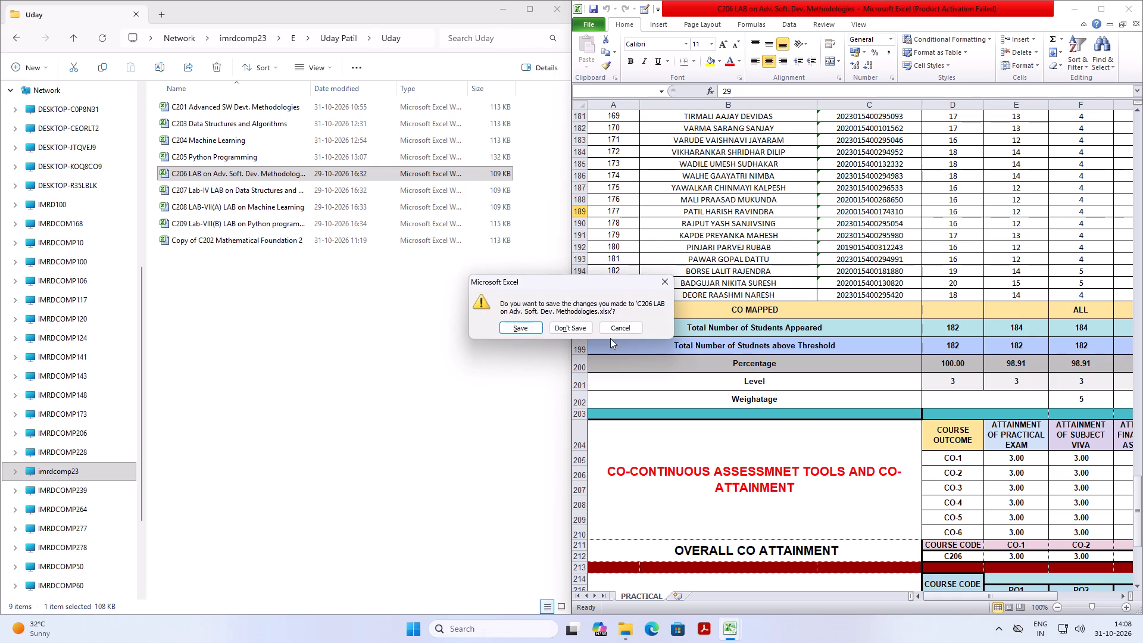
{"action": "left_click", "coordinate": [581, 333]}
Start a separate Microsoft Excel 2010 window and open the C206 LAB on Adv. Soft. Dev. Methodologies recent workbook in it.
{"action": "left_click", "coordinate": [503, 633]}
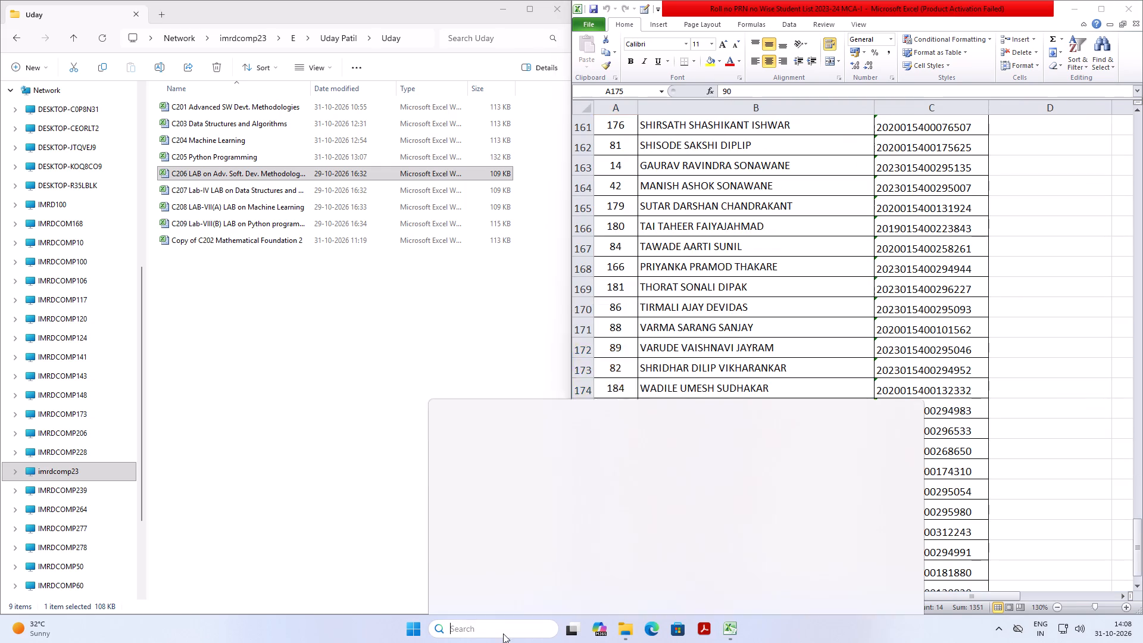
{"action": "left_click", "coordinate": [508, 235]}
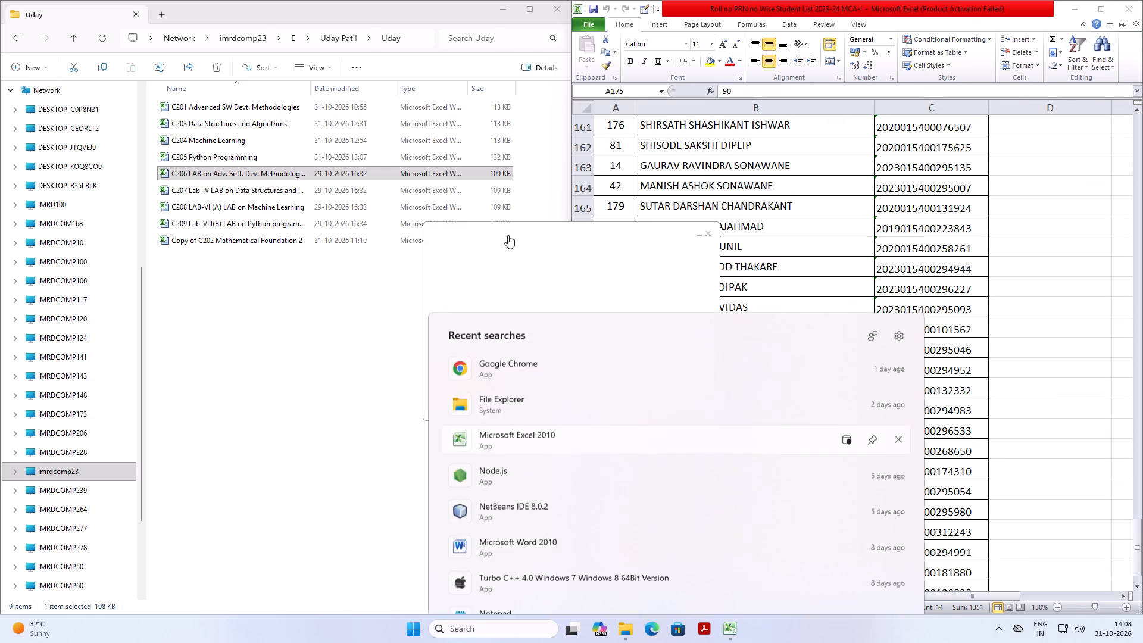
{"action": "left_click", "coordinate": [20, 190]}
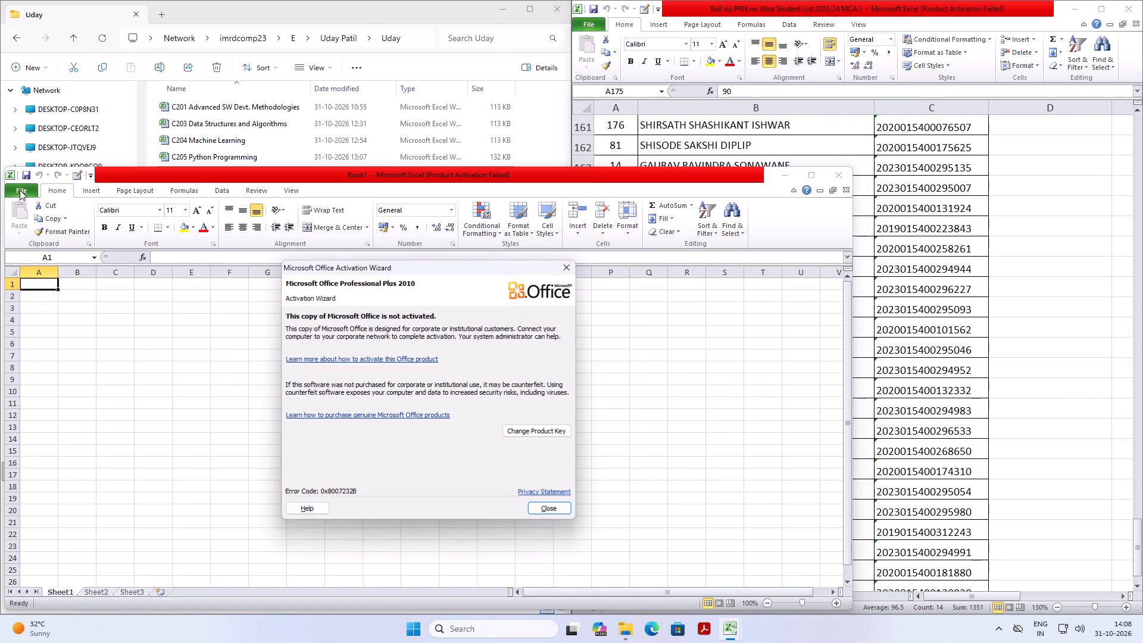
{"action": "left_click", "coordinate": [573, 269]}
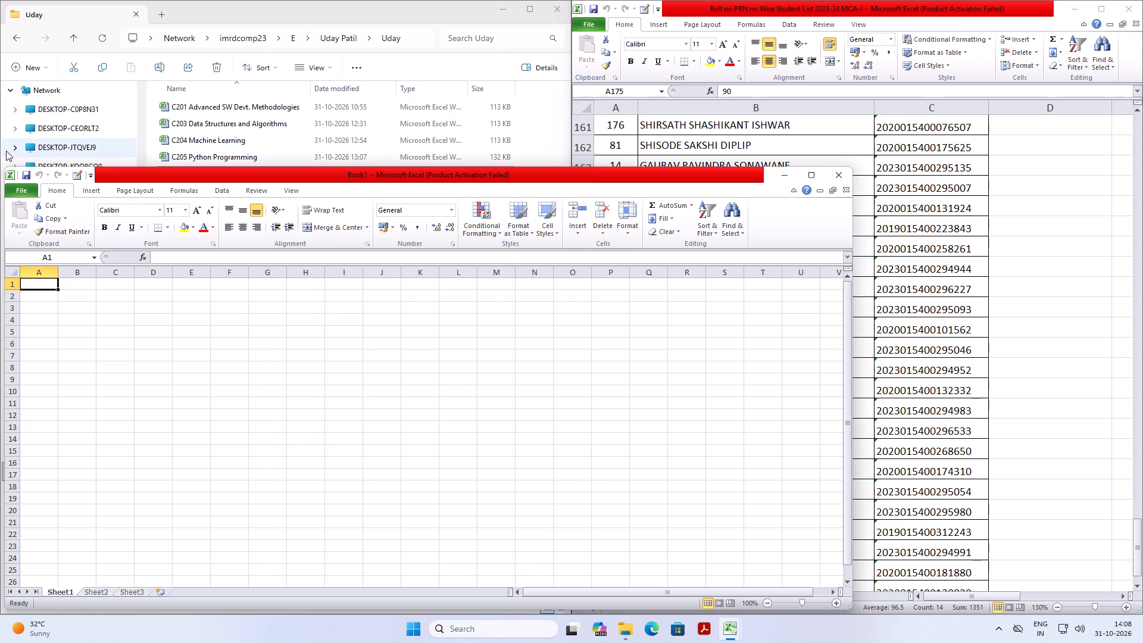
{"action": "left_click", "coordinate": [26, 186]}
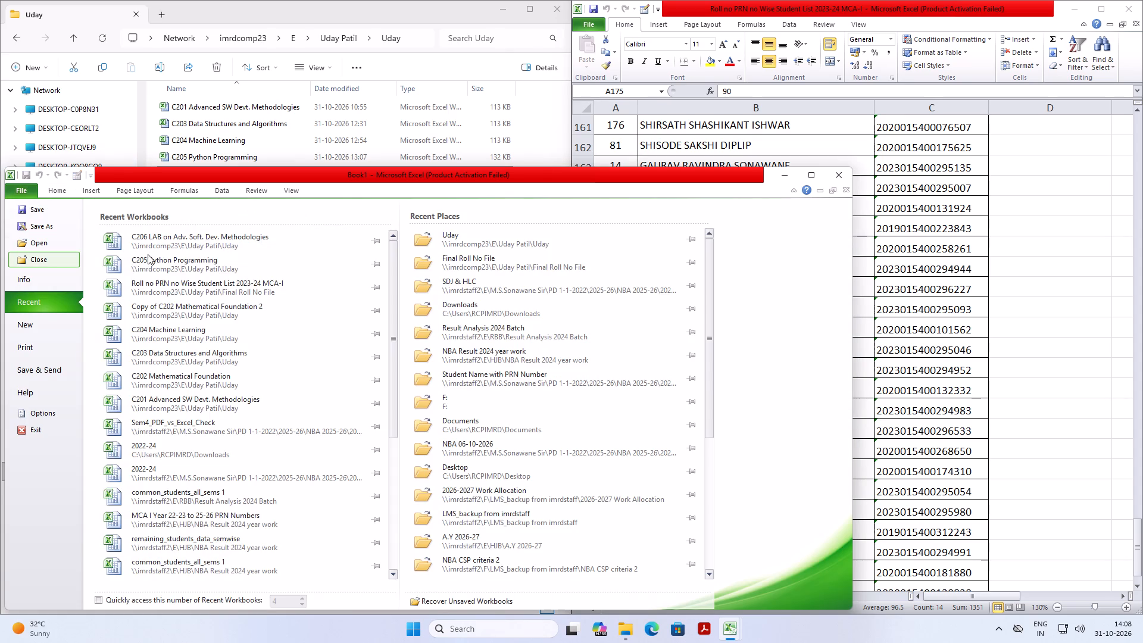
{"action": "left_click", "coordinate": [154, 242]}
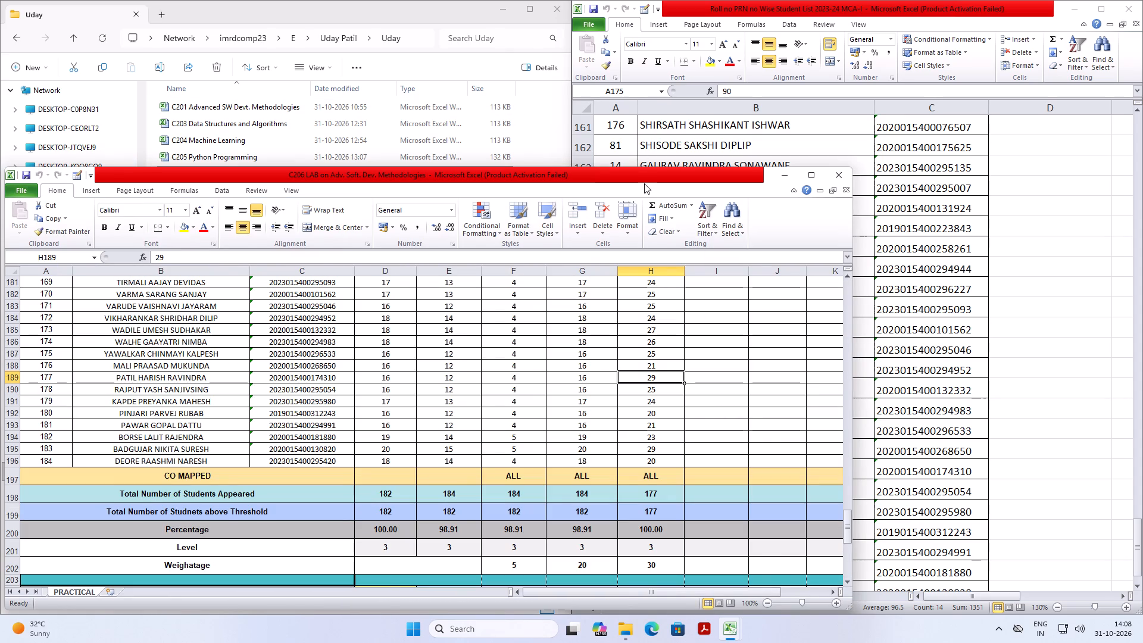
Snap the C206 LAB workbook window to the left half of the desktop.
{"action": "left_click_drag", "start_coordinate": [649, 190], "coordinate": [0, 343]}
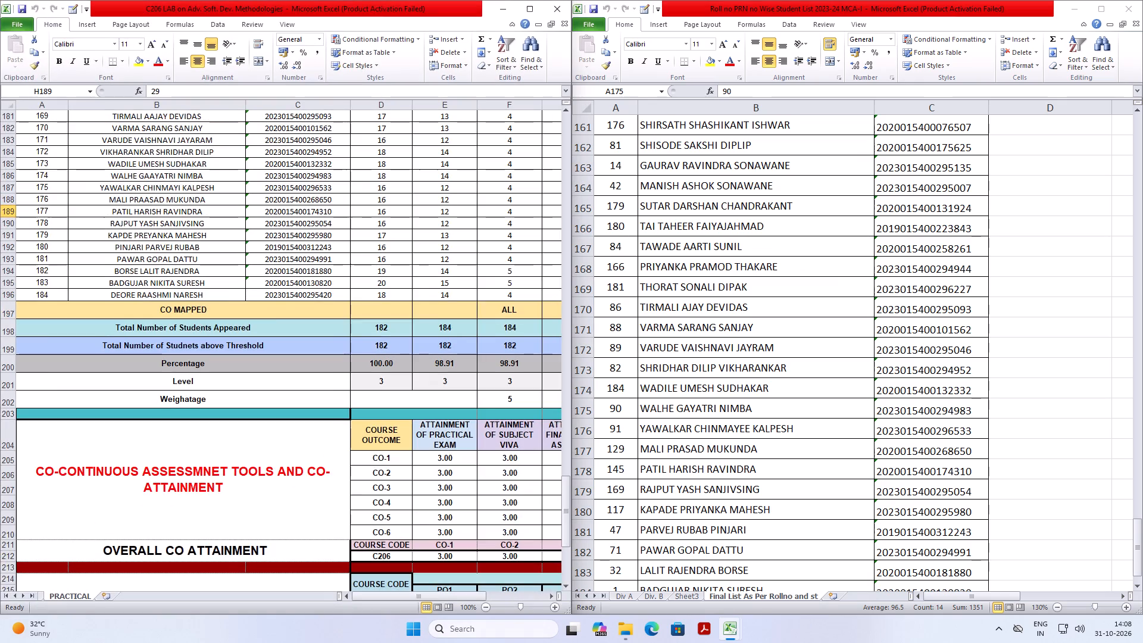
Go to the start of both student lists and compare the names and PRNs on the PRACTICAL sheet with the final roll number list.
{"action": "scroll", "coordinate": [77, 239], "scroll_direction": "up", "scroll_amount": 20}
{"action": "scroll", "coordinate": [77, 239], "scroll_direction": "up", "scroll_amount": 18}
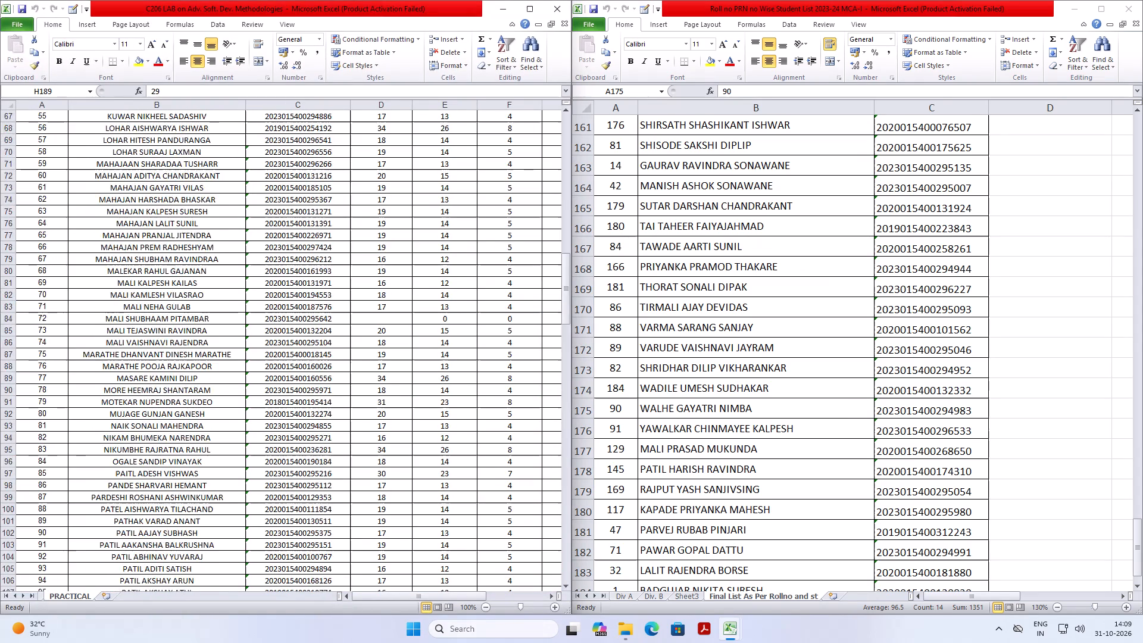
{"action": "scroll", "coordinate": [78, 239], "scroll_direction": "up", "scroll_amount": 20}
{"action": "scroll", "coordinate": [78, 239], "scroll_direction": "up", "scroll_amount": 8}
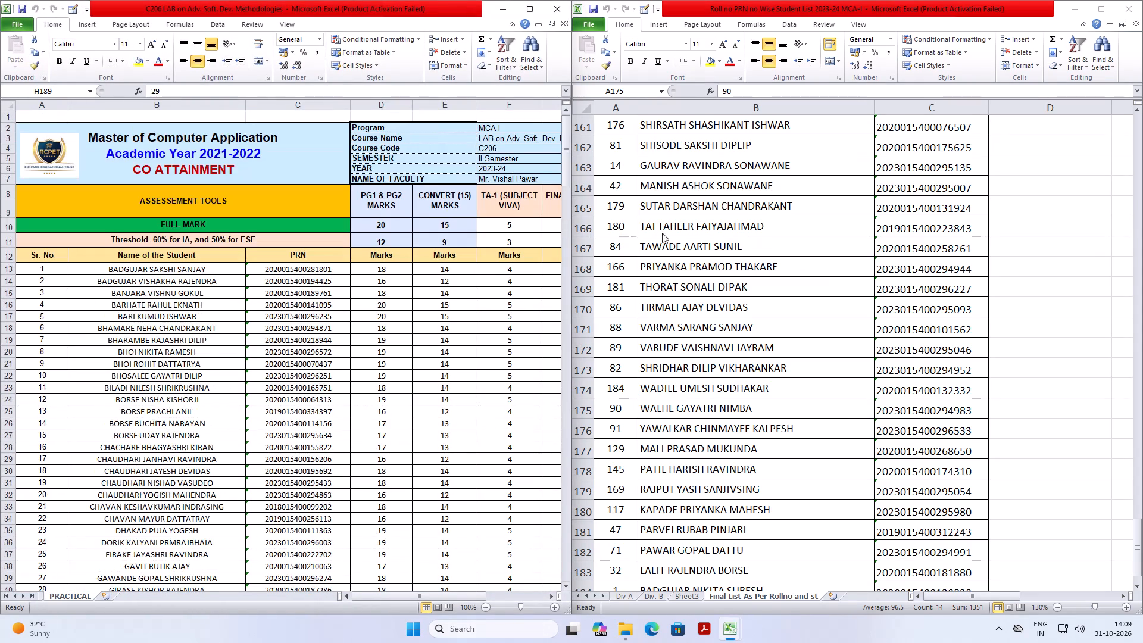
{"action": "scroll", "coordinate": [336, 305], "scroll_direction": "up", "scroll_amount": 1, "text": "ctrl"}
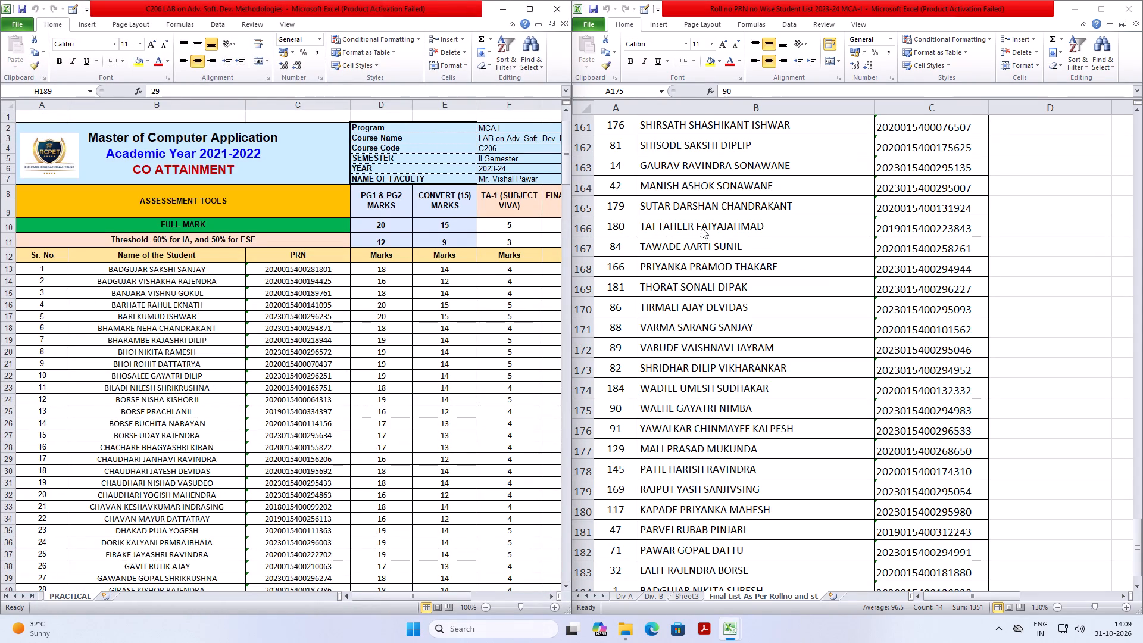
{"action": "scroll", "coordinate": [691, 238], "scroll_direction": "up", "scroll_amount": 7}
{"action": "left_click", "coordinate": [691, 238]}
{"action": "scroll", "coordinate": [691, 238], "scroll_direction": "up", "scroll_amount": 11}
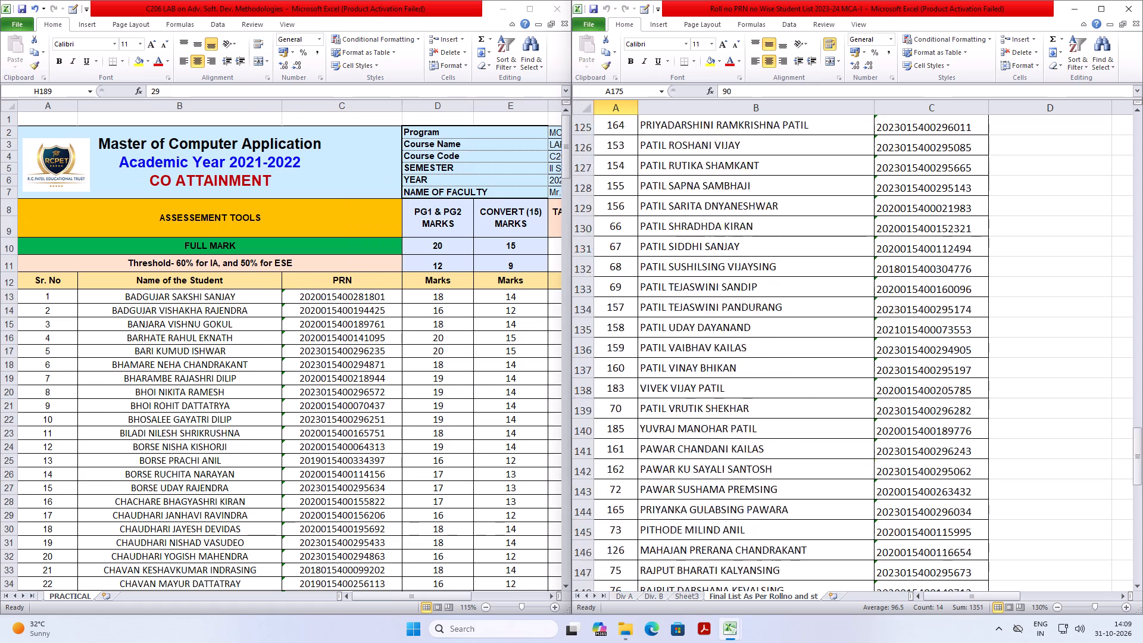
{"action": "scroll", "coordinate": [691, 238], "scroll_direction": "up", "scroll_amount": 20}
{"action": "scroll", "coordinate": [691, 238], "scroll_direction": "up", "scroll_amount": 20}
{"action": "scroll", "coordinate": [691, 238], "scroll_direction": "up", "scroll_amount": 8}
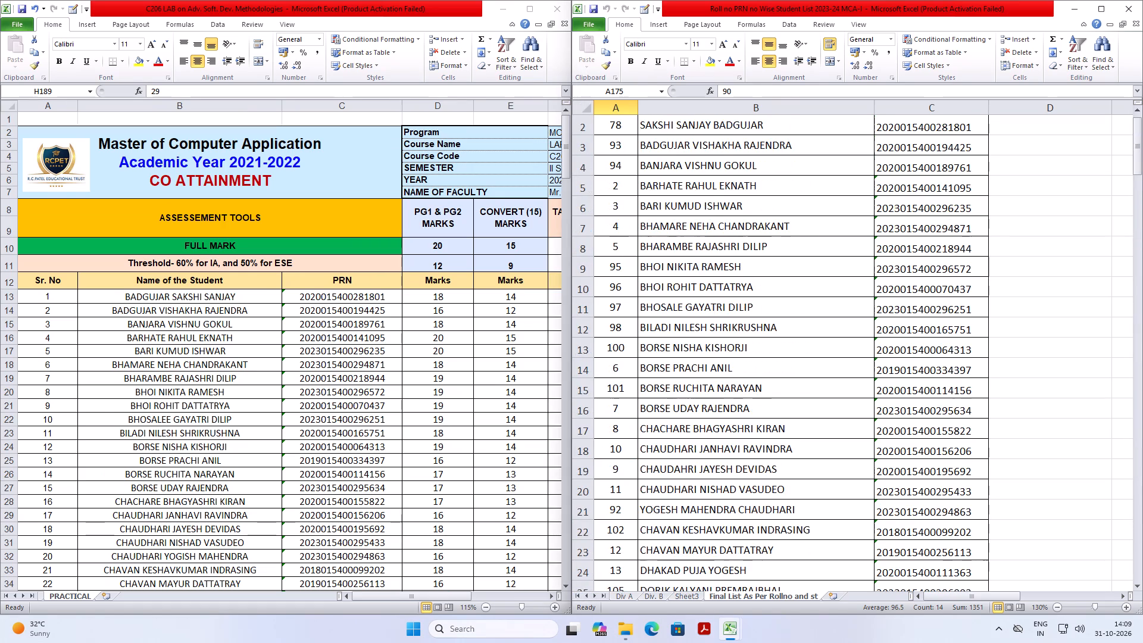
{"action": "scroll", "coordinate": [691, 238], "scroll_direction": "up", "scroll_amount": 7}
{"action": "scroll", "coordinate": [158, 349], "scroll_direction": "down", "scroll_amount": 2}
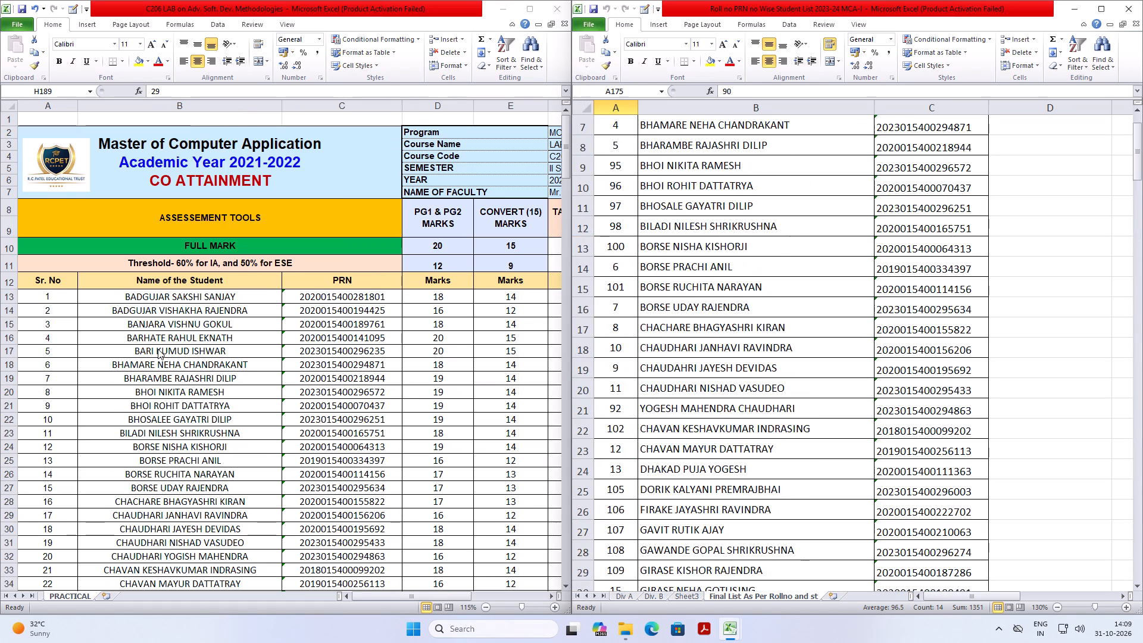
{"action": "scroll", "coordinate": [158, 349], "scroll_direction": "up", "scroll_amount": 1}
{"action": "left_click", "coordinate": [133, 333]}
{"action": "scroll", "coordinate": [133, 333], "scroll_direction": "down", "scroll_amount": 4}
{"action": "scroll", "coordinate": [133, 333], "scroll_direction": "up", "scroll_amount": 2}
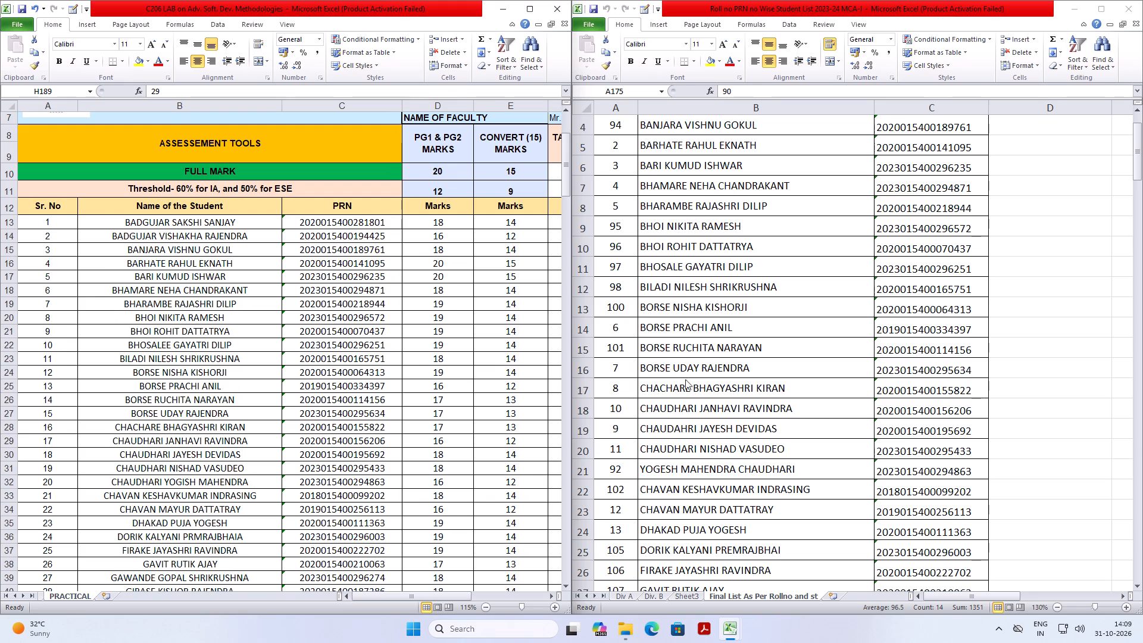
{"action": "scroll", "coordinate": [687, 357], "scroll_direction": "up", "scroll_amount": 4}
{"action": "scroll", "coordinate": [687, 356], "scroll_direction": "down", "scroll_amount": 1}
{"action": "scroll", "coordinate": [687, 356], "scroll_direction": "up", "scroll_amount": 1}
{"action": "left_click", "coordinate": [687, 356]}
{"action": "scroll", "coordinate": [687, 356], "scroll_direction": "up", "scroll_amount": 9}
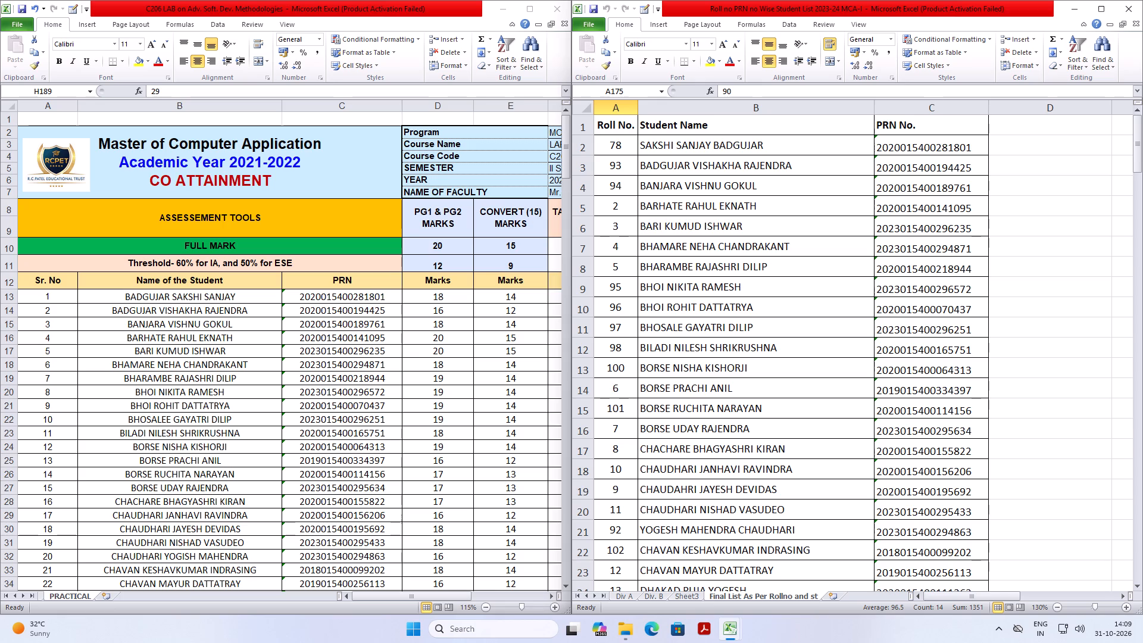
Copy the roll numbers and student names in A2:B23 of the final roll number list, checking their order against the PRACTICAL sheet.
{"action": "left_click_drag", "start_coordinate": [613, 147], "coordinate": [654, 149]}
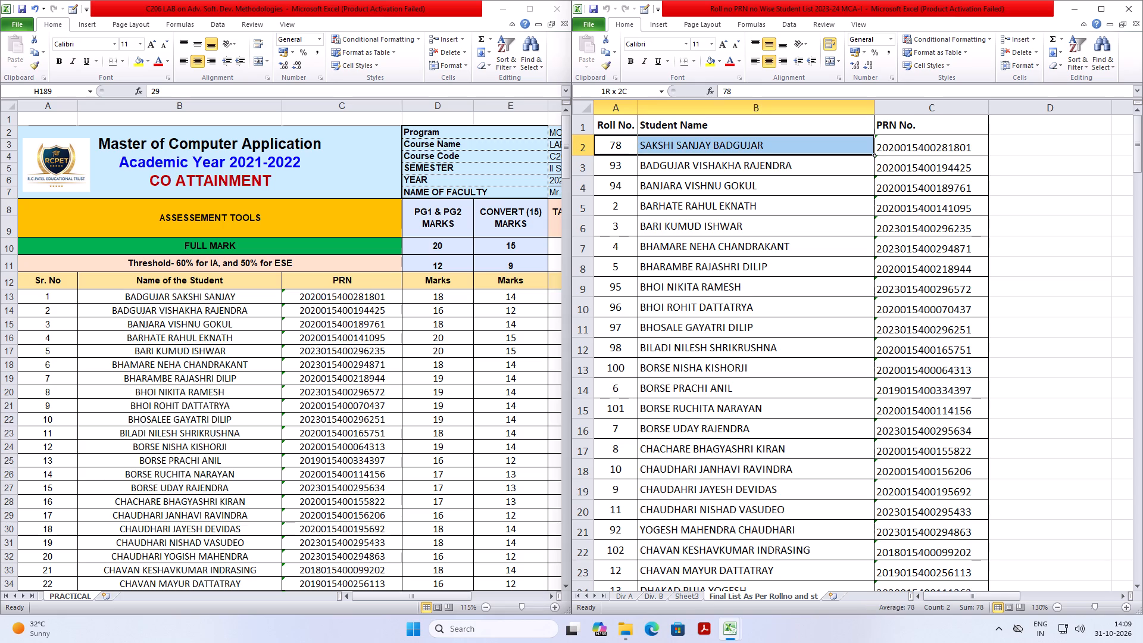
{"action": "left_click_drag", "start_coordinate": [654, 149], "coordinate": [694, 241]}
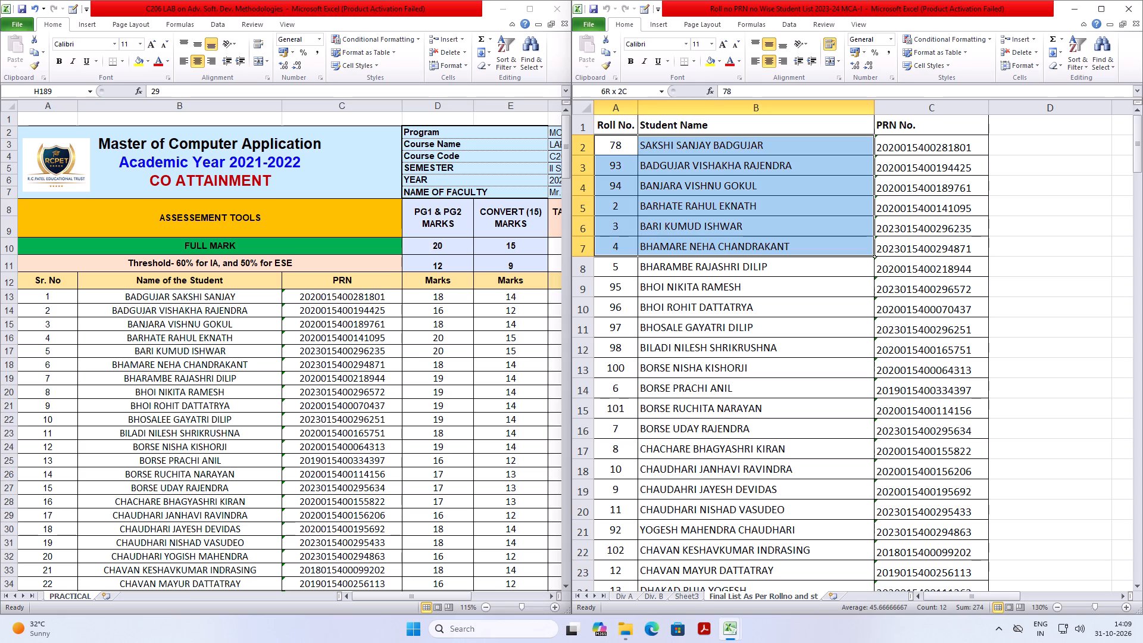
{"action": "left_click_drag", "start_coordinate": [694, 241], "coordinate": [699, 295]}
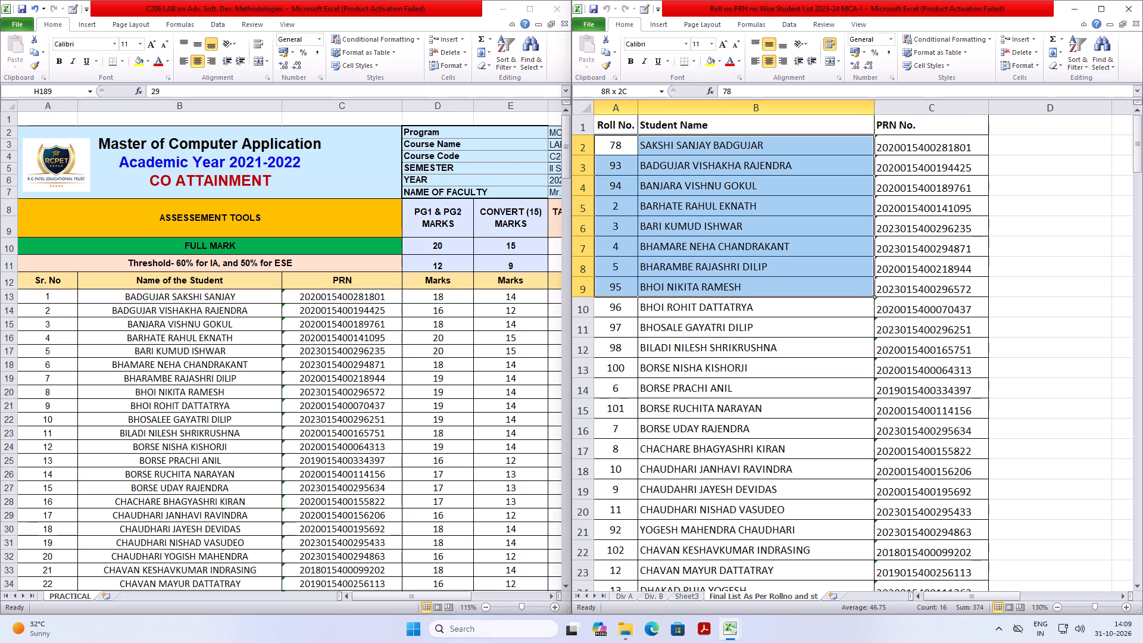
{"action": "left_click_drag", "start_coordinate": [699, 295], "coordinate": [699, 308]}
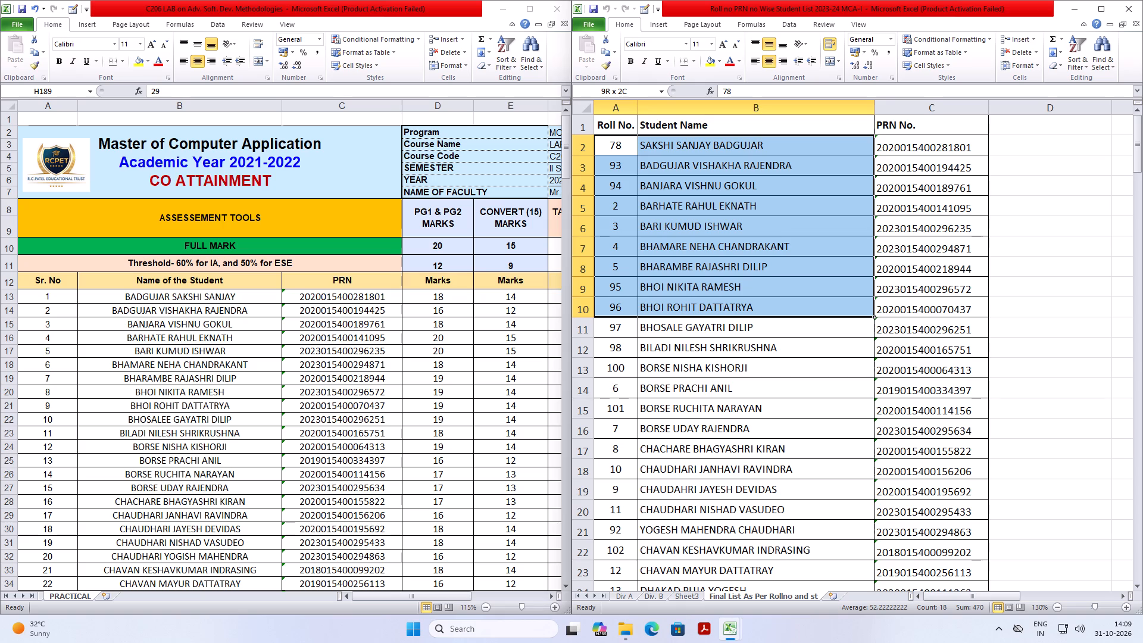
{"action": "left_click_drag", "start_coordinate": [699, 308], "coordinate": [704, 339]}
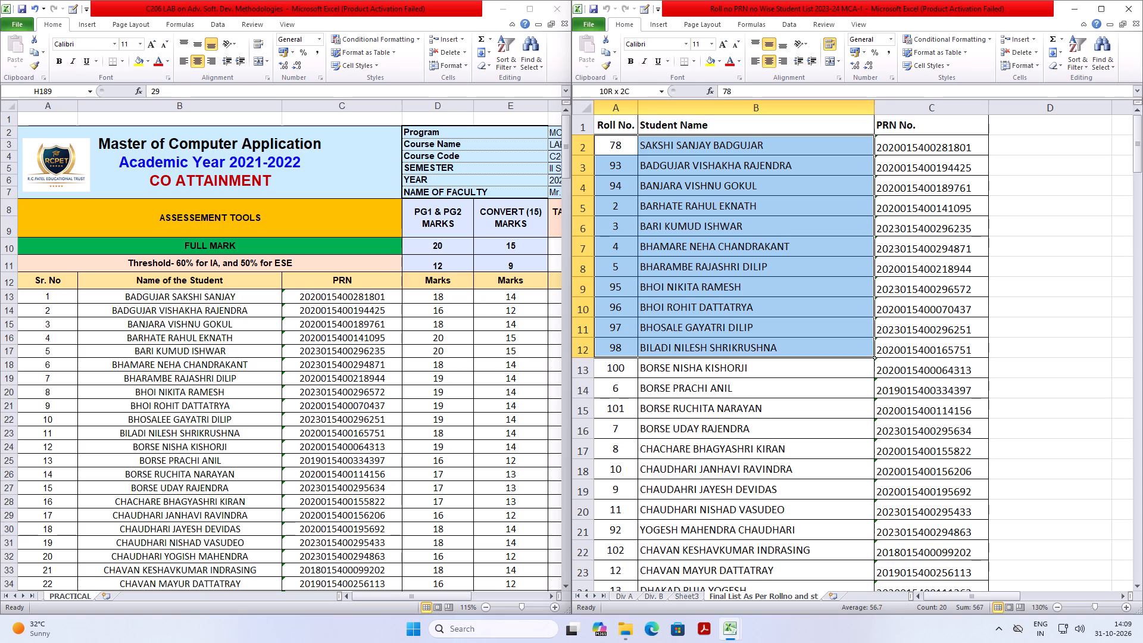
{"action": "left_click_drag", "start_coordinate": [704, 339], "coordinate": [707, 367]}
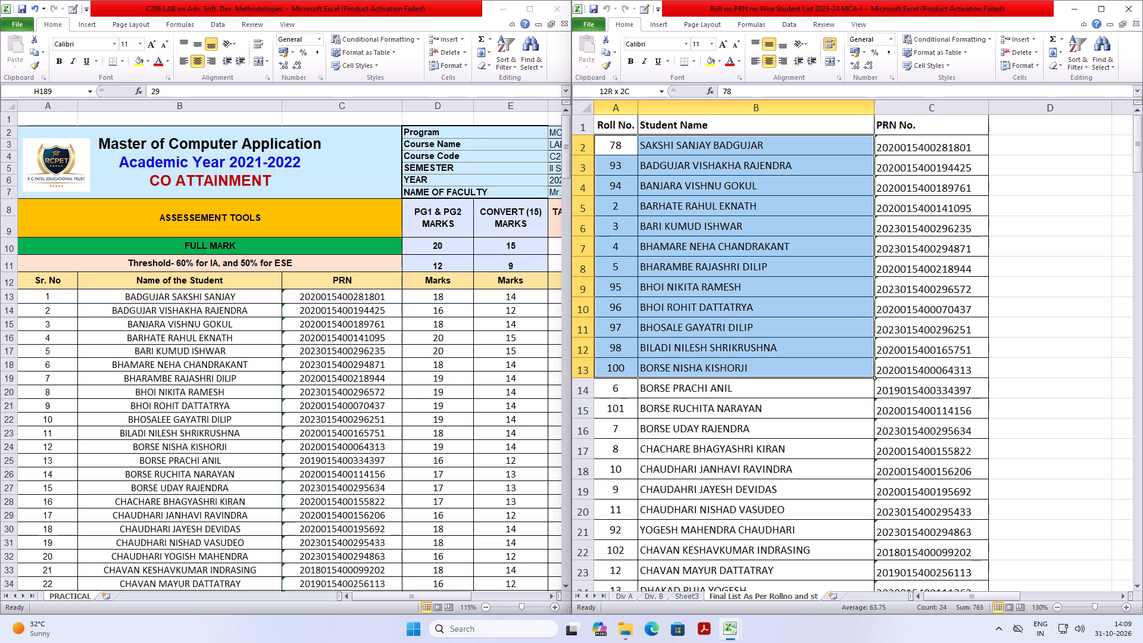
{"action": "left_click_drag", "start_coordinate": [707, 367], "coordinate": [709, 383]}
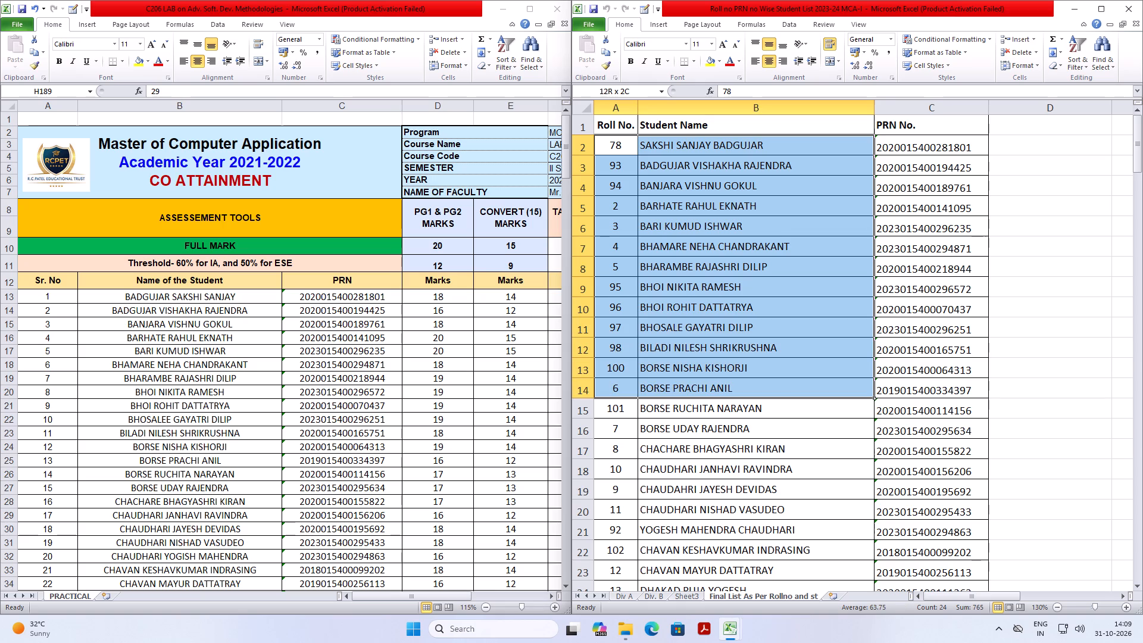
{"action": "left_click_drag", "start_coordinate": [709, 383], "coordinate": [711, 435]}
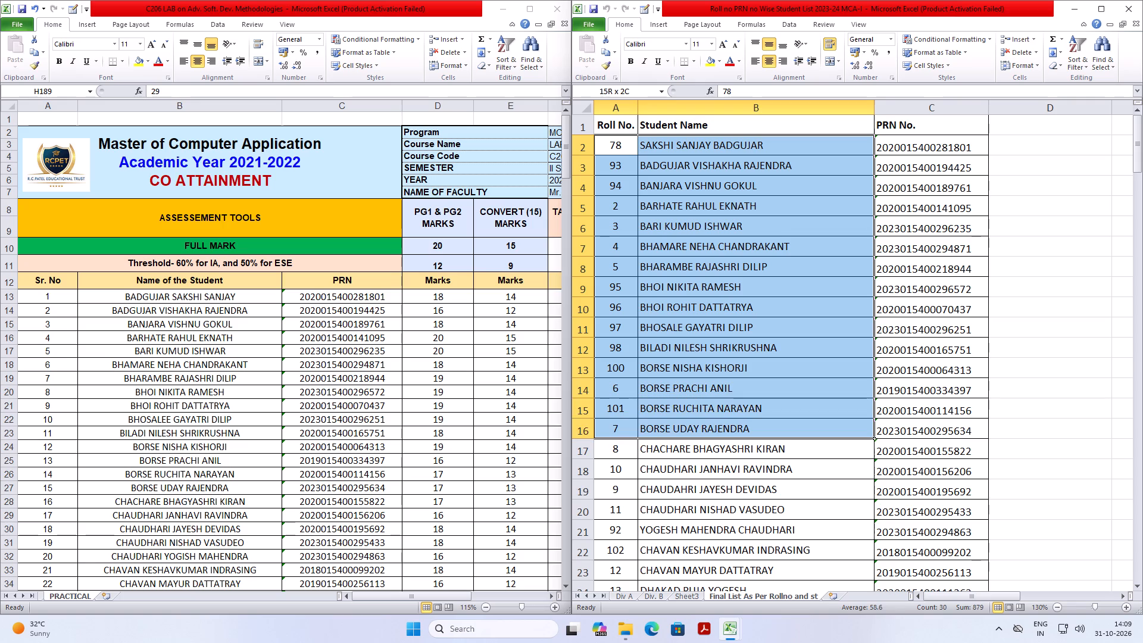
{"action": "left_click_drag", "start_coordinate": [711, 435], "coordinate": [711, 449]}
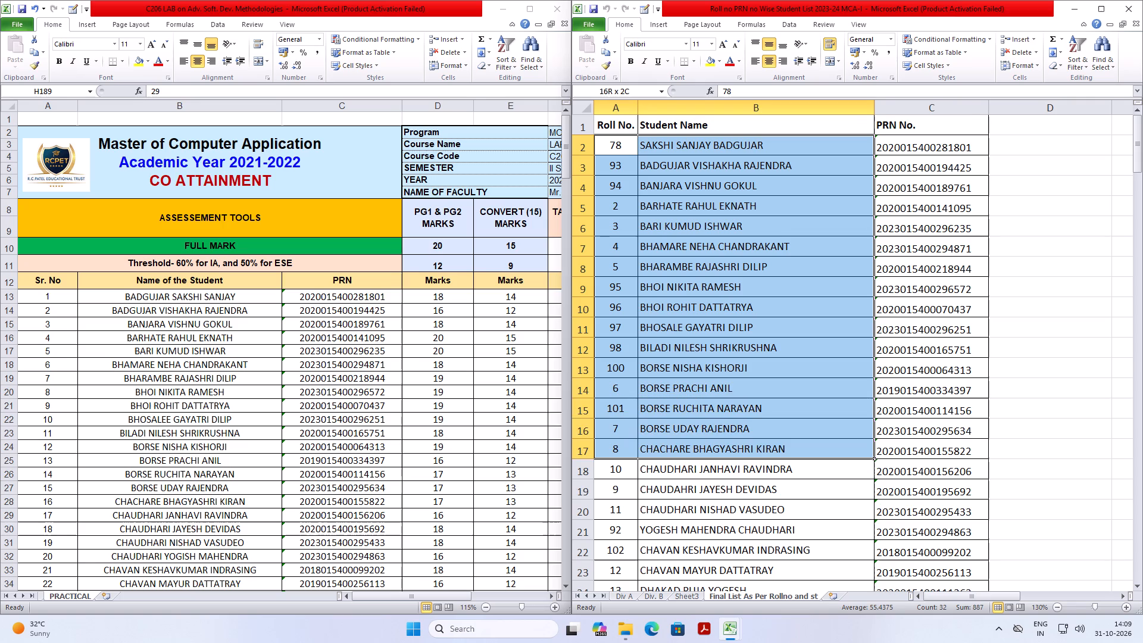
{"action": "left_click_drag", "start_coordinate": [711, 449], "coordinate": [712, 465]}
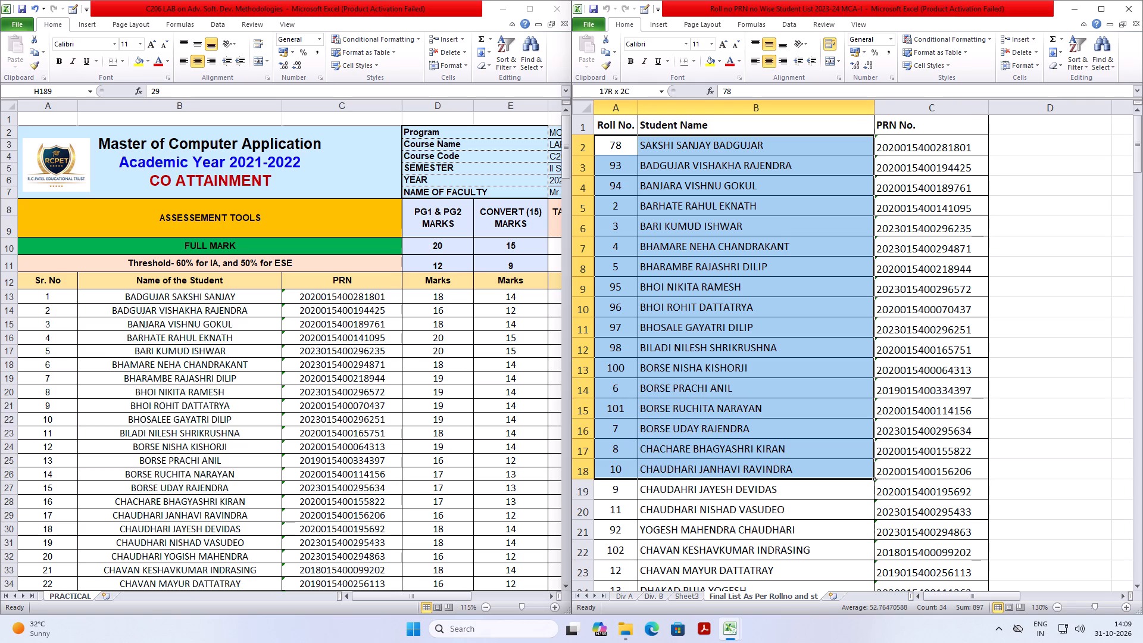
{"action": "left_click_drag", "start_coordinate": [712, 465], "coordinate": [712, 509]}
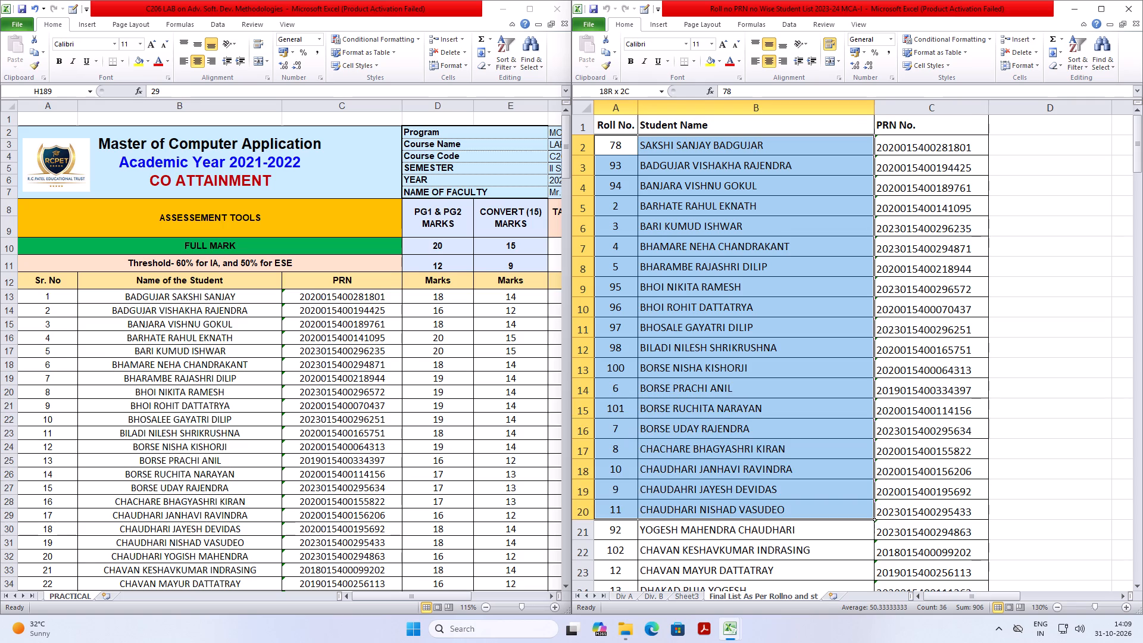
{"action": "left_click_drag", "start_coordinate": [712, 509], "coordinate": [711, 538]}
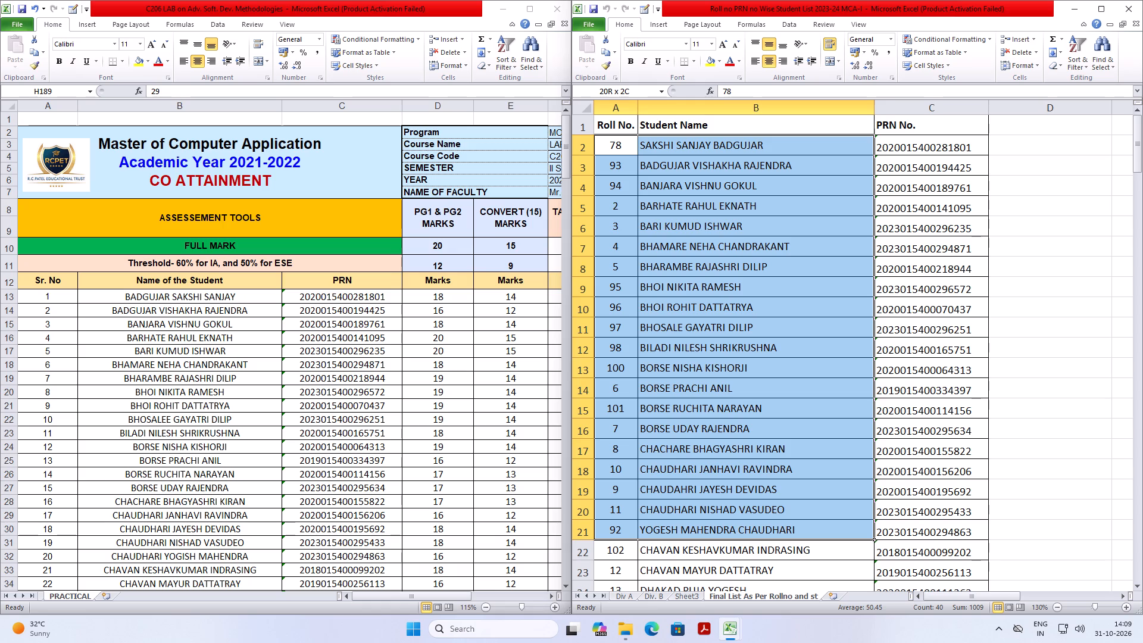
{"action": "left_click_drag", "start_coordinate": [711, 538], "coordinate": [713, 550]}
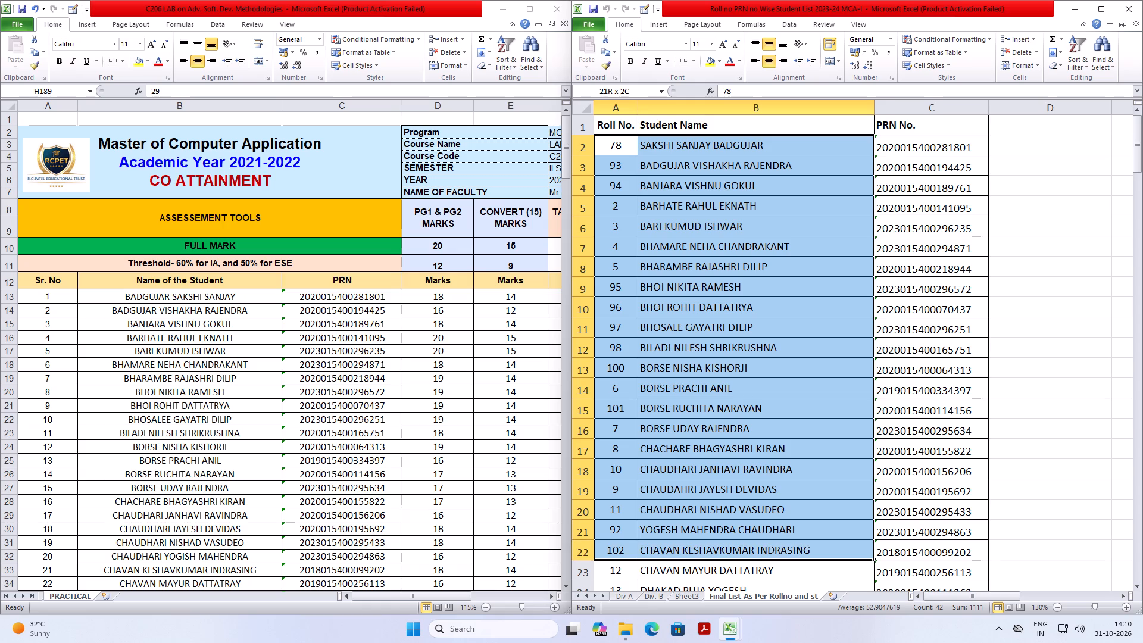
{"action": "left_click_drag", "start_coordinate": [713, 550], "coordinate": [719, 563]}
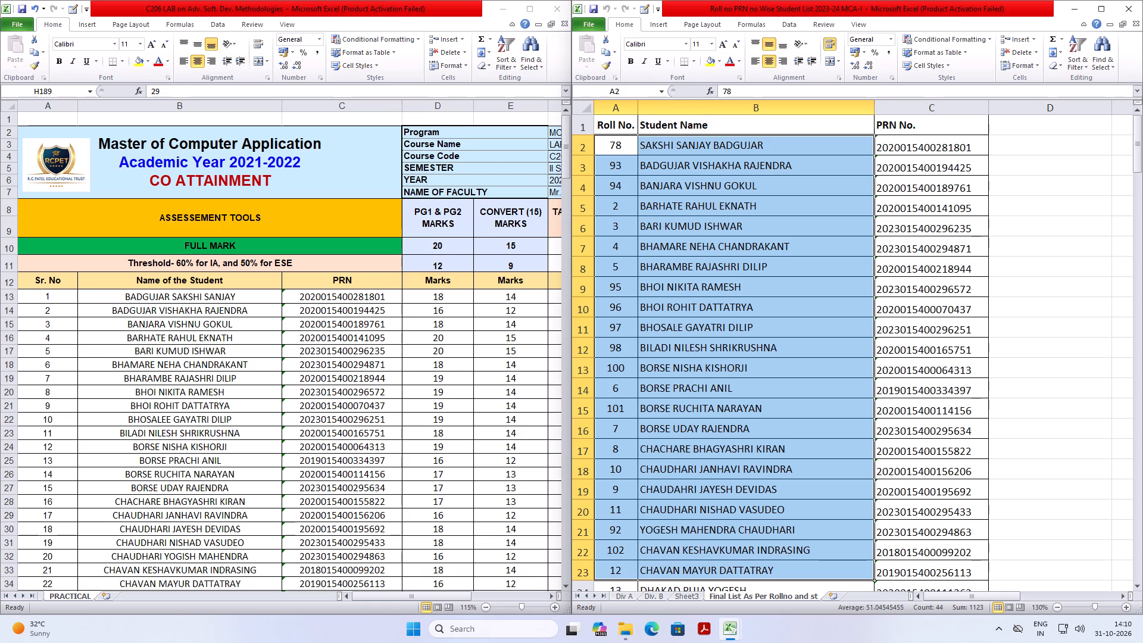
{"action": "key", "text": "ctrl+c"}
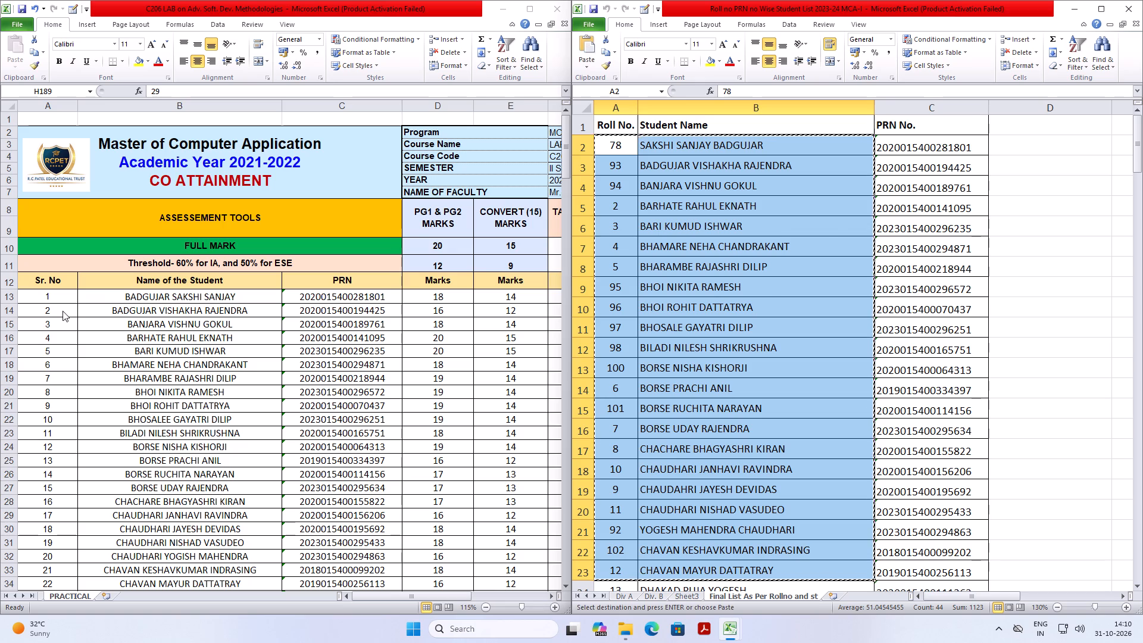
Paste the copied roll numbers and names over the Sr. No and student name entries on the PRACTICAL sheet, starting at A13.
{"action": "double_click", "coordinate": [60, 293]}
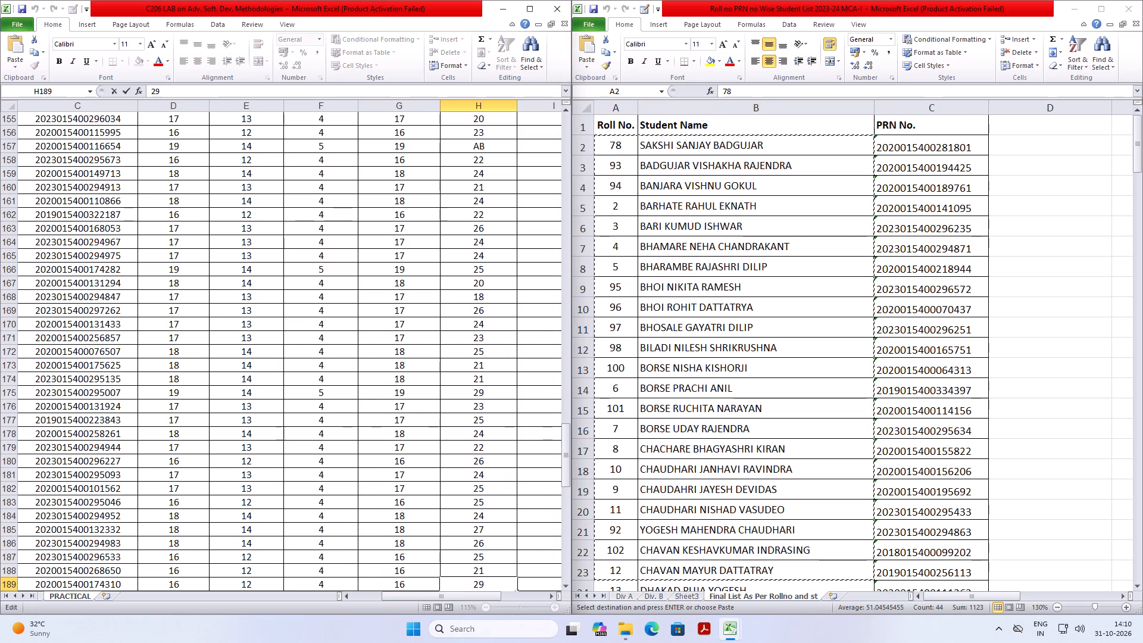
{"action": "left_click", "coordinate": [99, 237]}
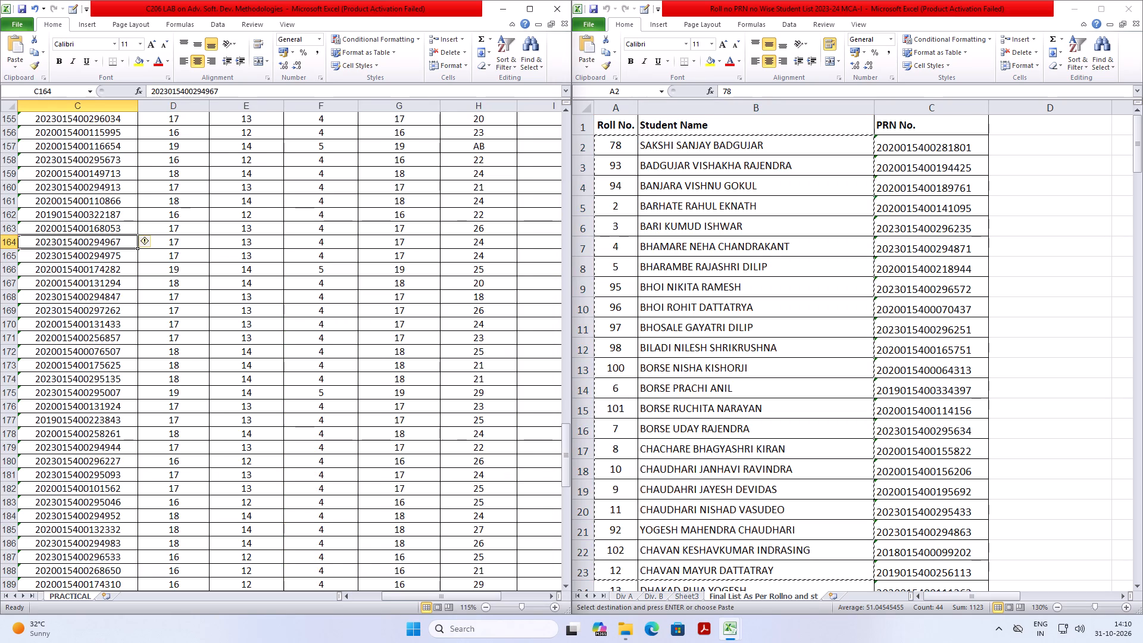
{"action": "key", "text": "ctrl+Left"}
{"action": "key", "text": "ctrl+Up"}
{"action": "key", "text": "Down"}
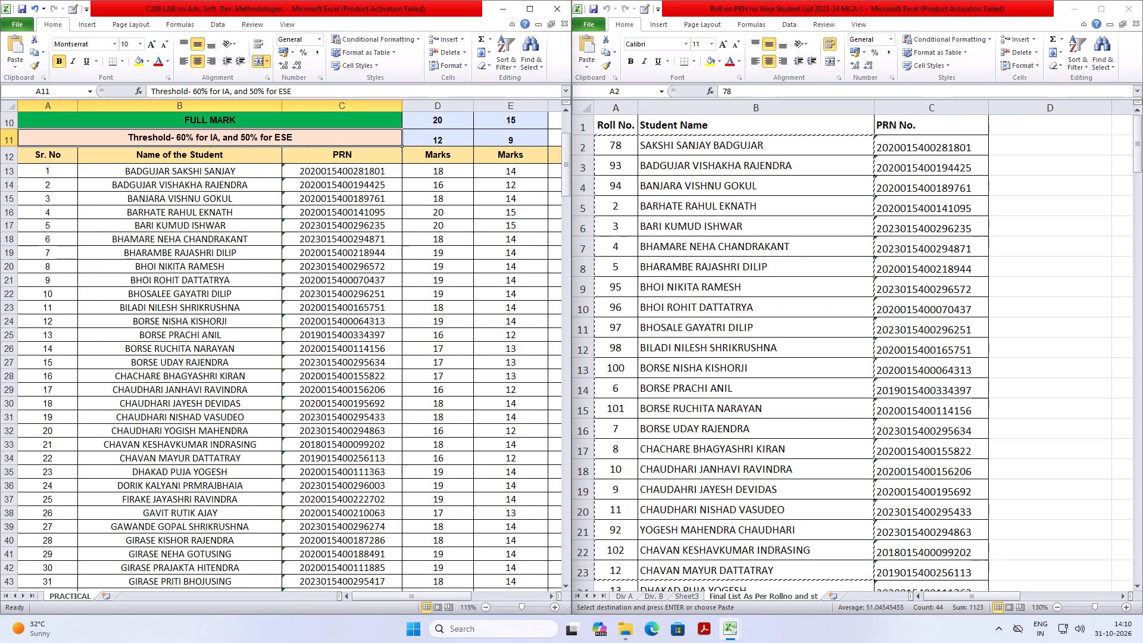
{"action": "key", "text": "Down"}
{"action": "key", "text": "Down"}
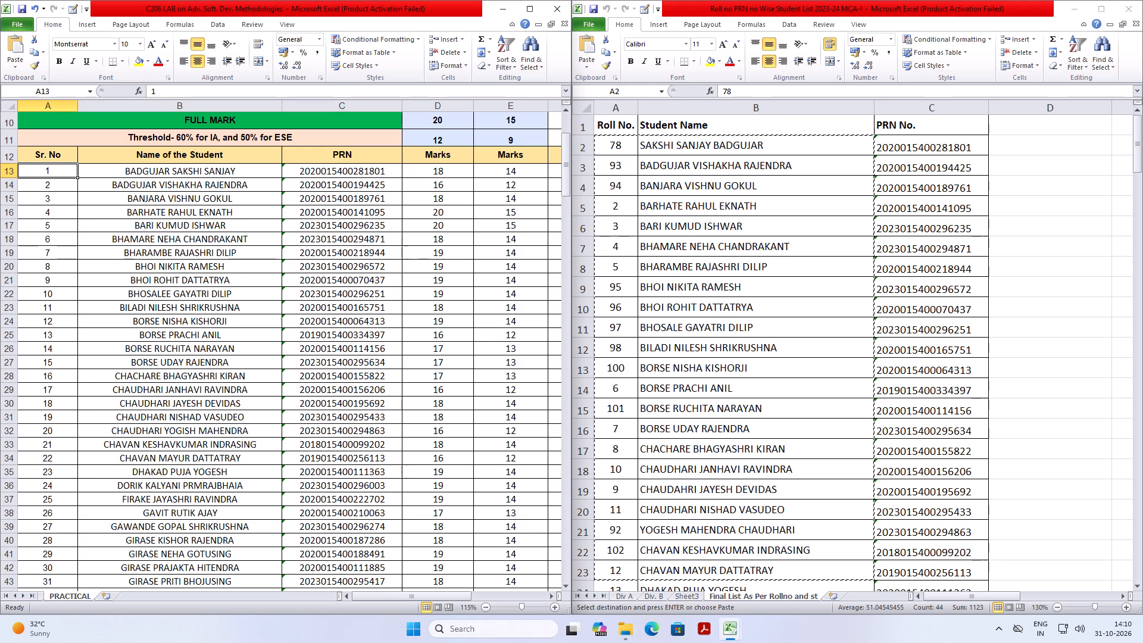
{"action": "key", "text": "ctrl+v"}
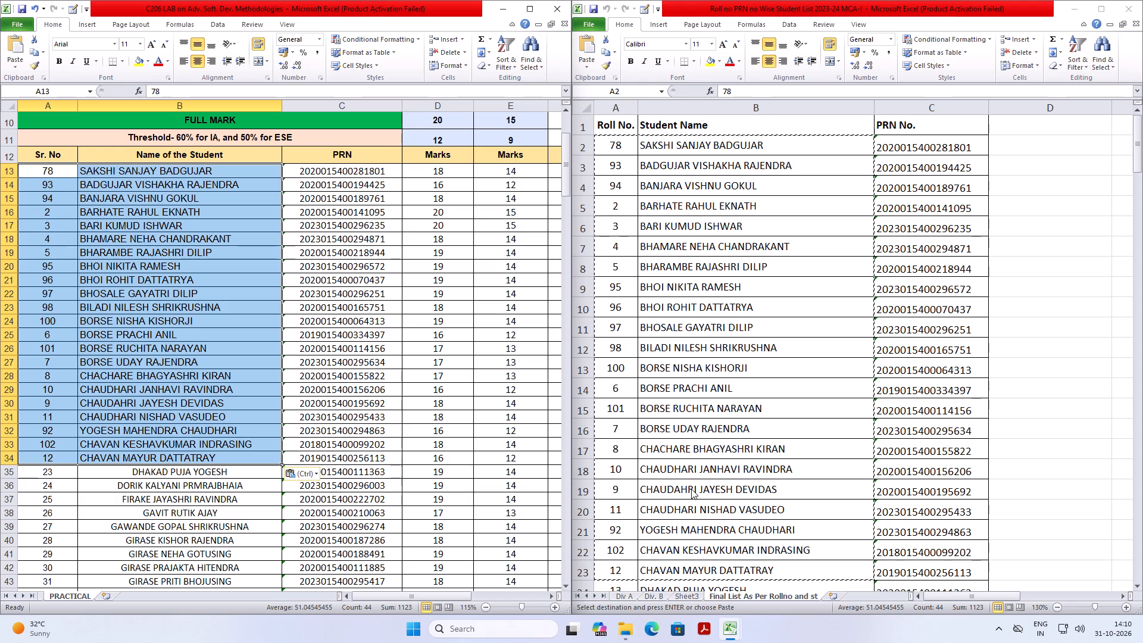
Select the next roll numbers and names, A24:B57 of the final list, checking their order against rows 35 to 68 of the PRACTICAL sheet.
{"action": "left_click", "coordinate": [745, 377]}
{"action": "scroll", "coordinate": [744, 484], "scroll_direction": "down", "scroll_amount": 8}
{"action": "scroll", "coordinate": [744, 484], "scroll_direction": "up", "scroll_amount": 1}
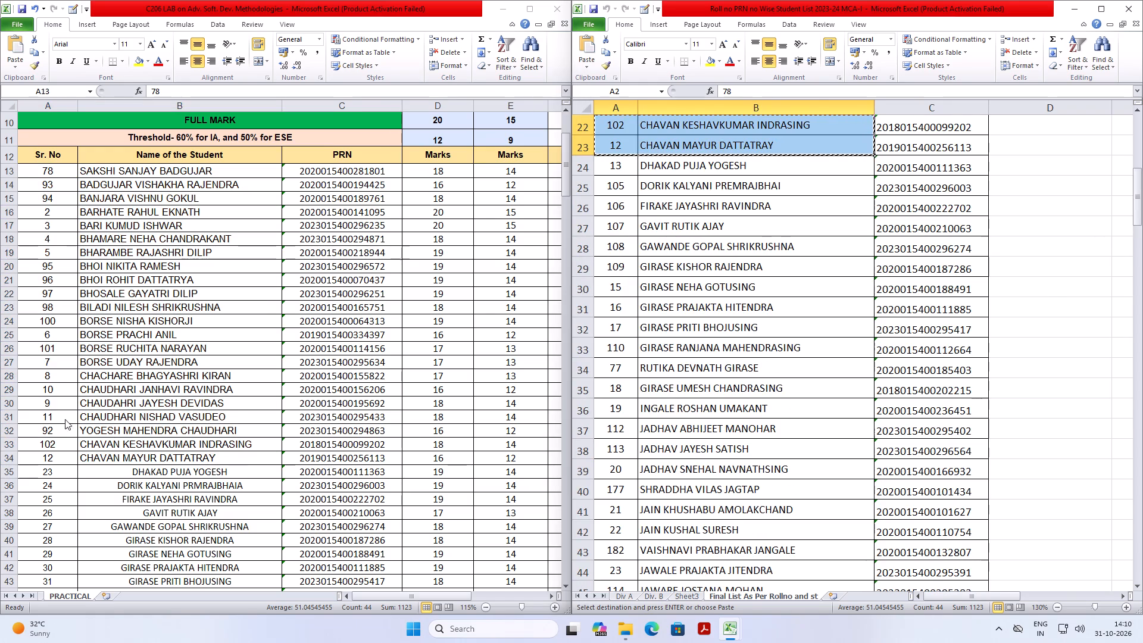
{"action": "left_click", "coordinate": [157, 426]}
{"action": "scroll", "coordinate": [157, 426], "scroll_direction": "down", "scroll_amount": 7}
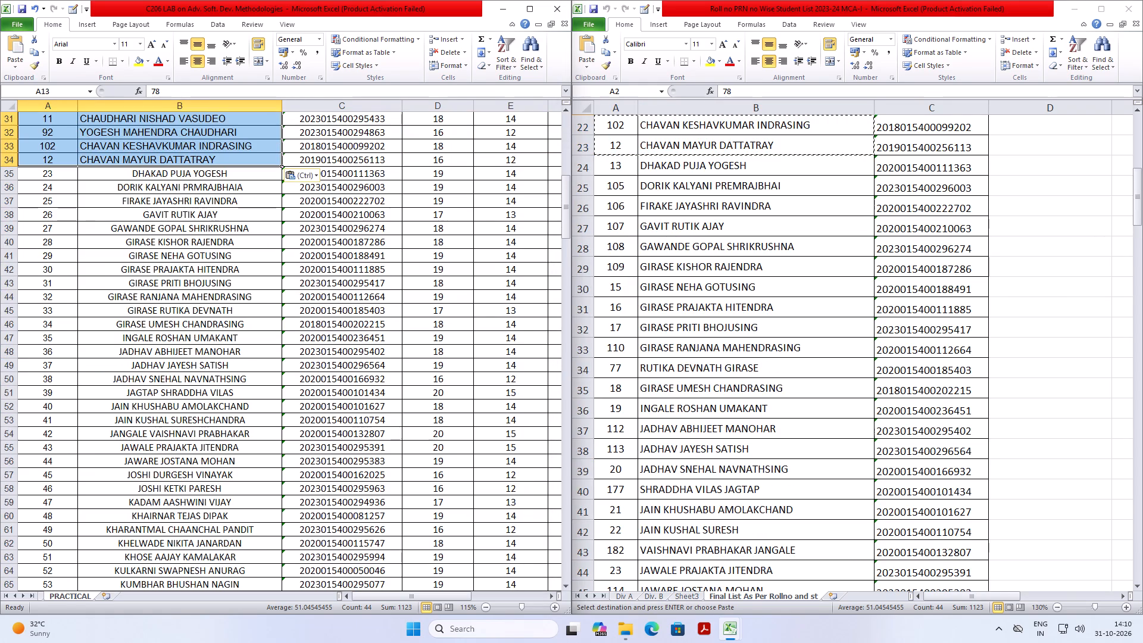
{"action": "scroll", "coordinate": [157, 426], "scroll_direction": "down", "scroll_amount": 1}
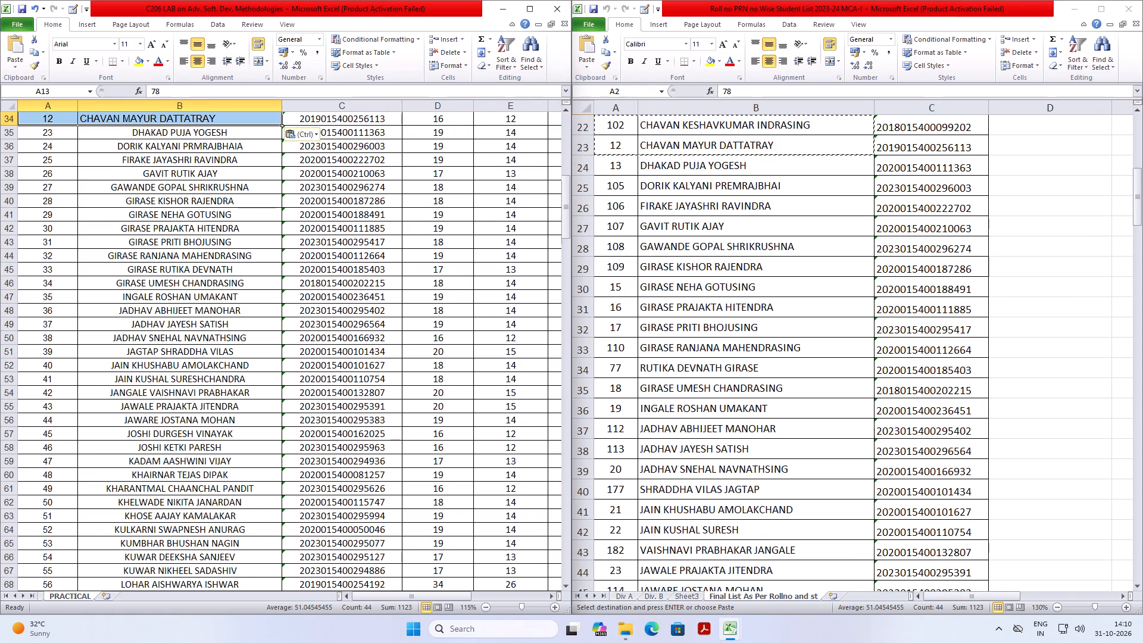
{"action": "left_click", "coordinate": [61, 132]}
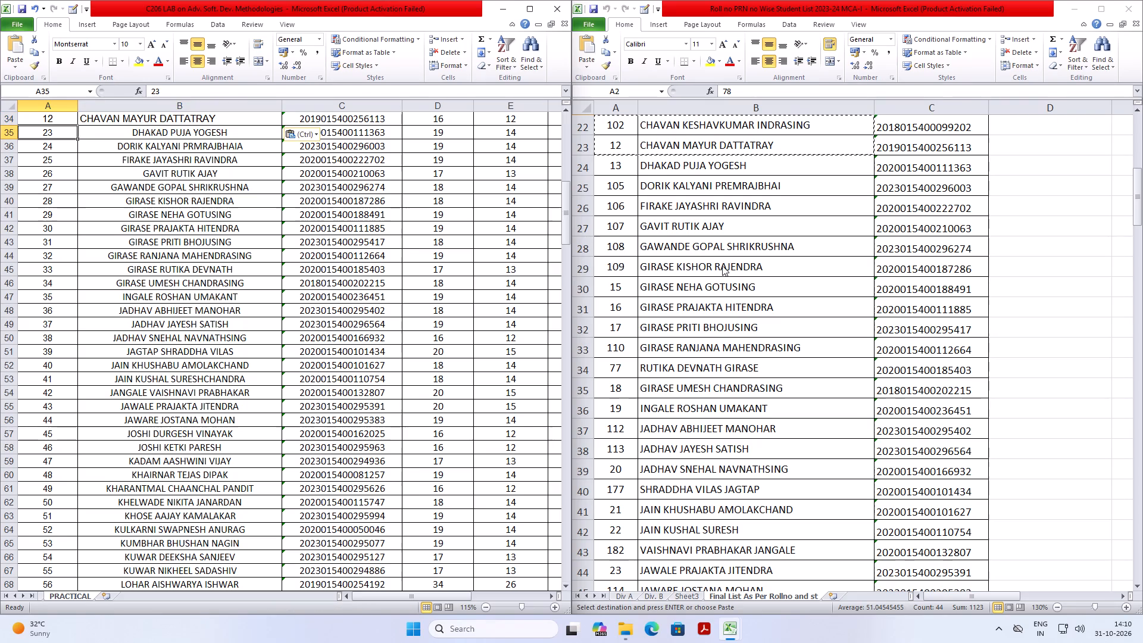
{"action": "left_click", "coordinate": [722, 266]}
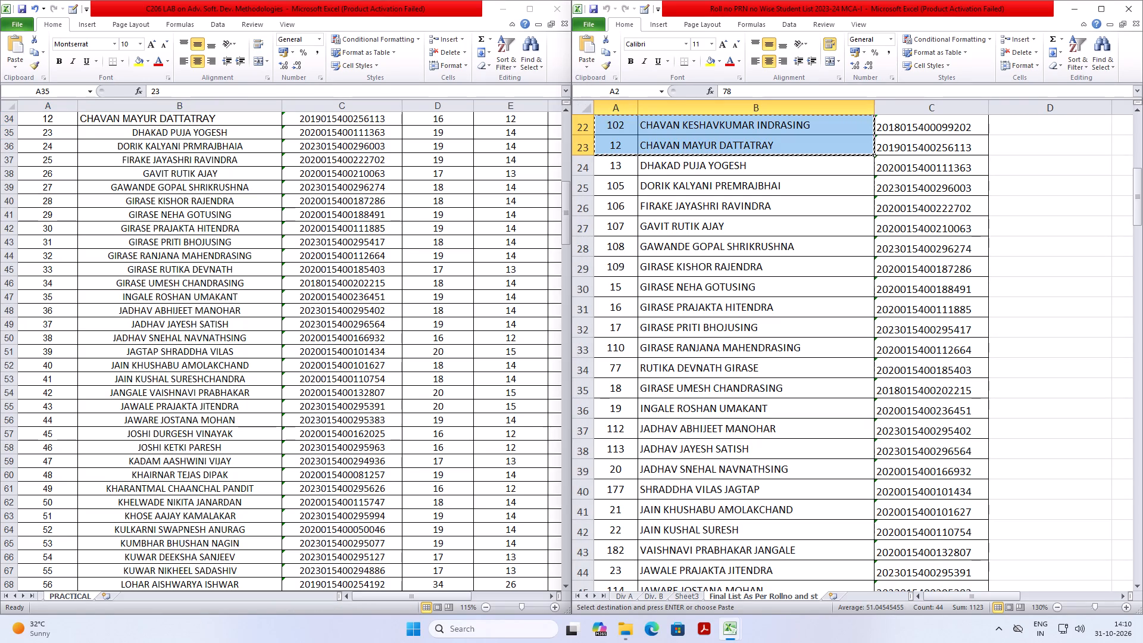
{"action": "double_click", "coordinate": [670, 167]}
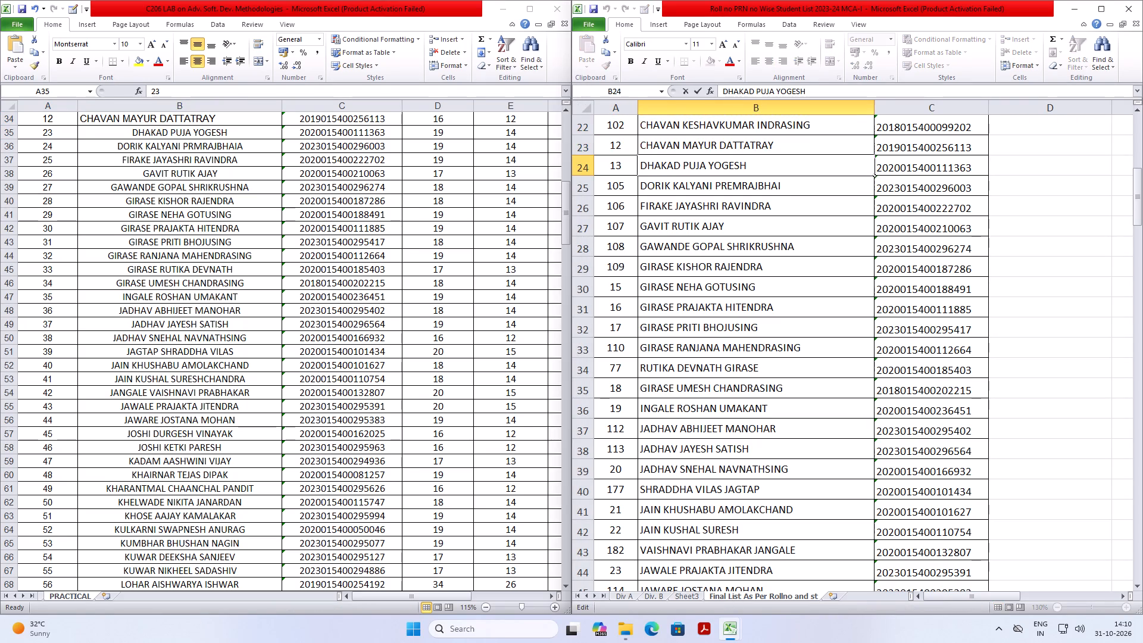
{"action": "left_click_drag", "start_coordinate": [629, 166], "coordinate": [751, 271]}
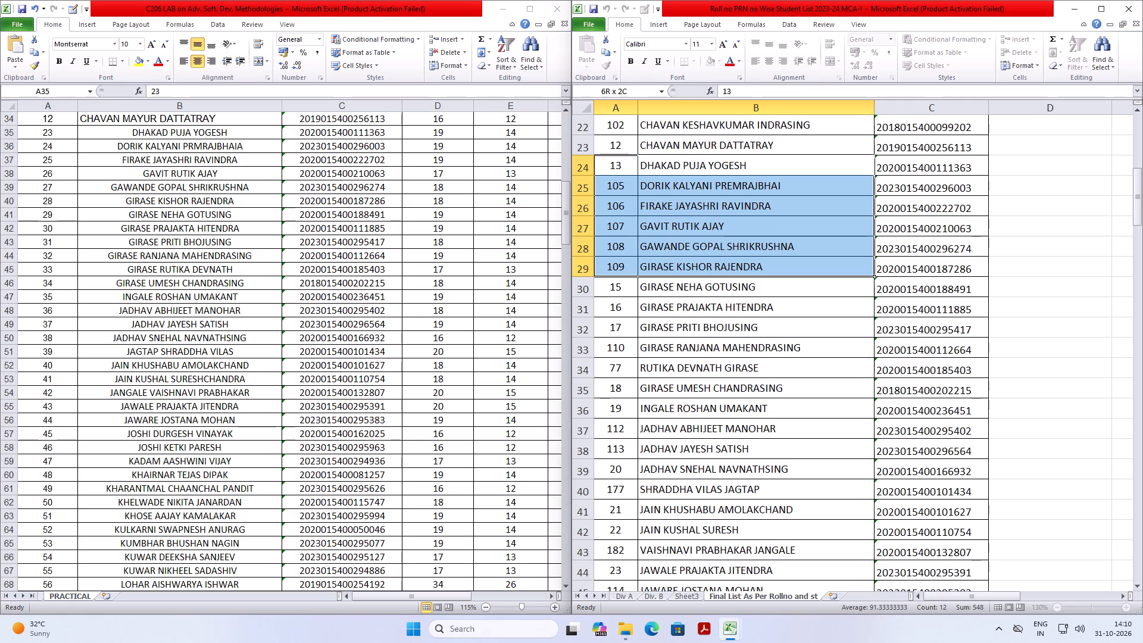
{"action": "left_click_drag", "start_coordinate": [751, 271], "coordinate": [751, 320]}
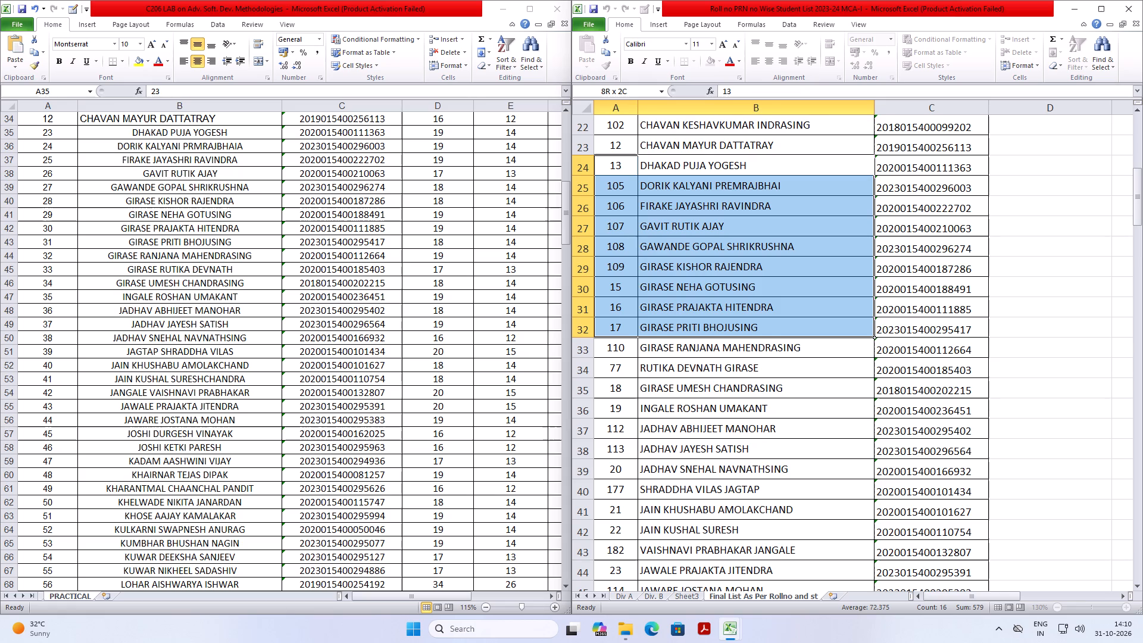
{"action": "left_click_drag", "start_coordinate": [751, 320], "coordinate": [751, 340]}
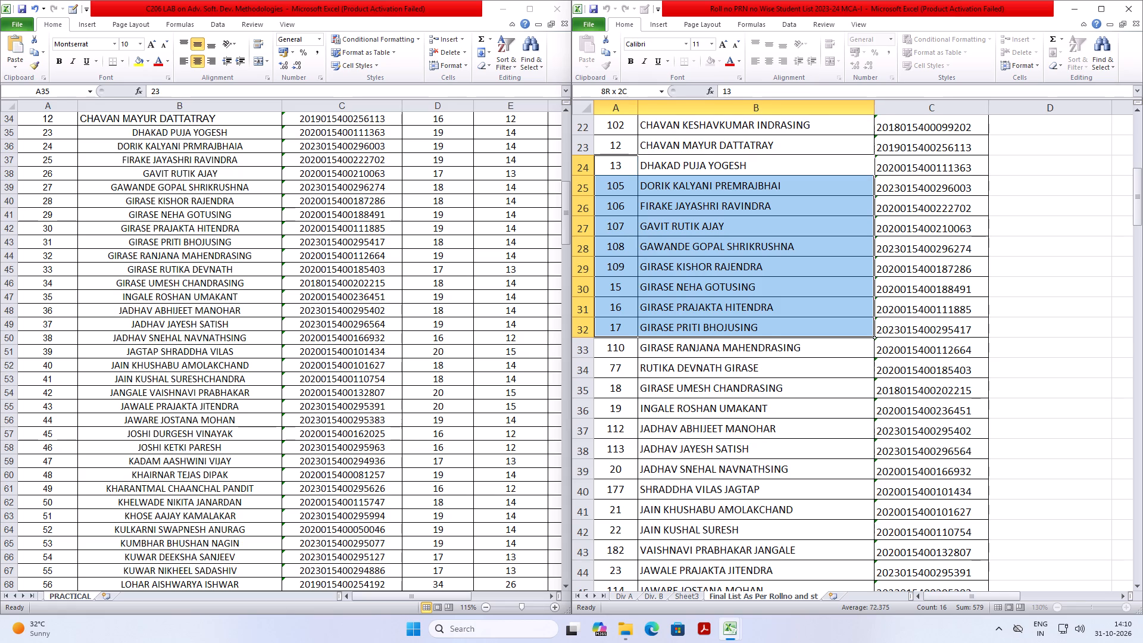
{"action": "left_click_drag", "start_coordinate": [751, 340], "coordinate": [756, 383]}
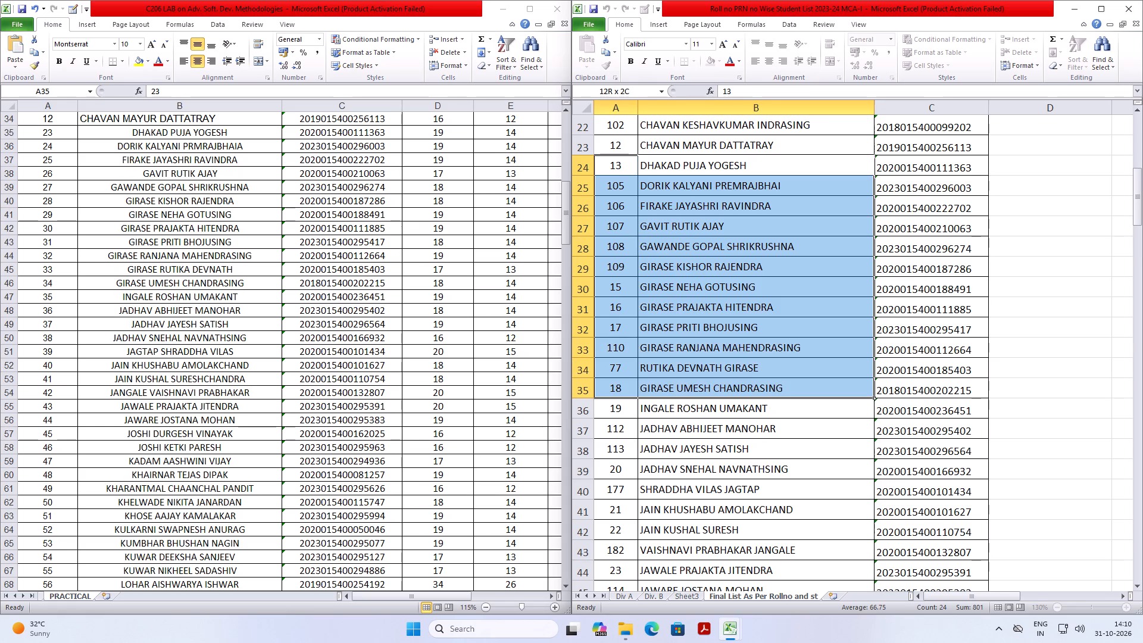
{"action": "left_click_drag", "start_coordinate": [756, 383], "coordinate": [763, 426]}
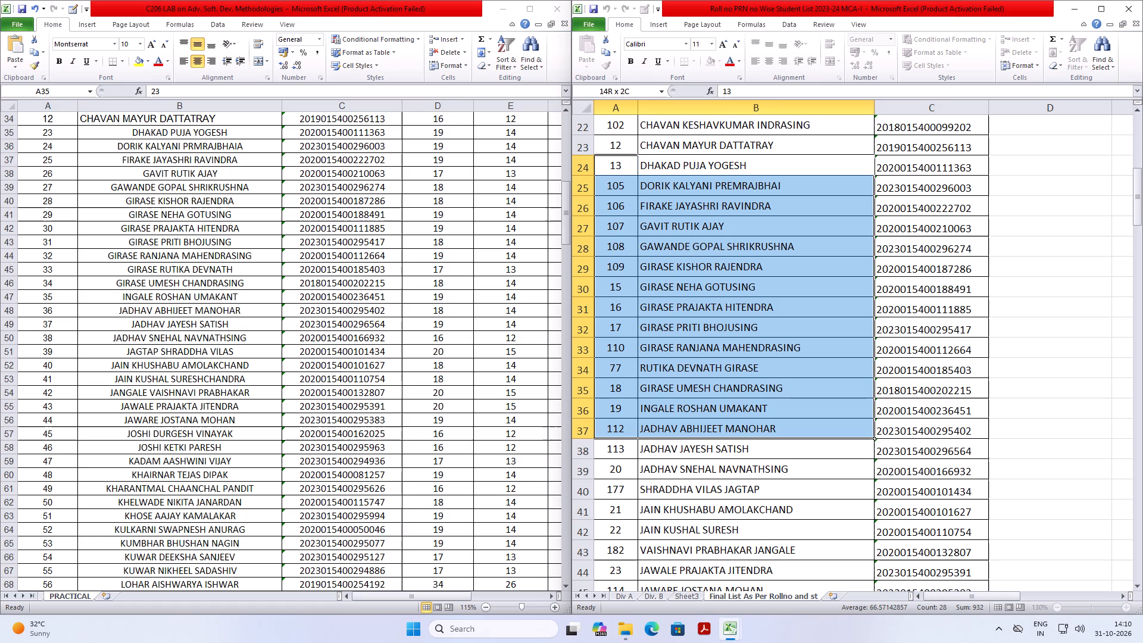
{"action": "left_click_drag", "start_coordinate": [763, 426], "coordinate": [773, 525]}
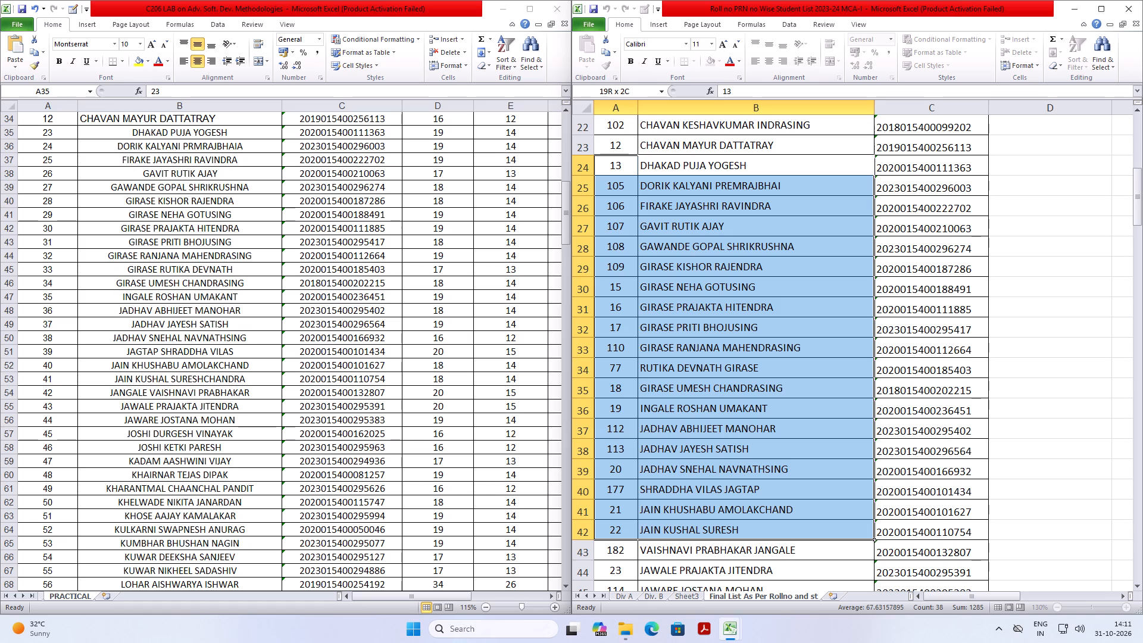
{"action": "left_click_drag", "start_coordinate": [773, 525], "coordinate": [774, 526]}
{"action": "left_click_drag", "start_coordinate": [774, 526], "coordinate": [779, 591]}
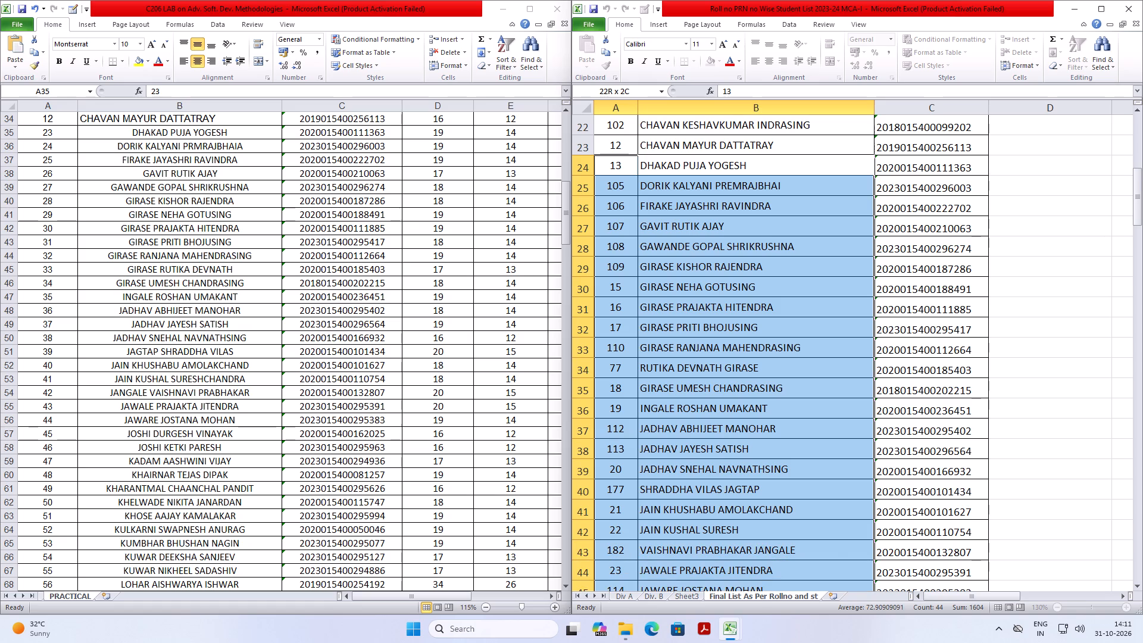
{"action": "left_click_drag", "start_coordinate": [779, 591], "coordinate": [752, 486]}
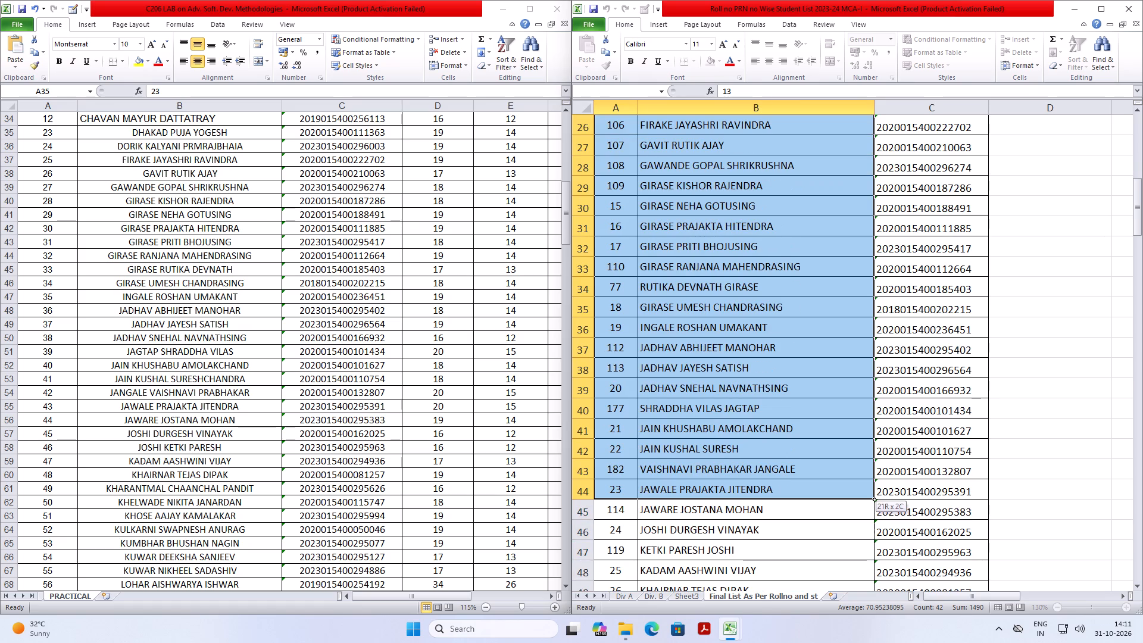
{"action": "left_click_drag", "start_coordinate": [752, 486], "coordinate": [820, 489]}
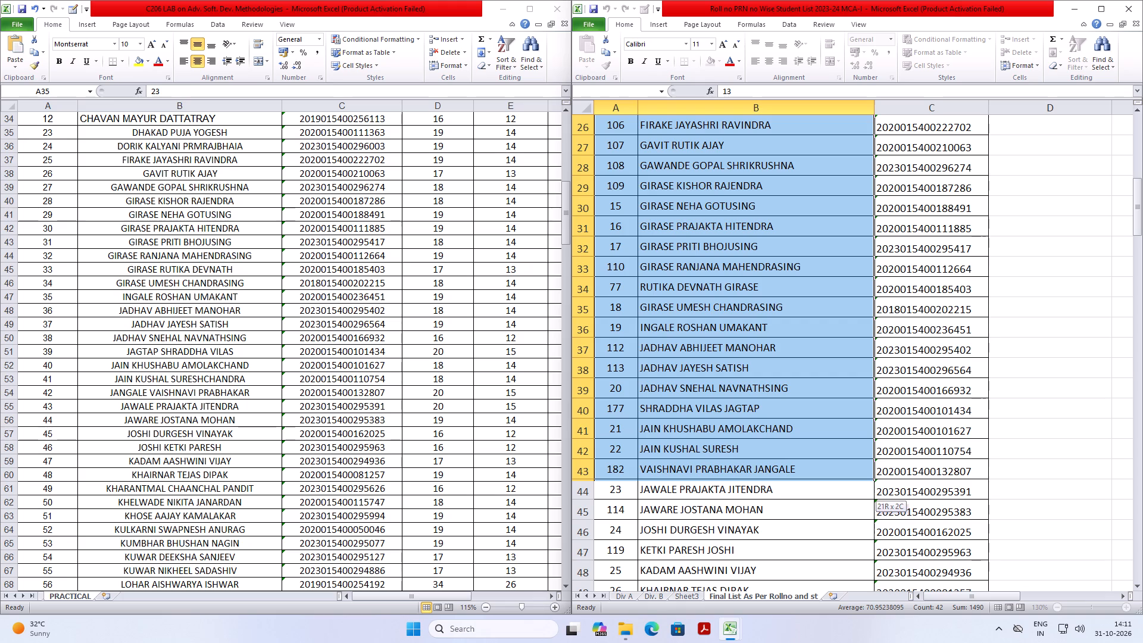
{"action": "left_click_drag", "start_coordinate": [820, 489], "coordinate": [822, 507]}
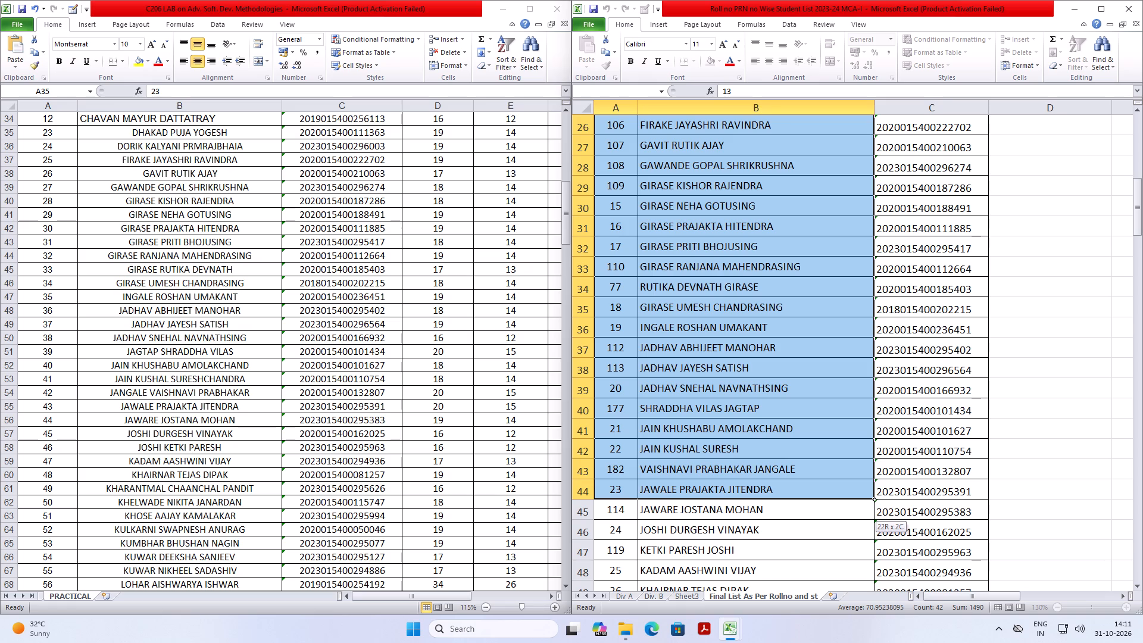
{"action": "left_click_drag", "start_coordinate": [822, 507], "coordinate": [826, 544]}
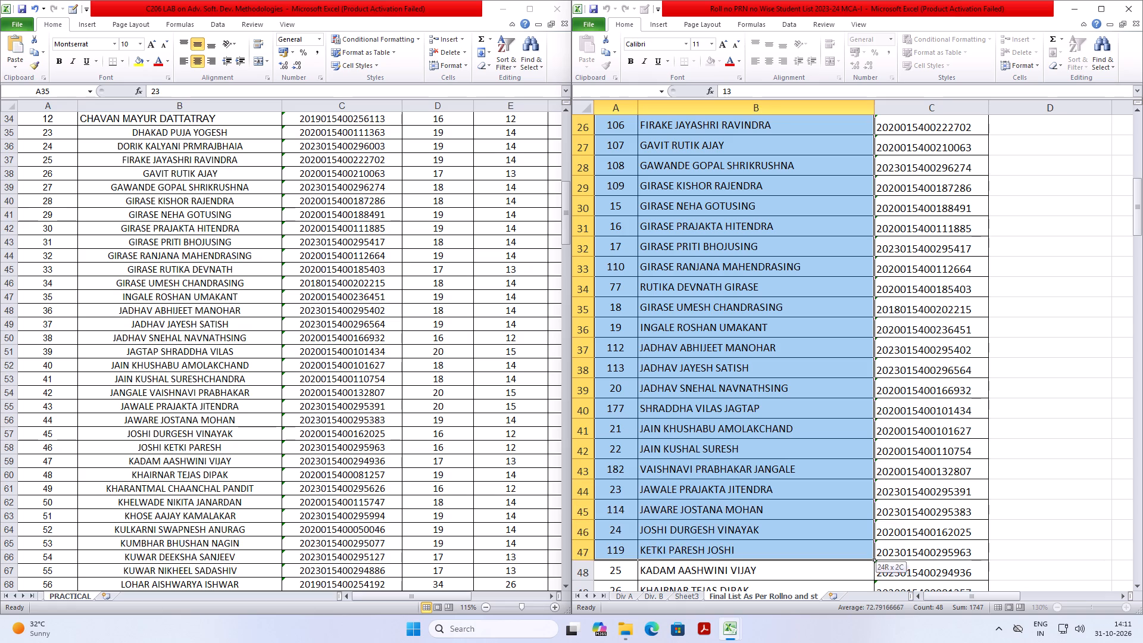
{"action": "left_click_drag", "start_coordinate": [826, 544], "coordinate": [830, 591]}
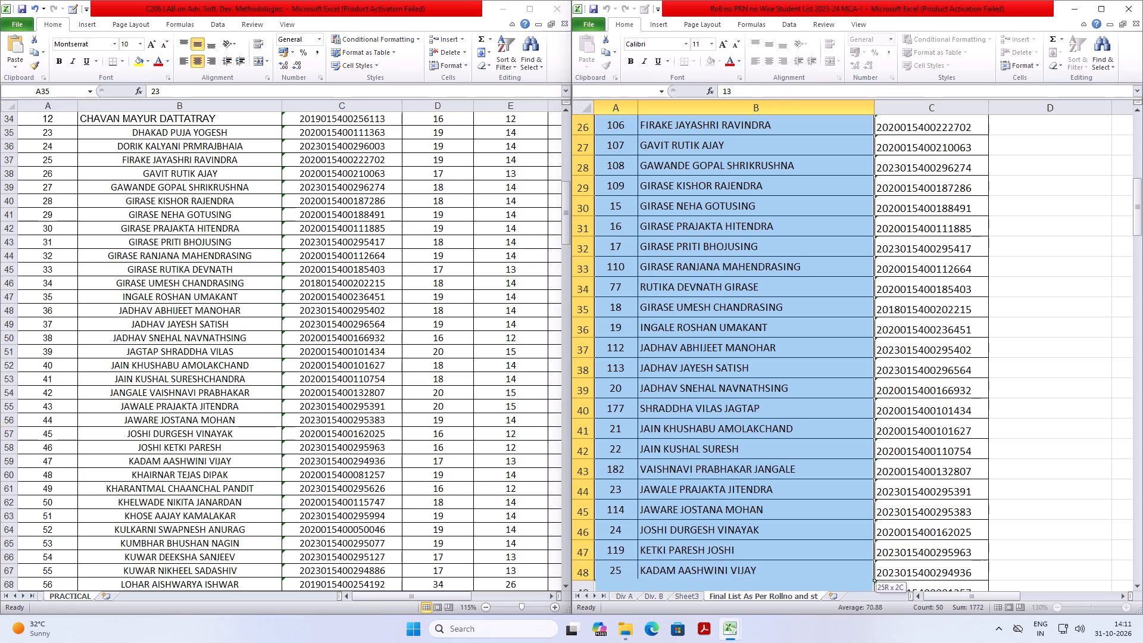
{"action": "left_click_drag", "start_coordinate": [830, 591], "coordinate": [758, 443]}
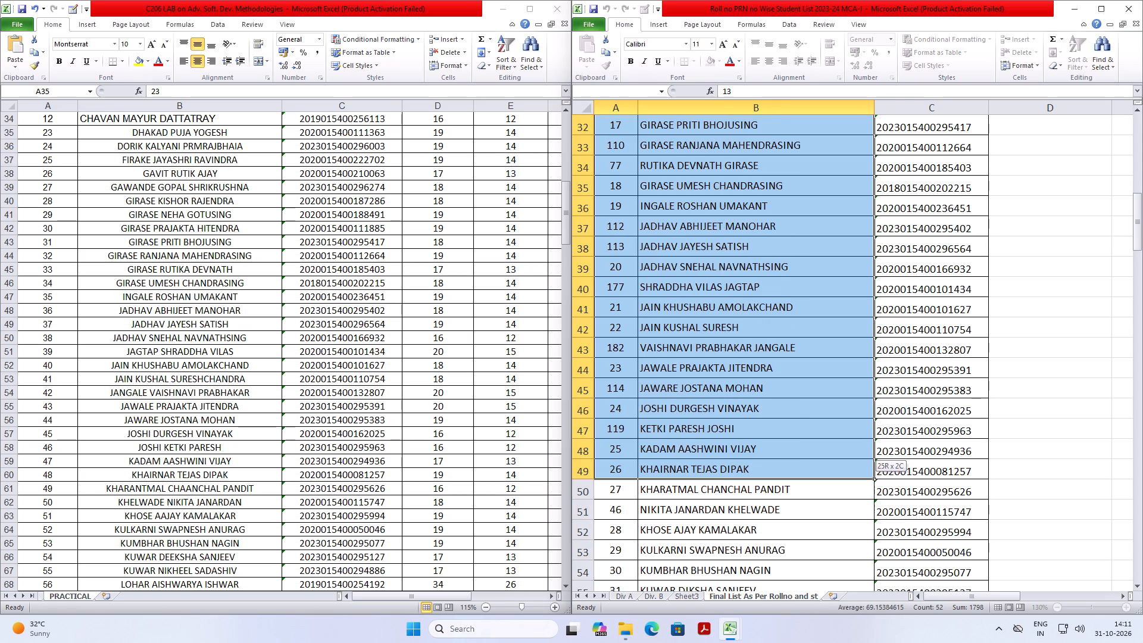
{"action": "left_click_drag", "start_coordinate": [758, 443], "coordinate": [758, 428]}
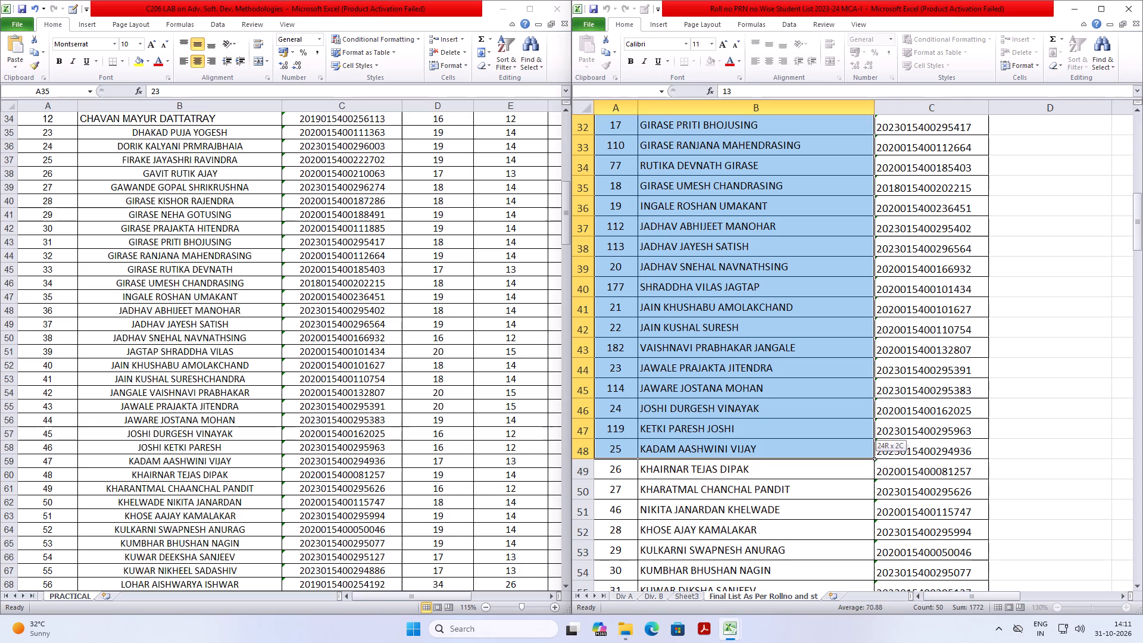
{"action": "left_click_drag", "start_coordinate": [758, 428], "coordinate": [764, 441]}
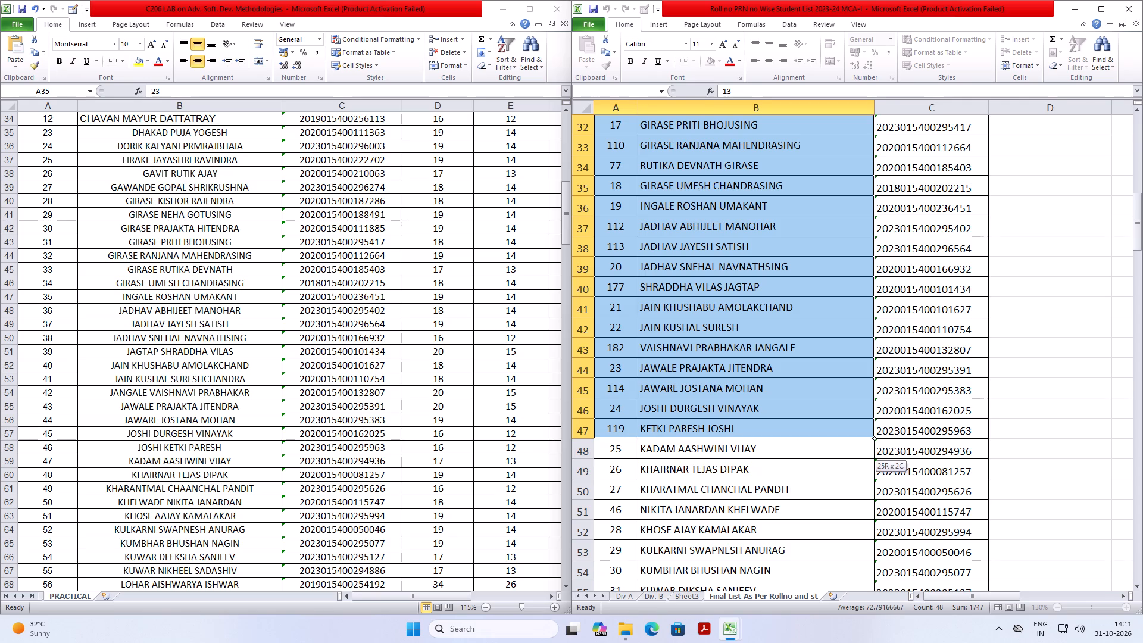
{"action": "left_click_drag", "start_coordinate": [764, 441], "coordinate": [772, 493]}
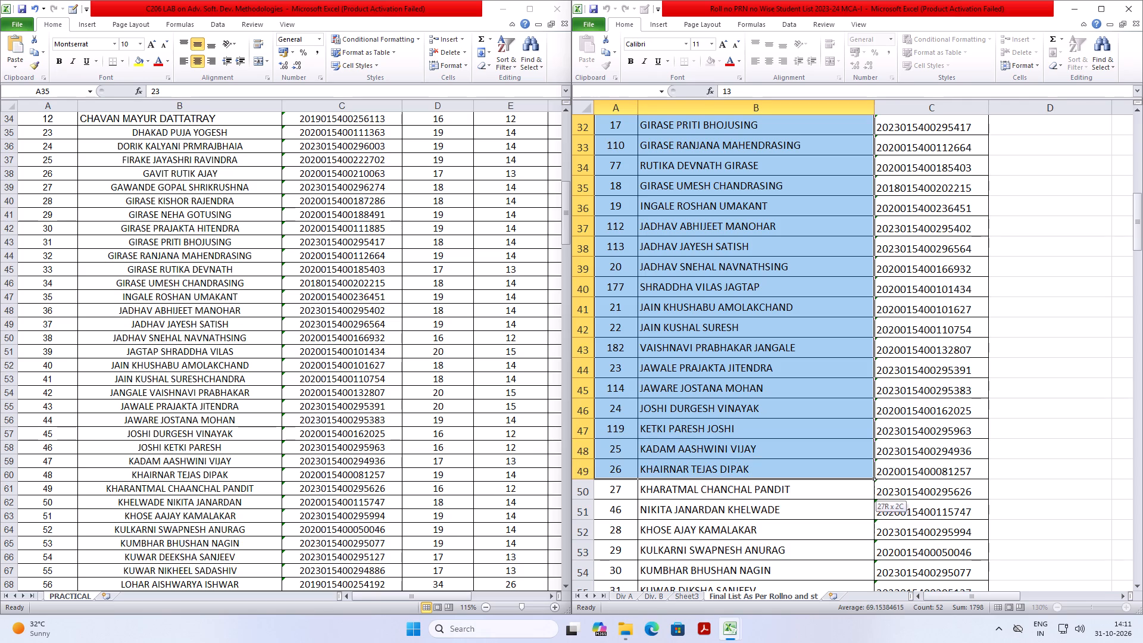
{"action": "left_click_drag", "start_coordinate": [772, 493], "coordinate": [772, 494]}
{"action": "left_click_drag", "start_coordinate": [772, 494], "coordinate": [772, 495]}
{"action": "left_click_drag", "start_coordinate": [772, 495], "coordinate": [776, 530]}
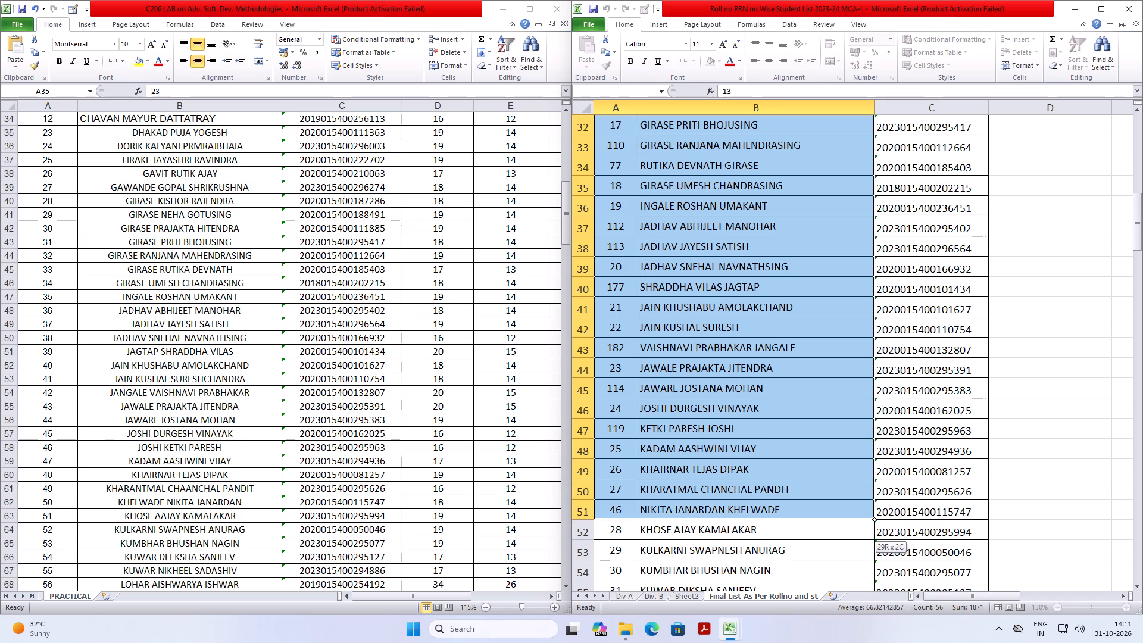
{"action": "left_click_drag", "start_coordinate": [776, 530], "coordinate": [777, 551]}
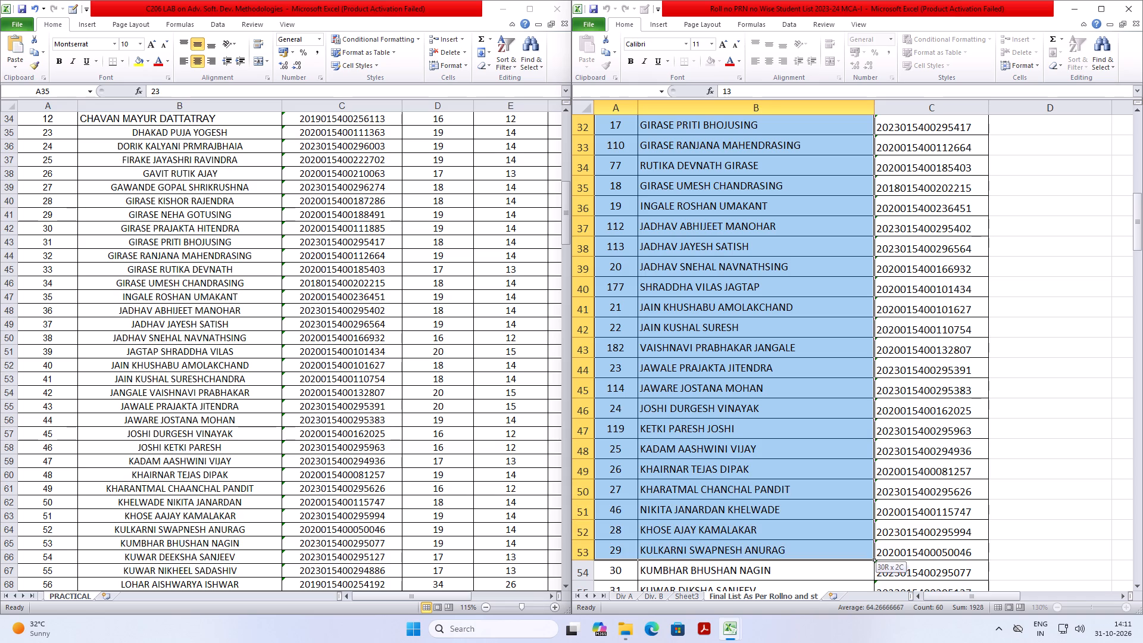
{"action": "left_click_drag", "start_coordinate": [777, 551], "coordinate": [786, 576]}
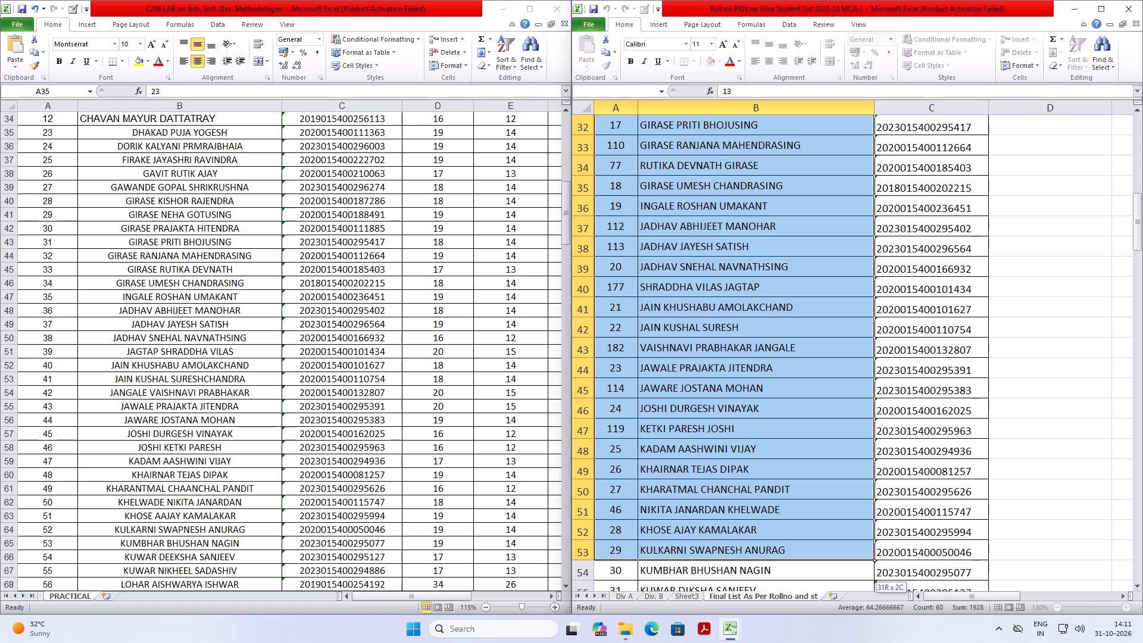
{"action": "left_click_drag", "start_coordinate": [786, 576], "coordinate": [784, 578]}
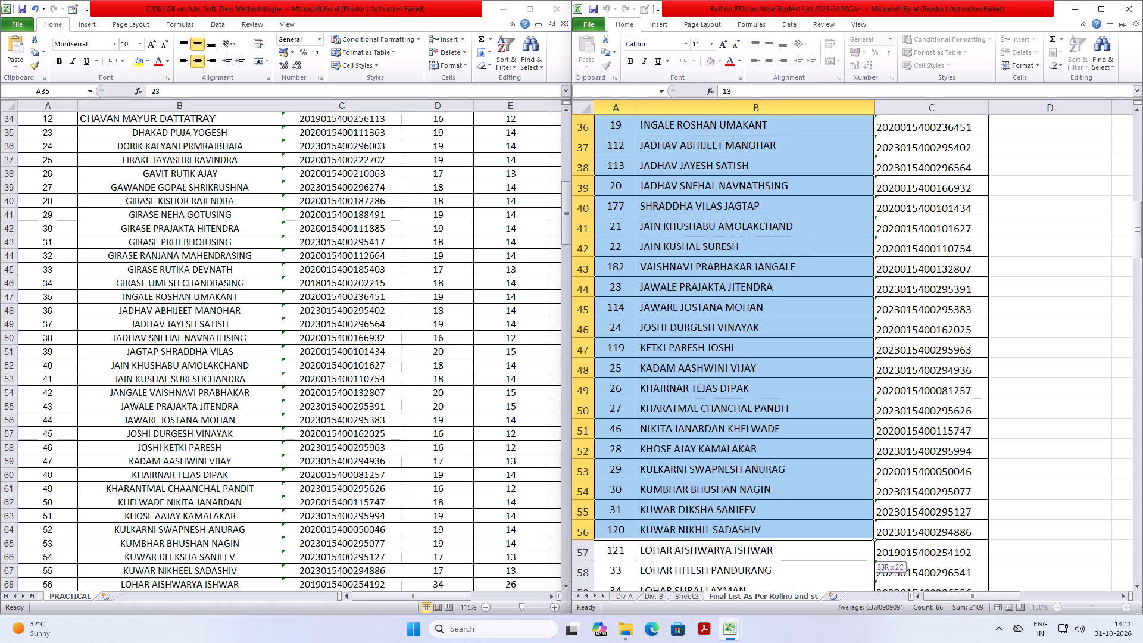
{"action": "left_click_drag", "start_coordinate": [784, 578], "coordinate": [773, 517]}
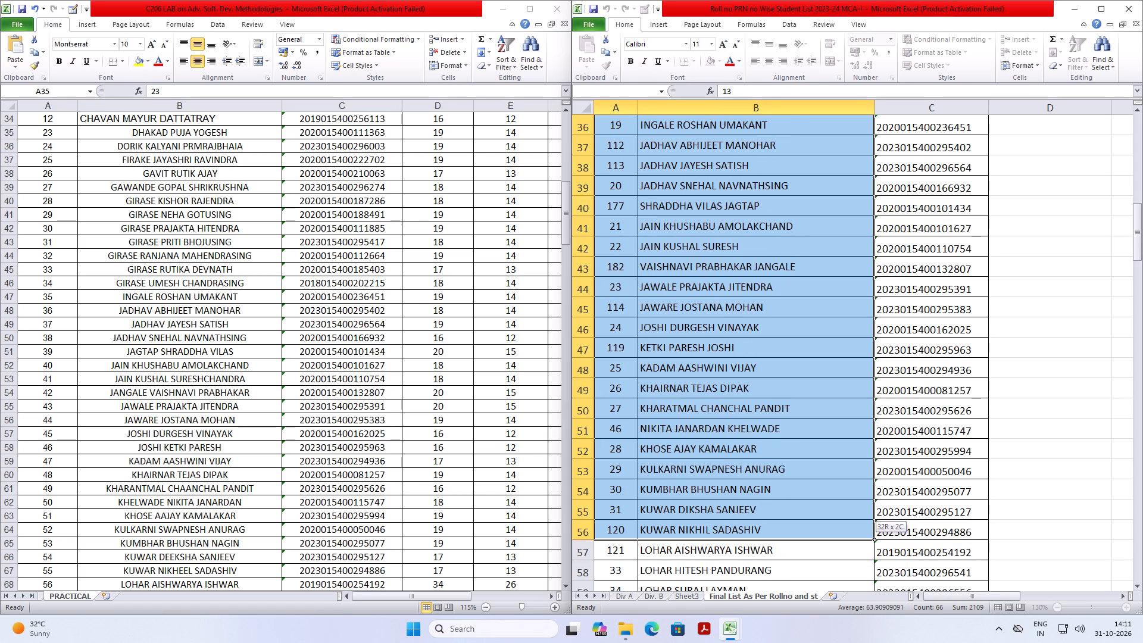
{"action": "left_click_drag", "start_coordinate": [773, 517], "coordinate": [773, 470]}
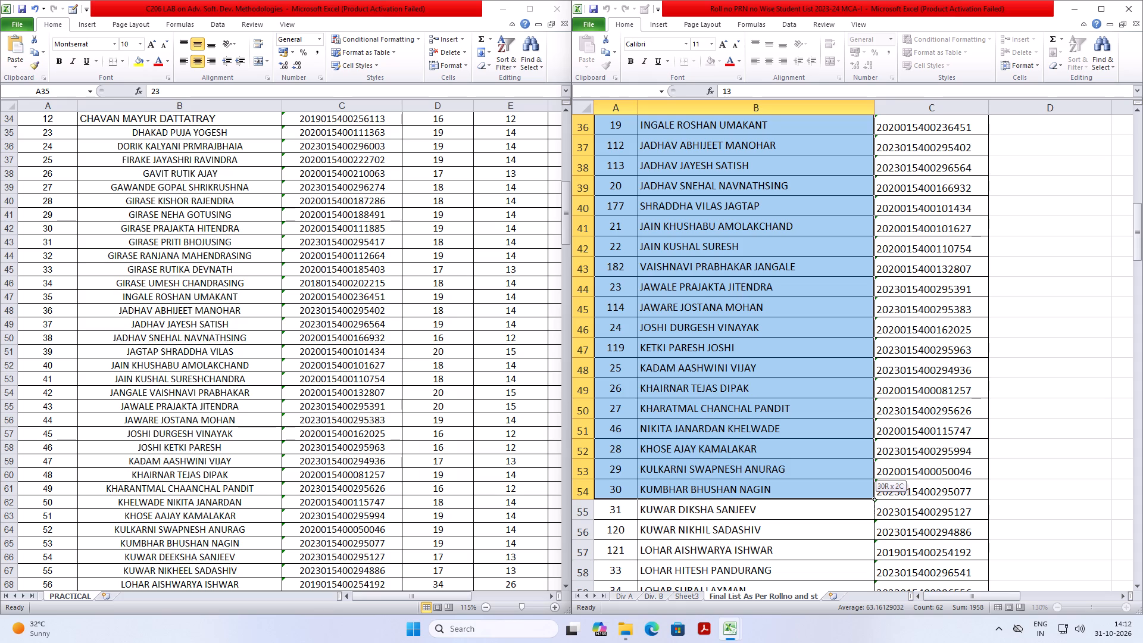
{"action": "left_click_drag", "start_coordinate": [773, 470], "coordinate": [773, 491]}
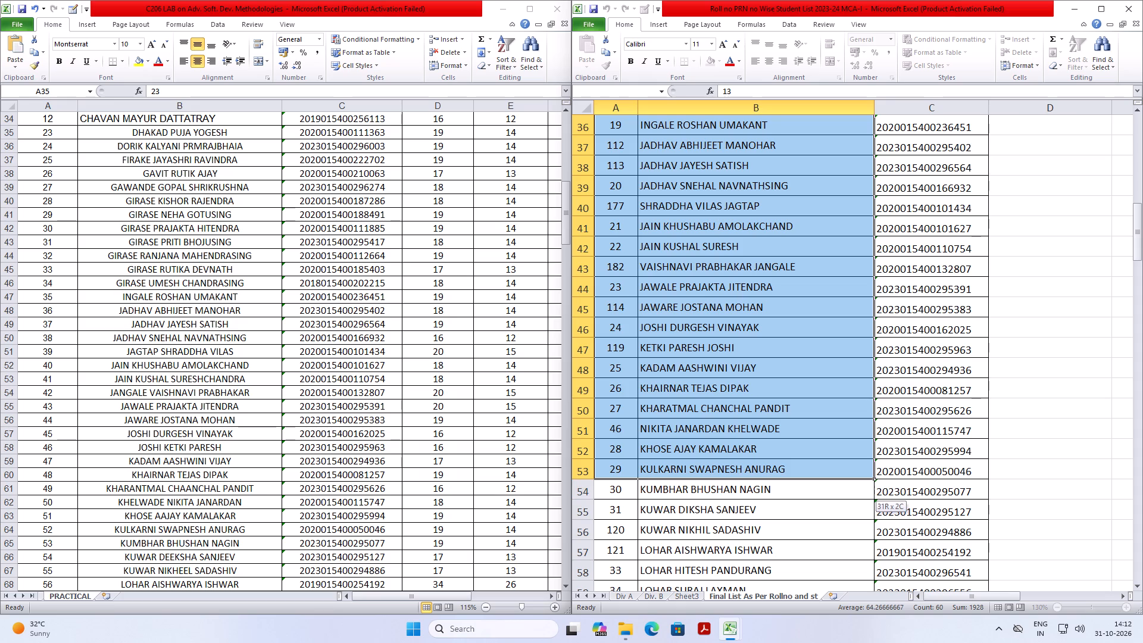
{"action": "left_click_drag", "start_coordinate": [773, 491], "coordinate": [773, 505]}
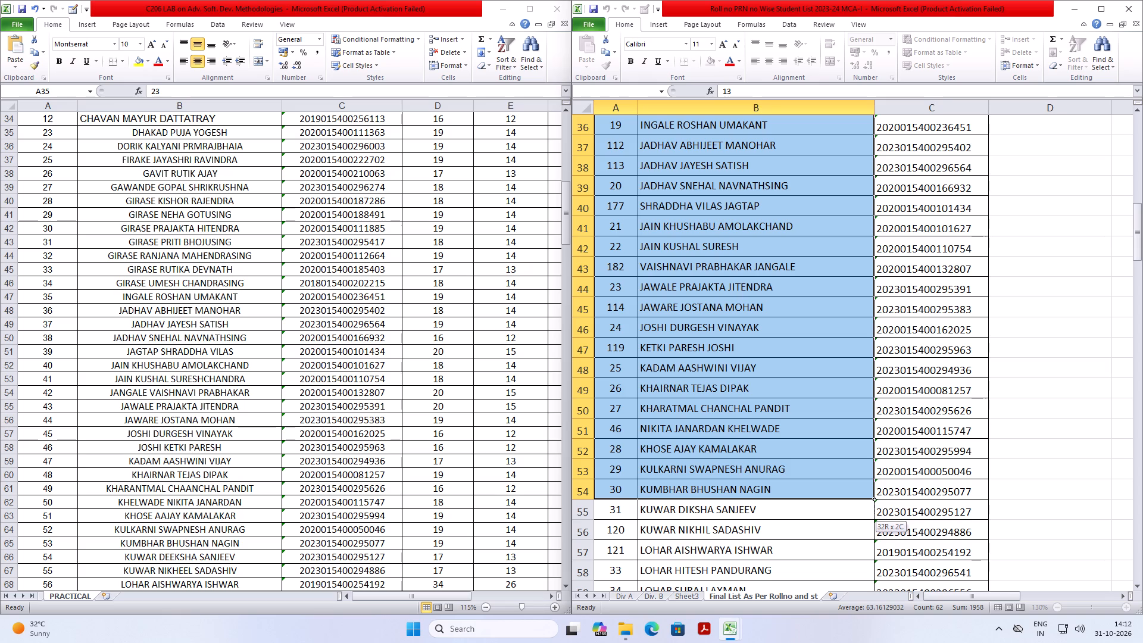
{"action": "left_click_drag", "start_coordinate": [773, 505], "coordinate": [777, 530]}
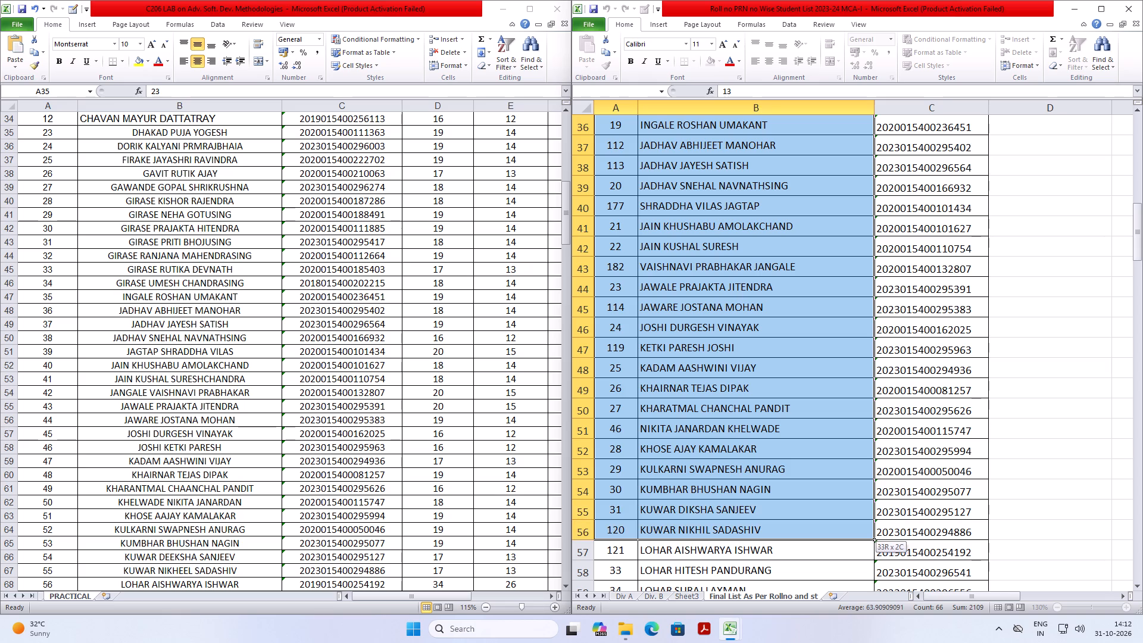
{"action": "left_click_drag", "start_coordinate": [777, 530], "coordinate": [780, 548]}
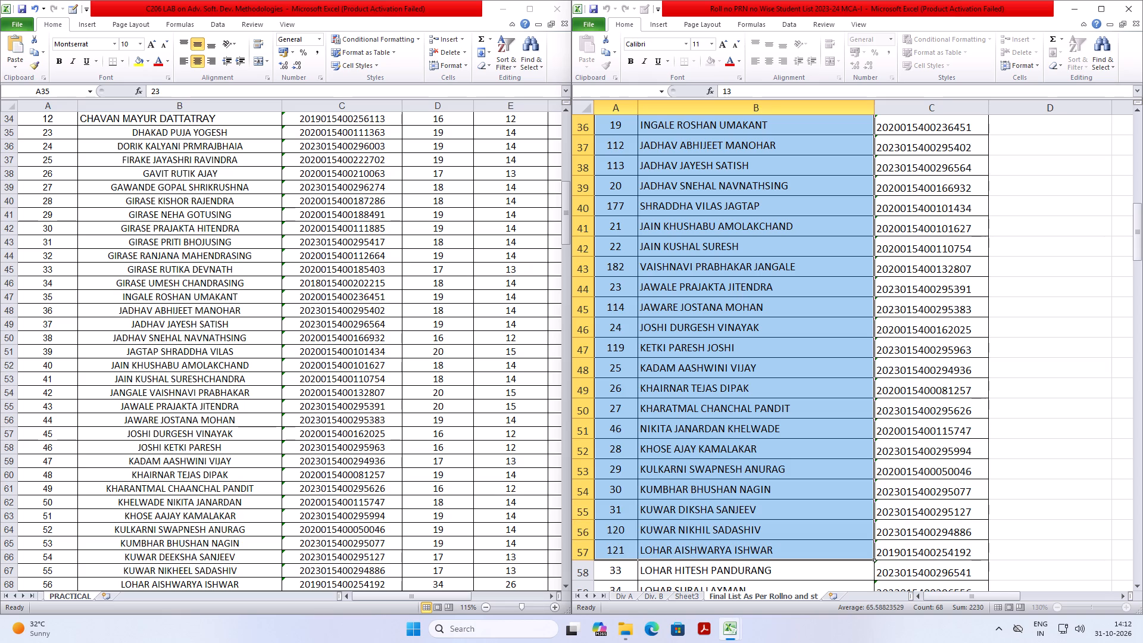
Copy A24:B57 of the final roll number list over the Sr. No and student name entries on the PRACTICAL sheet, starting at A35.
{"action": "key", "text": "ctrl+c"}
{"action": "scroll", "coordinate": [783, 527], "scroll_direction": "up", "scroll_amount": 5}
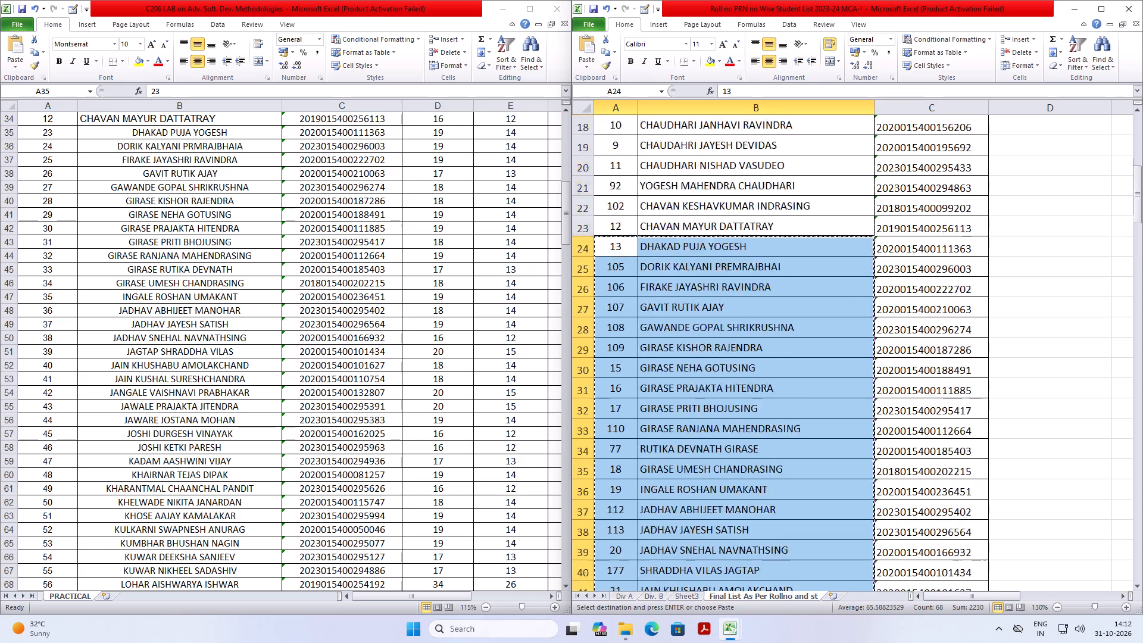
{"action": "scroll", "coordinate": [783, 527], "scroll_direction": "up", "scroll_amount": 2}
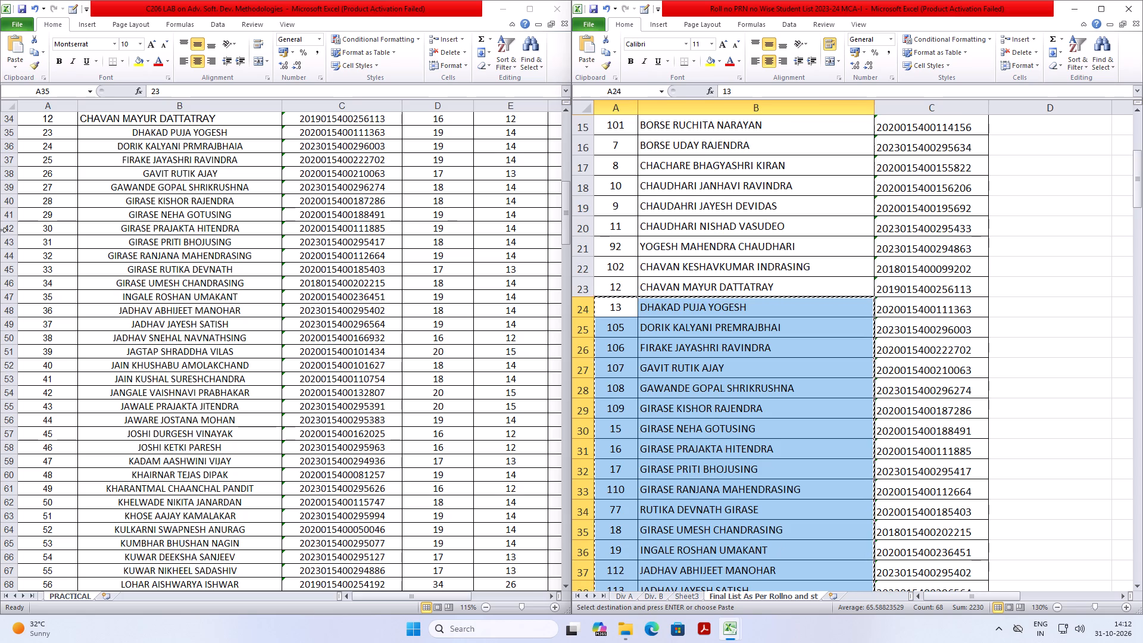
{"action": "left_click", "coordinate": [67, 129]}
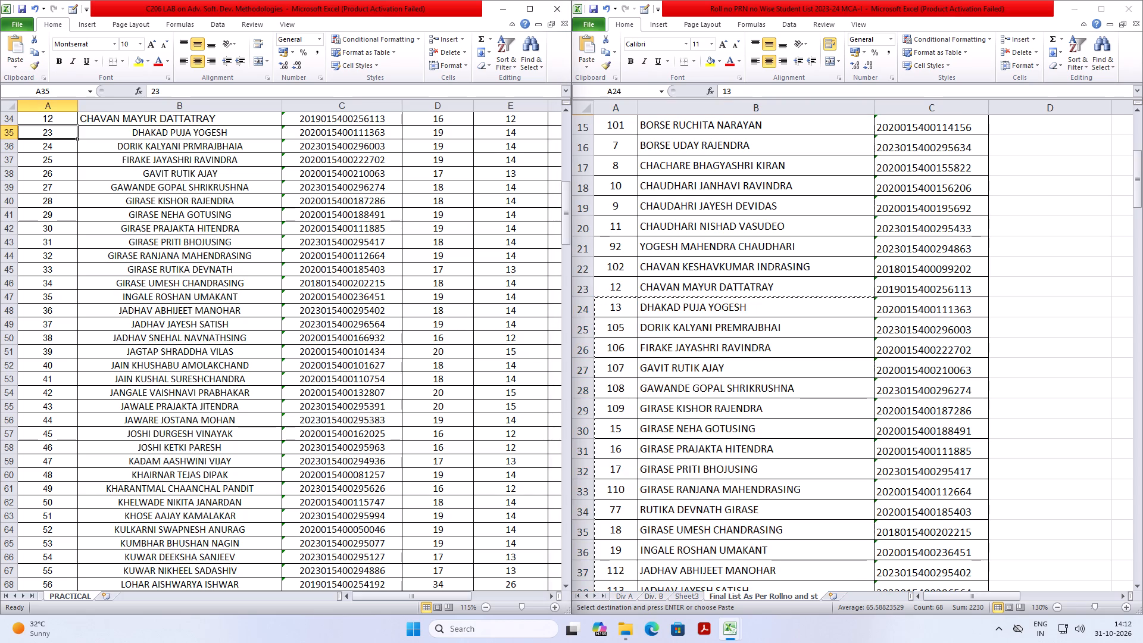
{"action": "key", "text": "ctrl+v"}
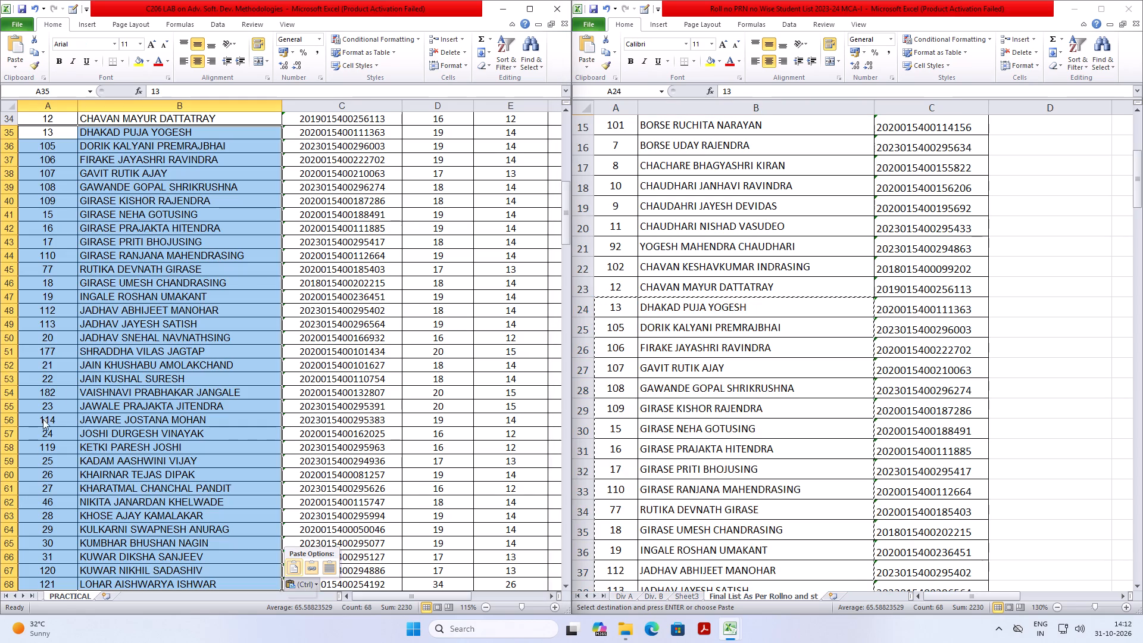
Select A69 on the PRACTICAL sheet, the first row below the pasted block, as the start of the next block.
{"action": "scroll", "coordinate": [176, 419], "scroll_direction": "down", "scroll_amount": 6}
{"action": "left_click", "coordinate": [113, 402]}
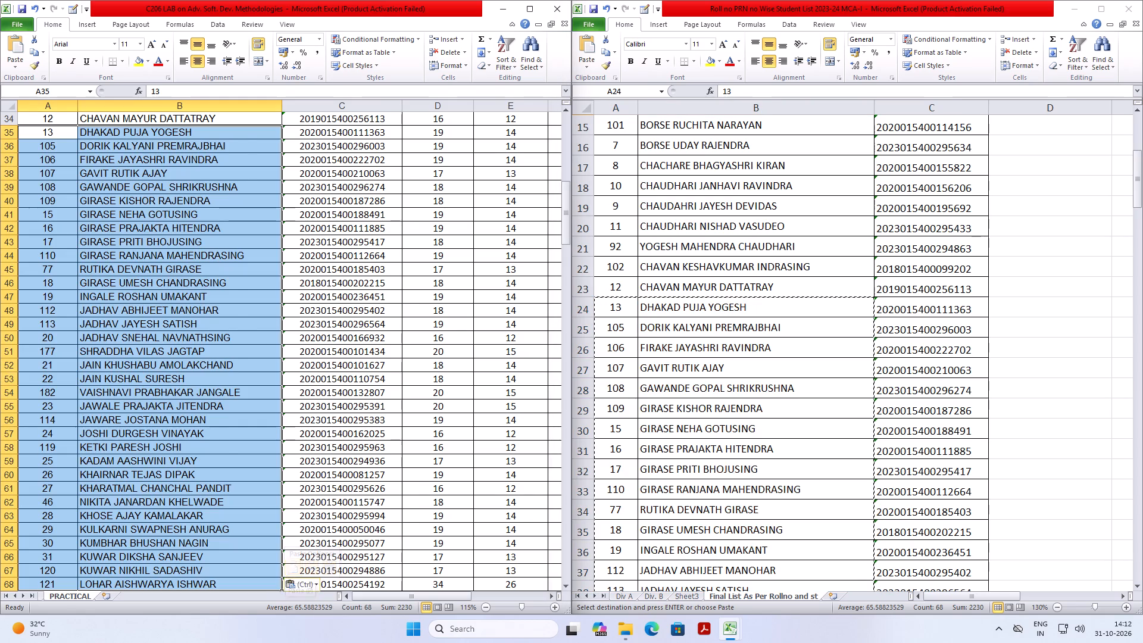
{"action": "scroll", "coordinate": [113, 402], "scroll_direction": "down", "scroll_amount": 6}
{"action": "left_click", "coordinate": [38, 354]}
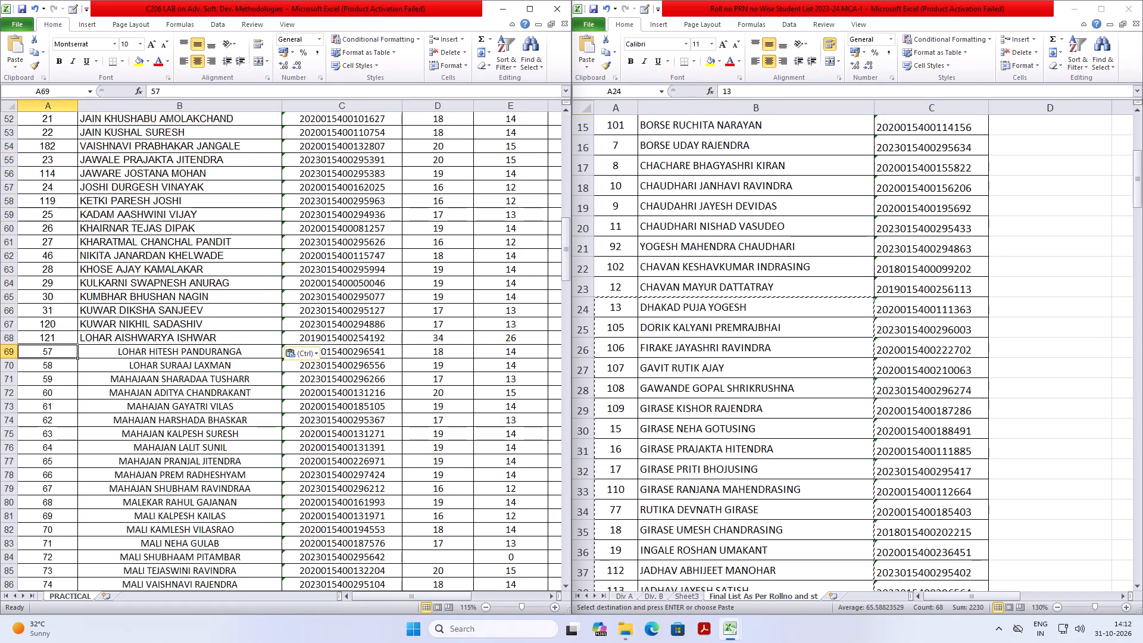
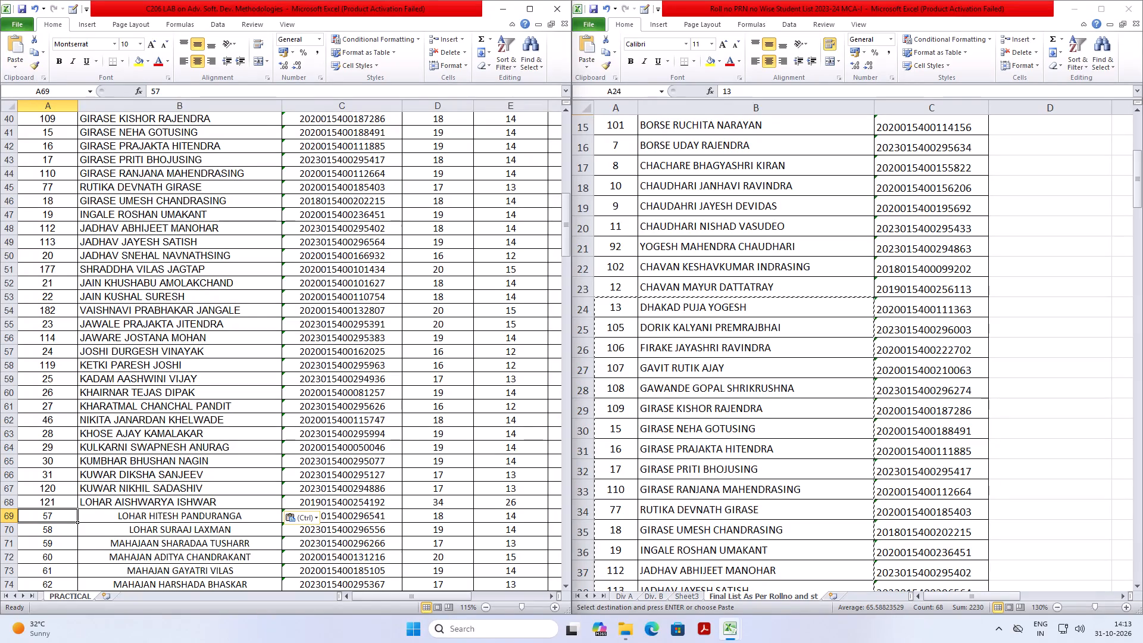
Compare the final list from row 58 onward with the PRACTICAL sheet from A69 onward to line up the next block of students.
{"action": "scroll", "coordinate": [563, 639], "scroll_direction": "down", "scroll_amount": 3}
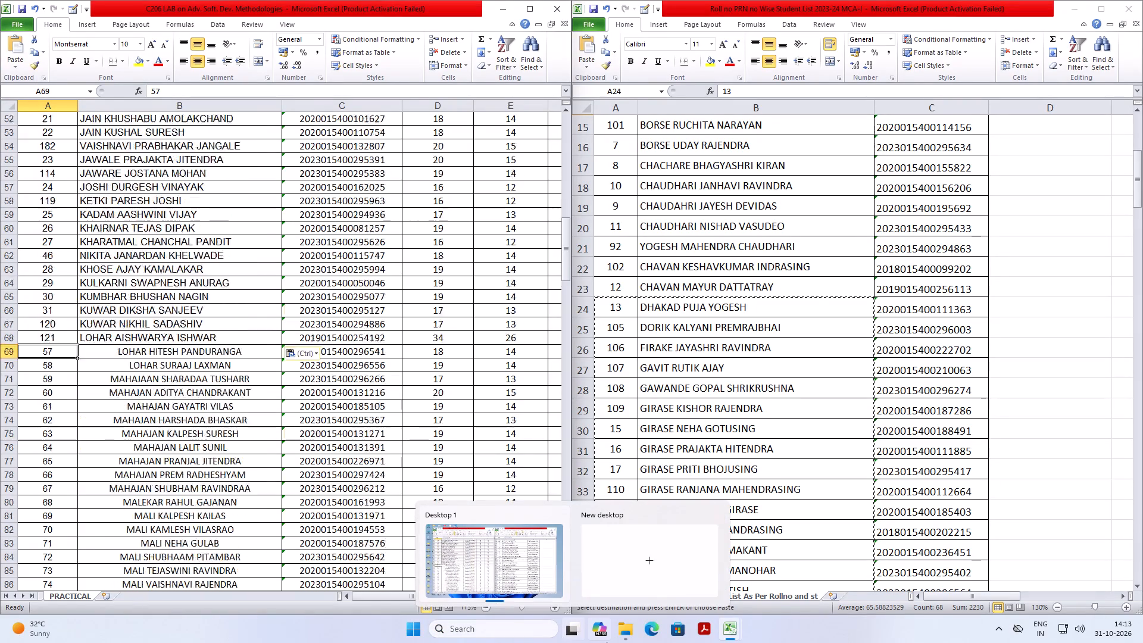
{"action": "scroll", "coordinate": [607, 642], "scroll_direction": "down", "scroll_amount": 2}
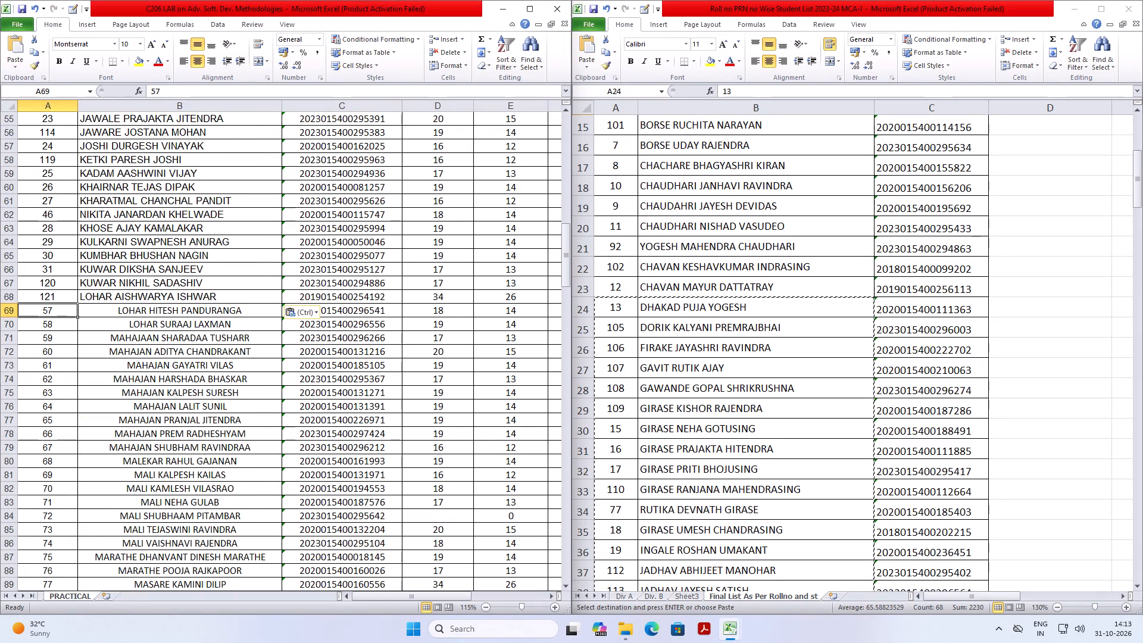
{"action": "left_click", "coordinate": [715, 446]}
{"action": "scroll", "coordinate": [722, 454], "scroll_direction": "down", "scroll_amount": 7}
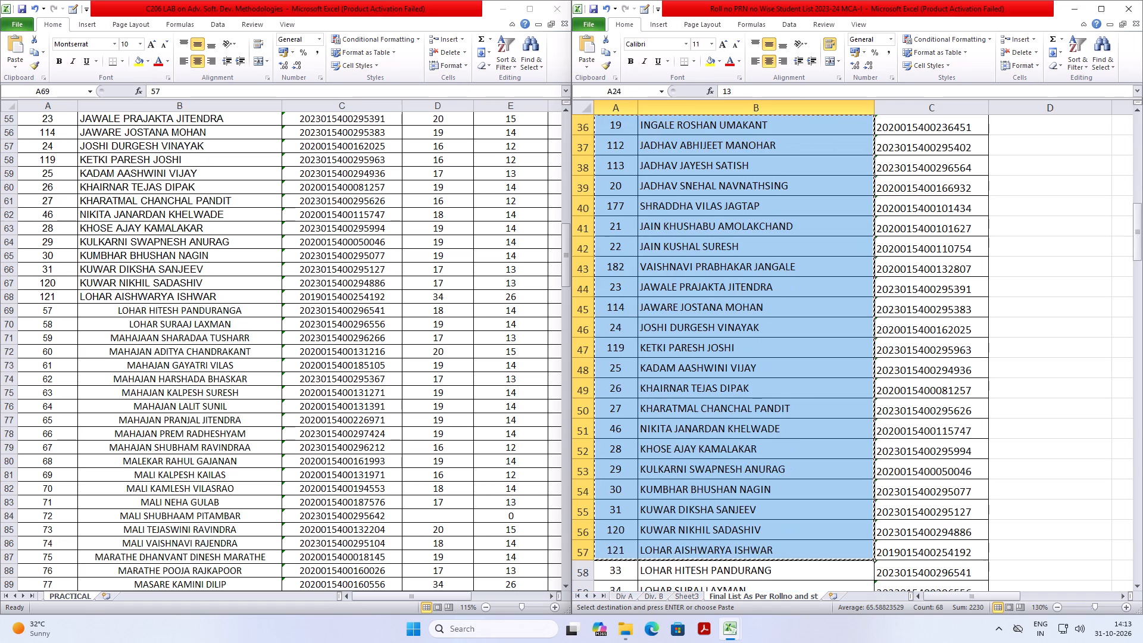
{"action": "scroll", "coordinate": [722, 454], "scroll_direction": "down", "scroll_amount": 7}
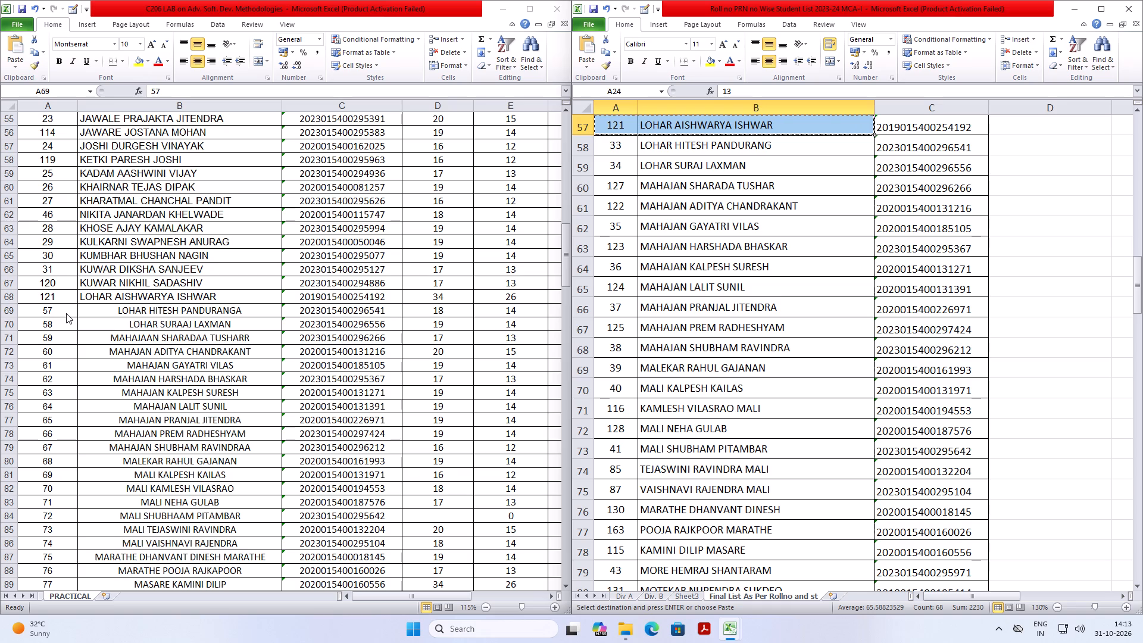
{"action": "left_click", "coordinate": [66, 313]}
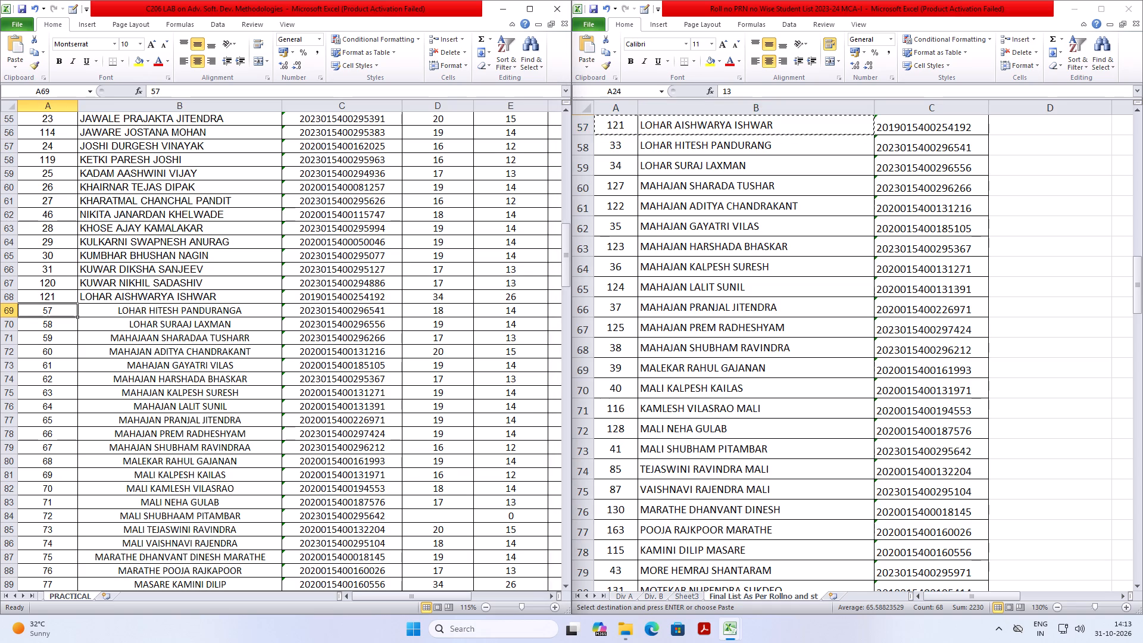
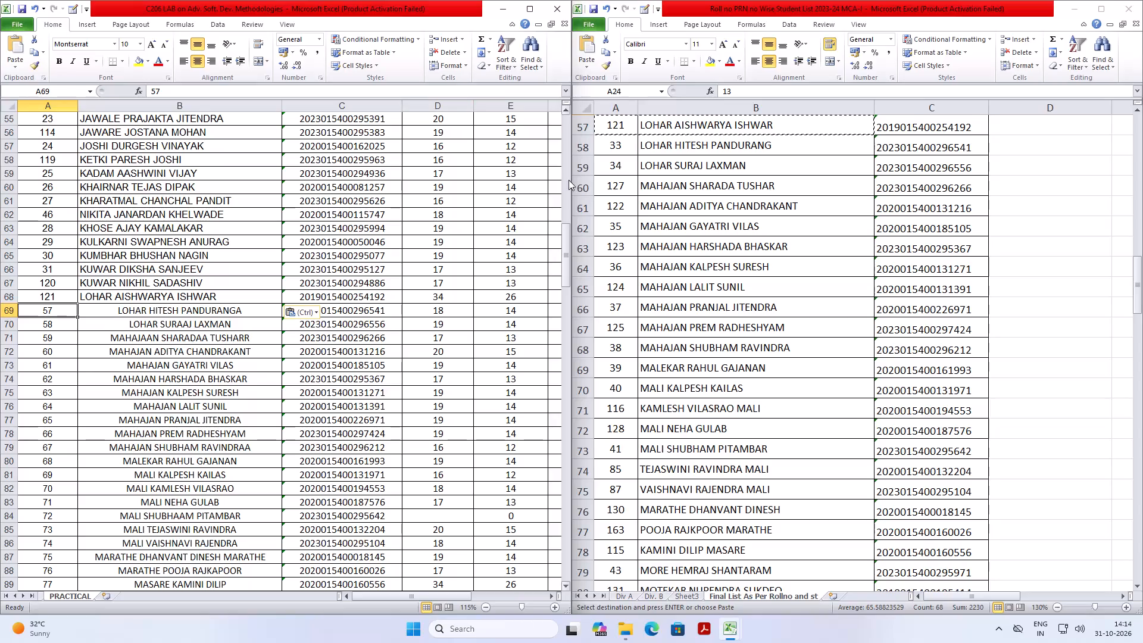
Select the roll numbers and names in A58:B75 of the final list, checking each student against the PRACTICAL sheet from row 69 onward.
{"action": "left_click", "coordinate": [619, 148]}
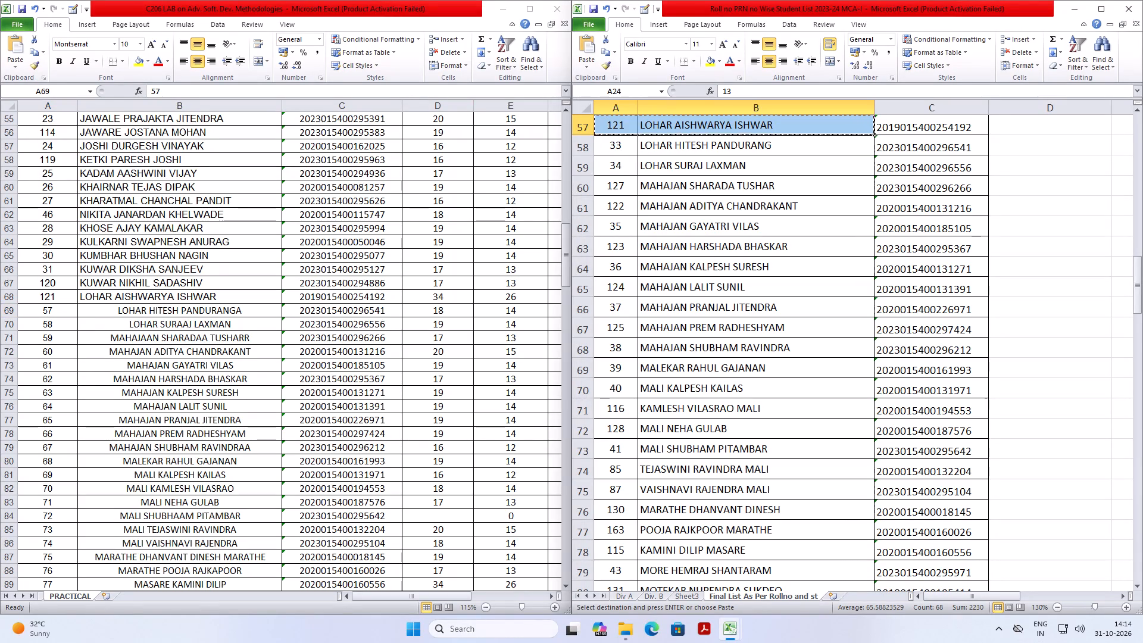
{"action": "left_click_drag", "start_coordinate": [619, 148], "coordinate": [645, 152]}
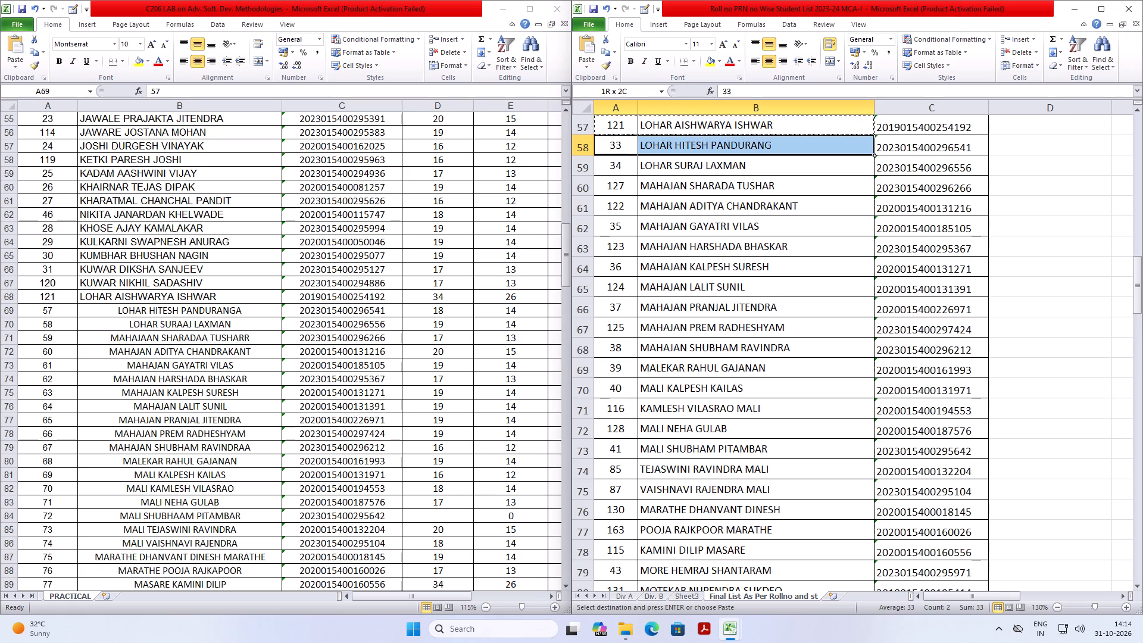
{"action": "left_click_drag", "start_coordinate": [645, 152], "coordinate": [680, 164]}
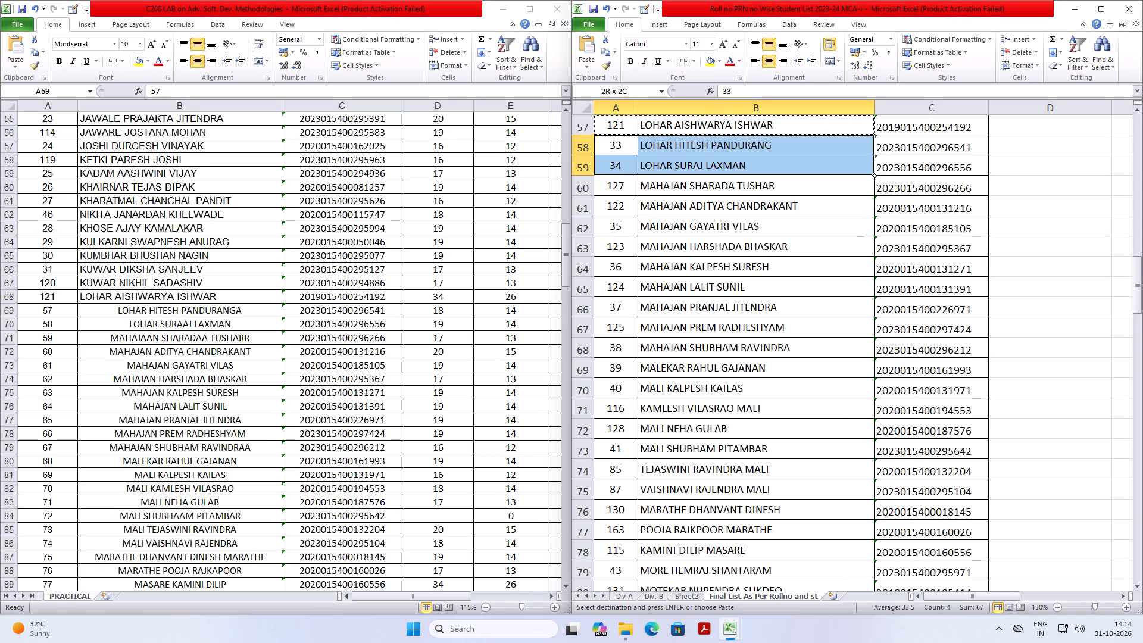
{"action": "left_click_drag", "start_coordinate": [680, 164], "coordinate": [686, 183]}
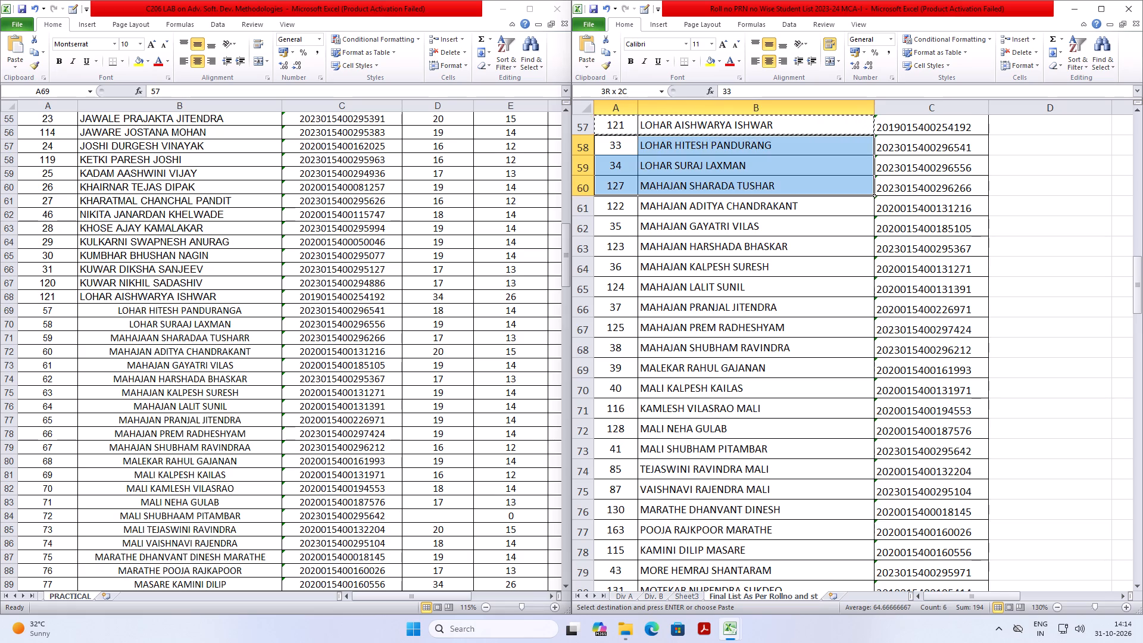
{"action": "left_click_drag", "start_coordinate": [686, 183], "coordinate": [691, 206]}
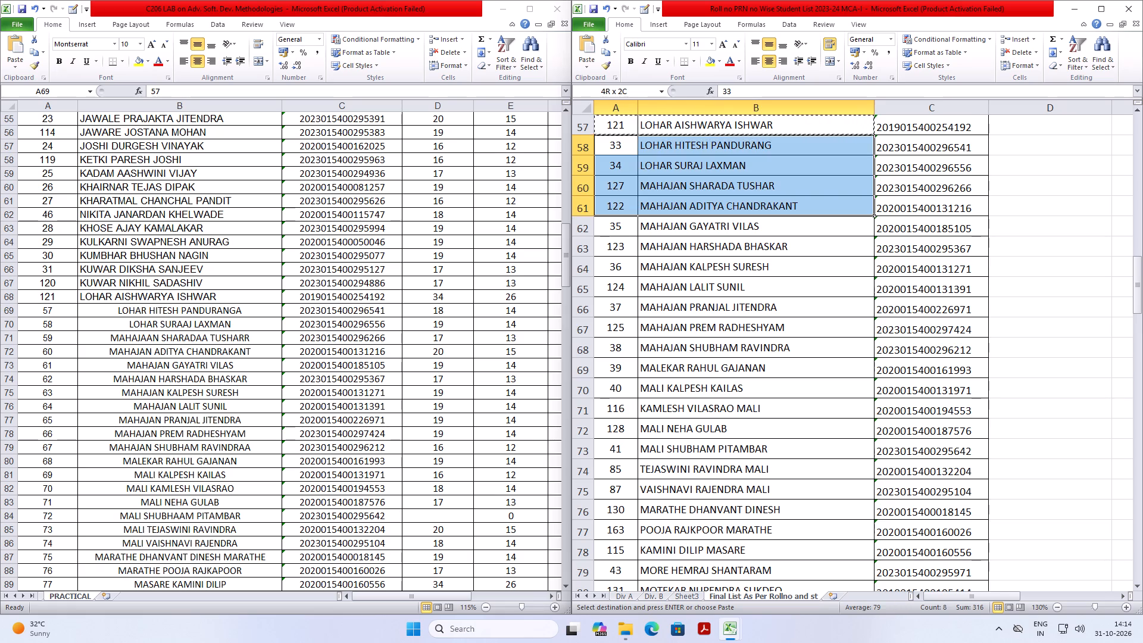
{"action": "left_click_drag", "start_coordinate": [691, 206], "coordinate": [693, 207]}
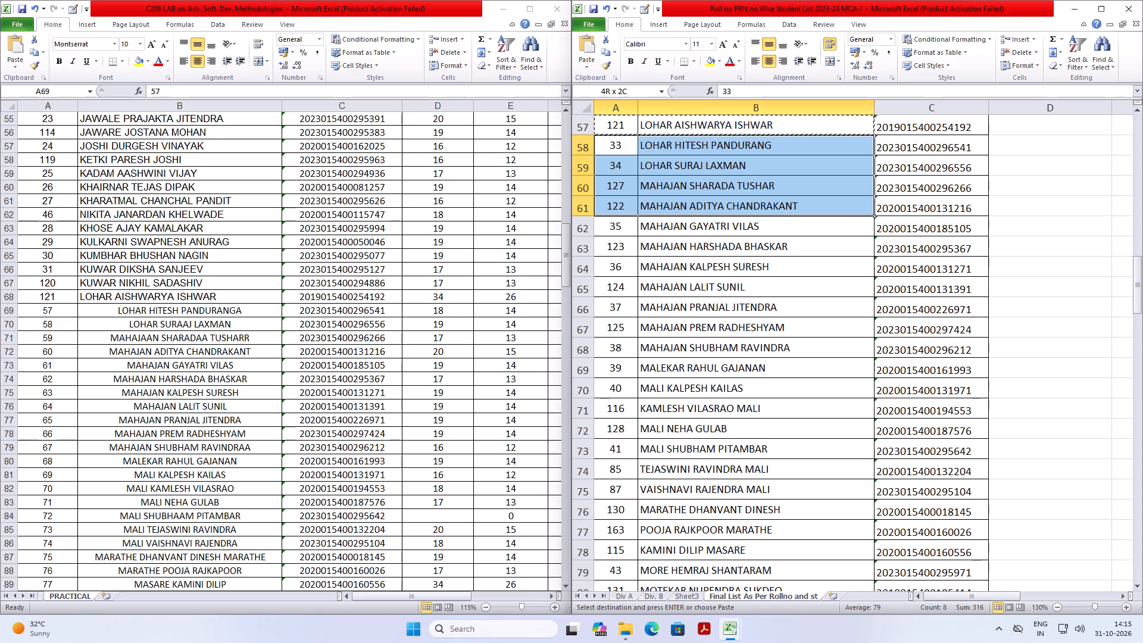
{"action": "left_click_drag", "start_coordinate": [693, 207], "coordinate": [694, 207]}
{"action": "left_click_drag", "start_coordinate": [694, 207], "coordinate": [698, 218]}
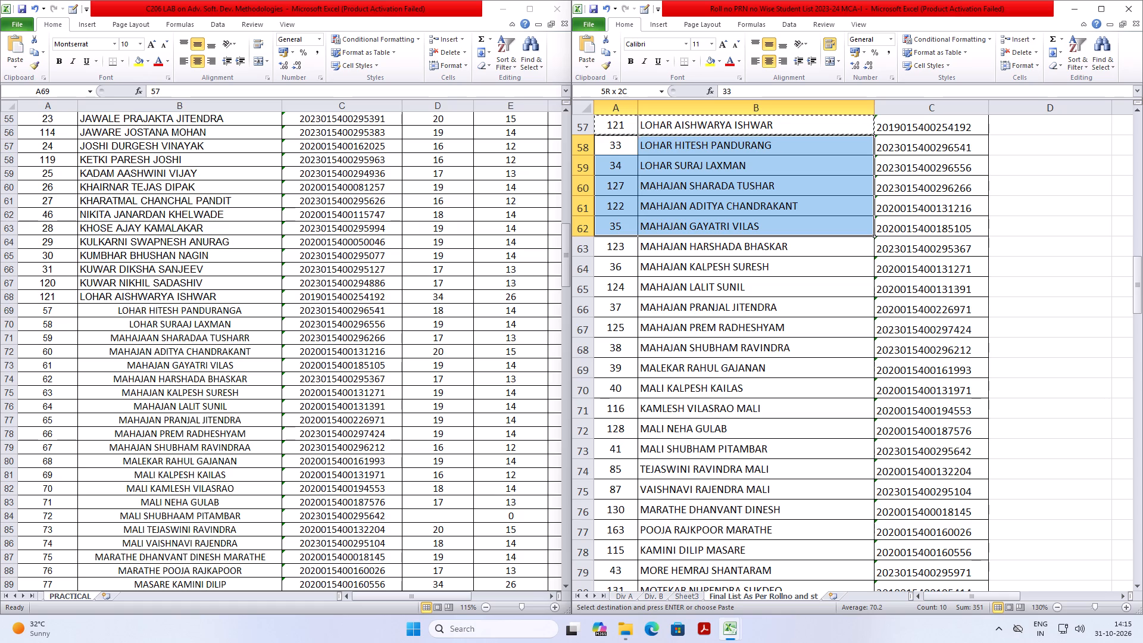
{"action": "left_click_drag", "start_coordinate": [698, 218], "coordinate": [698, 235]}
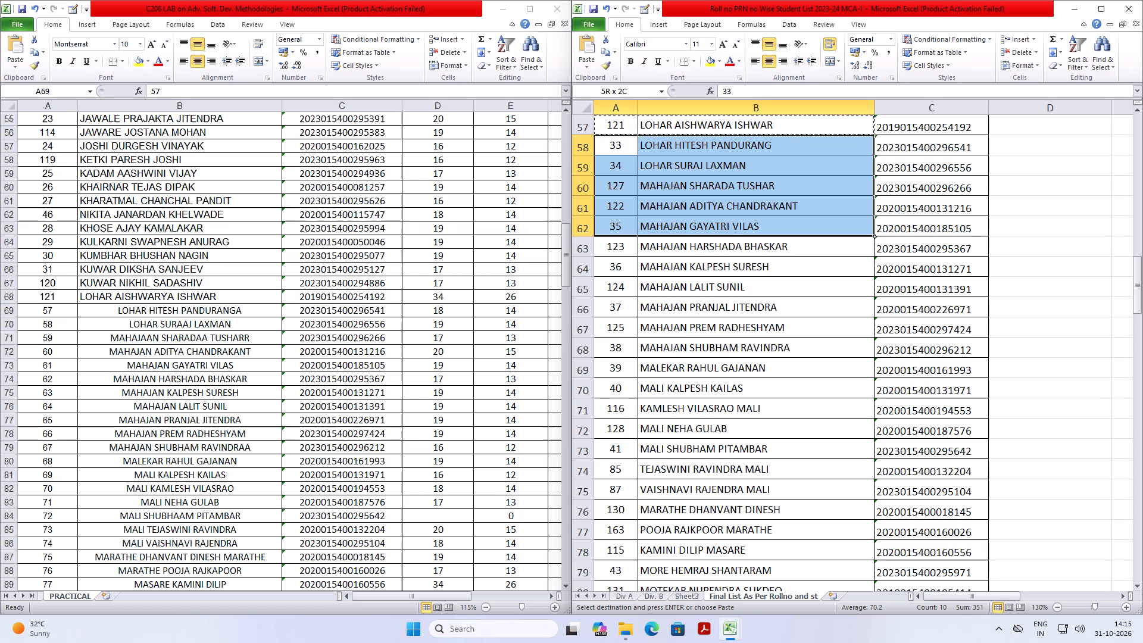
{"action": "left_click_drag", "start_coordinate": [698, 235], "coordinate": [701, 257]}
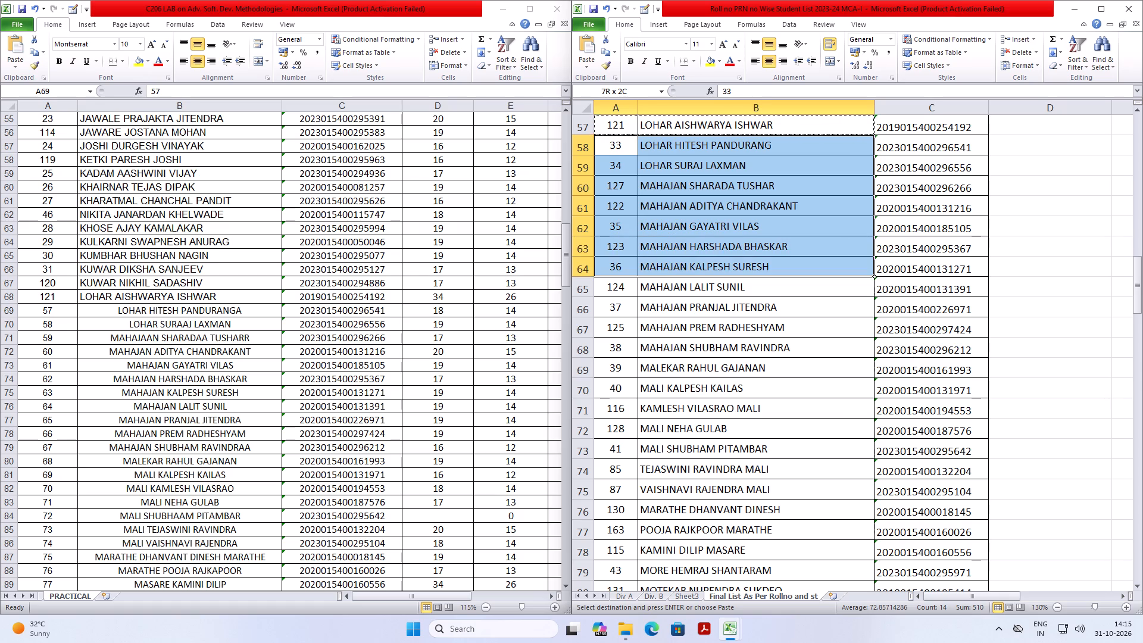
{"action": "left_click_drag", "start_coordinate": [701, 257], "coordinate": [695, 278]}
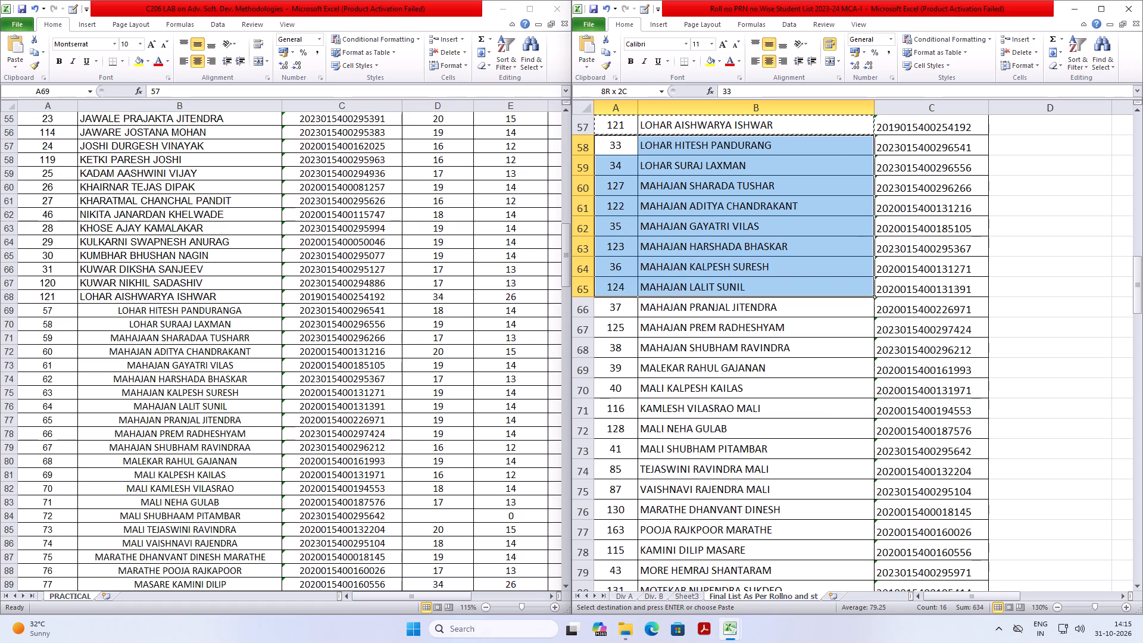
{"action": "left_click_drag", "start_coordinate": [695, 278], "coordinate": [695, 302]}
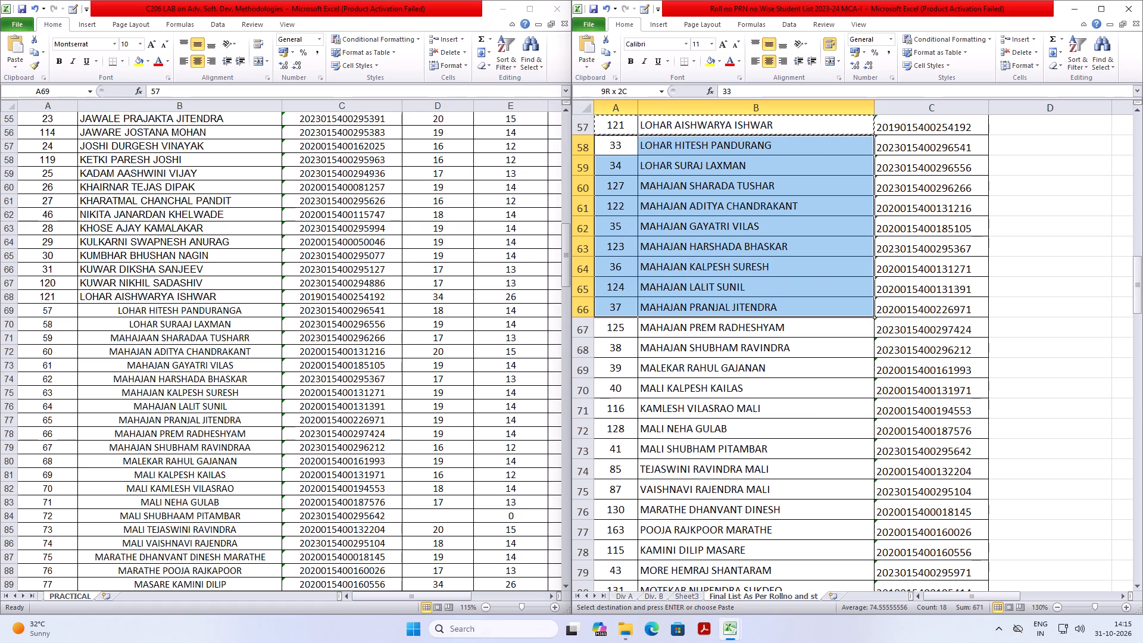
{"action": "left_click_drag", "start_coordinate": [695, 302], "coordinate": [694, 324]}
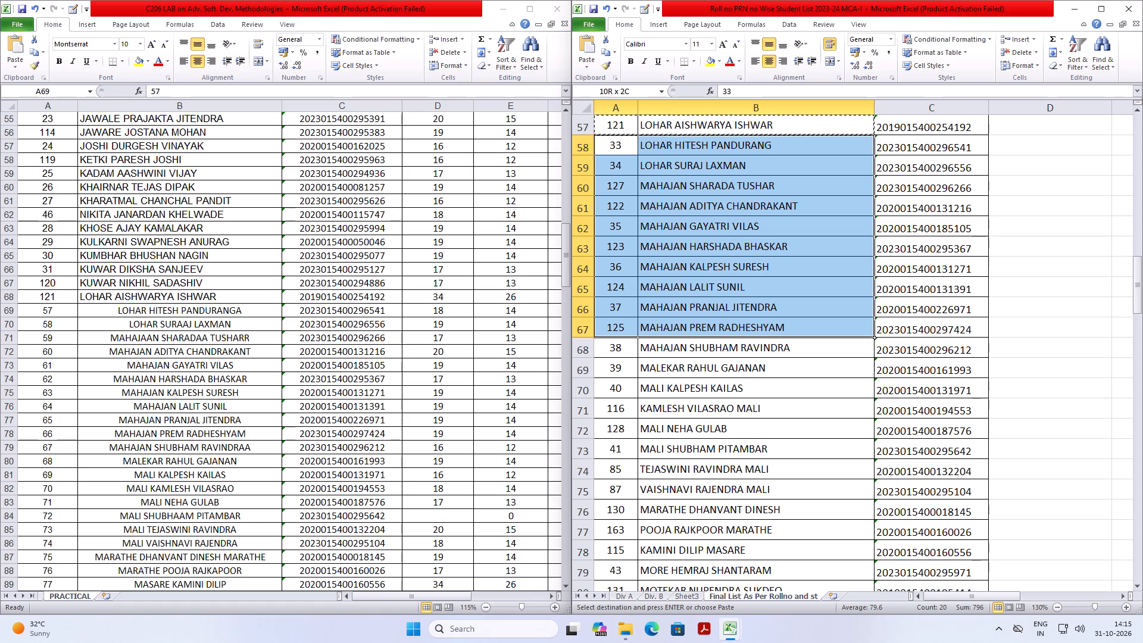
{"action": "left_click_drag", "start_coordinate": [694, 324], "coordinate": [696, 340]}
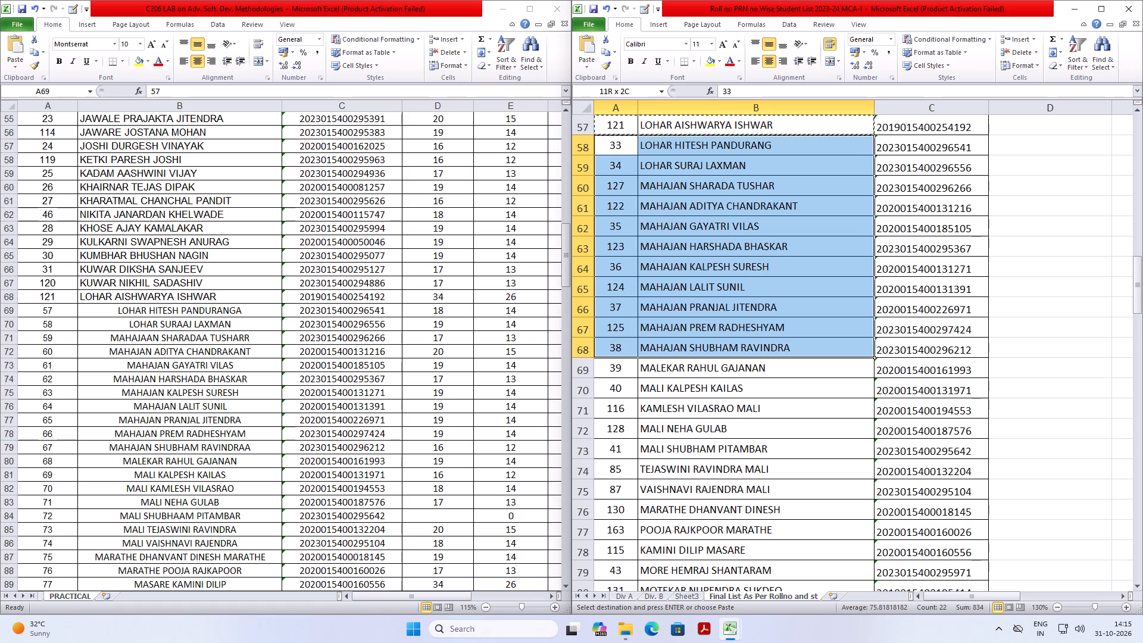
{"action": "left_click_drag", "start_coordinate": [696, 340], "coordinate": [699, 360]}
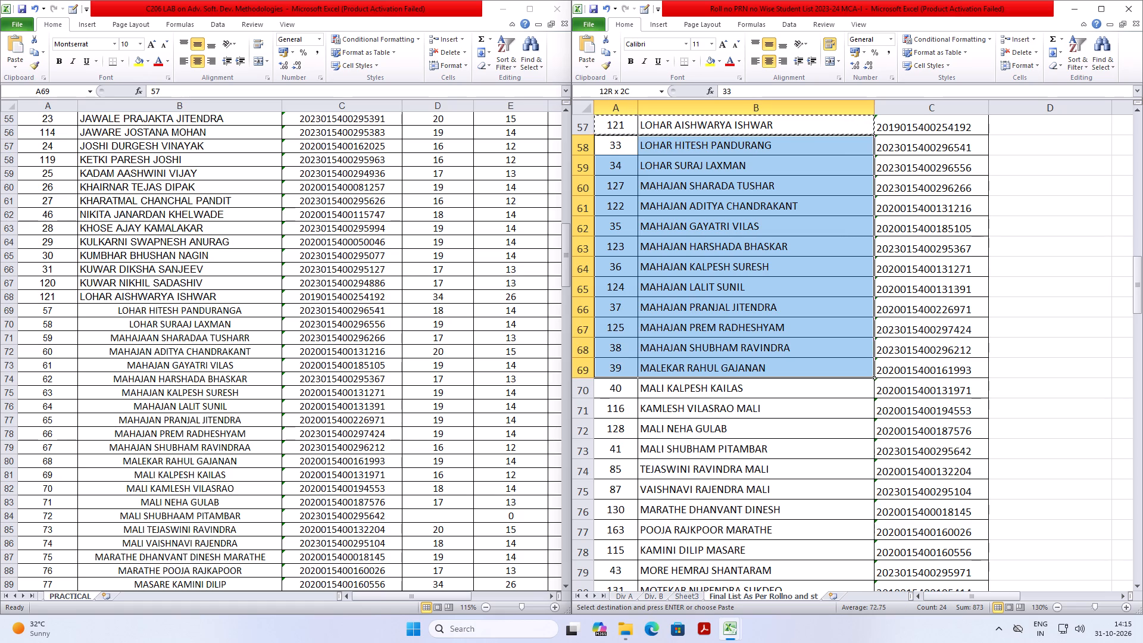
{"action": "left_click_drag", "start_coordinate": [699, 360], "coordinate": [699, 360]}
{"action": "left_click_drag", "start_coordinate": [699, 360], "coordinate": [702, 361]}
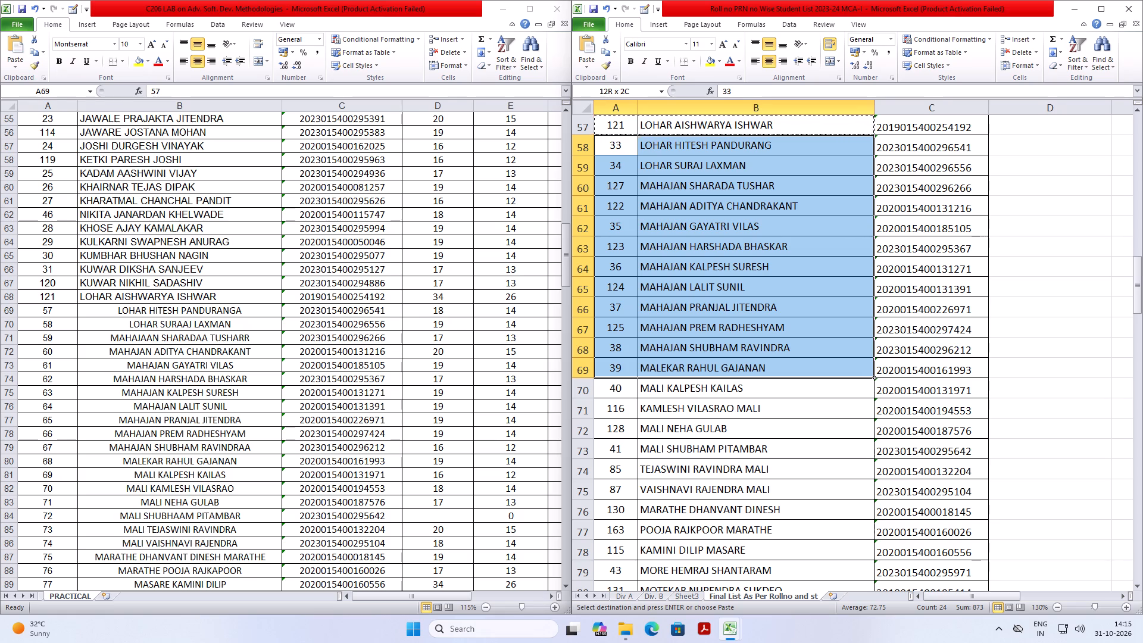
{"action": "left_click_drag", "start_coordinate": [702, 361], "coordinate": [704, 363]}
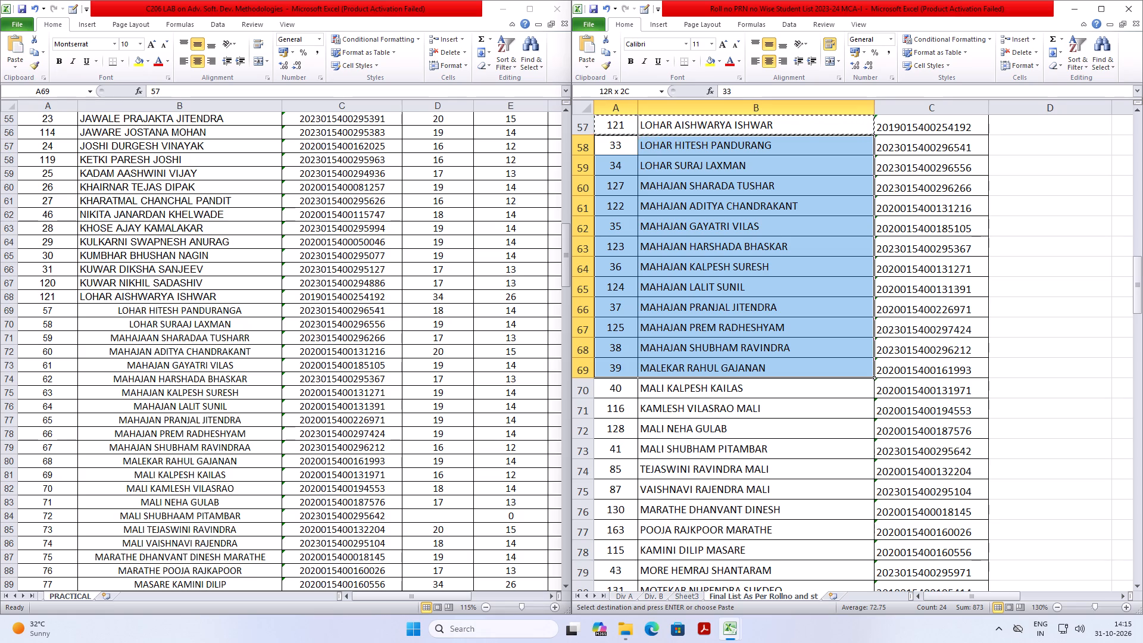
{"action": "left_click_drag", "start_coordinate": [704, 363], "coordinate": [704, 385]}
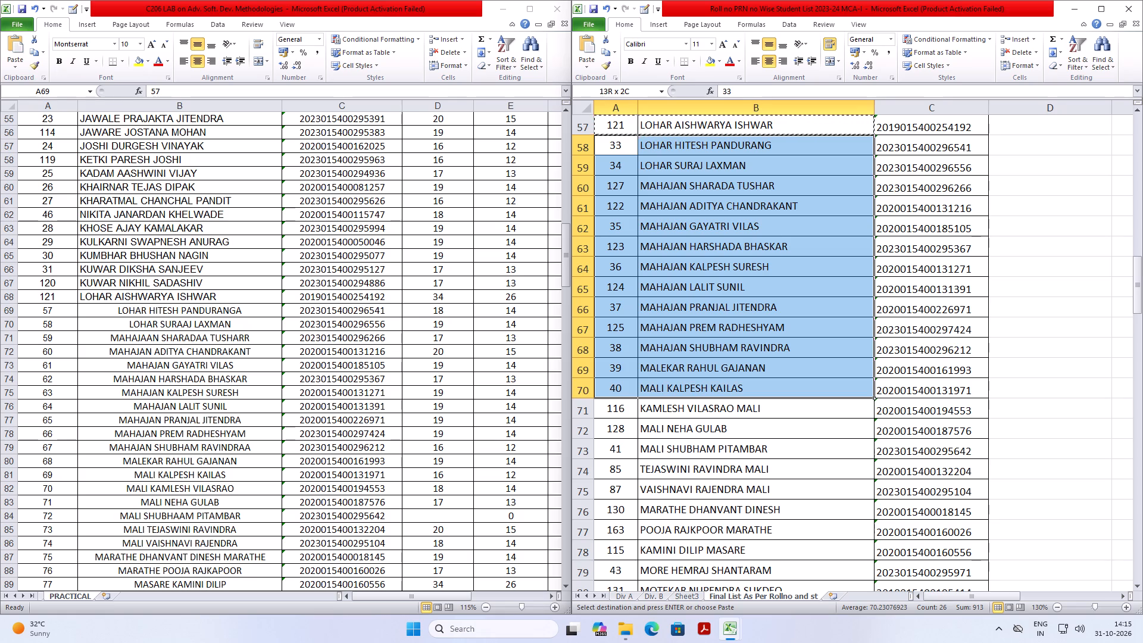
{"action": "left_click_drag", "start_coordinate": [704, 385], "coordinate": [704, 388]}
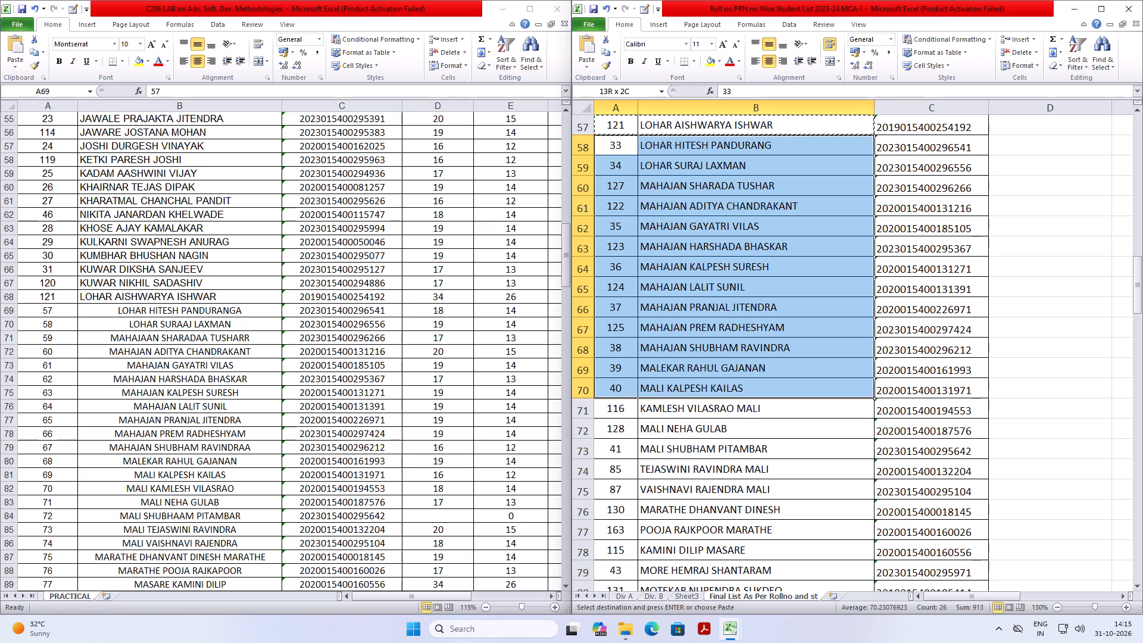
{"action": "left_click_drag", "start_coordinate": [704, 388], "coordinate": [704, 399]}
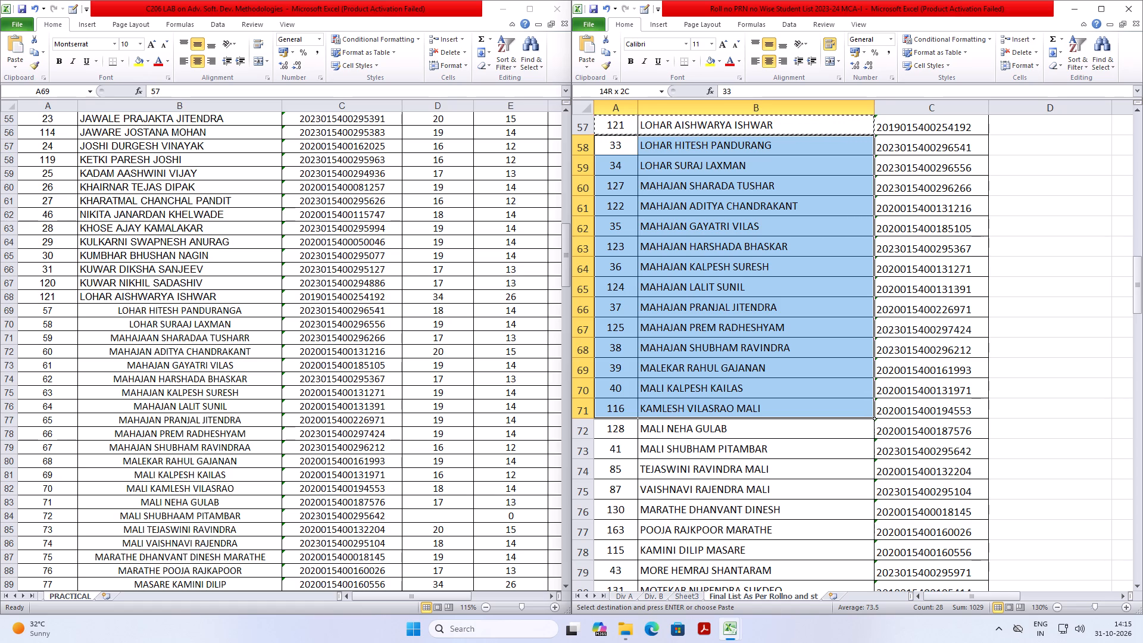
{"action": "left_click_drag", "start_coordinate": [704, 399], "coordinate": [705, 399]}
{"action": "left_click_drag", "start_coordinate": [705, 399], "coordinate": [708, 401]}
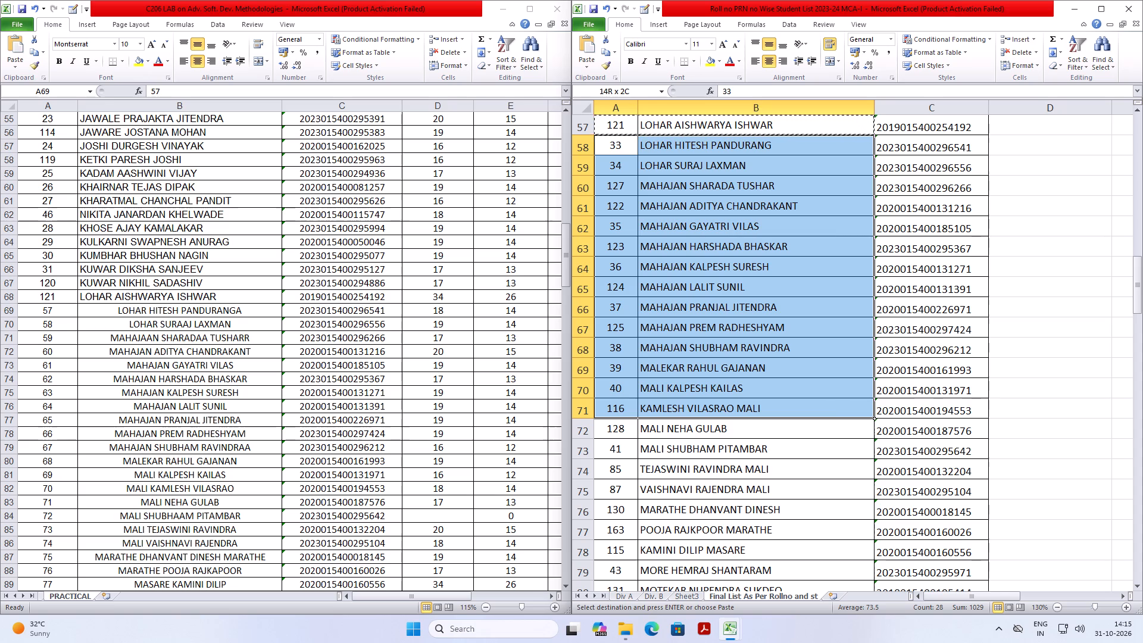
{"action": "left_click_drag", "start_coordinate": [708, 401], "coordinate": [710, 401]}
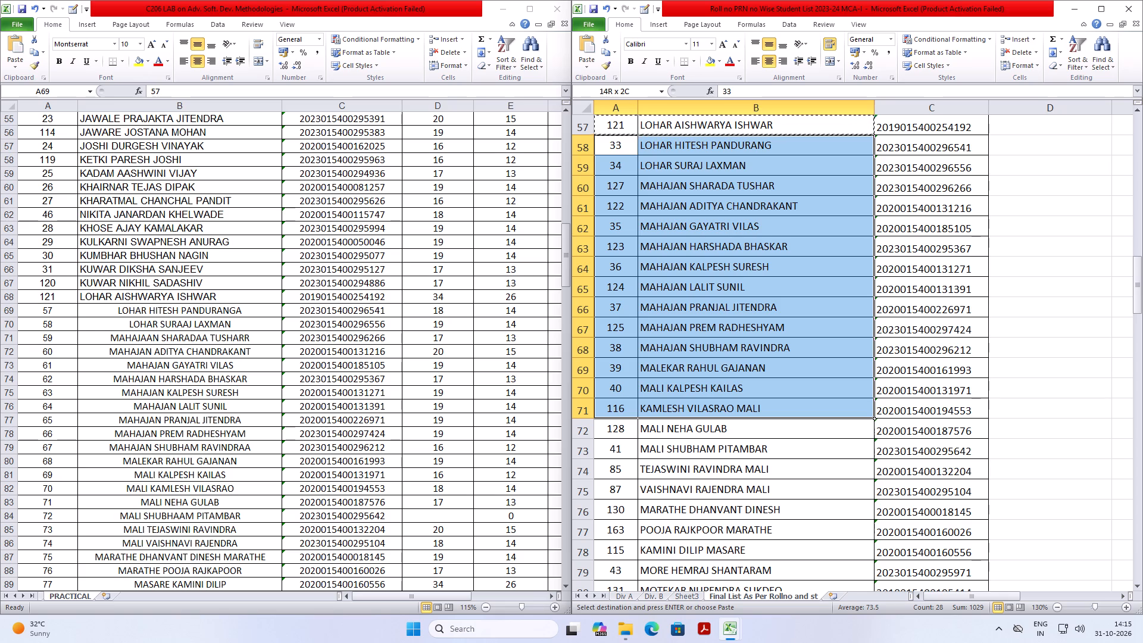
{"action": "left_click_drag", "start_coordinate": [710, 401], "coordinate": [714, 402]}
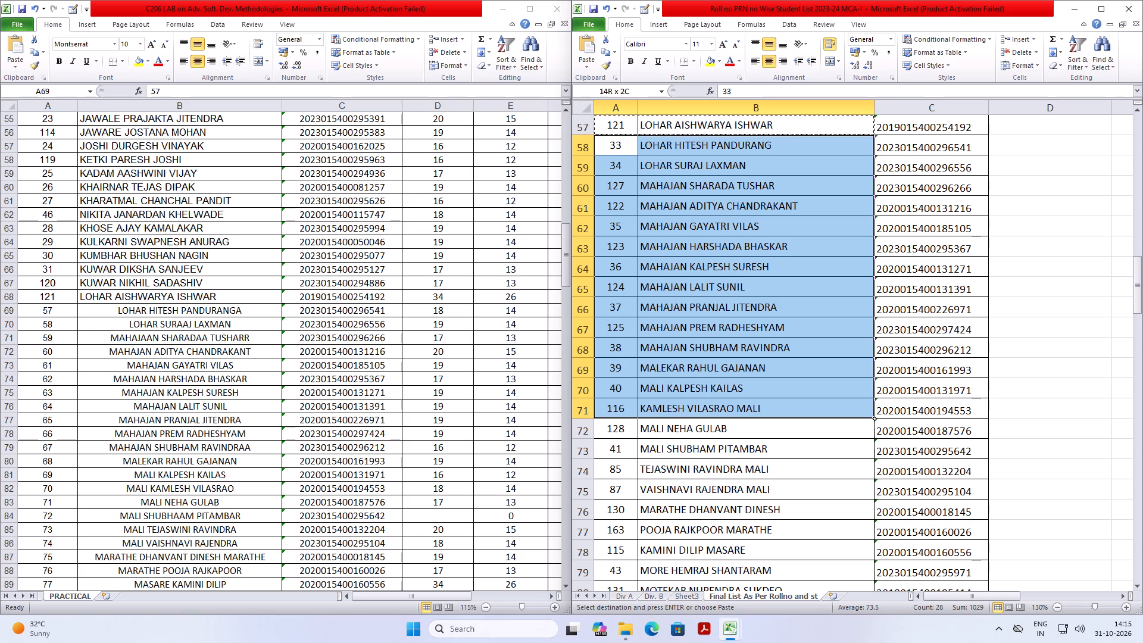
{"action": "left_click_drag", "start_coordinate": [714, 402], "coordinate": [724, 397]}
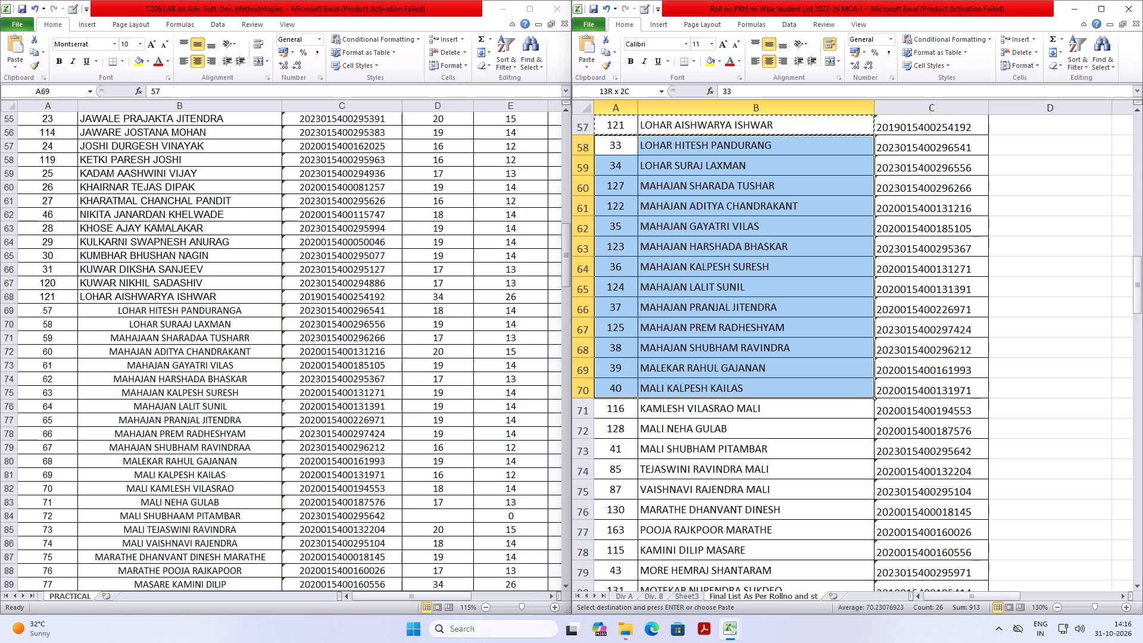
{"action": "left_click_drag", "start_coordinate": [724, 397], "coordinate": [724, 397]}
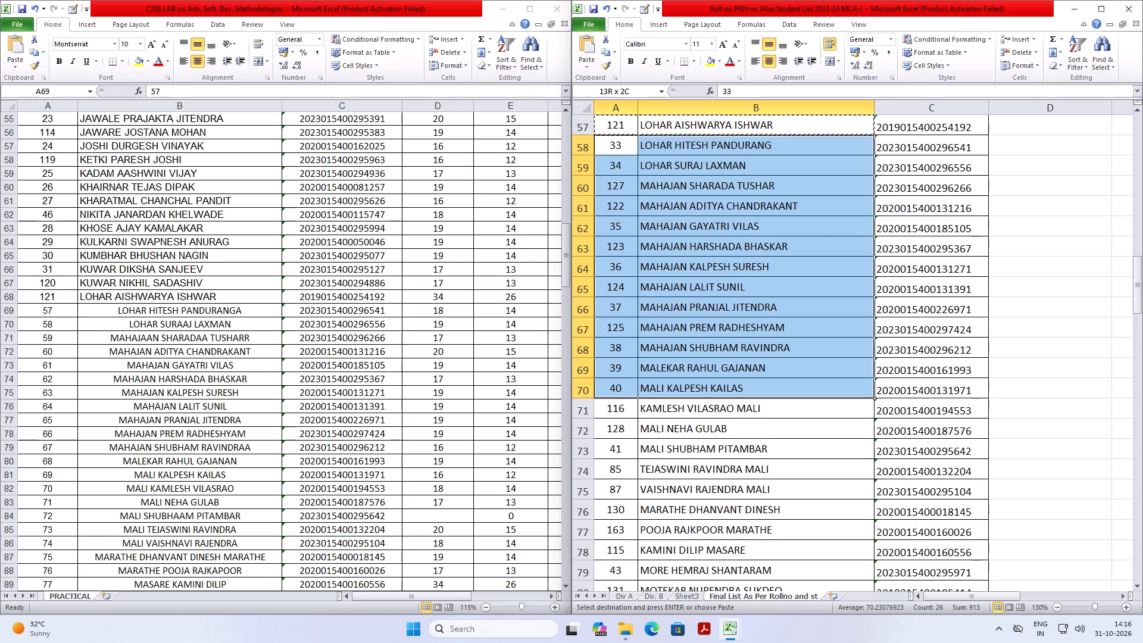
{"action": "left_click_drag", "start_coordinate": [724, 397], "coordinate": [723, 395]}
{"action": "left_click_drag", "start_coordinate": [723, 395], "coordinate": [720, 397]}
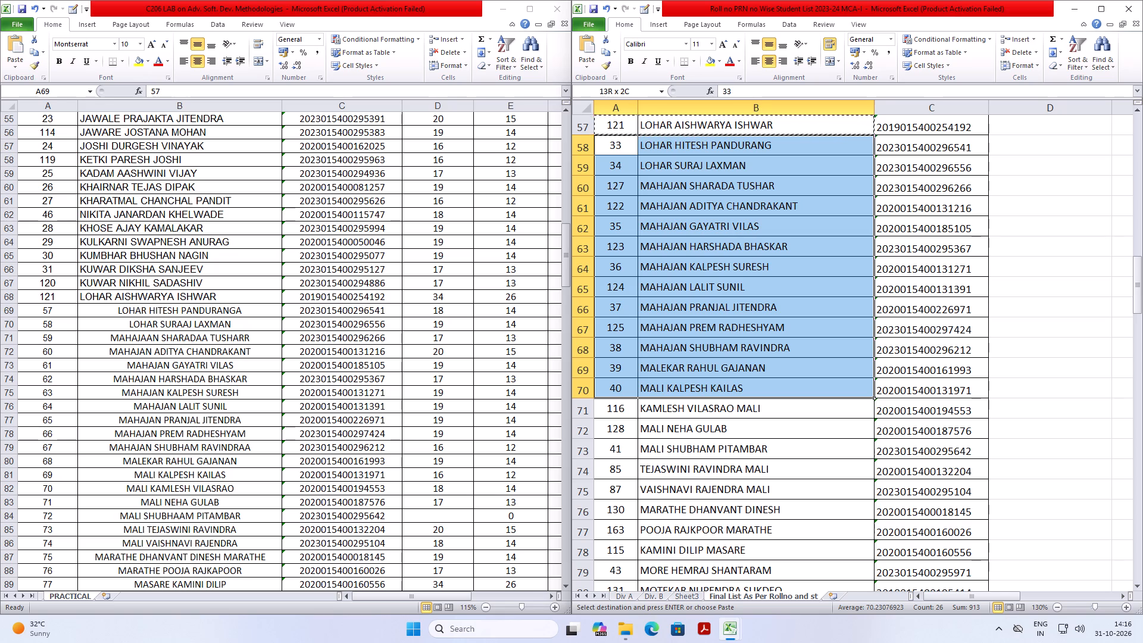
{"action": "left_click_drag", "start_coordinate": [720, 397], "coordinate": [717, 399]}
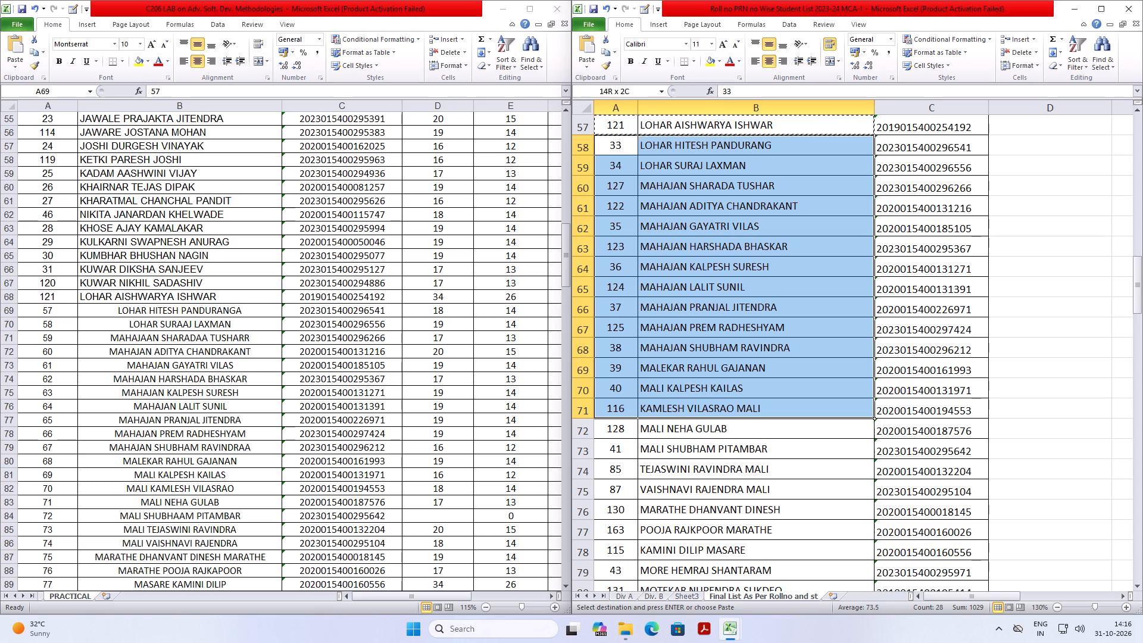
{"action": "left_click_drag", "start_coordinate": [717, 399], "coordinate": [722, 425]}
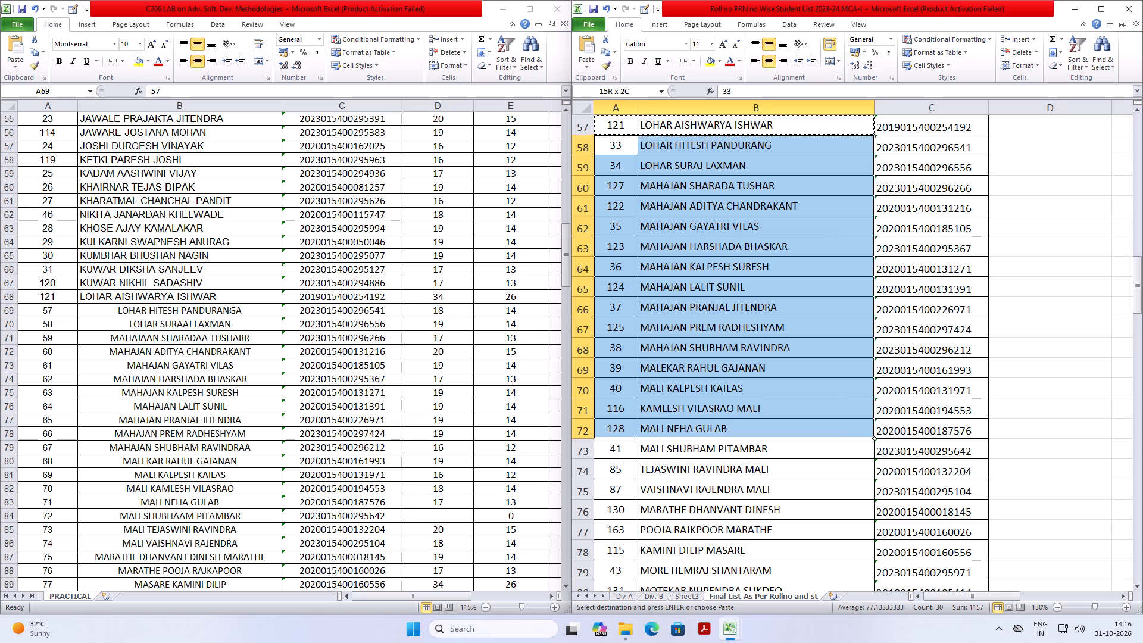
{"action": "left_click_drag", "start_coordinate": [722, 425], "coordinate": [714, 452]}
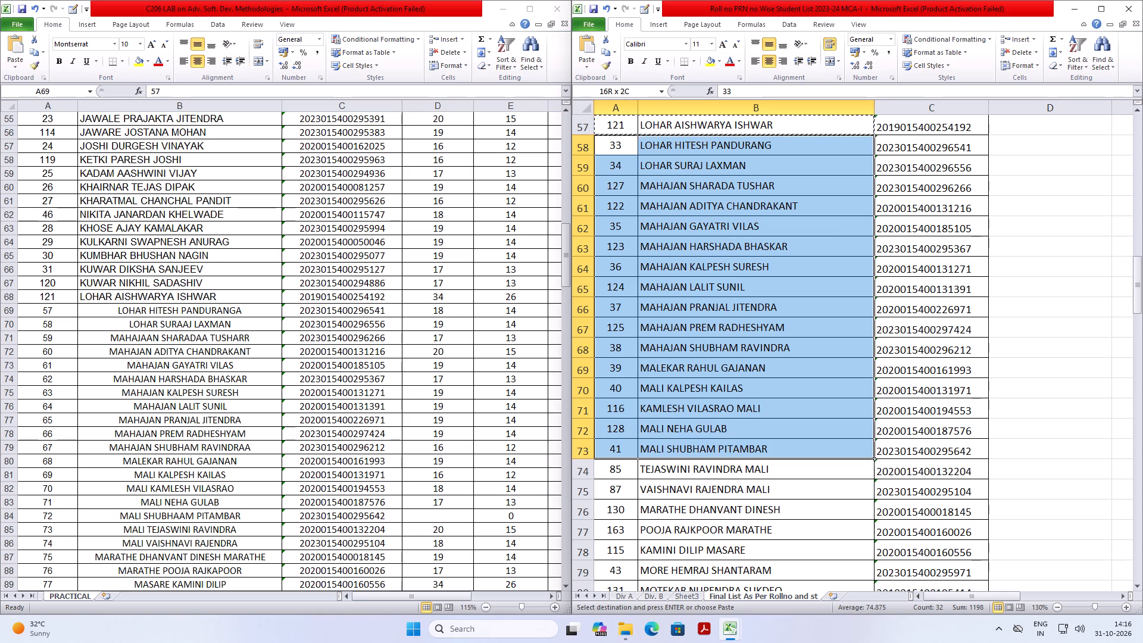
{"action": "left_click_drag", "start_coordinate": [714, 452], "coordinate": [712, 477]}
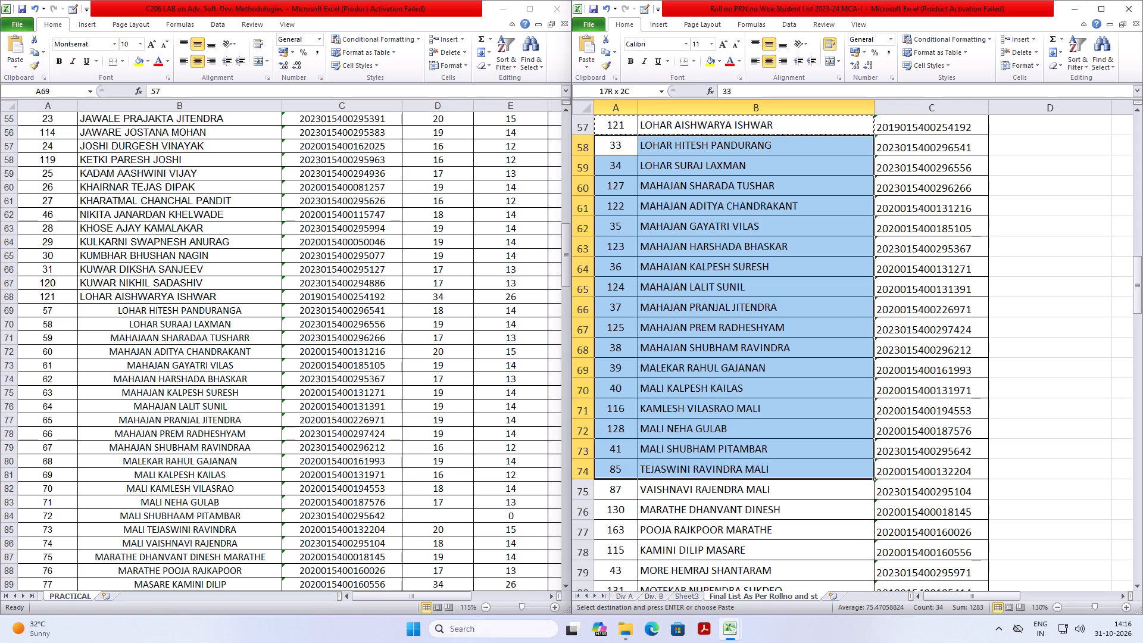
{"action": "left_click_drag", "start_coordinate": [712, 477], "coordinate": [708, 503]}
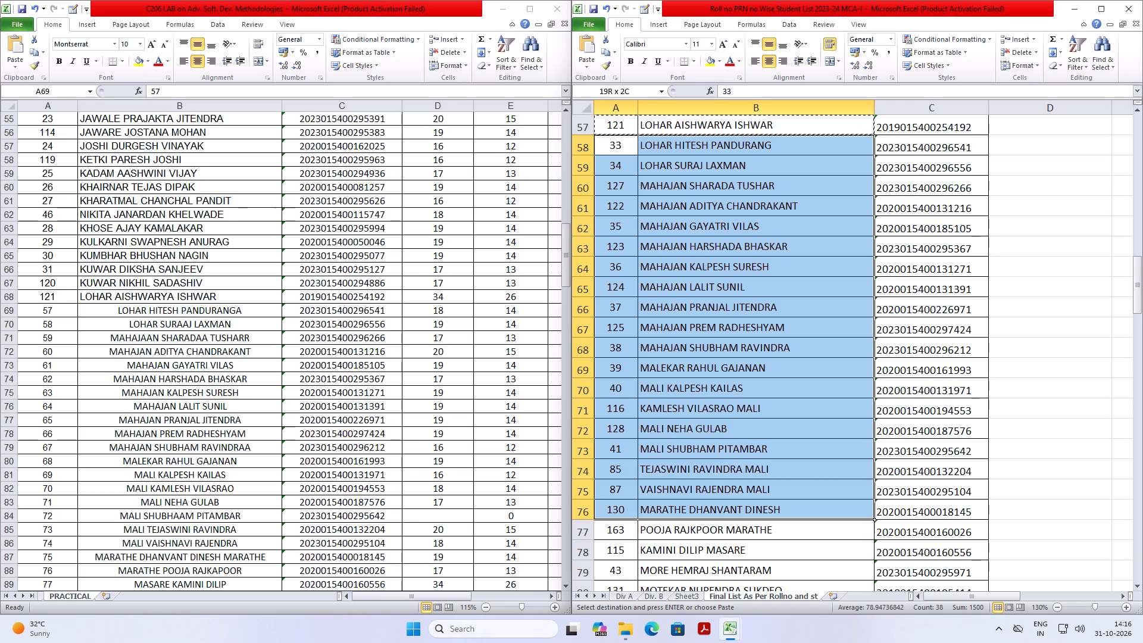
{"action": "left_click_drag", "start_coordinate": [708, 503], "coordinate": [723, 489]}
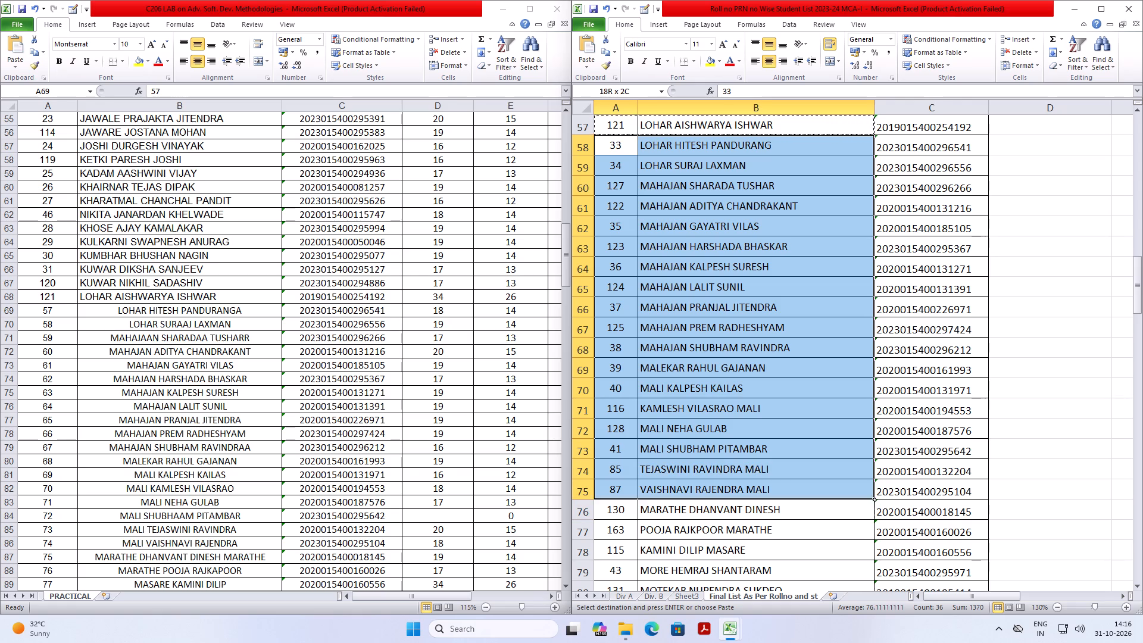
Extend the final list selection to A58:B78, matching students against the PRACTICAL sheet, and copy it over the block starting at A69.
{"action": "left_click_drag", "start_coordinate": [723, 489], "coordinate": [723, 495]}
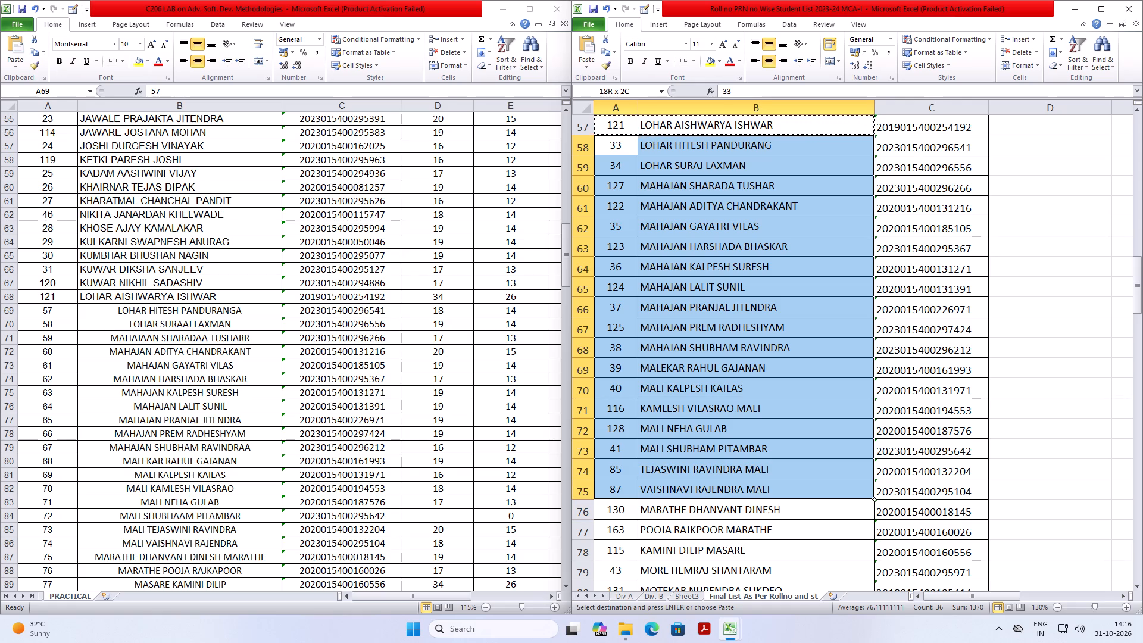
{"action": "left_click_drag", "start_coordinate": [723, 495], "coordinate": [720, 495]}
{"action": "left_click_drag", "start_coordinate": [720, 495], "coordinate": [717, 508]}
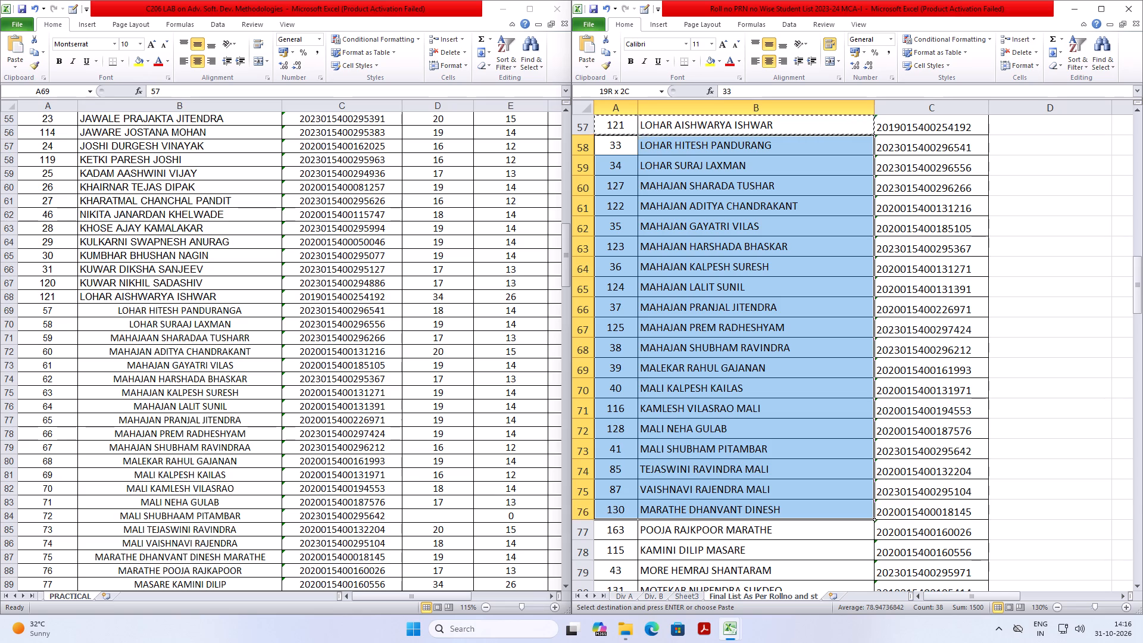
{"action": "left_click_drag", "start_coordinate": [717, 508], "coordinate": [717, 517]}
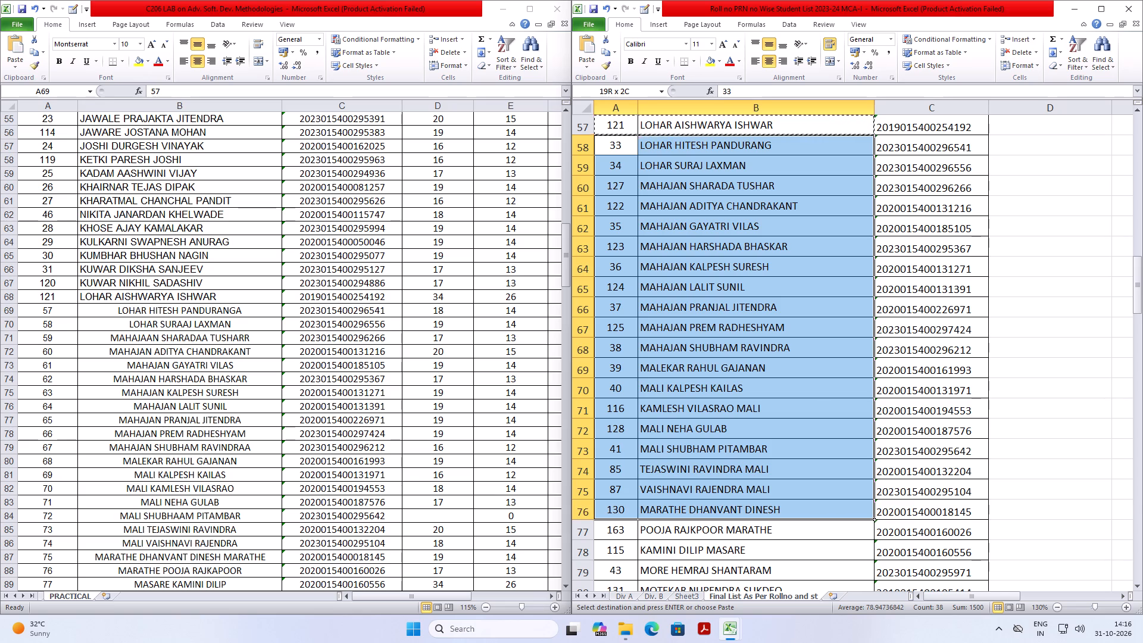
{"action": "left_click_drag", "start_coordinate": [717, 517], "coordinate": [717, 528]}
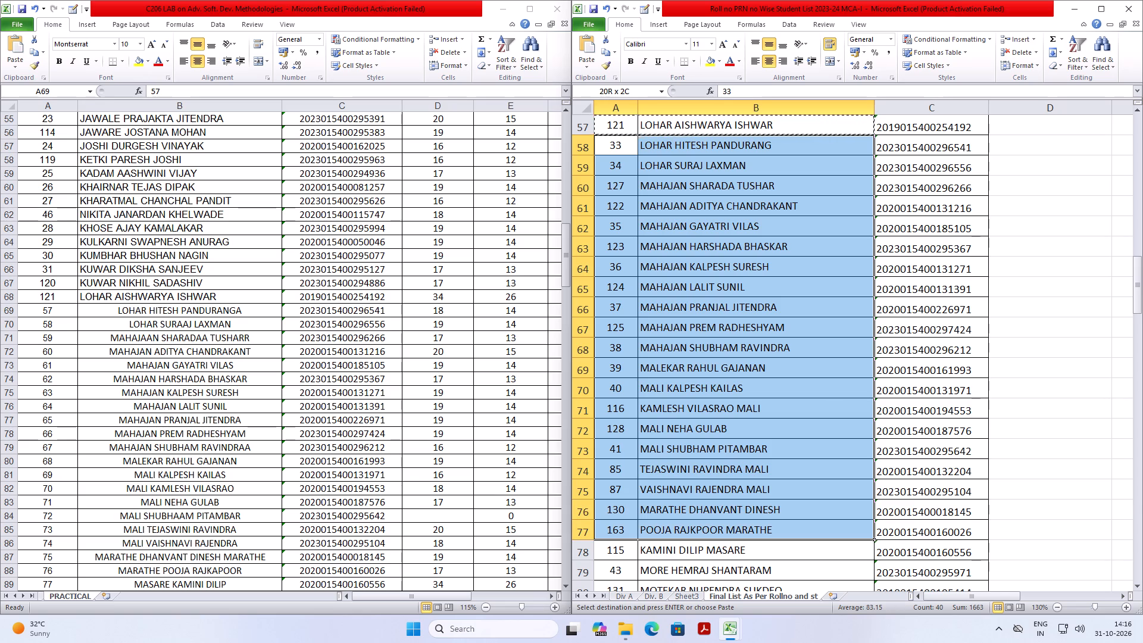
{"action": "left_click_drag", "start_coordinate": [717, 528], "coordinate": [717, 535]}
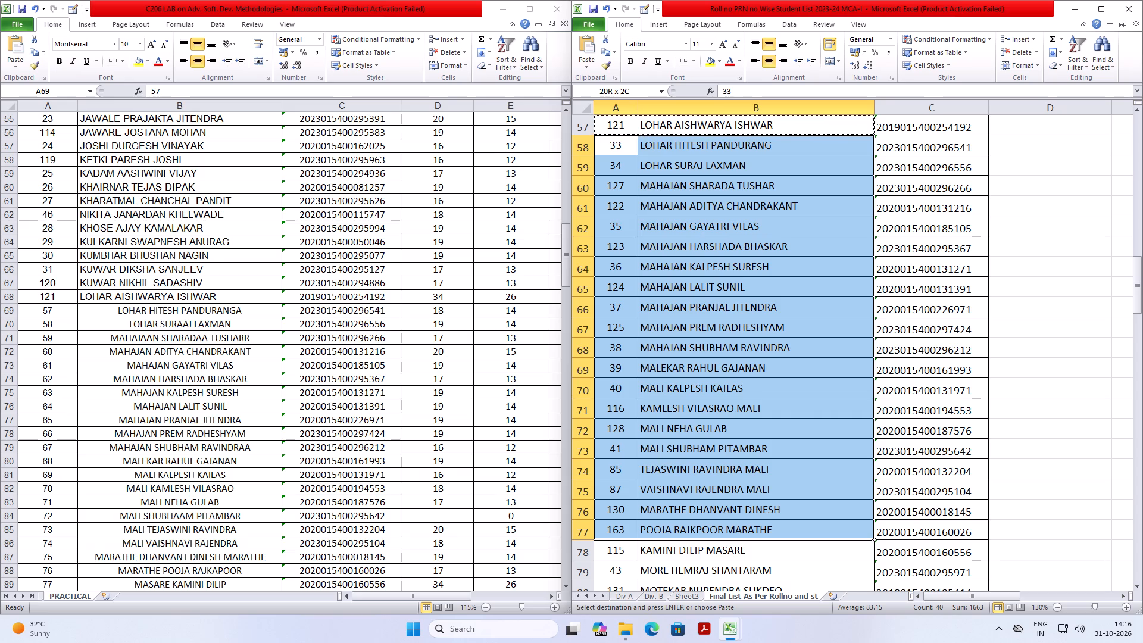
{"action": "left_click_drag", "start_coordinate": [717, 535], "coordinate": [717, 562]}
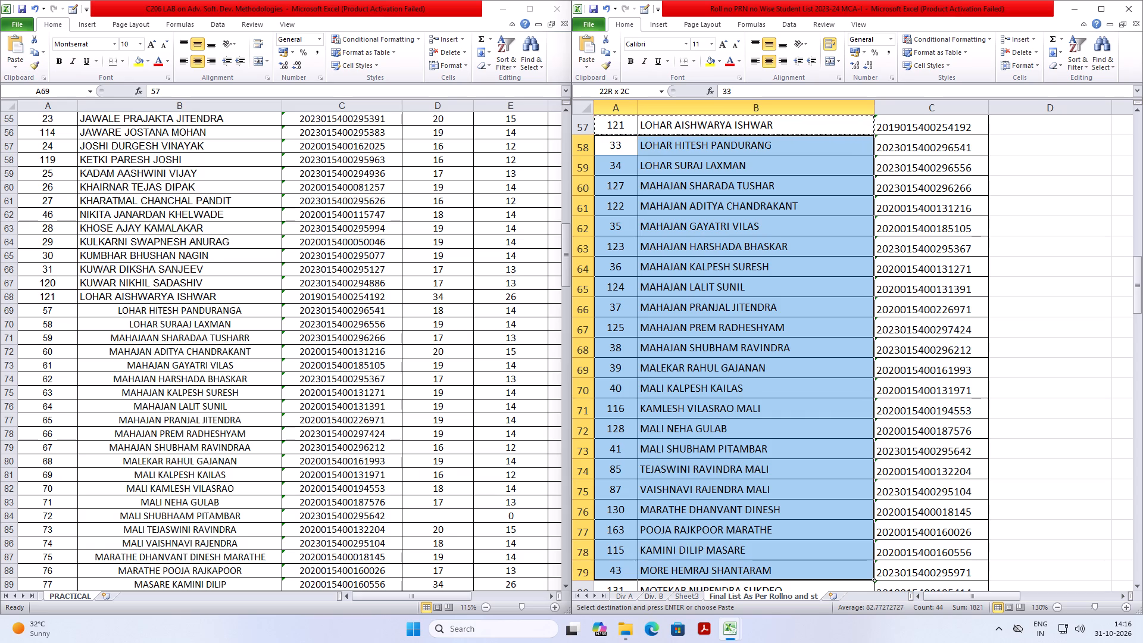
{"action": "left_click_drag", "start_coordinate": [717, 562], "coordinate": [717, 565]}
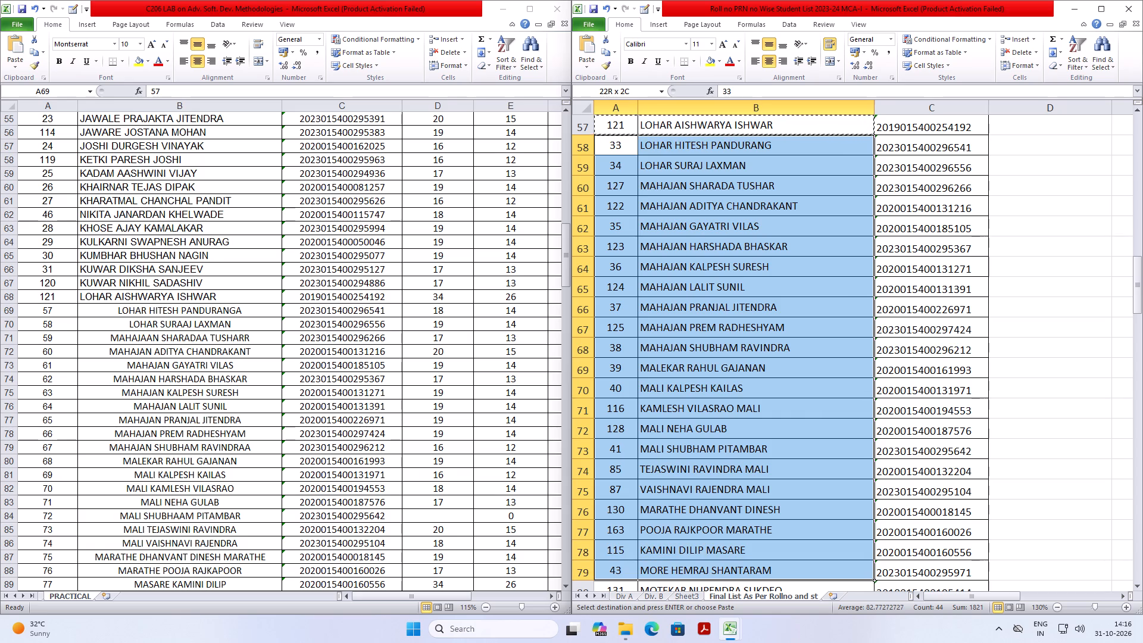
{"action": "left_click_drag", "start_coordinate": [717, 565], "coordinate": [720, 558]}
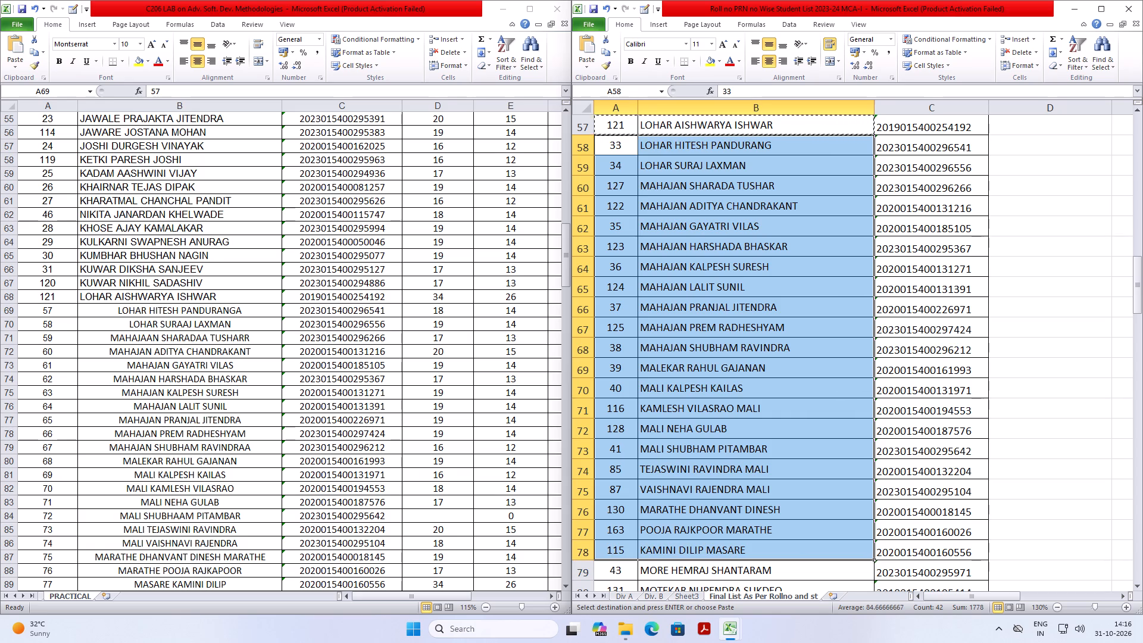
{"action": "key", "text": "ctrl+c"}
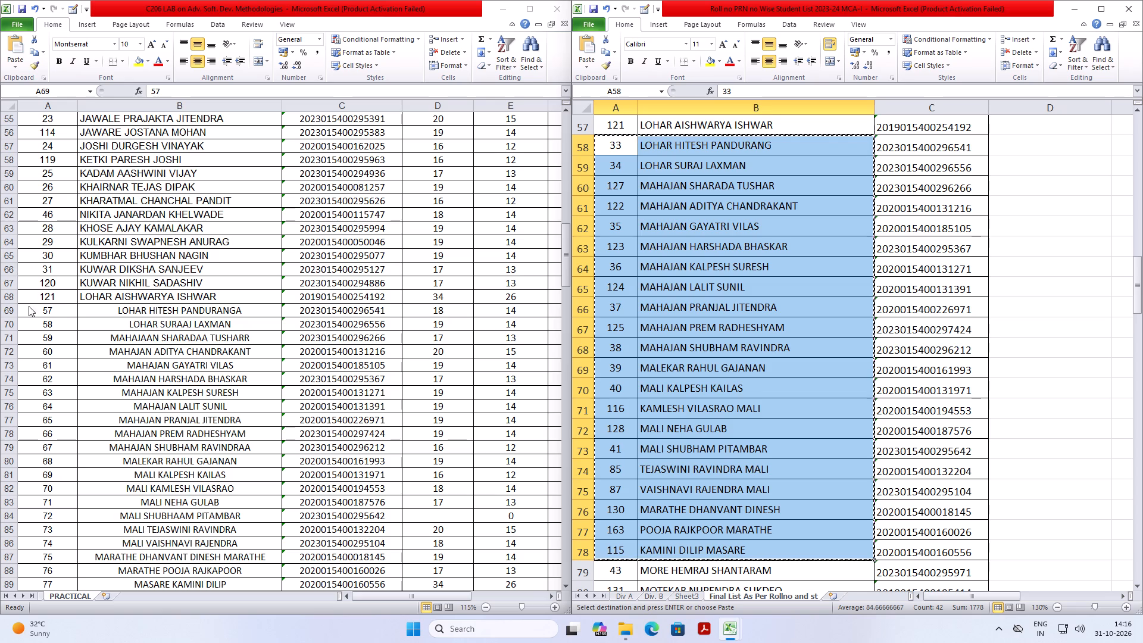
{"action": "left_click", "coordinate": [54, 314]}
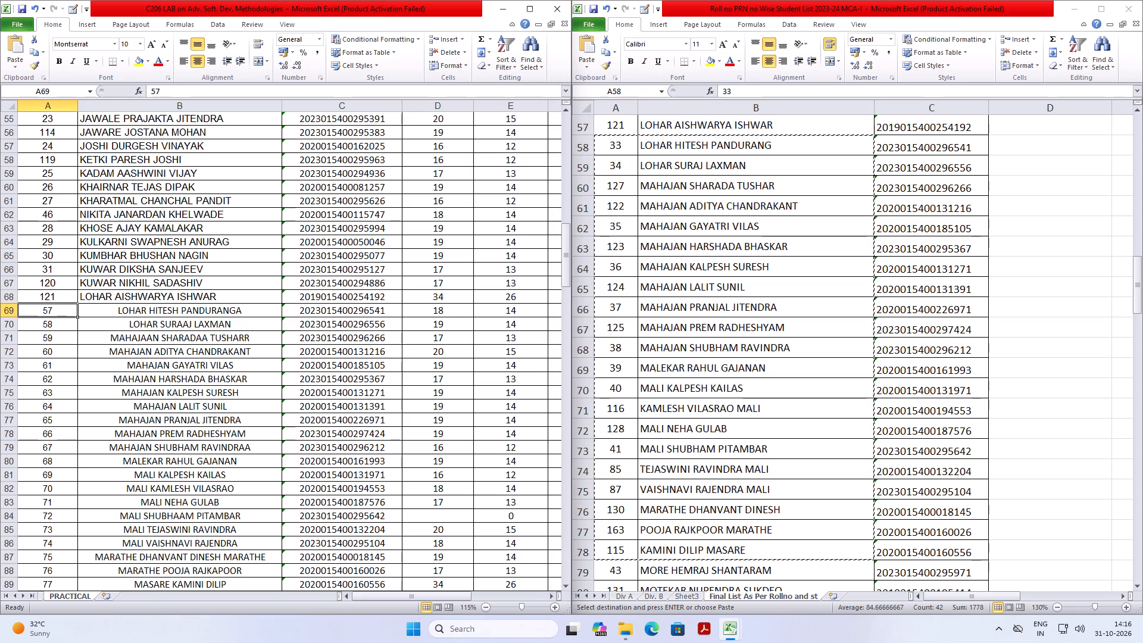
{"action": "key", "text": "ctrl+v"}
Compare the PRACTICAL sheet from row 90 onward with the final list from row 79 onward to line up the next block of students.
{"action": "scroll", "coordinate": [83, 346], "scroll_direction": "down", "scroll_amount": 2}
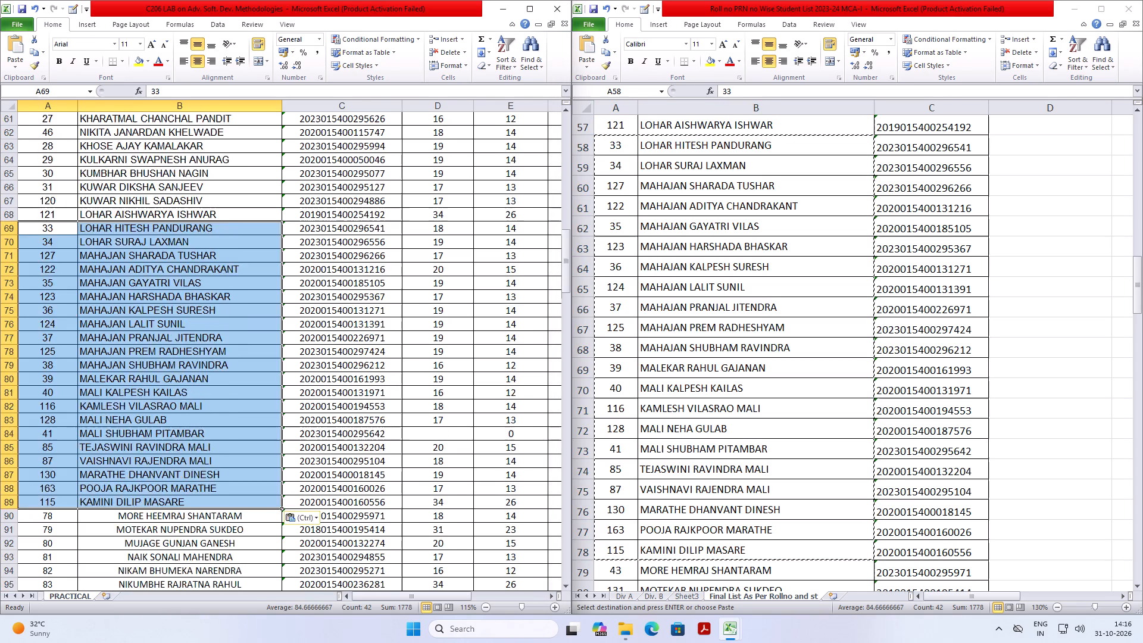
{"action": "scroll", "coordinate": [95, 353], "scroll_direction": "down", "scroll_amount": 4}
{"action": "scroll", "coordinate": [174, 369], "scroll_direction": "down", "scroll_amount": 3}
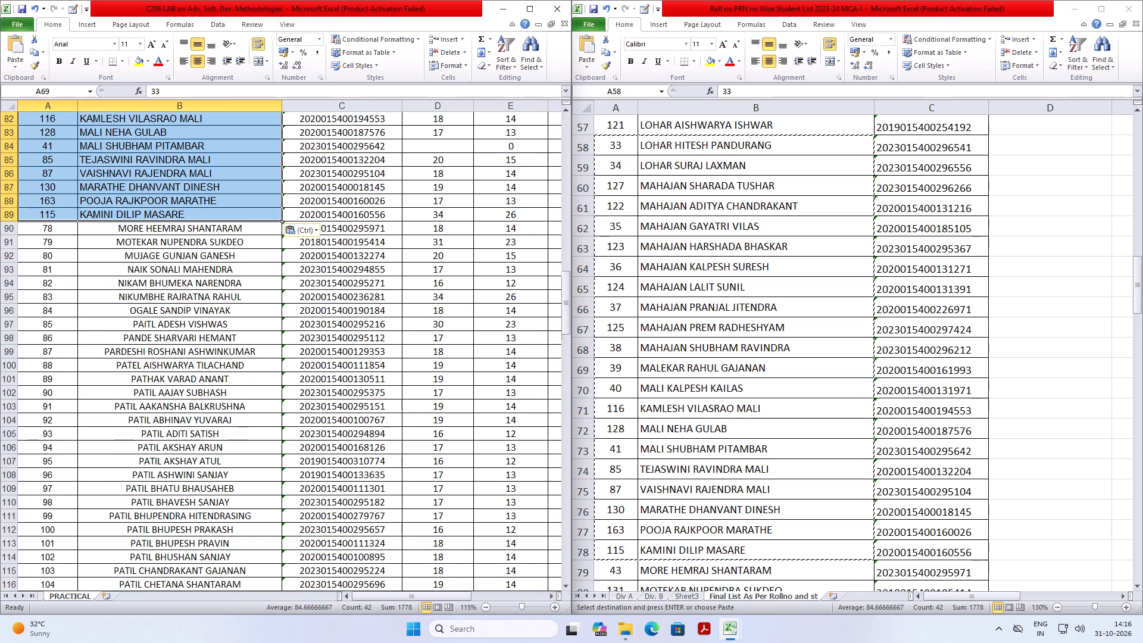
{"action": "scroll", "coordinate": [82, 307], "scroll_direction": "down", "scroll_amount": 2}
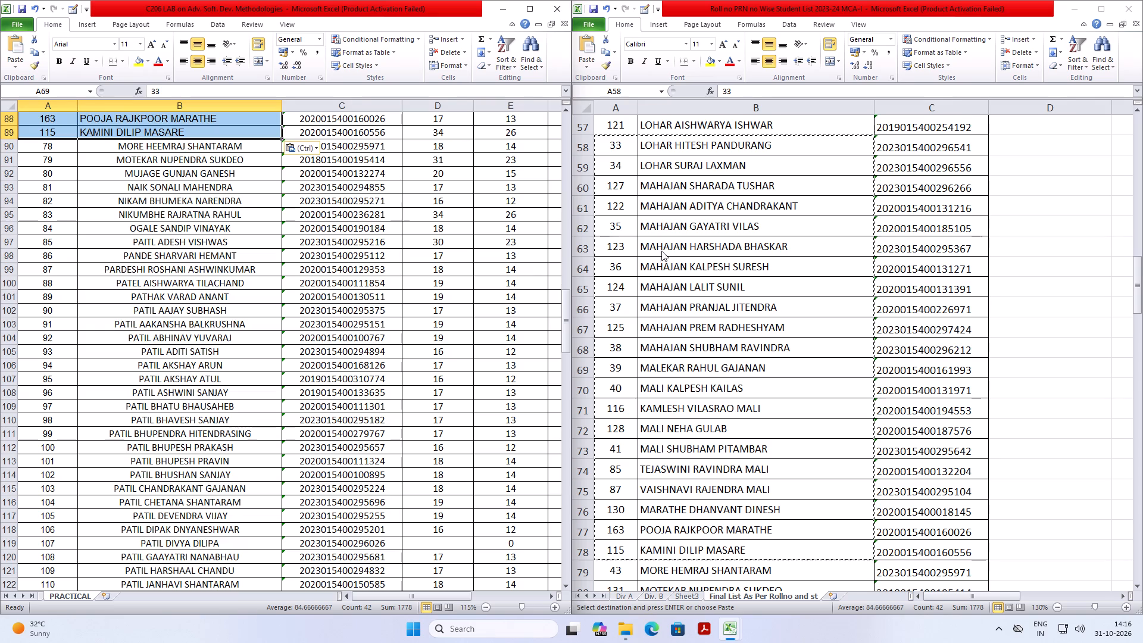
{"action": "left_click", "coordinate": [692, 290]}
{"action": "scroll", "coordinate": [692, 290], "scroll_direction": "down", "scroll_amount": 7}
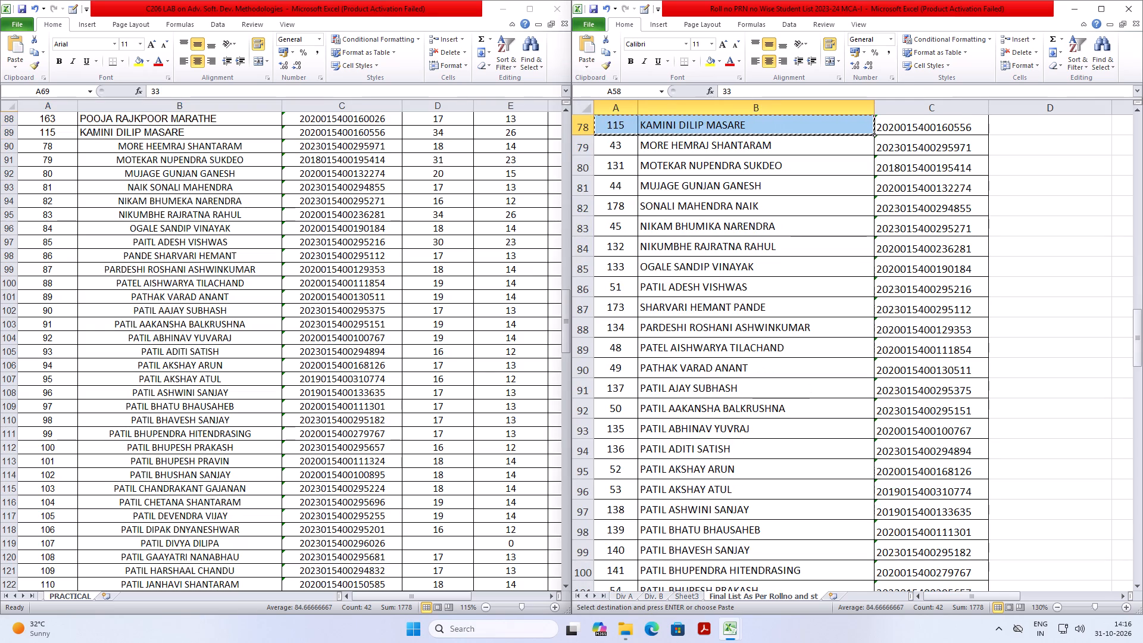
Select the roll numbers and names in A79:B102 of the final list, checking each student against the PRACTICAL sheet from row 90 onward.
{"action": "left_click_drag", "start_coordinate": [632, 151], "coordinate": [674, 167]}
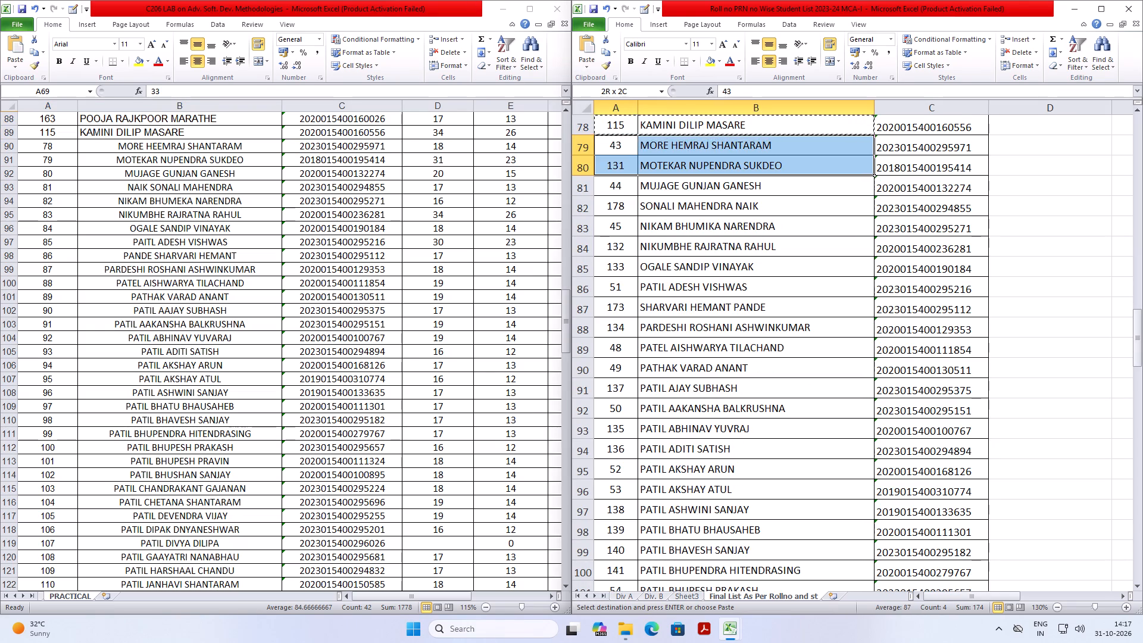
{"action": "left_click_drag", "start_coordinate": [674, 167], "coordinate": [681, 201]}
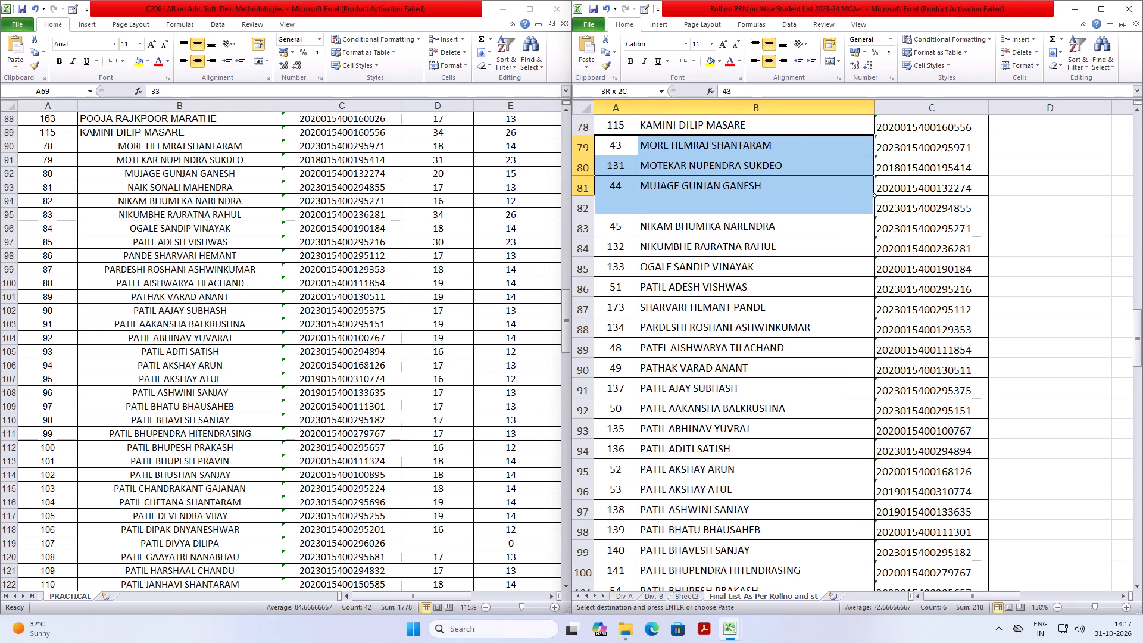
{"action": "left_click_drag", "start_coordinate": [681, 201], "coordinate": [681, 204]}
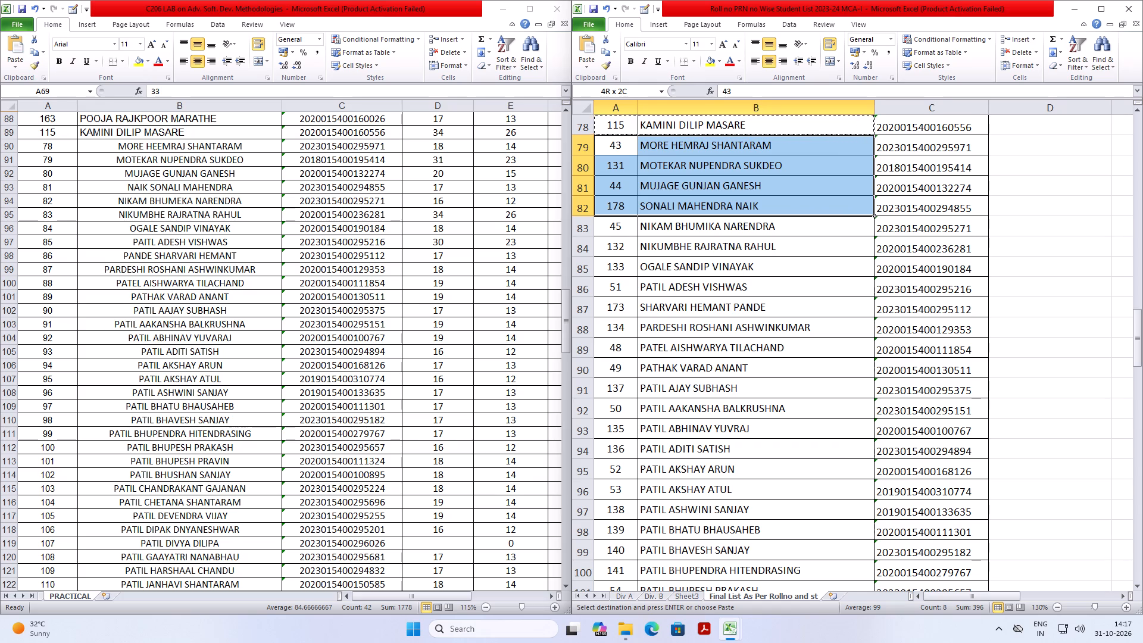
{"action": "left_click_drag", "start_coordinate": [681, 204], "coordinate": [693, 240]}
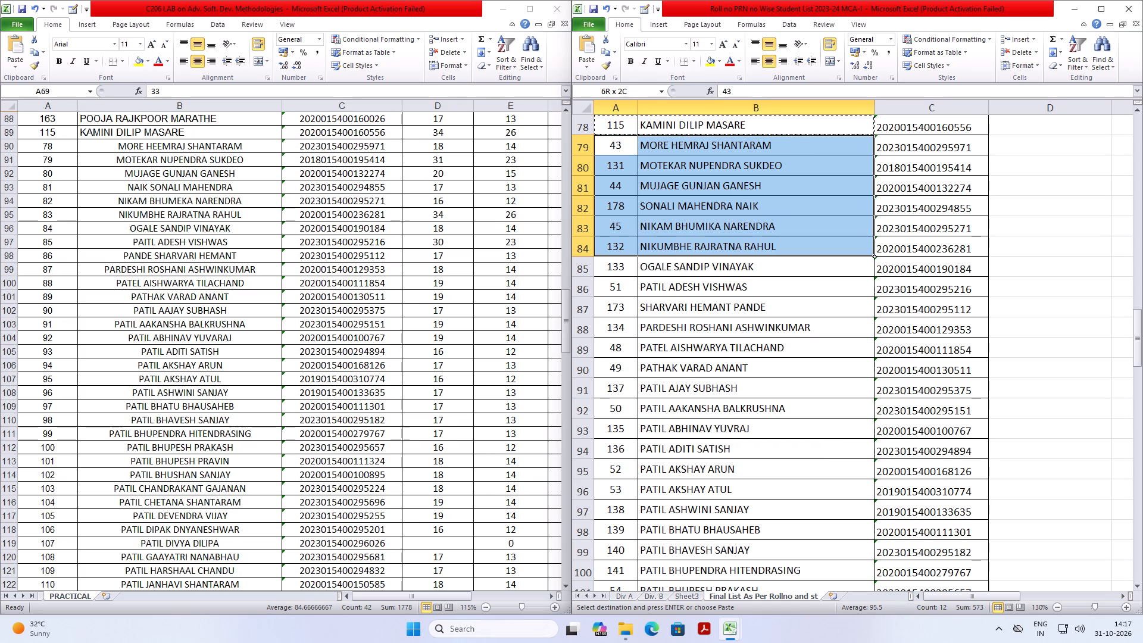
{"action": "left_click_drag", "start_coordinate": [693, 240], "coordinate": [693, 245]}
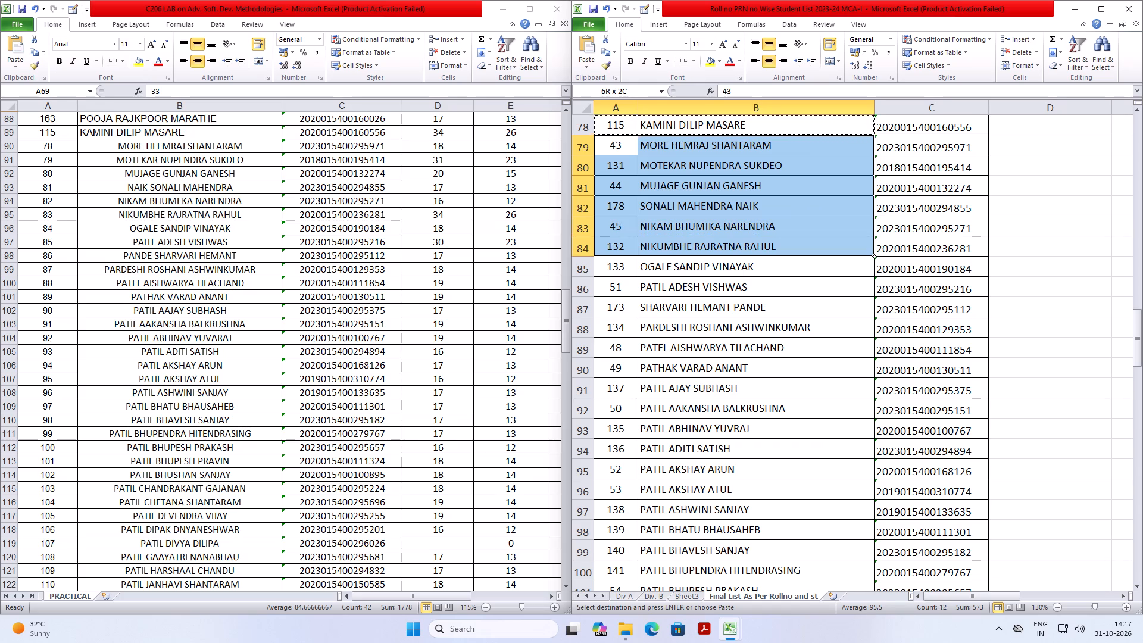
{"action": "left_click_drag", "start_coordinate": [693, 245], "coordinate": [695, 277]}
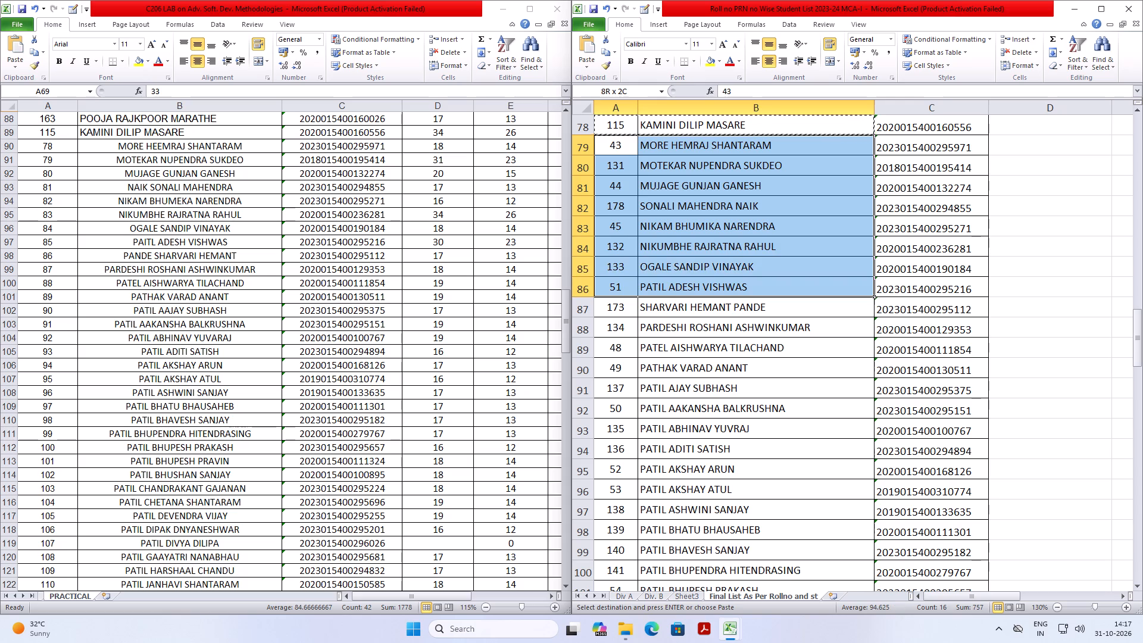
{"action": "left_click_drag", "start_coordinate": [695, 277], "coordinate": [696, 307]}
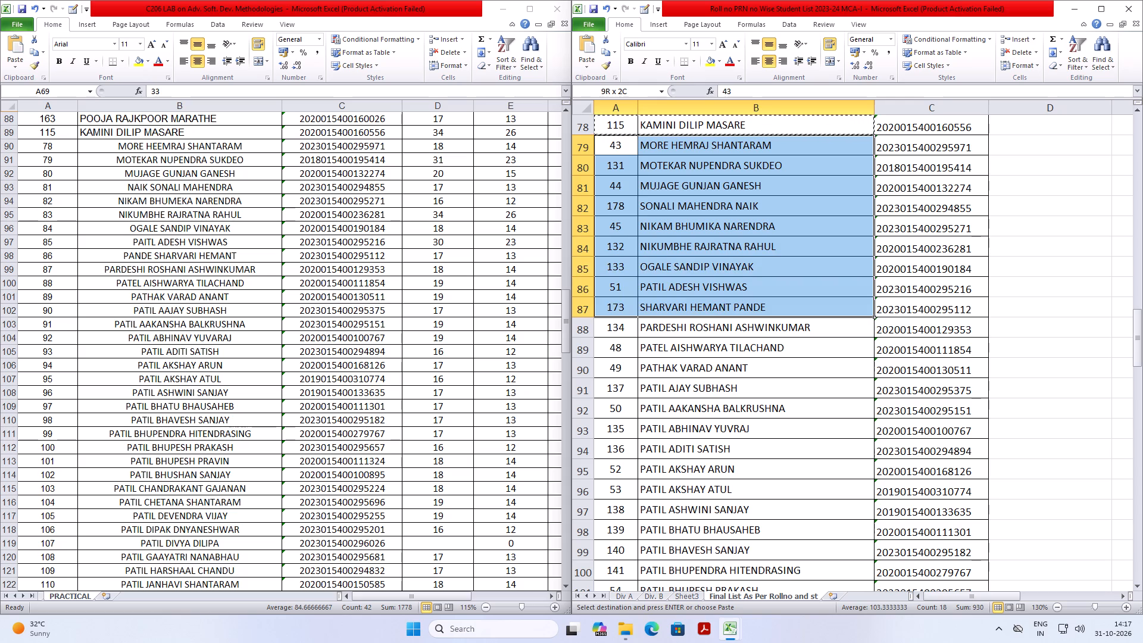
{"action": "left_click_drag", "start_coordinate": [696, 307], "coordinate": [697, 324]}
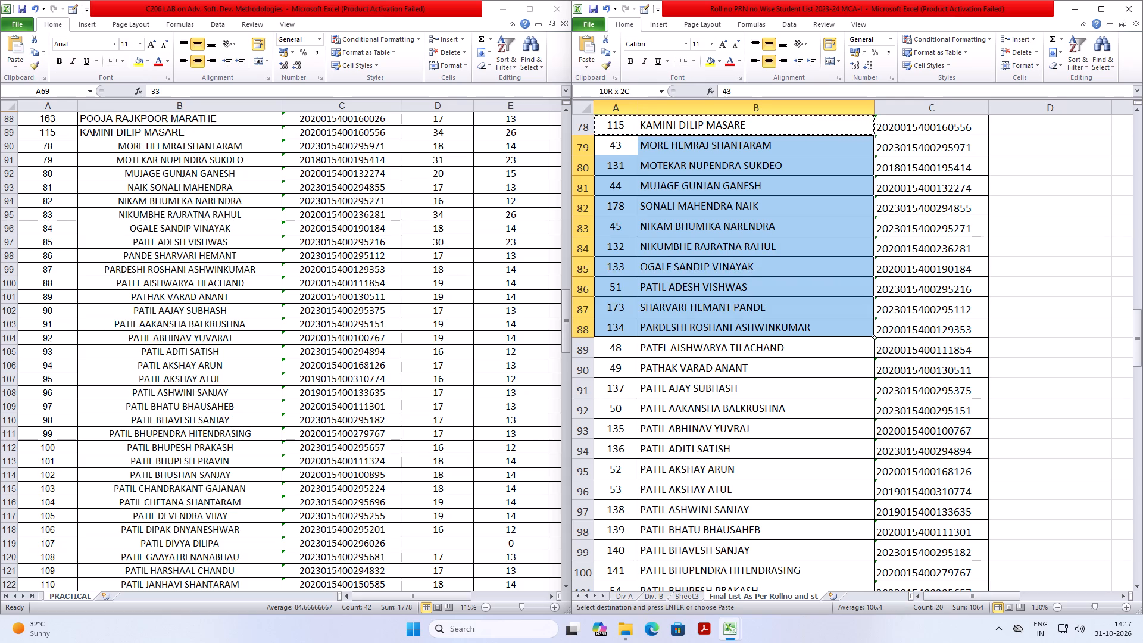
{"action": "left_click_drag", "start_coordinate": [697, 324], "coordinate": [697, 361]}
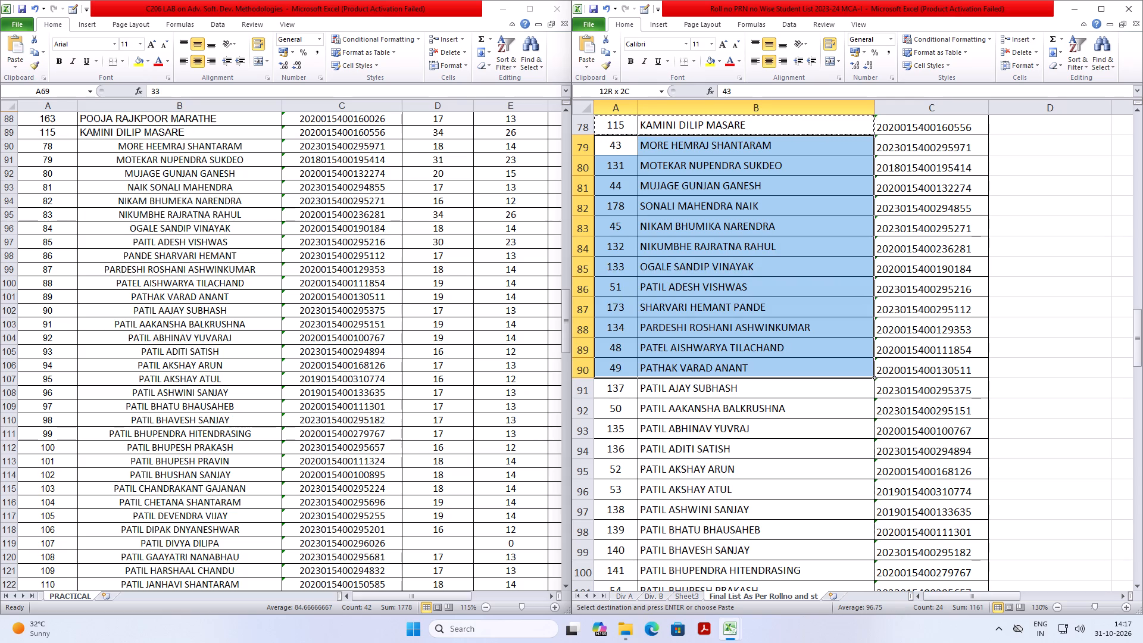
{"action": "left_click_drag", "start_coordinate": [697, 361], "coordinate": [699, 404]}
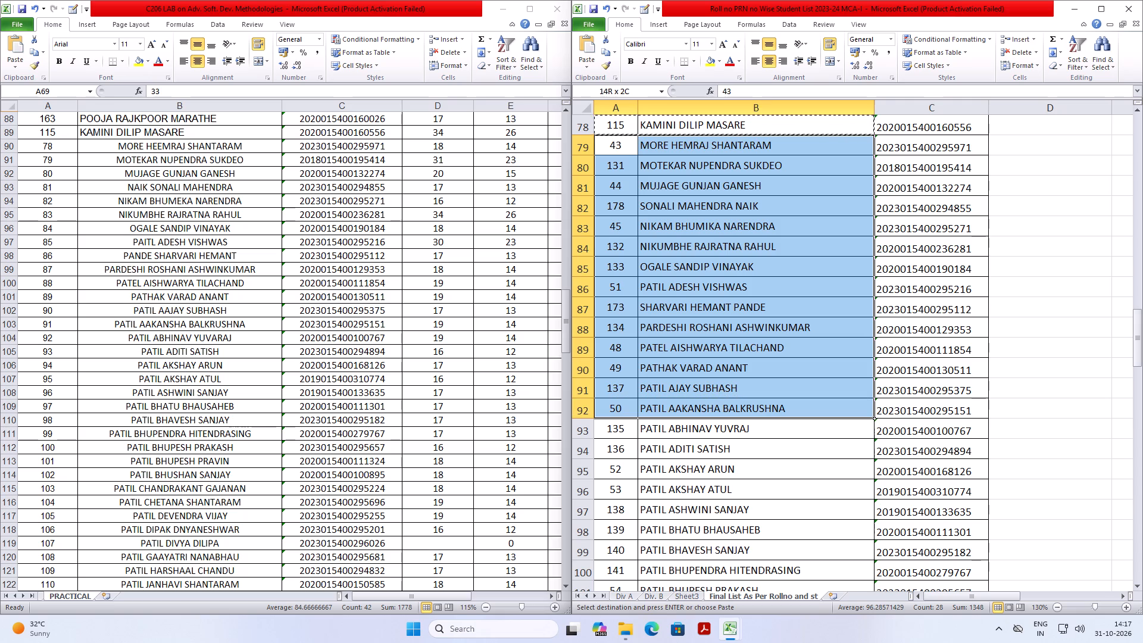
{"action": "left_click_drag", "start_coordinate": [699, 404], "coordinate": [698, 450]}
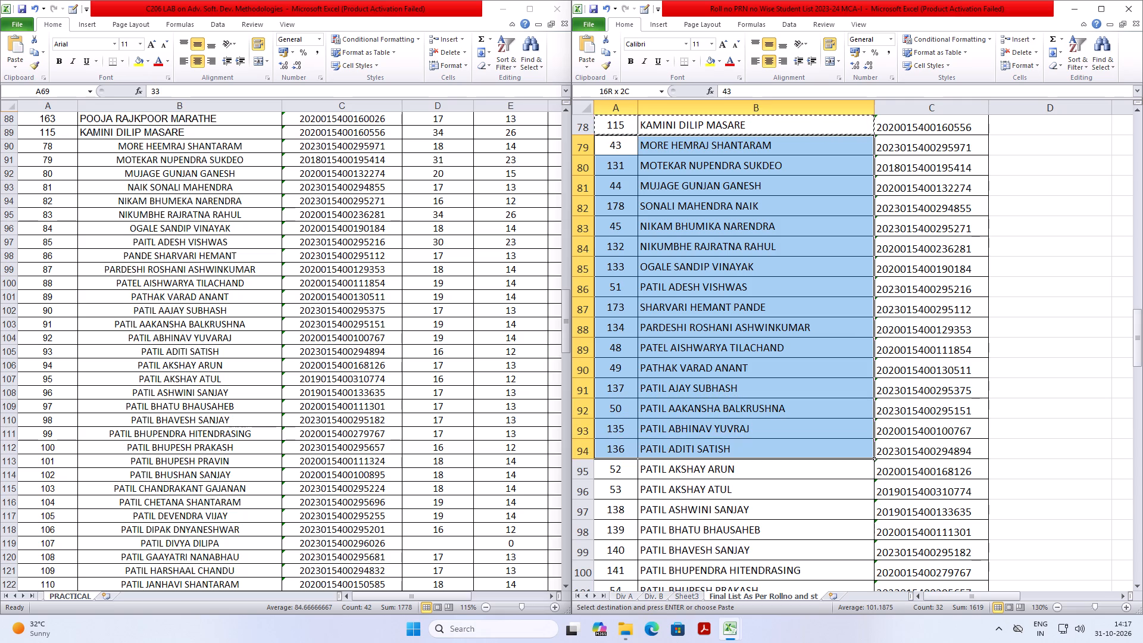
{"action": "left_click_drag", "start_coordinate": [698, 450], "coordinate": [697, 467]}
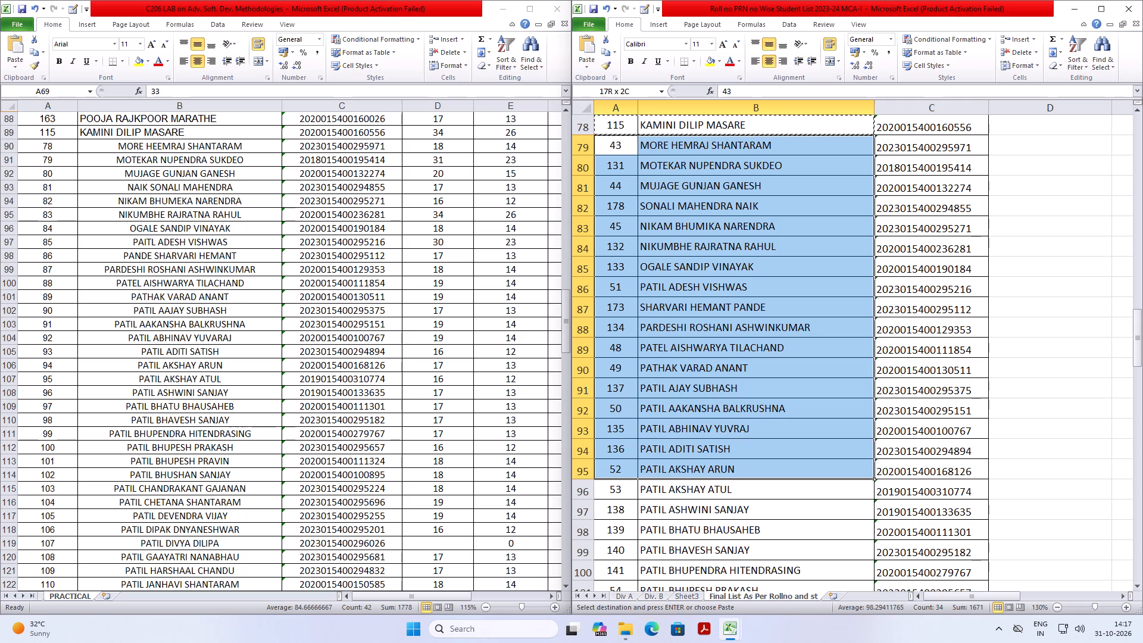
{"action": "left_click_drag", "start_coordinate": [697, 467], "coordinate": [697, 485]}
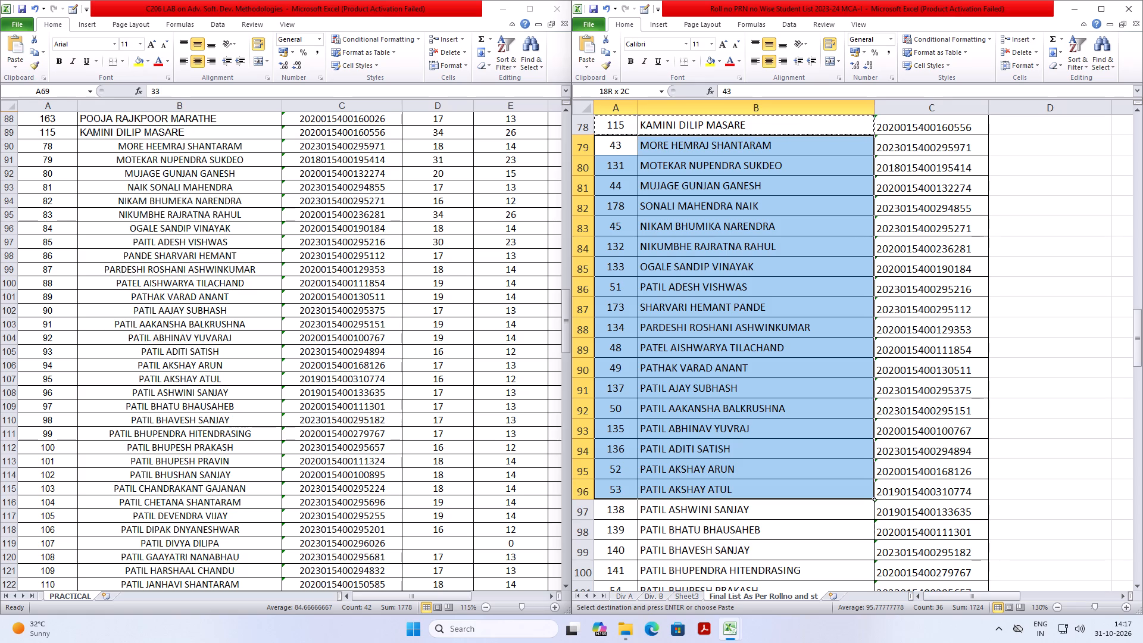
{"action": "left_click_drag", "start_coordinate": [697, 485], "coordinate": [697, 503]}
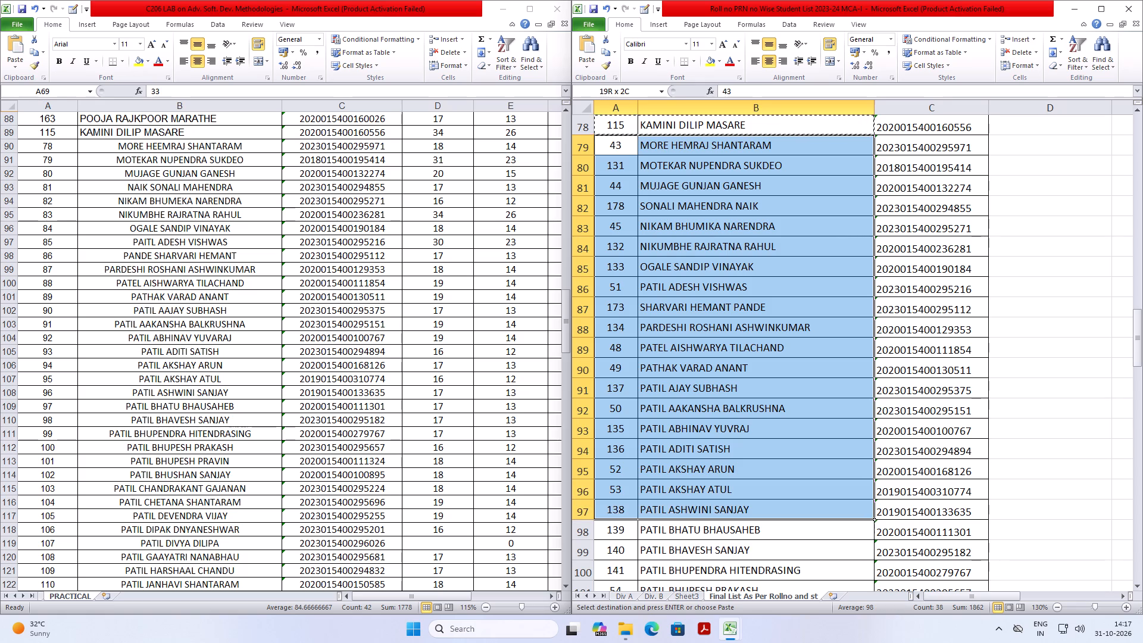
{"action": "left_click_drag", "start_coordinate": [697, 503], "coordinate": [697, 516]}
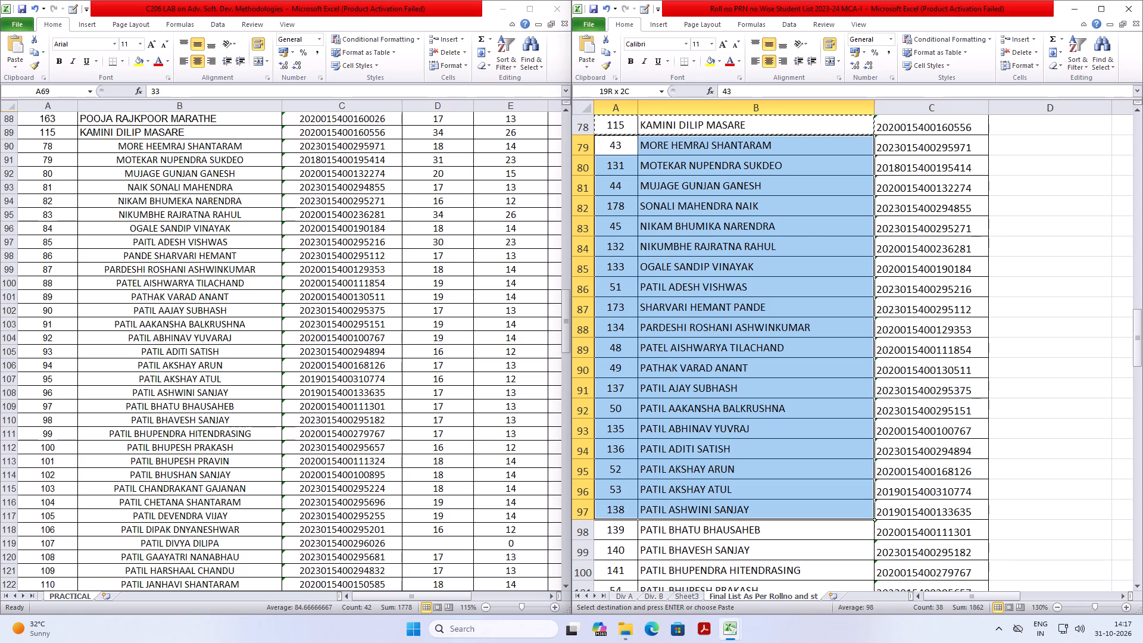
{"action": "left_click_drag", "start_coordinate": [697, 516], "coordinate": [697, 521]}
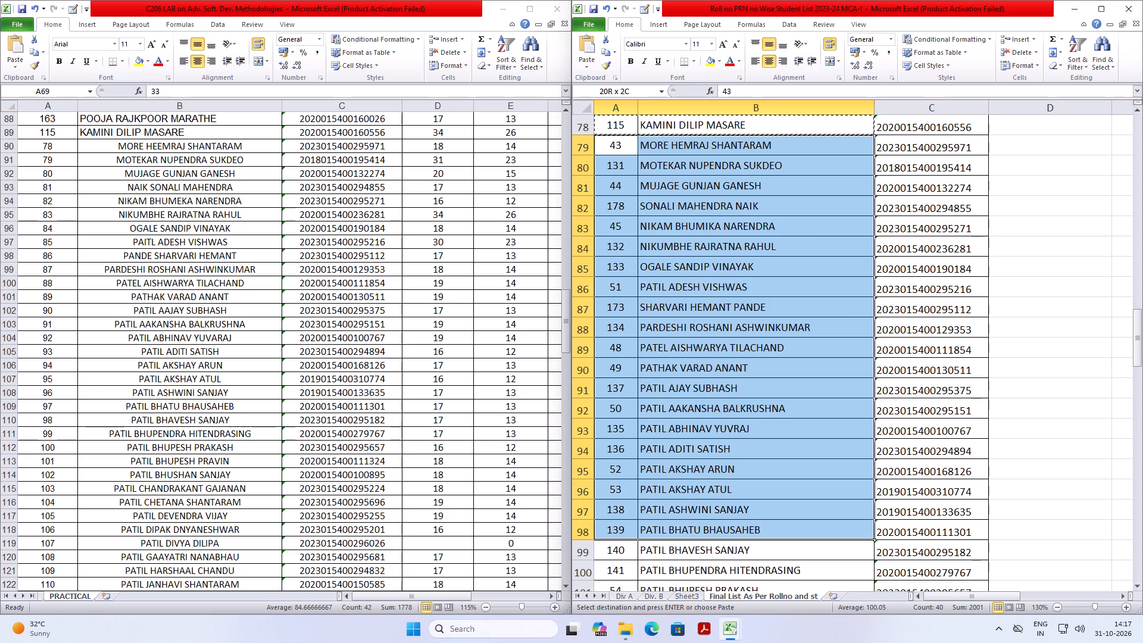
{"action": "left_click_drag", "start_coordinate": [697, 521], "coordinate": [697, 530]}
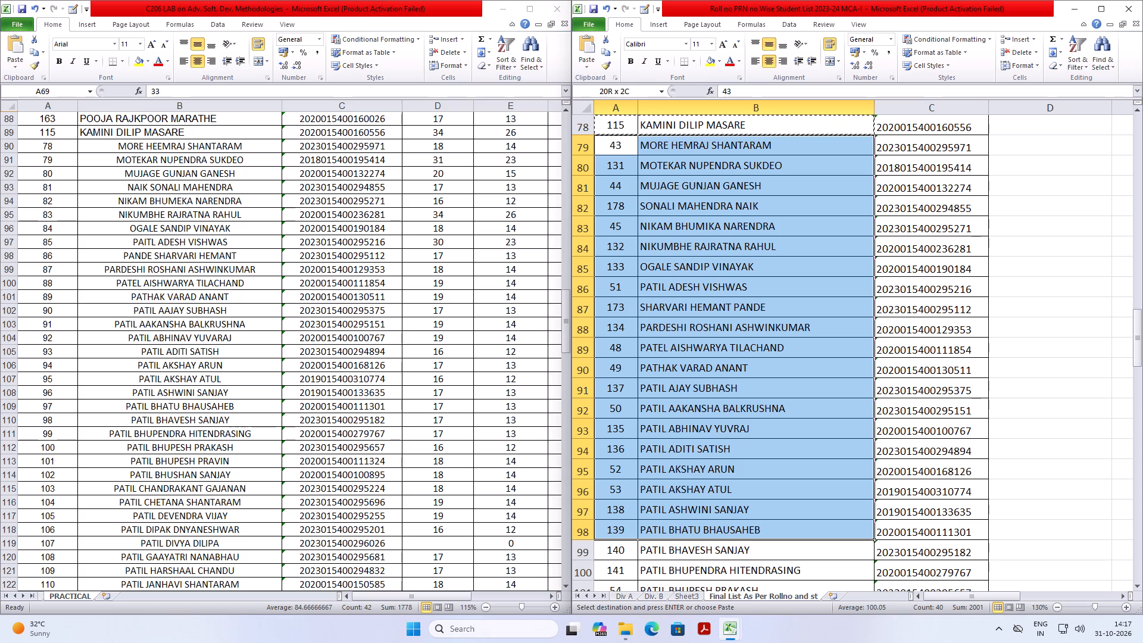
{"action": "left_click_drag", "start_coordinate": [697, 530], "coordinate": [697, 558]}
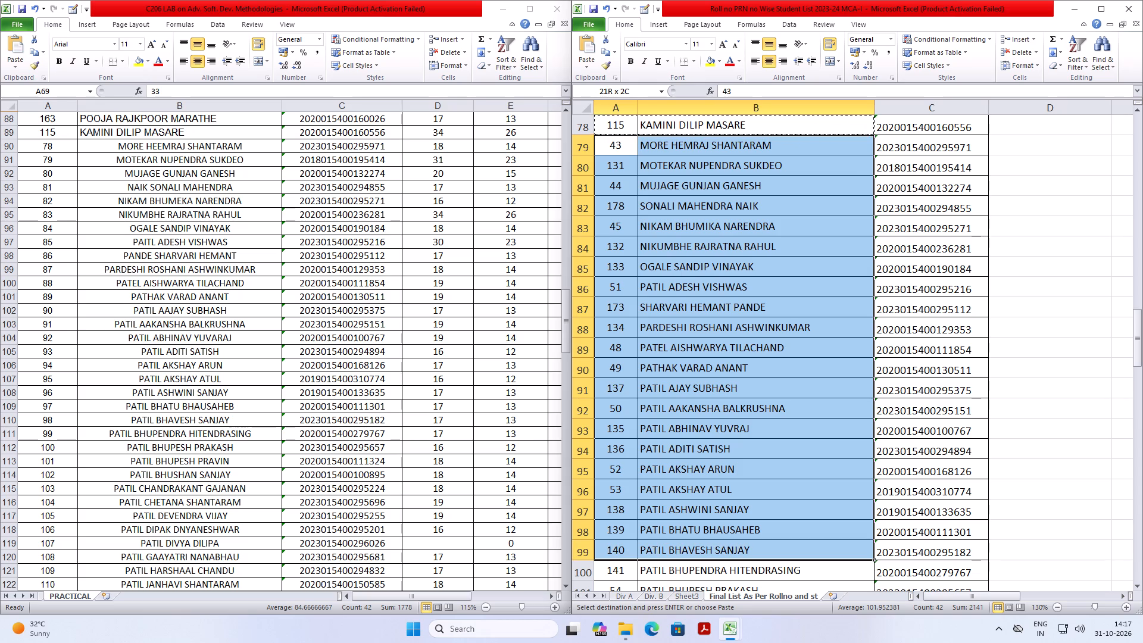
{"action": "left_click_drag", "start_coordinate": [697, 558], "coordinate": [699, 567]}
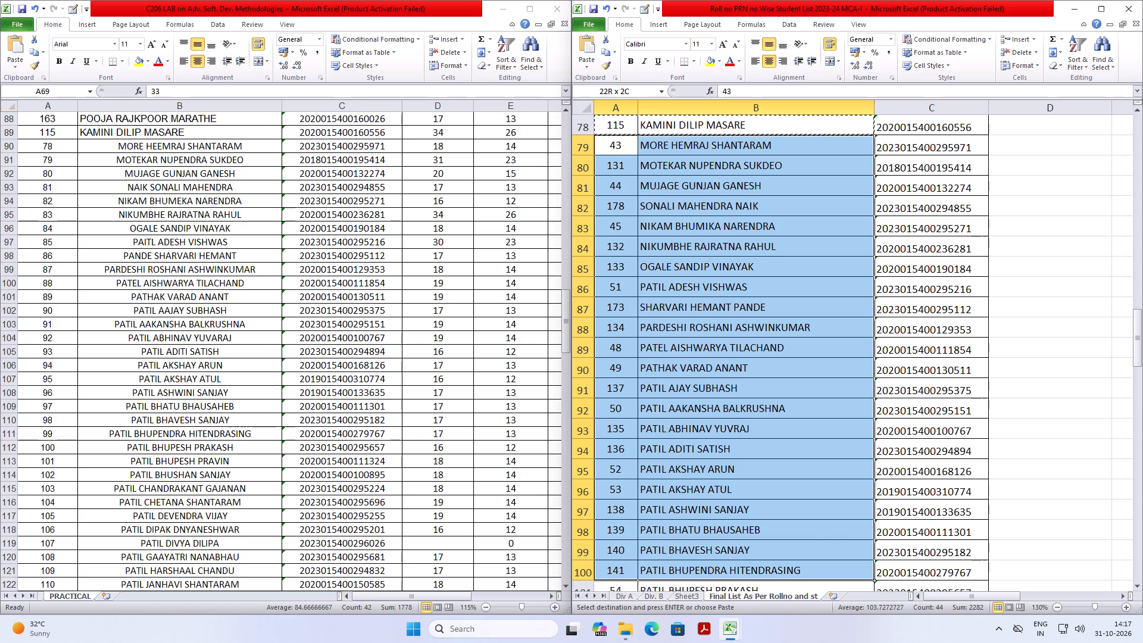
{"action": "left_click_drag", "start_coordinate": [699, 567], "coordinate": [699, 595]}
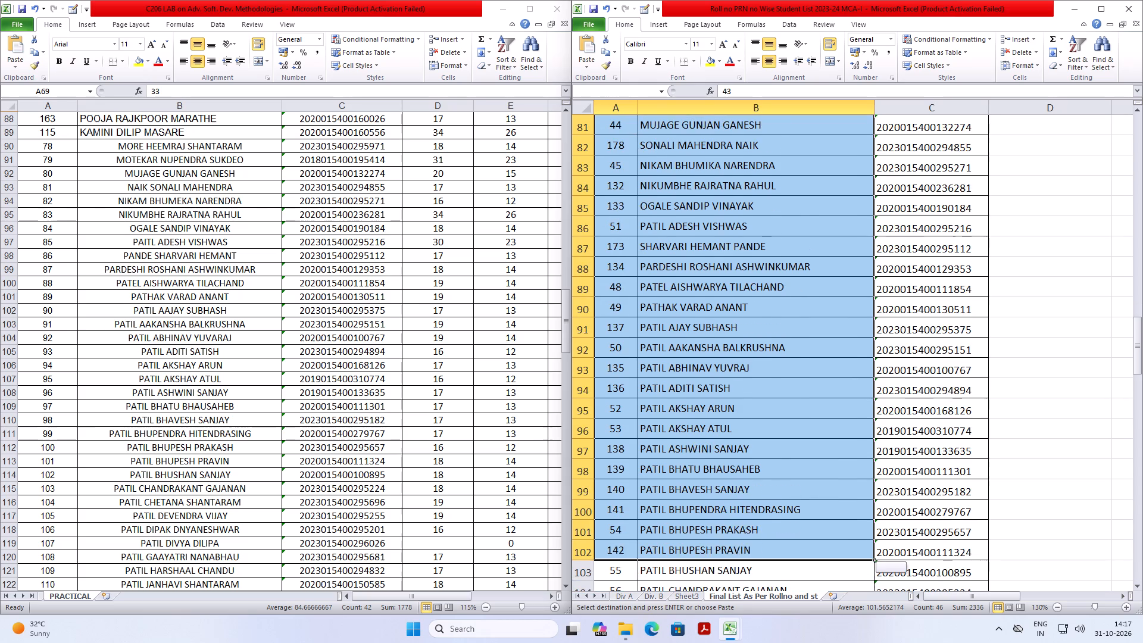
Extend the final list selection to A79:B111, matching students against the PRACTICAL sheet, and copy the roll numbers and names.
{"action": "left_click_drag", "start_coordinate": [699, 595], "coordinate": [703, 580]}
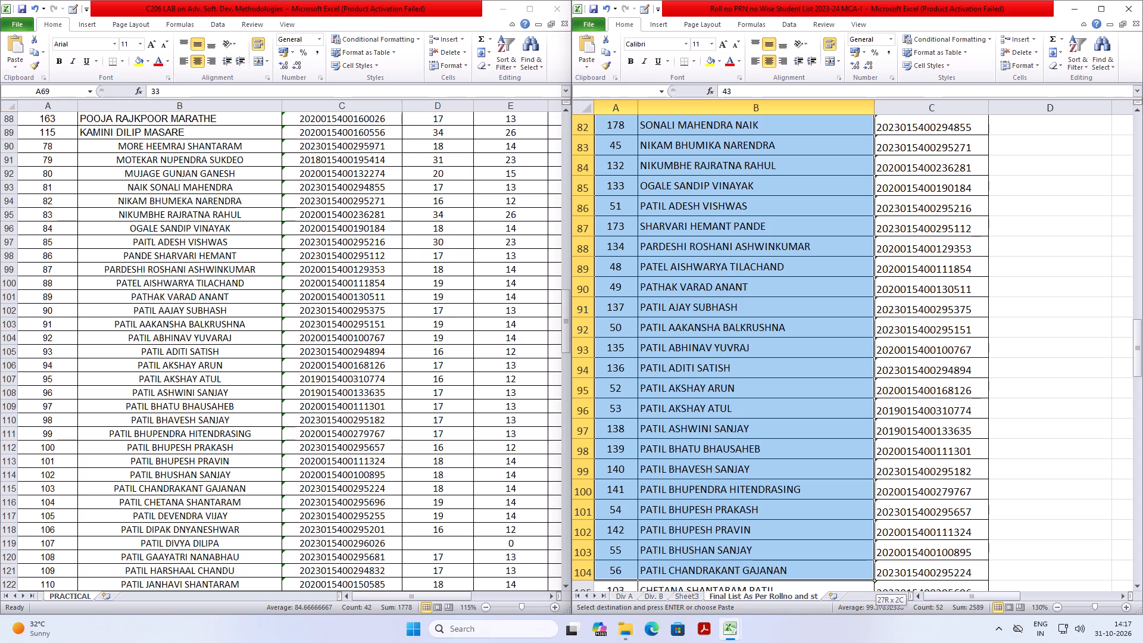
{"action": "left_click_drag", "start_coordinate": [703, 580], "coordinate": [702, 580]}
{"action": "left_click_drag", "start_coordinate": [702, 580], "coordinate": [699, 550]}
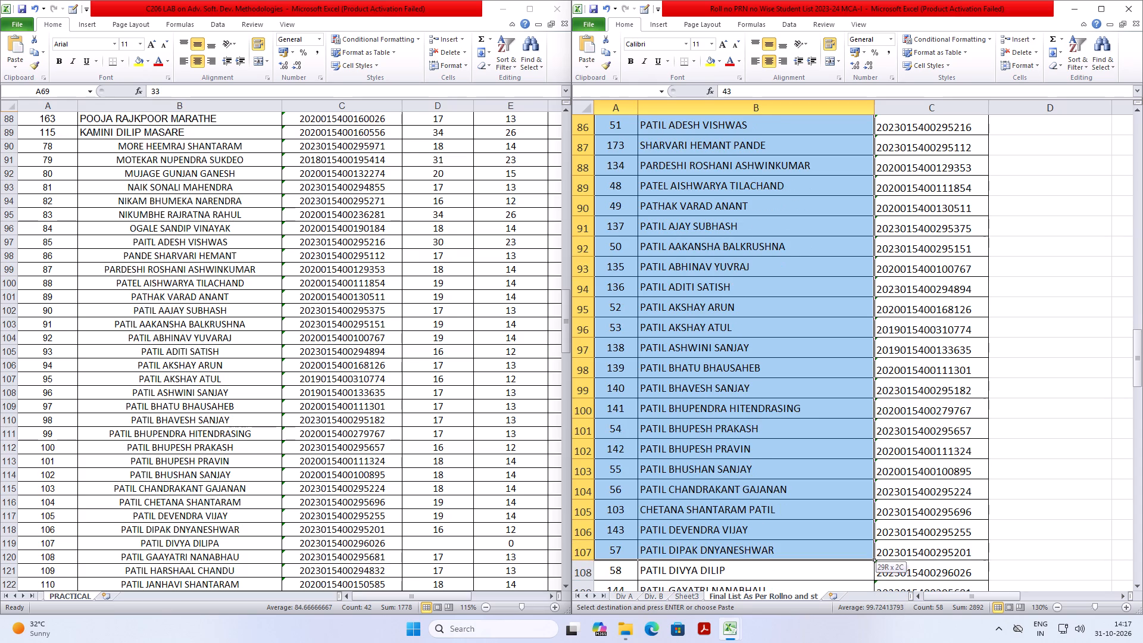
{"action": "left_click_drag", "start_coordinate": [699, 550], "coordinate": [707, 578]}
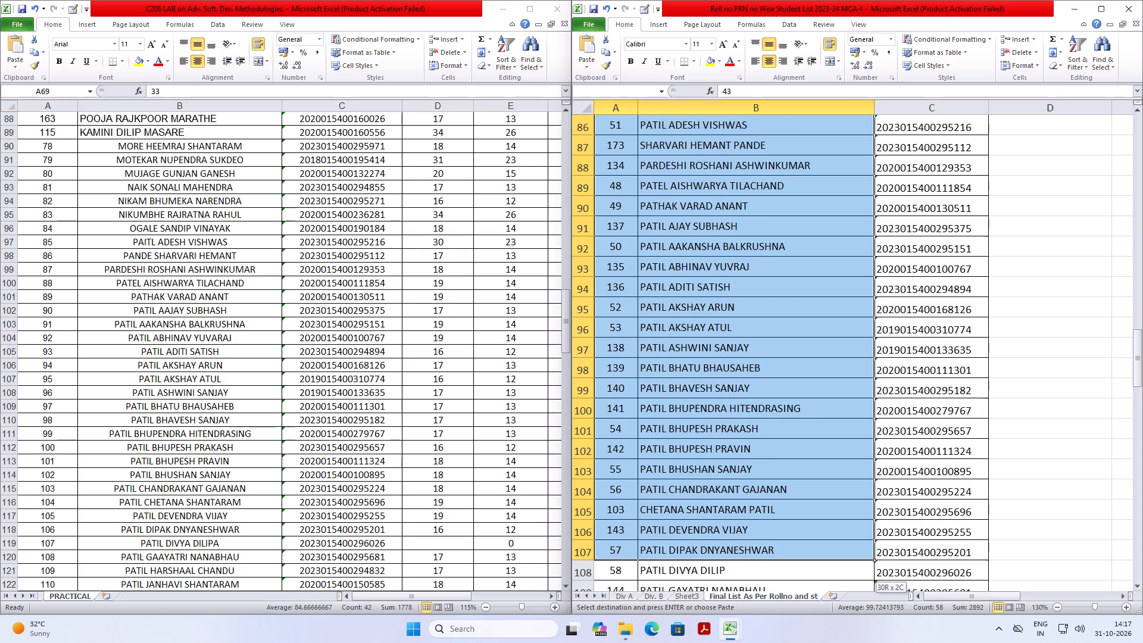
{"action": "left_click_drag", "start_coordinate": [707, 578], "coordinate": [702, 535]}
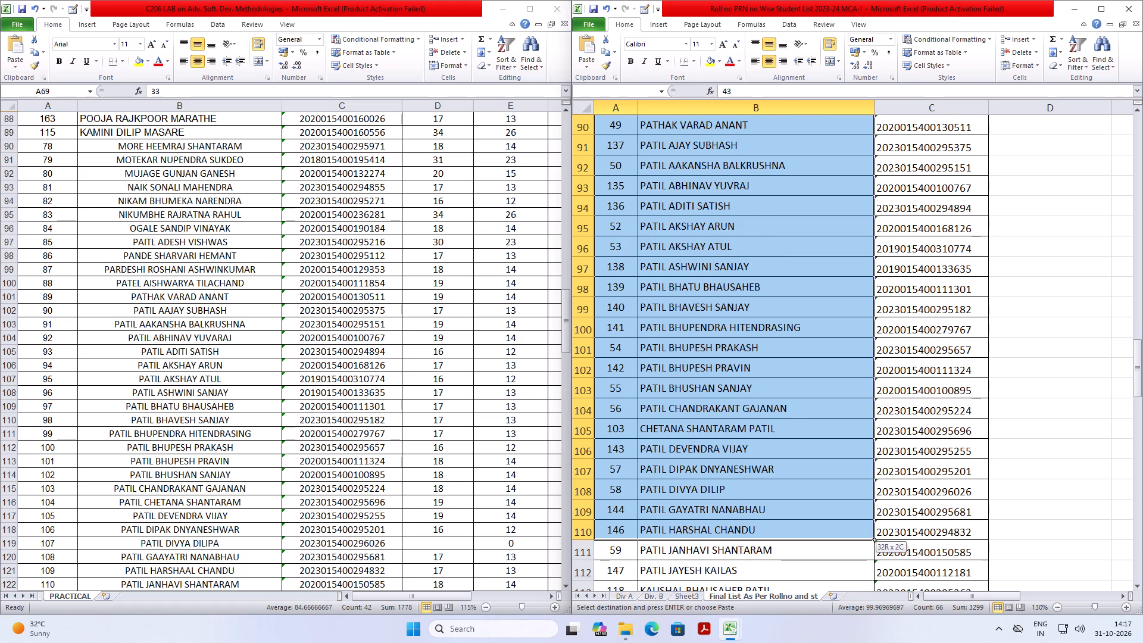
{"action": "left_click_drag", "start_coordinate": [702, 535], "coordinate": [702, 517]}
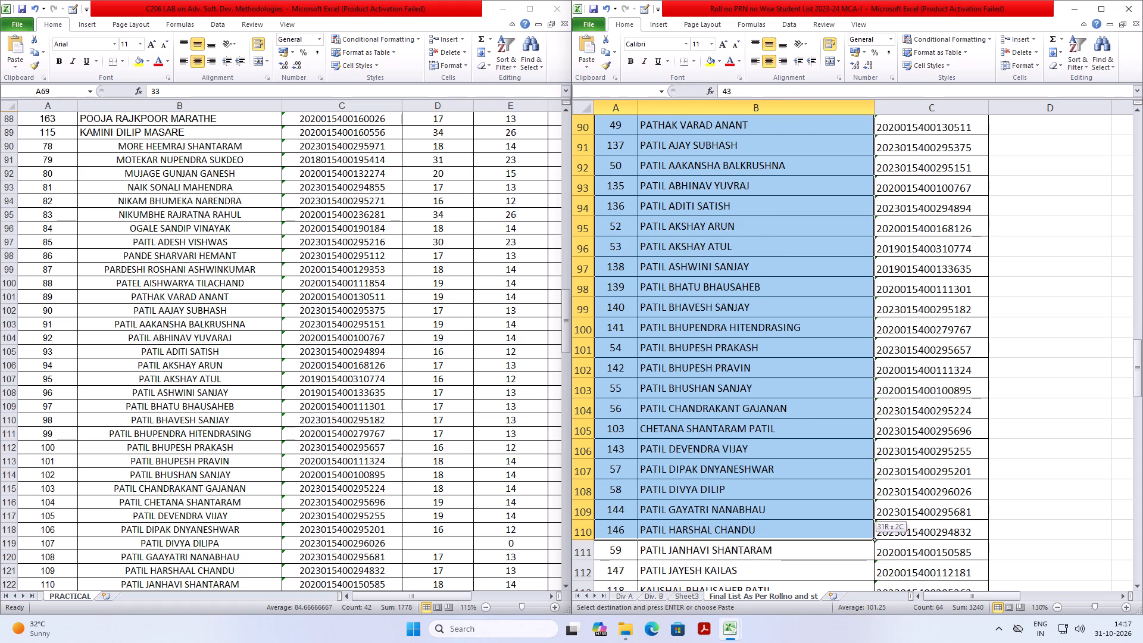
{"action": "left_click_drag", "start_coordinate": [702, 517], "coordinate": [711, 550]}
{"action": "key", "text": "ctrl+c"}
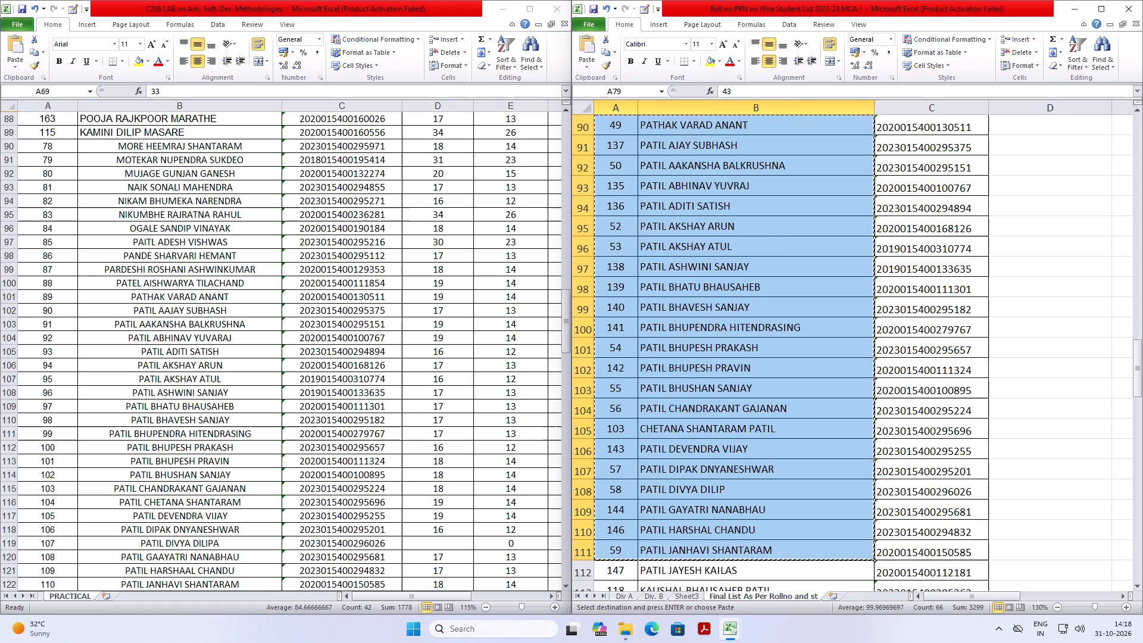
Paste the copied roll numbers and names over the PRACTICAL sheet block starting at A90.
{"action": "left_click", "coordinate": [68, 145]}
{"action": "left_click", "coordinate": [68, 145]}
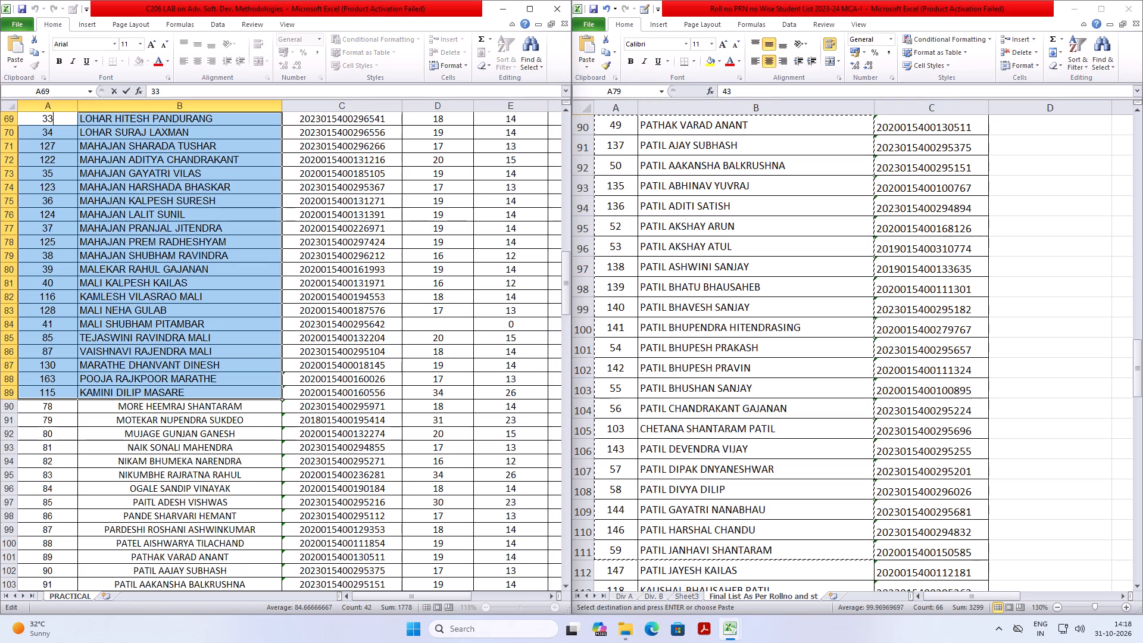
{"action": "scroll", "coordinate": [856, 376], "scroll_direction": "up", "scroll_amount": 3}
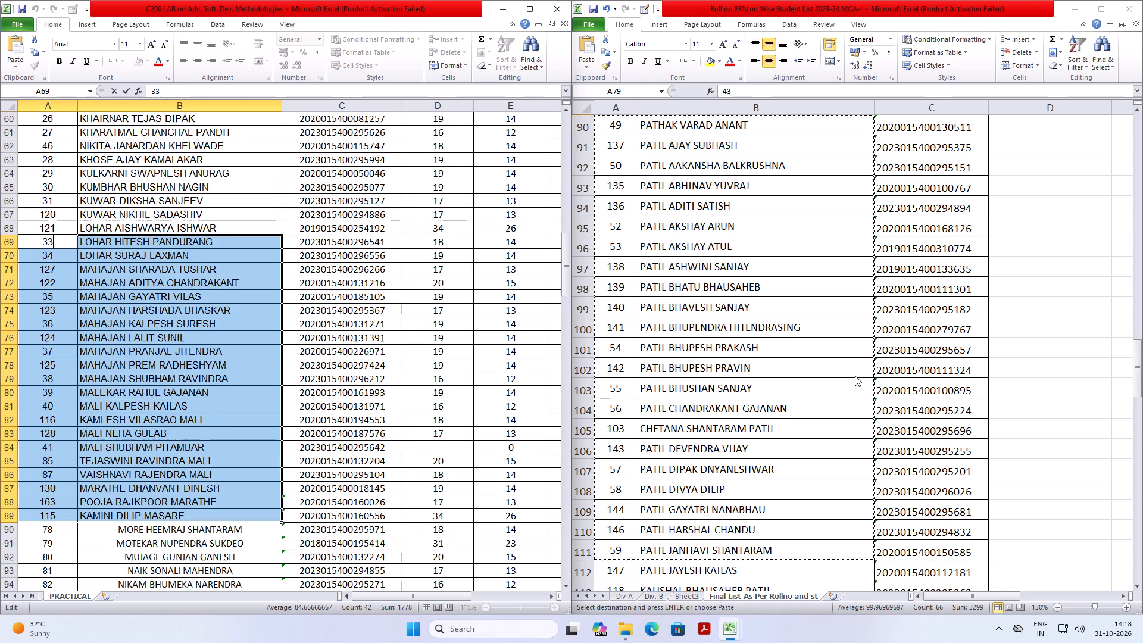
{"action": "scroll", "coordinate": [855, 376], "scroll_direction": "down", "scroll_amount": 1}
{"action": "left_click", "coordinate": [828, 408]}
{"action": "scroll", "coordinate": [828, 408], "scroll_direction": "up", "scroll_amount": 4}
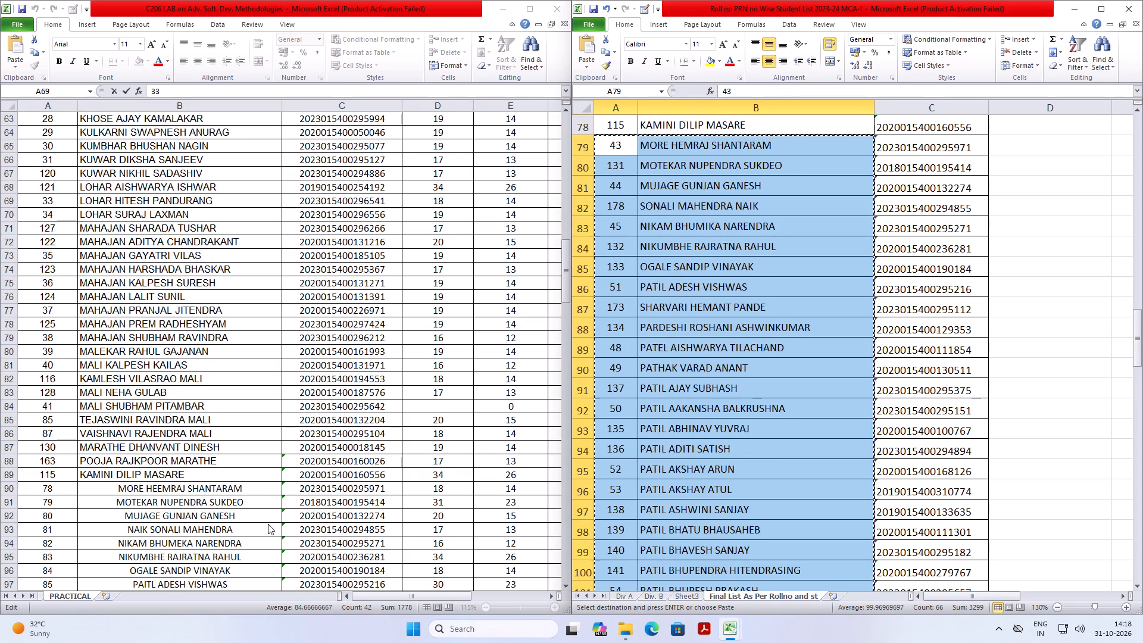
{"action": "left_click", "coordinate": [55, 491]}
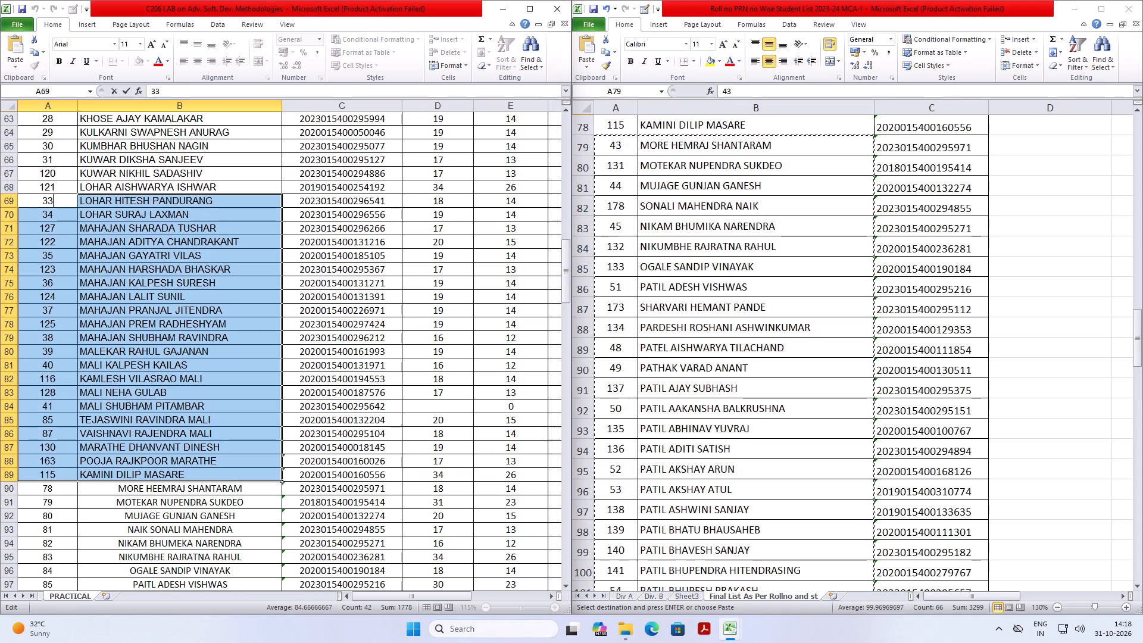
{"action": "left_click", "coordinate": [60, 495]}
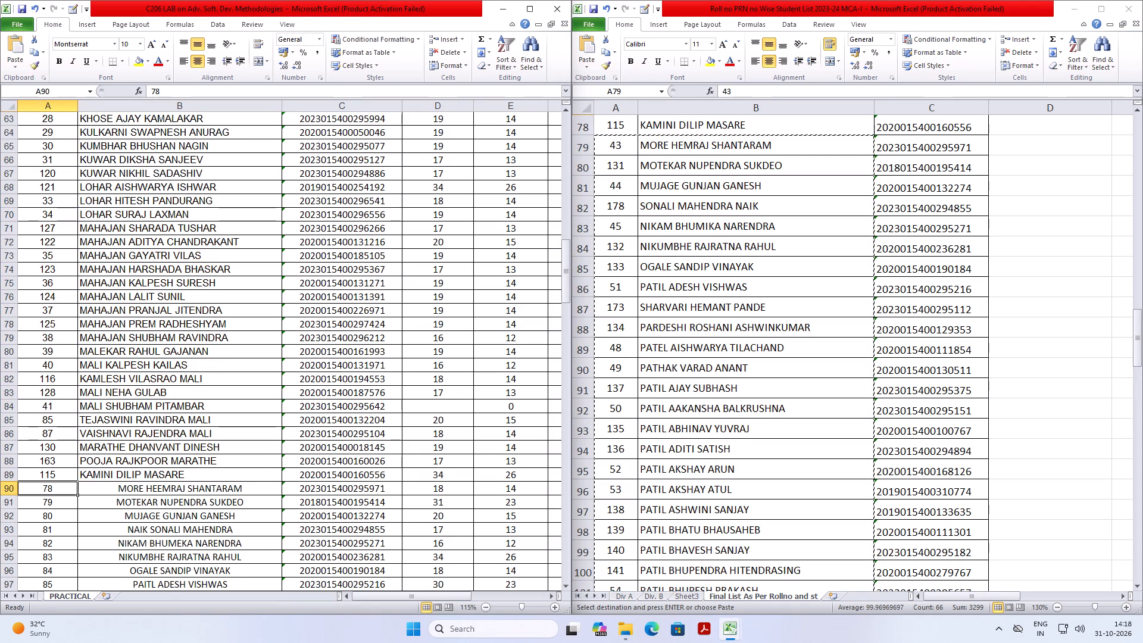
{"action": "key", "text": "ctrl+v"}
Select the roll numbers and names in A112:B124 of the final list, checking each student against the PRACTICAL sheet from row 123 onward.
{"action": "scroll", "coordinate": [386, 473], "scroll_direction": "down", "scroll_amount": 15}
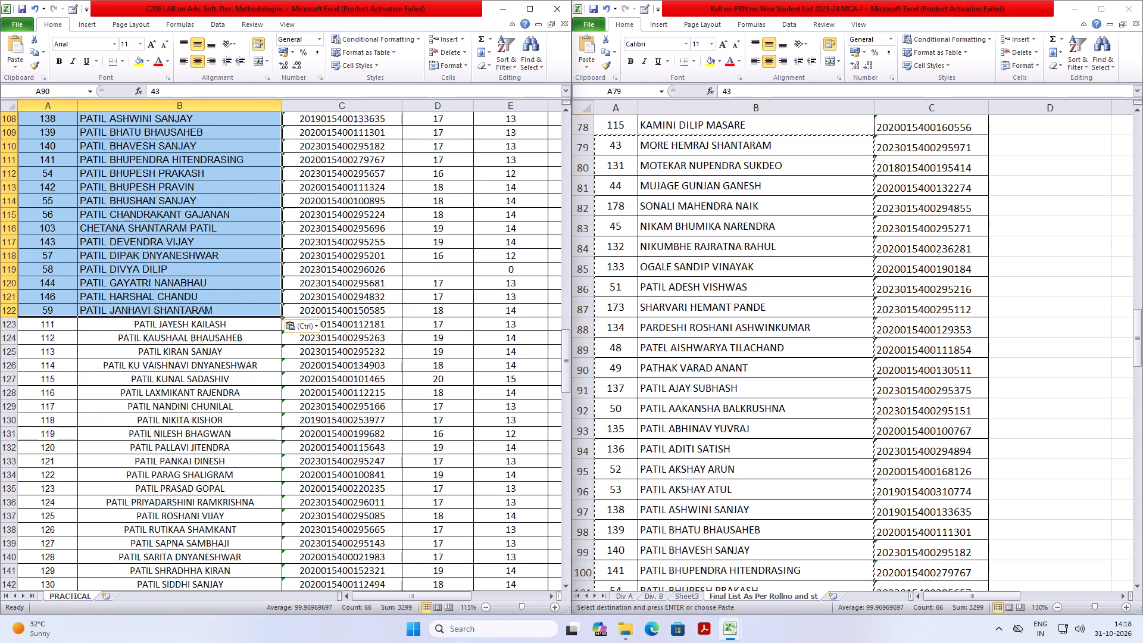
{"action": "scroll", "coordinate": [386, 472], "scroll_direction": "down", "scroll_amount": 5}
{"action": "scroll", "coordinate": [32, 485], "scroll_direction": "up", "scroll_amount": 2}
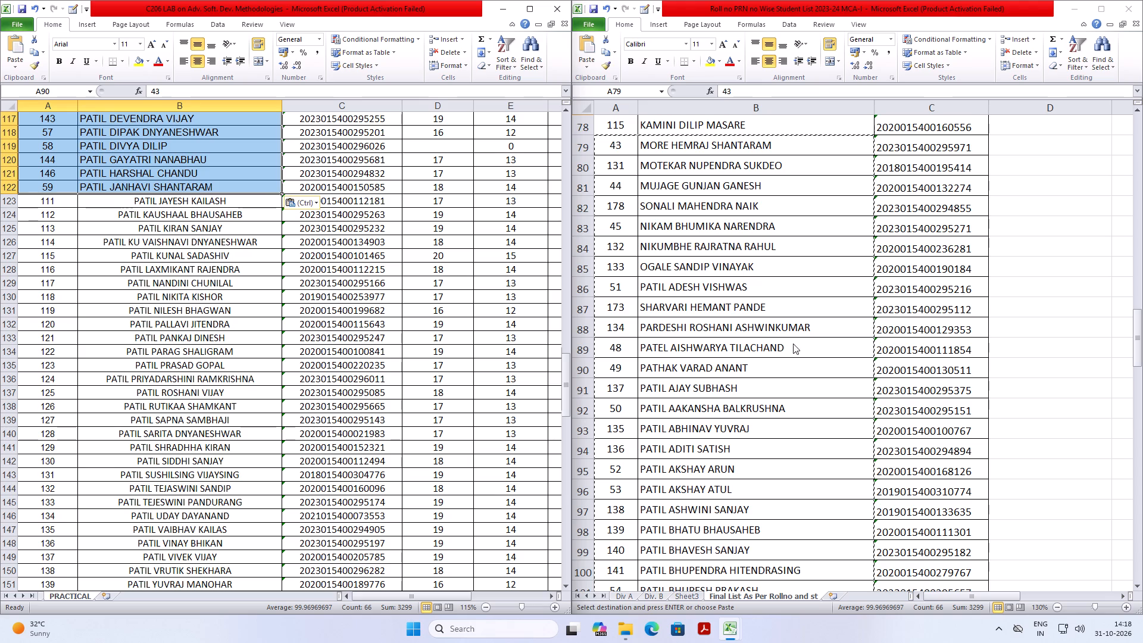
{"action": "left_click", "coordinate": [787, 257]}
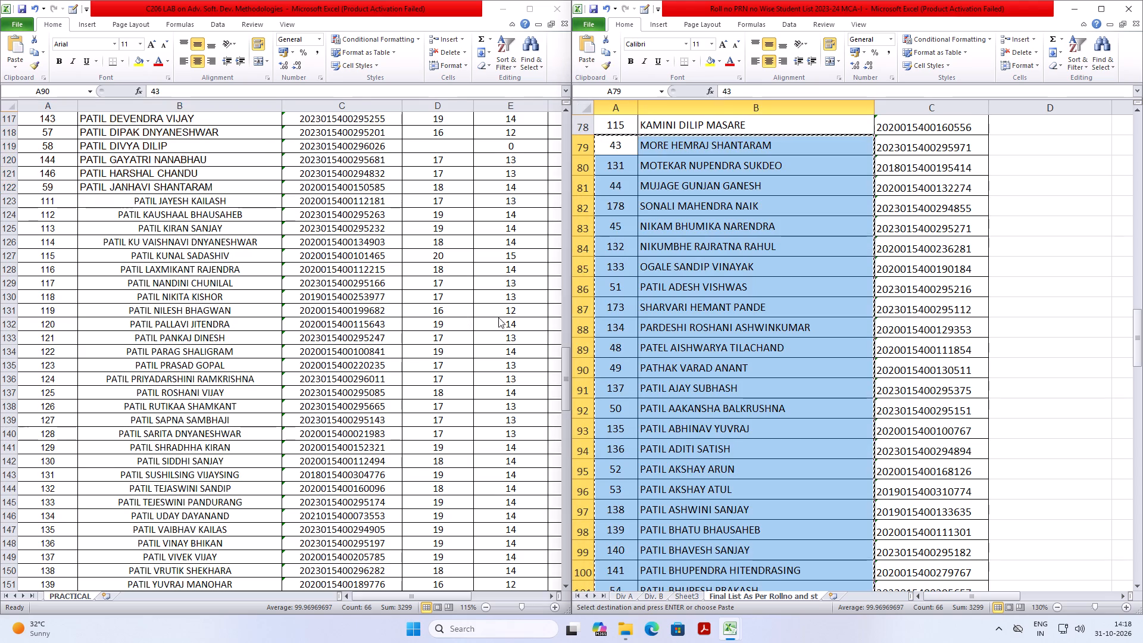
{"action": "scroll", "coordinate": [819, 265], "scroll_direction": "down", "scroll_amount": 11}
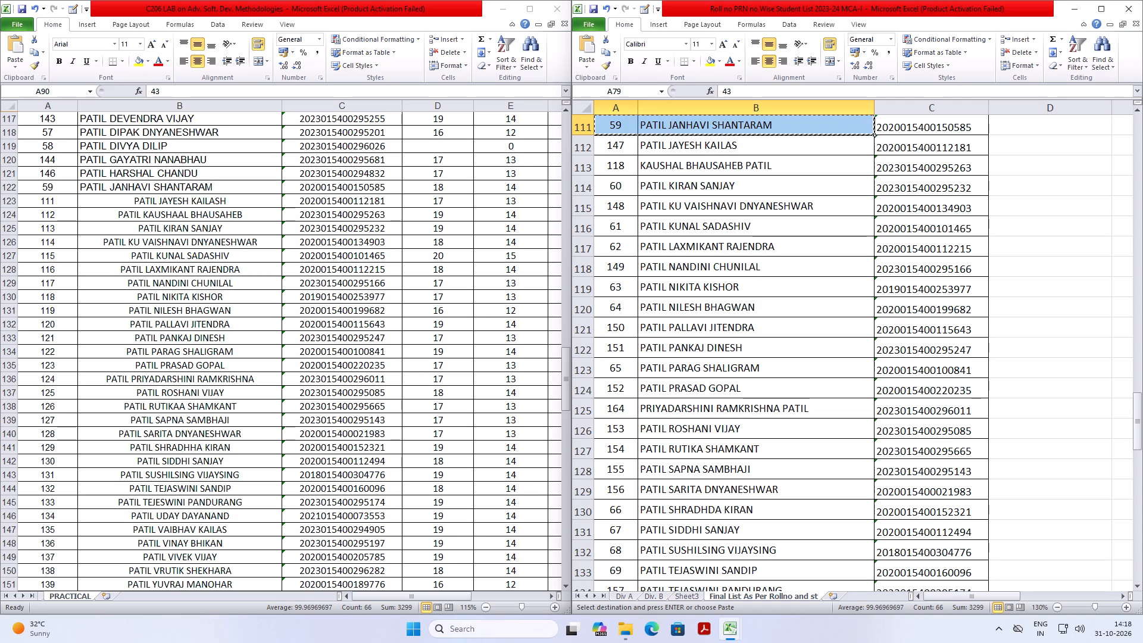
{"action": "left_click_drag", "start_coordinate": [621, 143], "coordinate": [638, 143]}
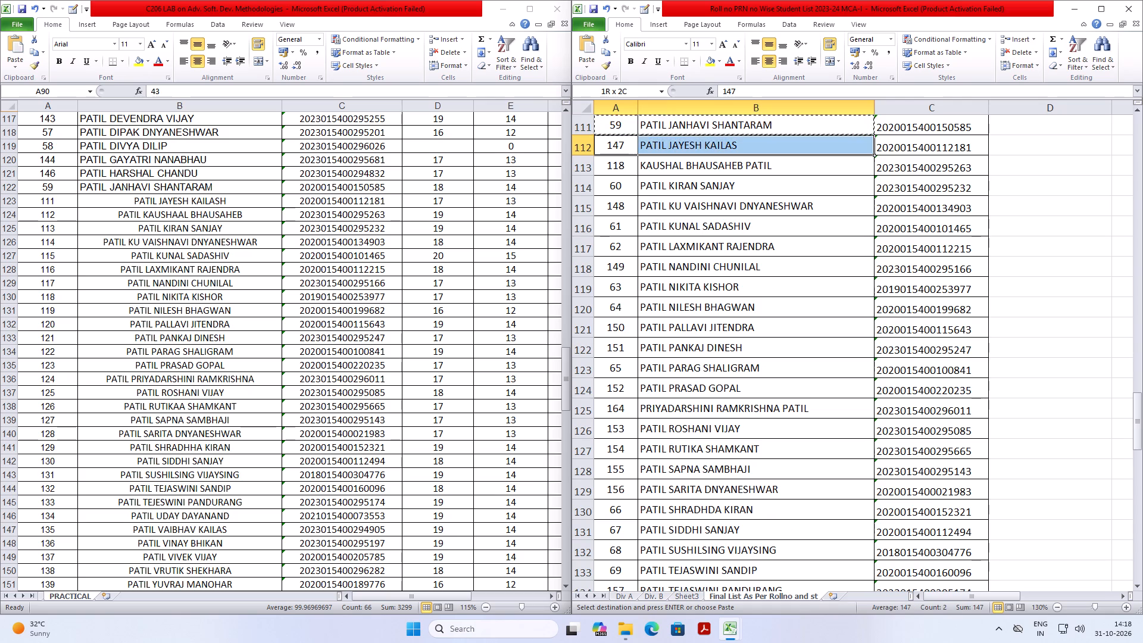
{"action": "left_click_drag", "start_coordinate": [638, 143], "coordinate": [656, 183]}
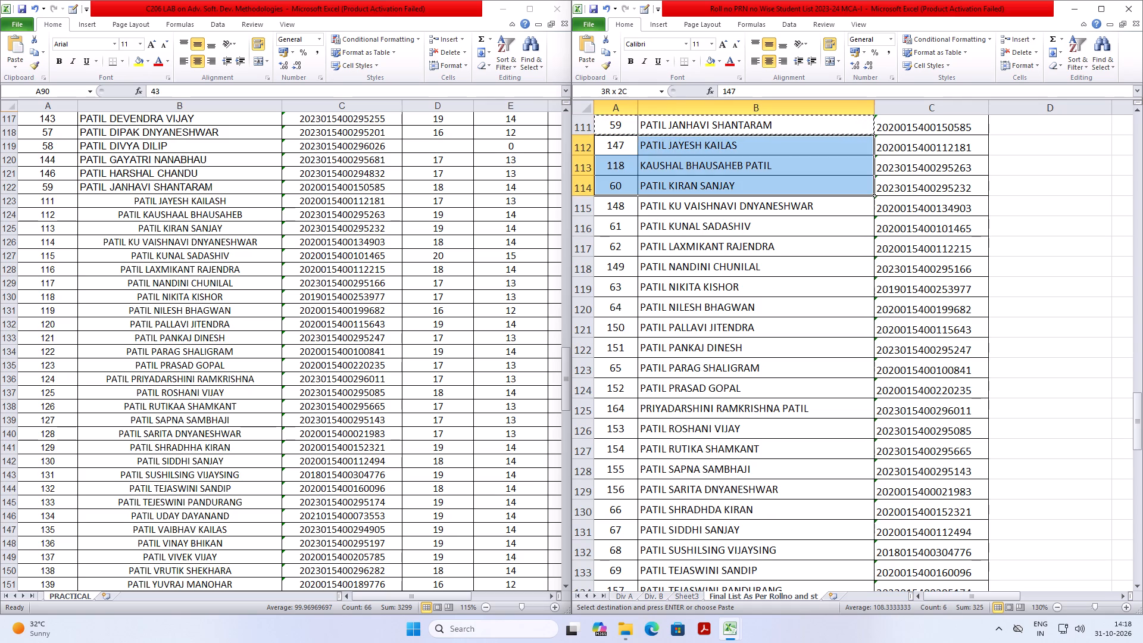
{"action": "left_click_drag", "start_coordinate": [656, 183], "coordinate": [664, 219]}
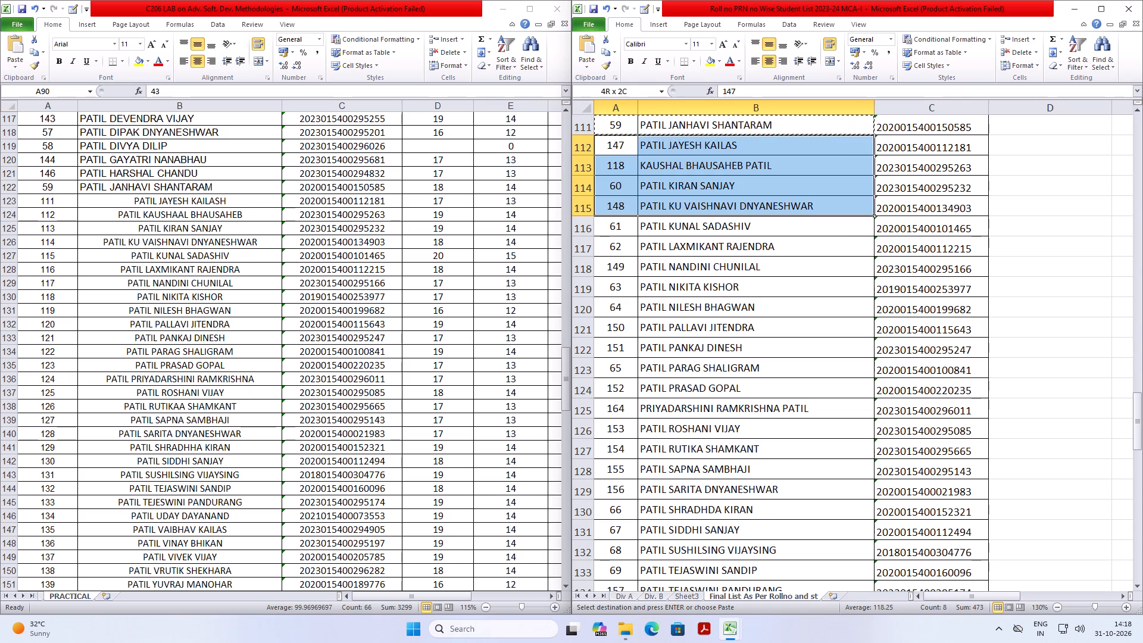
{"action": "left_click_drag", "start_coordinate": [664, 219], "coordinate": [671, 258]}
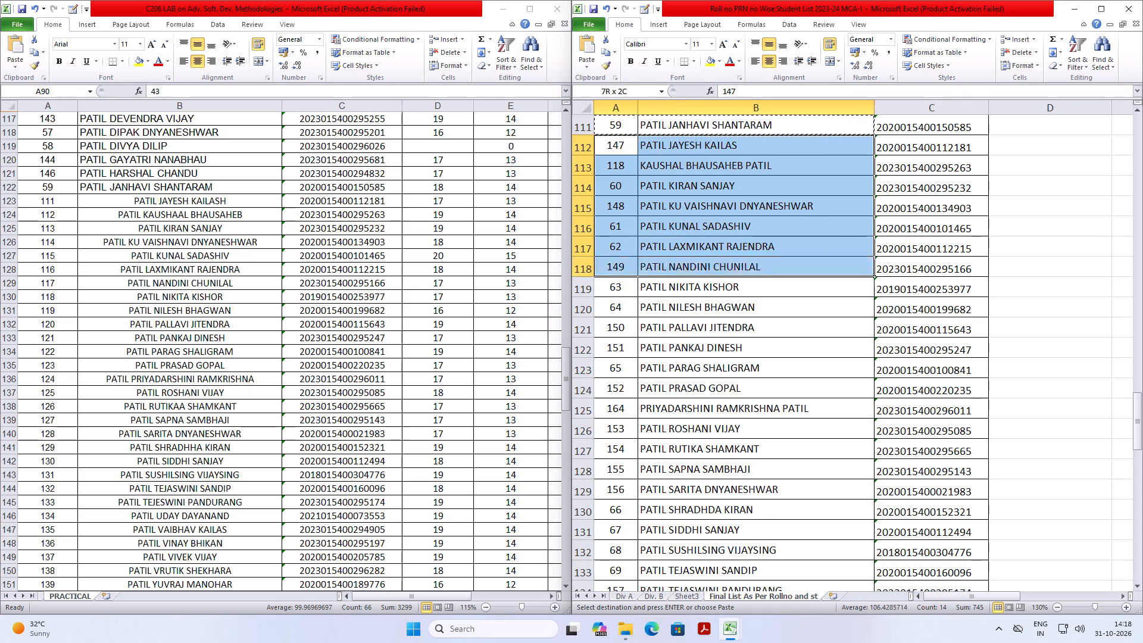
{"action": "left_click_drag", "start_coordinate": [671, 258], "coordinate": [672, 298]}
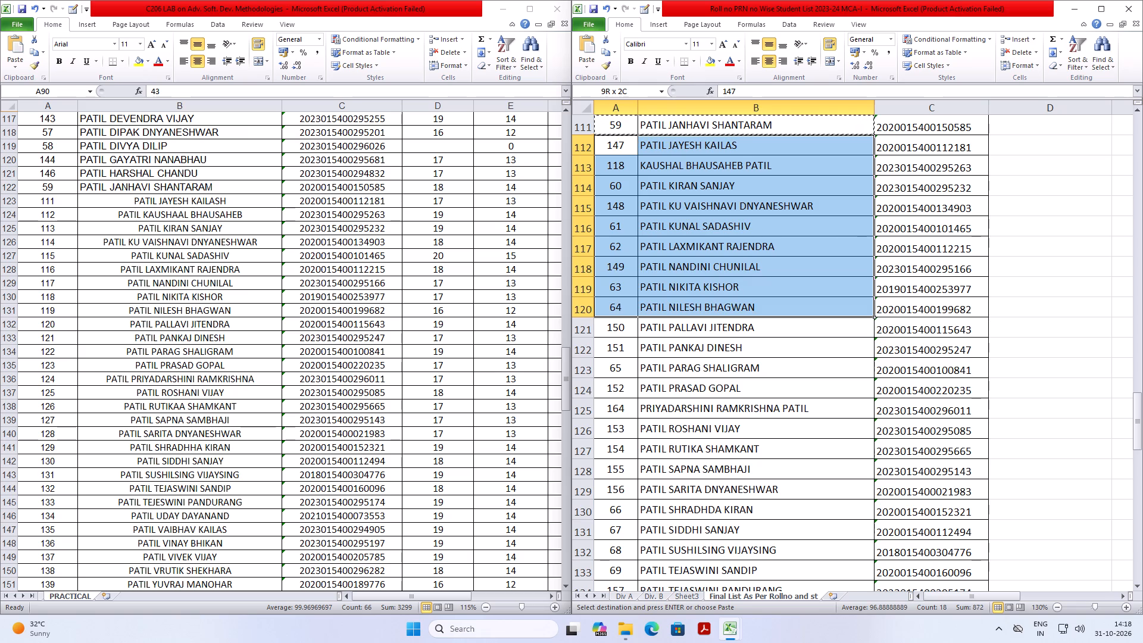
{"action": "left_click_drag", "start_coordinate": [672, 298], "coordinate": [674, 327]}
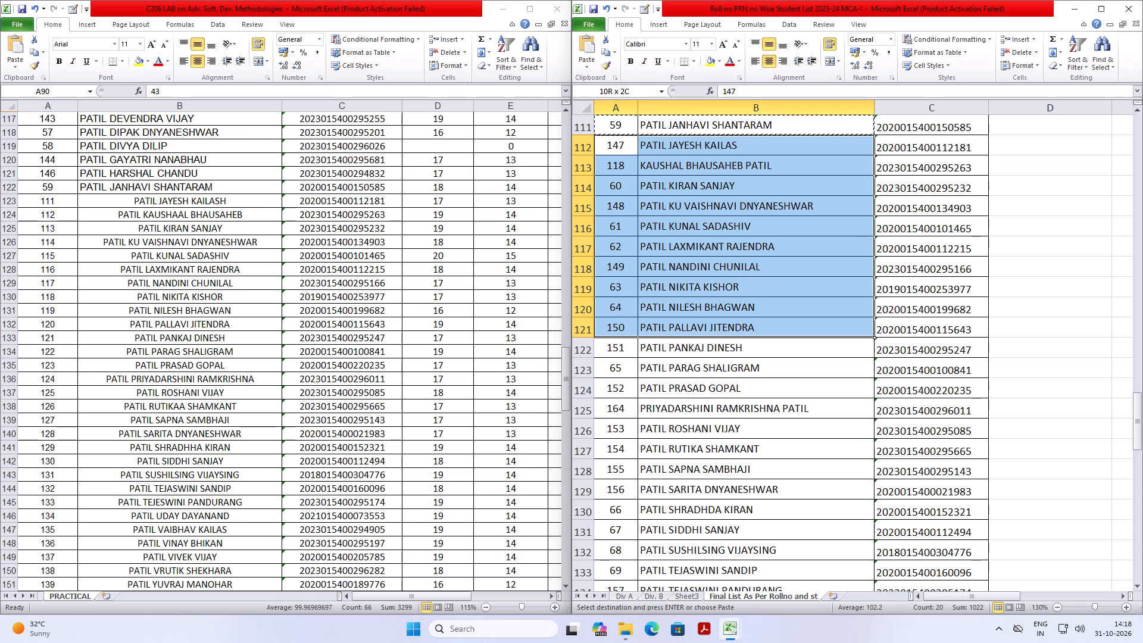
{"action": "left_click_drag", "start_coordinate": [674, 327], "coordinate": [680, 361]}
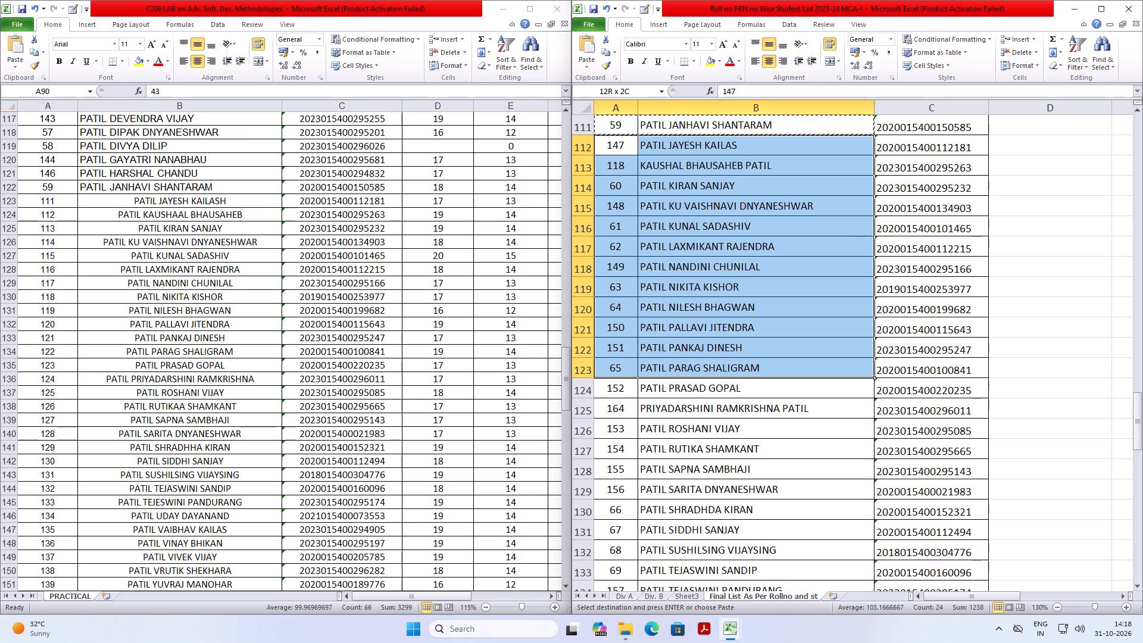
{"action": "left_click_drag", "start_coordinate": [680, 361], "coordinate": [683, 388]}
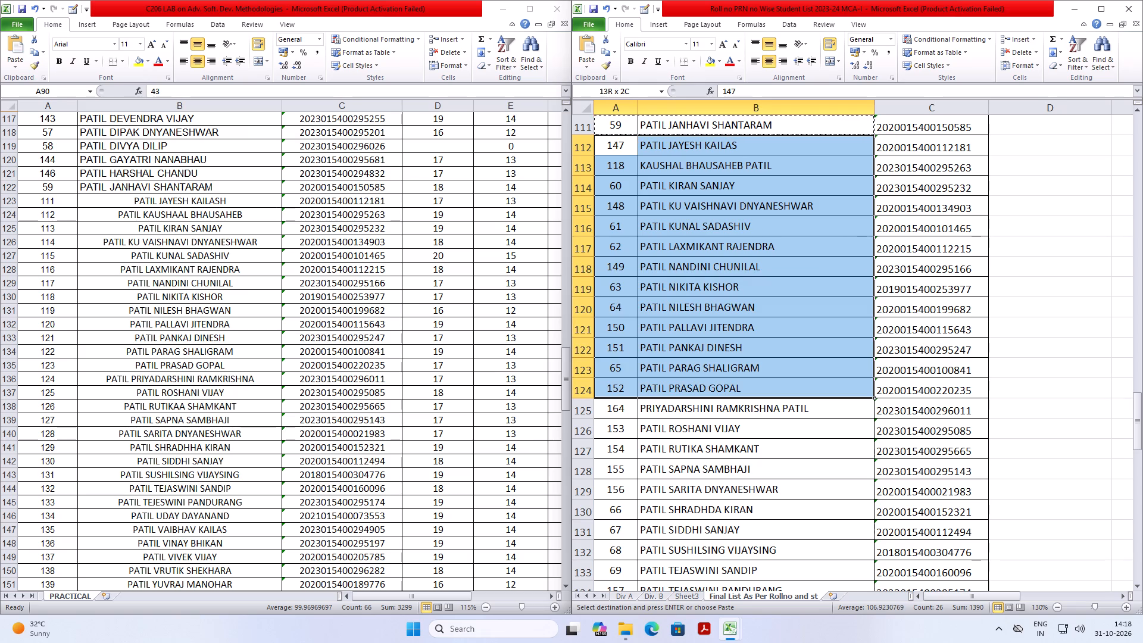
Extend the final list selection to A112:B140, matching students against the PRACTICAL sheet, and copy the roll numbers and names.
{"action": "left_click_drag", "start_coordinate": [683, 388], "coordinate": [687, 430]}
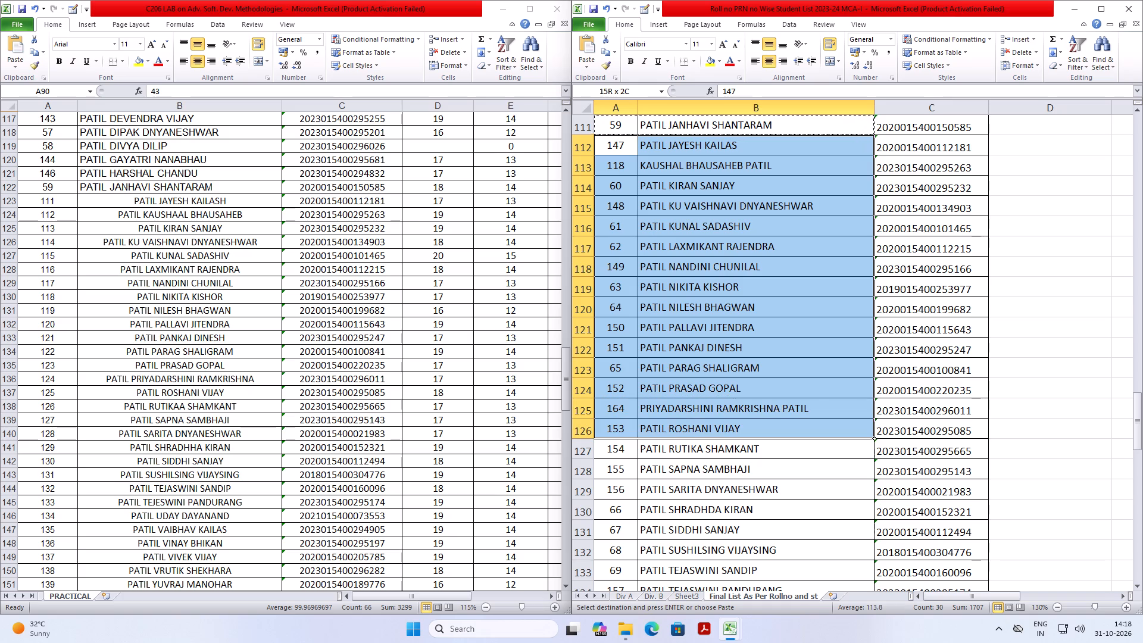
{"action": "left_click_drag", "start_coordinate": [687, 430], "coordinate": [688, 442]}
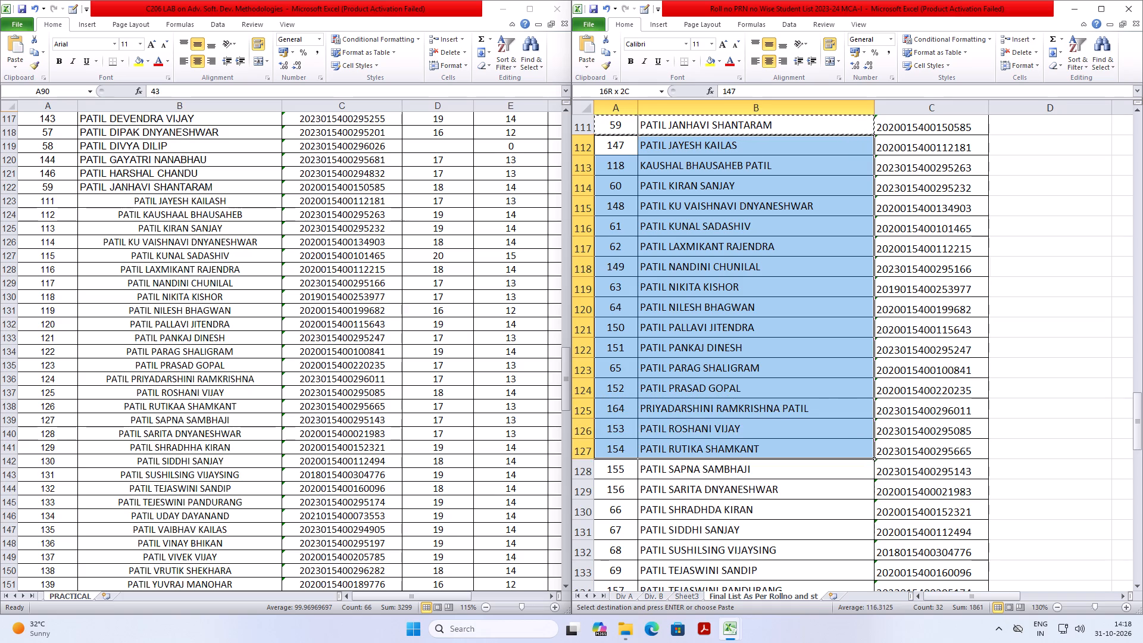
{"action": "left_click_drag", "start_coordinate": [688, 442], "coordinate": [701, 508]}
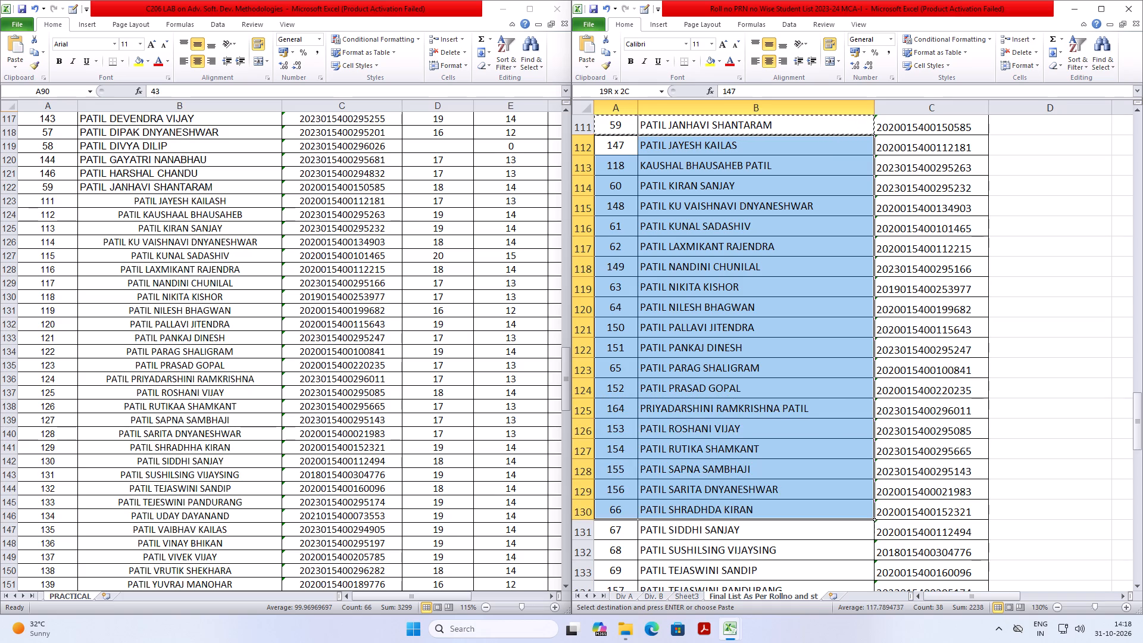
{"action": "left_click_drag", "start_coordinate": [701, 508], "coordinate": [701, 529]}
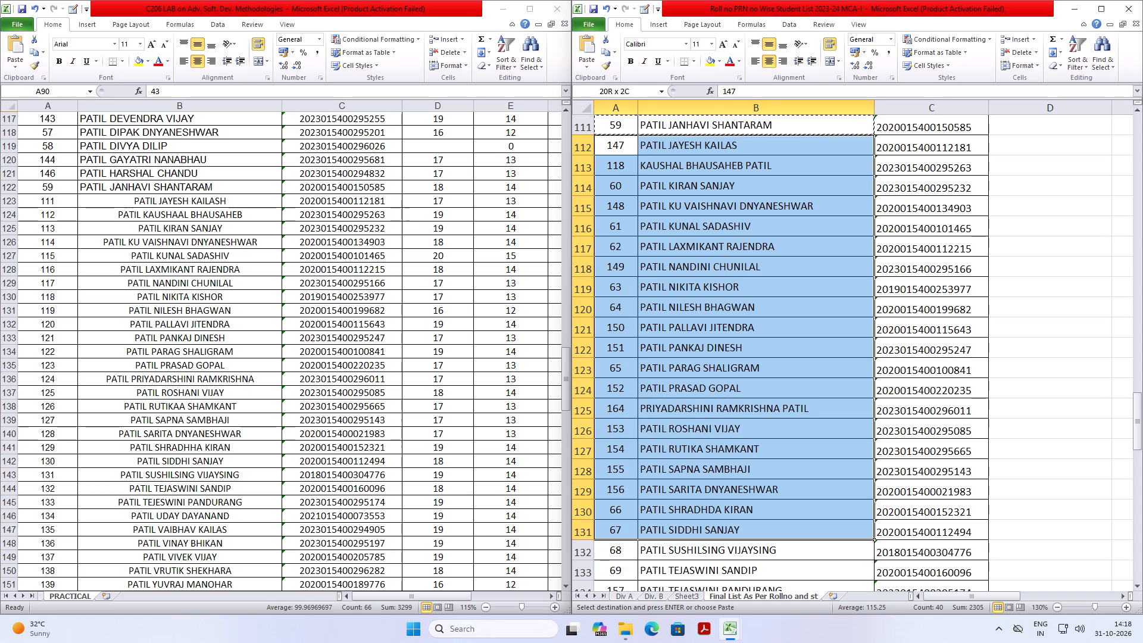
{"action": "left_click_drag", "start_coordinate": [701, 529], "coordinate": [695, 546]}
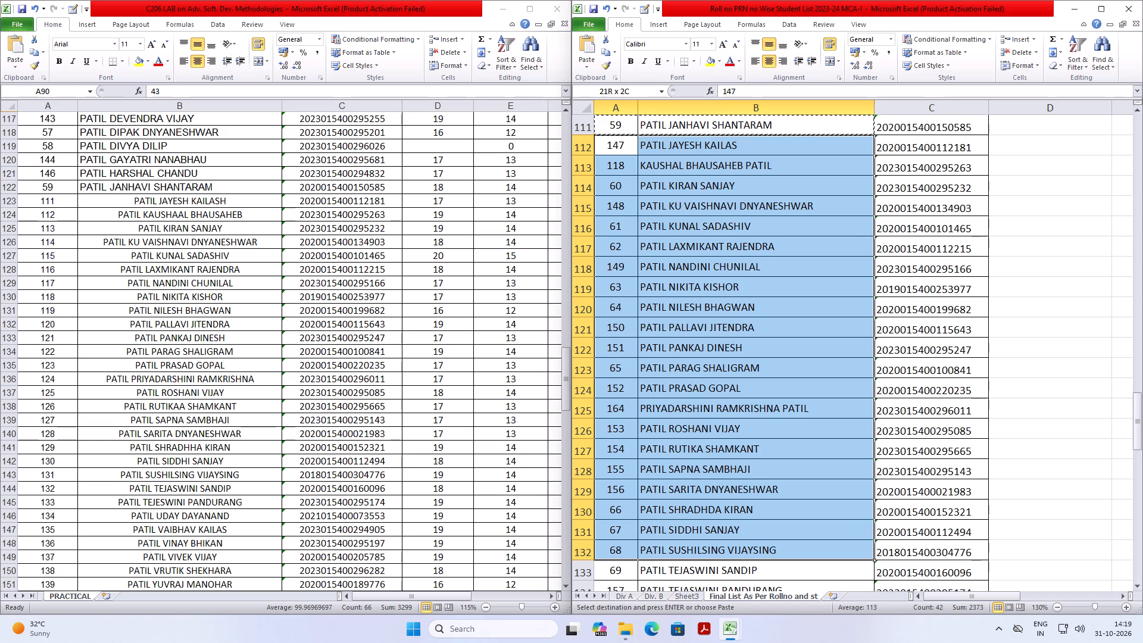
{"action": "left_click_drag", "start_coordinate": [695, 546], "coordinate": [674, 580]}
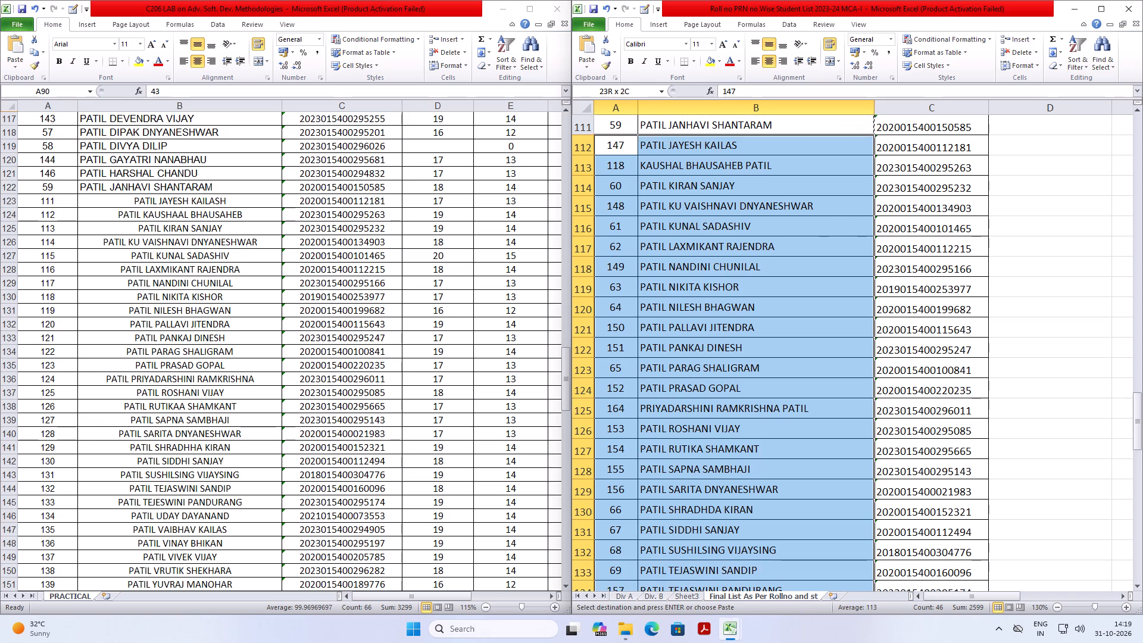
{"action": "left_click_drag", "start_coordinate": [674, 580], "coordinate": [684, 569]}
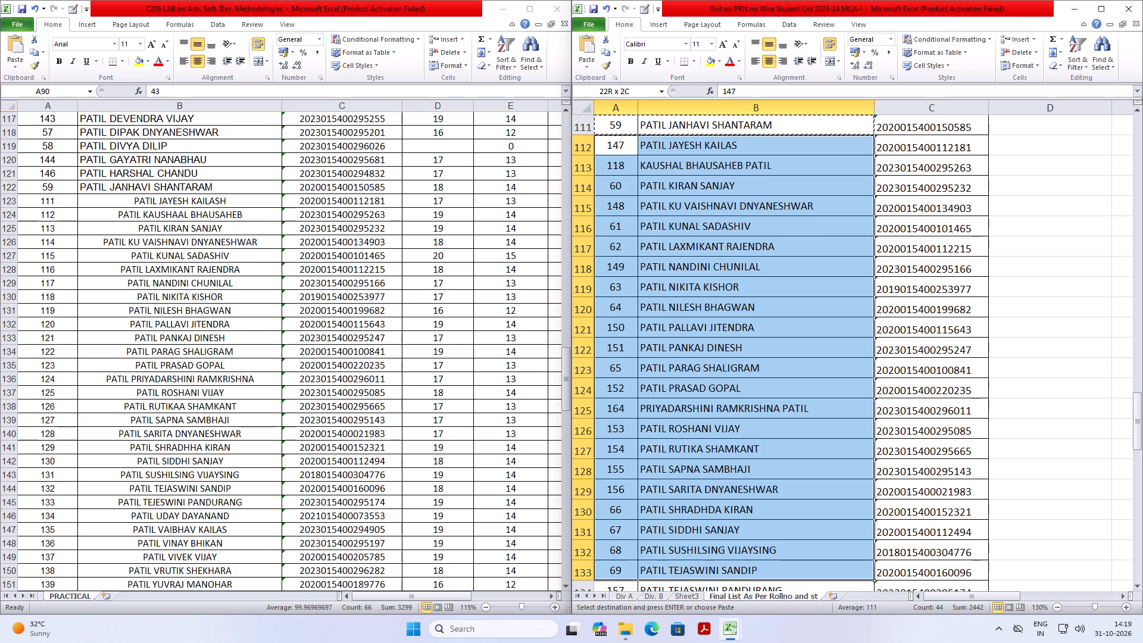
{"action": "left_click_drag", "start_coordinate": [684, 569], "coordinate": [721, 591]}
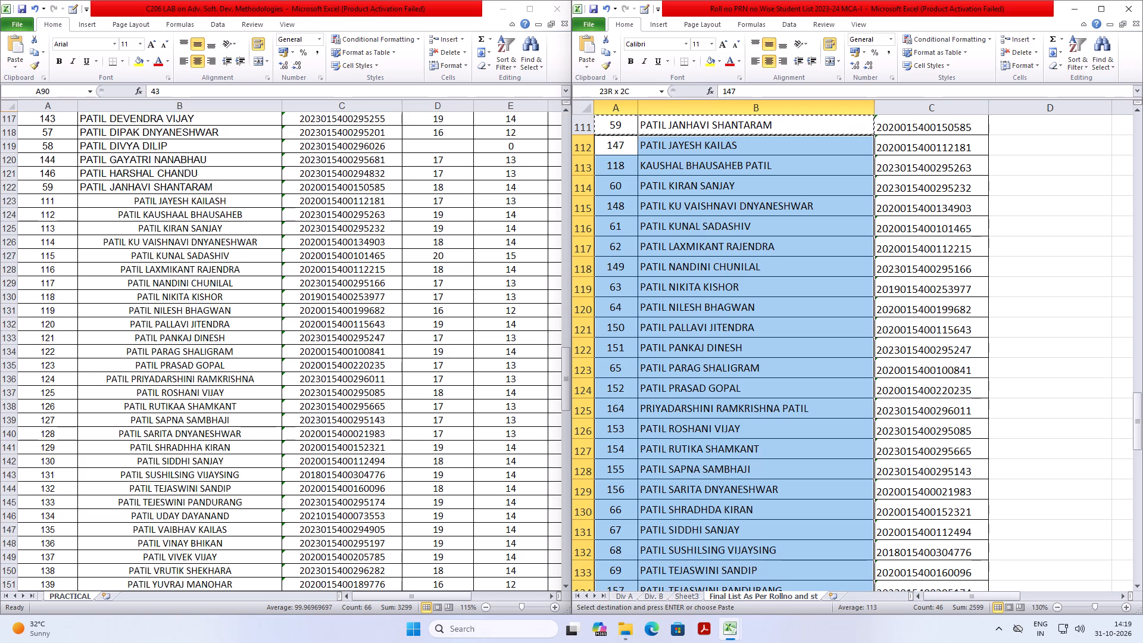
{"action": "left_click_drag", "start_coordinate": [721, 591], "coordinate": [716, 580]}
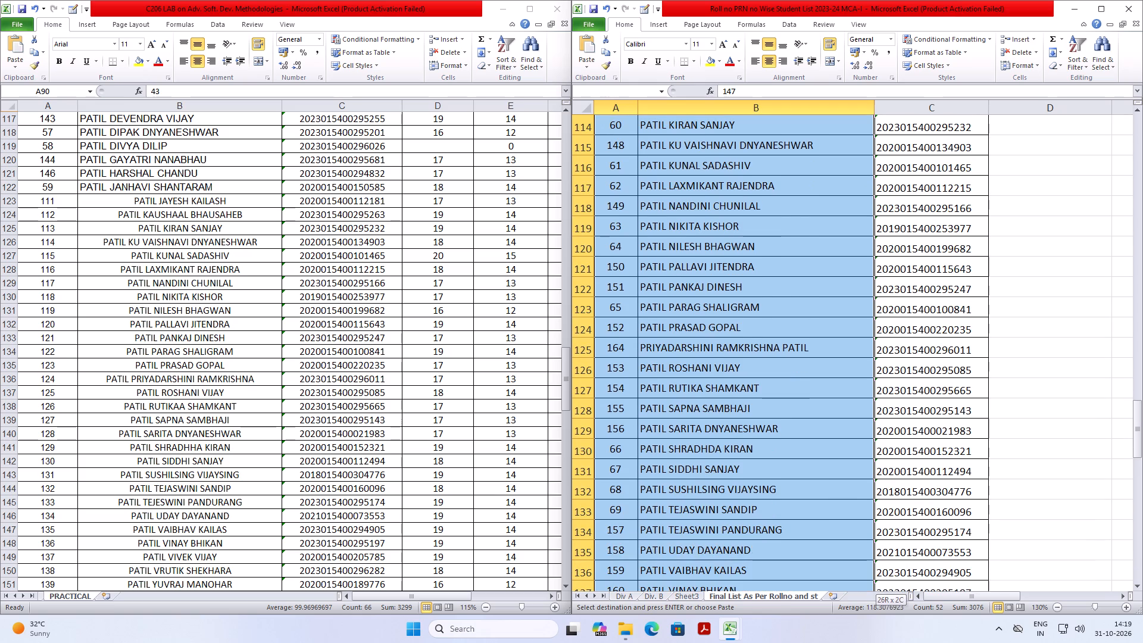
{"action": "left_click_drag", "start_coordinate": [716, 580], "coordinate": [719, 590]}
{"action": "left_click_drag", "start_coordinate": [719, 590], "coordinate": [719, 553]}
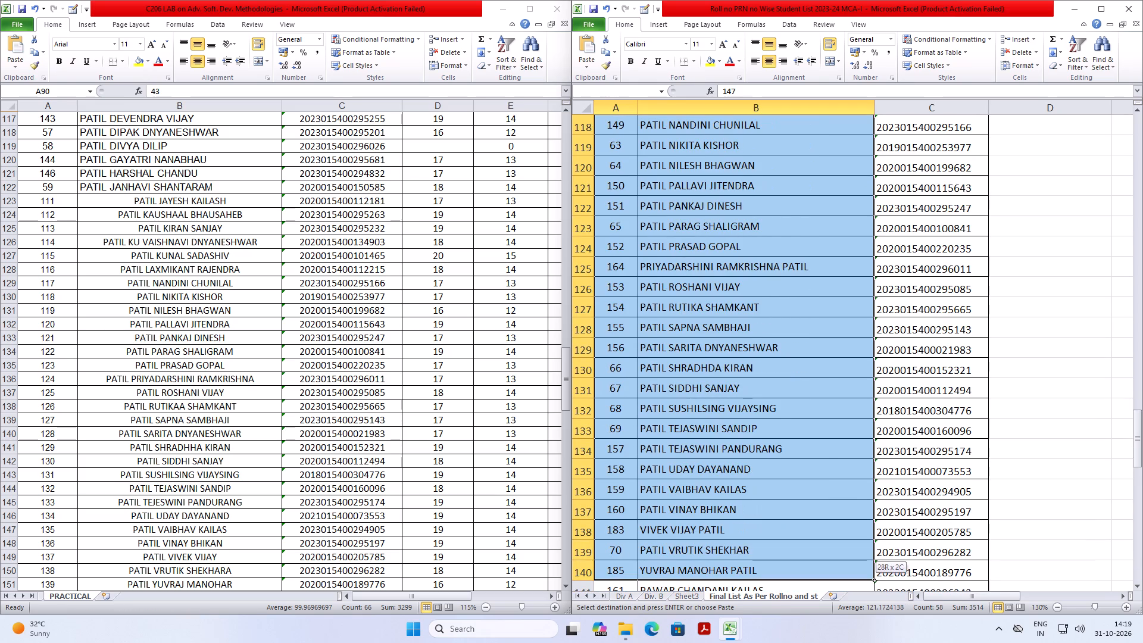
{"action": "left_click_drag", "start_coordinate": [719, 553], "coordinate": [722, 530]}
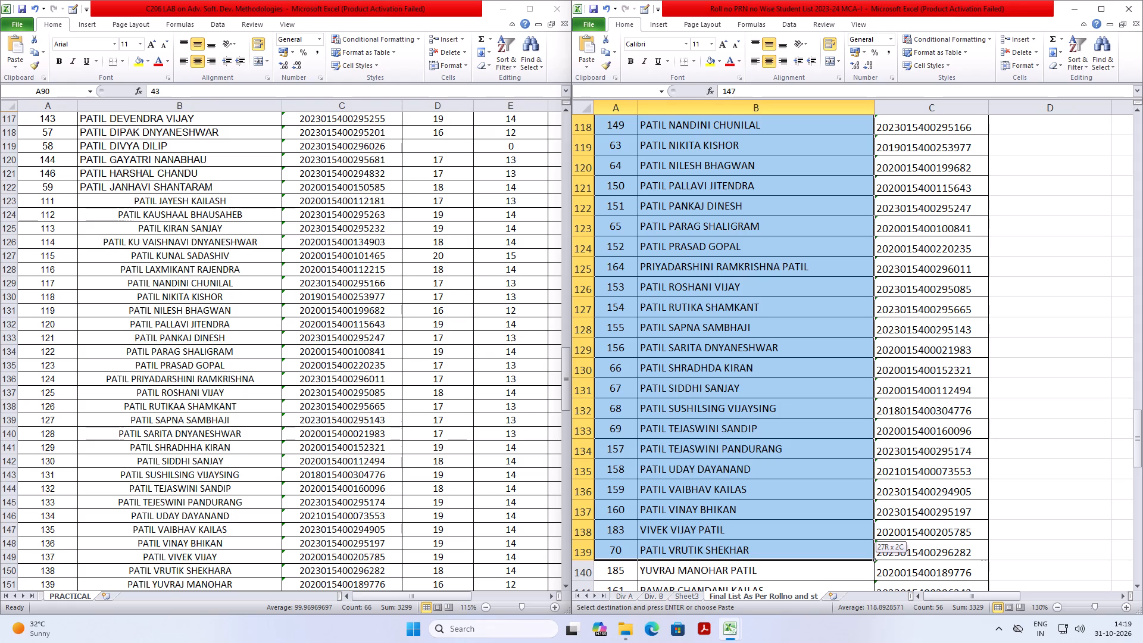
{"action": "left_click_drag", "start_coordinate": [722, 530], "coordinate": [726, 536]}
{"action": "left_click_drag", "start_coordinate": [726, 536], "coordinate": [731, 558]}
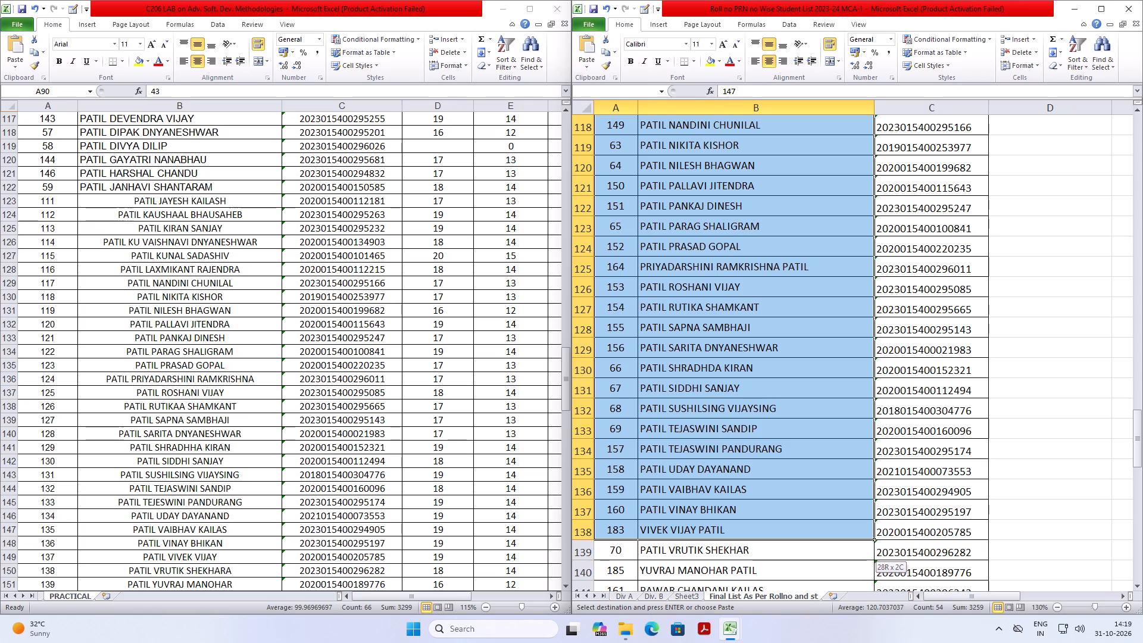
{"action": "left_click_drag", "start_coordinate": [731, 558], "coordinate": [734, 572]}
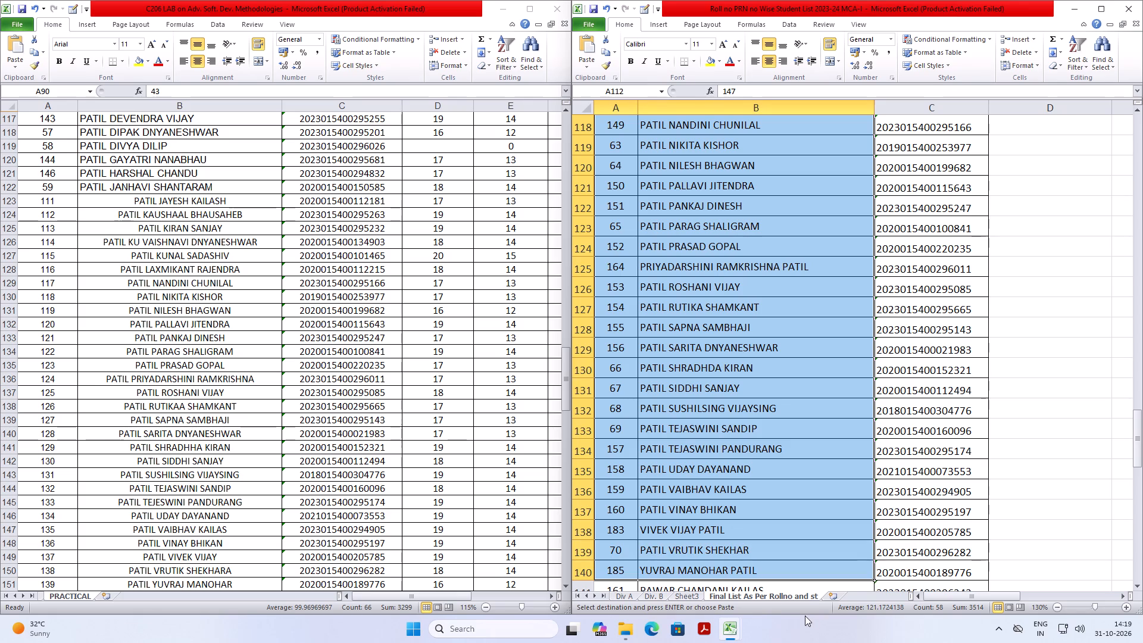
{"action": "key", "text": "ctrl+c"}
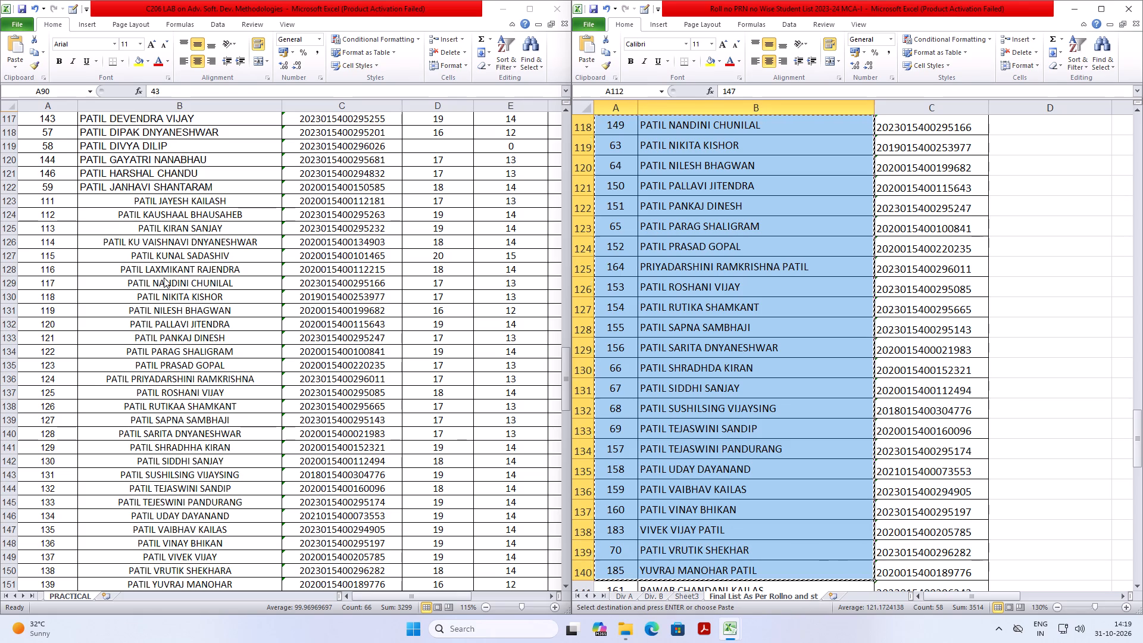
Paste the copied roll numbers and names over the PRACTICAL sheet block starting at A123.
{"action": "left_click", "coordinate": [34, 196]}
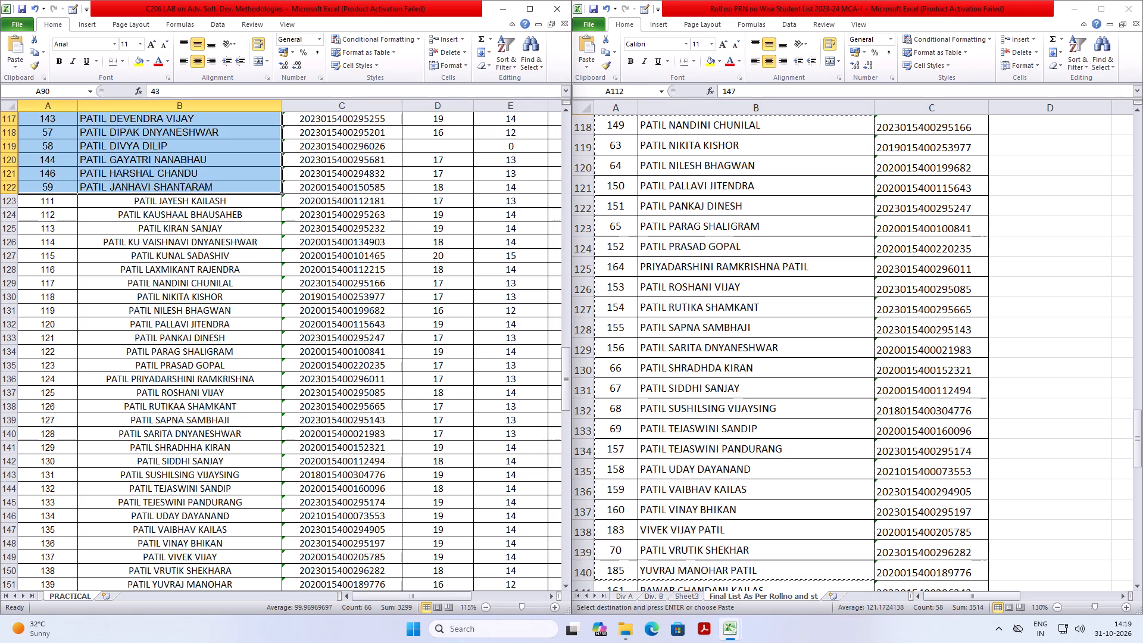
{"action": "left_click", "coordinate": [34, 196]}
{"action": "scroll", "coordinate": [43, 201], "scroll_direction": "down", "scroll_amount": 8}
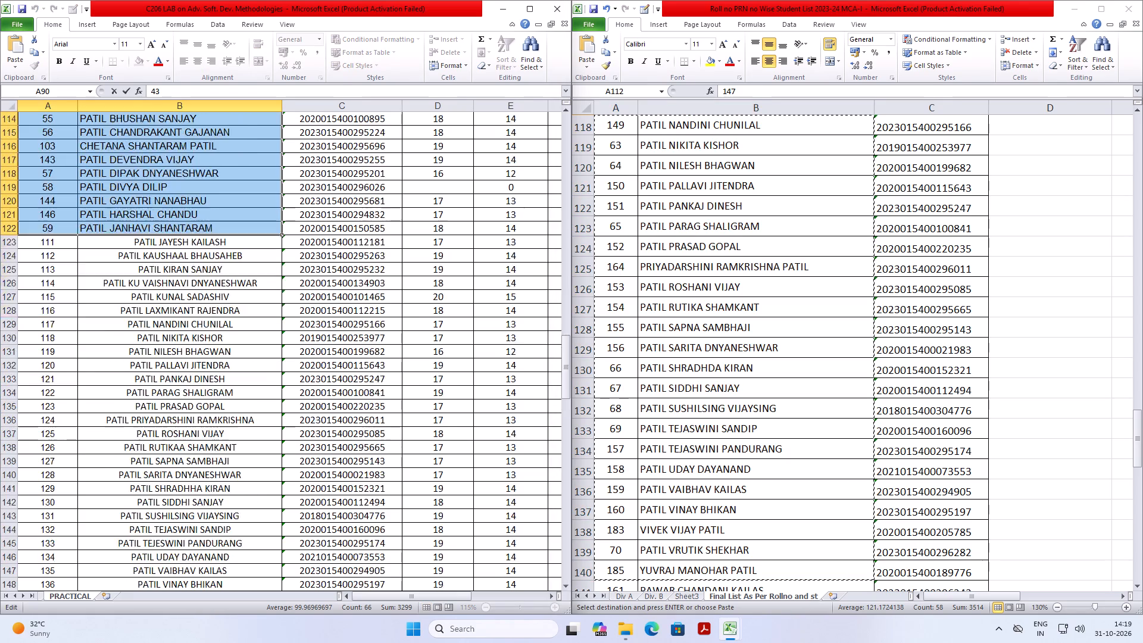
{"action": "left_click", "coordinate": [65, 245]}
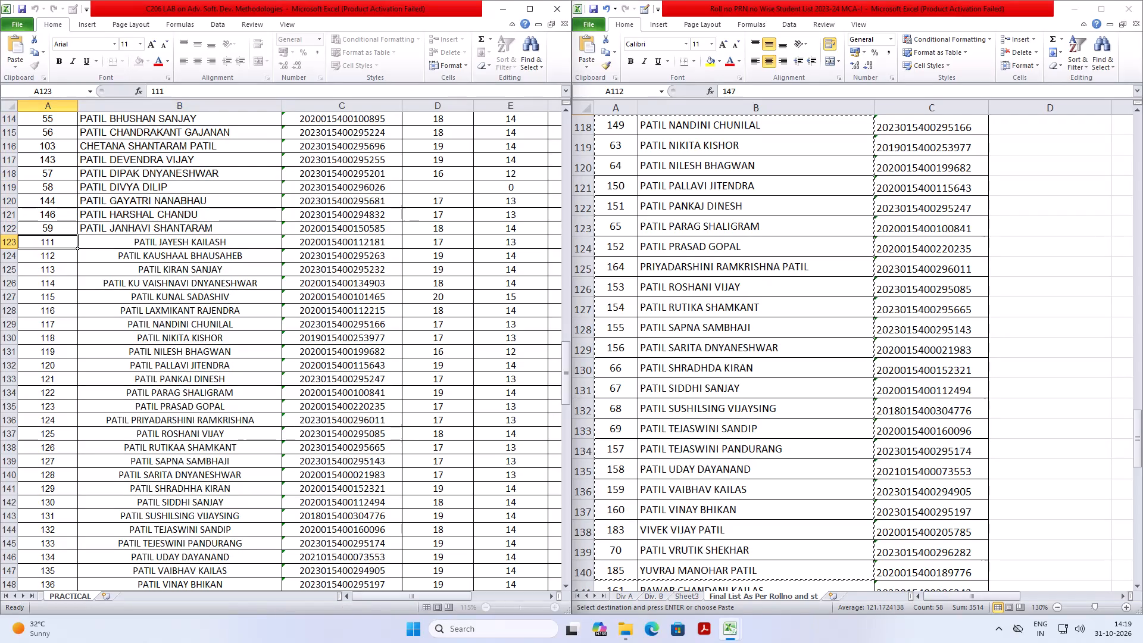
{"action": "scroll", "coordinate": [733, 250], "scroll_direction": "up", "scroll_amount": 3}
{"action": "left_click", "coordinate": [733, 250]}
{"action": "scroll", "coordinate": [733, 250], "scroll_direction": "down", "scroll_amount": 1}
{"action": "scroll", "coordinate": [733, 250], "scroll_direction": "up", "scroll_amount": 5}
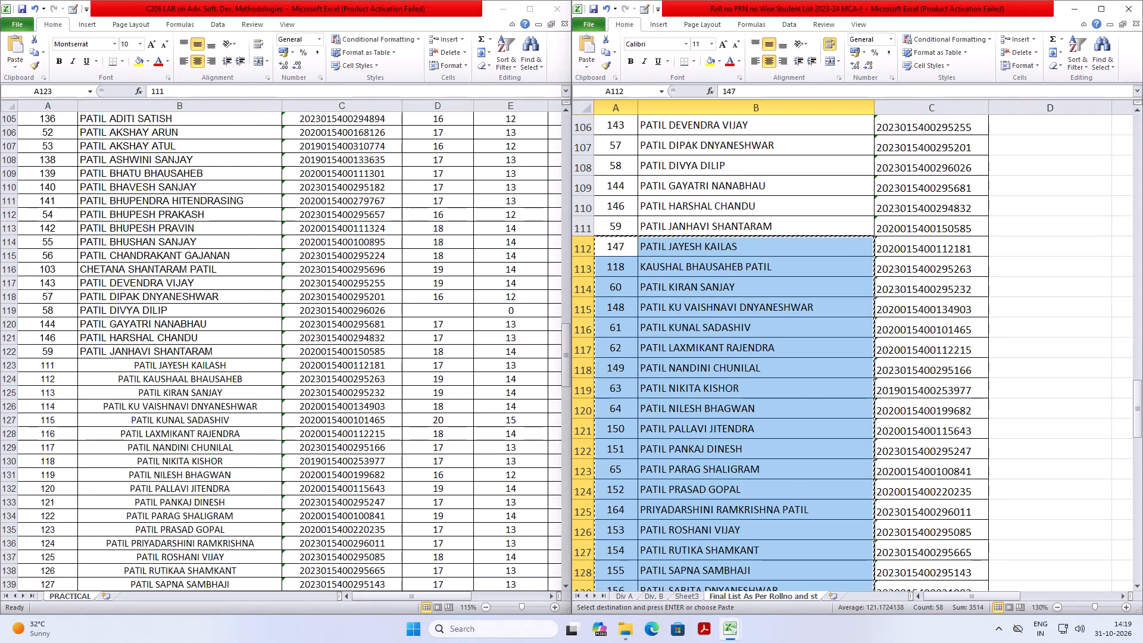
{"action": "left_click", "coordinate": [160, 354]}
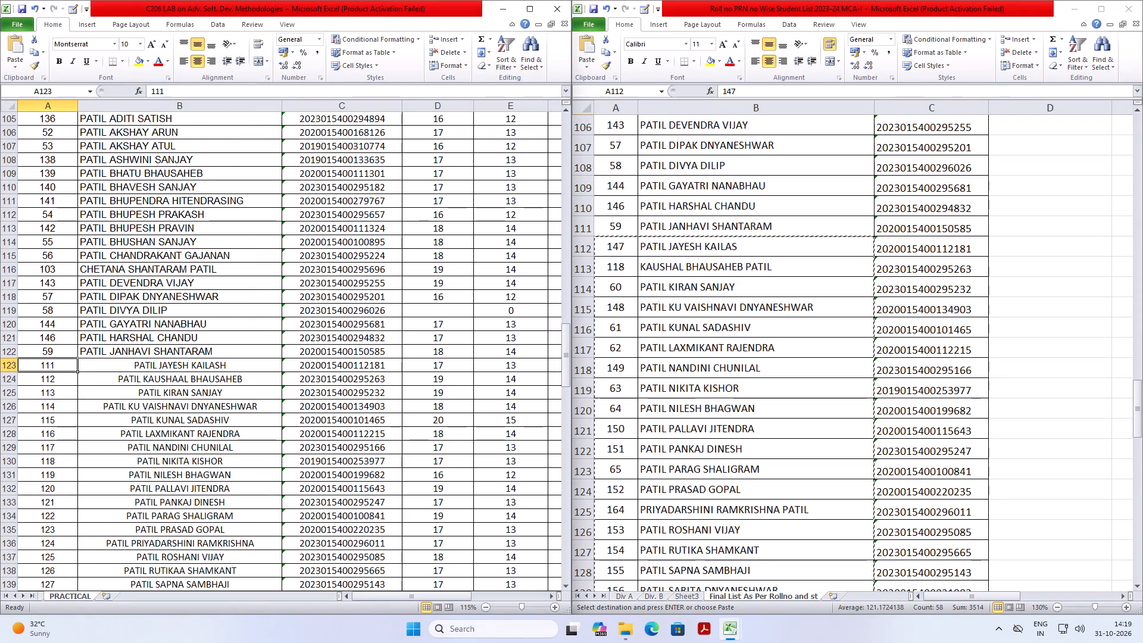
{"action": "key", "text": "ctrl+v"}
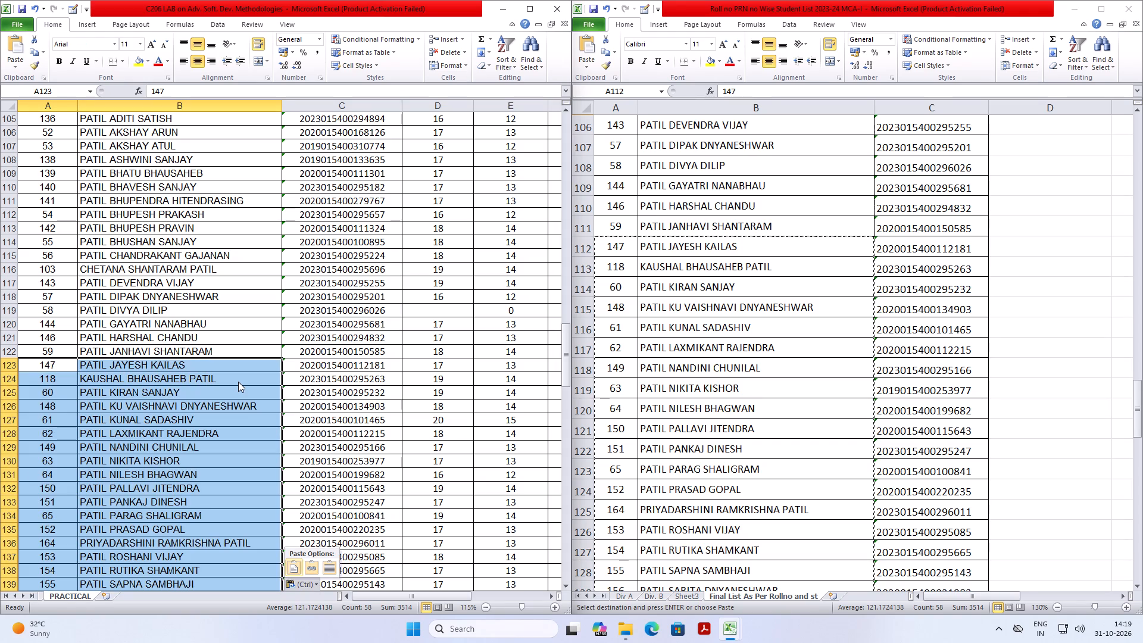
{"action": "key", "text": "ctrl+z"}
{"action": "left_click", "coordinate": [761, 280]}
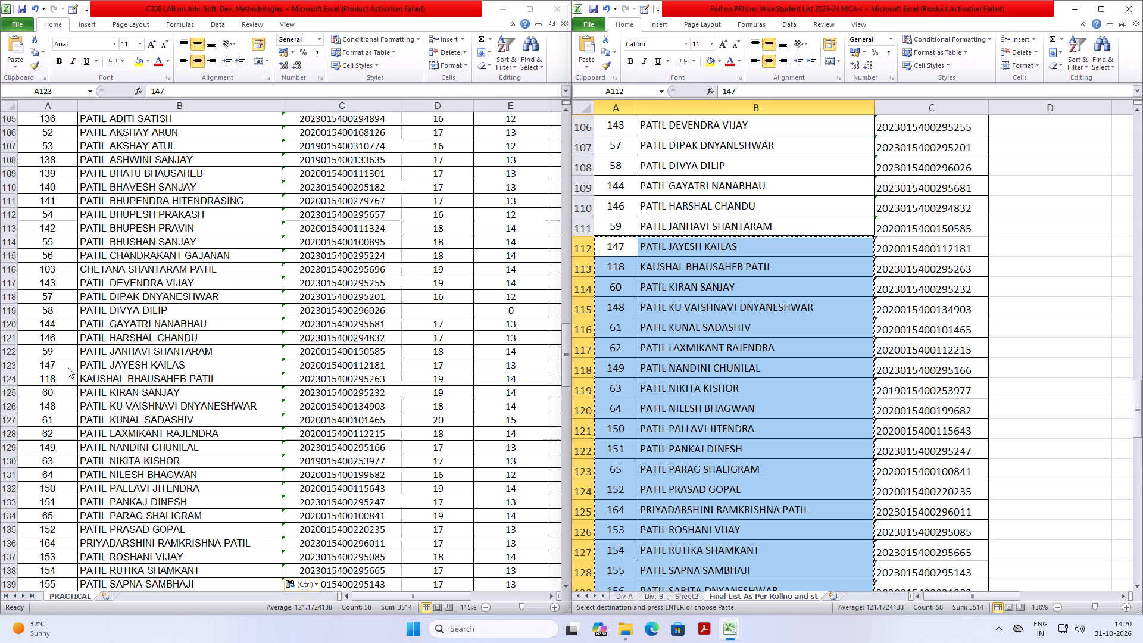
{"action": "left_click", "coordinate": [68, 367]}
Select the roll numbers and names in A141:B148 of the final list, checking each student against the PRACTICAL sheet from row 152 onward.
{"action": "left_click", "coordinate": [793, 473]}
{"action": "scroll", "coordinate": [793, 473], "scroll_direction": "down", "scroll_amount": 7}
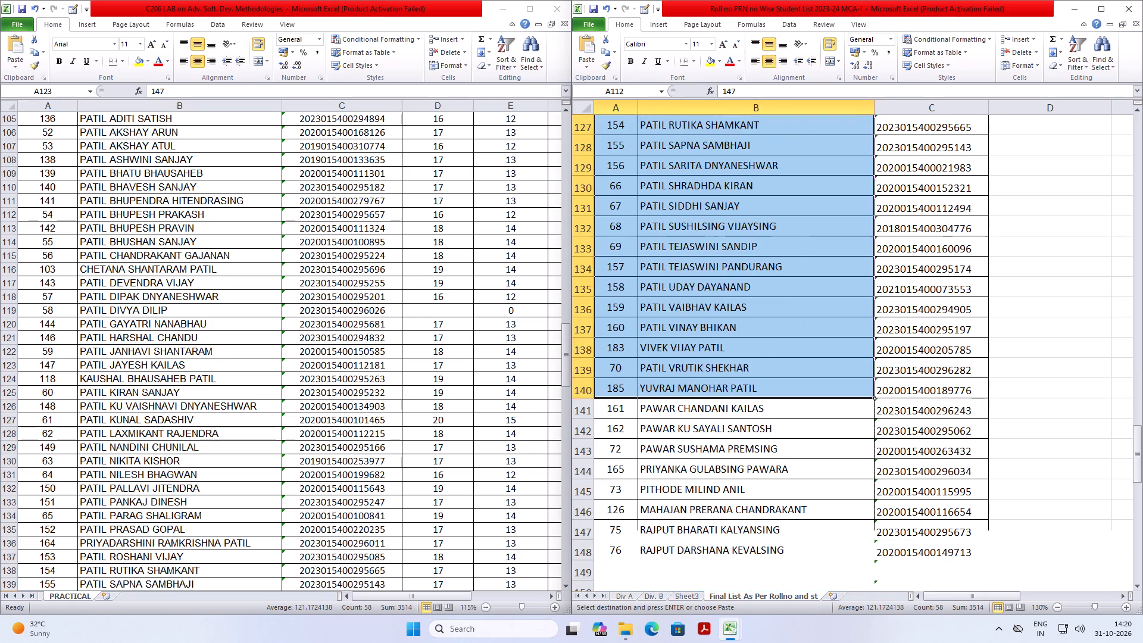
{"action": "scroll", "coordinate": [794, 473], "scroll_direction": "down", "scroll_amount": 5}
{"action": "scroll", "coordinate": [694, 282], "scroll_direction": "up", "scroll_amount": 2}
{"action": "left_click", "coordinate": [174, 408]}
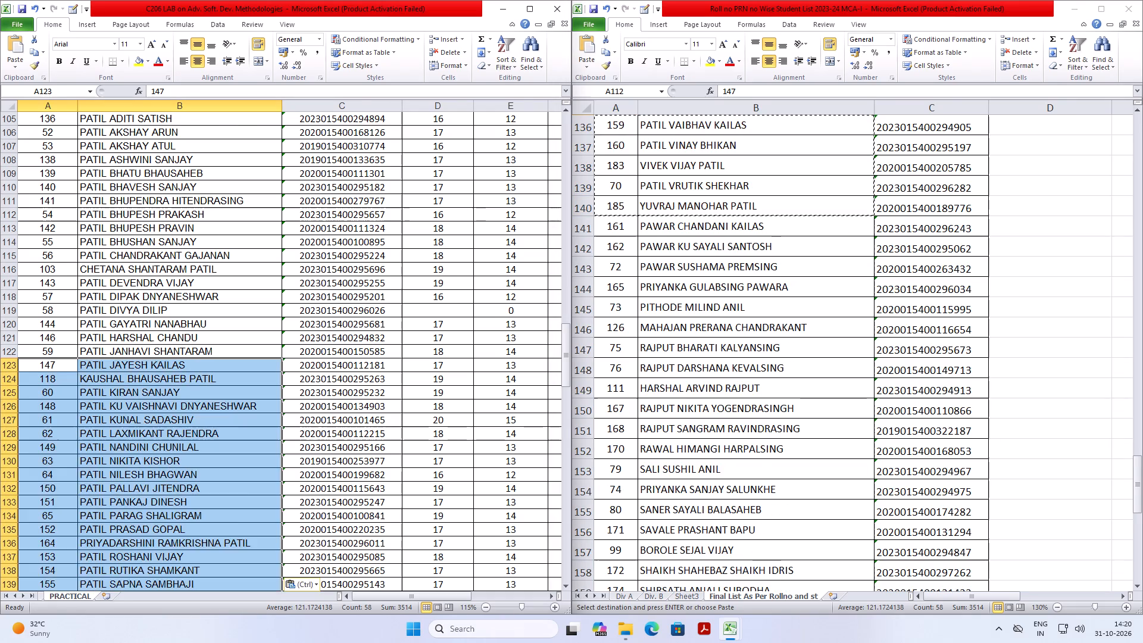
{"action": "scroll", "coordinate": [174, 408], "scroll_direction": "down", "scroll_amount": 14}
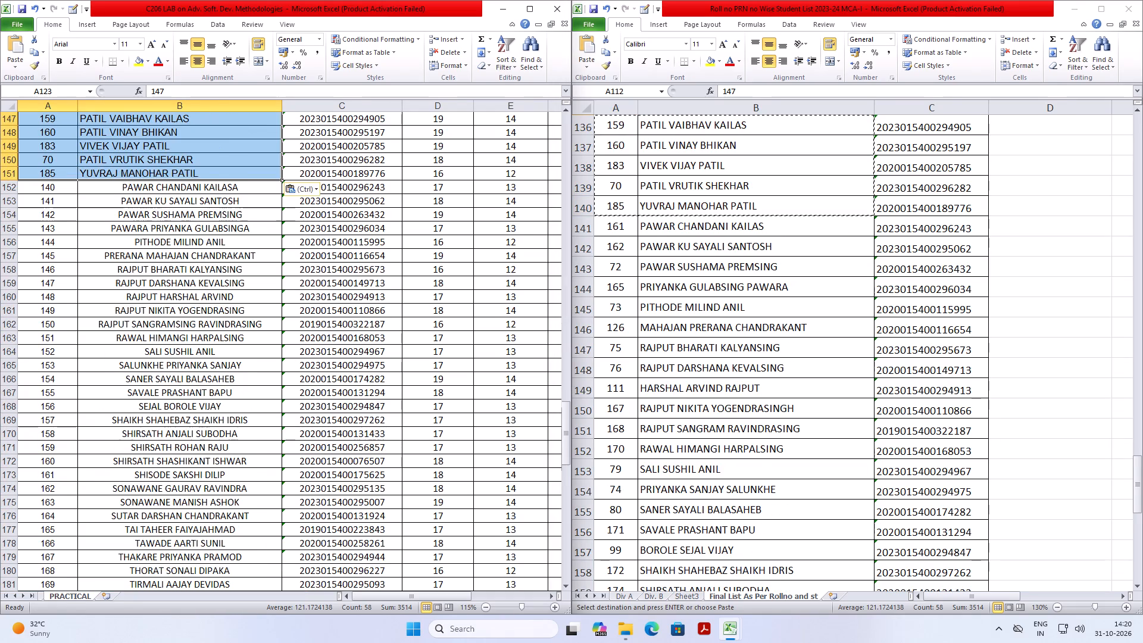
{"action": "scroll", "coordinate": [174, 408], "scroll_direction": "down", "scroll_amount": 1}
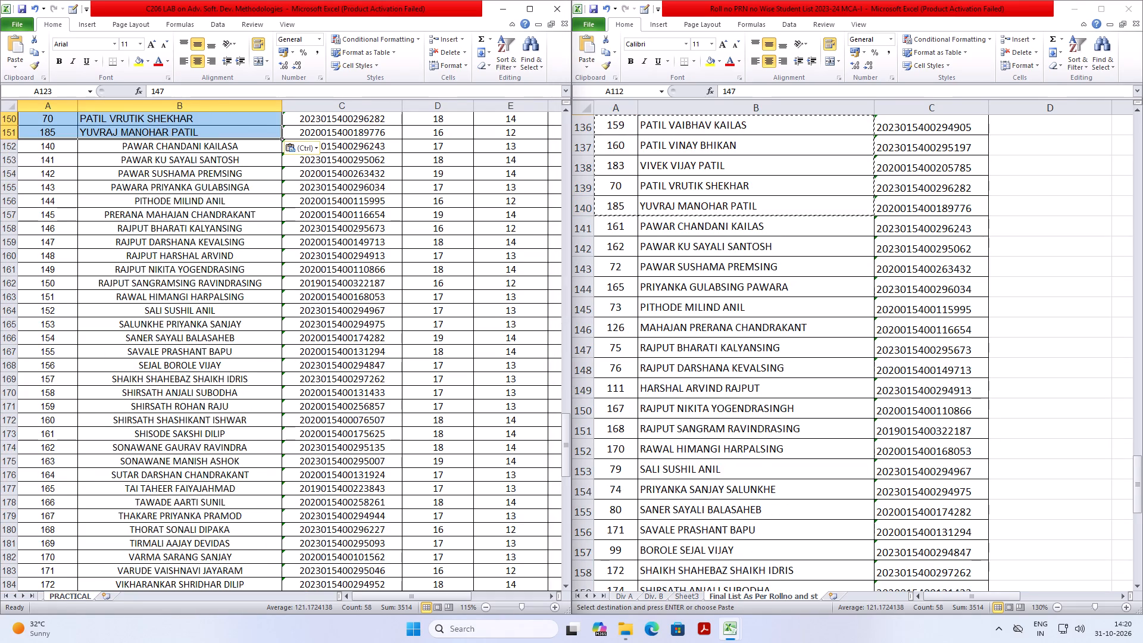
{"action": "left_click", "coordinate": [682, 230]}
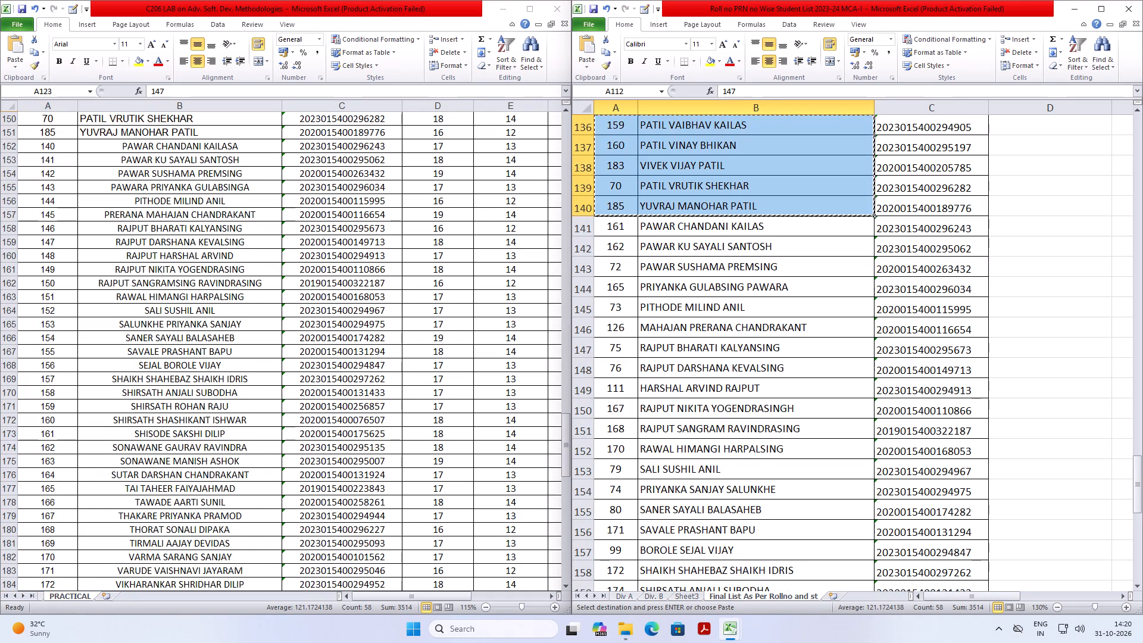
{"action": "left_click_drag", "start_coordinate": [632, 229], "coordinate": [680, 255]}
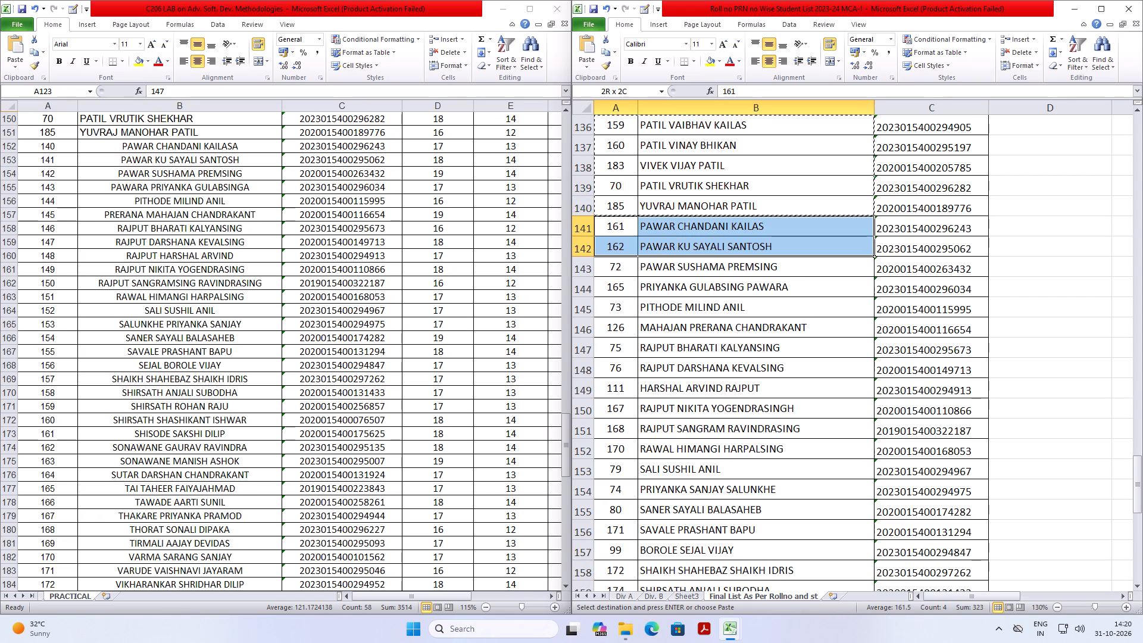
{"action": "left_click_drag", "start_coordinate": [680, 255], "coordinate": [686, 274]}
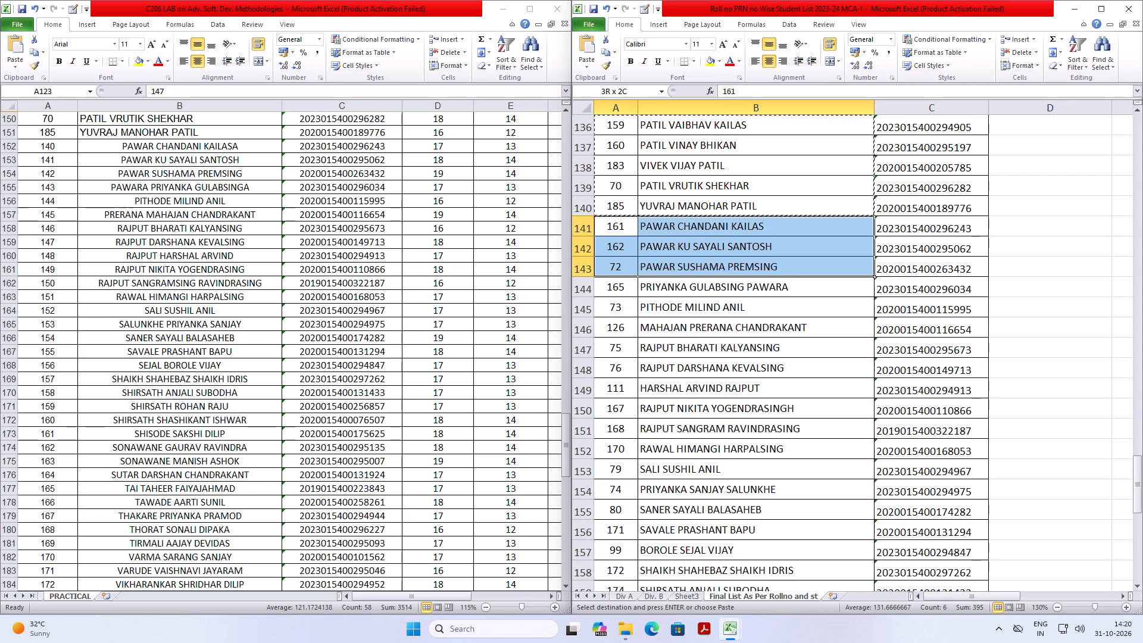
{"action": "left_click_drag", "start_coordinate": [686, 274], "coordinate": [691, 314]}
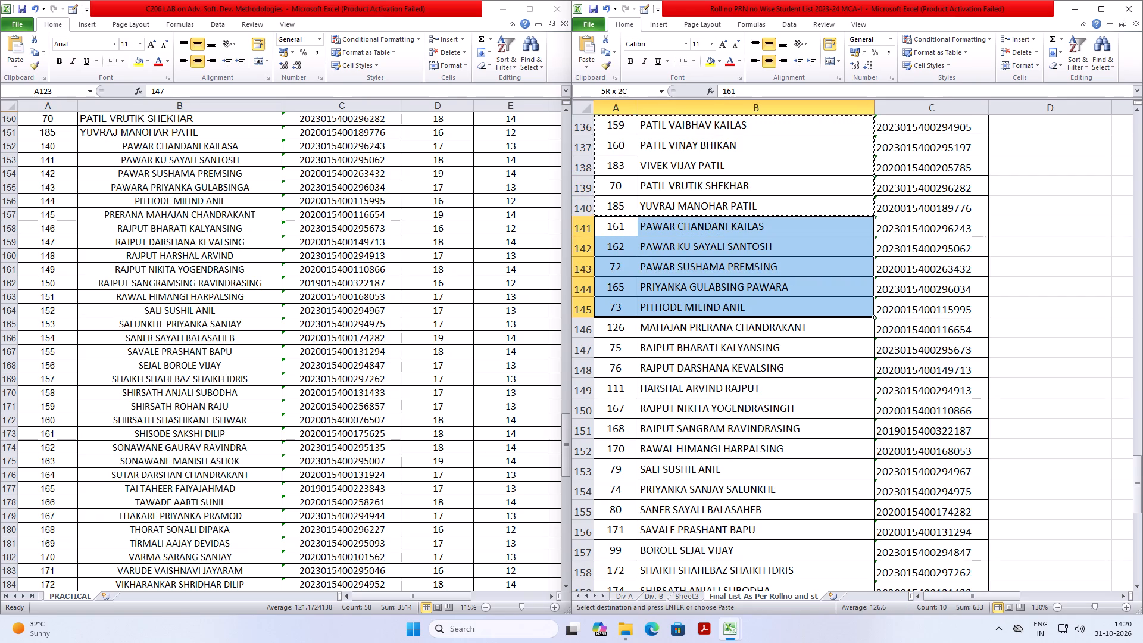
{"action": "left_click_drag", "start_coordinate": [691, 314], "coordinate": [691, 342]}
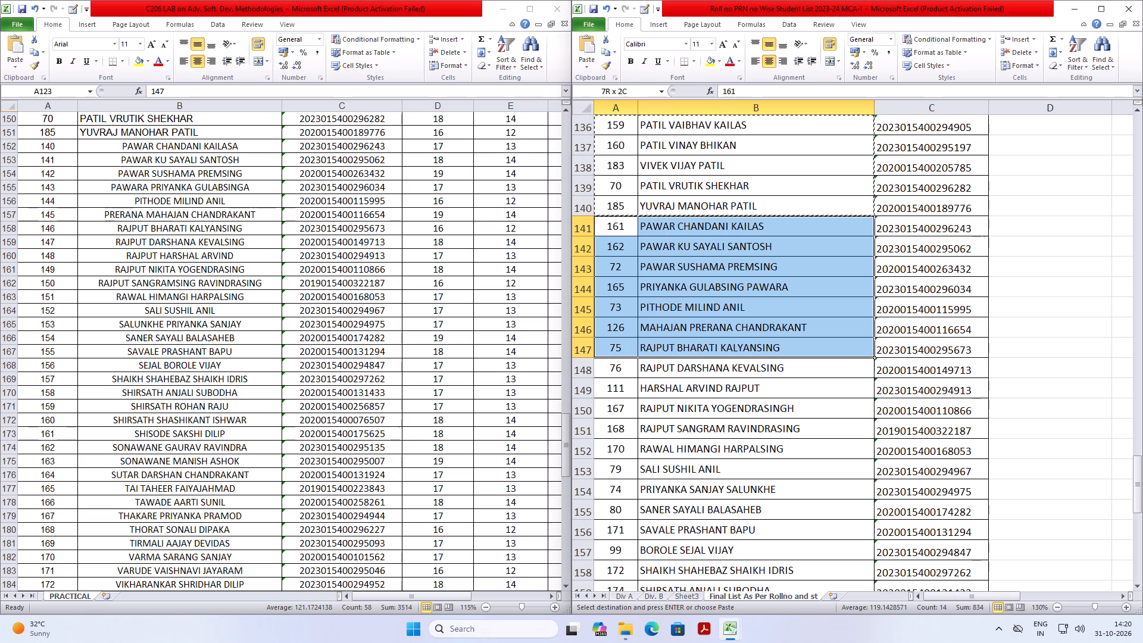
{"action": "left_click_drag", "start_coordinate": [691, 342], "coordinate": [691, 348]}
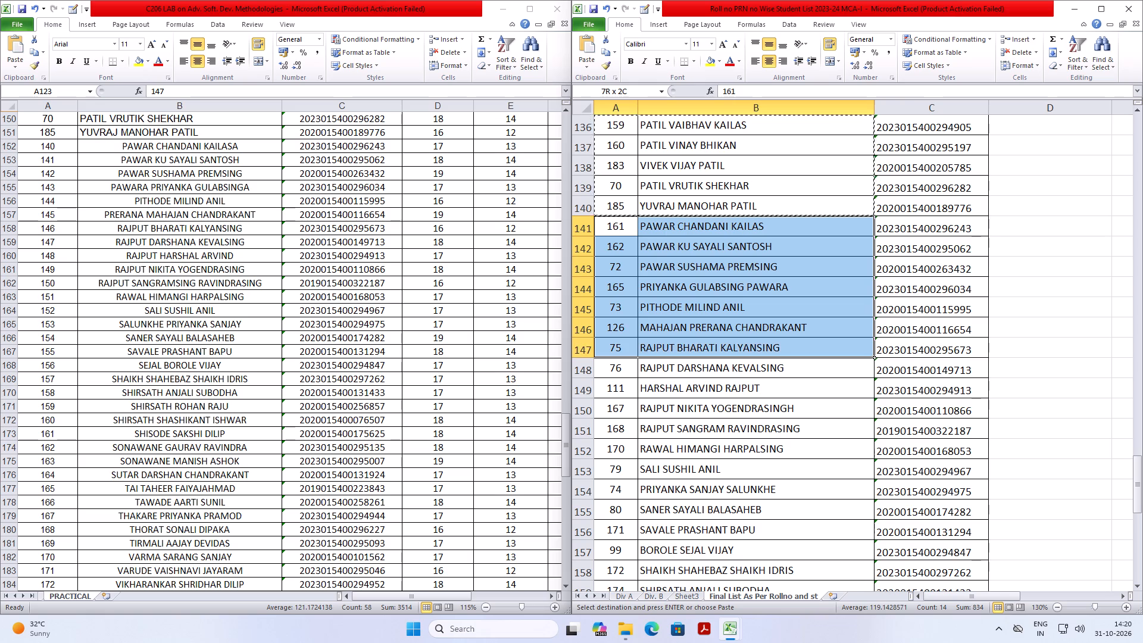
{"action": "left_click_drag", "start_coordinate": [691, 348], "coordinate": [690, 362]}
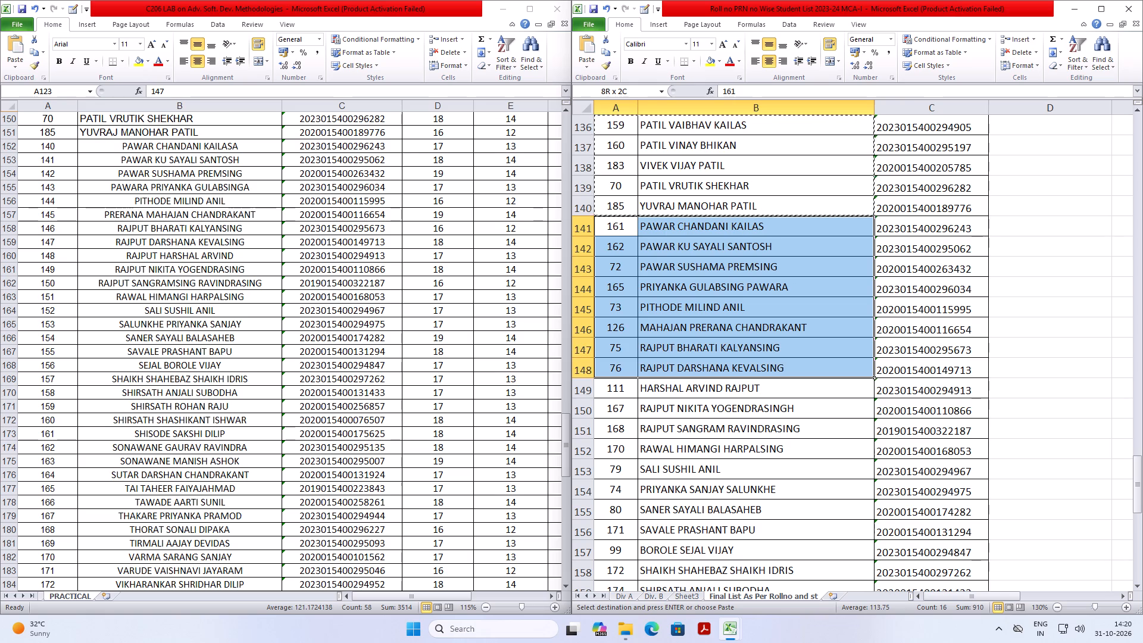
{"action": "left_click_drag", "start_coordinate": [690, 362], "coordinate": [699, 377]}
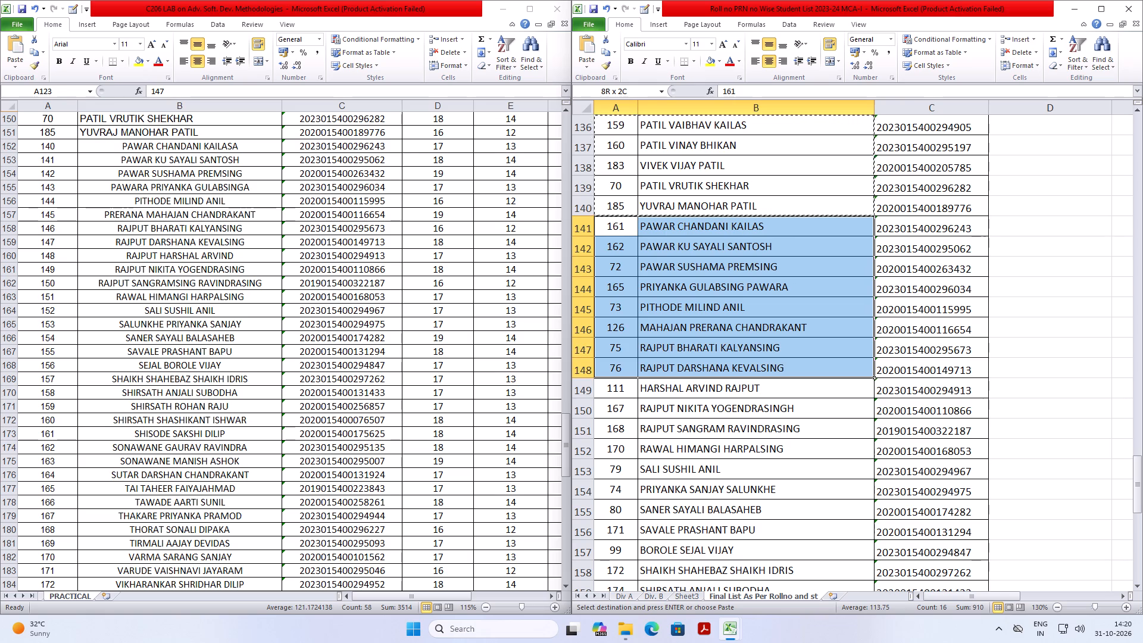
{"action": "left_click_drag", "start_coordinate": [699, 377], "coordinate": [700, 377]}
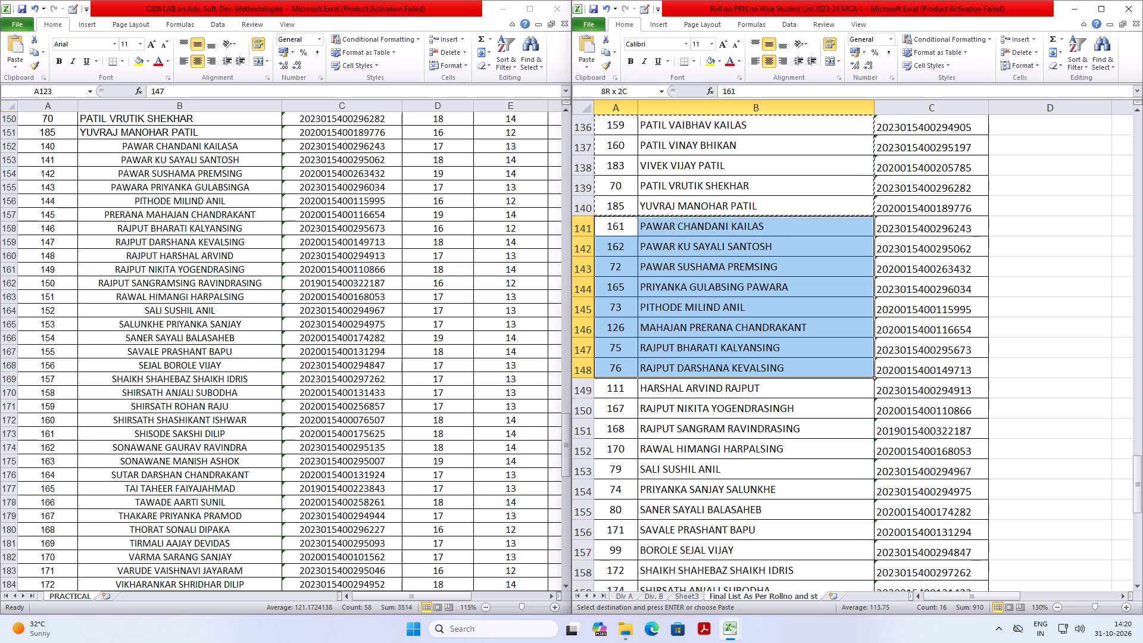
{"action": "left_click_drag", "start_coordinate": [700, 377], "coordinate": [705, 375]}
Extend the final list selection to A141:B159, matching each student against the PRACTICAL sheet from row 160 onward.
{"action": "left_click_drag", "start_coordinate": [705, 375], "coordinate": [701, 402]}
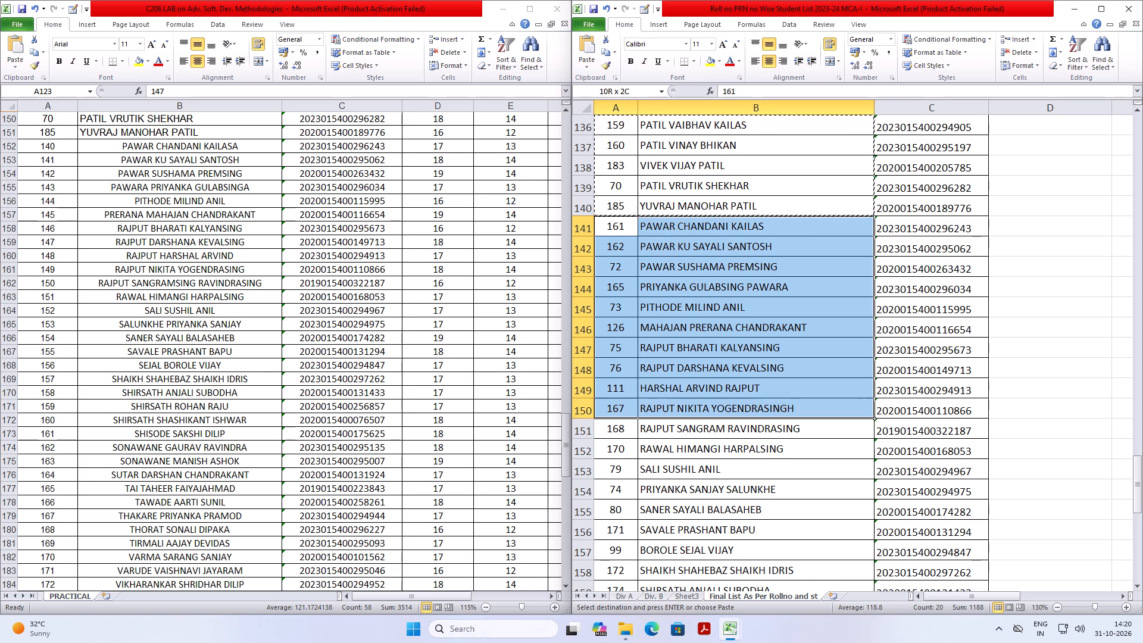
{"action": "left_click_drag", "start_coordinate": [701, 402], "coordinate": [700, 414]}
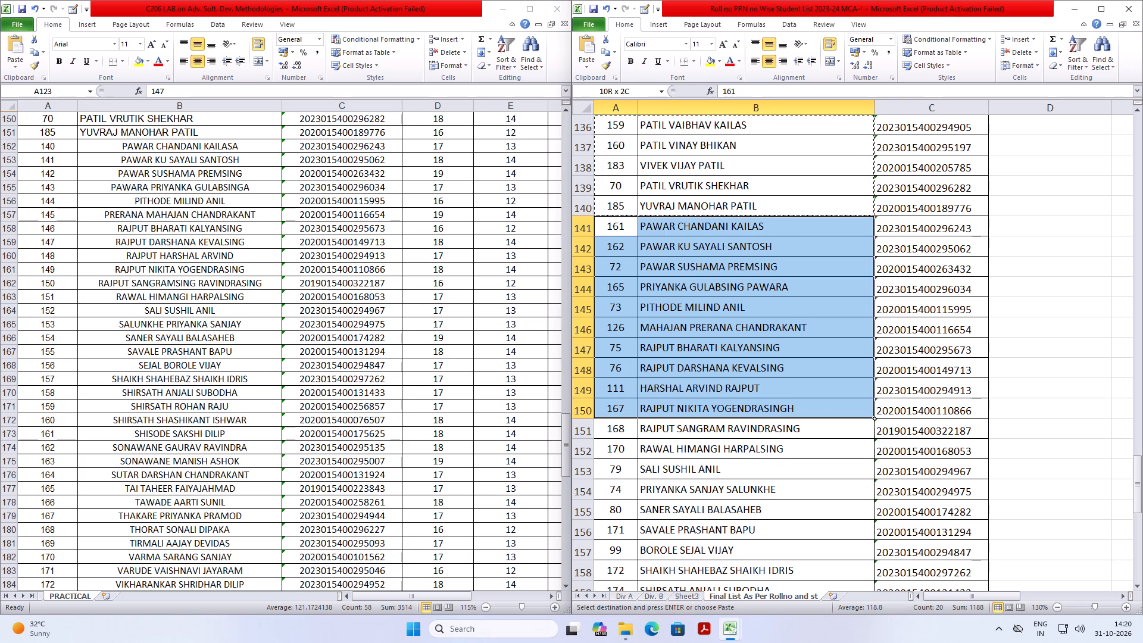
{"action": "left_click_drag", "start_coordinate": [700, 414], "coordinate": [702, 430]}
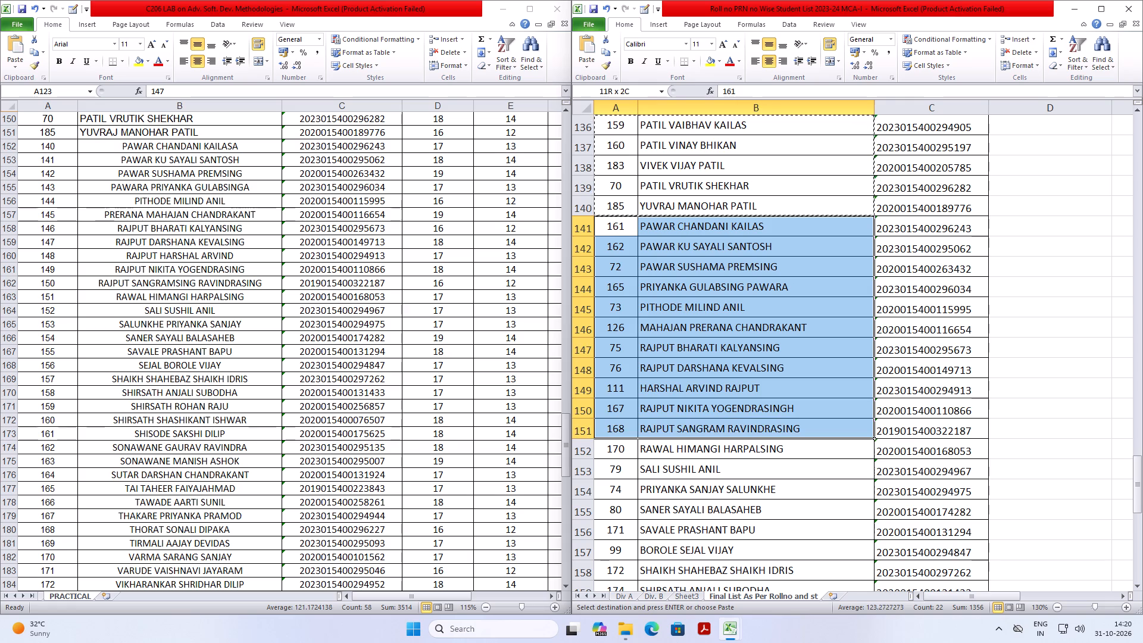
{"action": "left_click_drag", "start_coordinate": [702, 430], "coordinate": [697, 450]}
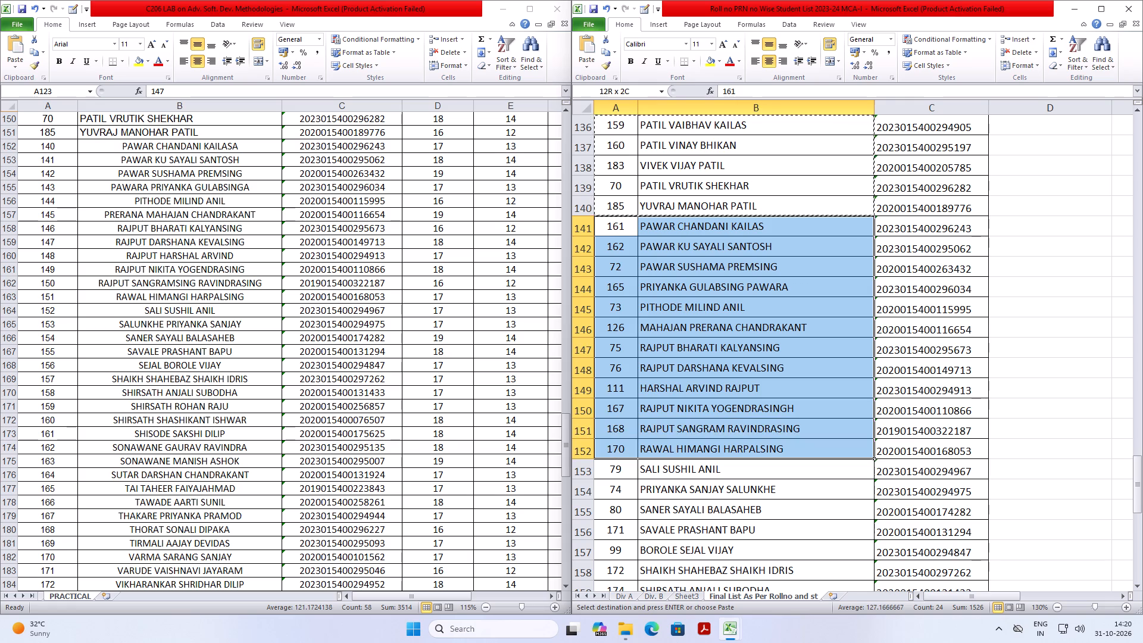
{"action": "left_click_drag", "start_coordinate": [697, 450], "coordinate": [690, 505]}
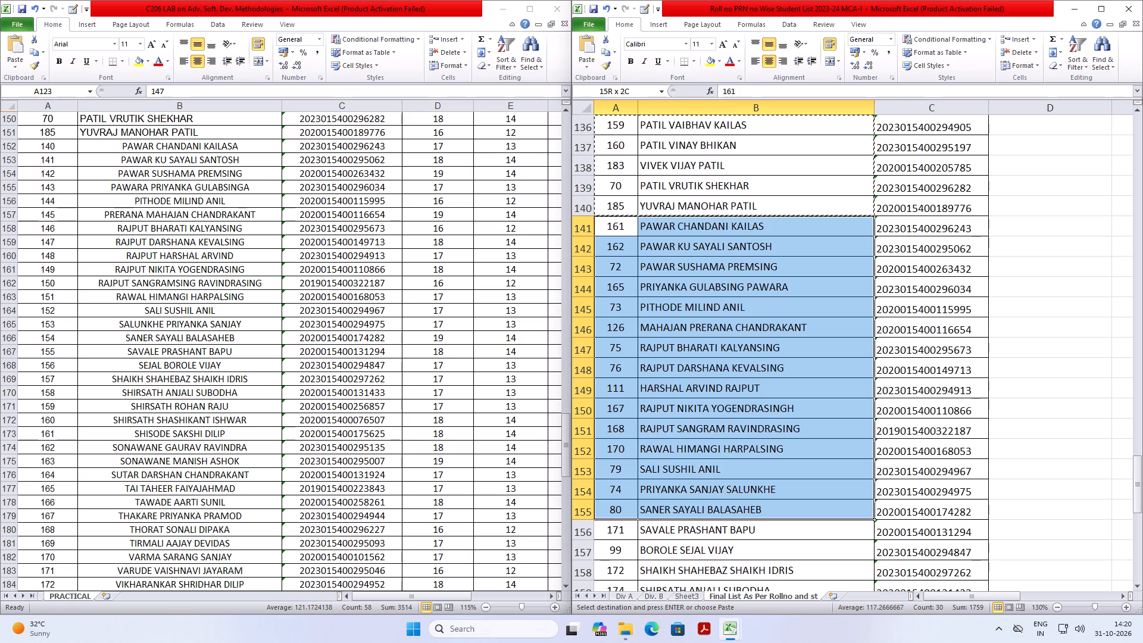
{"action": "left_click_drag", "start_coordinate": [690, 505], "coordinate": [685, 526]}
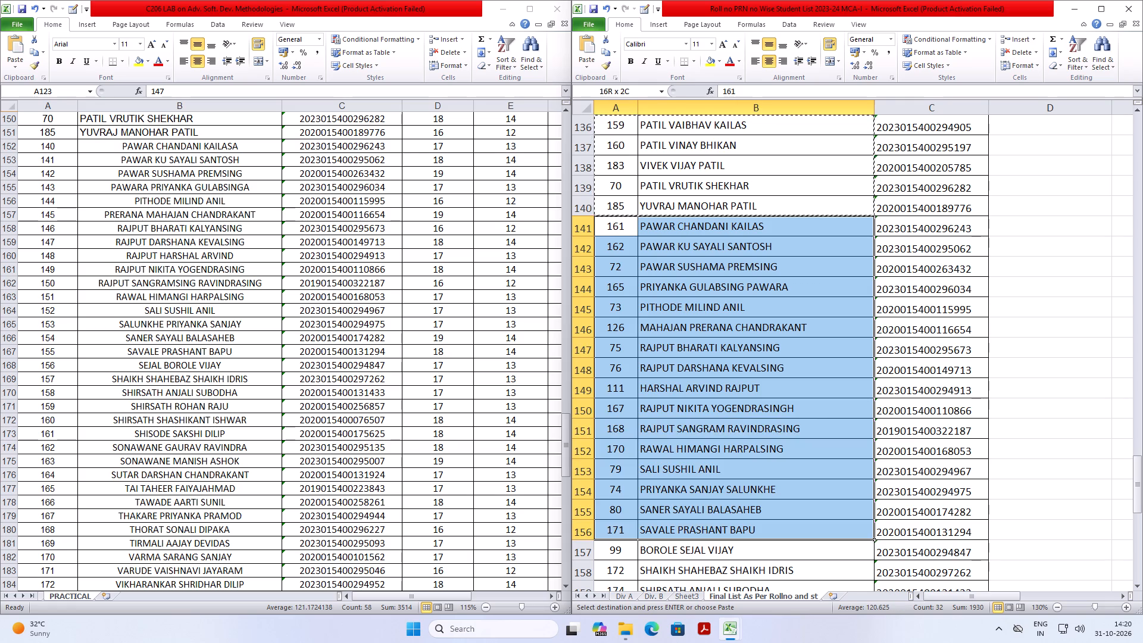
{"action": "left_click_drag", "start_coordinate": [685, 526], "coordinate": [686, 554]}
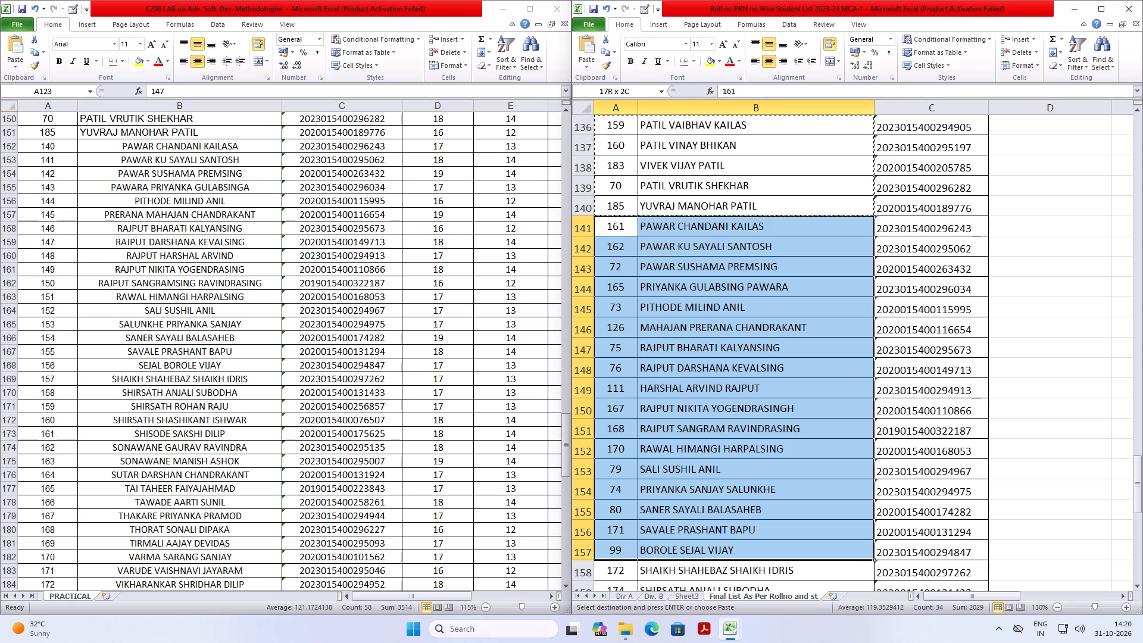
{"action": "left_click_drag", "start_coordinate": [686, 554], "coordinate": [683, 585]}
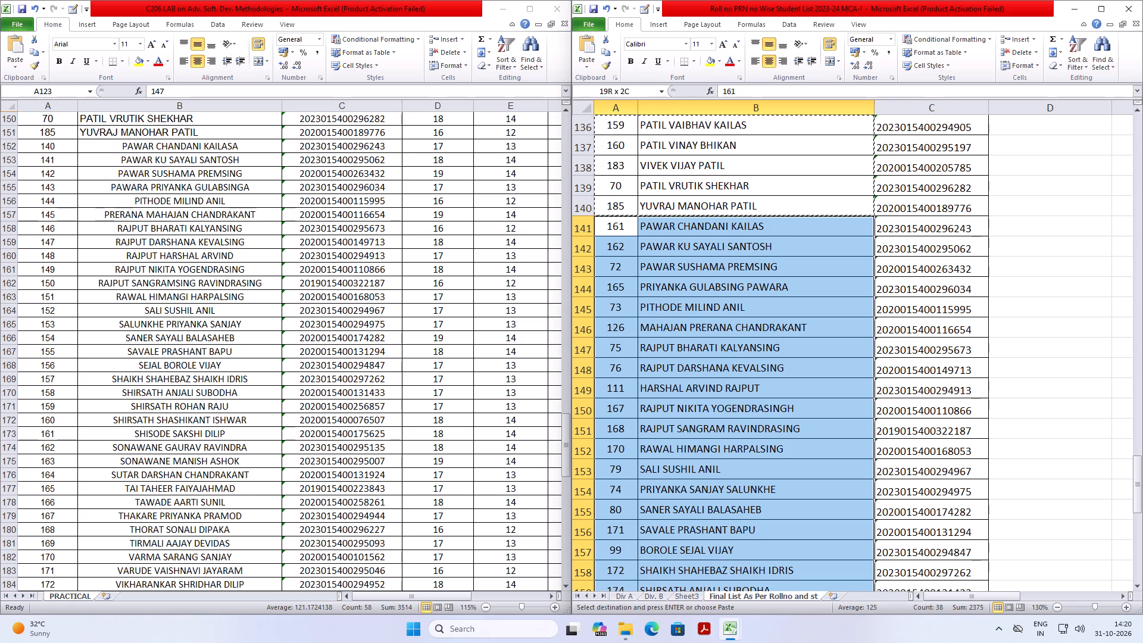
{"action": "left_click_drag", "start_coordinate": [683, 585], "coordinate": [682, 586]}
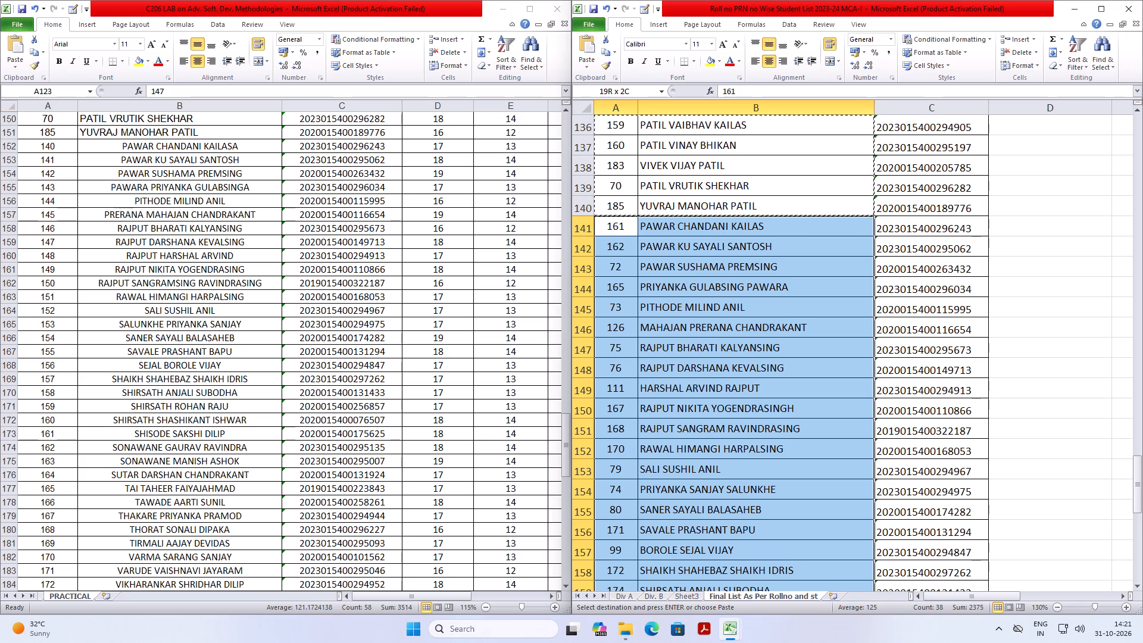
Extend the final list selection to A141:B164, matching each student against the PRACTICAL sheet through row 175.
{"action": "left_click_drag", "start_coordinate": [682, 586], "coordinate": [694, 580]}
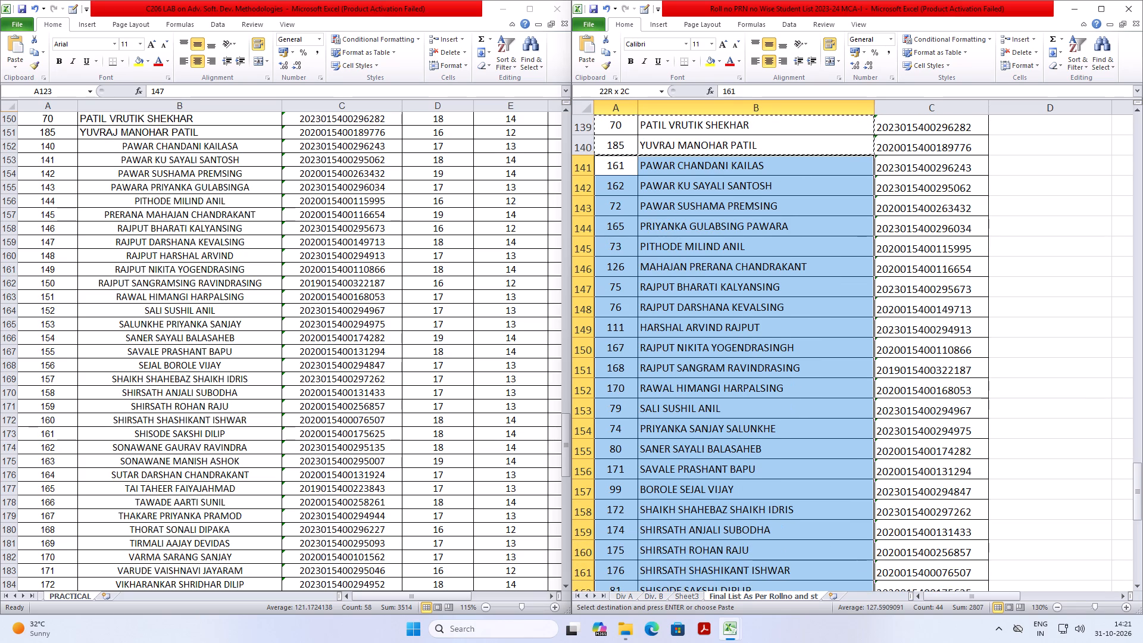
{"action": "left_click_drag", "start_coordinate": [694, 580], "coordinate": [694, 590]}
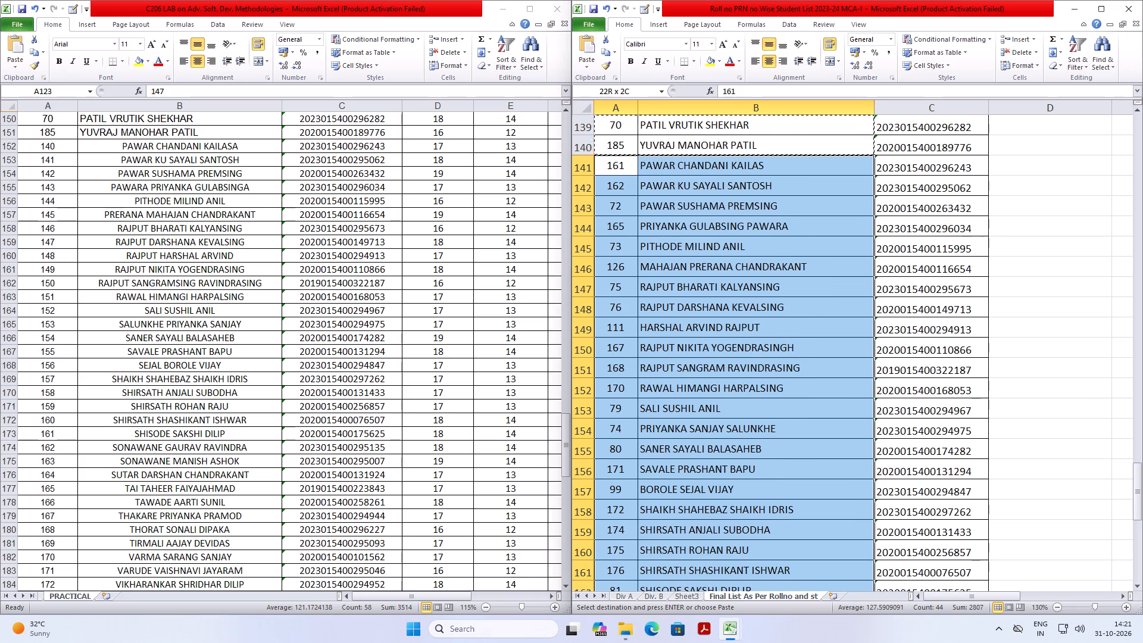
{"action": "left_click_drag", "start_coordinate": [694, 590], "coordinate": [694, 538]}
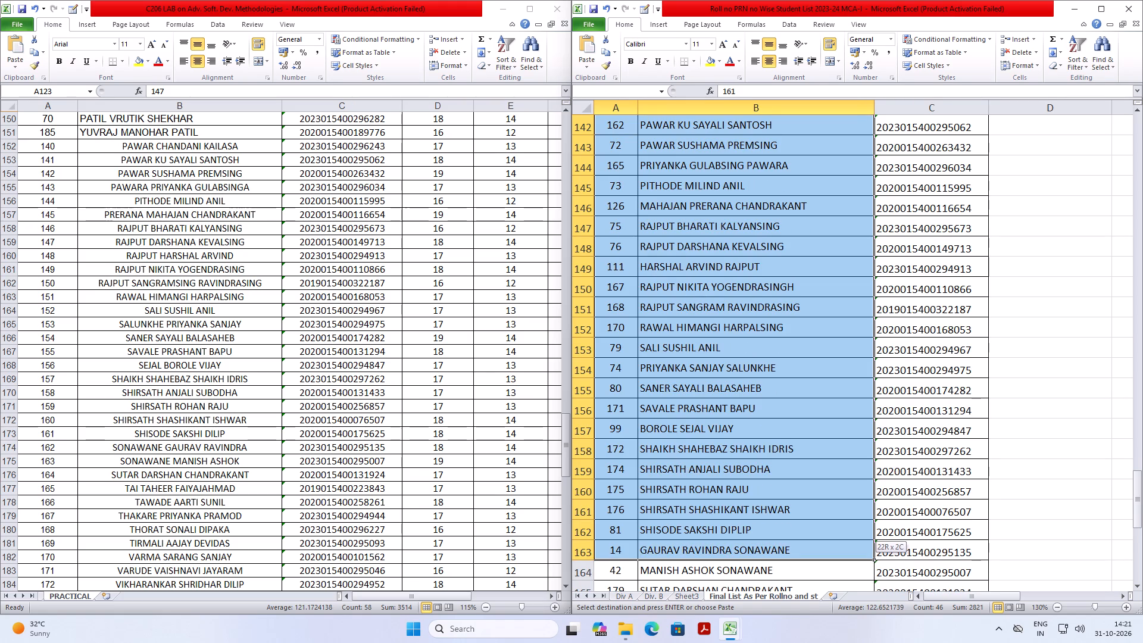
{"action": "left_click_drag", "start_coordinate": [694, 538], "coordinate": [695, 538]}
{"action": "left_click_drag", "start_coordinate": [695, 538], "coordinate": [701, 557]}
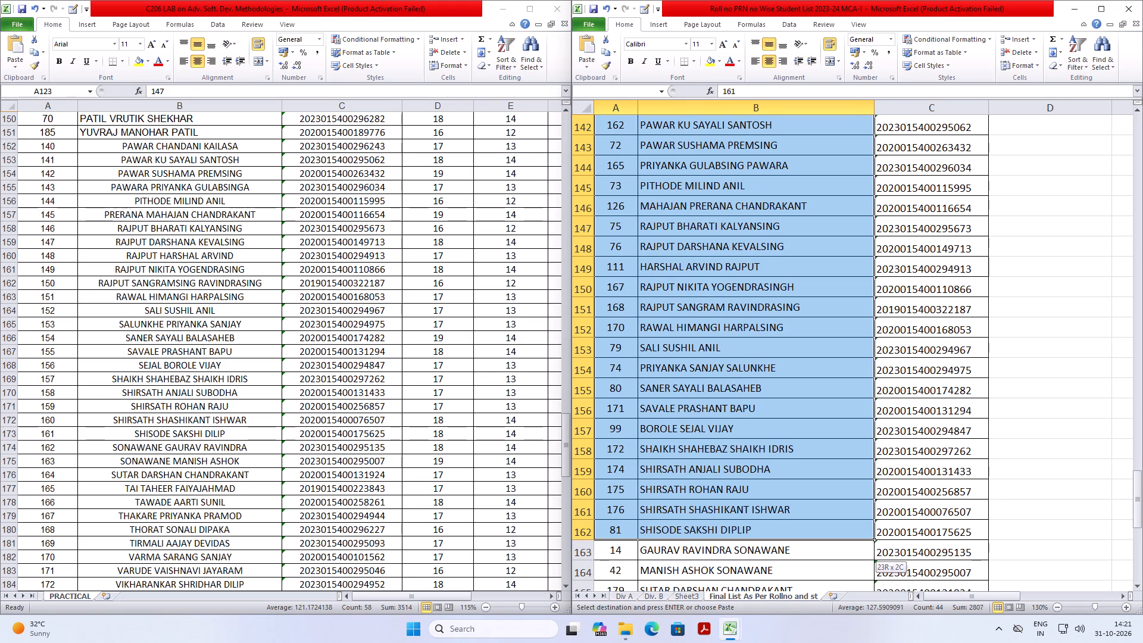
{"action": "left_click_drag", "start_coordinate": [701, 557], "coordinate": [701, 584]}
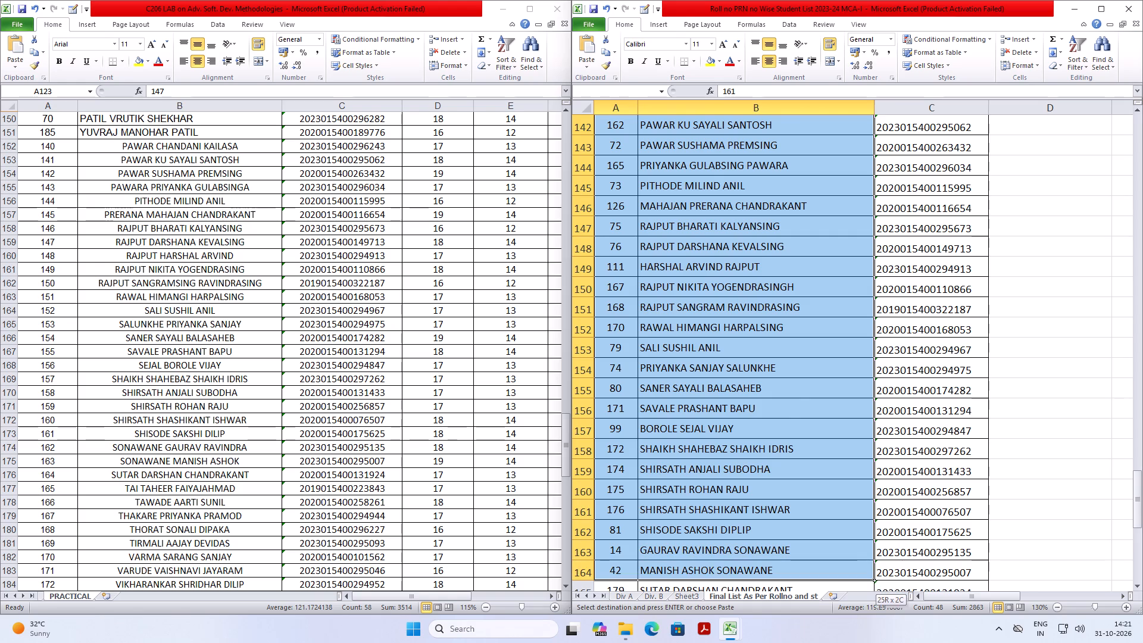
{"action": "left_click_drag", "start_coordinate": [701, 584], "coordinate": [699, 525]}
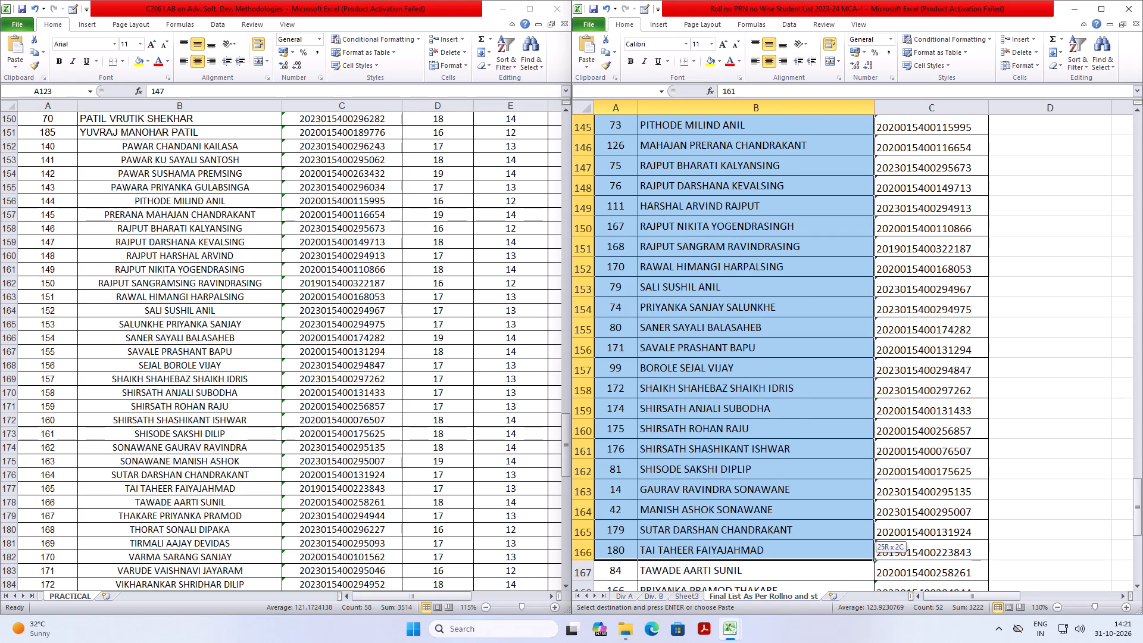
{"action": "left_click_drag", "start_coordinate": [699, 525], "coordinate": [702, 511]}
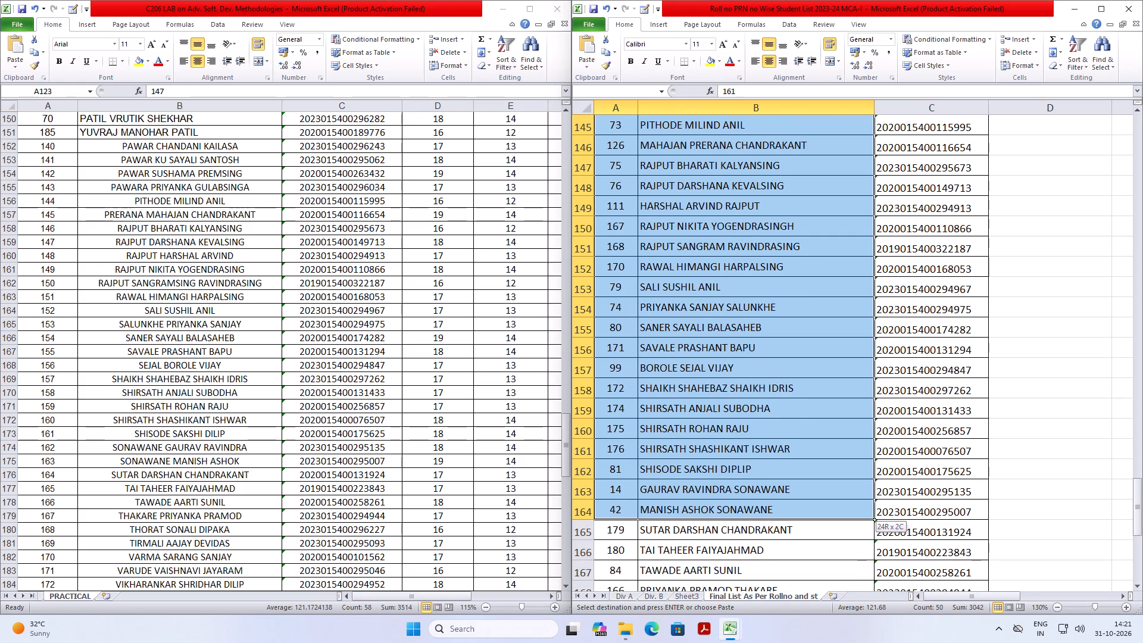
{"action": "left_click_drag", "start_coordinate": [702, 511], "coordinate": [704, 511]}
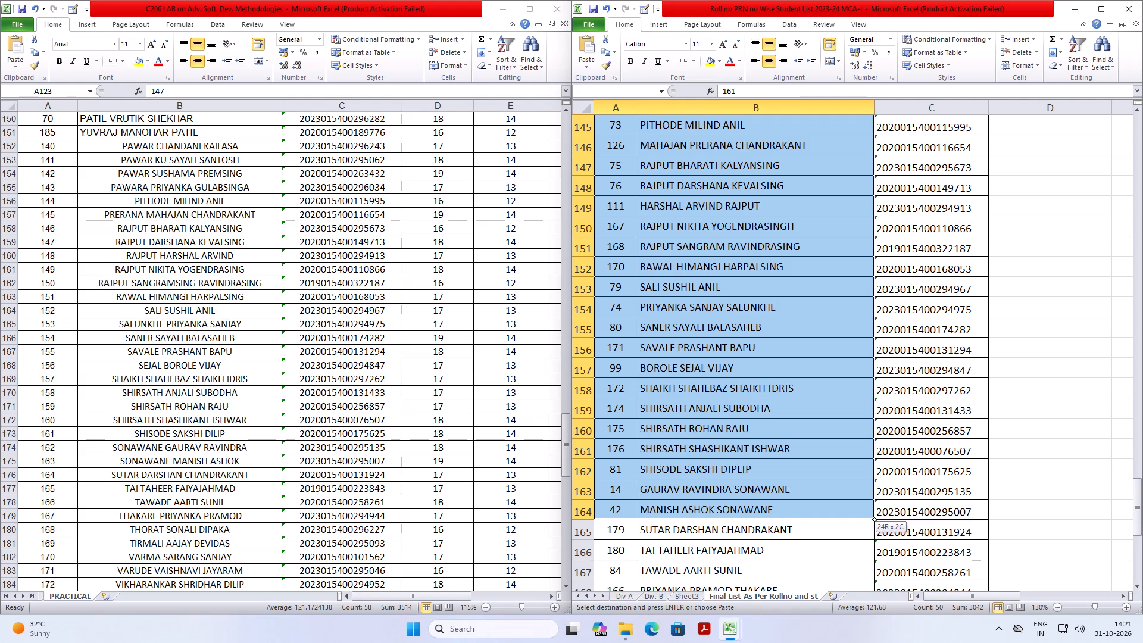
{"action": "left_click_drag", "start_coordinate": [704, 511], "coordinate": [707, 511]}
{"action": "left_click_drag", "start_coordinate": [707, 511], "coordinate": [708, 511]}
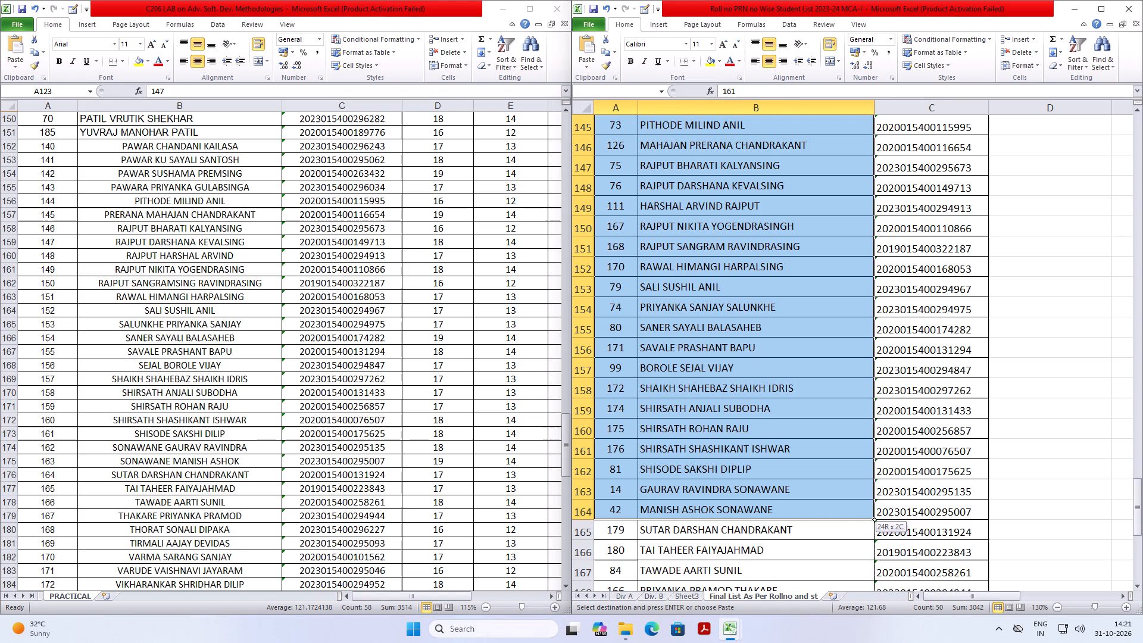
{"action": "left_click_drag", "start_coordinate": [708, 511], "coordinate": [710, 511]}
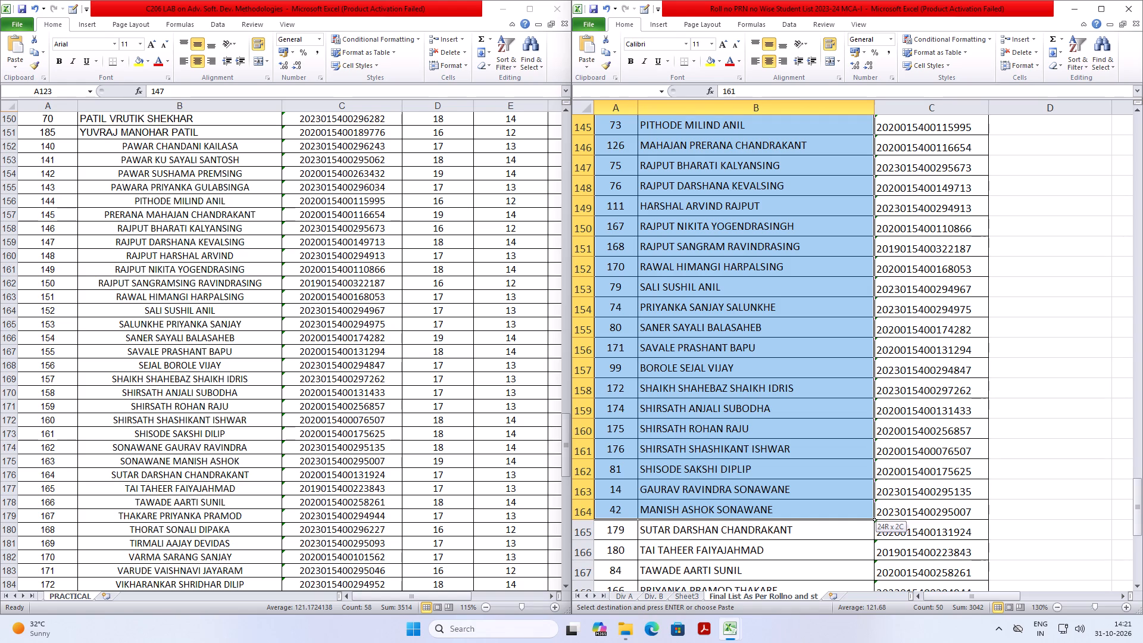
{"action": "left_click_drag", "start_coordinate": [710, 511], "coordinate": [711, 511]}
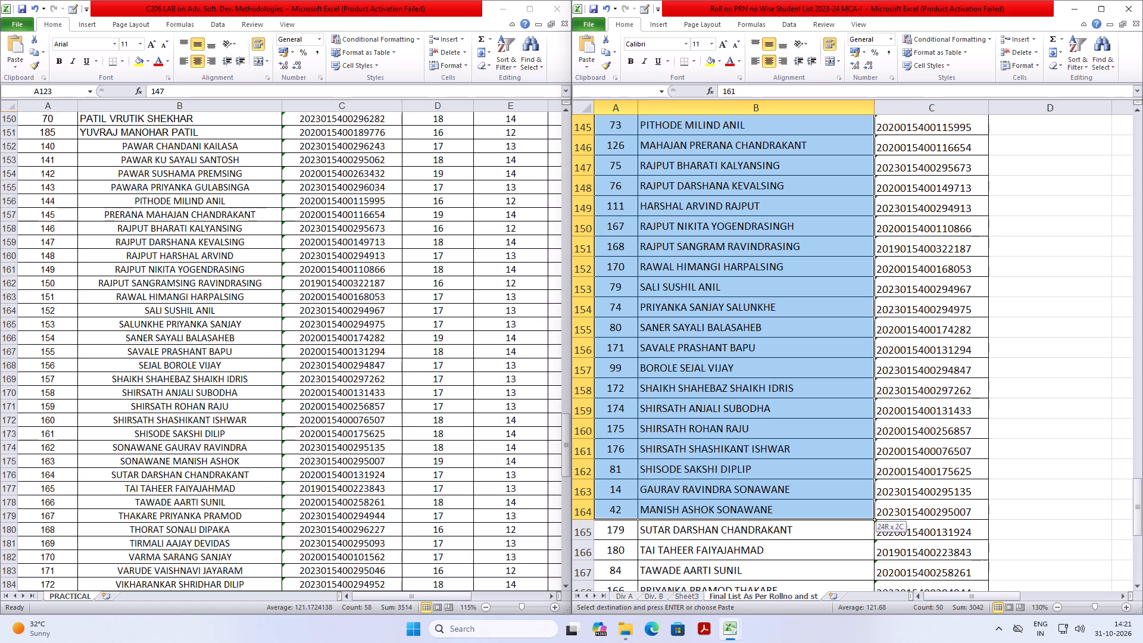
{"action": "left_click_drag", "start_coordinate": [711, 511], "coordinate": [713, 511]}
{"action": "left_click_drag", "start_coordinate": [713, 511], "coordinate": [715, 511]}
{"action": "left_click_drag", "start_coordinate": [715, 511], "coordinate": [720, 516]}
Extend the final list selection to A141:B173, matching students against PRACTICAL rows 176 to 184, and copy the roll numbers and names.
{"action": "left_click_drag", "start_coordinate": [720, 516], "coordinate": [717, 525]}
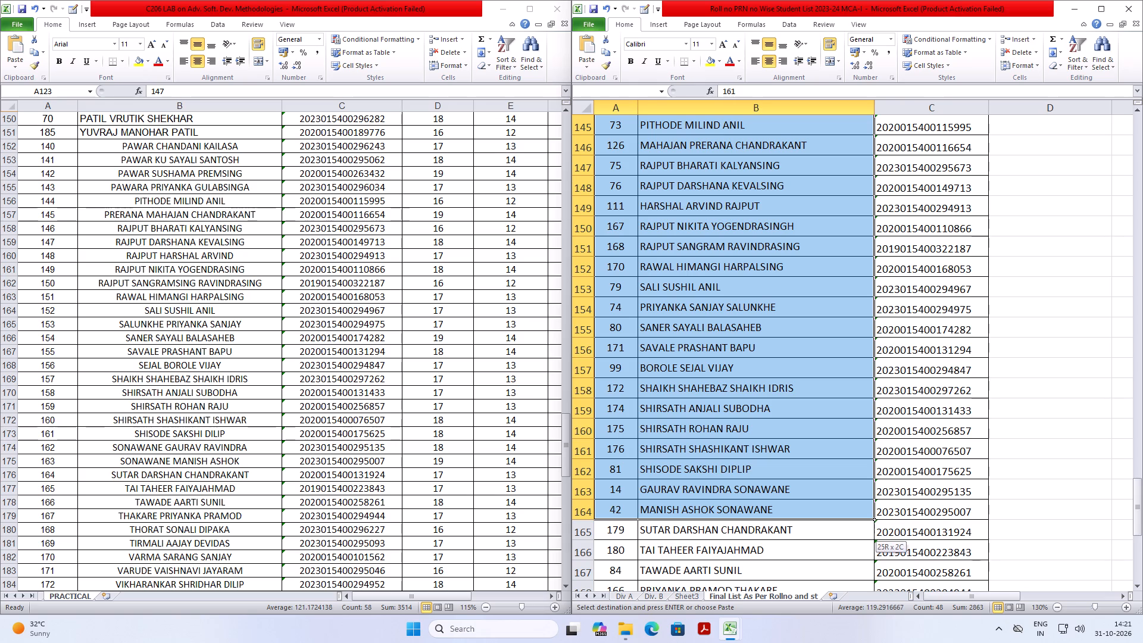
{"action": "left_click_drag", "start_coordinate": [717, 525], "coordinate": [719, 540]}
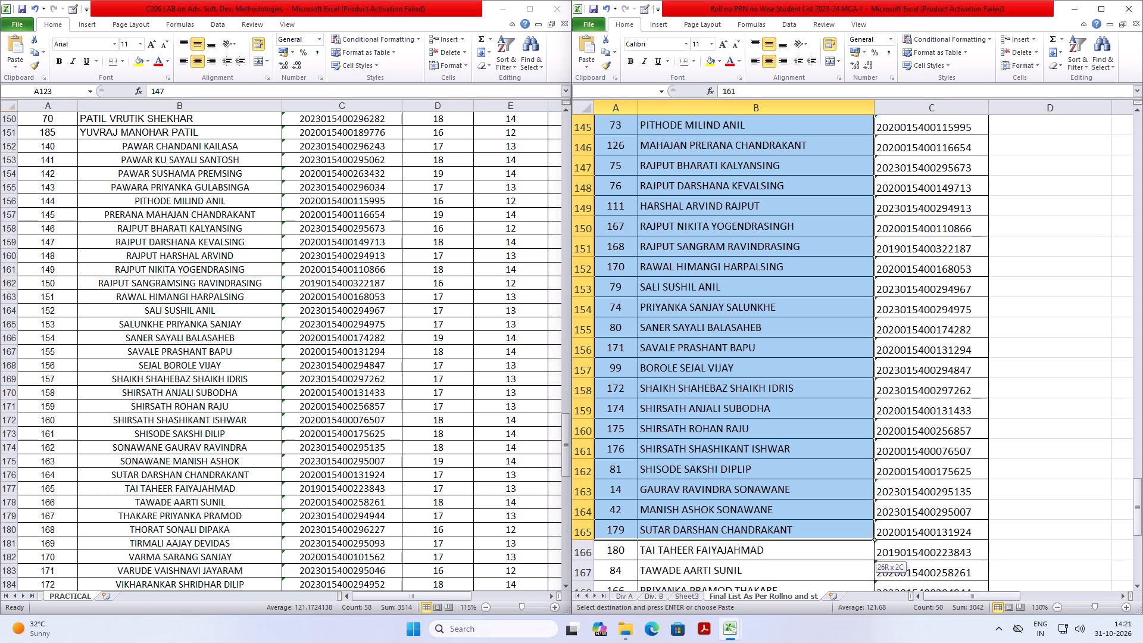
{"action": "left_click_drag", "start_coordinate": [719, 540], "coordinate": [723, 568]}
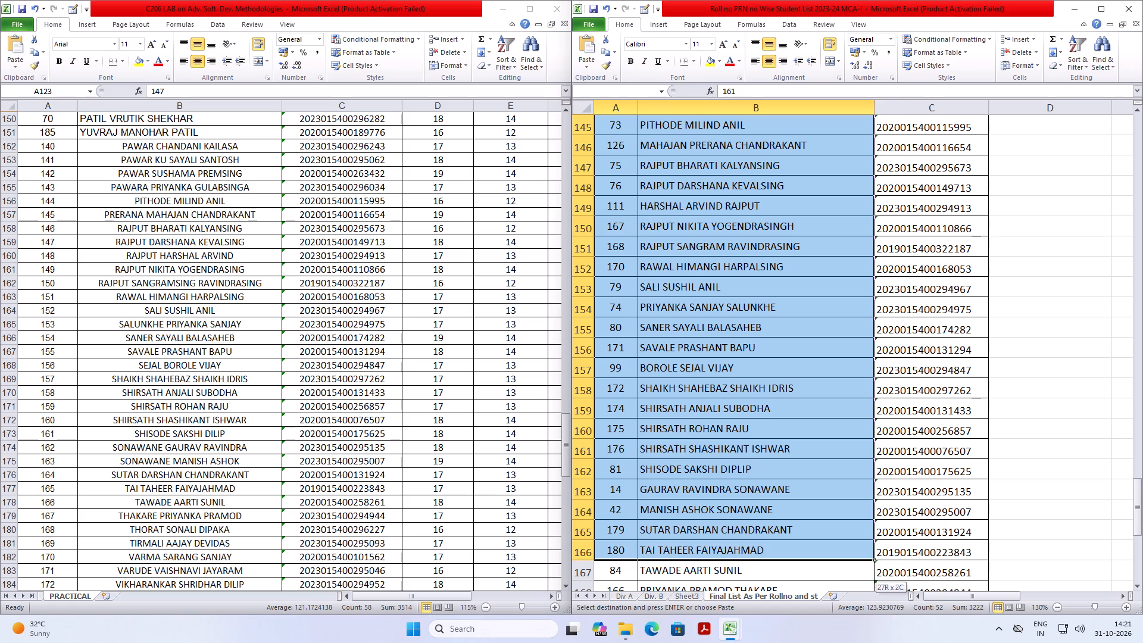
{"action": "left_click_drag", "start_coordinate": [723, 568], "coordinate": [723, 580]}
{"action": "left_click_drag", "start_coordinate": [723, 580], "coordinate": [722, 590]}
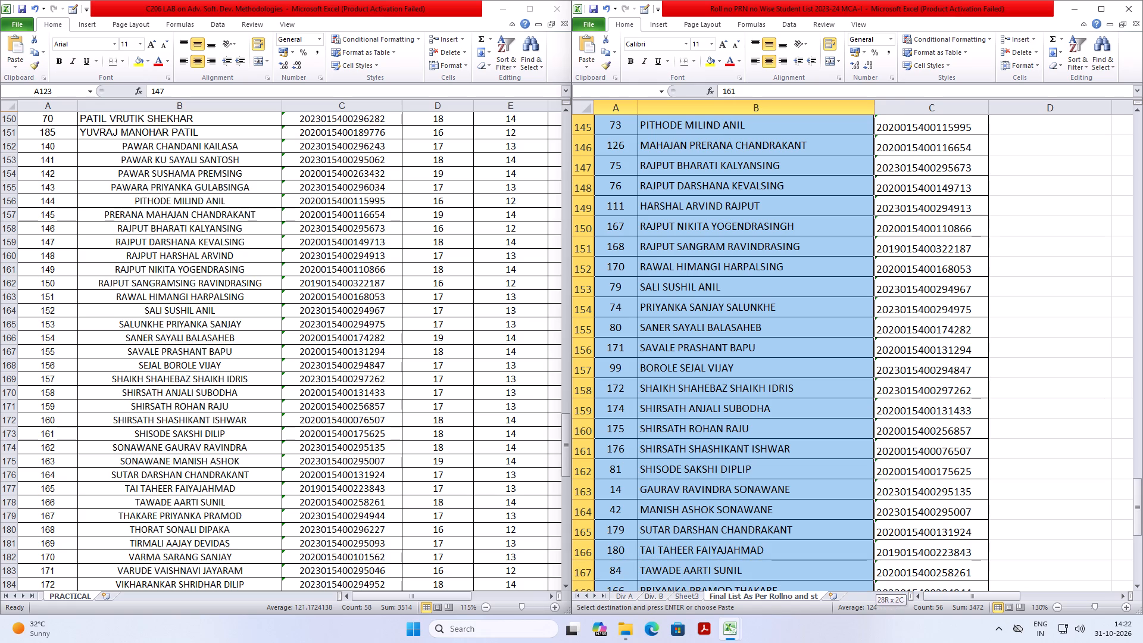
{"action": "left_click_drag", "start_coordinate": [722, 590], "coordinate": [715, 578]}
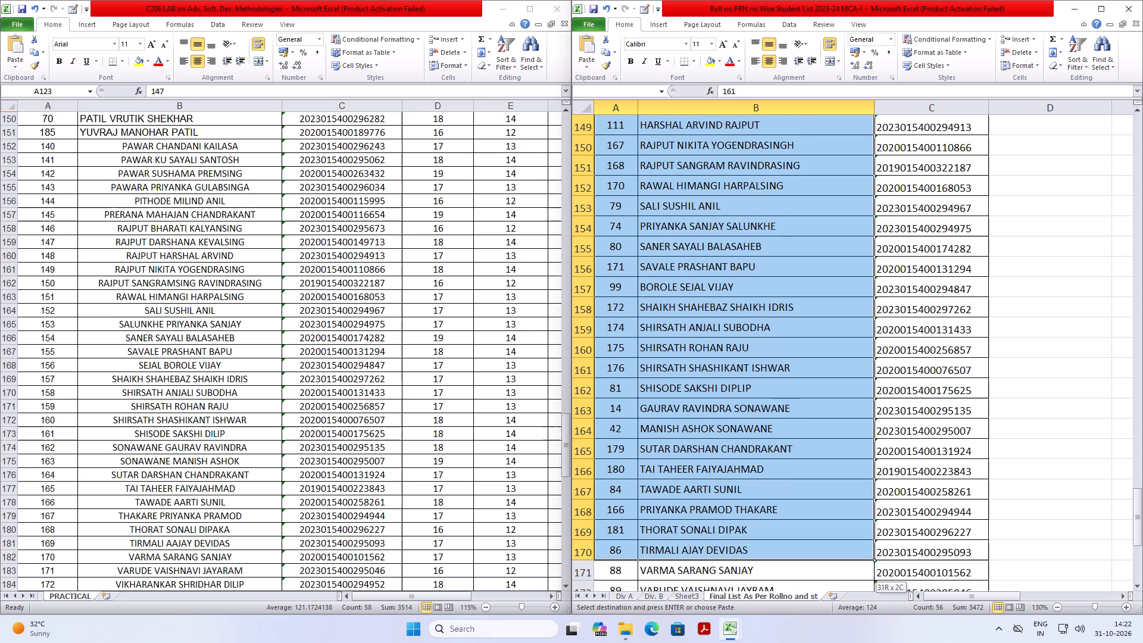
{"action": "left_click_drag", "start_coordinate": [715, 578], "coordinate": [713, 563]}
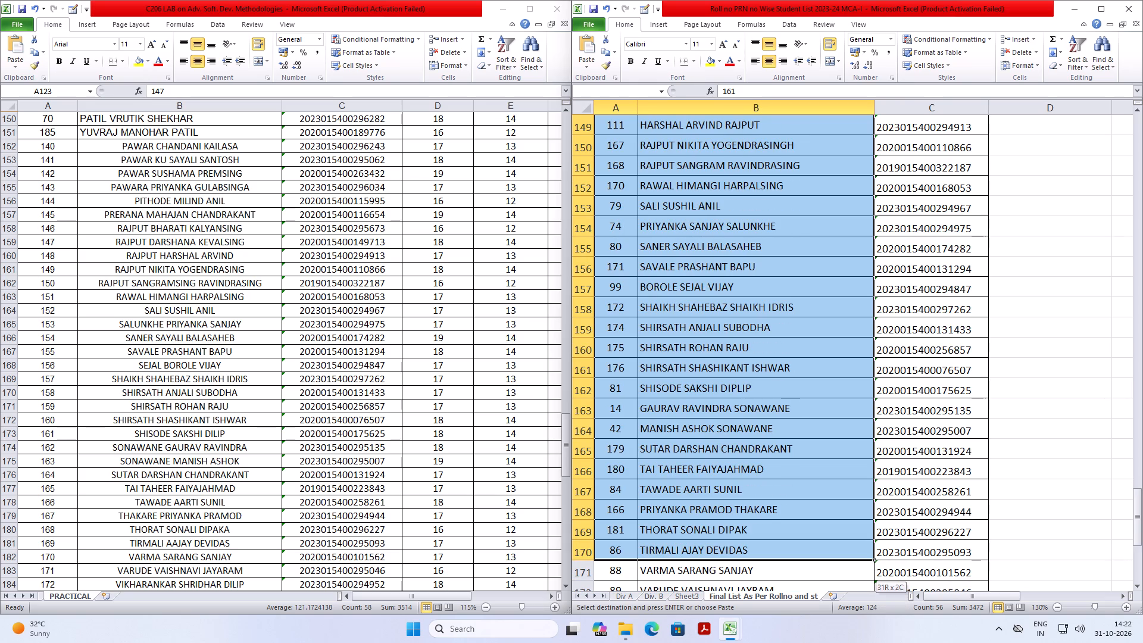
{"action": "left_click_drag", "start_coordinate": [713, 563], "coordinate": [726, 597]}
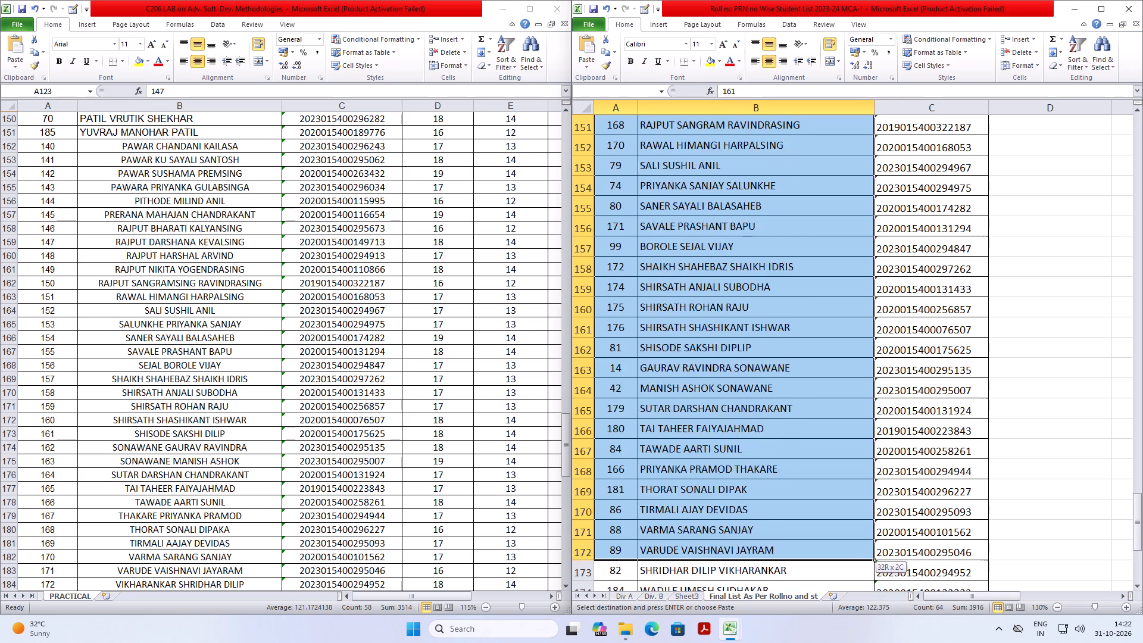
{"action": "left_click_drag", "start_coordinate": [726, 597], "coordinate": [709, 546]}
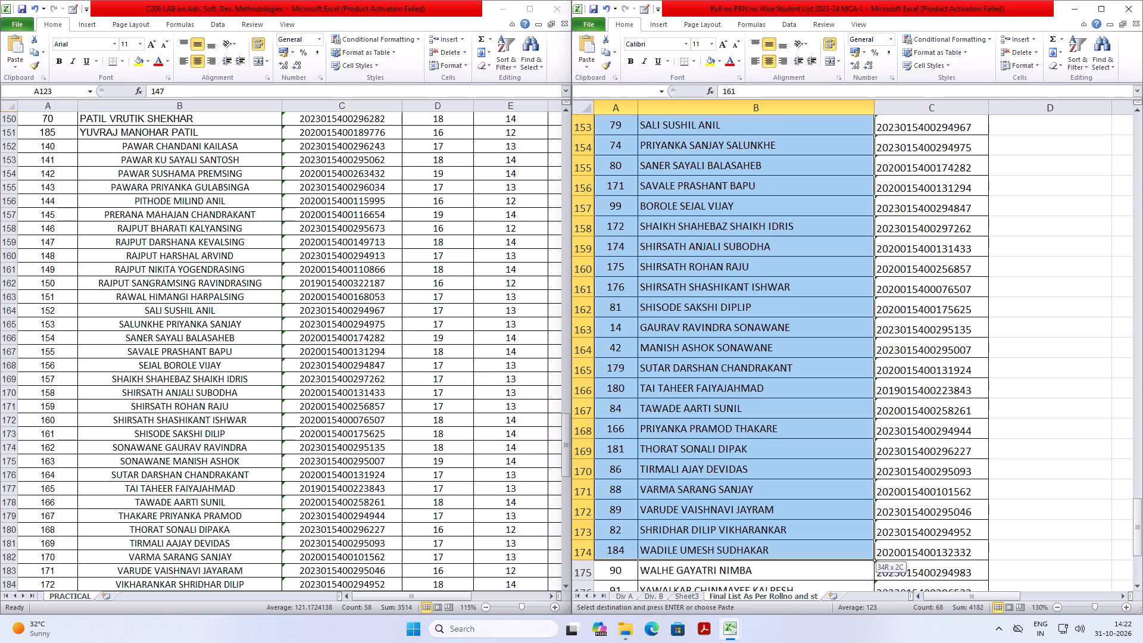
{"action": "left_click_drag", "start_coordinate": [709, 546], "coordinate": [710, 546]}
{"action": "left_click_drag", "start_coordinate": [710, 546], "coordinate": [728, 538]}
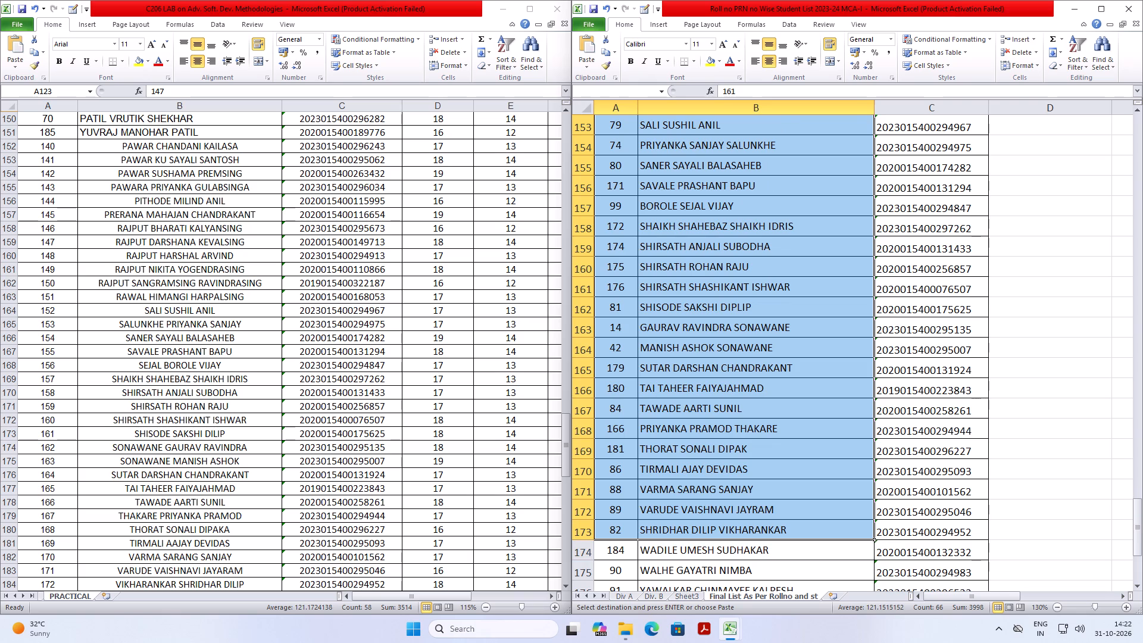
{"action": "key", "text": "ctrl+c"}
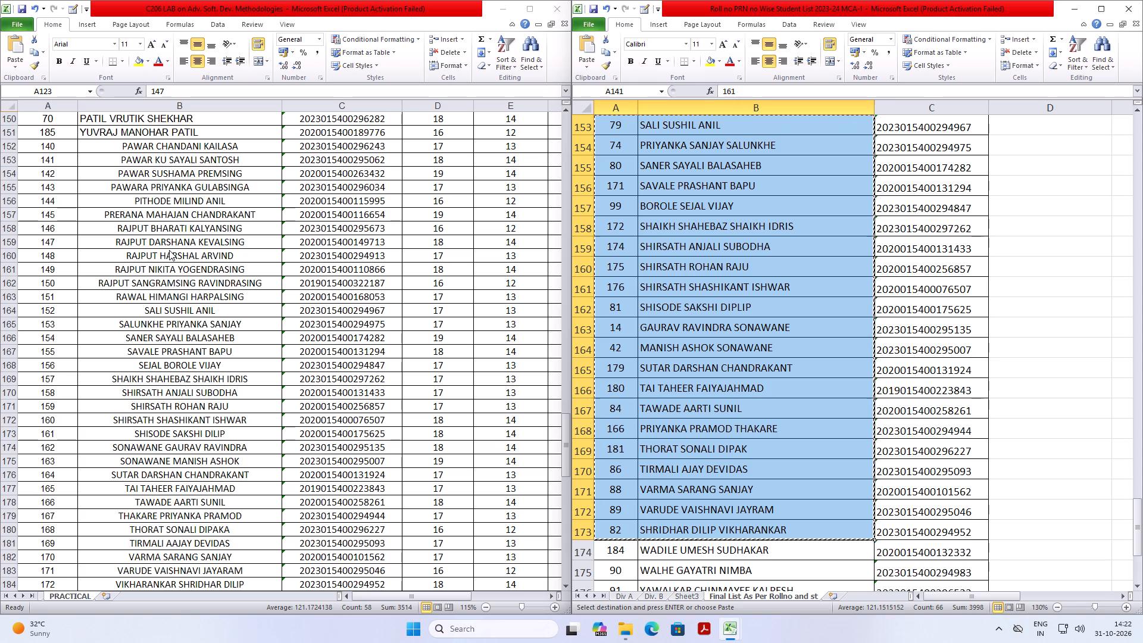
Paste the copied roll numbers and names over the PRACTICAL sheet block starting at A152.
{"action": "left_click", "coordinate": [33, 149]}
{"action": "left_click", "coordinate": [33, 149]}
{"action": "scroll", "coordinate": [77, 499], "scroll_direction": "down", "scroll_amount": 1}
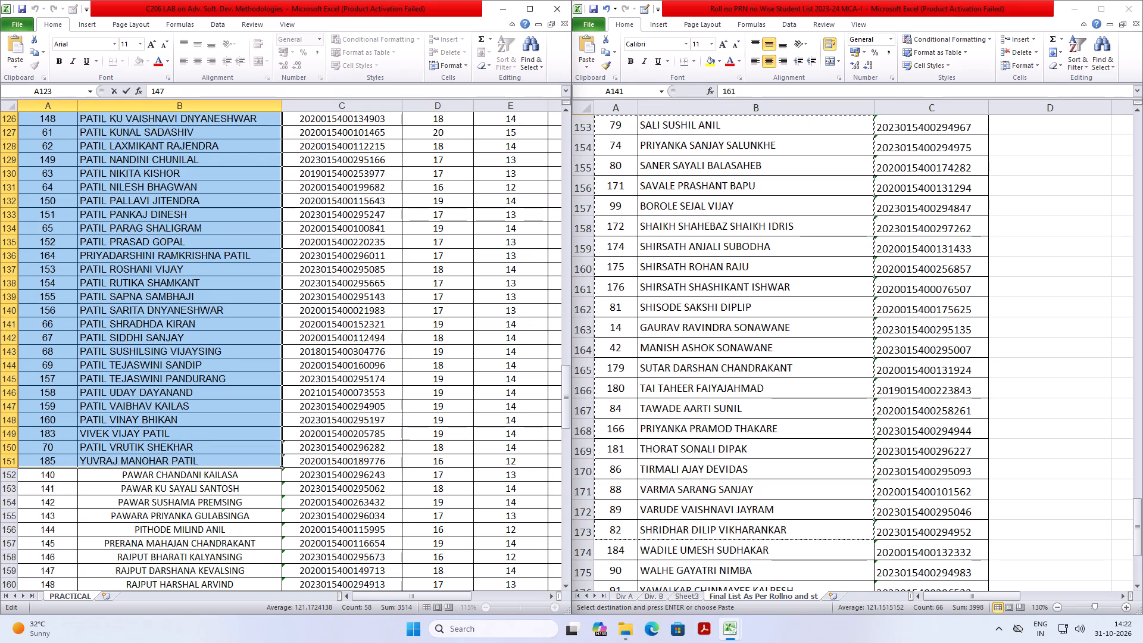
{"action": "left_click", "coordinate": [54, 478]}
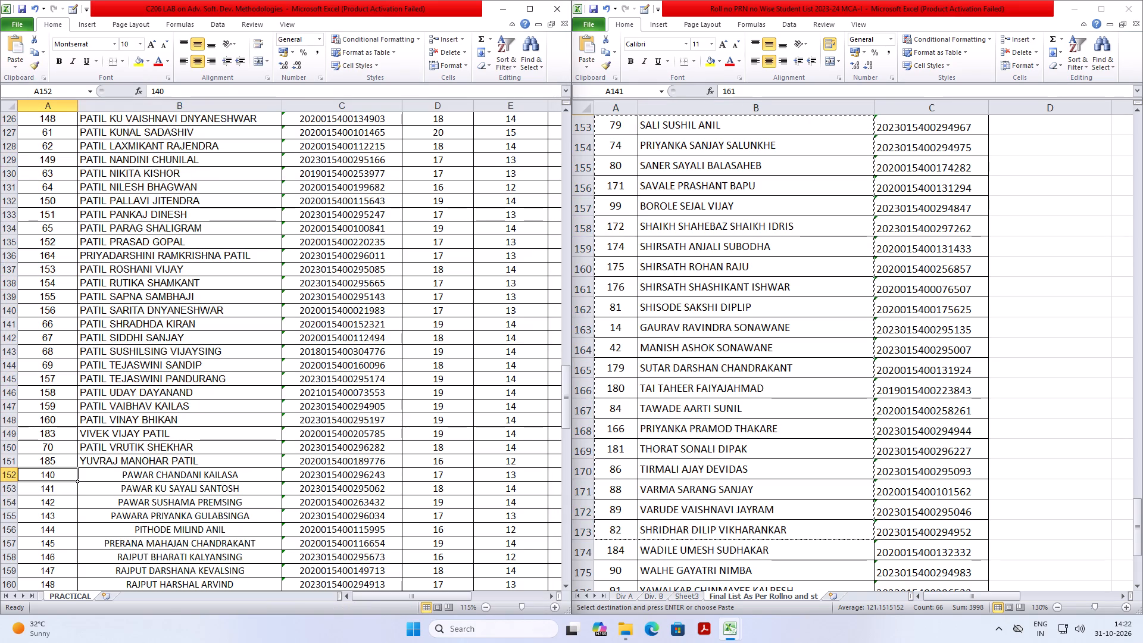
{"action": "key", "text": "ctrl+v"}
Select A174:B185 in the final list, matching students against PRACTICAL rows 185 to 196, and copy the roll numbers and names.
{"action": "scroll", "coordinate": [257, 523], "scroll_direction": "down", "scroll_amount": 14}
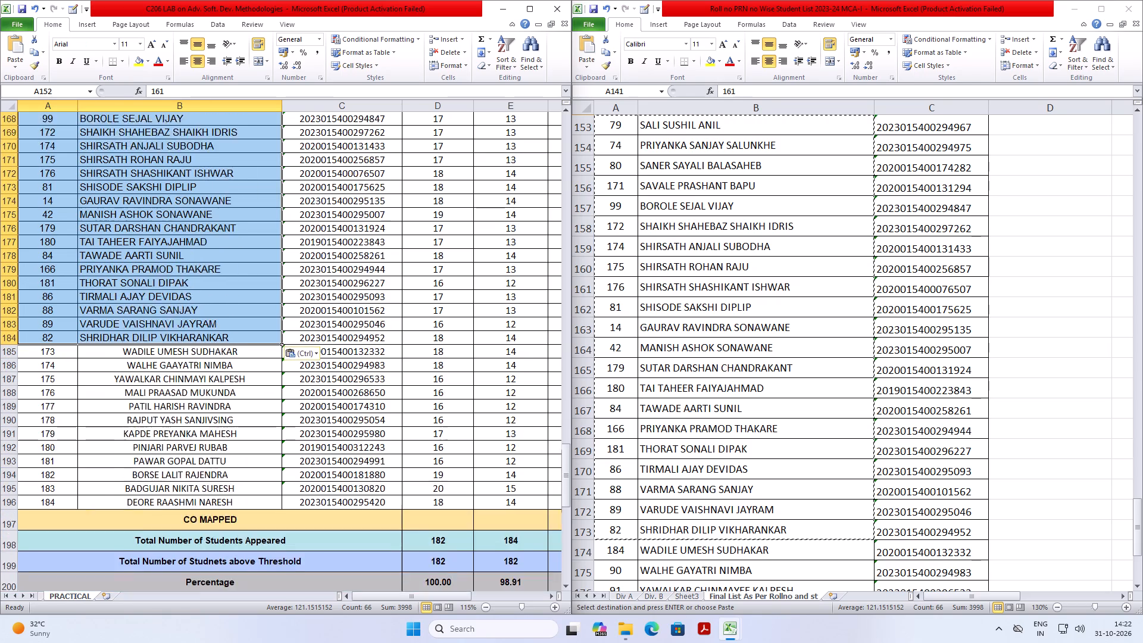
{"action": "scroll", "coordinate": [251, 517], "scroll_direction": "down", "scroll_amount": 1}
{"action": "left_click", "coordinate": [669, 419]}
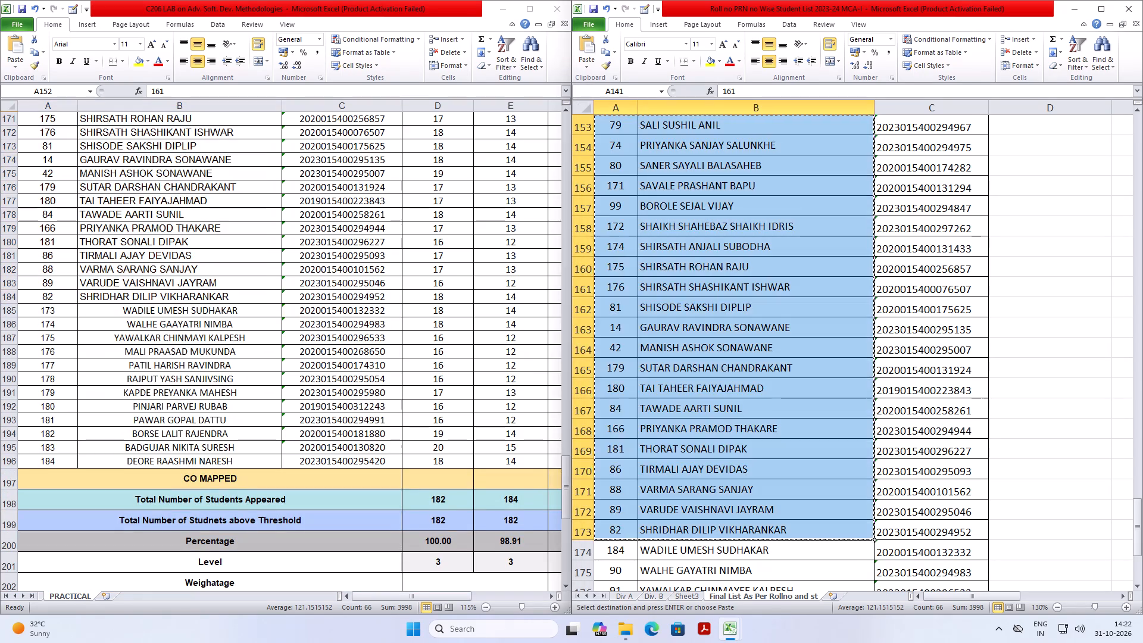
{"action": "scroll", "coordinate": [669, 419], "scroll_direction": "down", "scroll_amount": 6}
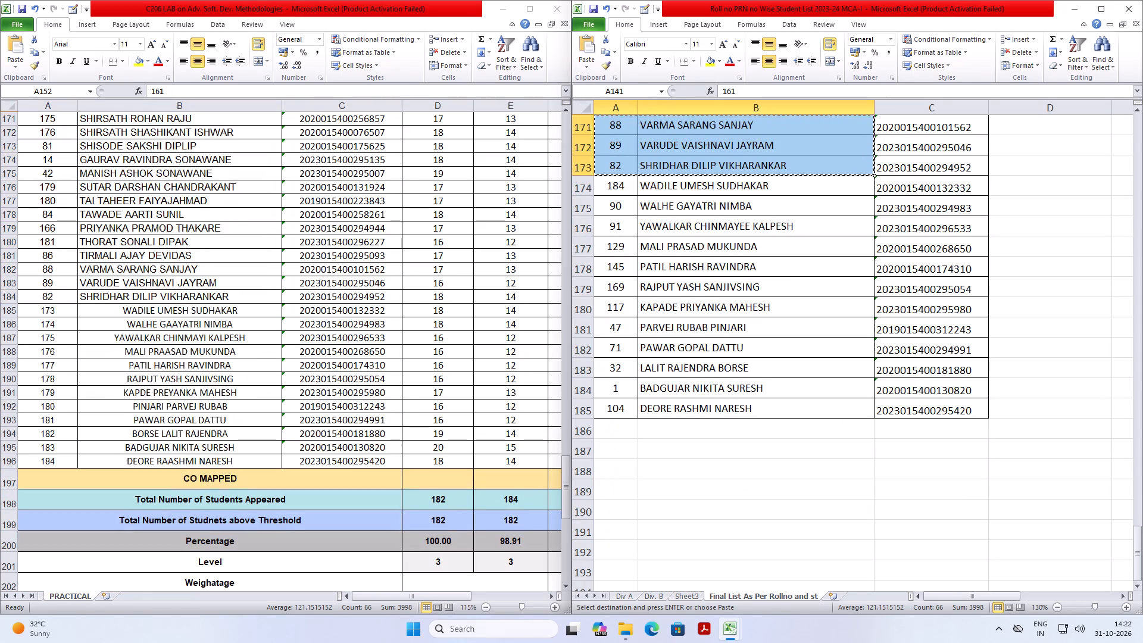
{"action": "left_click_drag", "start_coordinate": [619, 187], "coordinate": [623, 186]}
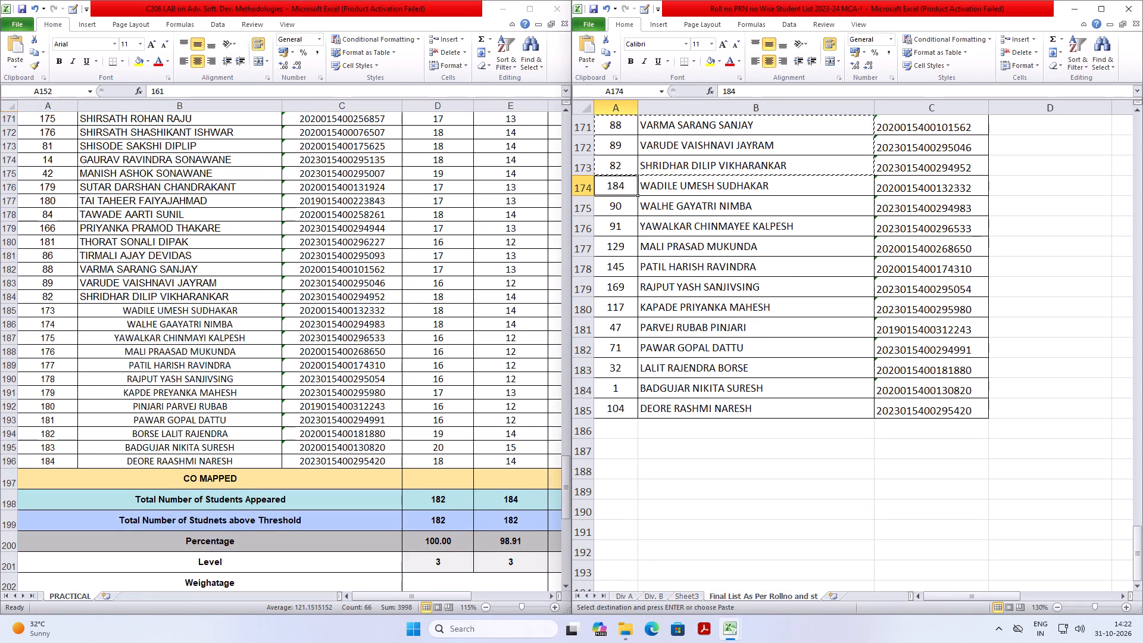
{"action": "left_click_drag", "start_coordinate": [623, 186], "coordinate": [629, 188]}
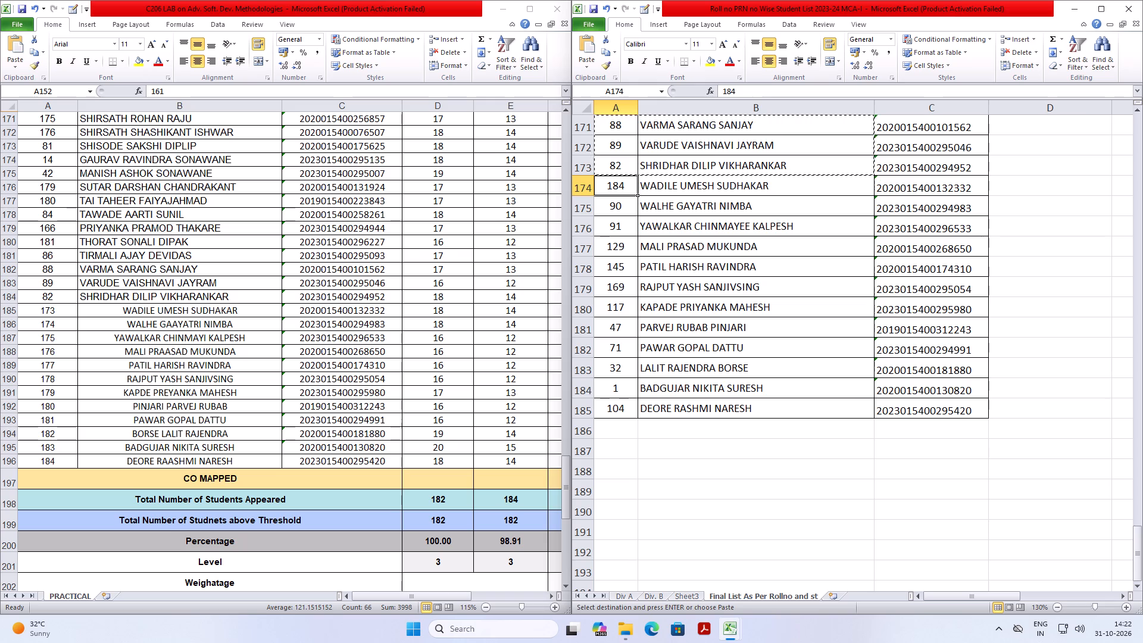
{"action": "left_click_drag", "start_coordinate": [629, 188], "coordinate": [683, 238]}
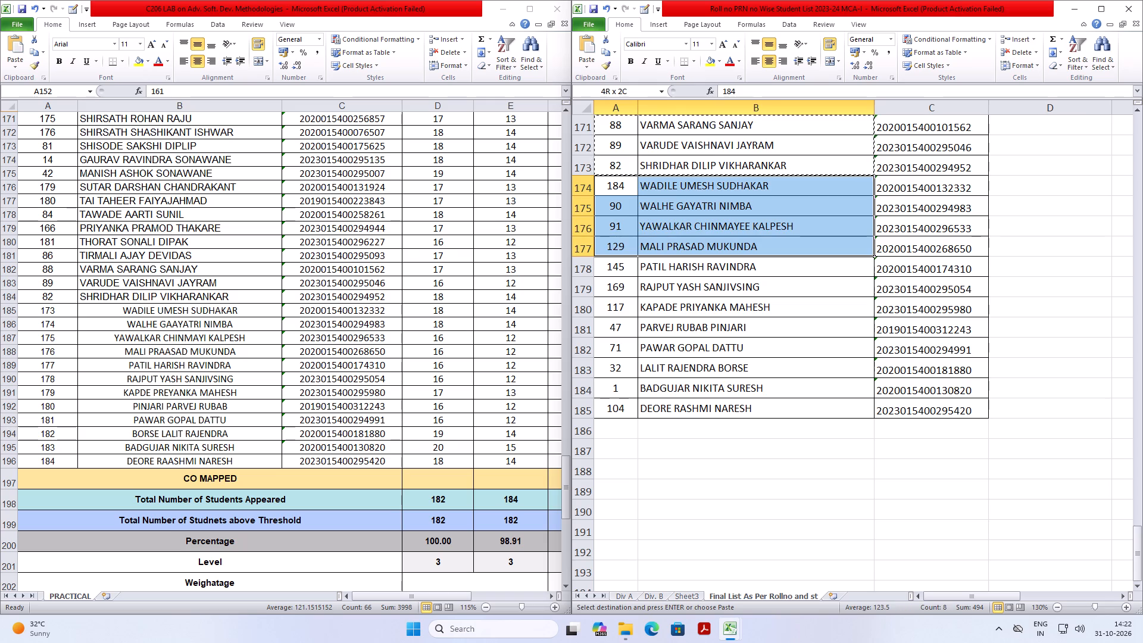
{"action": "left_click_drag", "start_coordinate": [683, 238], "coordinate": [699, 261]}
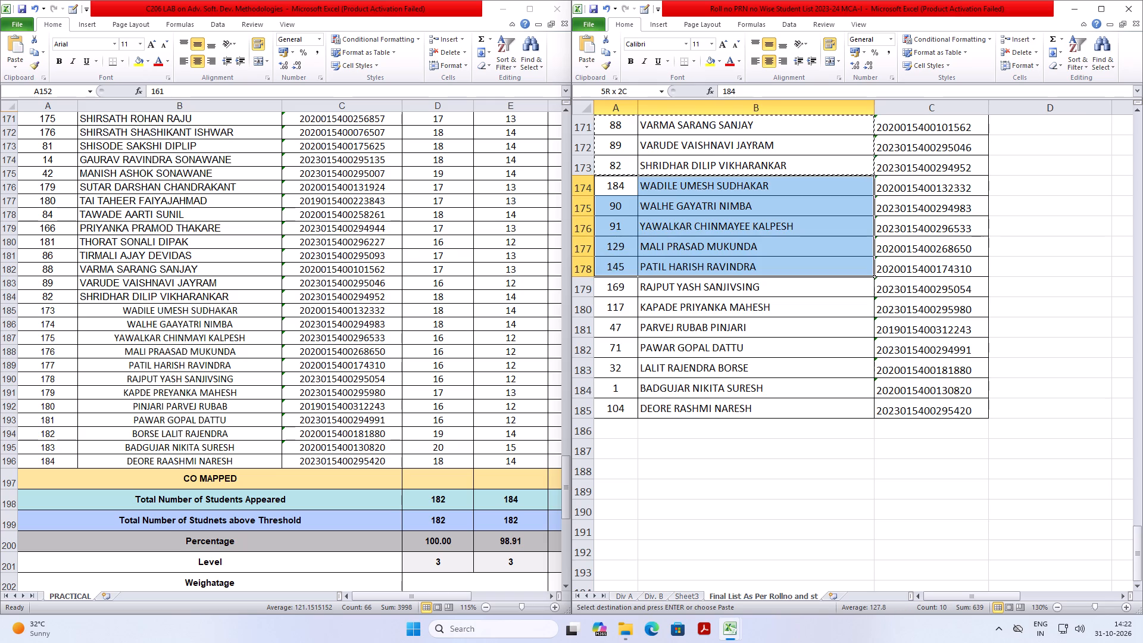
{"action": "left_click_drag", "start_coordinate": [699, 261], "coordinate": [699, 263]}
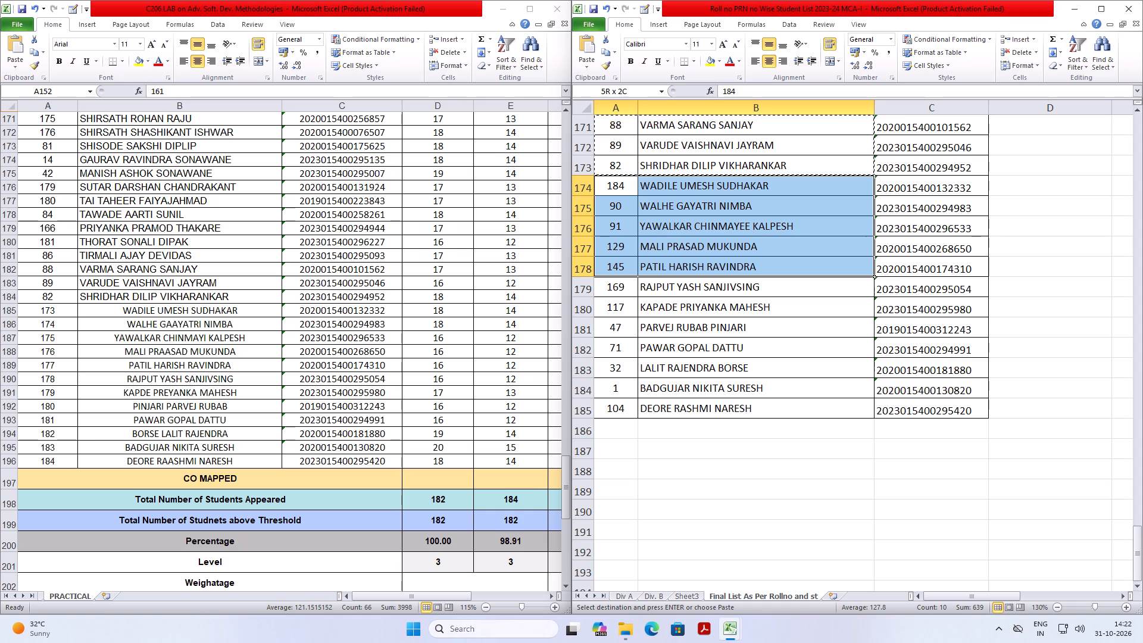
{"action": "left_click_drag", "start_coordinate": [699, 263], "coordinate": [706, 318]}
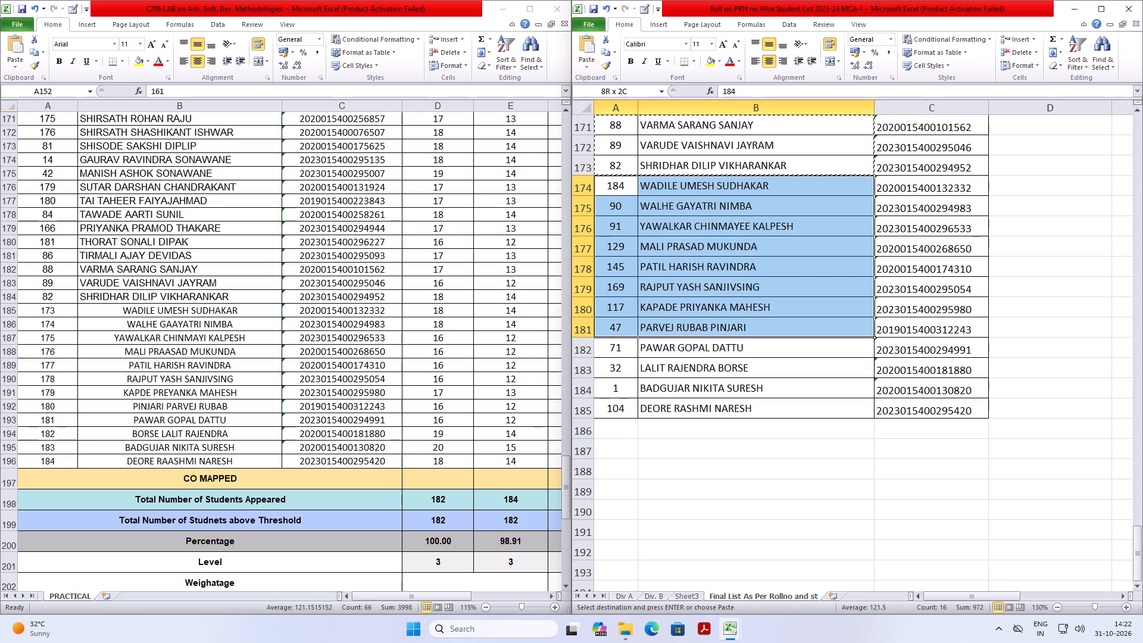
{"action": "left_click_drag", "start_coordinate": [706, 318], "coordinate": [707, 355]}
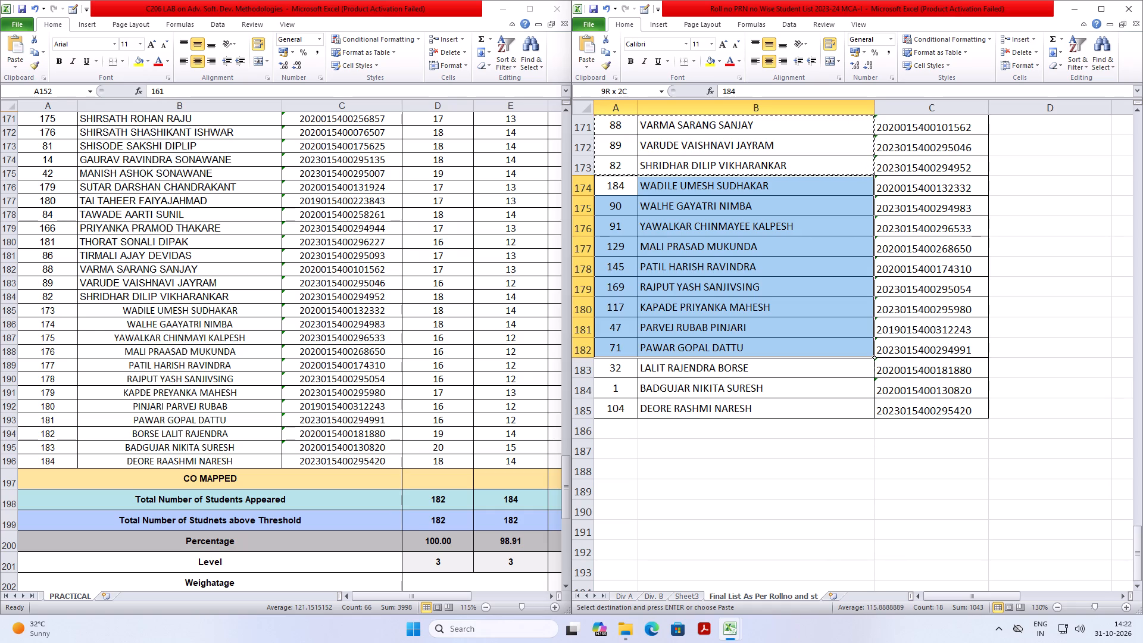
{"action": "left_click_drag", "start_coordinate": [707, 355], "coordinate": [707, 361]}
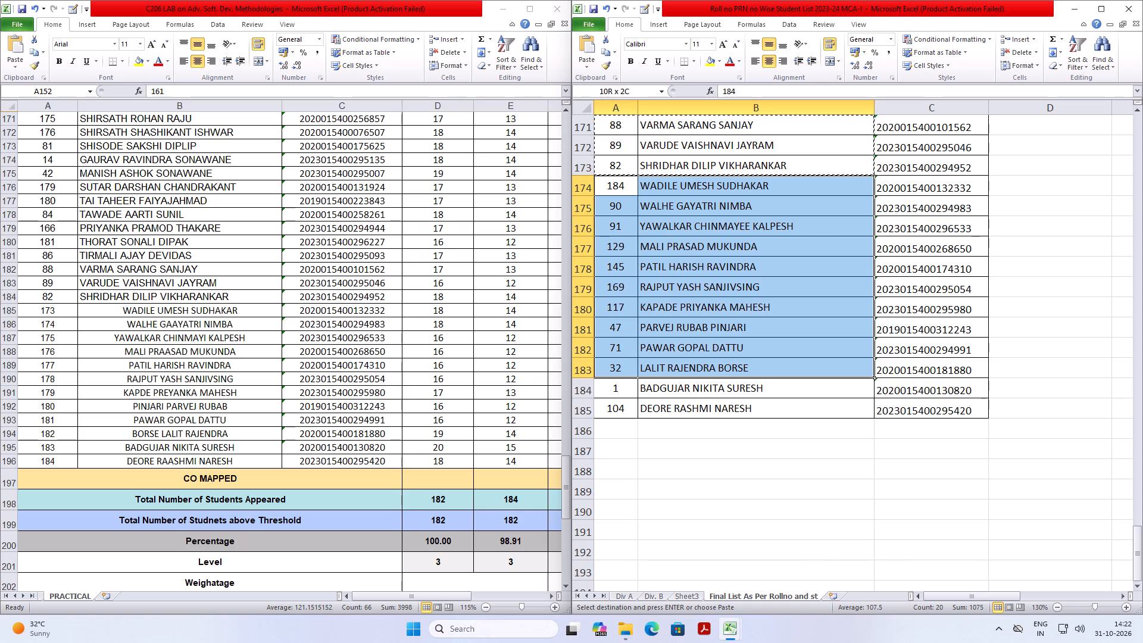
{"action": "left_click_drag", "start_coordinate": [707, 361], "coordinate": [711, 382]}
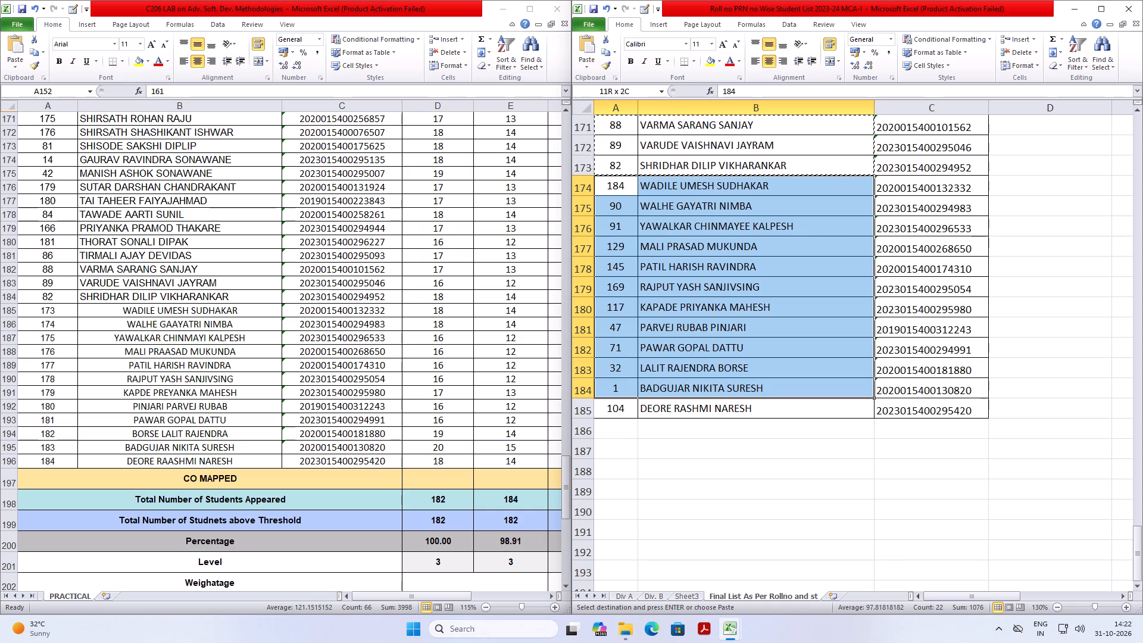
{"action": "left_click_drag", "start_coordinate": [711, 382], "coordinate": [714, 404]}
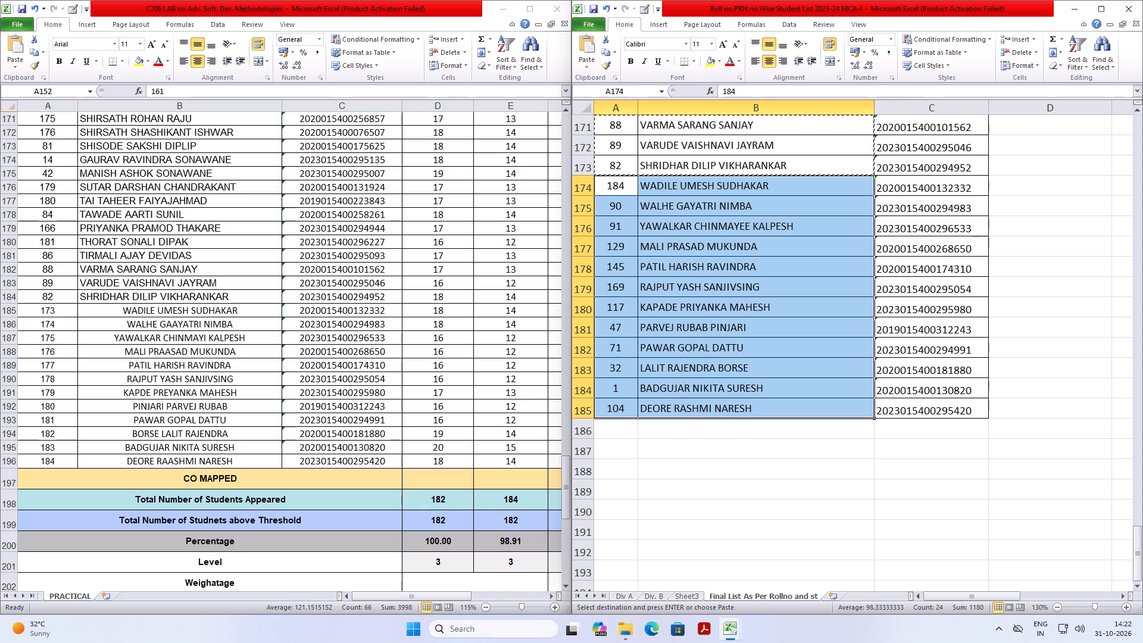
{"action": "key", "text": "ctrl+c"}
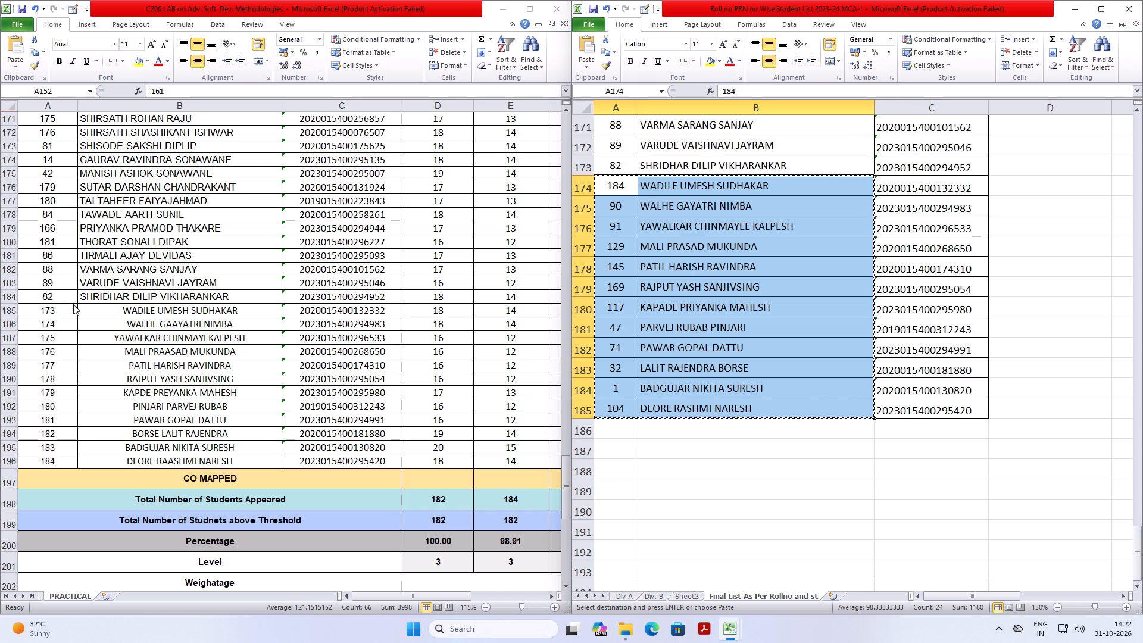
Paste the copied roll numbers and names over the PRACTICAL sheet block starting at A185.
{"action": "left_click", "coordinate": [70, 305]}
{"action": "left_click", "coordinate": [71, 310]}
{"action": "key", "text": "ctrl+v"}
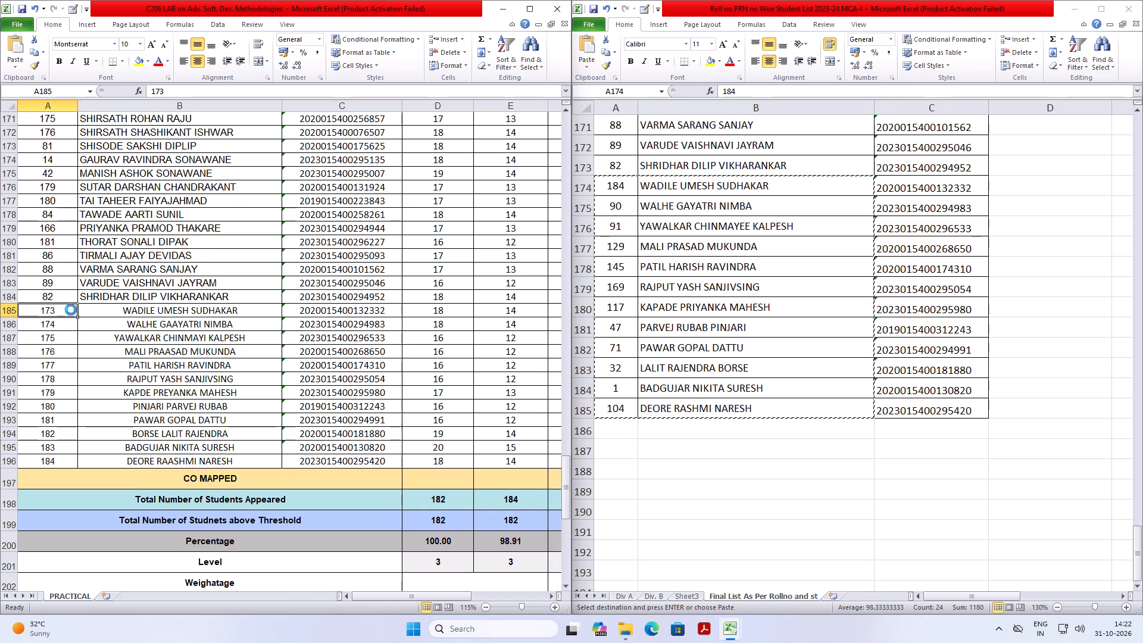
{"action": "left_click", "coordinate": [203, 416]}
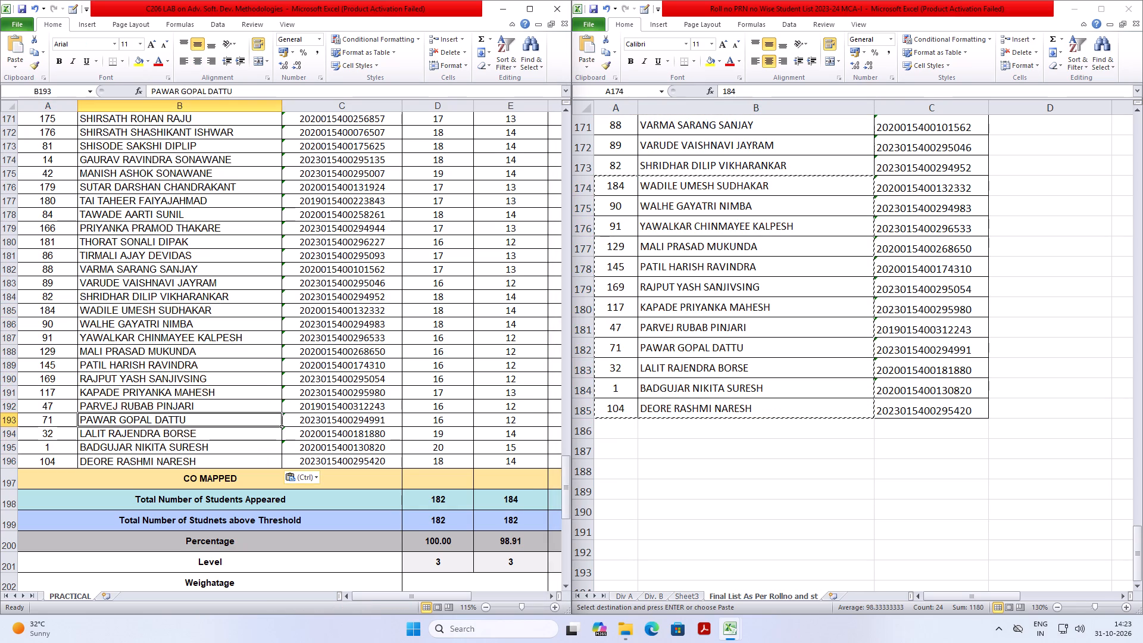
Save the C206 LAB on Adv. Soft. Dev. Methodologies workbook and close it.
{"action": "key", "text": "ctrl+s"}
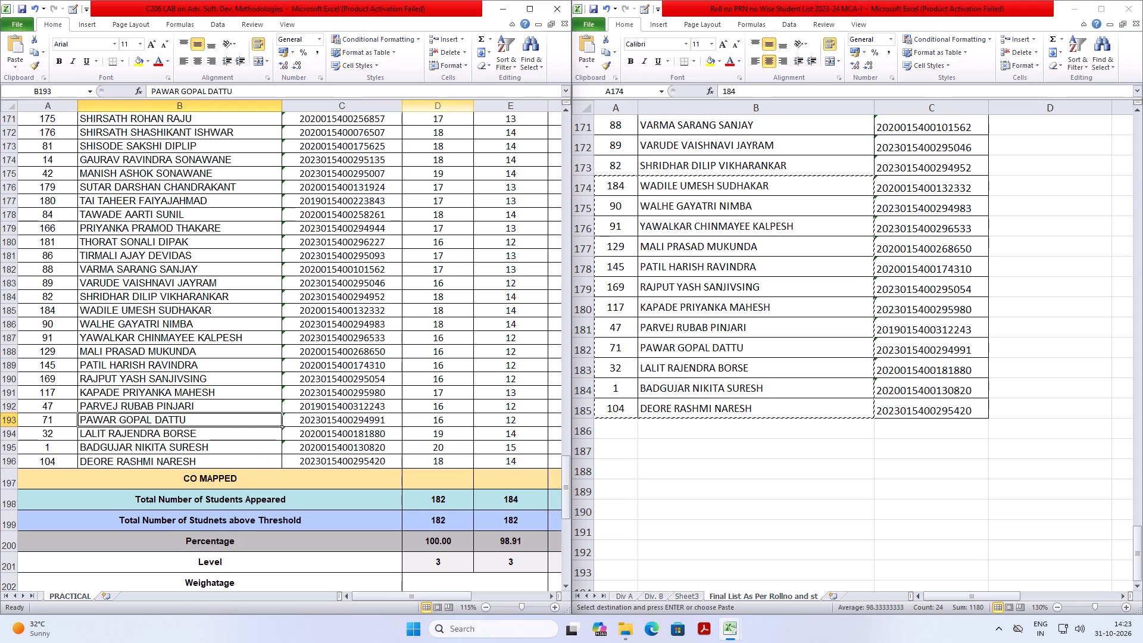
{"action": "left_click", "coordinate": [361, 223]}
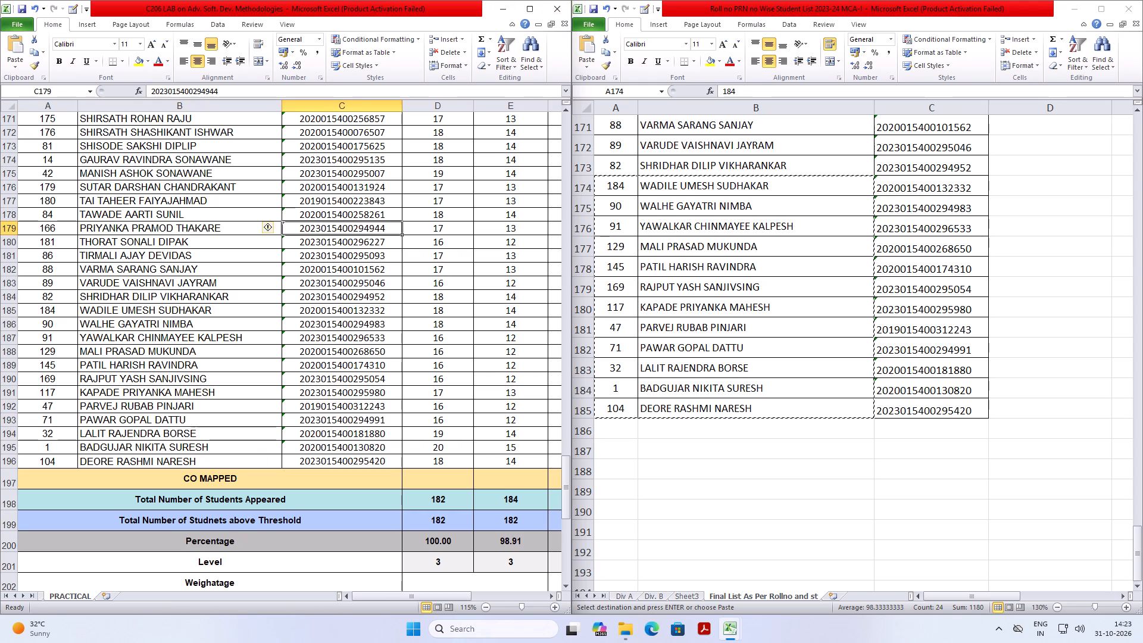
{"action": "key", "text": "ctrl+s"}
{"action": "left_click", "coordinate": [553, 11]}
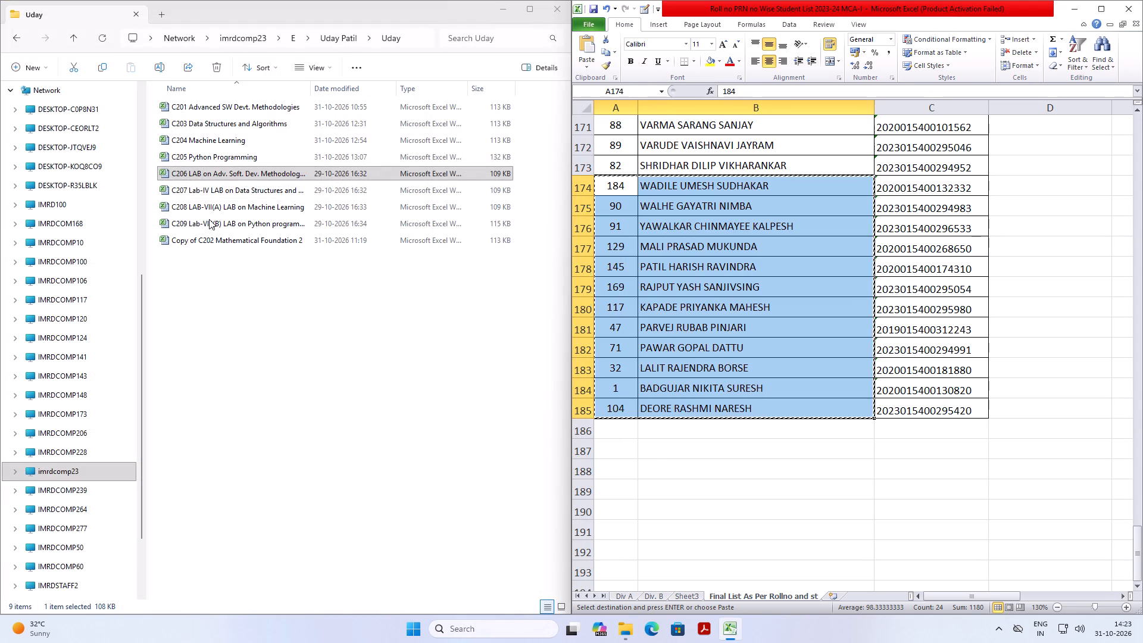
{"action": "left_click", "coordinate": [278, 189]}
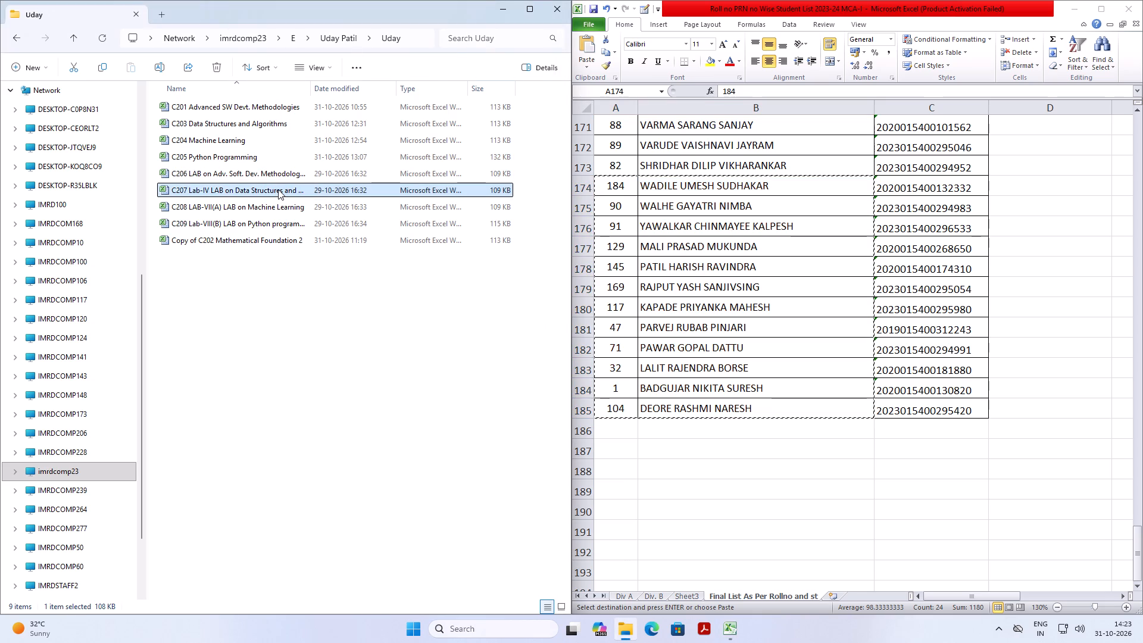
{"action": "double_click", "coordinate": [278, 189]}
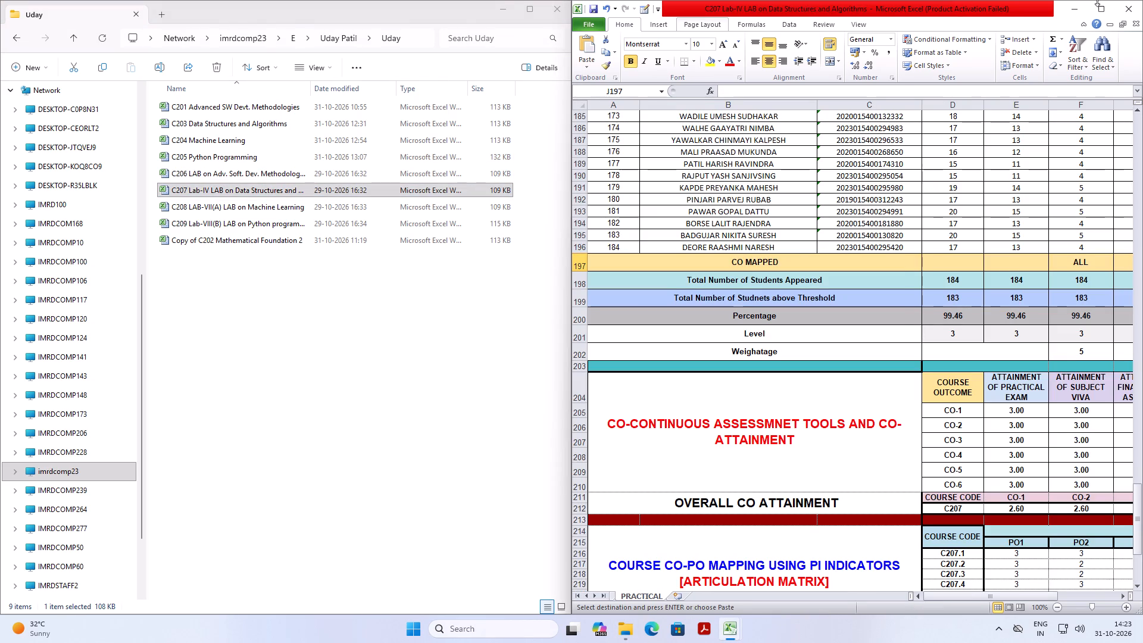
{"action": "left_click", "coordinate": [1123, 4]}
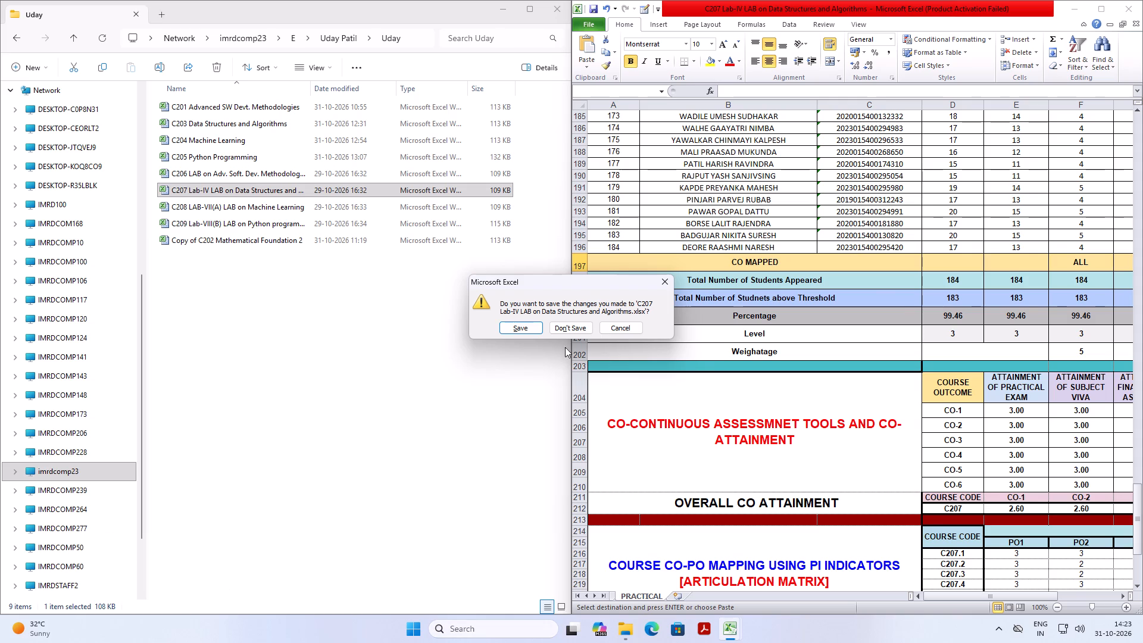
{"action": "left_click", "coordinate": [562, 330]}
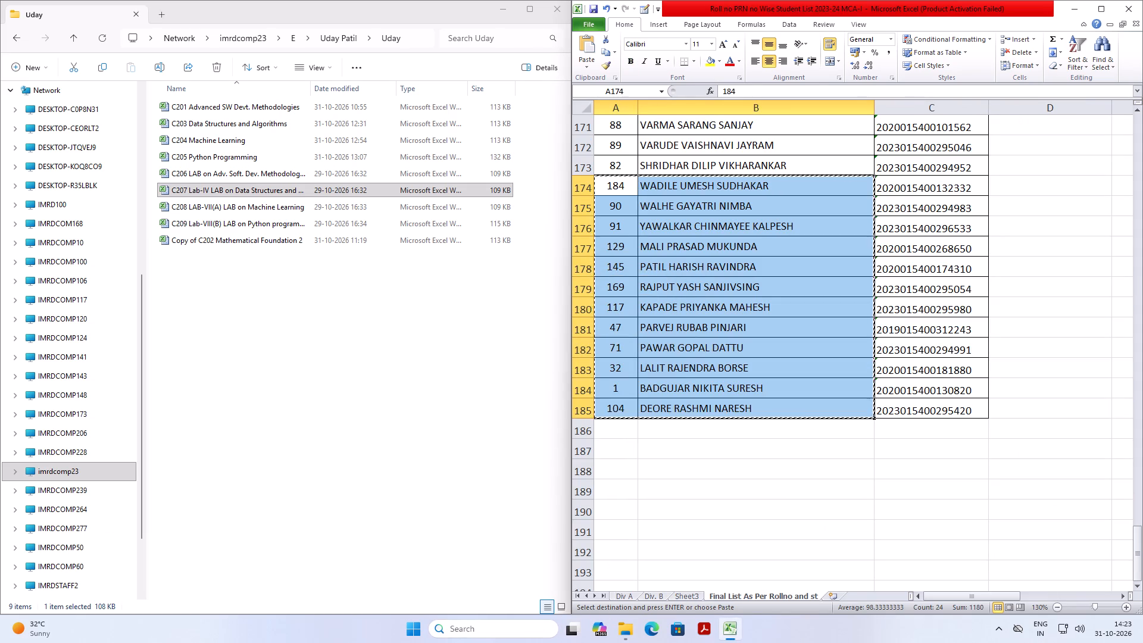
Open the recent workbook C207 Lab-IV LAB on Data Structures and Algorithms in a new, separate Excel window.
{"action": "left_click", "coordinate": [519, 635]}
{"action": "left_click", "coordinate": [548, 234]}
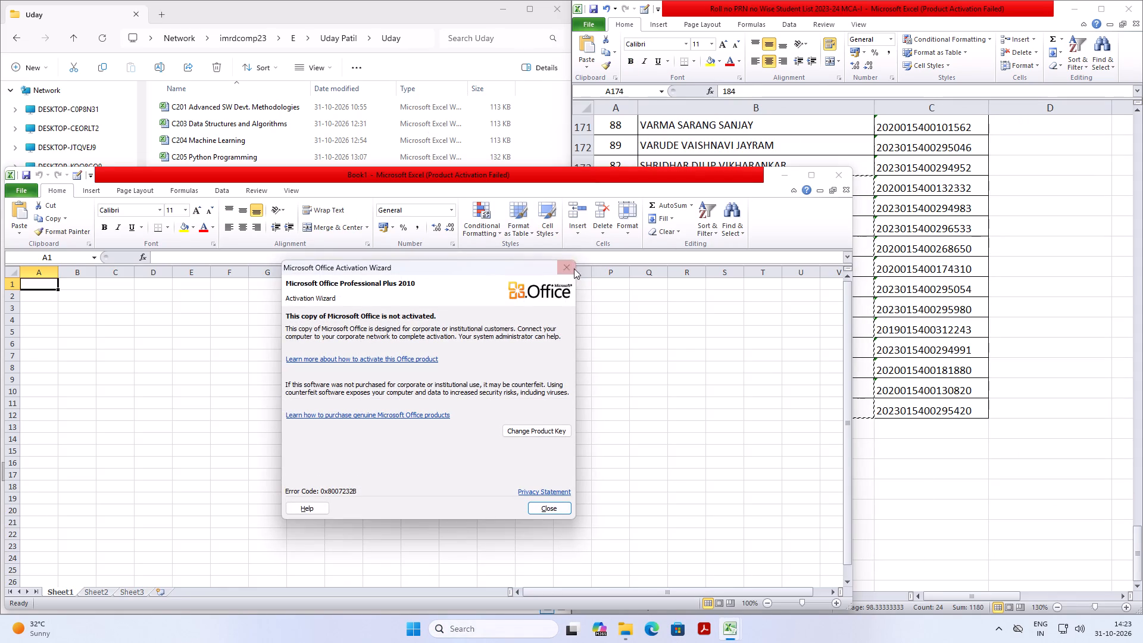
{"action": "left_click", "coordinate": [563, 273]}
{"action": "left_click", "coordinate": [813, 182]}
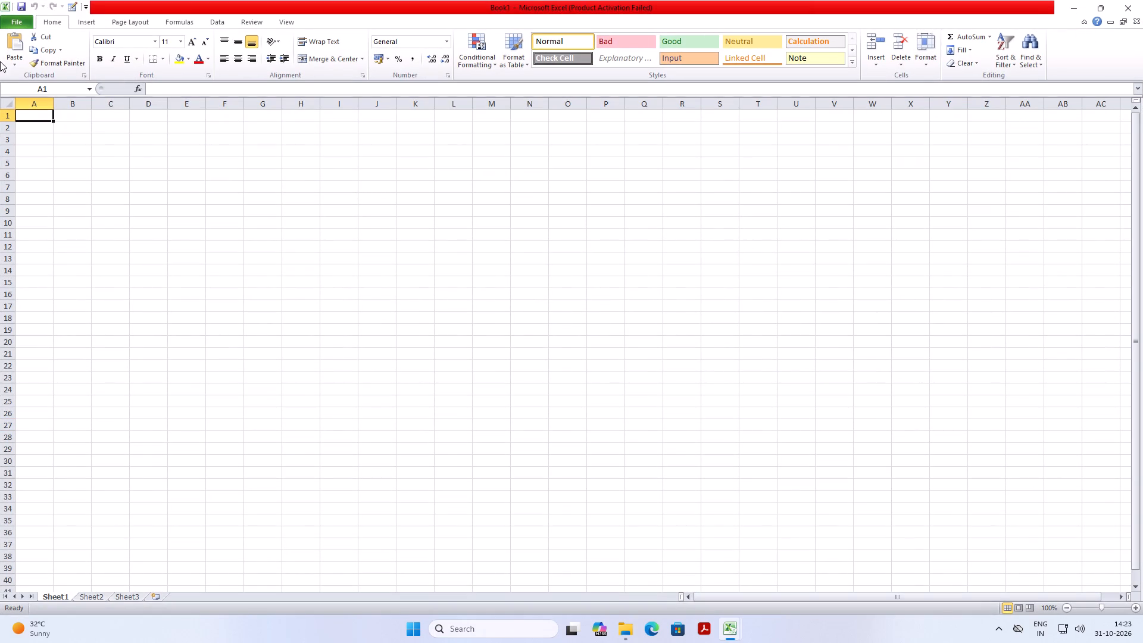
{"action": "left_click", "coordinate": [18, 23]}
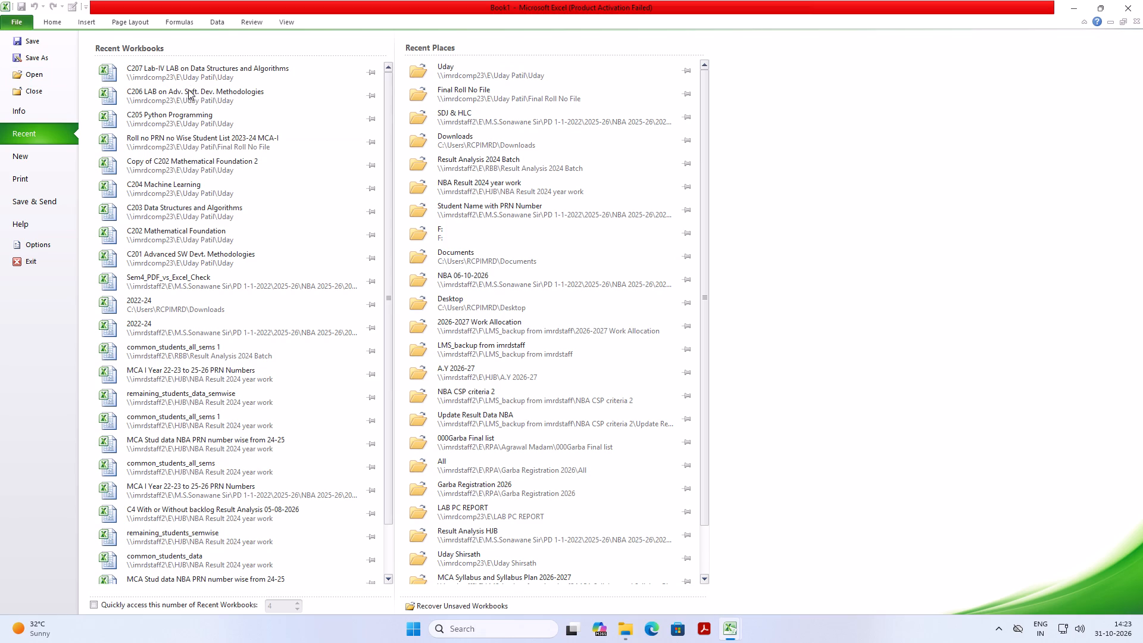
{"action": "left_click", "coordinate": [189, 83]}
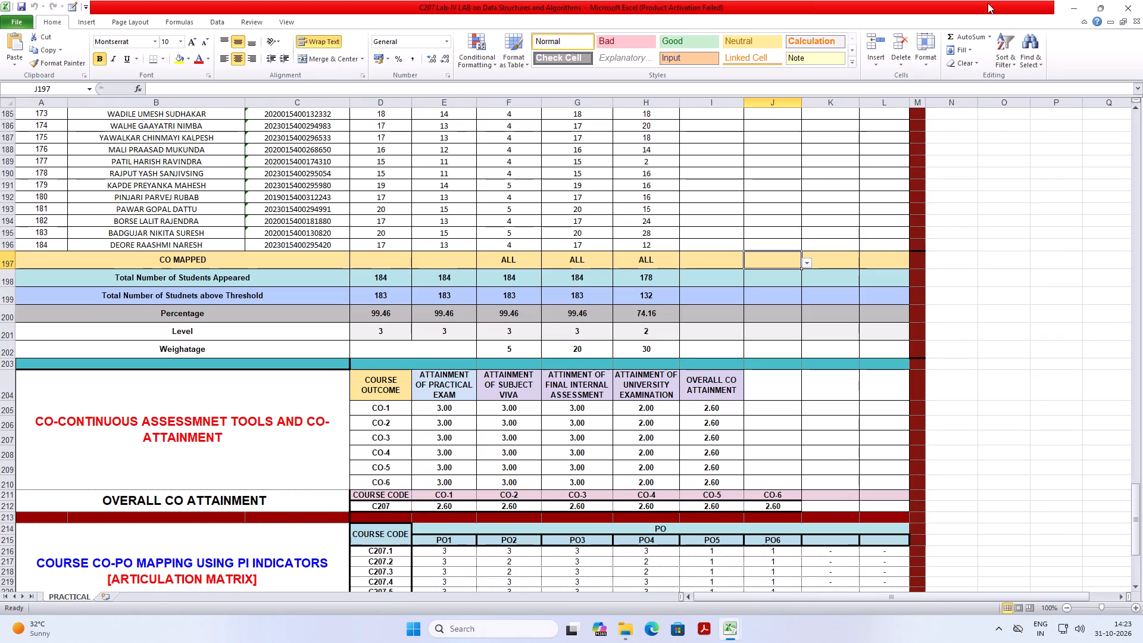
Arrange the C207 workbook window in a half-screen layout side by side with the final roll number list.
{"action": "left_click", "coordinate": [1097, 5]}
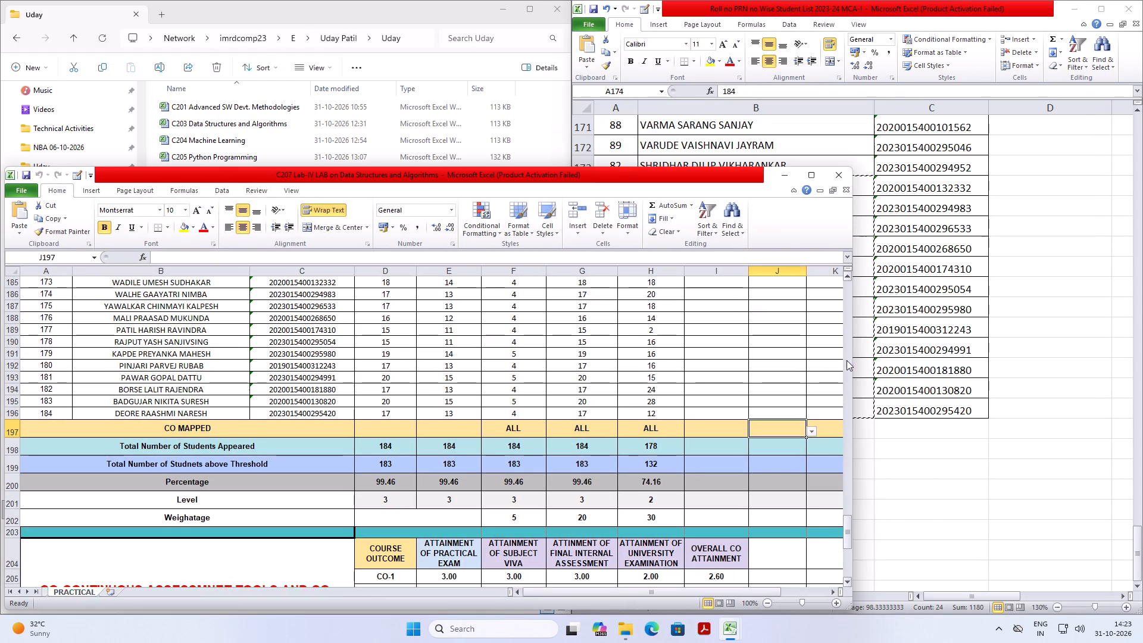
{"action": "left_click_drag", "start_coordinate": [709, 193], "coordinate": [0, 618]}
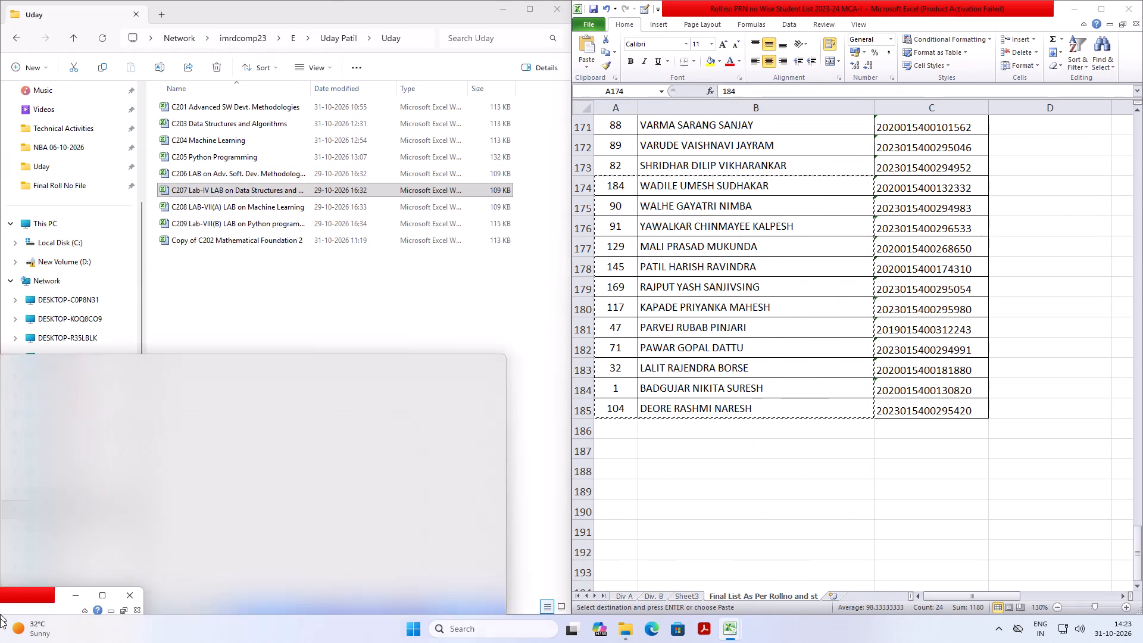
{"action": "left_click_drag", "start_coordinate": [0, 618], "coordinate": [136, 454]}
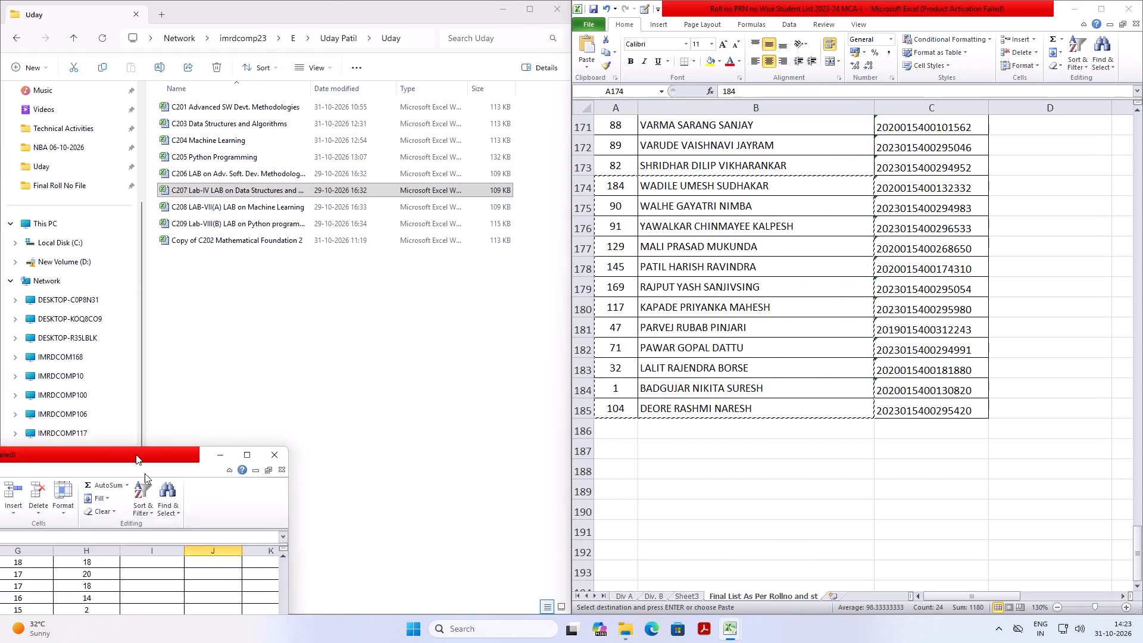
{"action": "left_click_drag", "start_coordinate": [136, 454], "coordinate": [0, 585]}
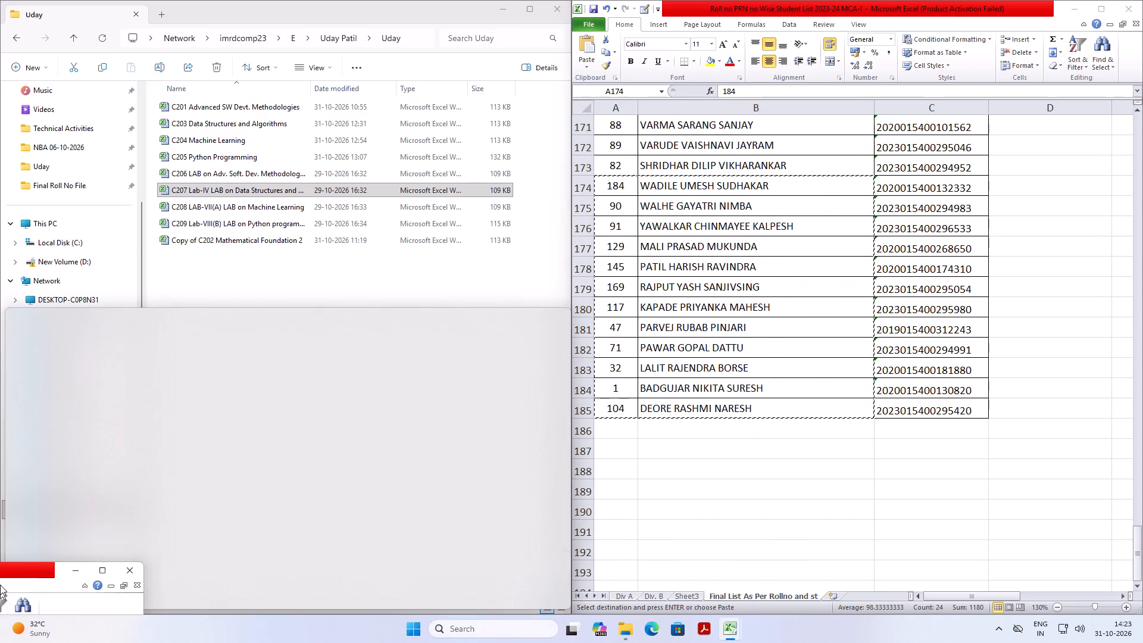
{"action": "left_click_drag", "start_coordinate": [0, 585], "coordinate": [470, 0]}
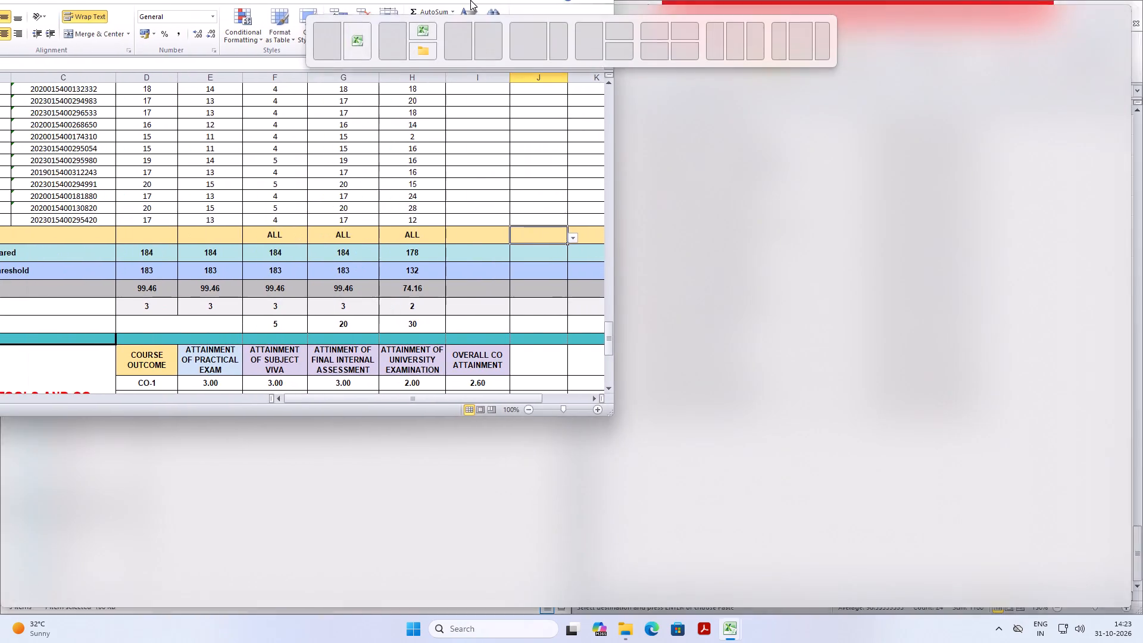
{"action": "left_click_drag", "start_coordinate": [470, 0], "coordinate": [292, 432]}
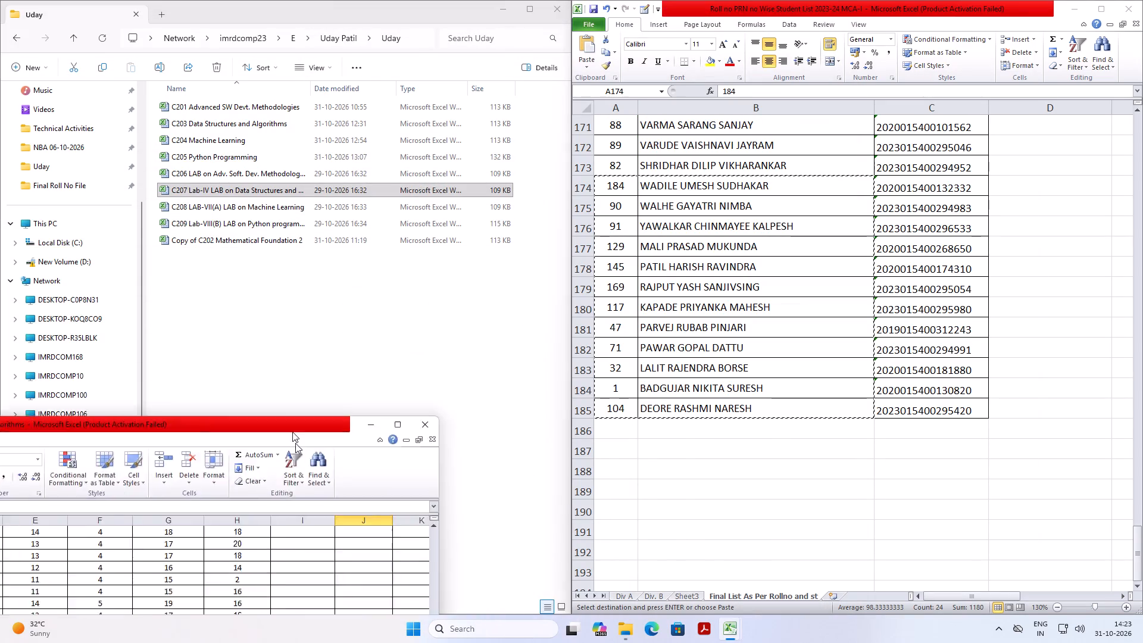
{"action": "left_click_drag", "start_coordinate": [292, 432], "coordinate": [239, 176]}
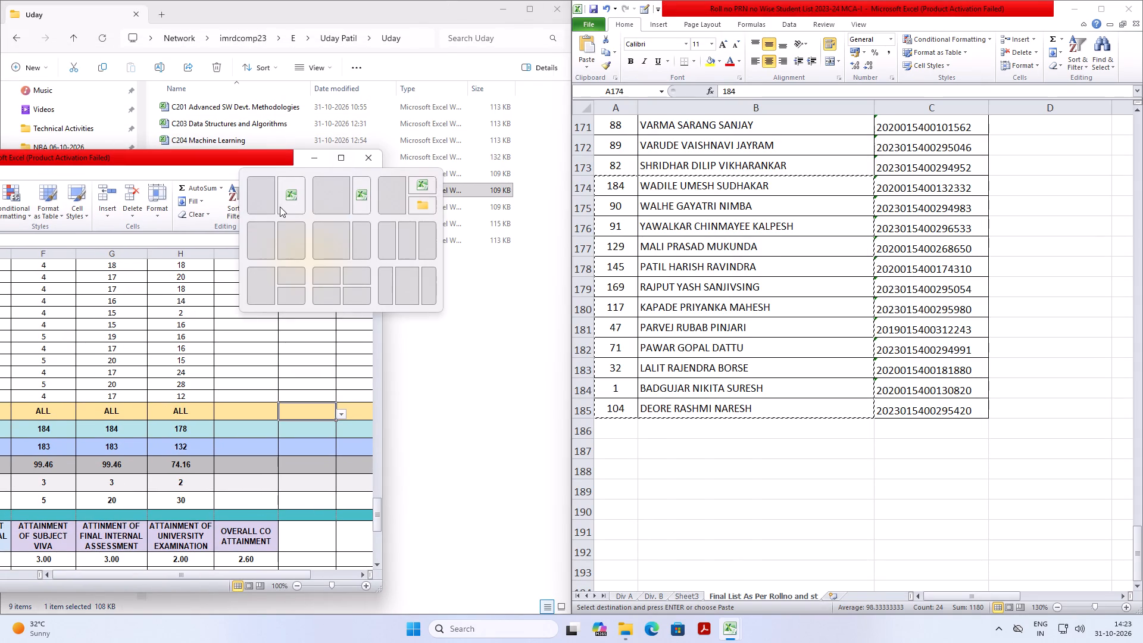
{"action": "left_click", "coordinate": [261, 207]}
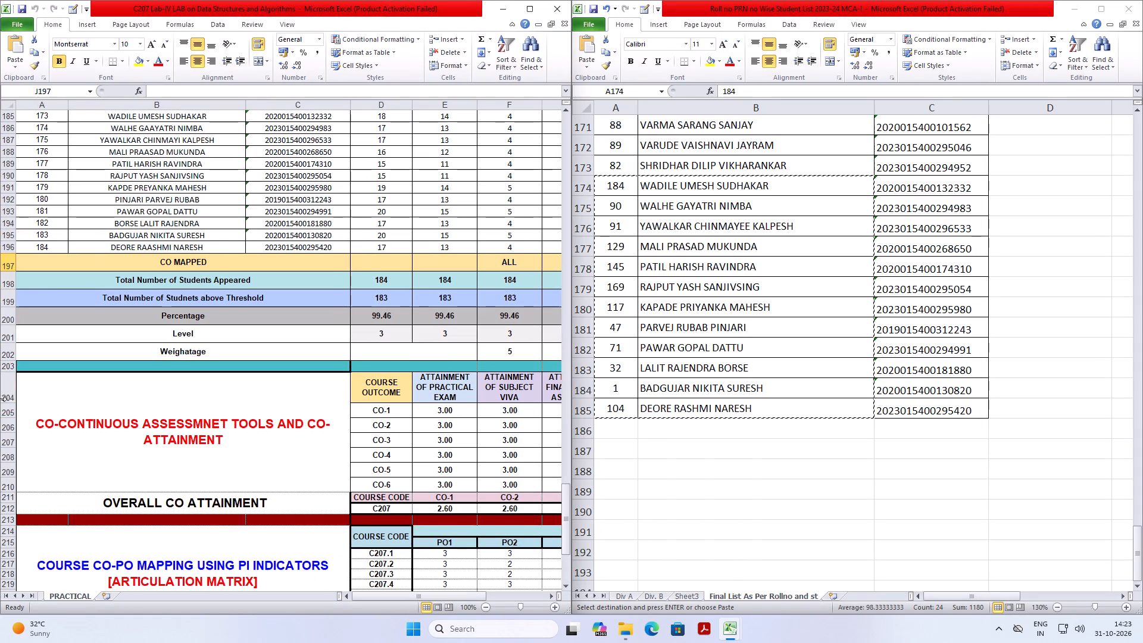
Look through the student rows of the C207 PRACTICAL sheet, back to the first student in the list.
{"action": "scroll", "coordinate": [71, 211], "scroll_direction": "up", "scroll_amount": 20}
{"action": "scroll", "coordinate": [76, 210], "scroll_direction": "down", "scroll_amount": 4}
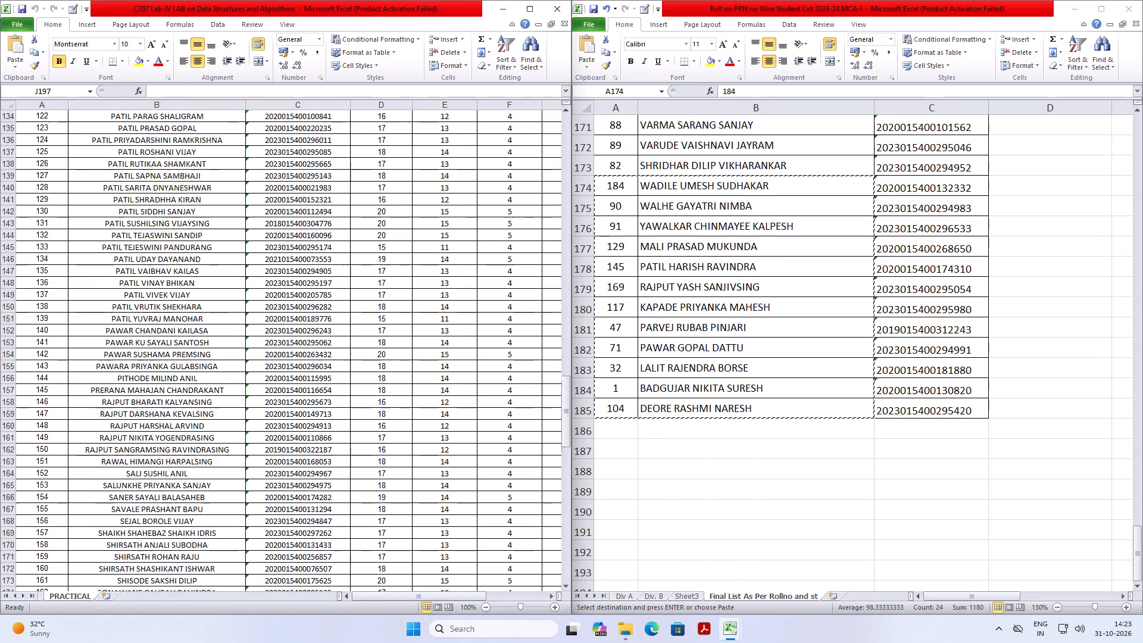
{"action": "scroll", "coordinate": [76, 210], "scroll_direction": "down", "scroll_amount": 11}
{"action": "scroll", "coordinate": [76, 210], "scroll_direction": "up", "scroll_amount": 6}
{"action": "scroll", "coordinate": [76, 210], "scroll_direction": "up", "scroll_amount": 15}
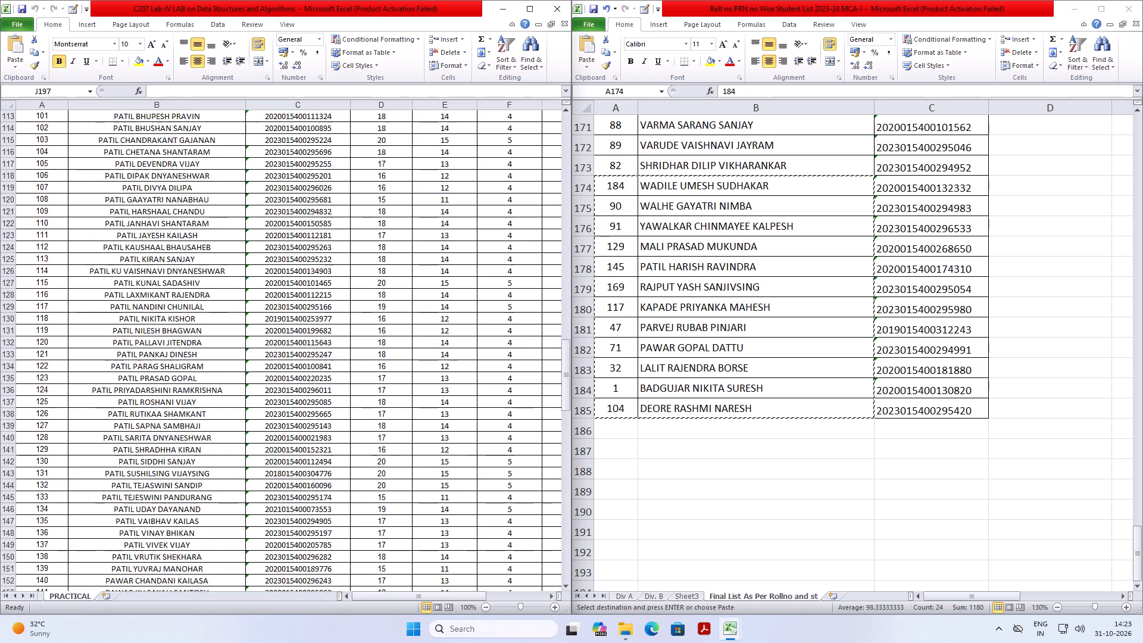
{"action": "scroll", "coordinate": [76, 210], "scroll_direction": "up", "scroll_amount": 20}
{"action": "scroll", "coordinate": [76, 210], "scroll_direction": "up", "scroll_amount": 20}
{"action": "scroll", "coordinate": [76, 210], "scroll_direction": "up", "scroll_amount": 1}
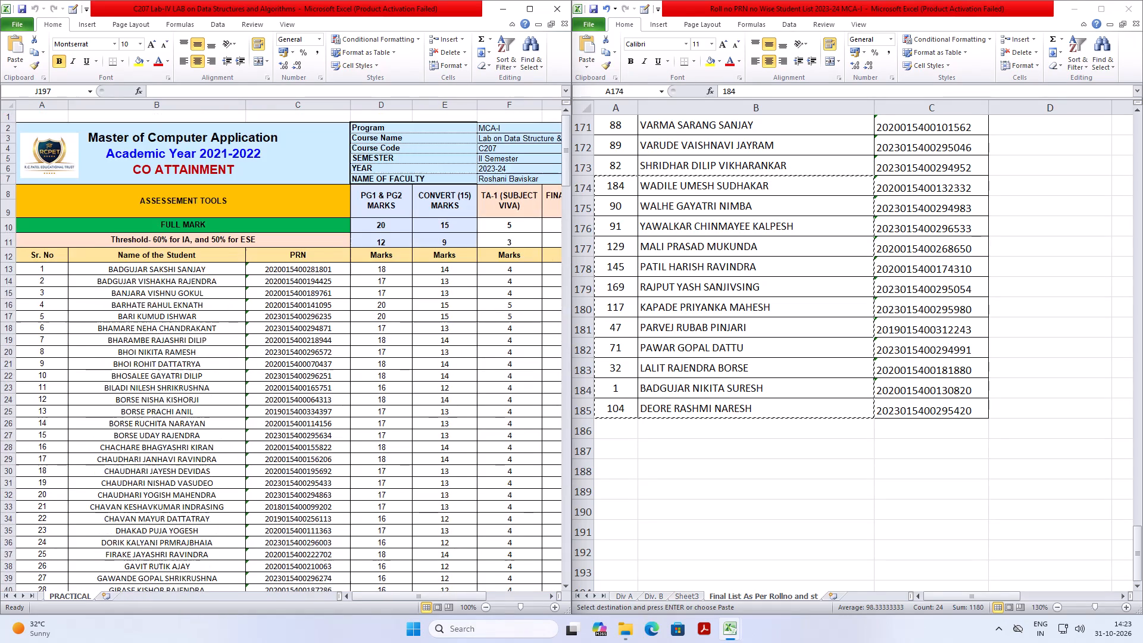
Select roll numbers and student names A2:B29 in the final list, checking the name order row by row against the C207 PRACTICAL sheet.
{"action": "left_click", "coordinate": [831, 204]}
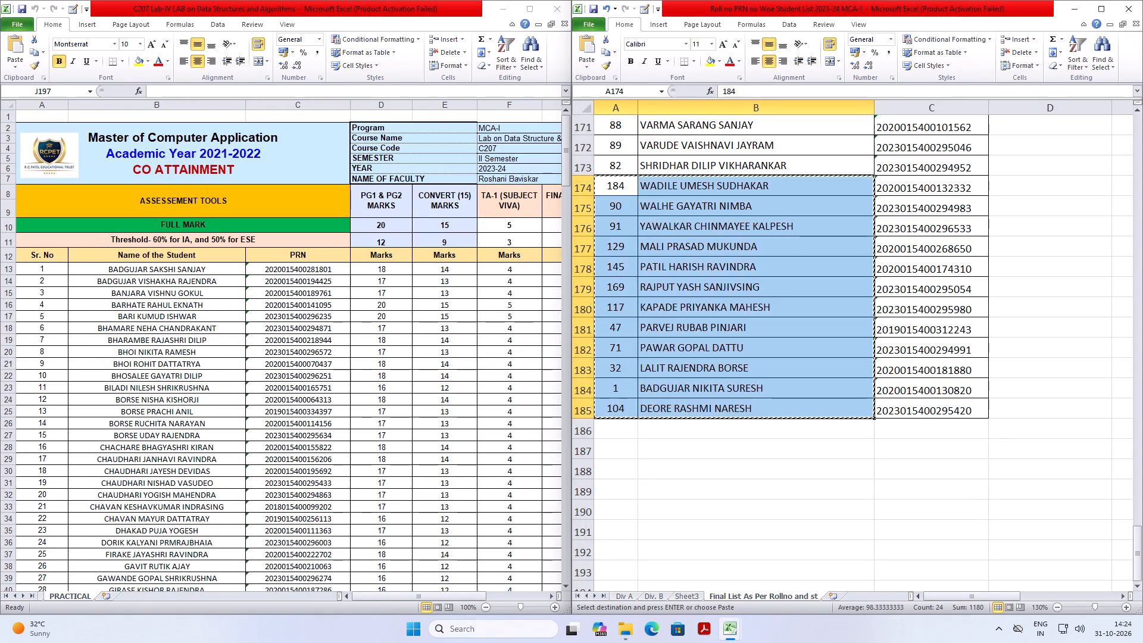
{"action": "scroll", "coordinate": [831, 204], "scroll_direction": "up", "scroll_amount": 5}
{"action": "scroll", "coordinate": [831, 204], "scroll_direction": "up", "scroll_amount": 20}
{"action": "scroll", "coordinate": [831, 204], "scroll_direction": "up", "scroll_amount": 11}
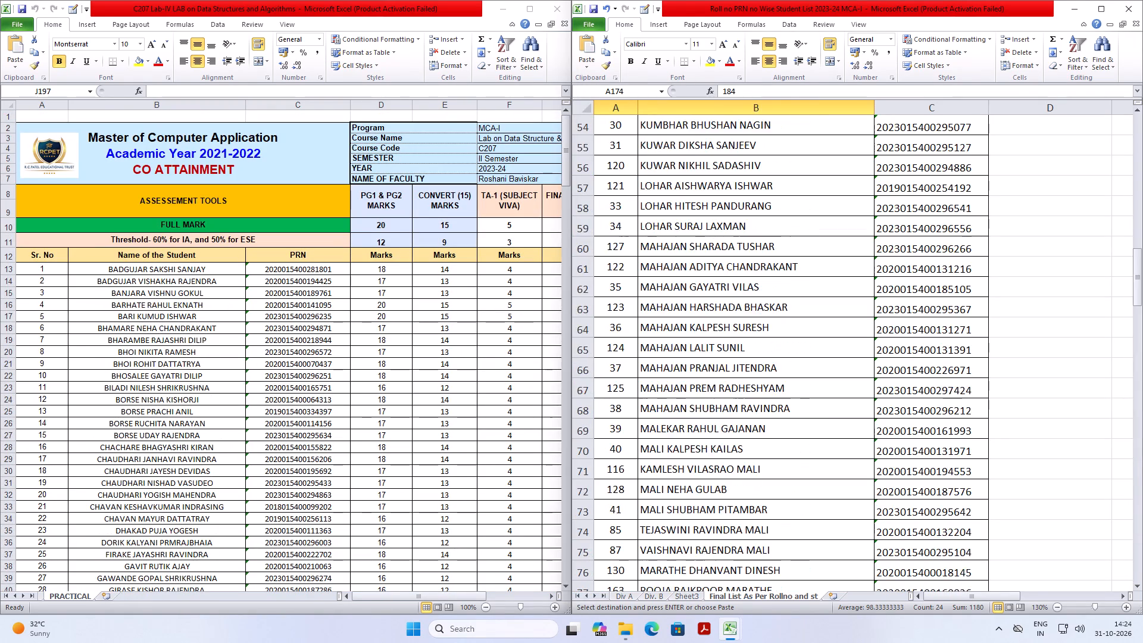
{"action": "scroll", "coordinate": [831, 204], "scroll_direction": "up", "scroll_amount": 20}
{"action": "scroll", "coordinate": [831, 204], "scroll_direction": "up", "scroll_amount": 11}
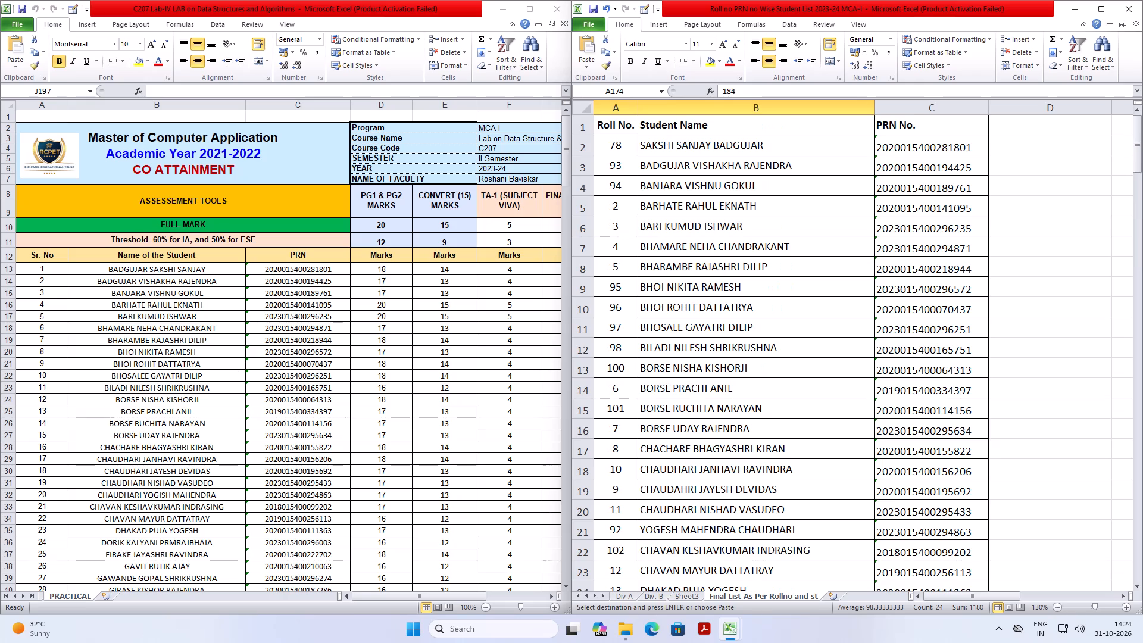
{"action": "left_click_drag", "start_coordinate": [624, 146], "coordinate": [671, 179]}
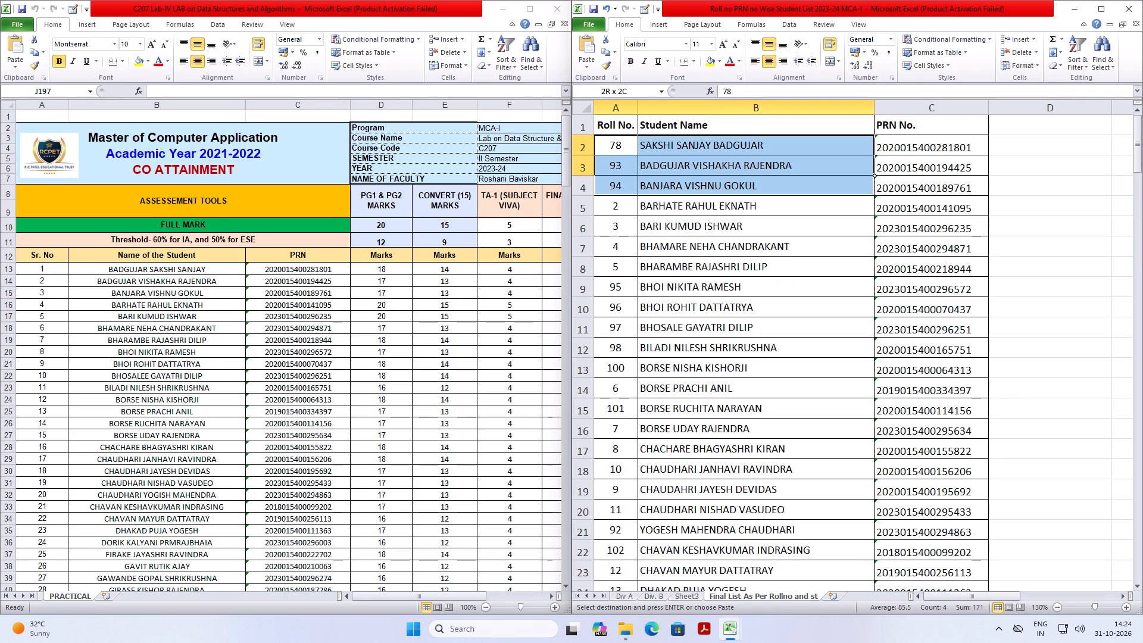
{"action": "left_click_drag", "start_coordinate": [671, 179], "coordinate": [669, 182]}
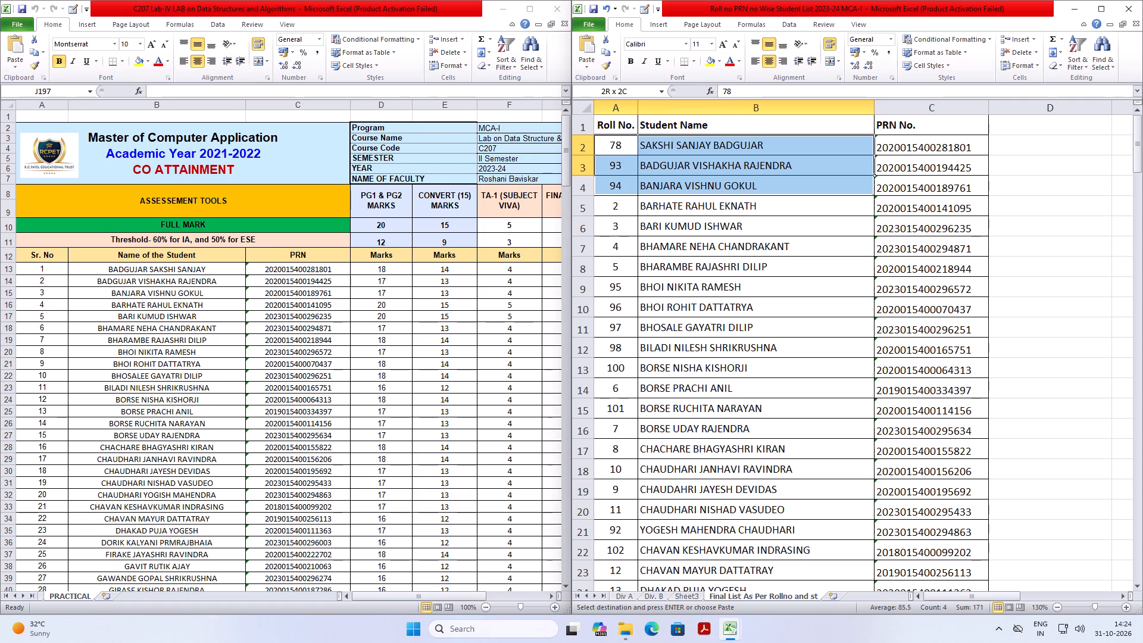
{"action": "left_click_drag", "start_coordinate": [669, 182], "coordinate": [669, 182]}
{"action": "left_click_drag", "start_coordinate": [669, 182], "coordinate": [668, 266]}
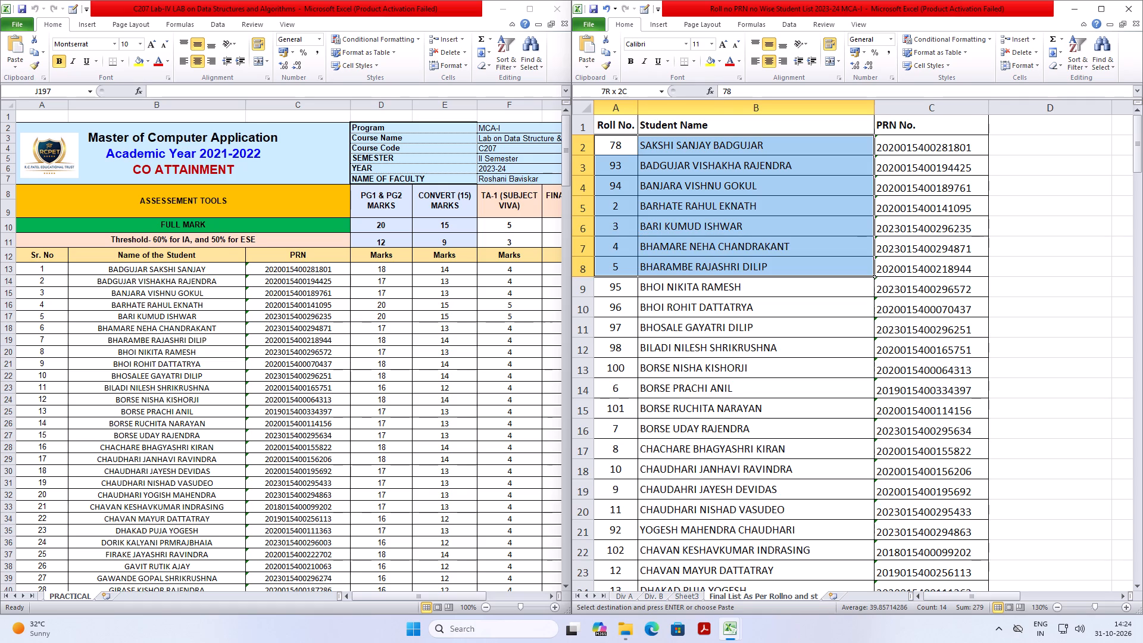
{"action": "left_click_drag", "start_coordinate": [668, 266], "coordinate": [666, 301]}
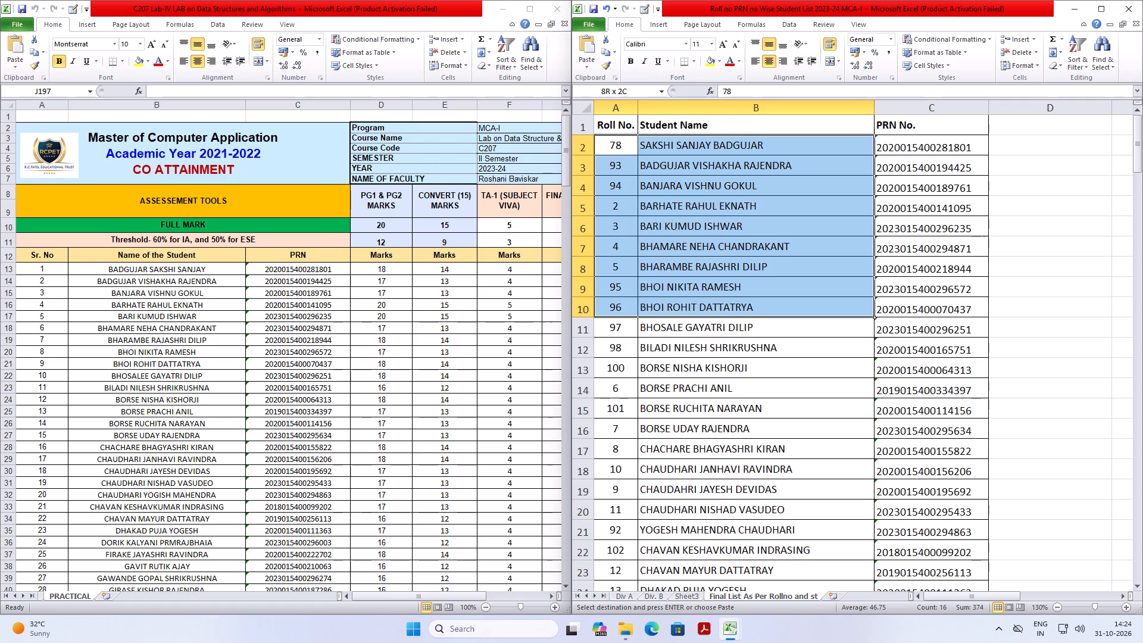
{"action": "left_click_drag", "start_coordinate": [666, 301], "coordinate": [667, 329]}
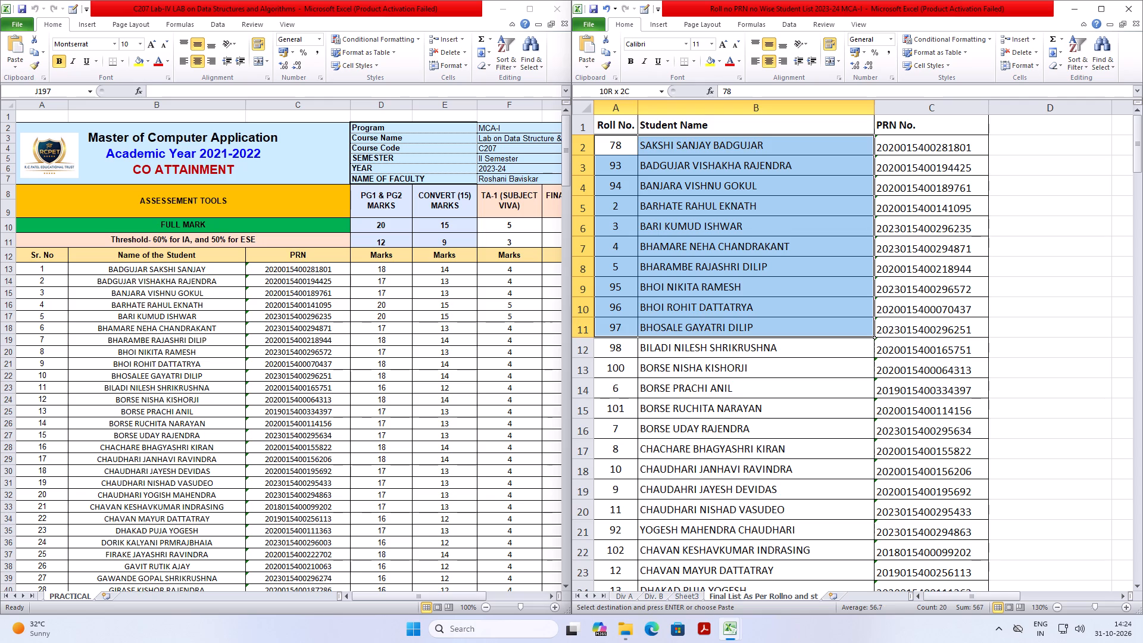
{"action": "left_click_drag", "start_coordinate": [667, 329], "coordinate": [666, 367]}
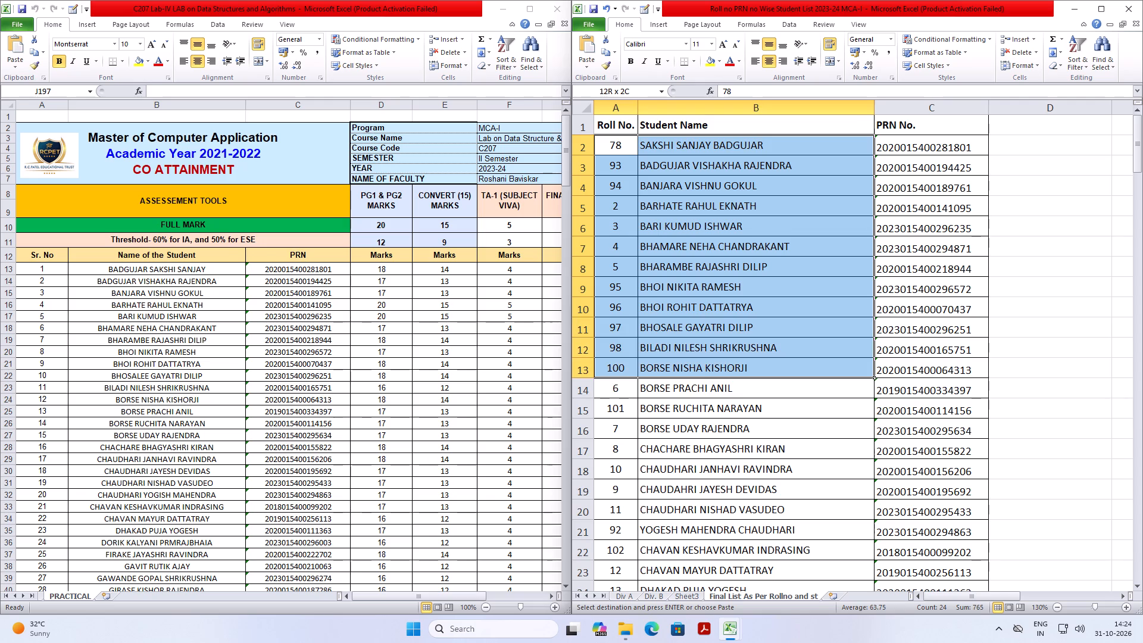
{"action": "left_click_drag", "start_coordinate": [666, 367], "coordinate": [661, 411]}
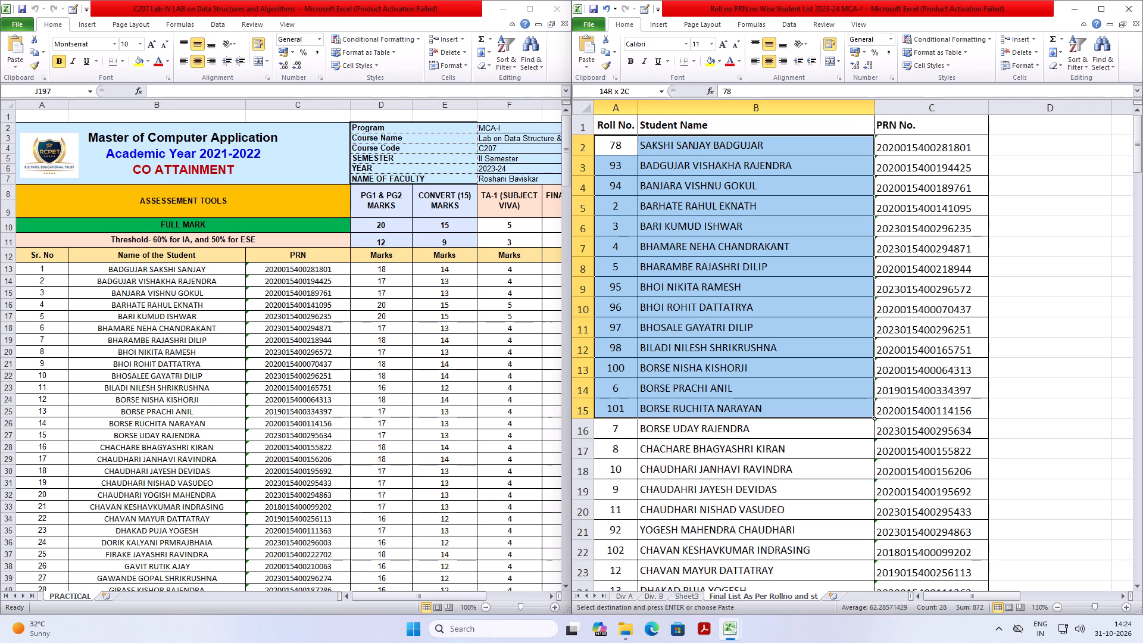
{"action": "left_click_drag", "start_coordinate": [661, 411], "coordinate": [659, 421]}
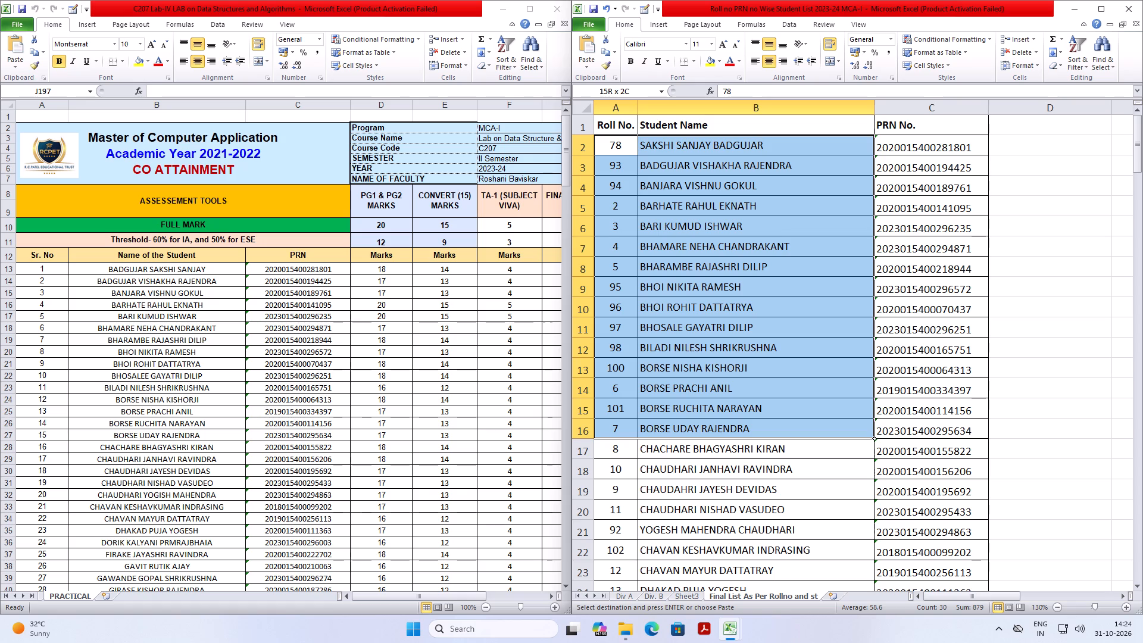
{"action": "left_click_drag", "start_coordinate": [659, 421], "coordinate": [690, 485]}
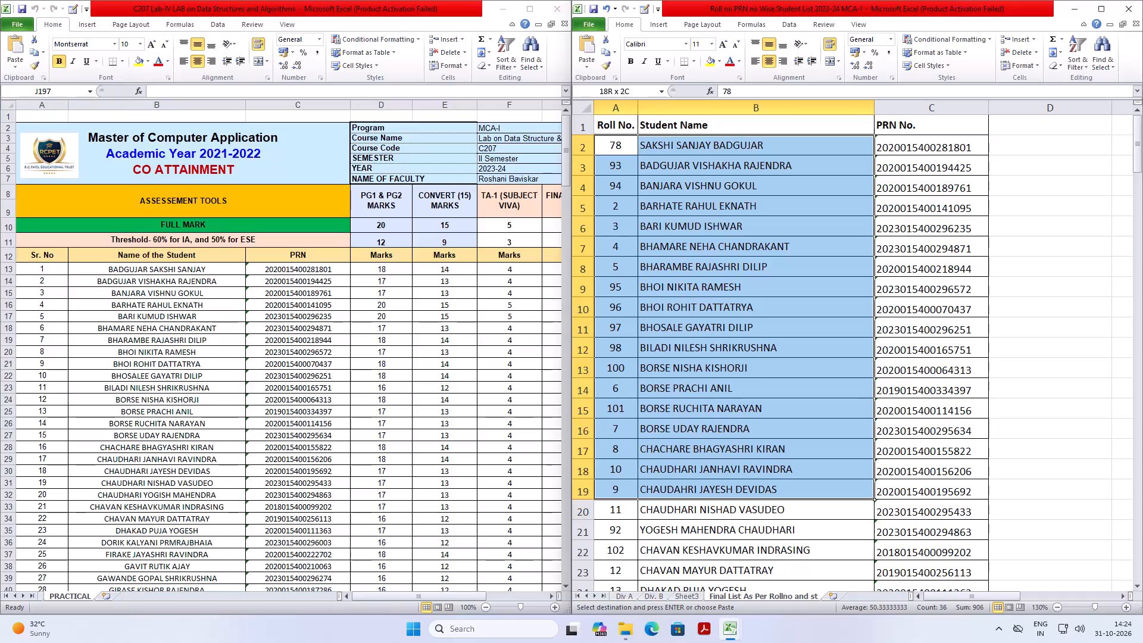
{"action": "left_click_drag", "start_coordinate": [690, 485], "coordinate": [699, 505]}
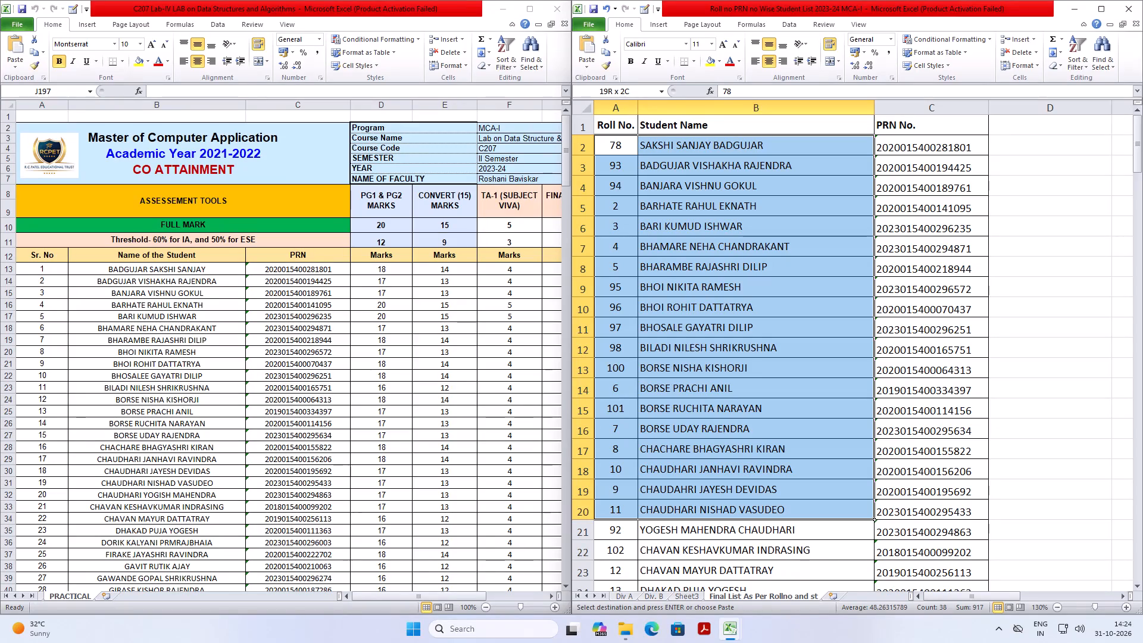
{"action": "left_click_drag", "start_coordinate": [699, 505], "coordinate": [713, 550]}
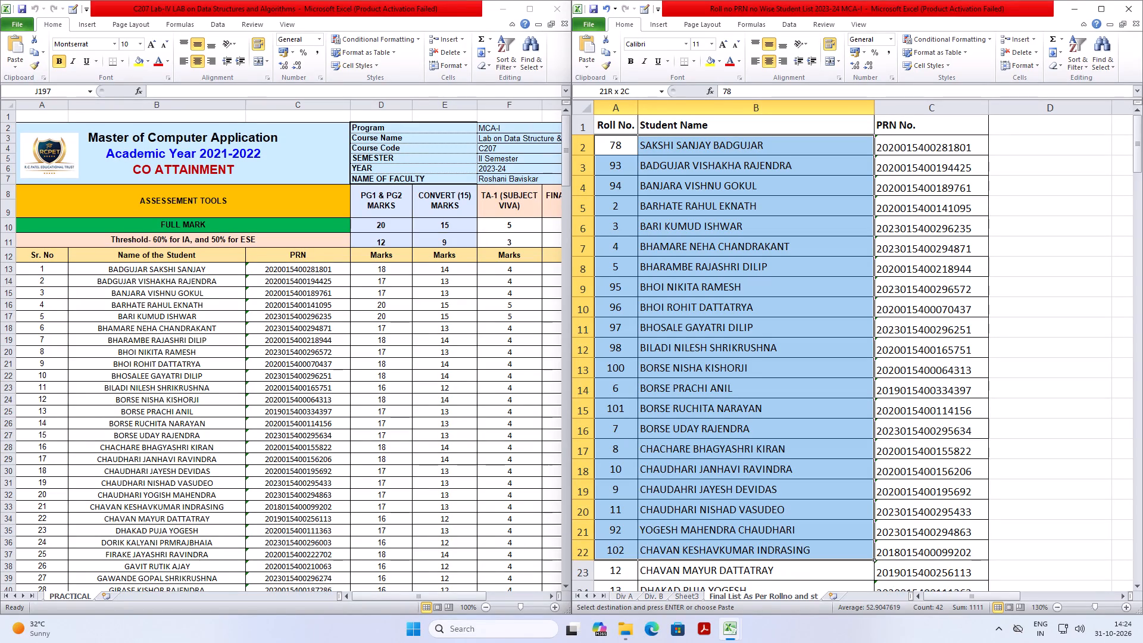
{"action": "left_click_drag", "start_coordinate": [713, 550], "coordinate": [713, 551]}
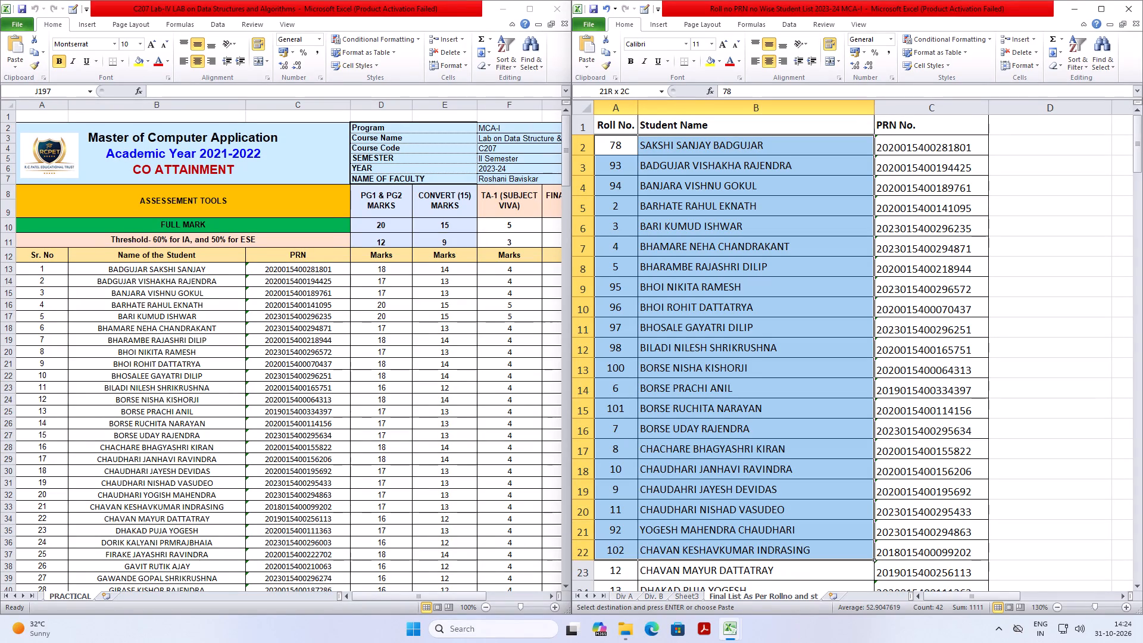
{"action": "left_click_drag", "start_coordinate": [713, 551], "coordinate": [743, 495]}
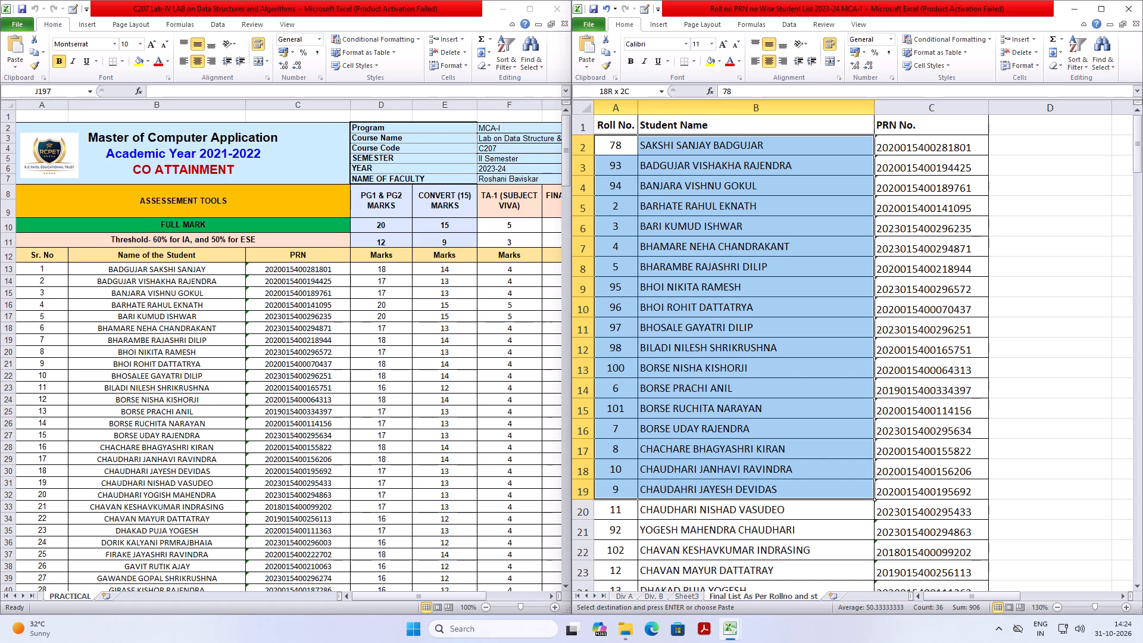
{"action": "left_click_drag", "start_coordinate": [743, 495], "coordinate": [739, 535]}
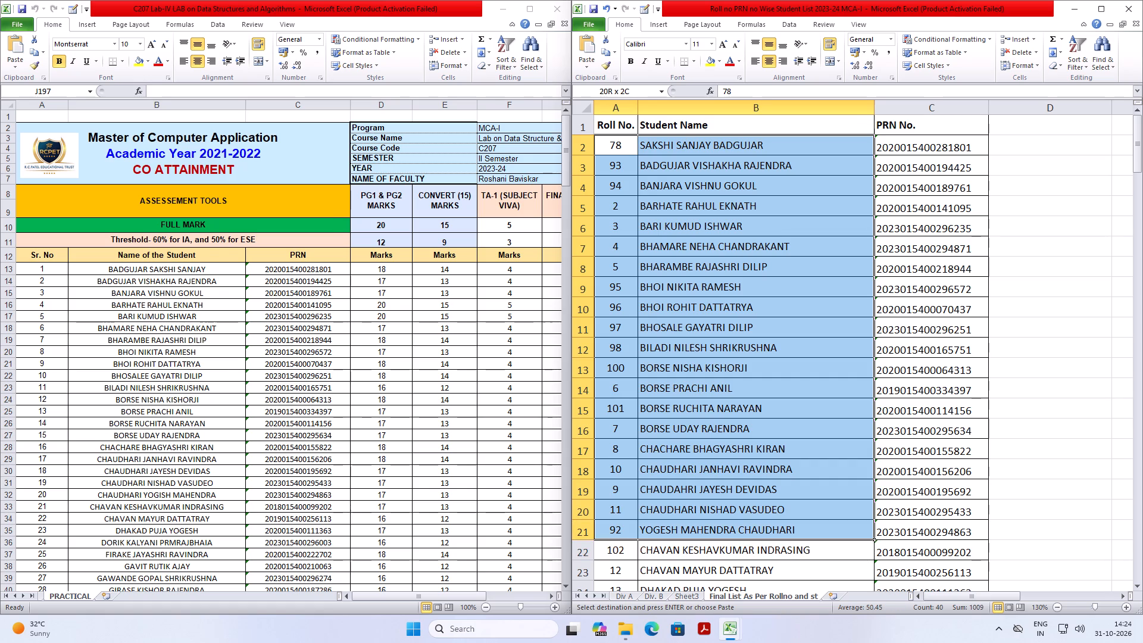
{"action": "left_click_drag", "start_coordinate": [739, 535], "coordinate": [730, 569]}
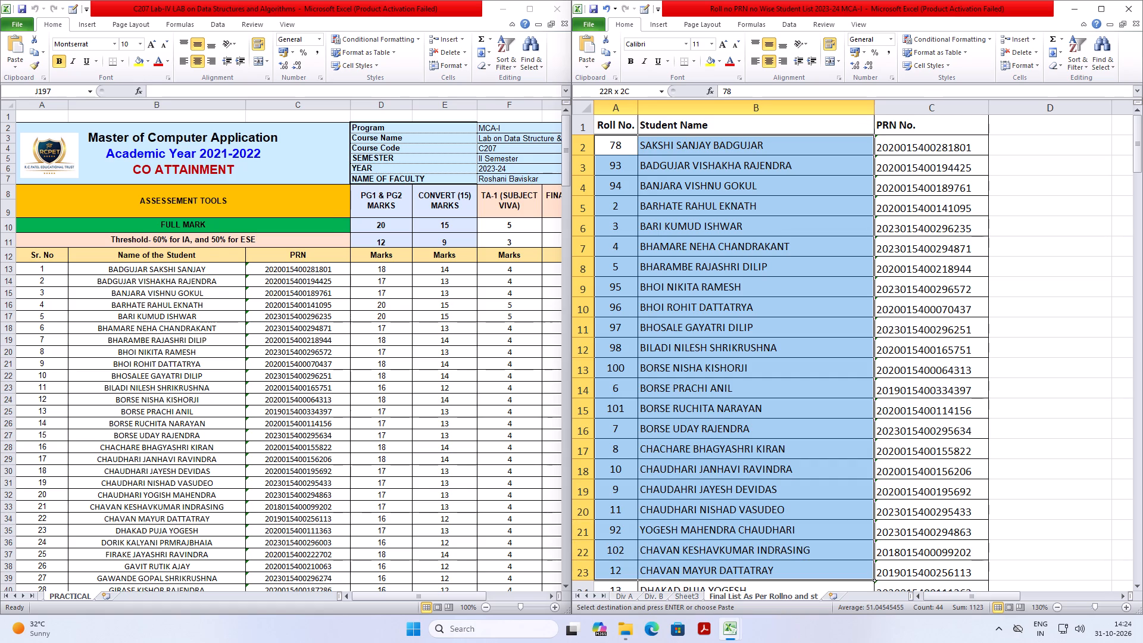
{"action": "left_click_drag", "start_coordinate": [730, 569], "coordinate": [730, 560]}
{"action": "left_click_drag", "start_coordinate": [730, 560], "coordinate": [724, 567]}
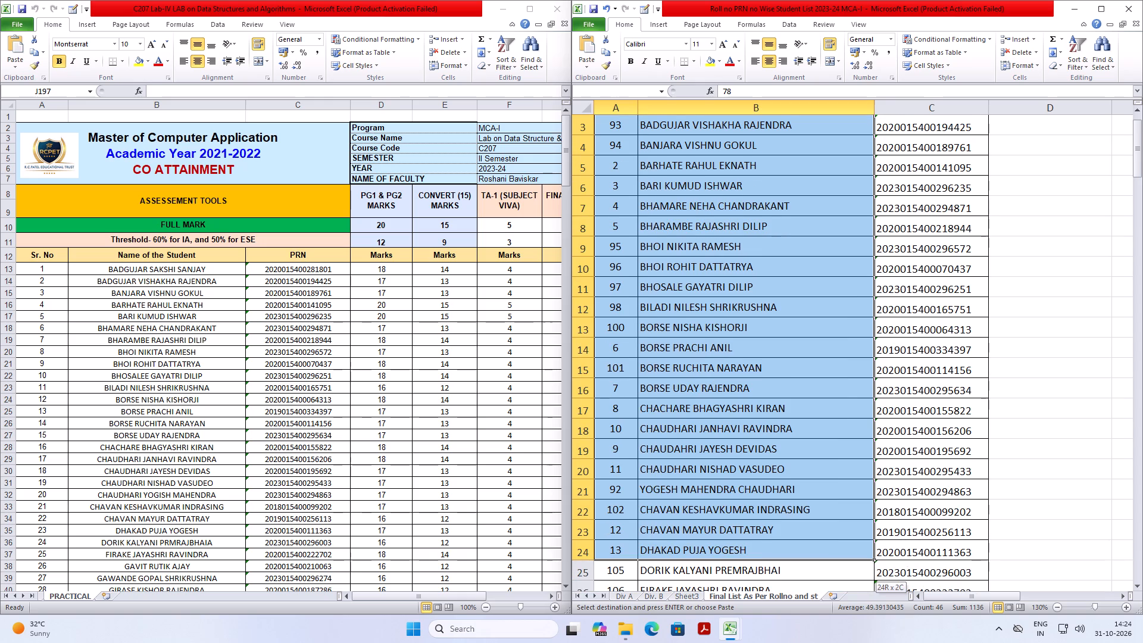
{"action": "left_click_drag", "start_coordinate": [724, 567], "coordinate": [724, 566]}
{"action": "left_click_drag", "start_coordinate": [724, 566], "coordinate": [724, 566]}
{"action": "left_click_drag", "start_coordinate": [724, 566], "coordinate": [720, 541]}
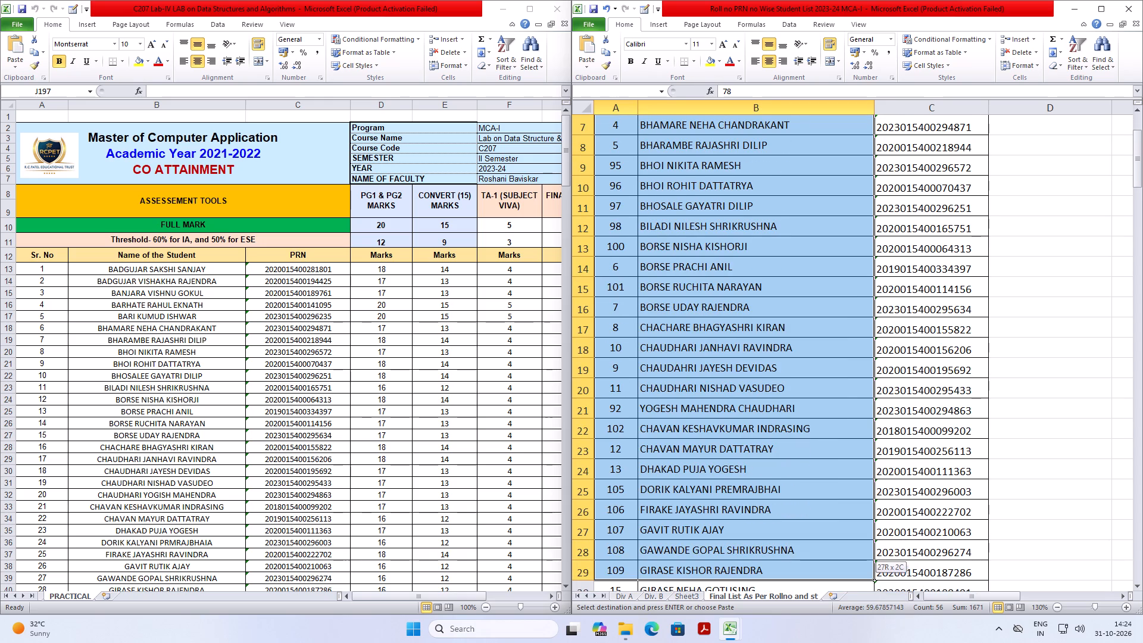
{"action": "left_click_drag", "start_coordinate": [720, 541], "coordinate": [728, 518]}
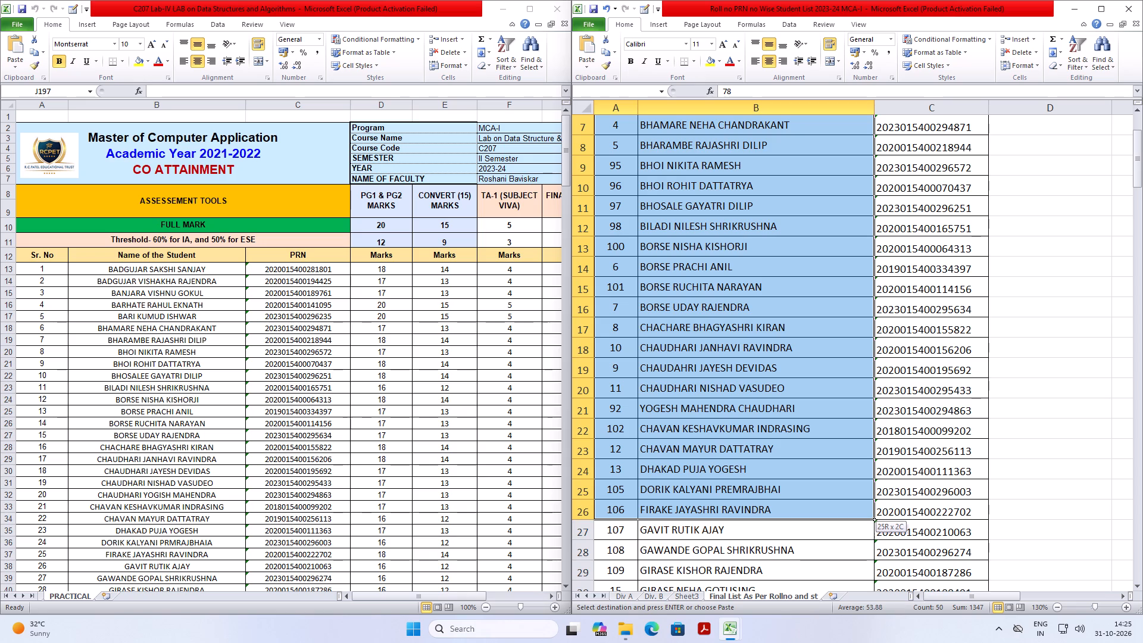
{"action": "left_click_drag", "start_coordinate": [728, 518], "coordinate": [738, 563]}
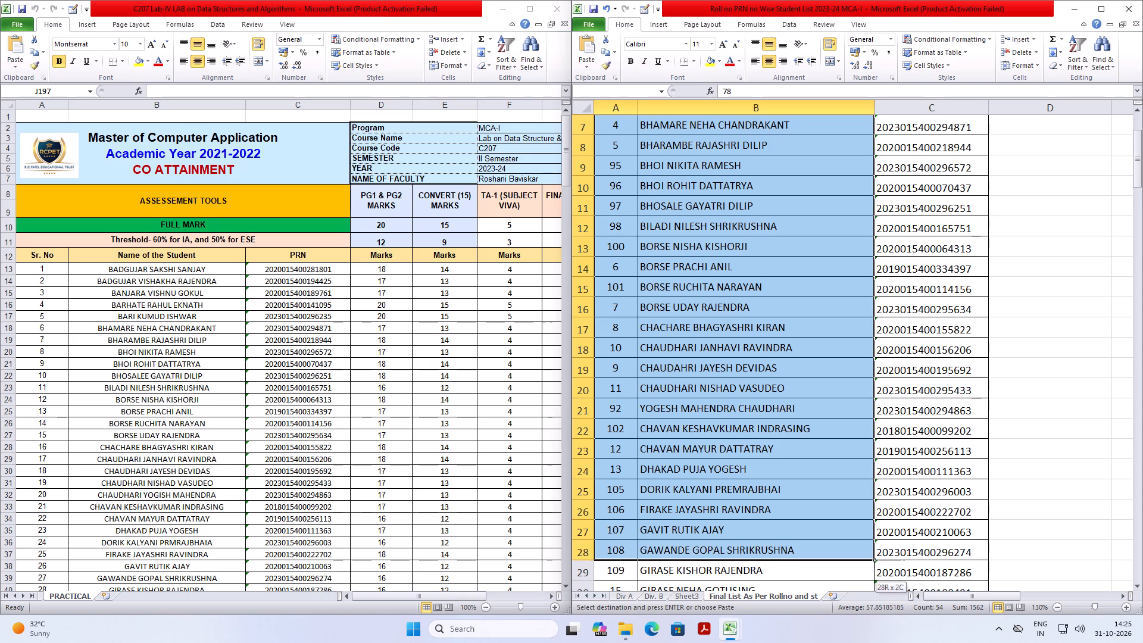
{"action": "left_click_drag", "start_coordinate": [738, 563], "coordinate": [739, 582]}
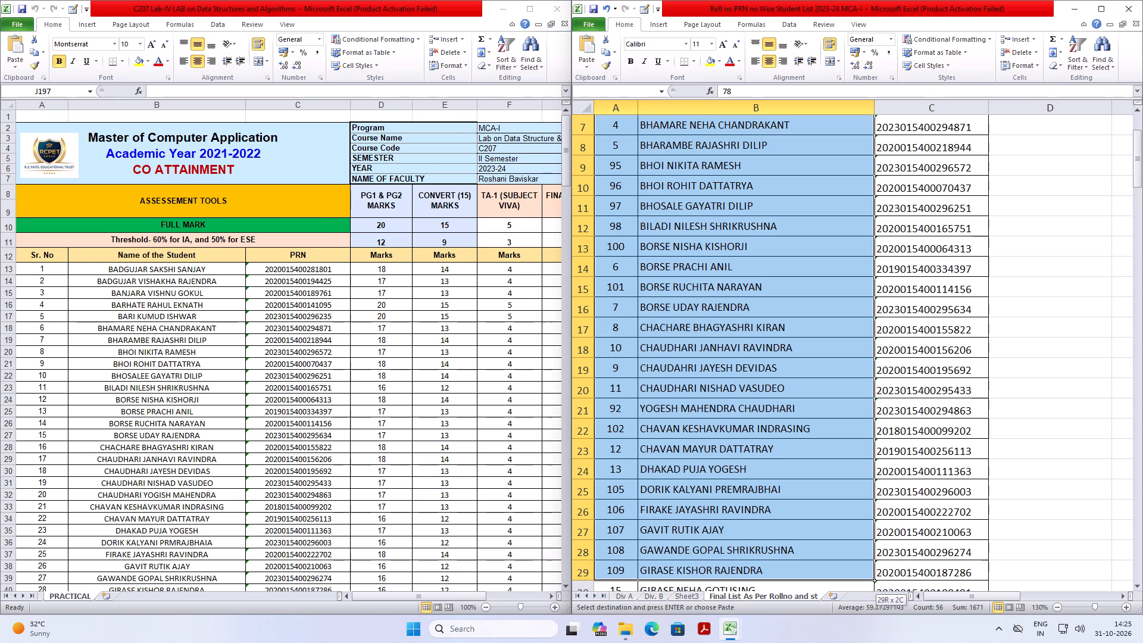
{"action": "left_click_drag", "start_coordinate": [739, 582], "coordinate": [752, 512]}
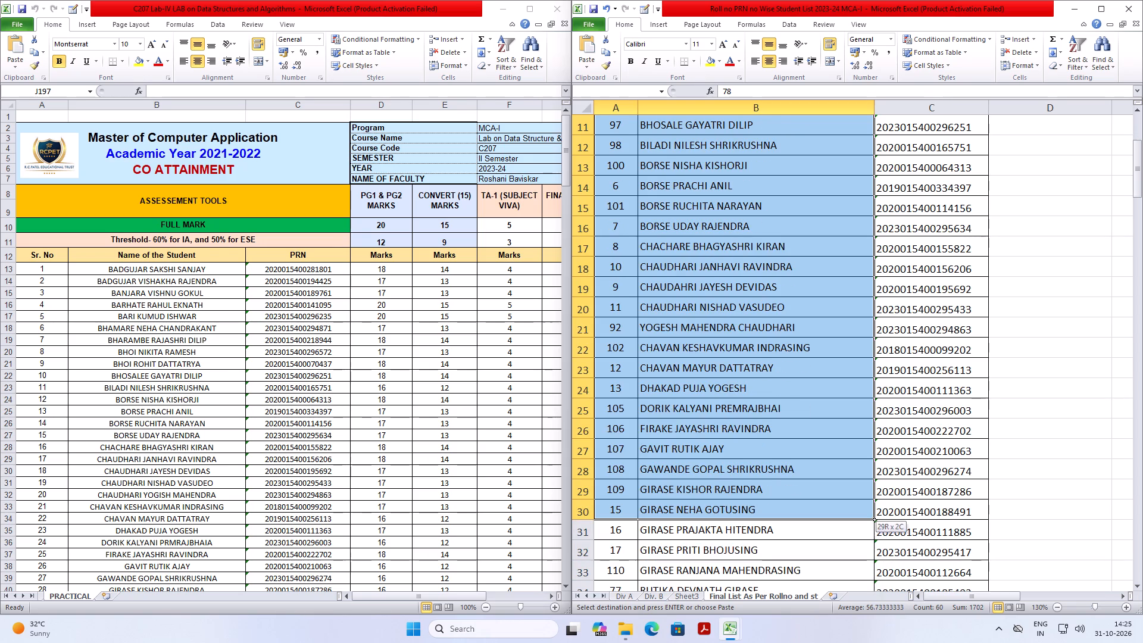
{"action": "left_click_drag", "start_coordinate": [752, 512], "coordinate": [759, 492]}
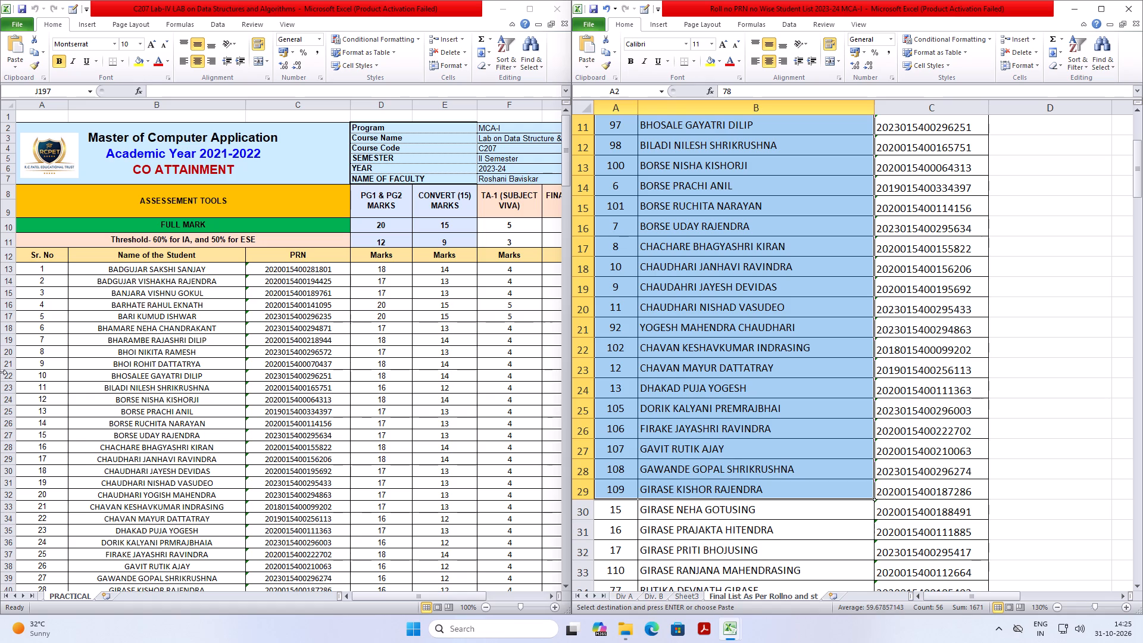
{"action": "left_click", "coordinate": [132, 420]}
{"action": "scroll", "coordinate": [132, 420], "scroll_direction": "down", "scroll_amount": 6}
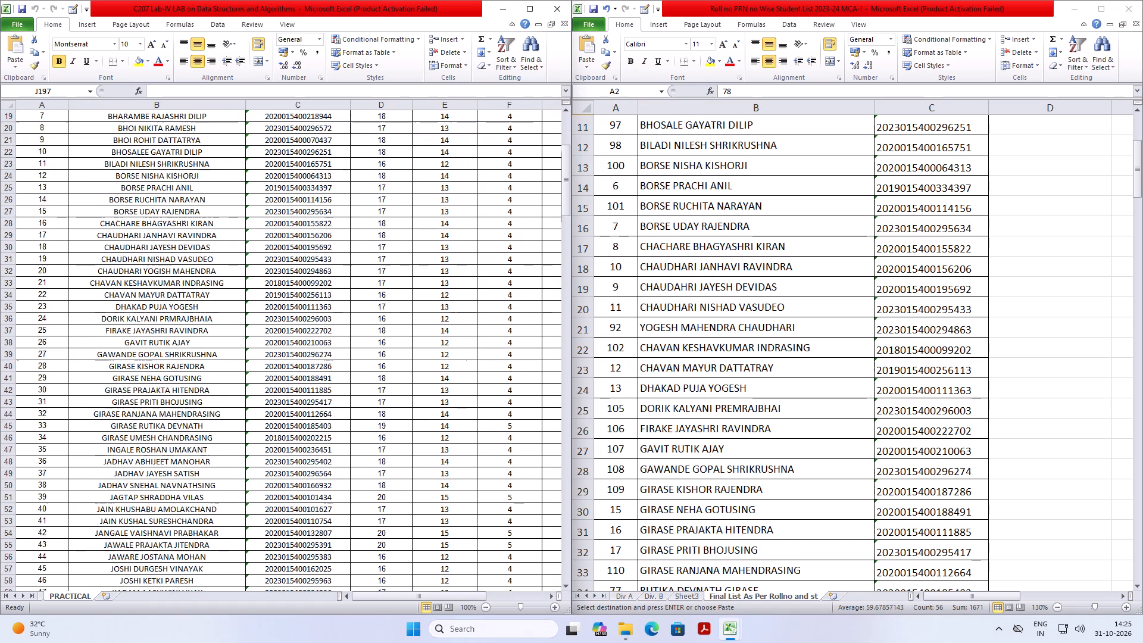
{"action": "scroll", "coordinate": [132, 420], "scroll_direction": "down", "scroll_amount": 6}
{"action": "scroll", "coordinate": [132, 420], "scroll_direction": "up", "scroll_amount": 1}
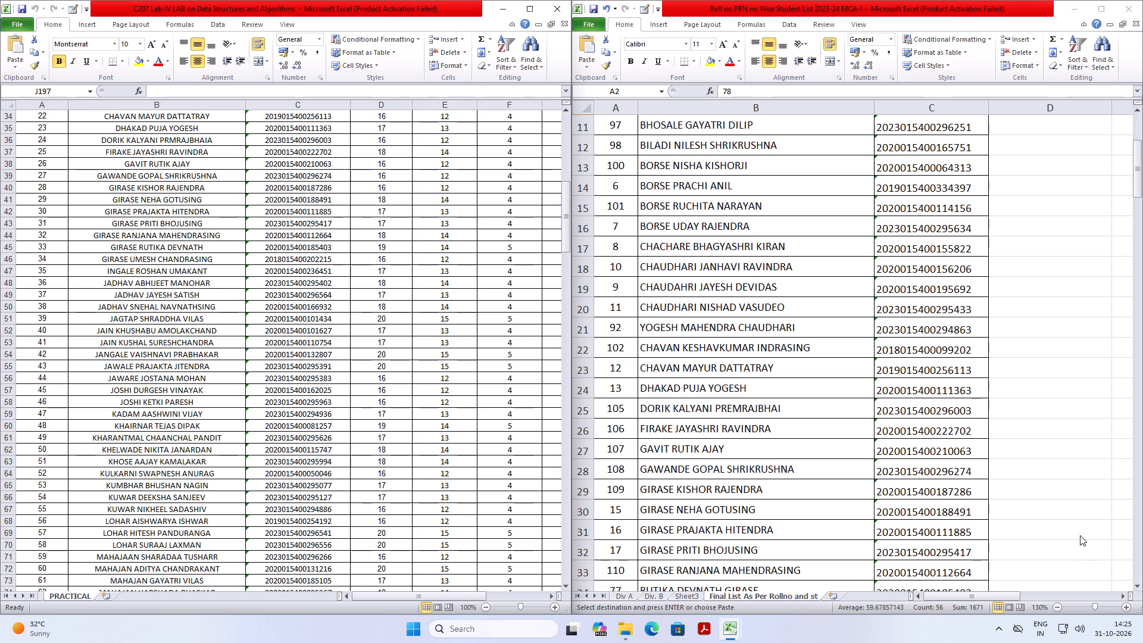
{"action": "left_click", "coordinate": [684, 310]}
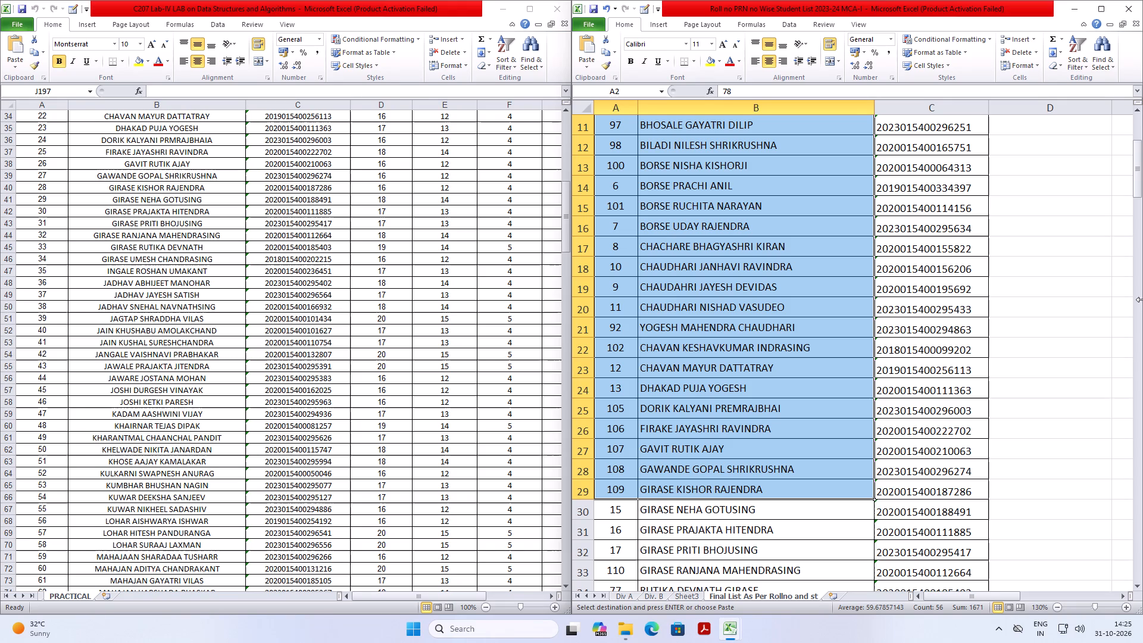
Extend the selected roll numbers and names in the final list through row 37, checking each name against the C207 PRACTICAL sheet.
{"action": "key", "text": "shift+Down"}
{"action": "key", "text": "shift+Down"}
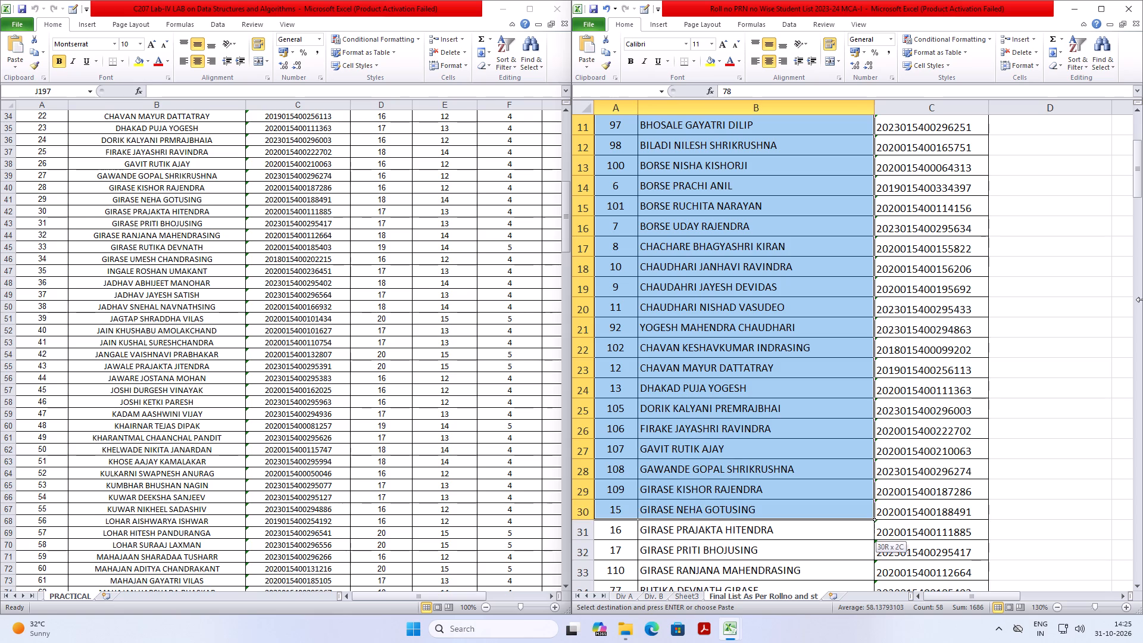
{"action": "key", "text": "shift+Down"}
{"action": "key", "text": "shift+Down"}
{"action": "key", "text": "shift+Down"}
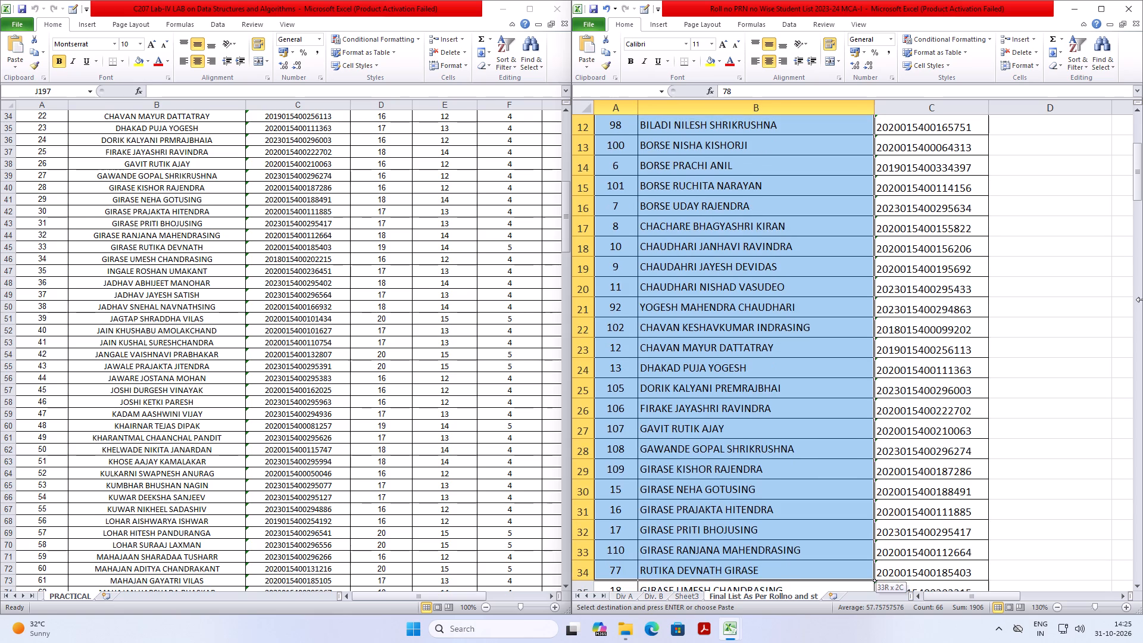
{"action": "key", "text": "shift+Down"}
{"action": "key", "text": "shift+Down"}
{"action": "key", "text": "shift+Down"}
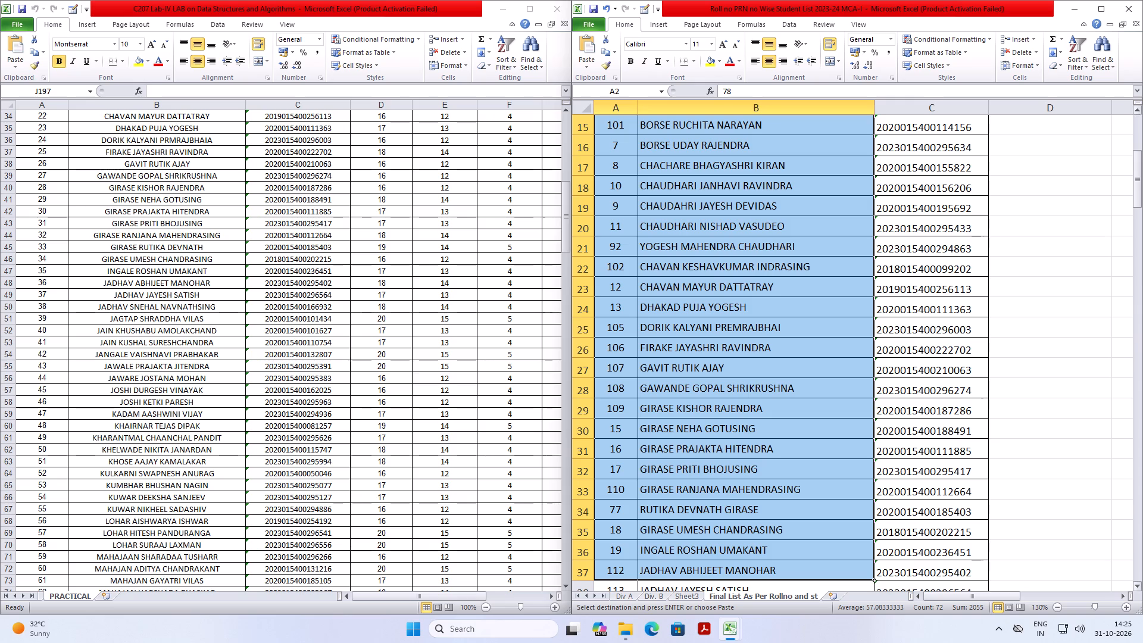
Continue the selection in the final list through row 47, matching the name order with the C207 PRACTICAL sheet.
{"action": "scroll", "coordinate": [867, 403], "scroll_direction": "down", "scroll_amount": 4}
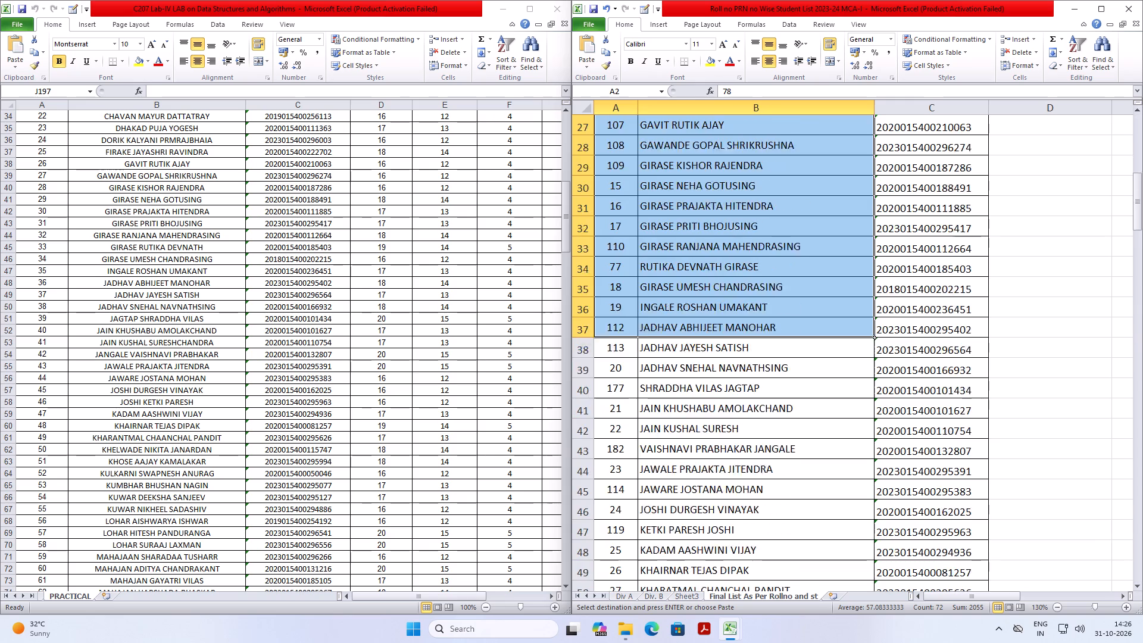
{"action": "scroll", "coordinate": [867, 403], "scroll_direction": "down", "scroll_amount": 2}
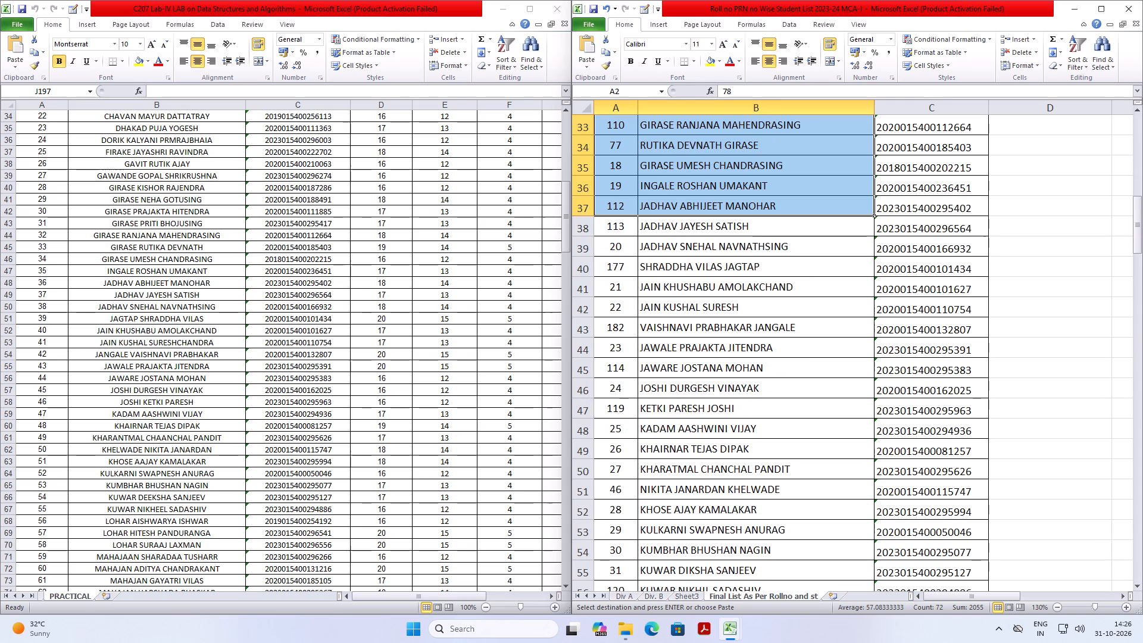
{"action": "key", "text": "shift+Down"}
{"action": "key", "text": "shift+Down"}
{"action": "key", "text": "shift+Down"}
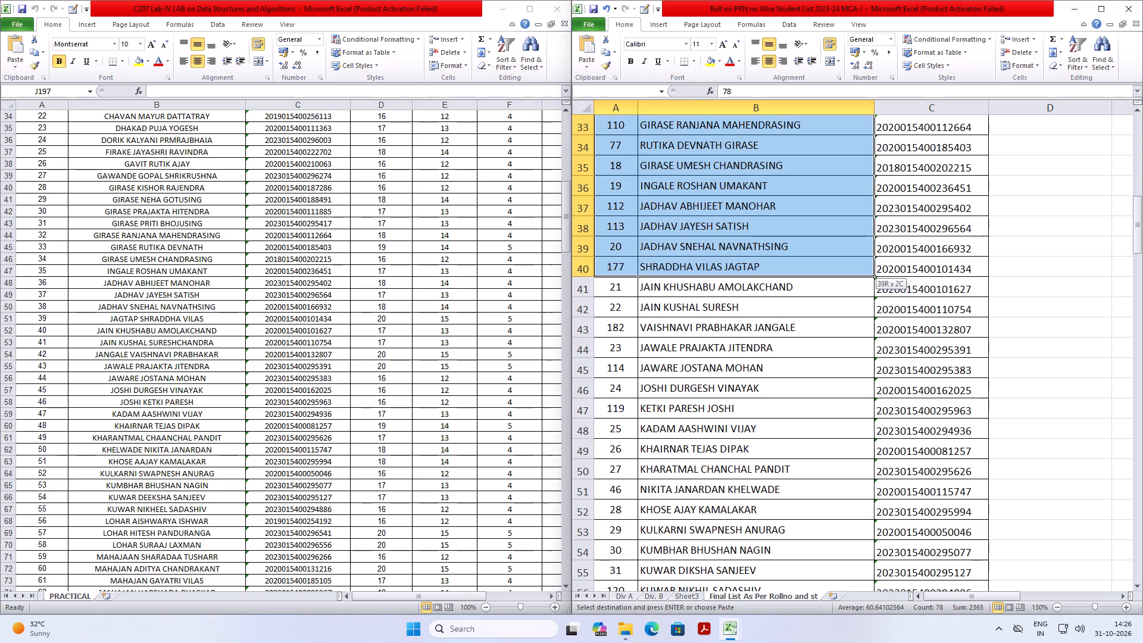
{"action": "key", "text": "shift+Down"}
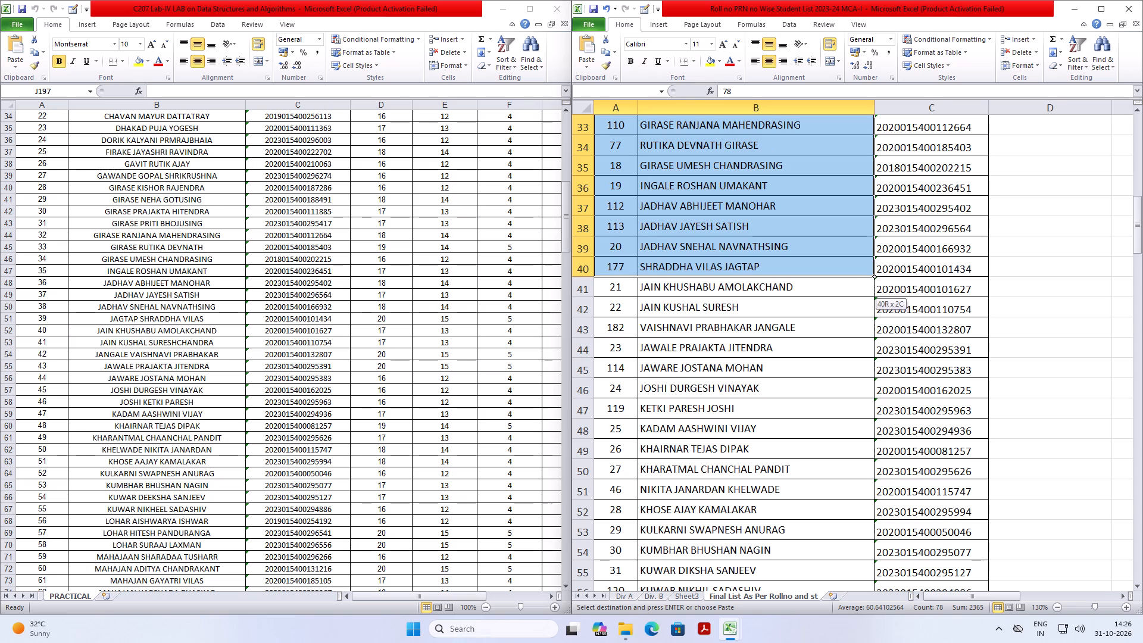
{"action": "key", "text": "shift+Down"}
{"action": "key", "text": "shift+Down"}
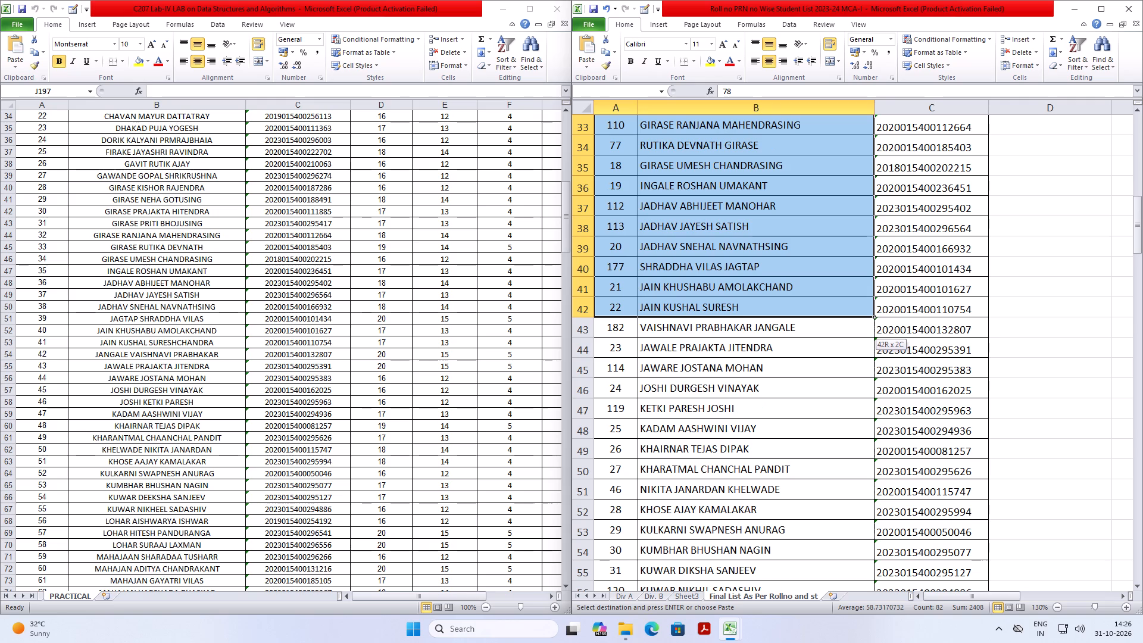
{"action": "key", "text": "shift+Down"}
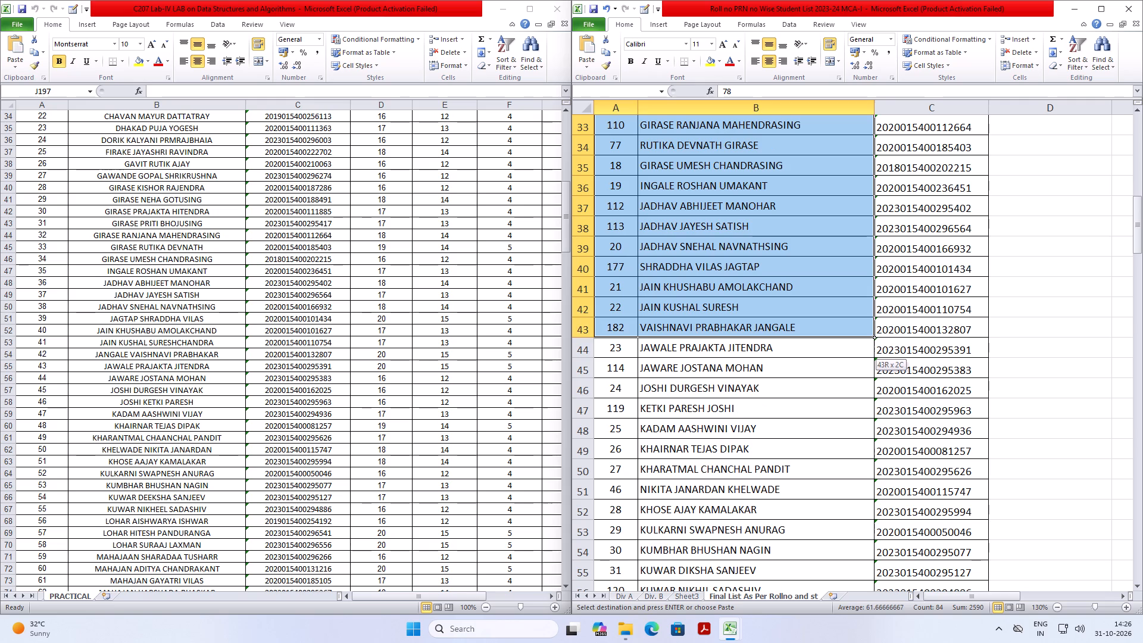
{"action": "key", "text": "shift+Down"}
{"action": "key", "text": "shift+Down"}
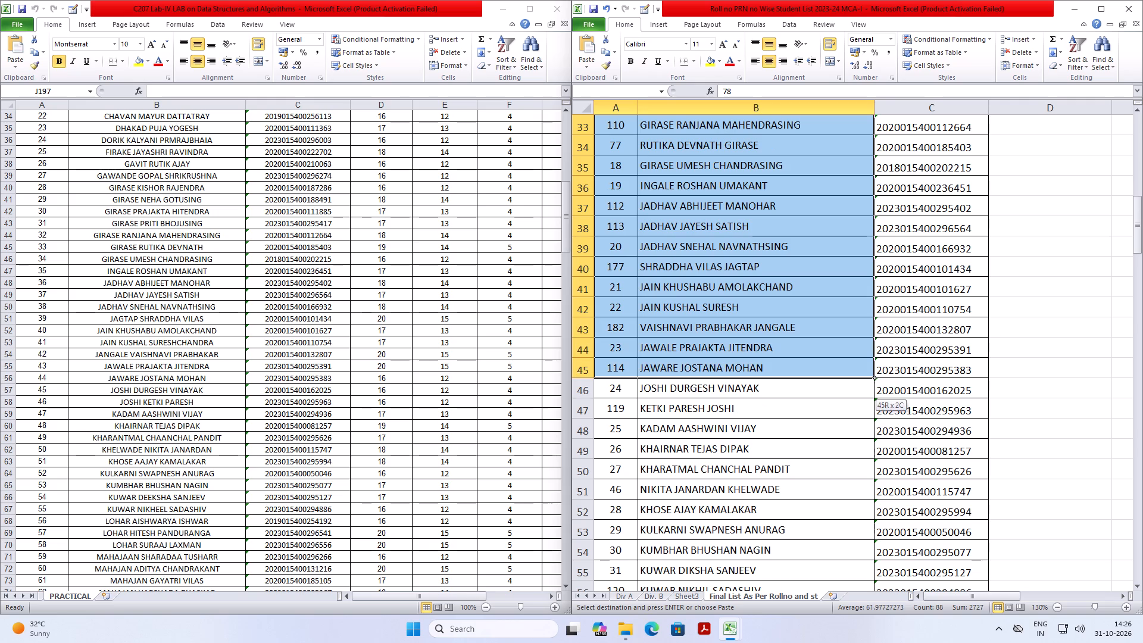
{"action": "key", "text": "shift+Down"}
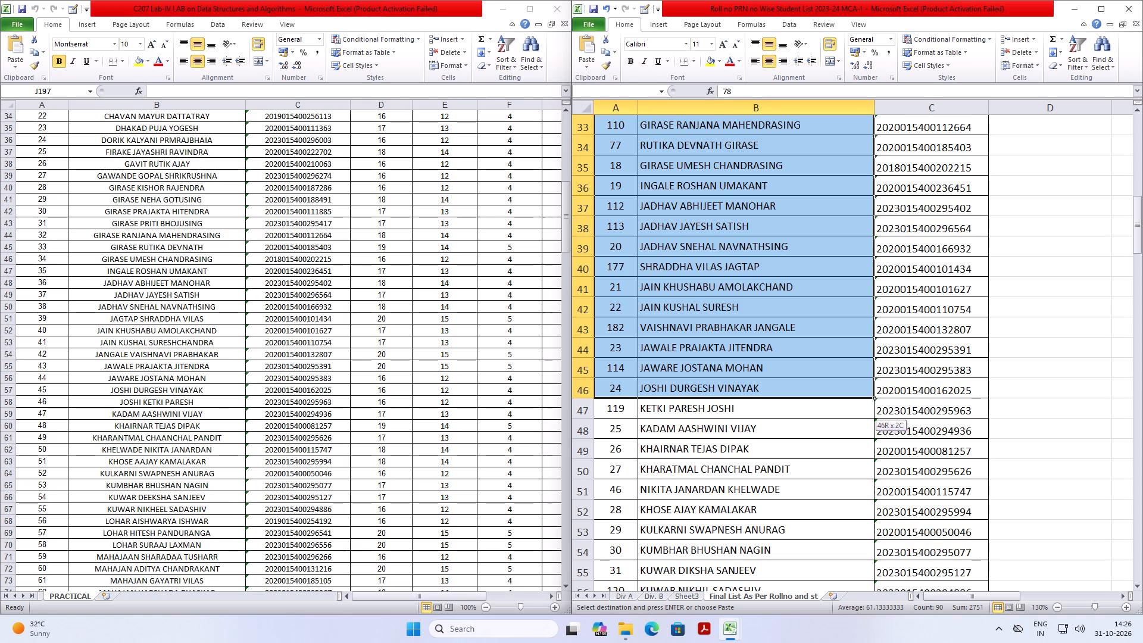
{"action": "key", "text": "shift+Down"}
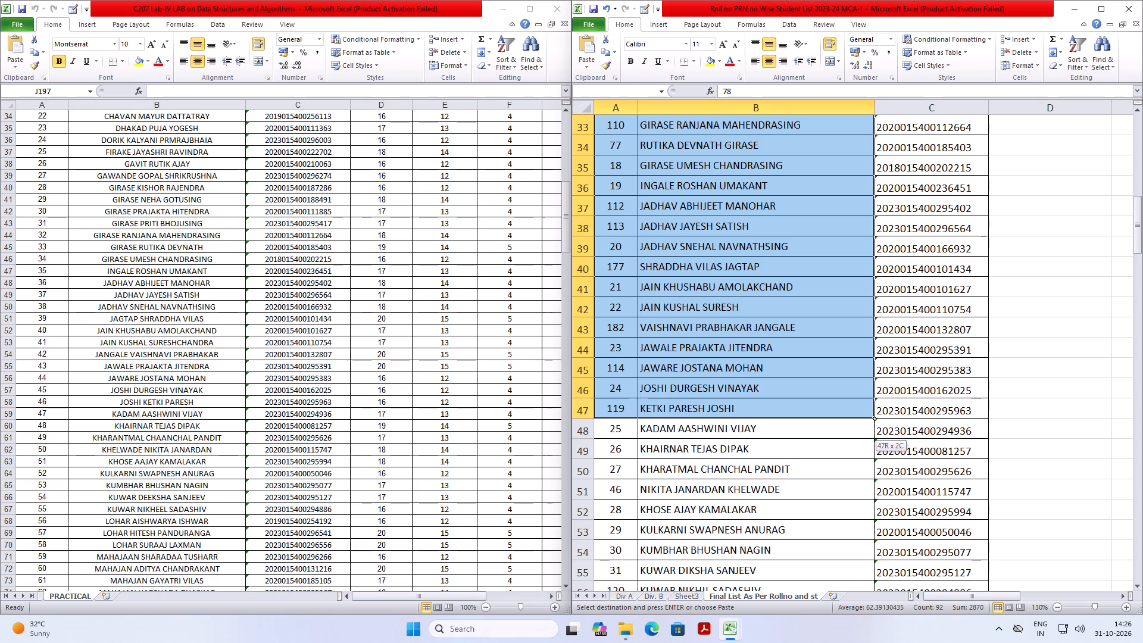
Extend the final list selection through row 62, comparing names with the C207 PRACTICAL sheet, and copy A2:B62.
{"action": "key", "text": "shift+Down"}
{"action": "key", "text": "shift+Down"}
{"action": "key", "text": "shift+Down"}
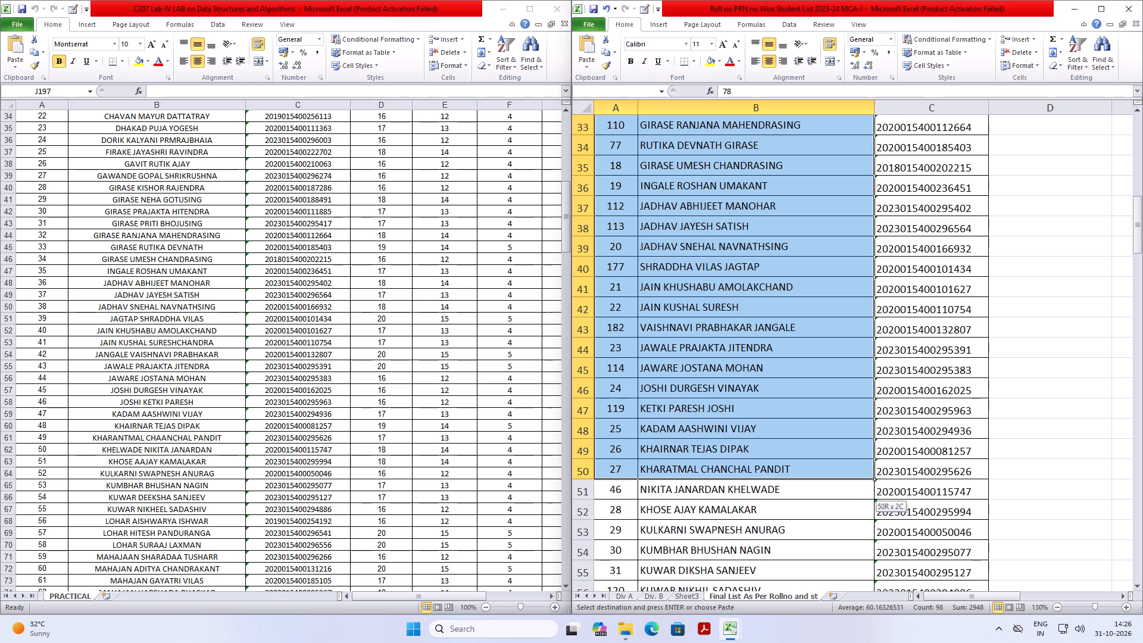
{"action": "key", "text": "shift+Down"}
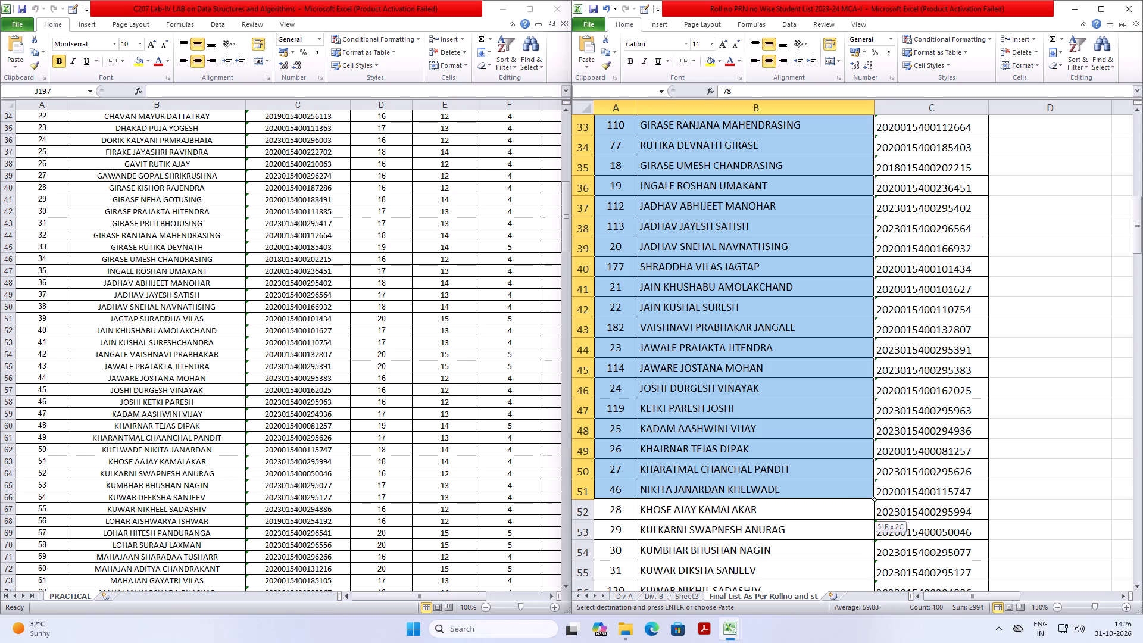
{"action": "key", "text": "shift+Down"}
{"action": "key", "text": "shift+Down"}
{"action": "key", "text": "shift+Down"}
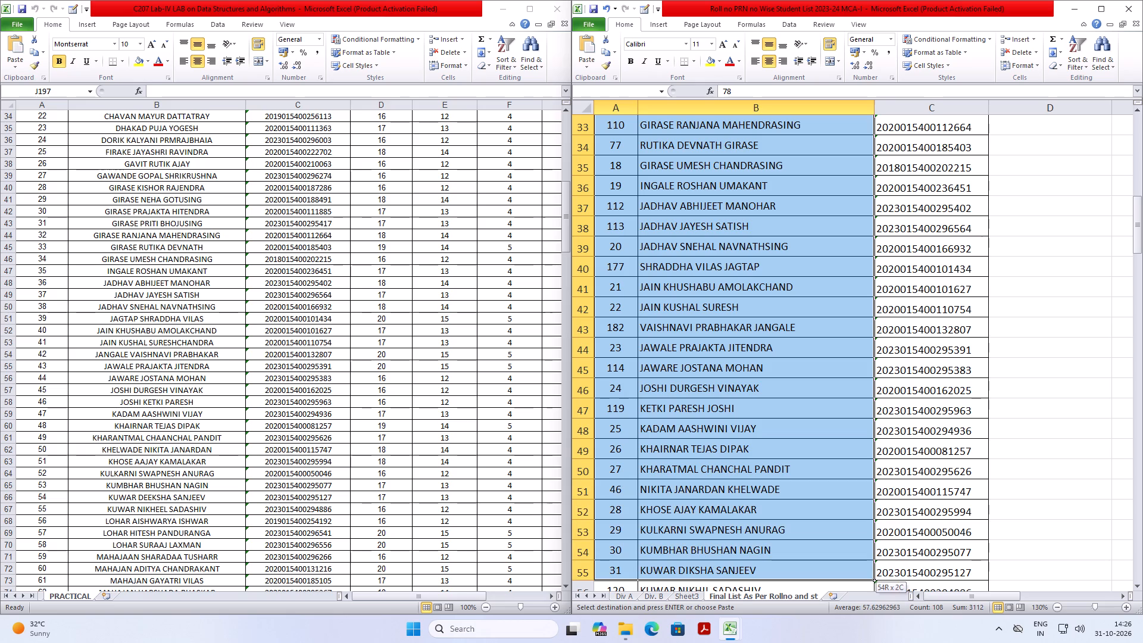
{"action": "key", "text": "shift+Down"}
{"action": "key", "text": "shift+Down"}
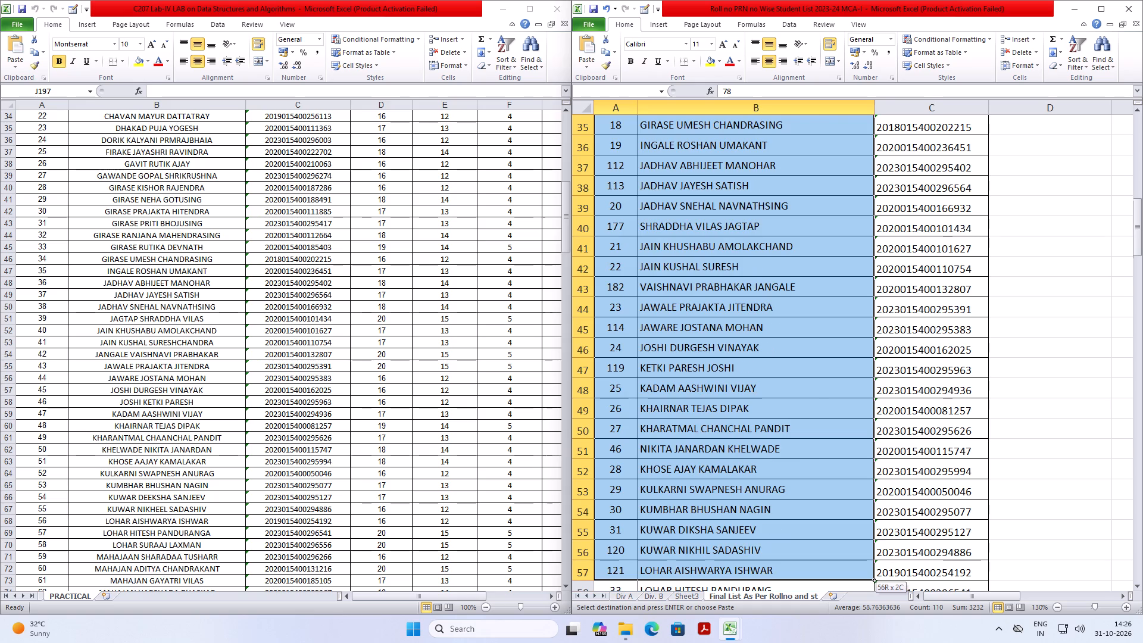
{"action": "key", "text": "shift+Down"}
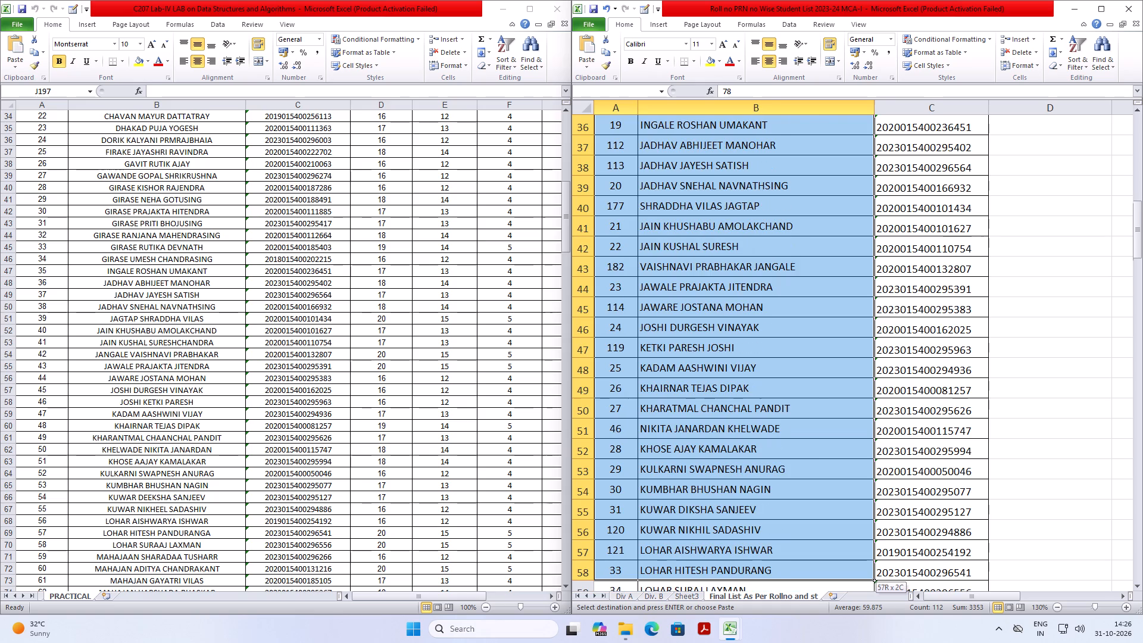
{"action": "key", "text": "shift+Down"}
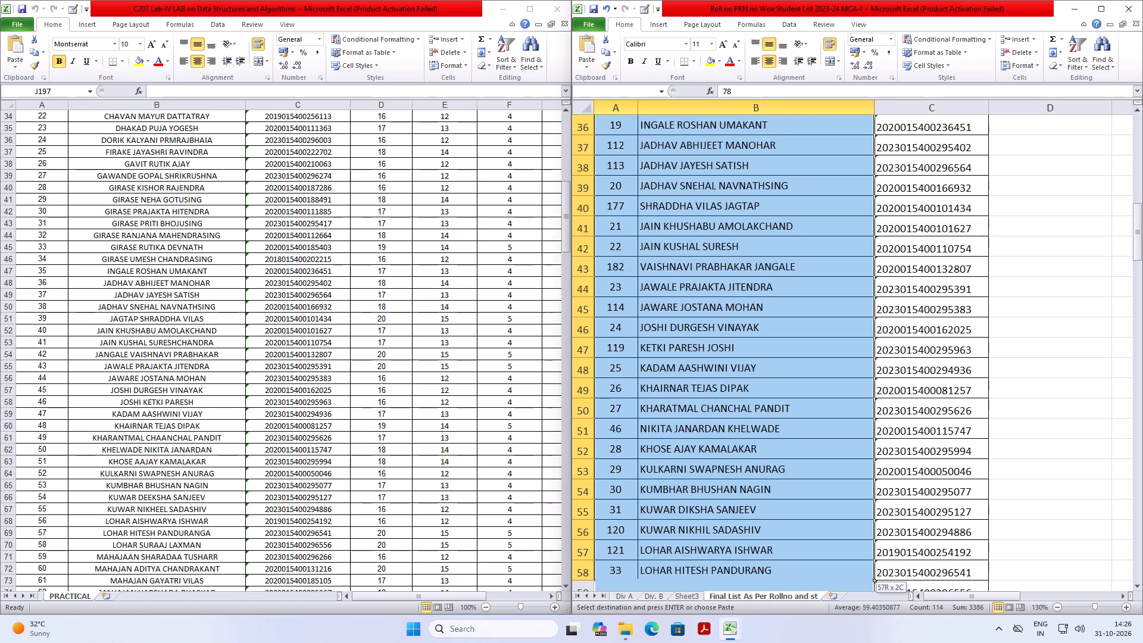
{"action": "key", "text": "shift+Down"}
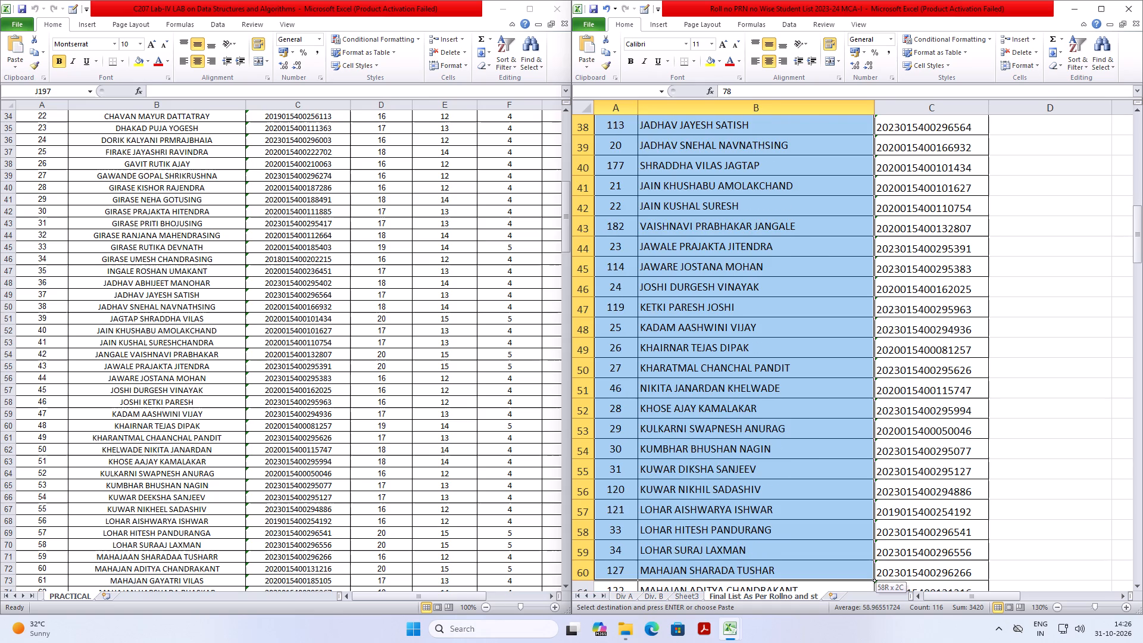
{"action": "key", "text": "shift+Down"}
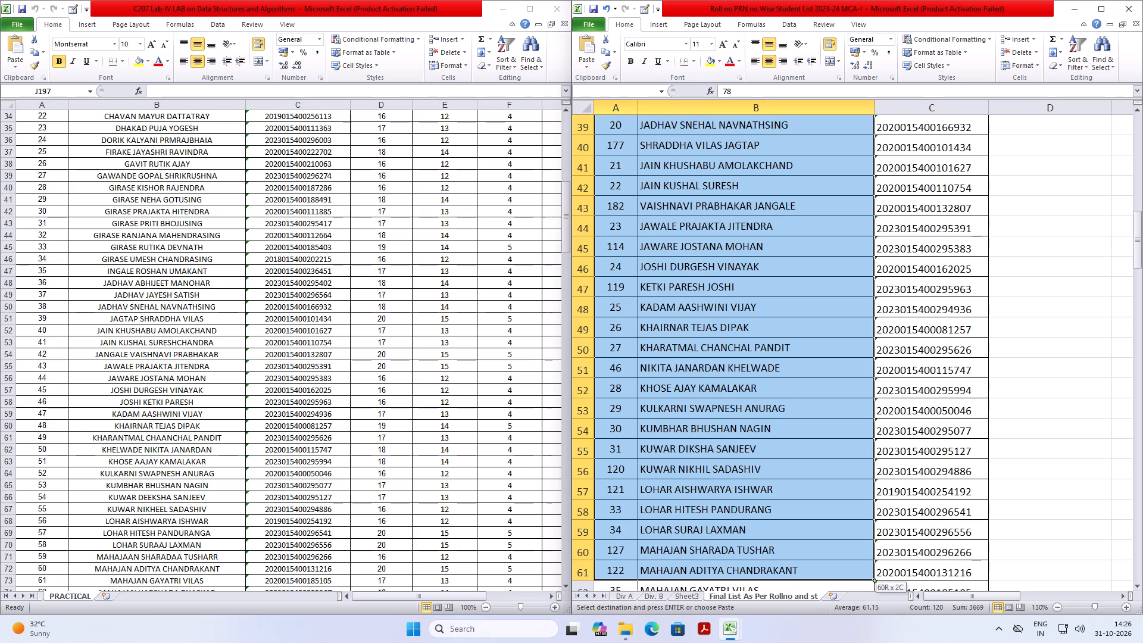
{"action": "key", "text": "shift+Down"}
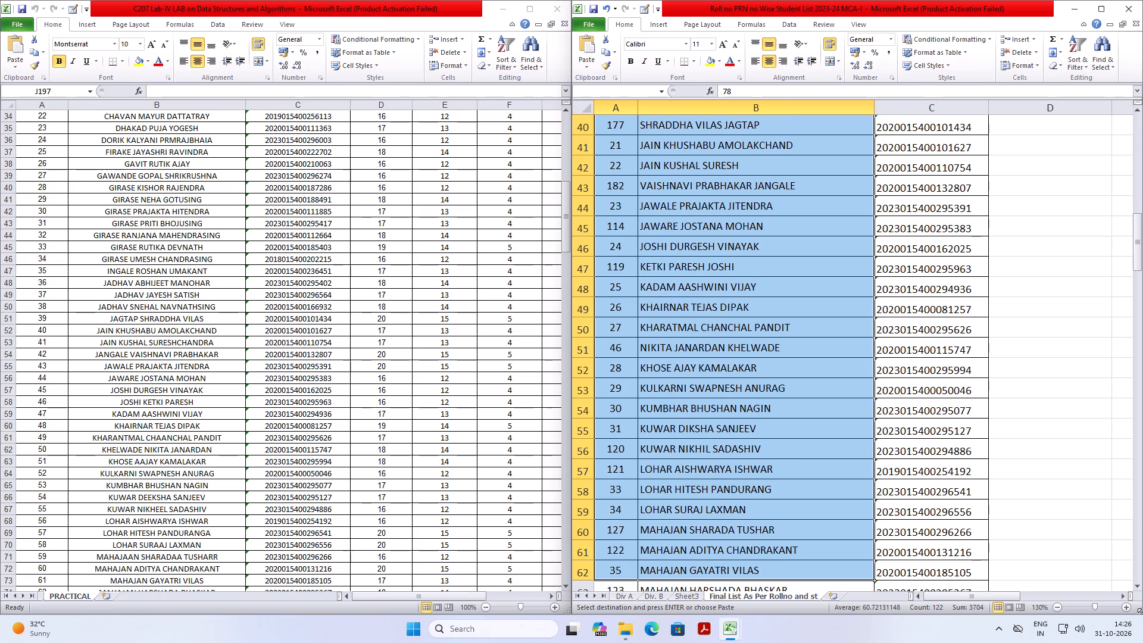
{"action": "key", "text": "ctrl+c"}
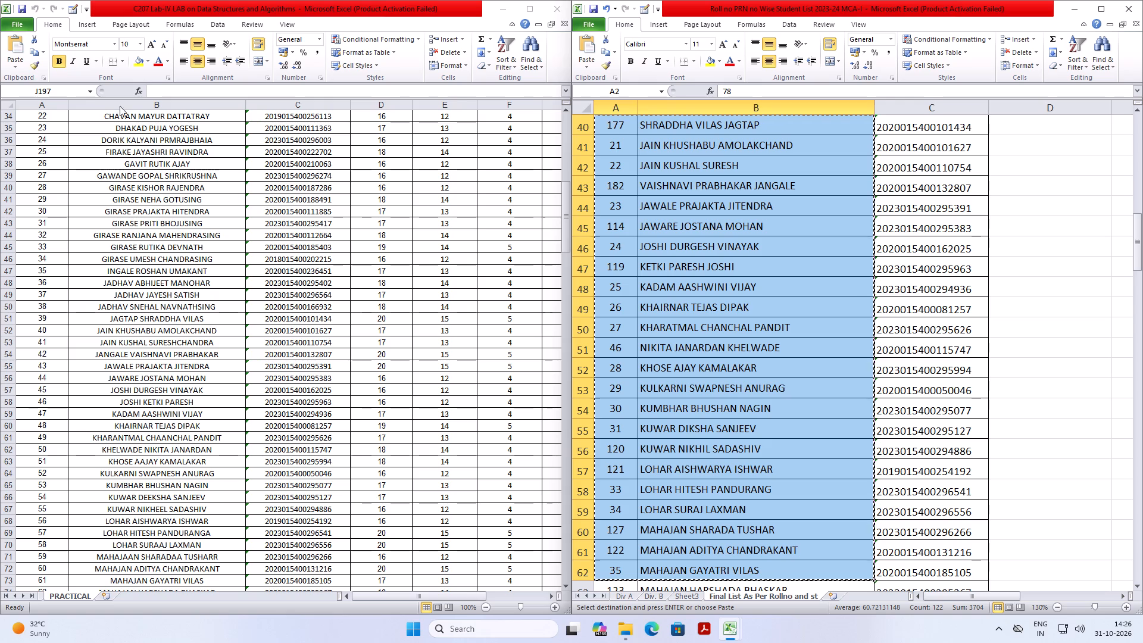
Paste the copied roll numbers and names over the Sr. No and student name columns of the C207 PRACTICAL sheet, starting at A13.
{"action": "left_click", "coordinate": [111, 326]}
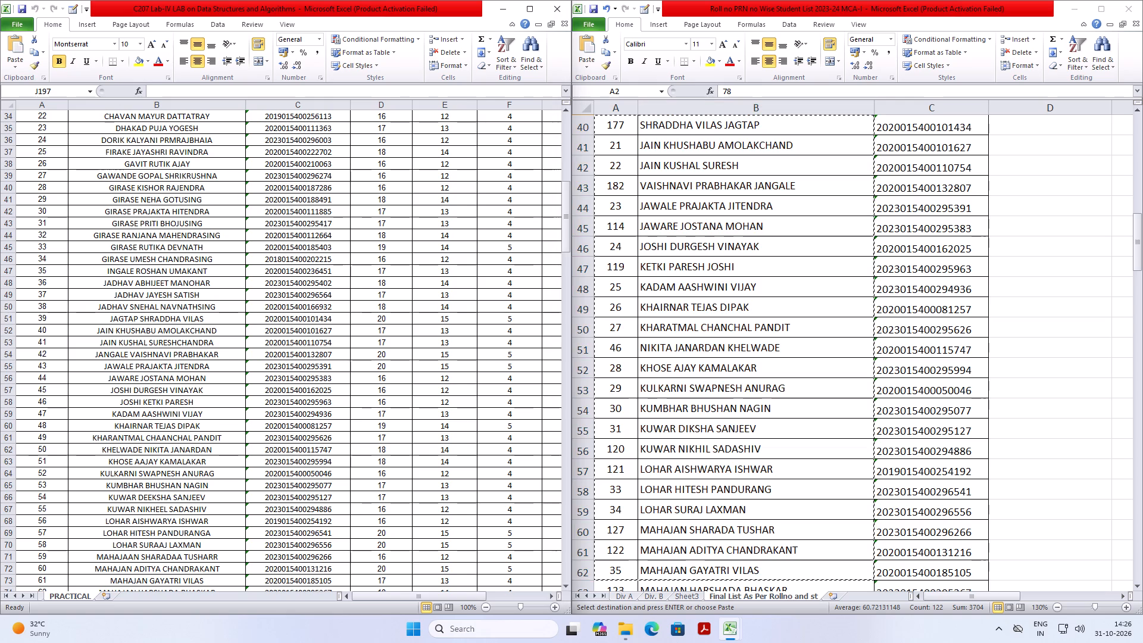
{"action": "scroll", "coordinate": [111, 326], "scroll_direction": "up", "scroll_amount": 11}
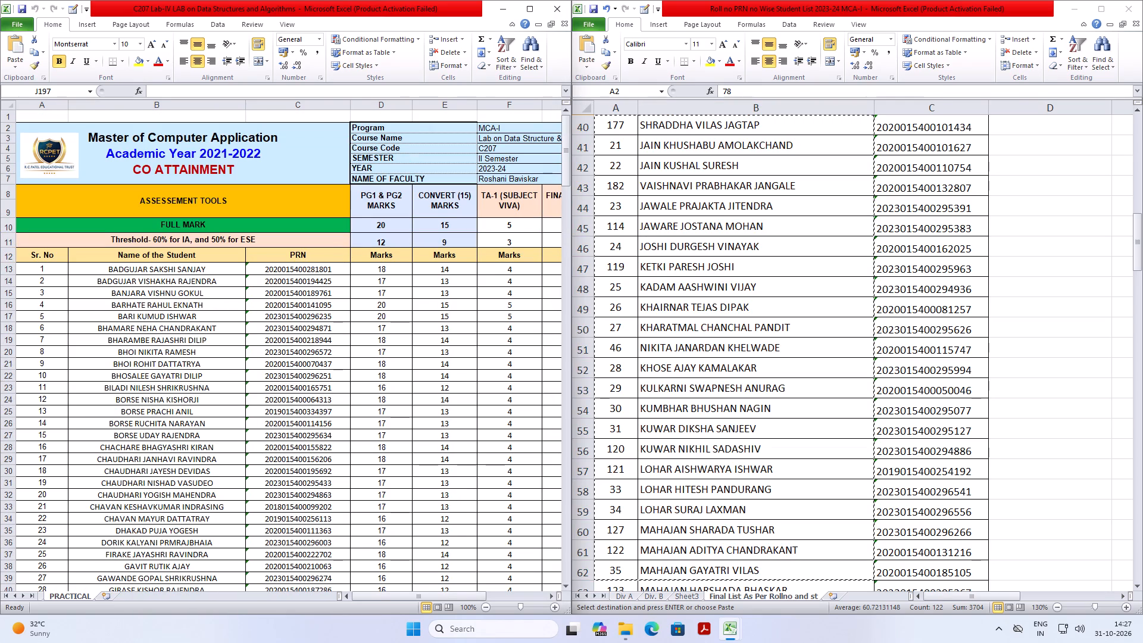
{"action": "left_click", "coordinate": [55, 273]}
{"action": "key", "text": "ctrl+v"}
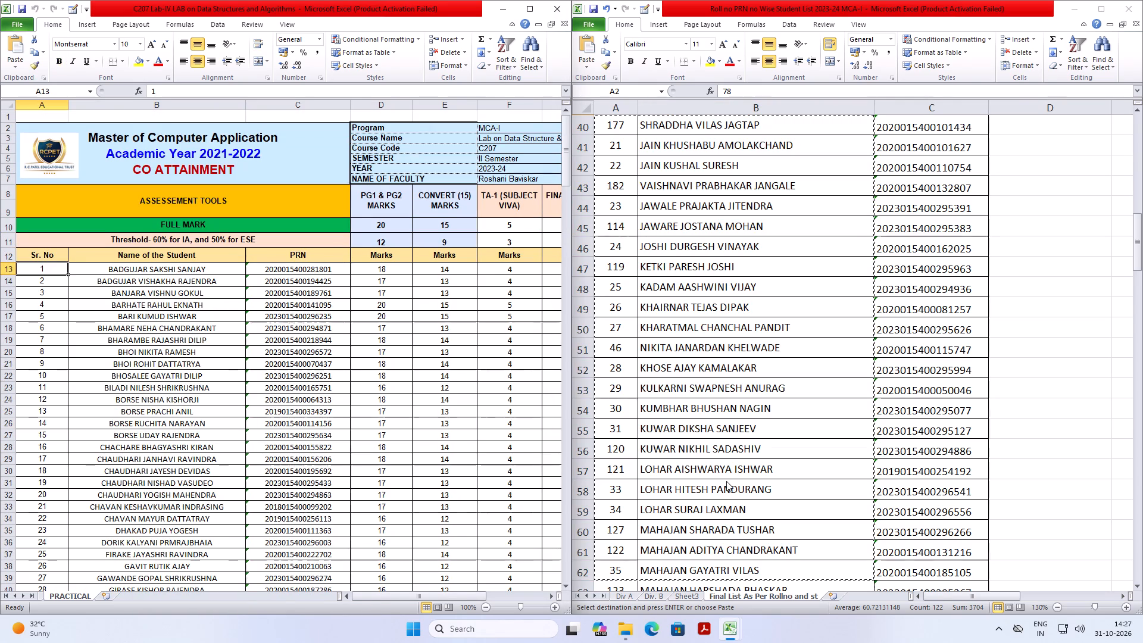
{"action": "scroll", "coordinate": [318, 436], "scroll_direction": "down", "scroll_amount": 16}
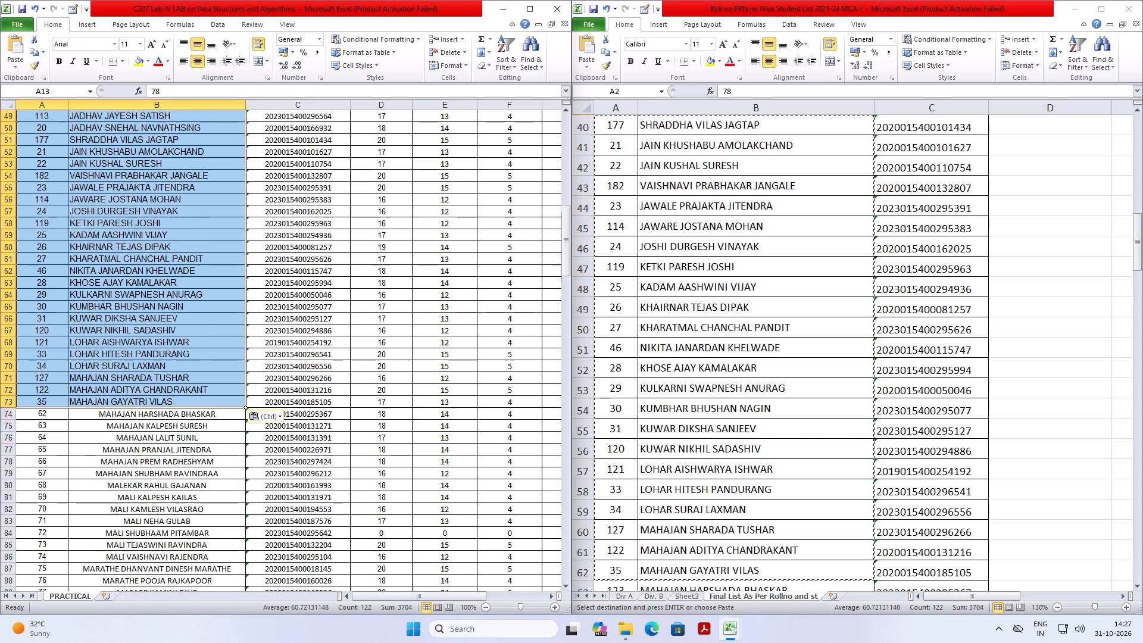
{"action": "scroll", "coordinate": [319, 424], "scroll_direction": "up", "scroll_amount": 1}
{"action": "scroll", "coordinate": [190, 322], "scroll_direction": "down", "scroll_amount": 6}
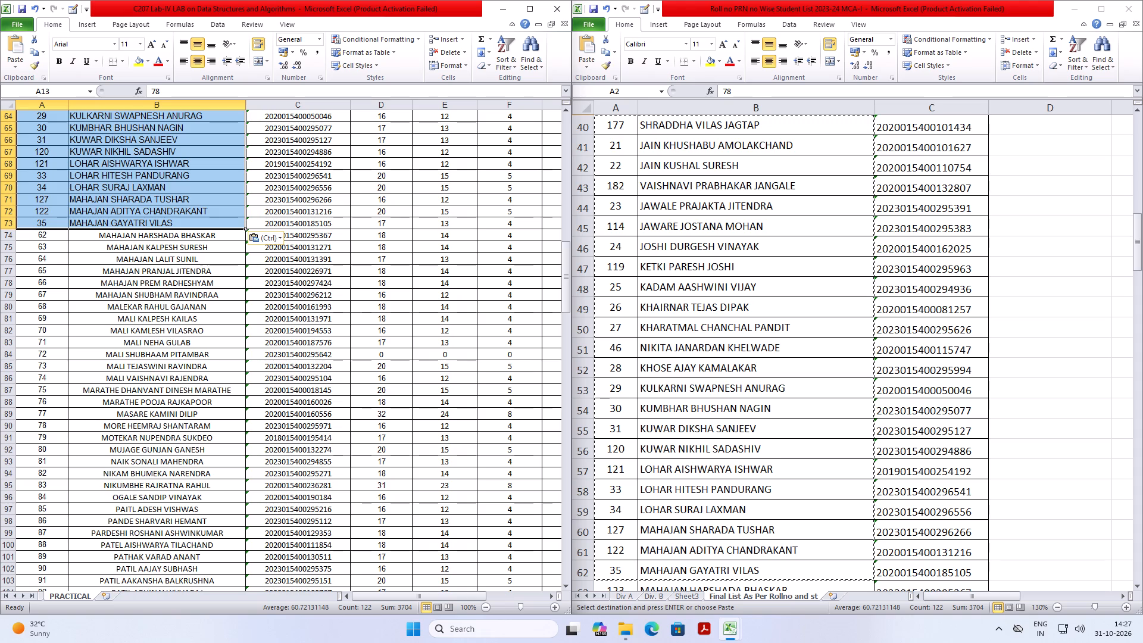
Select the roll numbers and names in the final list from A63 through row 75, checking them against the C207 PRACTICAL sheet from row 74.
{"action": "left_click", "coordinate": [63, 239]}
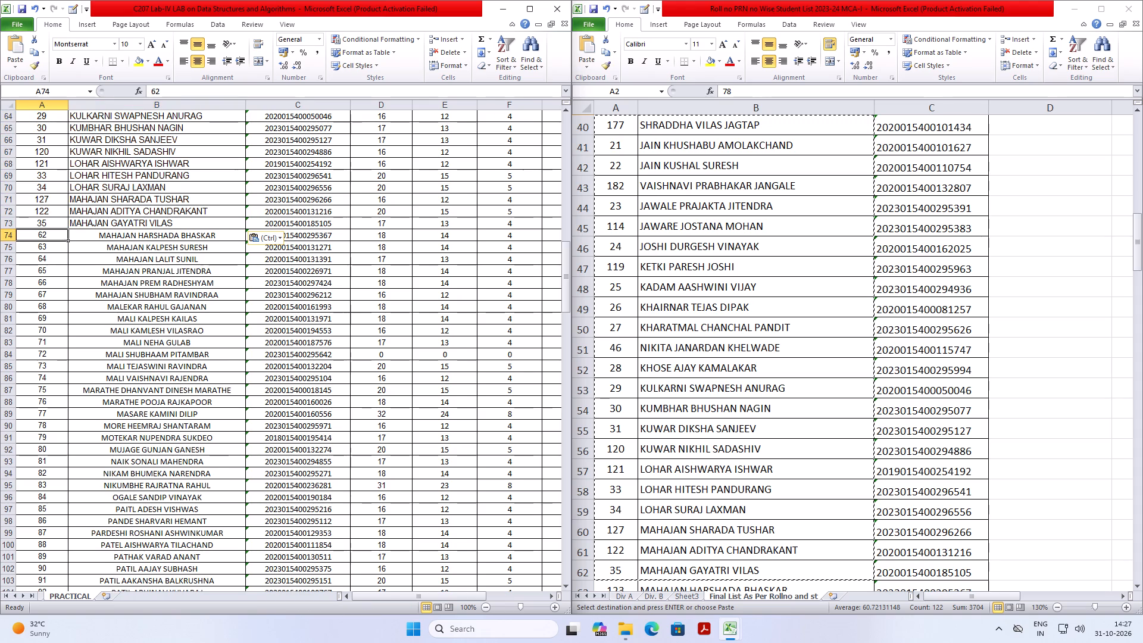
{"action": "scroll", "coordinate": [71, 240], "scroll_direction": "down", "scroll_amount": 2}
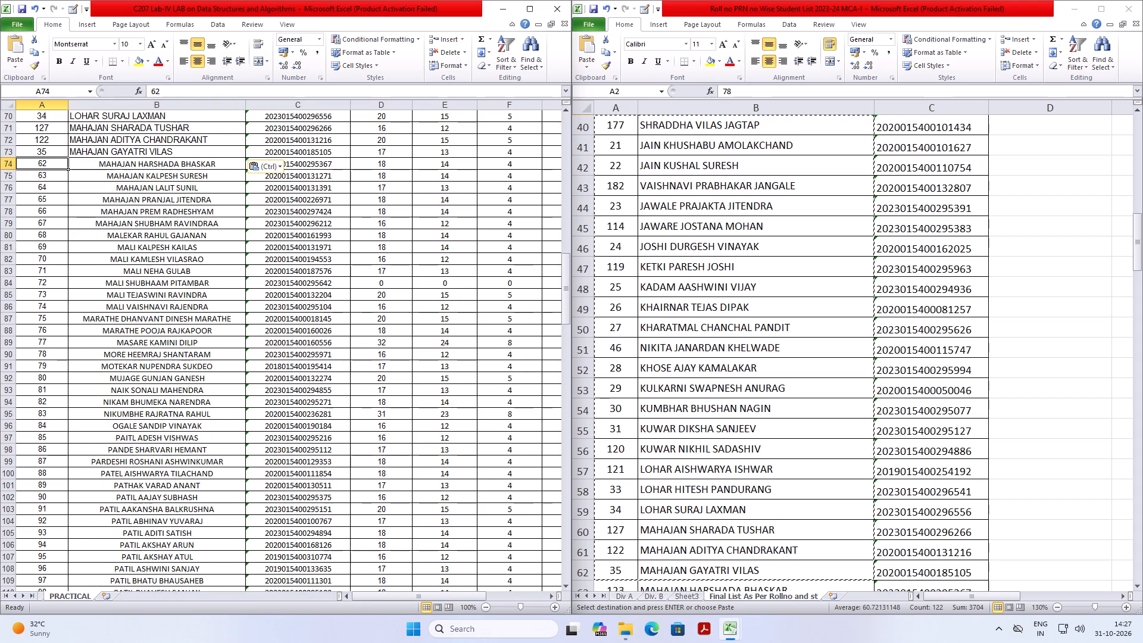
{"action": "scroll", "coordinate": [71, 240], "scroll_direction": "down", "scroll_amount": 1}
{"action": "left_click", "coordinate": [789, 323]}
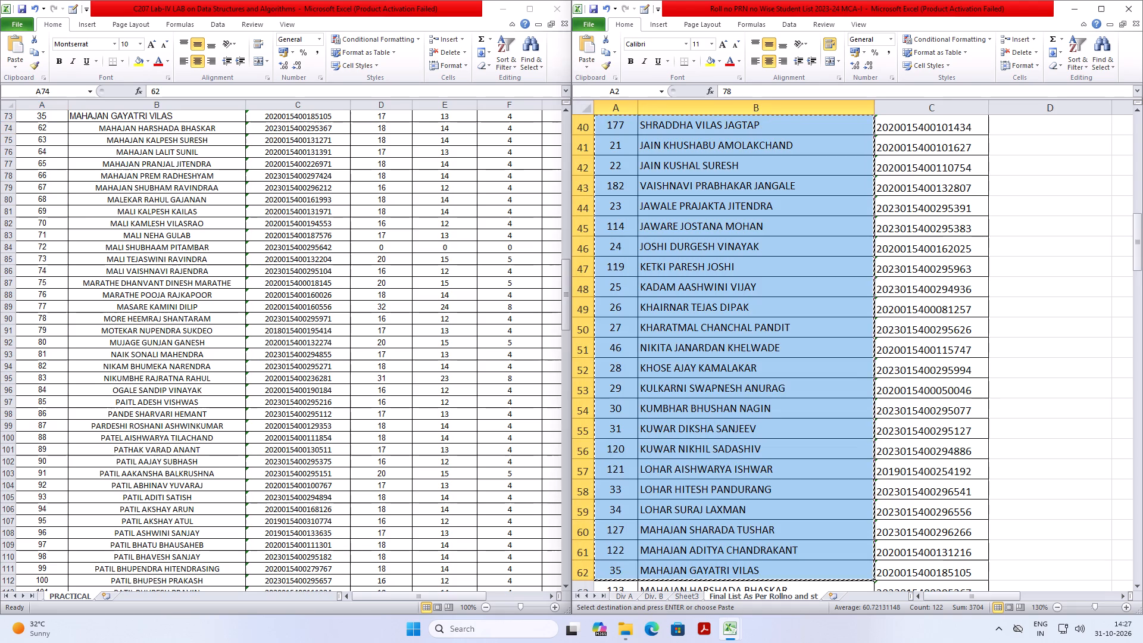
{"action": "scroll", "coordinate": [789, 323], "scroll_direction": "down", "scroll_amount": 8}
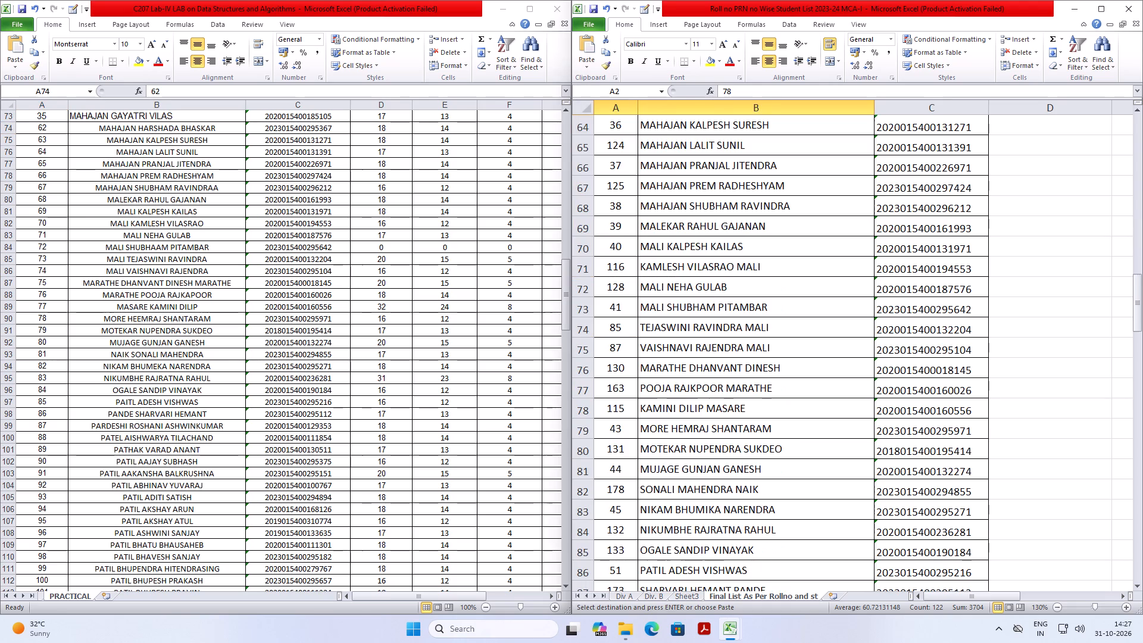
{"action": "scroll", "coordinate": [789, 323], "scroll_direction": "up", "scroll_amount": 1}
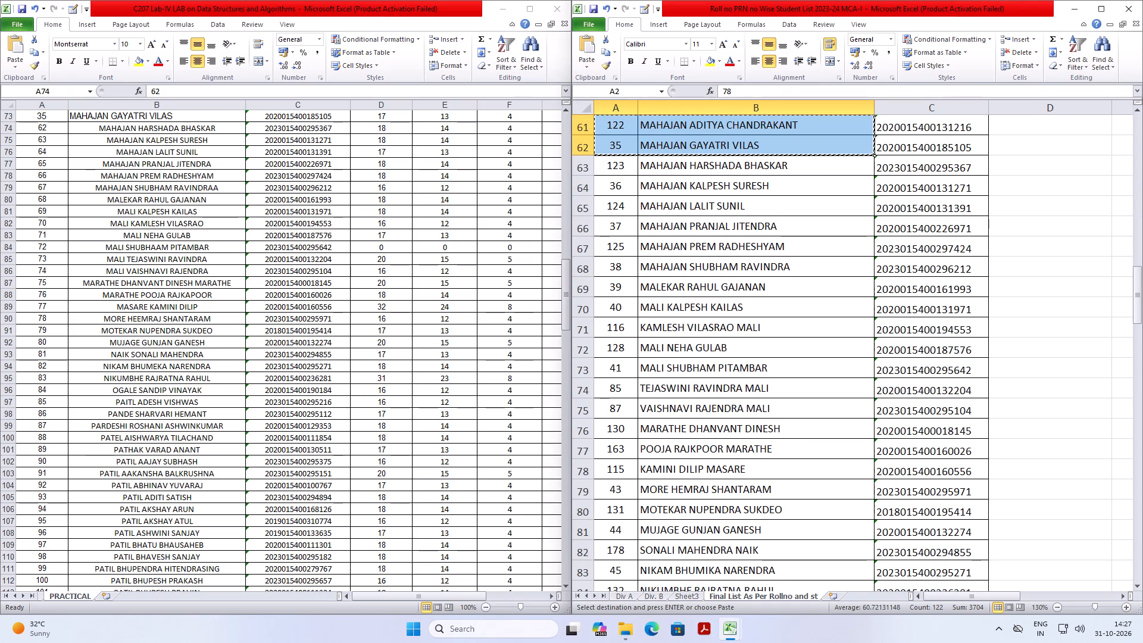
{"action": "left_click_drag", "start_coordinate": [619, 164], "coordinate": [674, 163]}
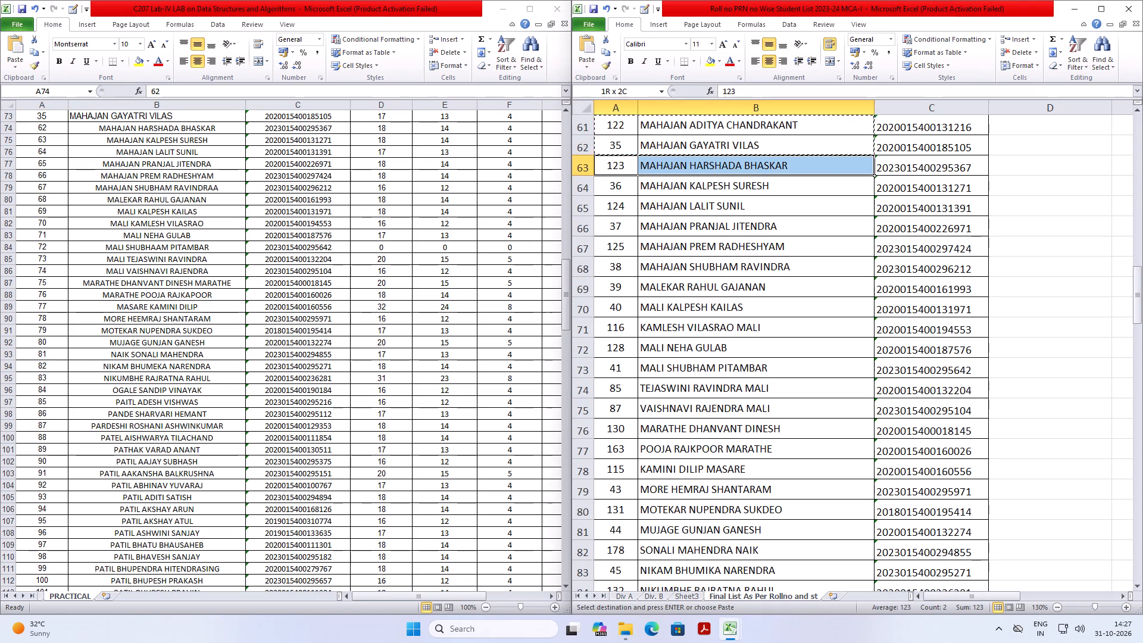
{"action": "left_click_drag", "start_coordinate": [674, 163], "coordinate": [688, 224]}
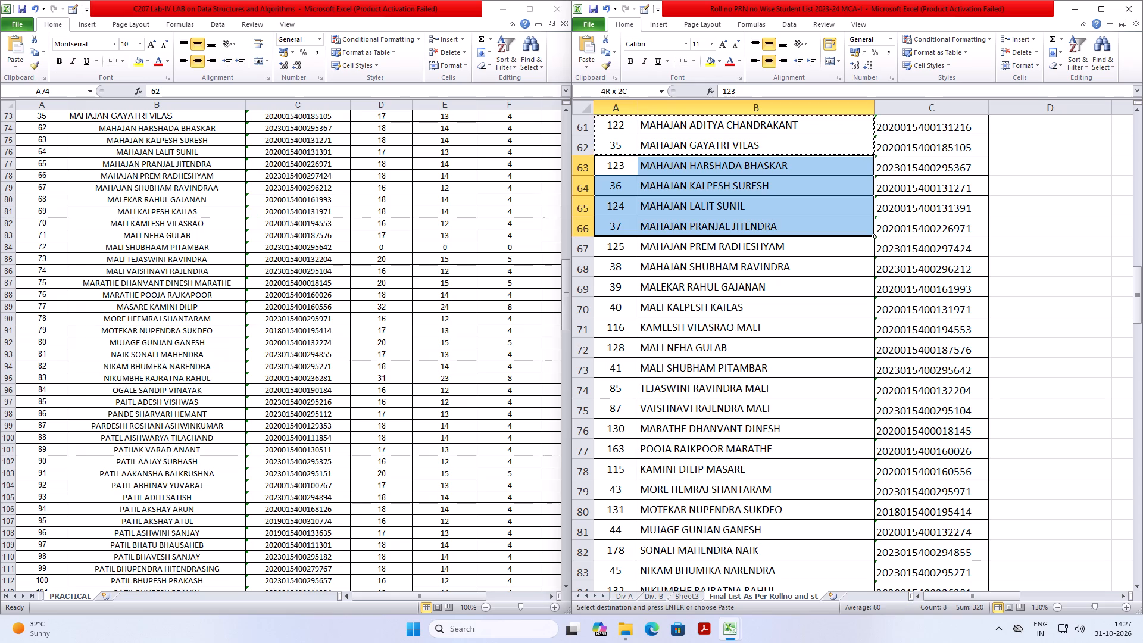
{"action": "left_click_drag", "start_coordinate": [688, 224], "coordinate": [691, 241]}
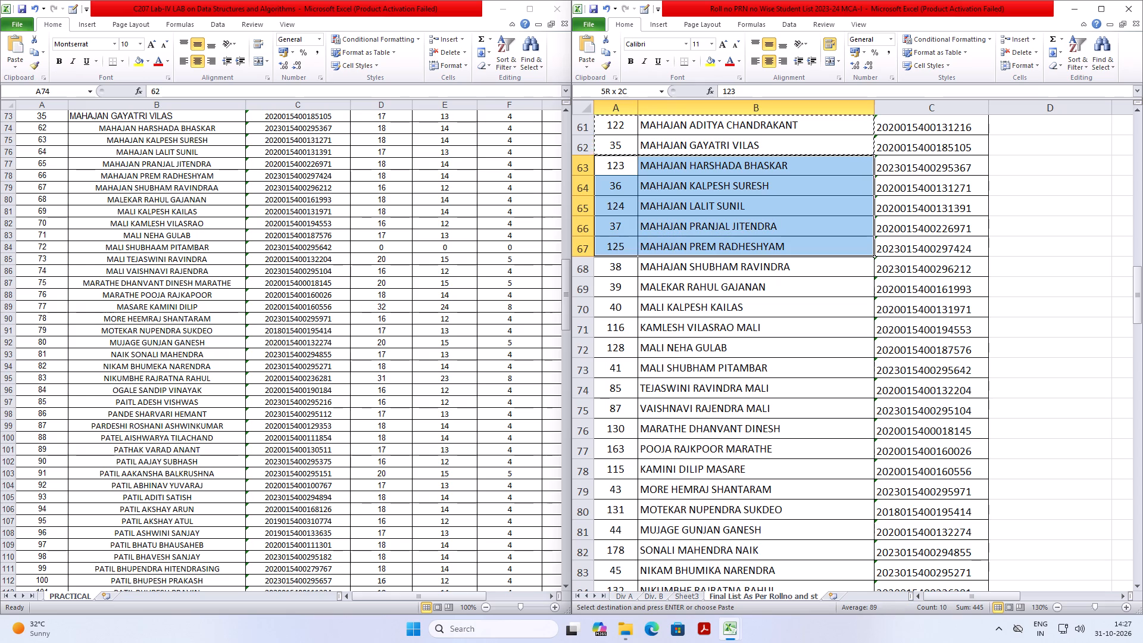
{"action": "left_click_drag", "start_coordinate": [691, 241], "coordinate": [698, 285]}
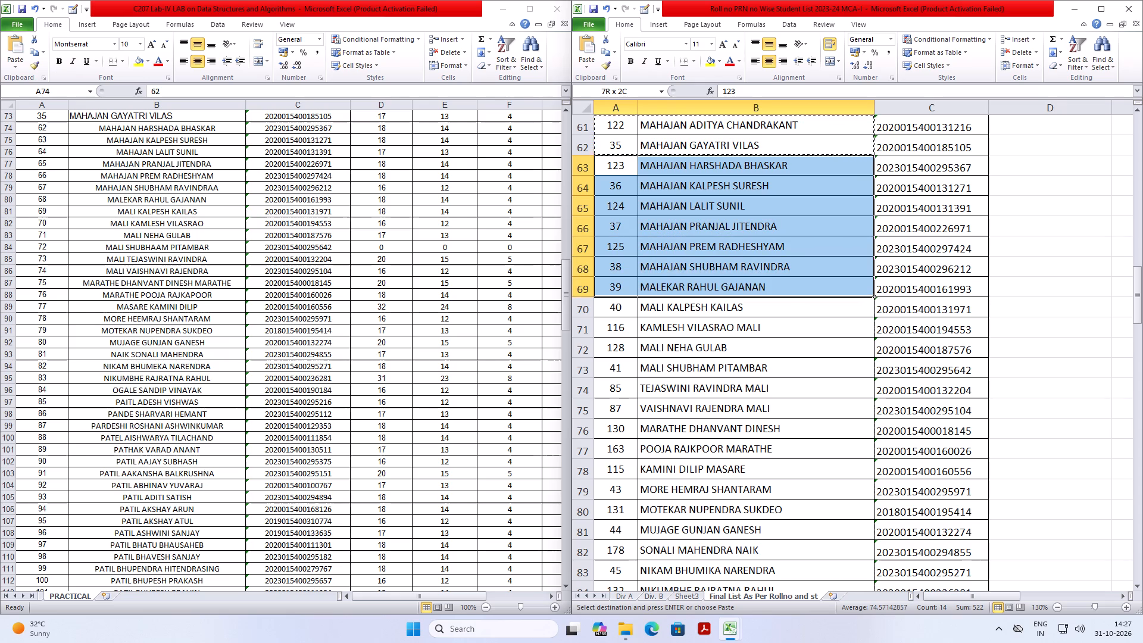
{"action": "left_click_drag", "start_coordinate": [698, 285], "coordinate": [702, 325]}
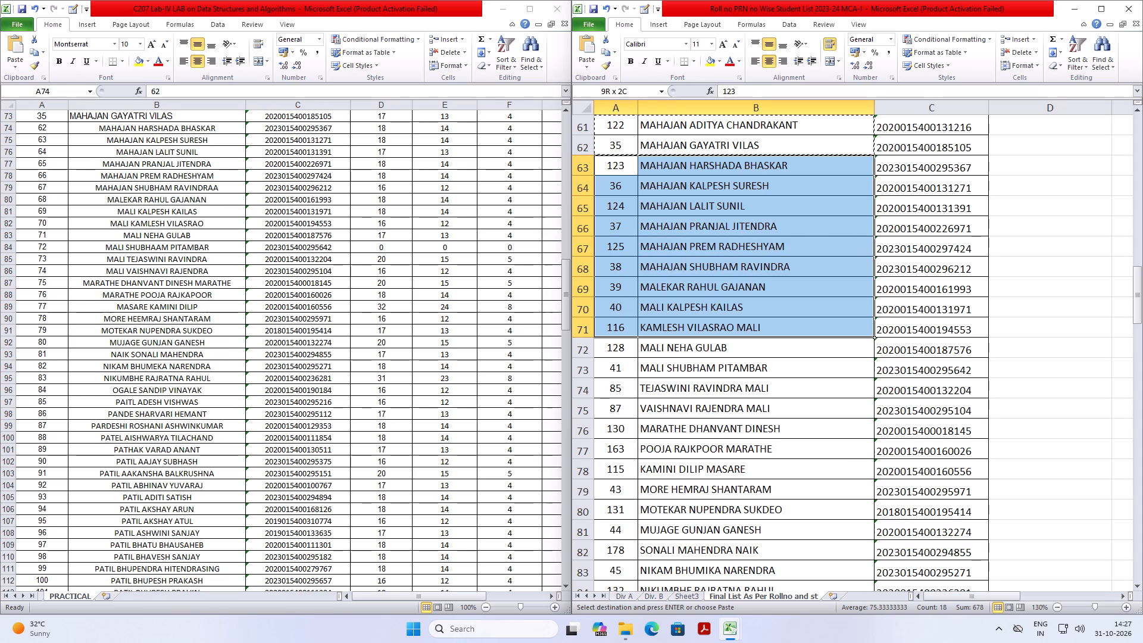
{"action": "left_click_drag", "start_coordinate": [702, 325], "coordinate": [705, 345]}
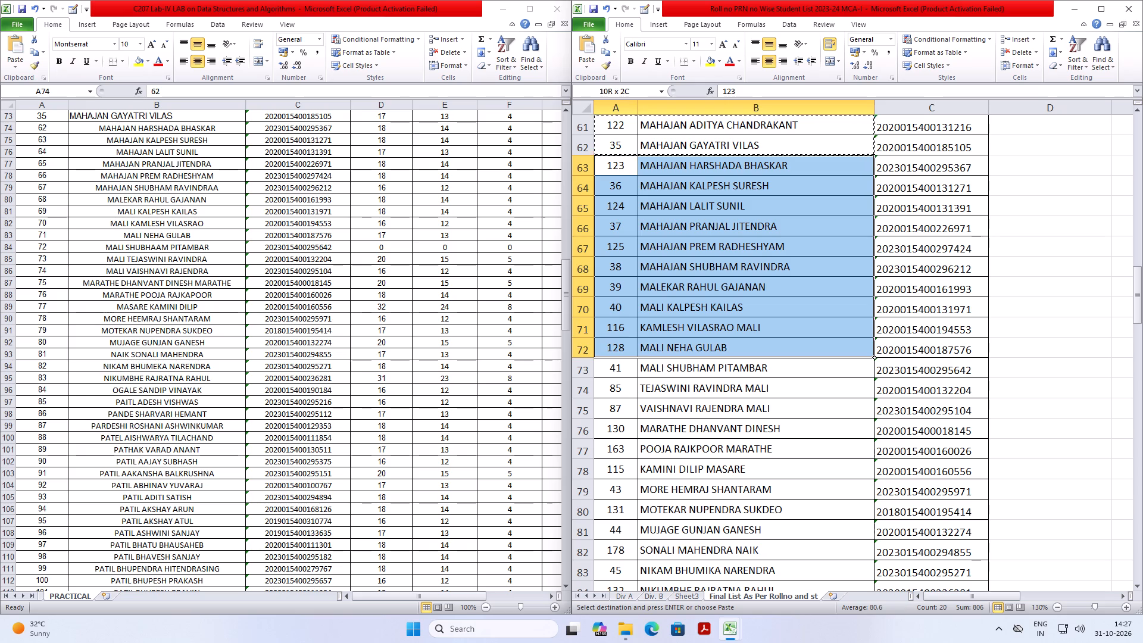
{"action": "left_click_drag", "start_coordinate": [705, 345], "coordinate": [713, 407]}
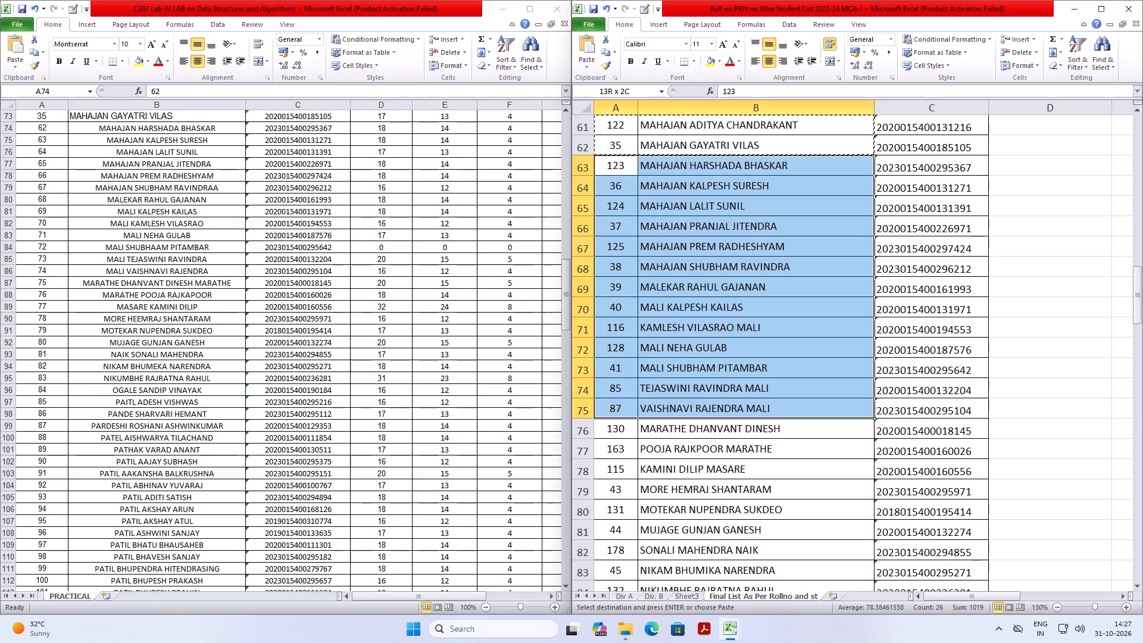
Extend the final list selection through row 83, comparing each name with the C207 PRACTICAL sheet.
{"action": "left_click_drag", "start_coordinate": [713, 407], "coordinate": [713, 408]}
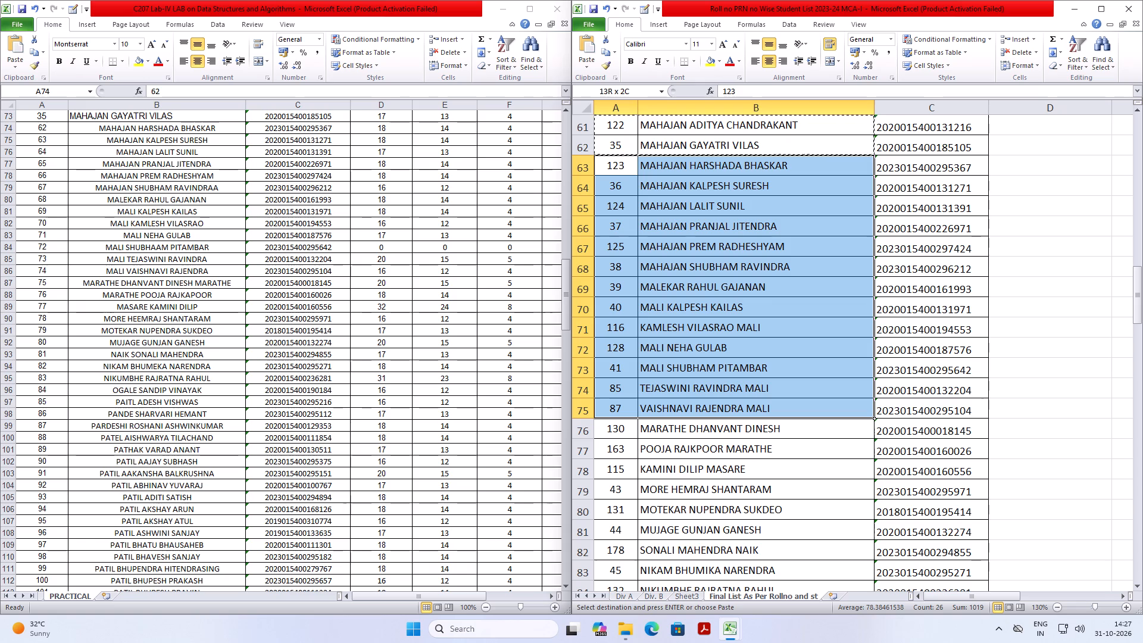
{"action": "left_click_drag", "start_coordinate": [713, 408], "coordinate": [713, 427]}
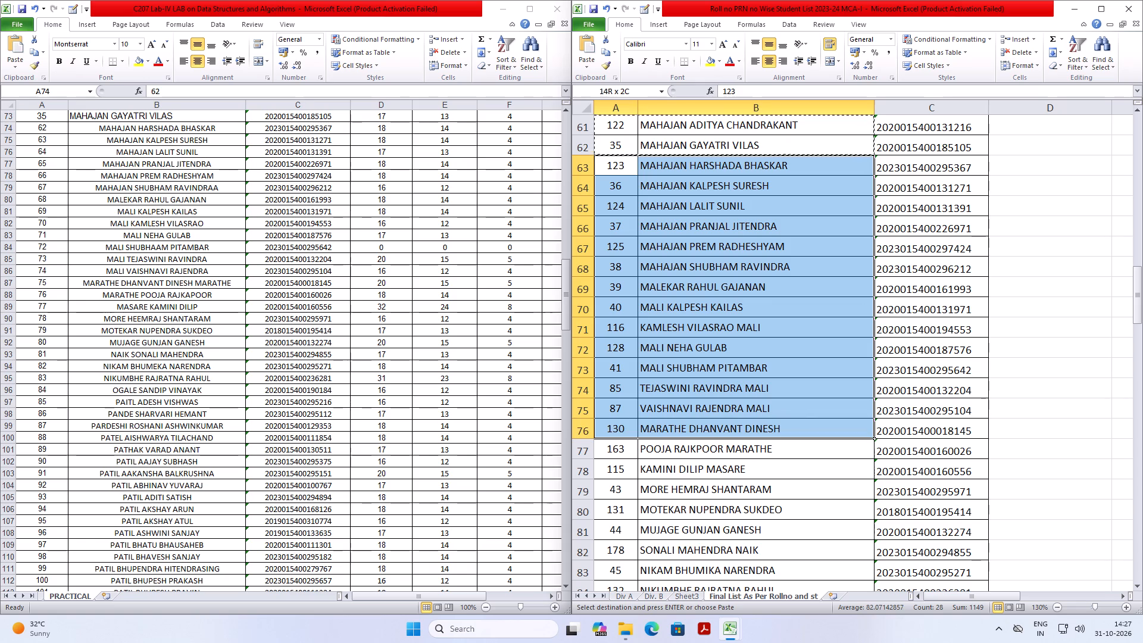
{"action": "left_click_drag", "start_coordinate": [713, 427], "coordinate": [713, 448]}
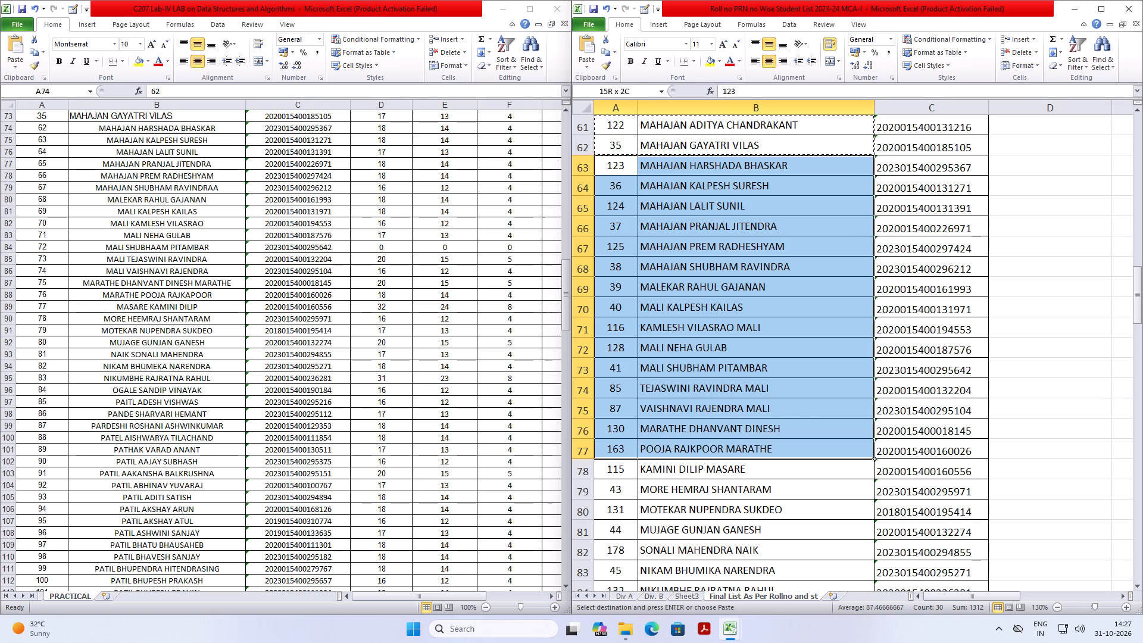
{"action": "left_click_drag", "start_coordinate": [713, 448], "coordinate": [713, 460]}
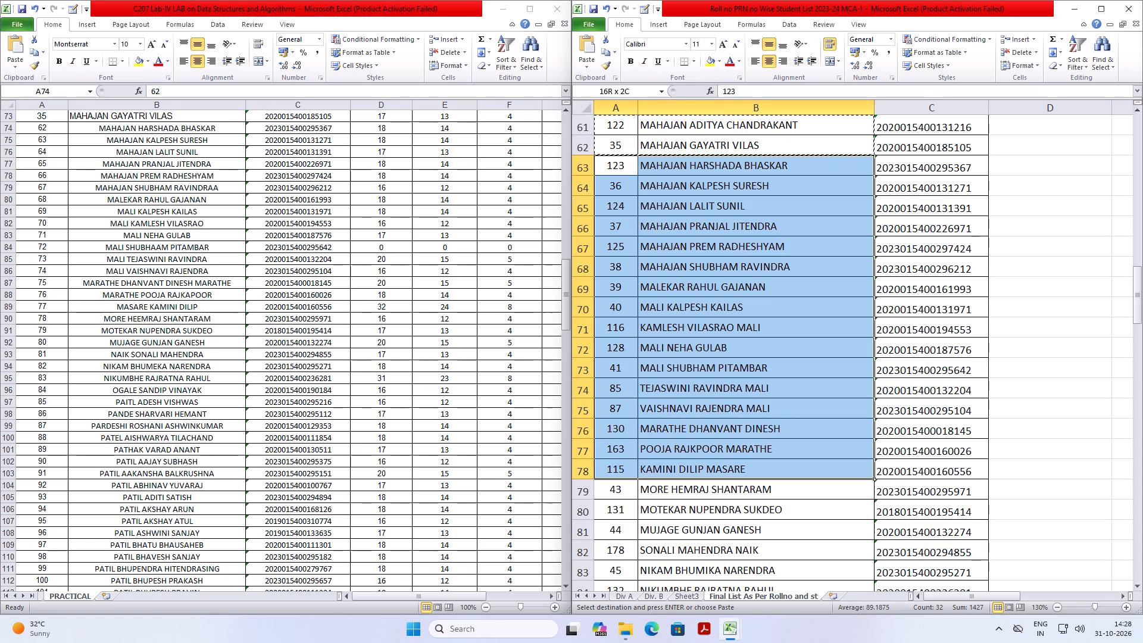
{"action": "left_click_drag", "start_coordinate": [713, 460], "coordinate": [712, 461]}
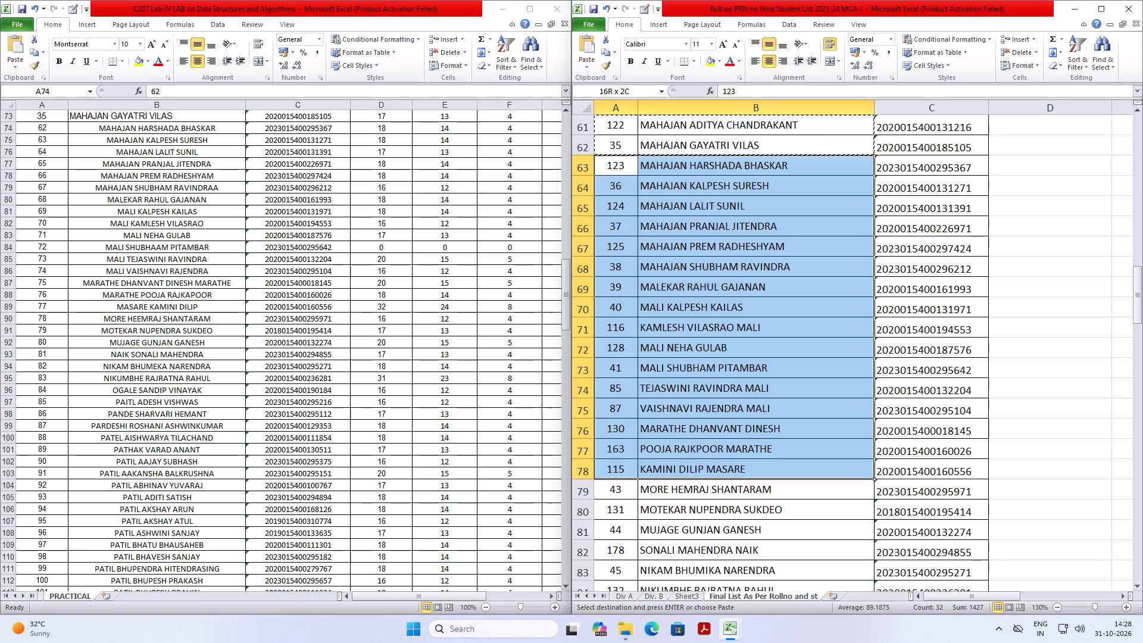
{"action": "left_click_drag", "start_coordinate": [712, 461], "coordinate": [712, 472]}
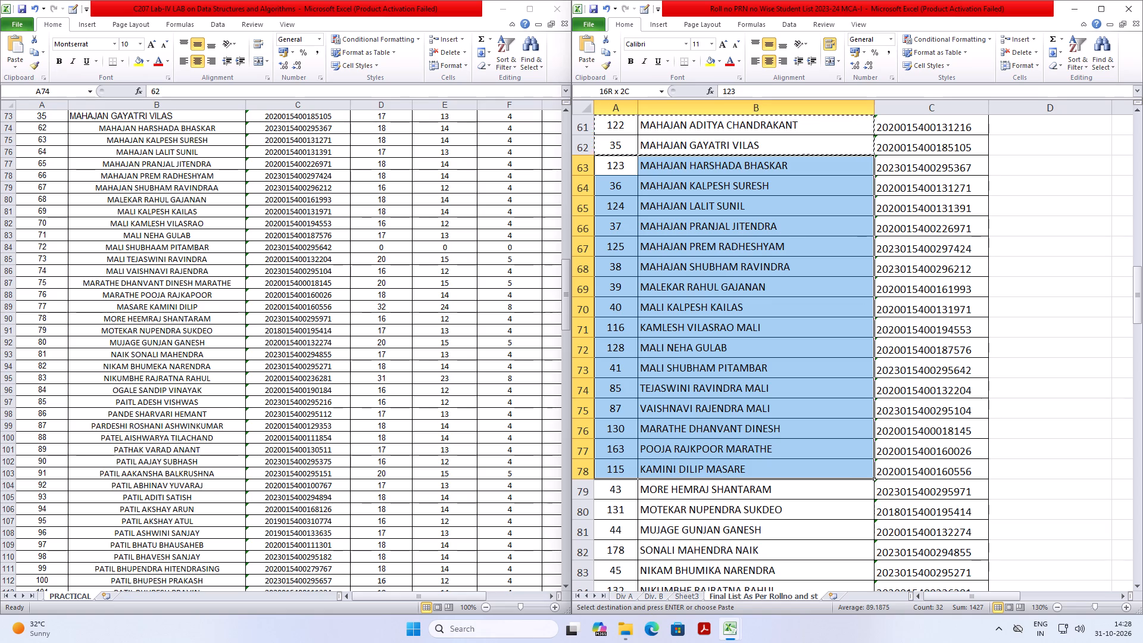
{"action": "left_click_drag", "start_coordinate": [712, 472], "coordinate": [707, 544]}
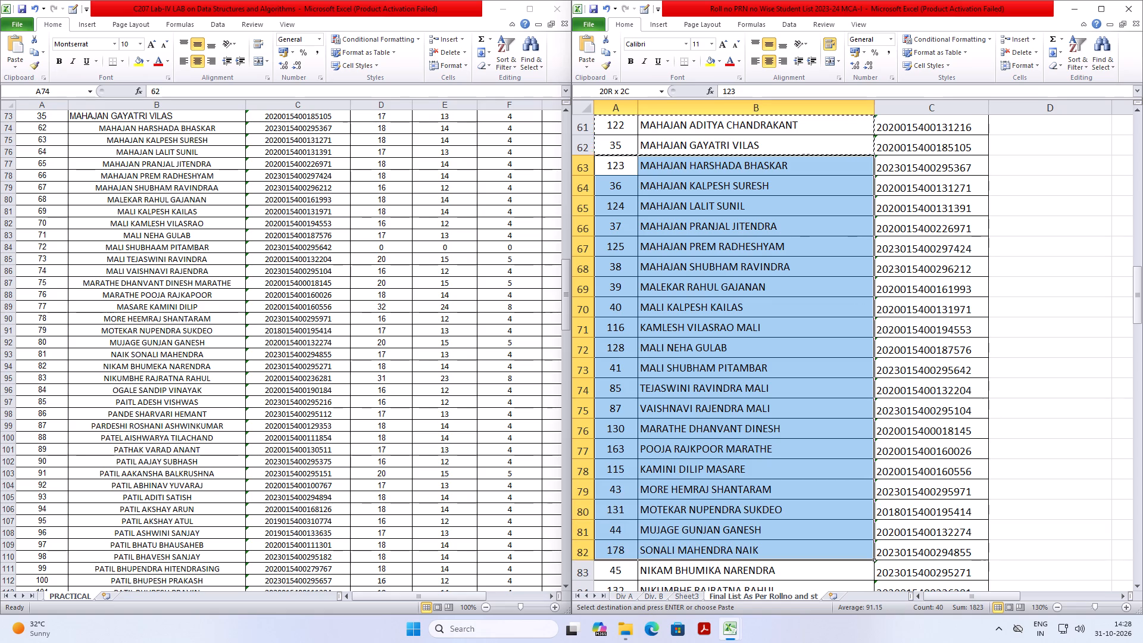
{"action": "left_click_drag", "start_coordinate": [707, 544], "coordinate": [705, 565]}
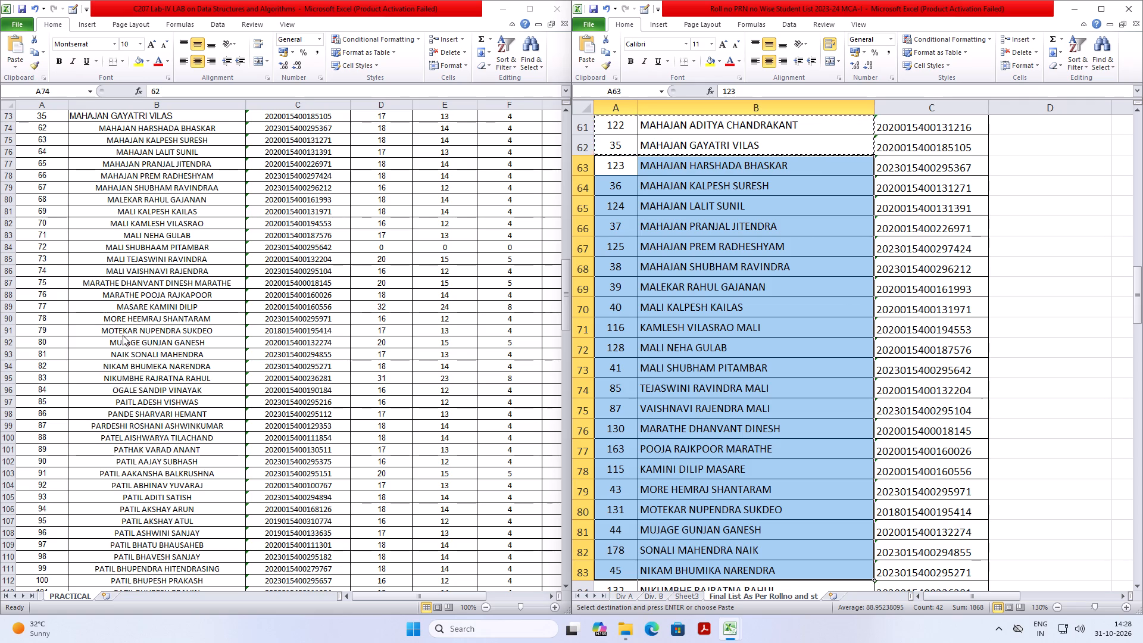
Continue the roll number and name selection in the final list through row 93, matching the name order with the C207 PRACTICAL sheet.
{"action": "key", "text": "shift+Down"}
{"action": "key", "text": "shift+Down"}
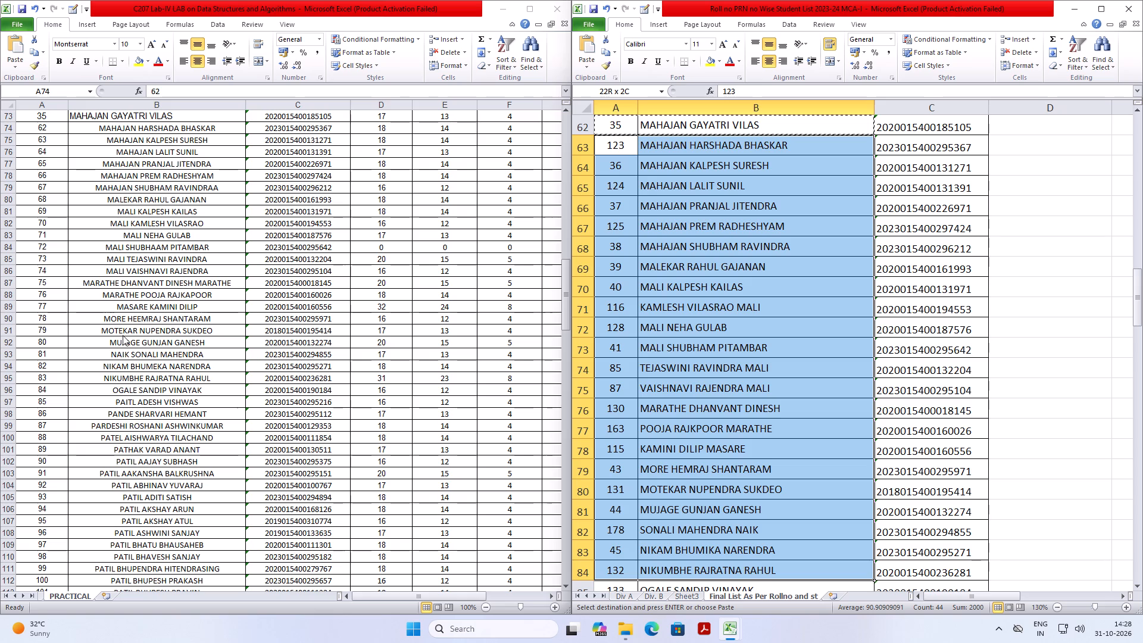
{"action": "key", "text": "shift+Down"}
{"action": "key", "text": "shift+Down"}
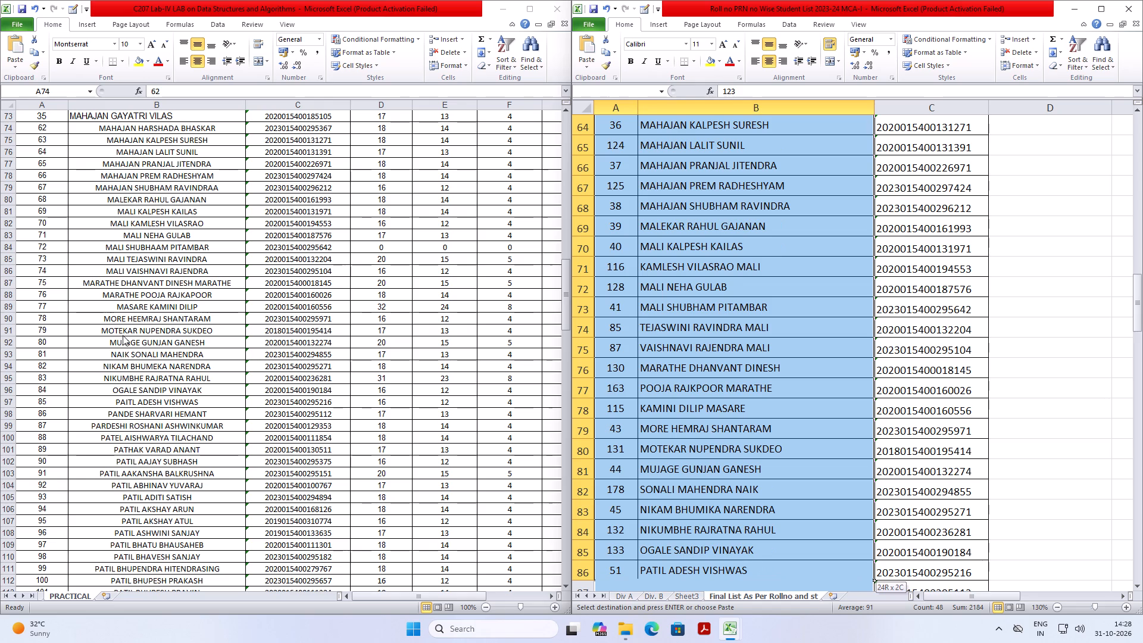
{"action": "key", "text": "shift+Down"}
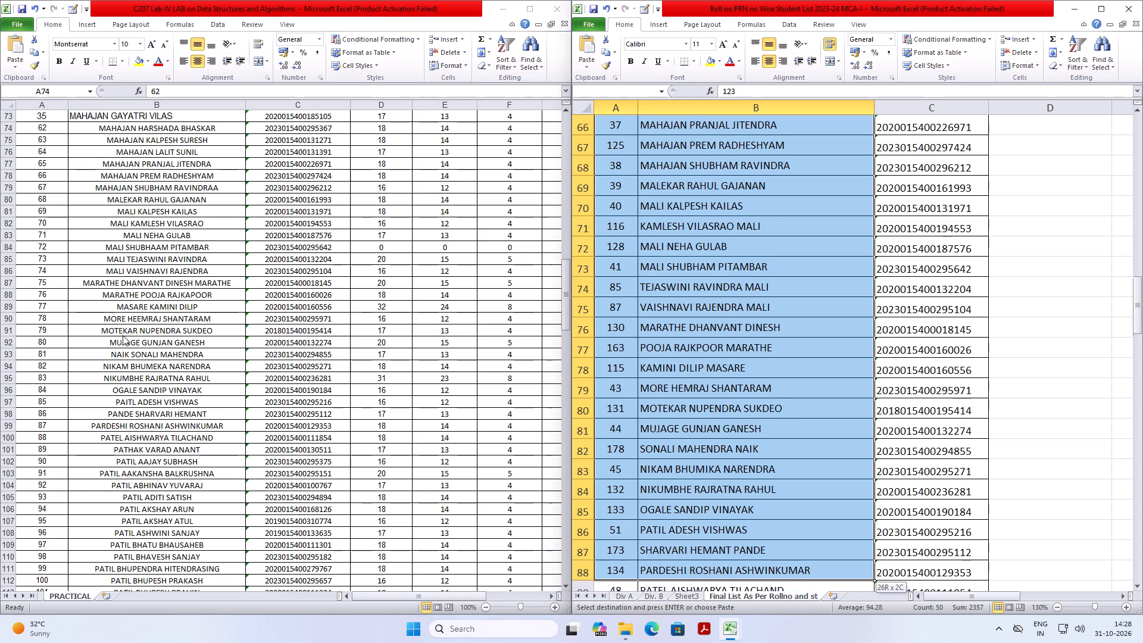
{"action": "key", "text": "shift+Down"}
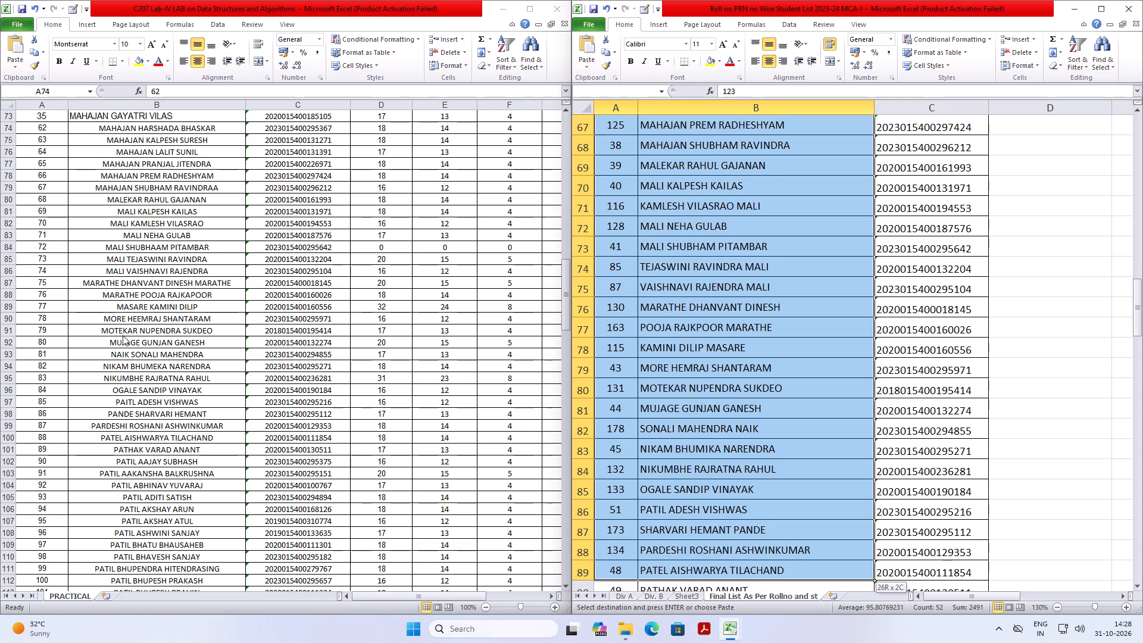
{"action": "key", "text": "shift+Down"}
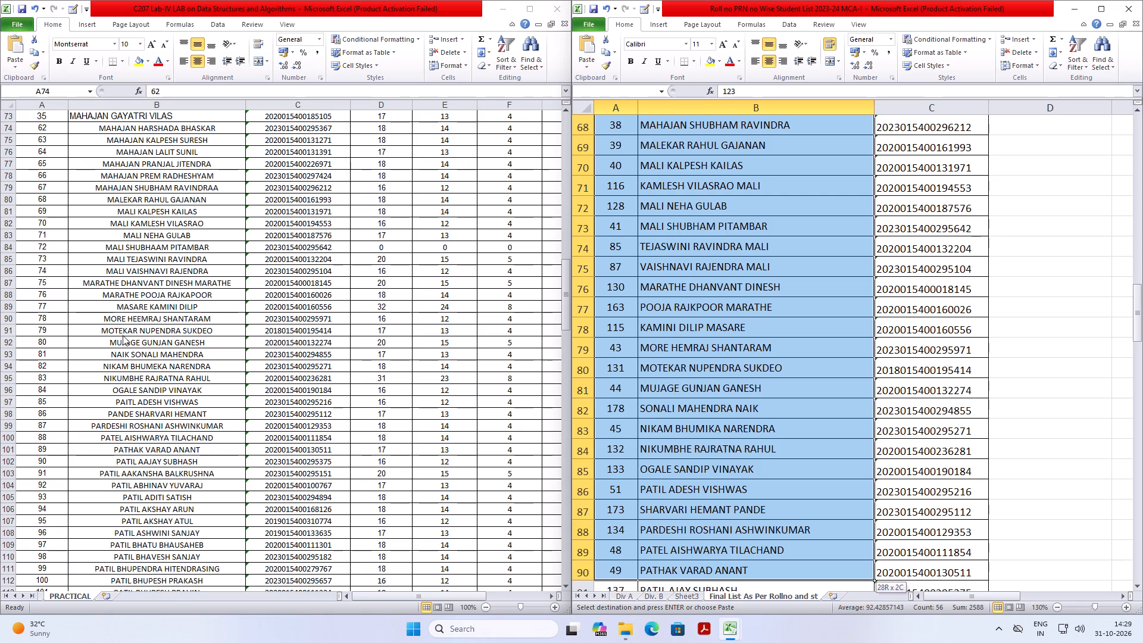
{"action": "key", "text": "shift+Down"}
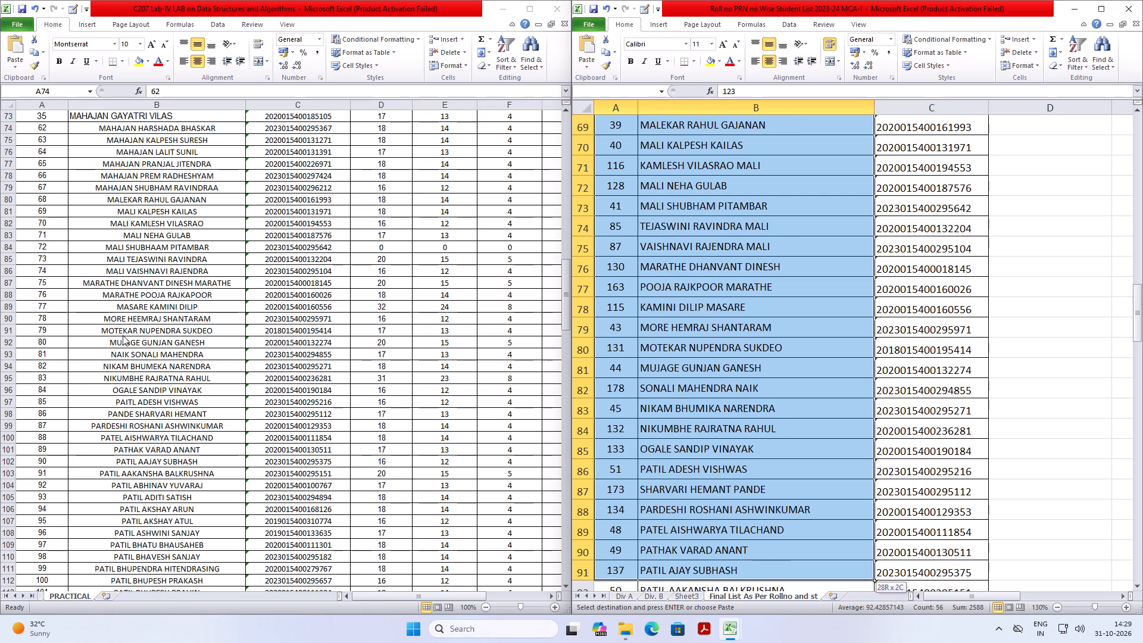
{"action": "key", "text": "shift+Down"}
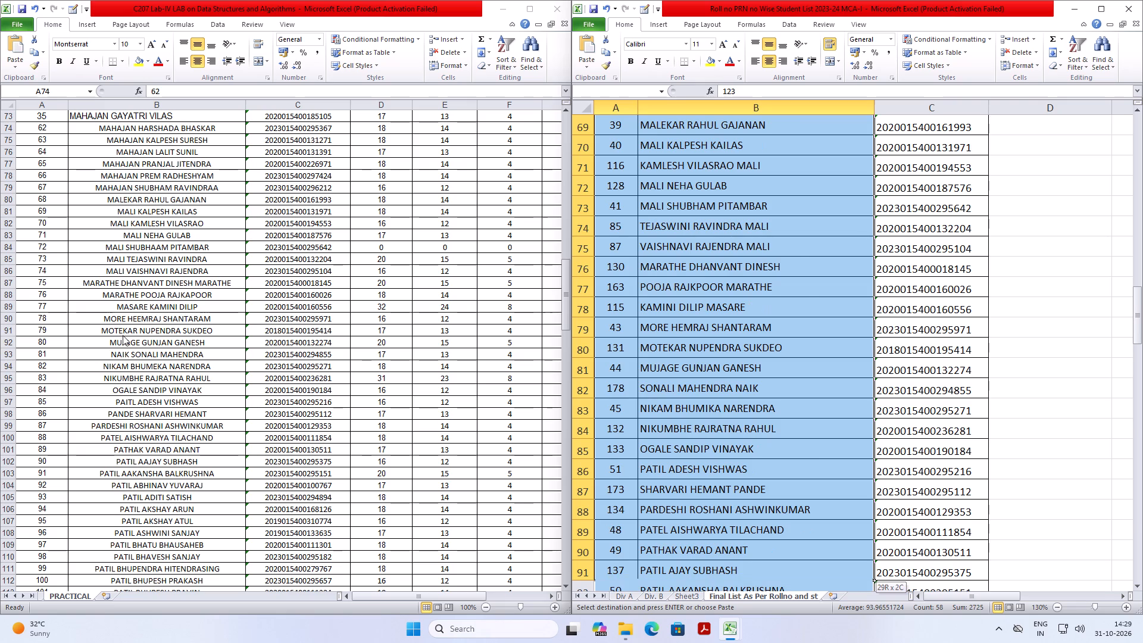
{"action": "key", "text": "shift+Down"}
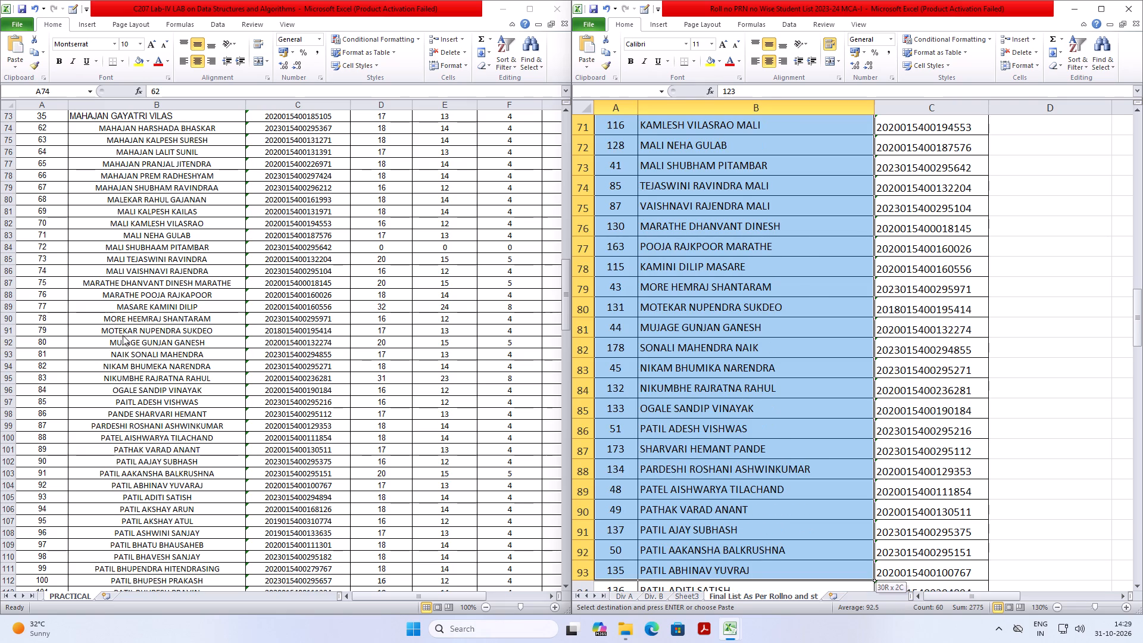
Extend the final list selection through row 101, comparing names with the C207 PRACTICAL sheet, and copy A63:B101.
{"action": "key", "text": "shift+Down"}
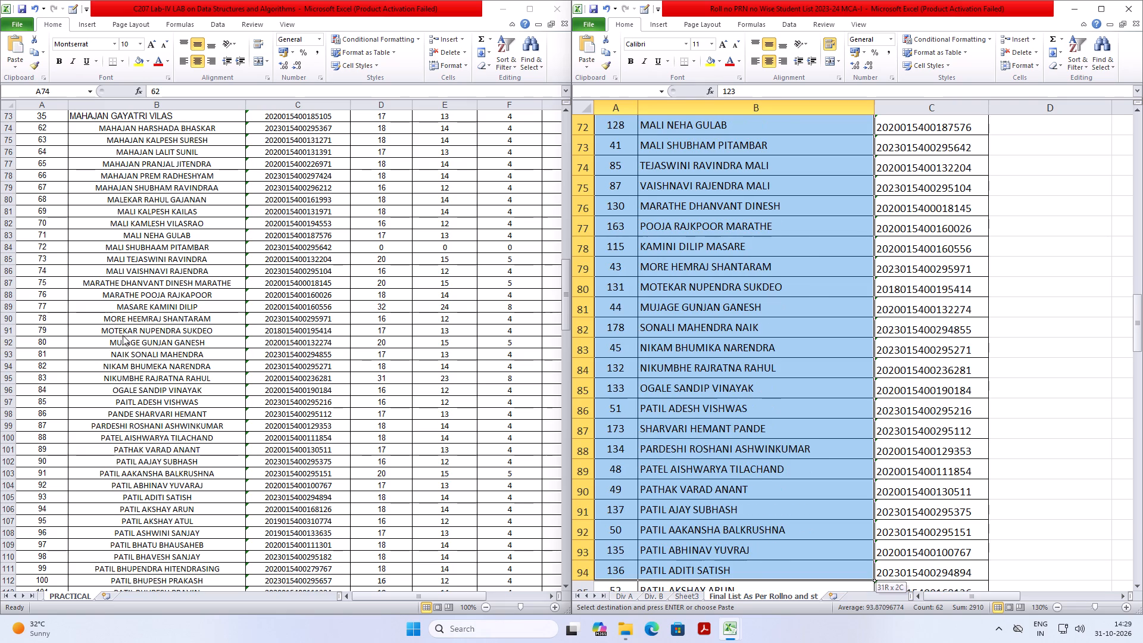
{"action": "key", "text": "shift+Down"}
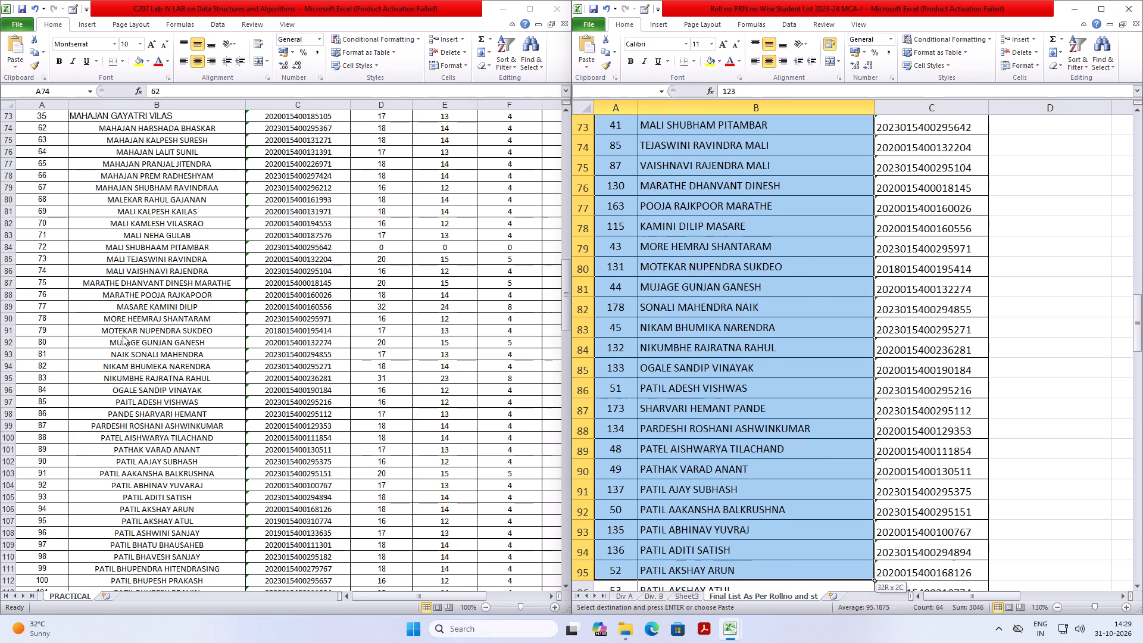
{"action": "key", "text": "shift+Down"}
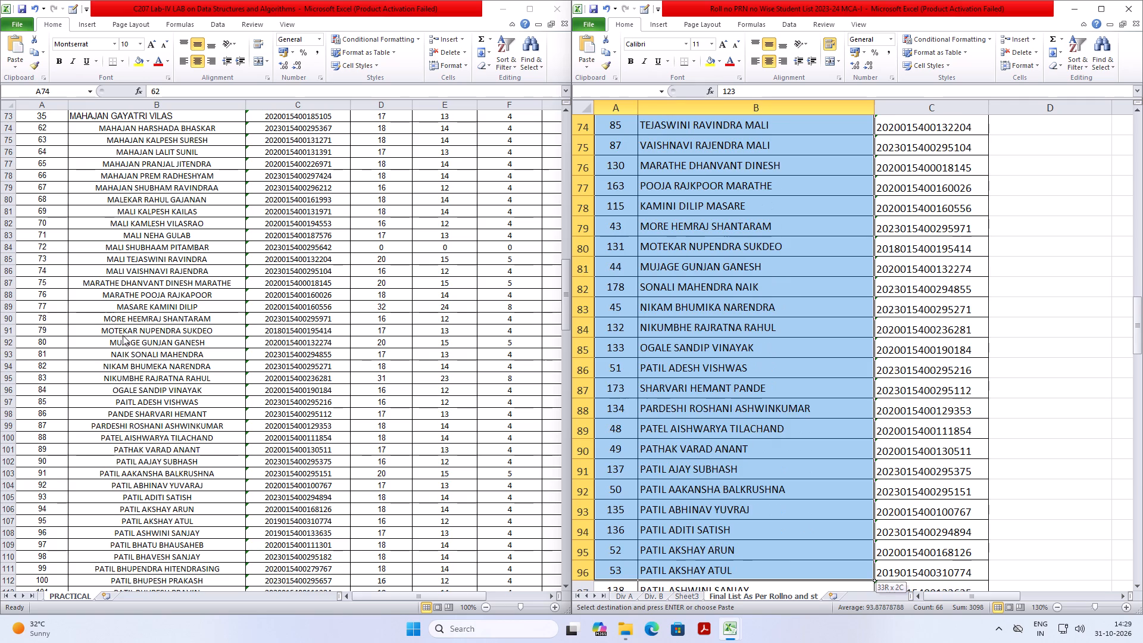
{"action": "key", "text": "shift+Down"}
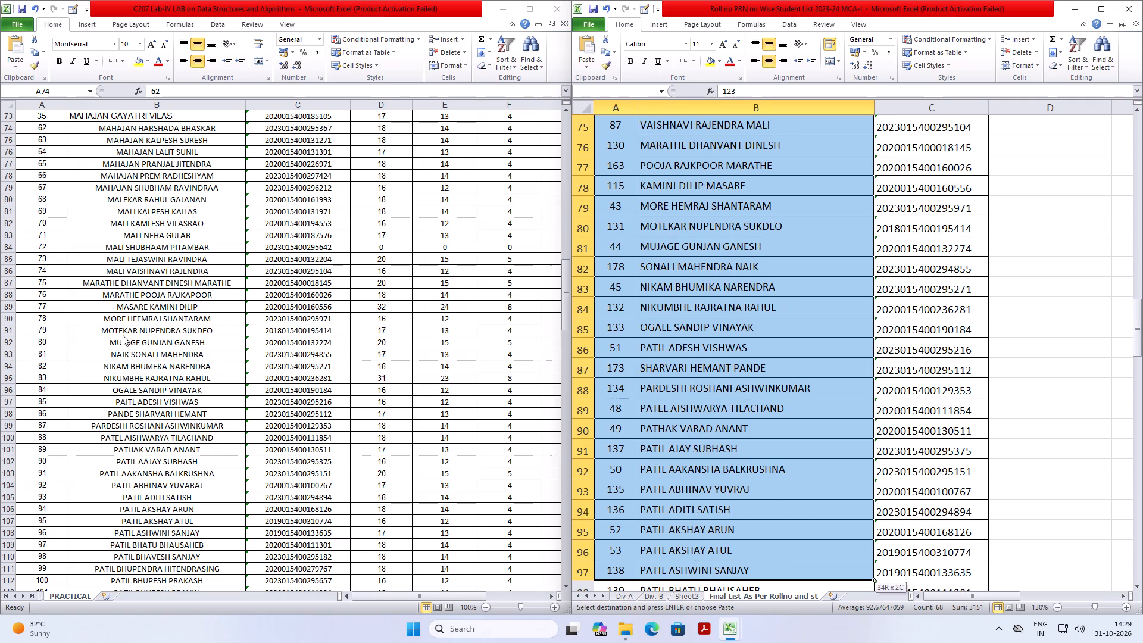
{"action": "key", "text": "shift+Down"}
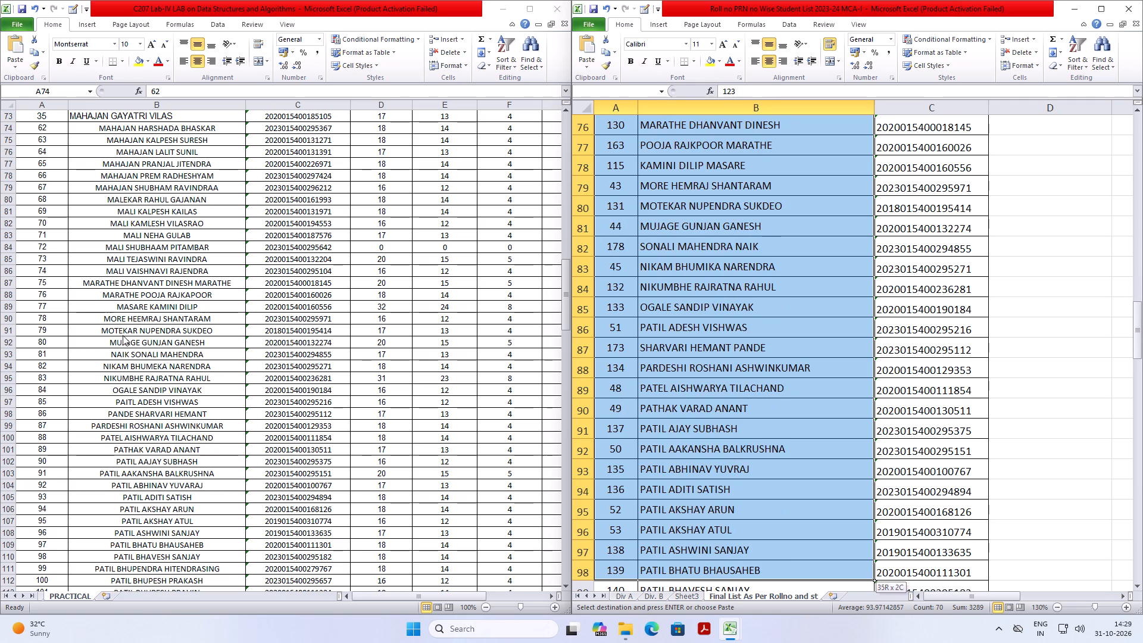
{"action": "key", "text": "shift+Down"}
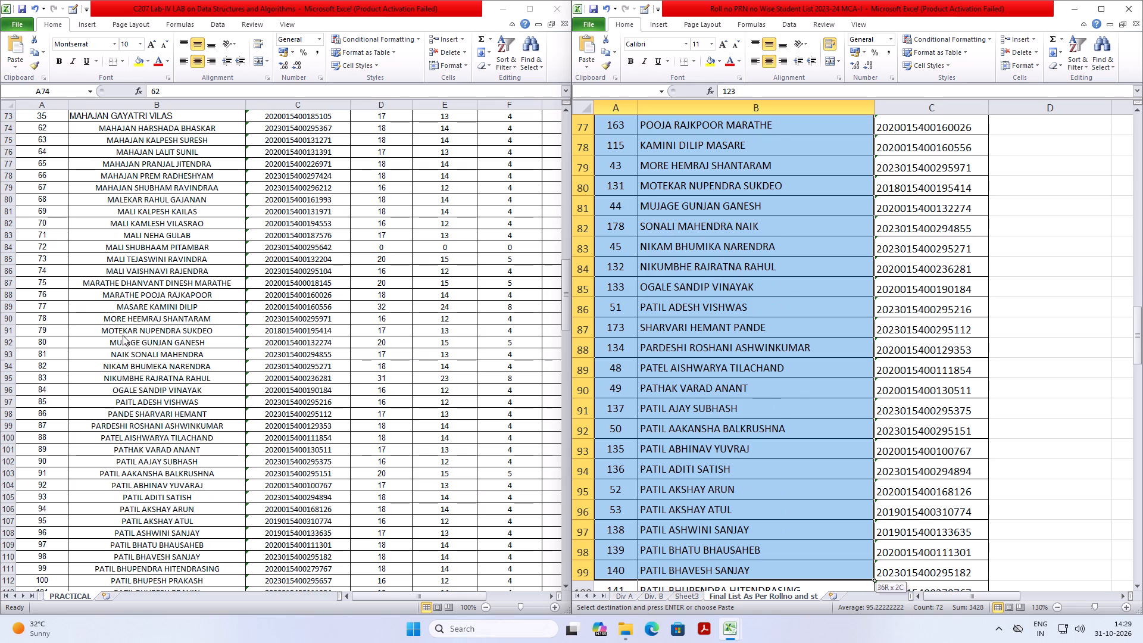
{"action": "key", "text": "shift+Down"}
{"action": "key", "text": "shift+Down"}
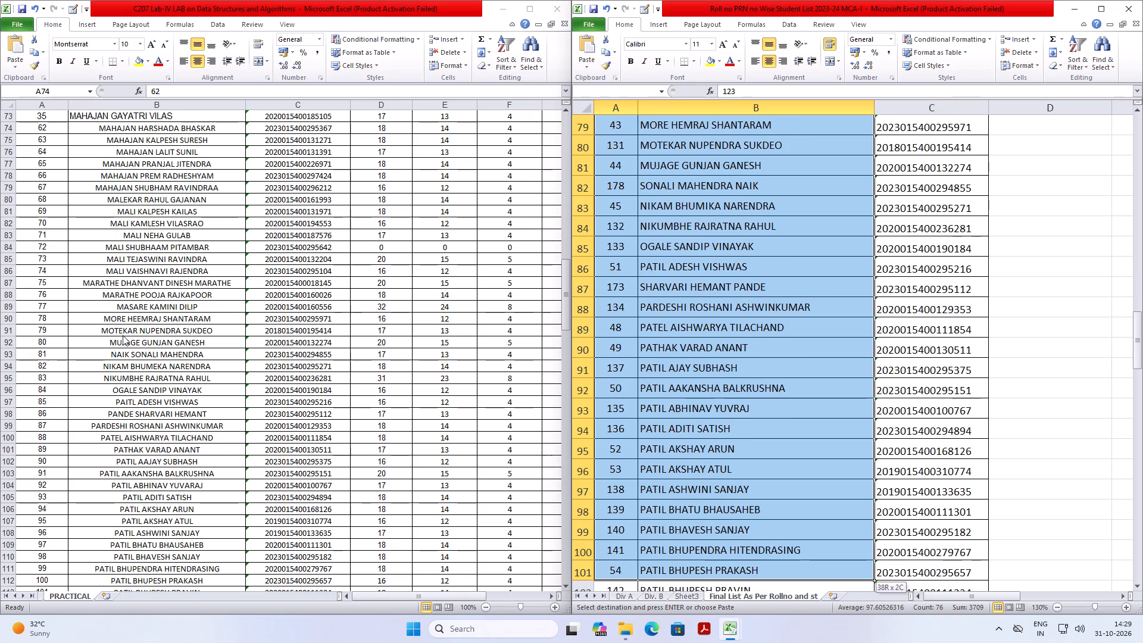
{"action": "key", "text": "ctrl+c"}
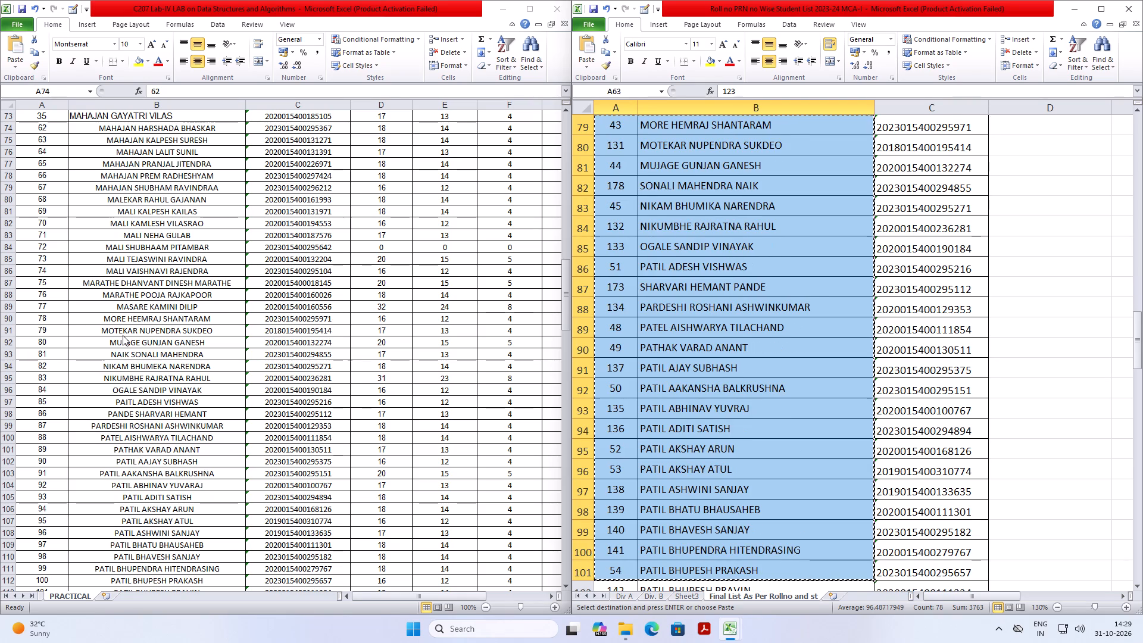
Paste the copied roll numbers and names over the Sr. No and student name columns of the C207 PRACTICAL sheet, starting at A74.
{"action": "scroll", "coordinate": [104, 323], "scroll_direction": "up", "scroll_amount": 2}
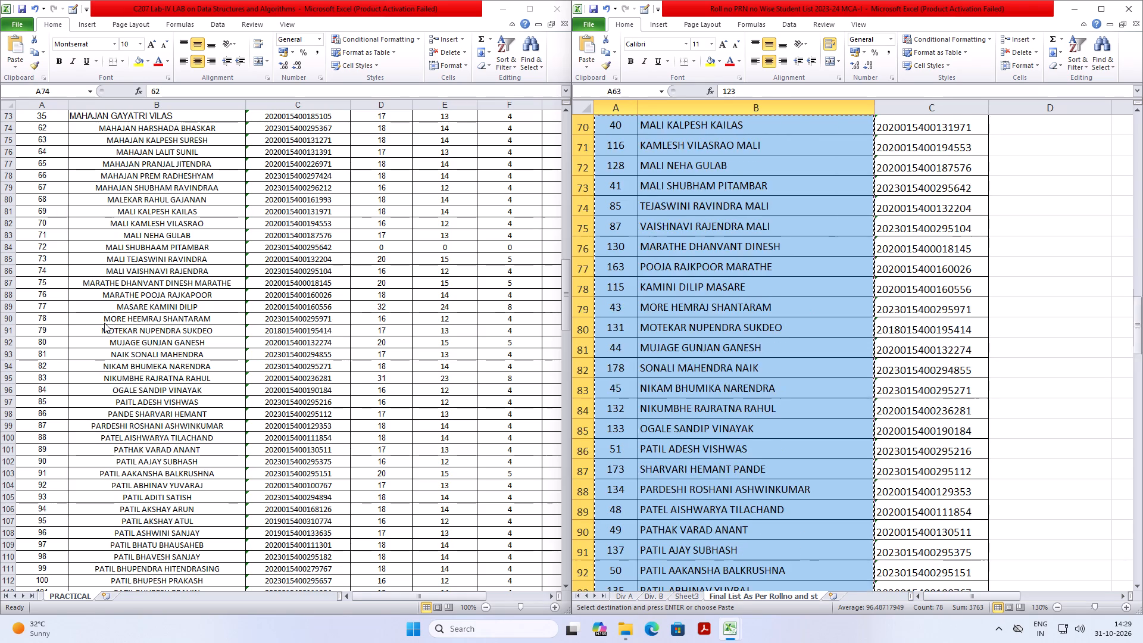
{"action": "scroll", "coordinate": [104, 323], "scroll_direction": "up", "scroll_amount": 2}
{"action": "left_click", "coordinate": [104, 323]}
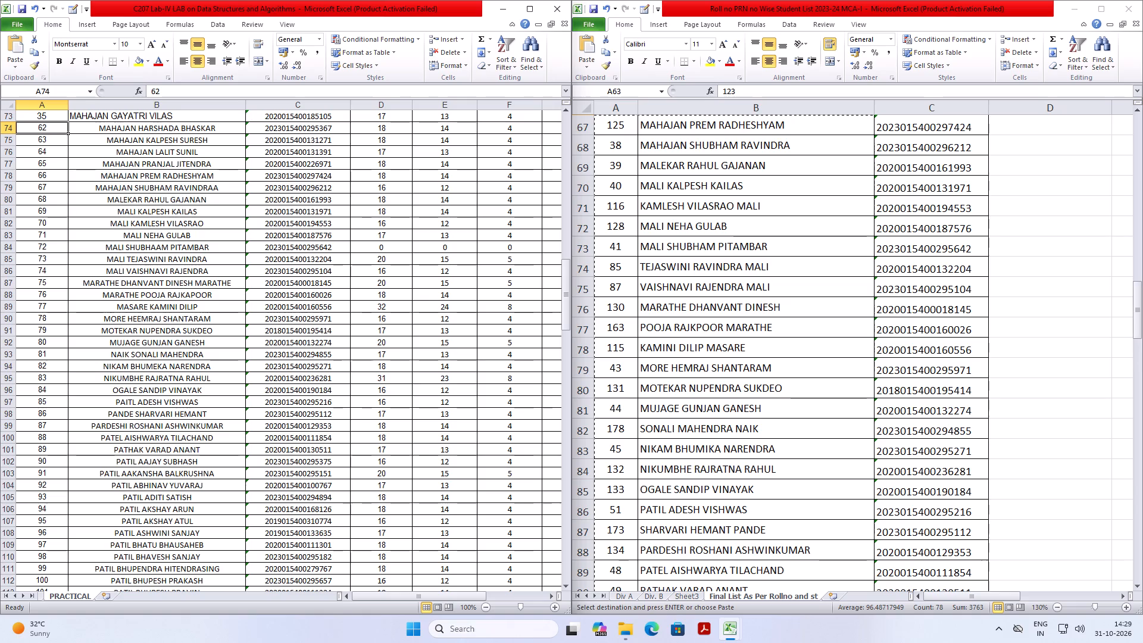
{"action": "scroll", "coordinate": [8, 319], "scroll_direction": "up", "scroll_amount": 5}
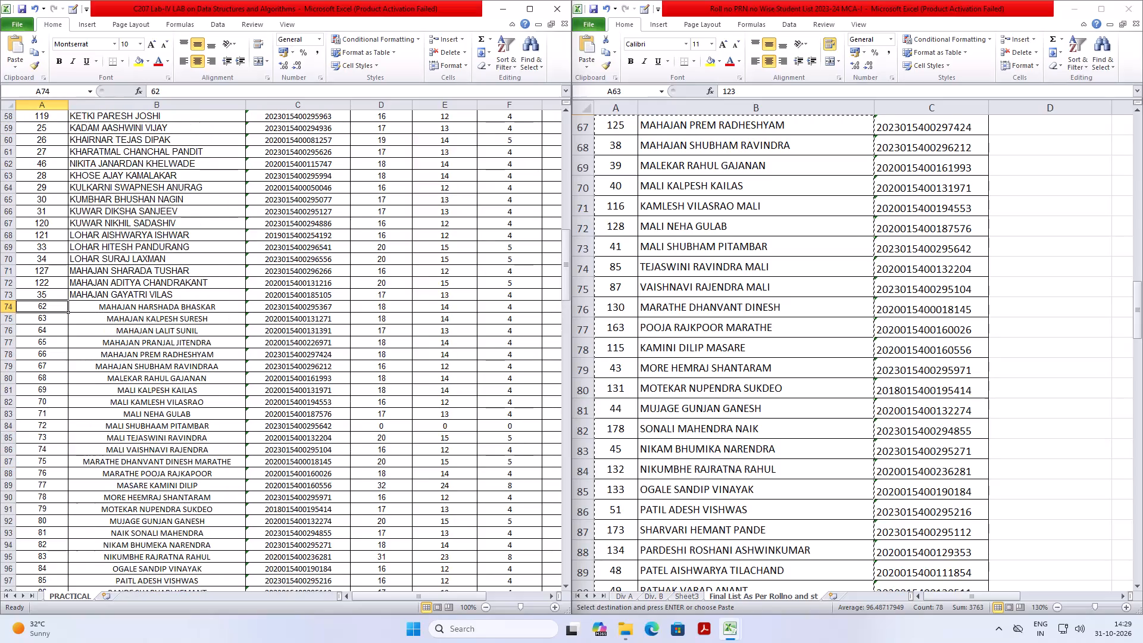
{"action": "key", "text": "ctrl+v"}
{"action": "scroll", "coordinate": [198, 298], "scroll_direction": "down", "scroll_amount": 14}
{"action": "scroll", "coordinate": [198, 298], "scroll_direction": "up", "scroll_amount": 1}
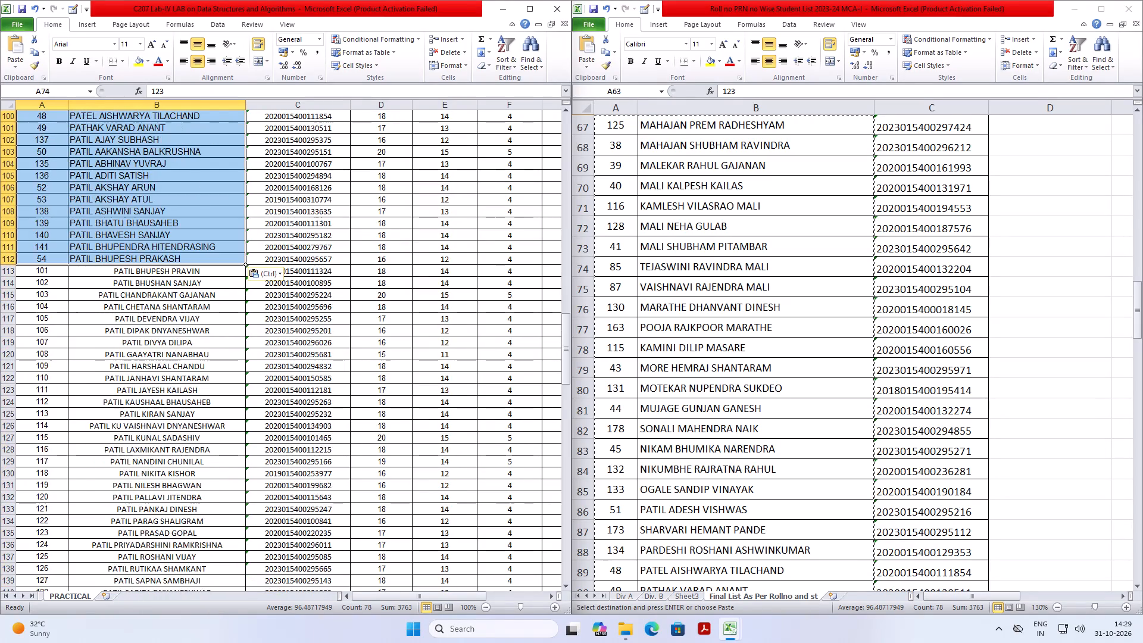
Set A113 as the next destination in the C207 PRACTICAL sheet and select the matching final list roll numbers and names from A102 through row 120.
{"action": "scroll", "coordinate": [198, 298], "scroll_direction": "down", "scroll_amount": 5}
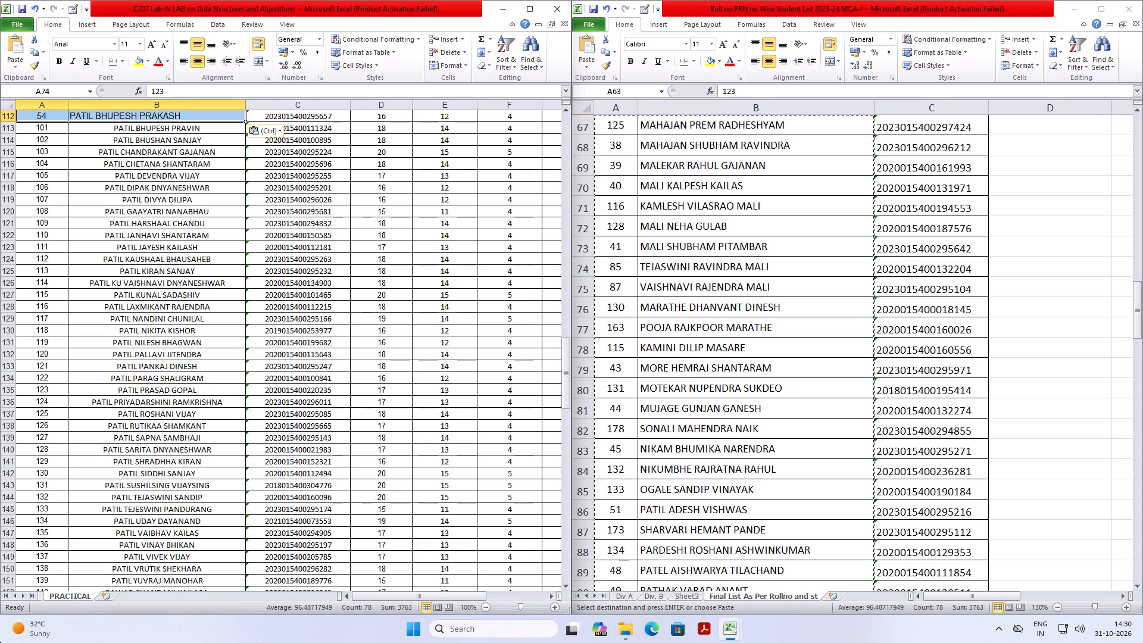
{"action": "left_click", "coordinate": [74, 502]}
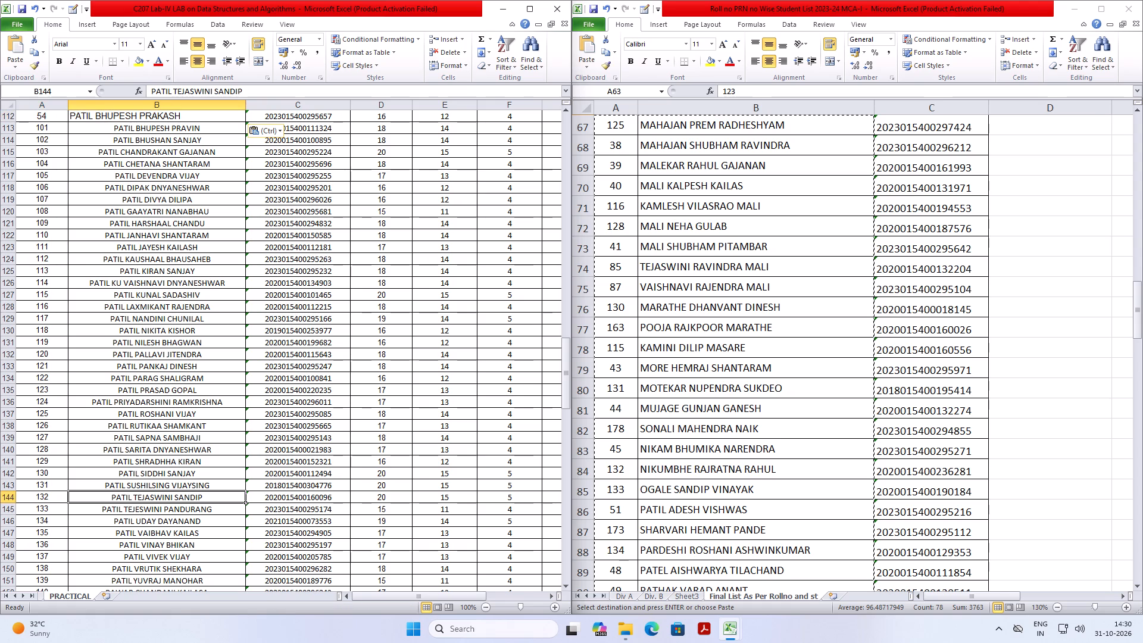
{"action": "left_click", "coordinate": [52, 127]}
{"action": "left_click", "coordinate": [756, 417]}
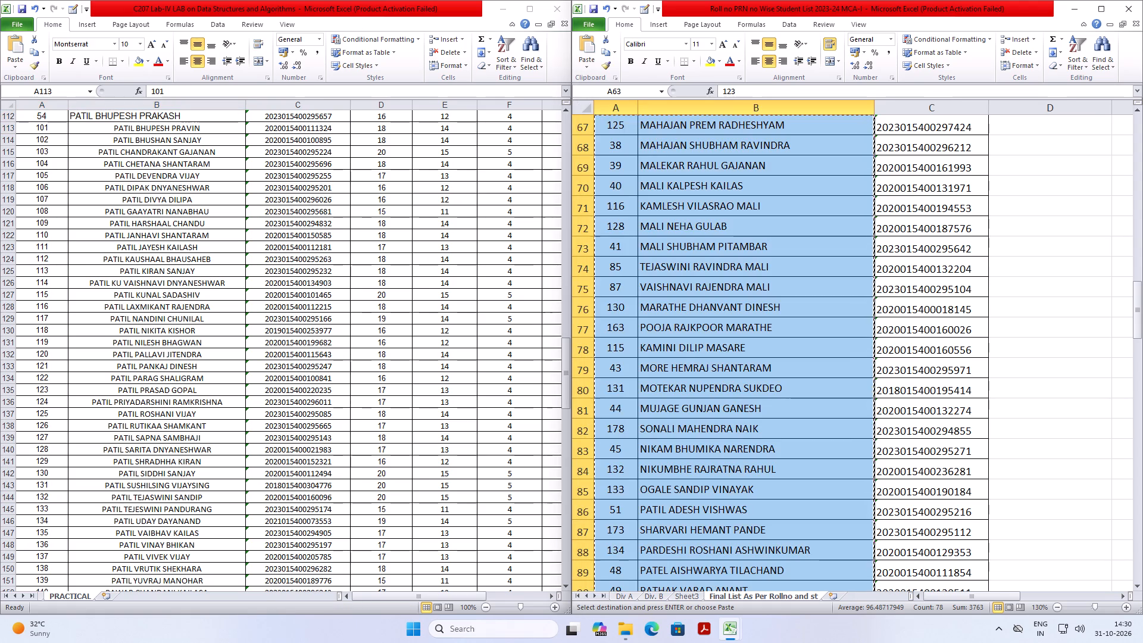
{"action": "scroll", "coordinate": [758, 417], "scroll_direction": "down", "scroll_amount": 13}
{"action": "scroll", "coordinate": [762, 386], "scroll_direction": "up", "scroll_amount": 2}
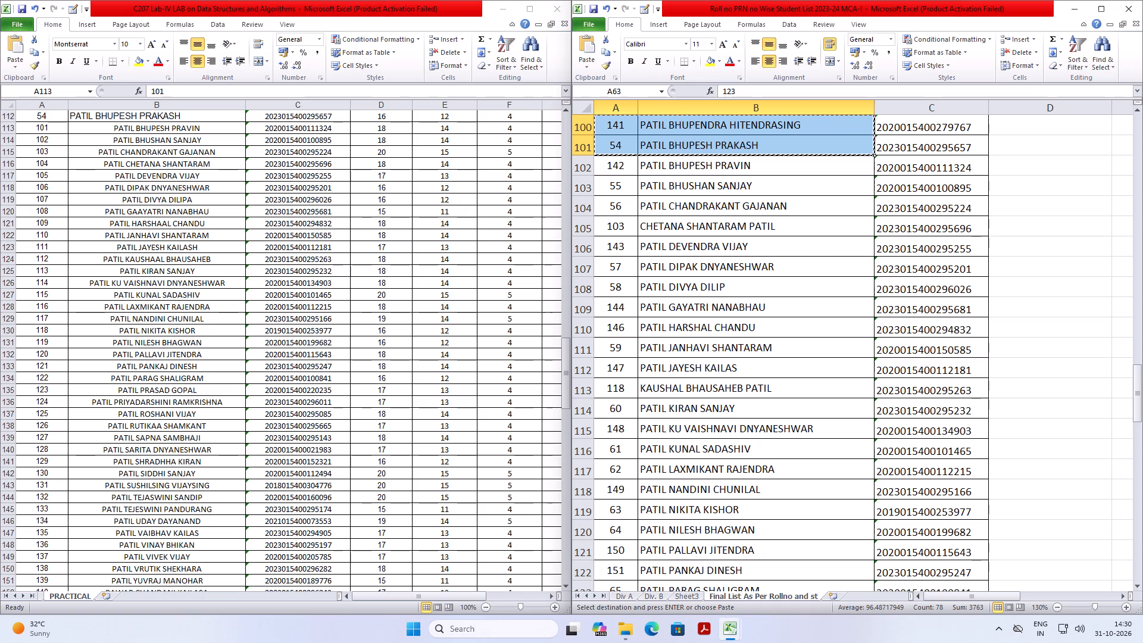
{"action": "scroll", "coordinate": [794, 347], "scroll_direction": "up", "scroll_amount": 3}
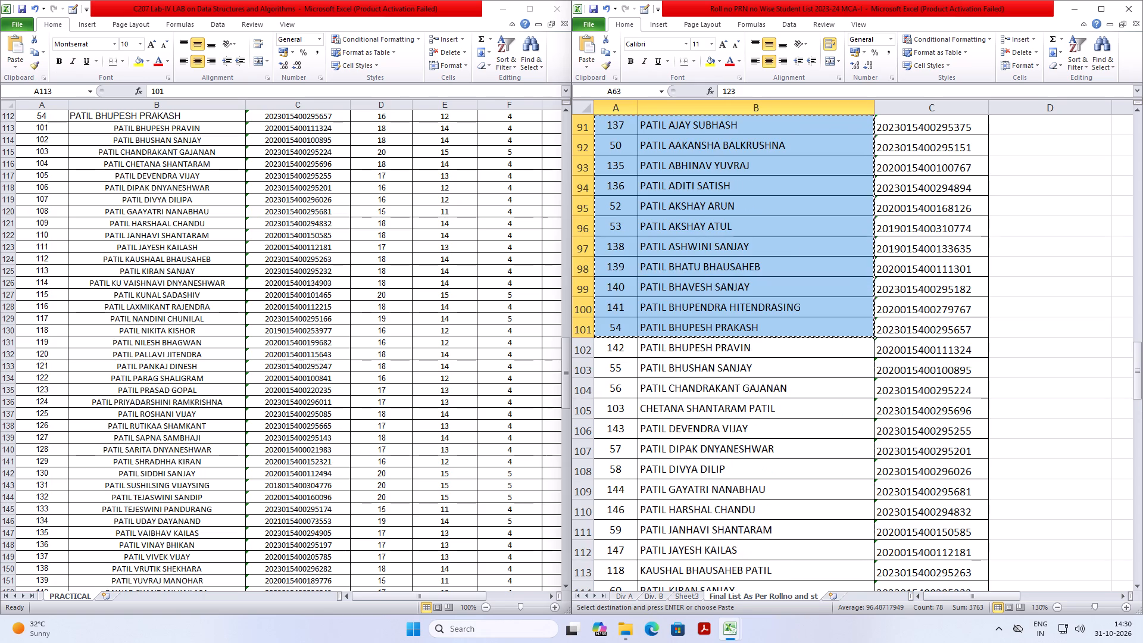
{"action": "left_click", "coordinate": [623, 350]}
{"action": "key", "text": "shift+Down"}
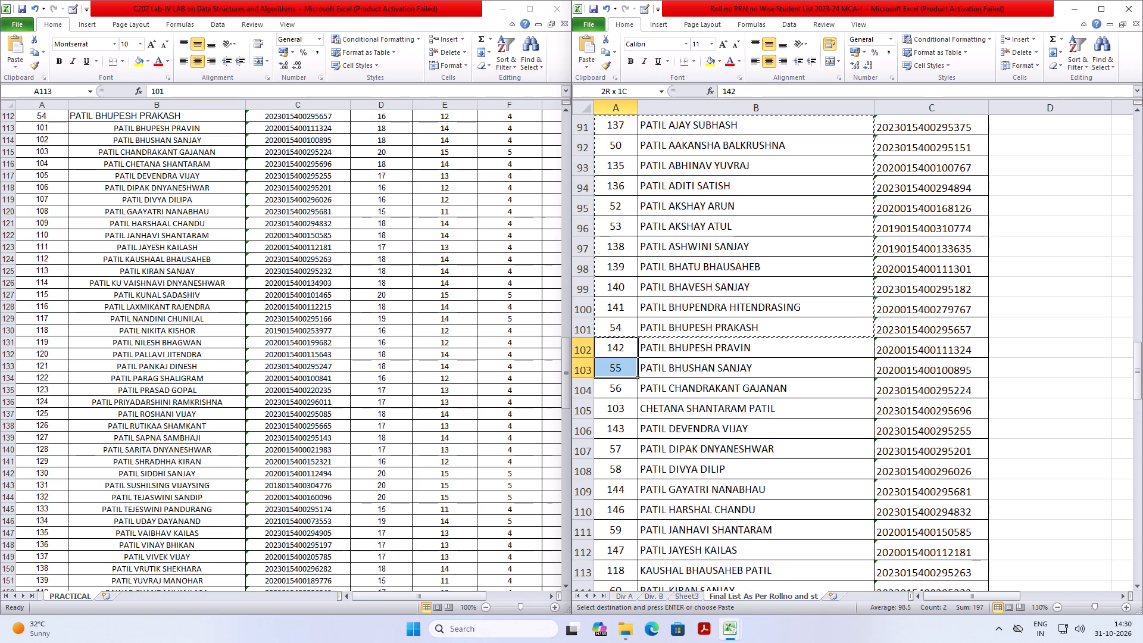
{"action": "key", "text": "shift+Down"}
{"action": "key", "text": "shift+Down"}
{"action": "key", "text": "shift+Right"}
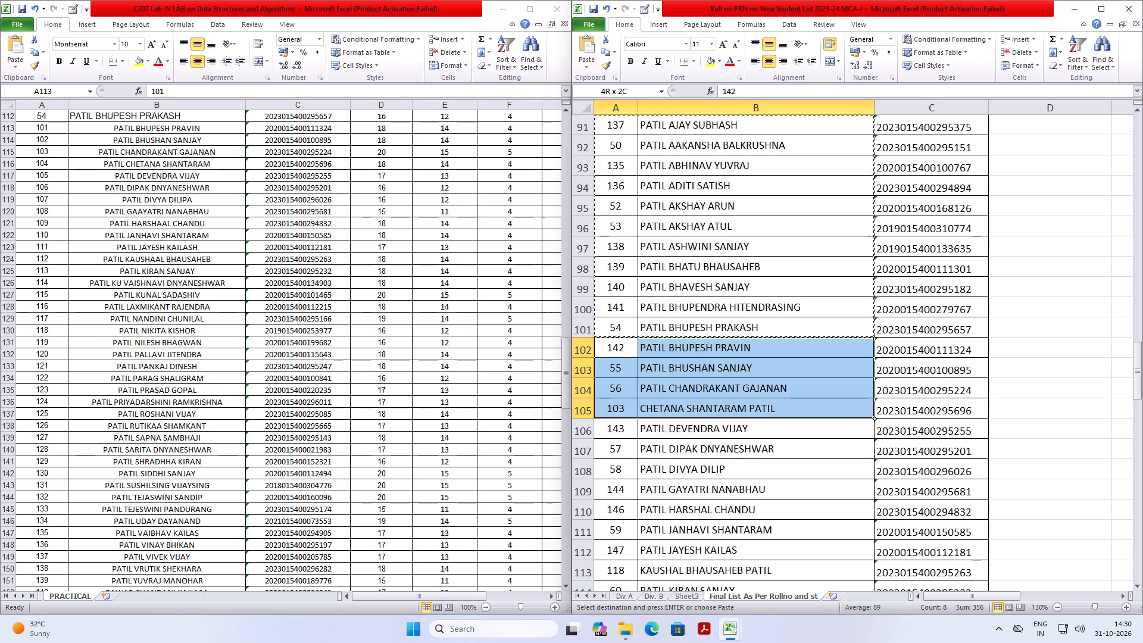
{"action": "key", "text": "shift+Down"}
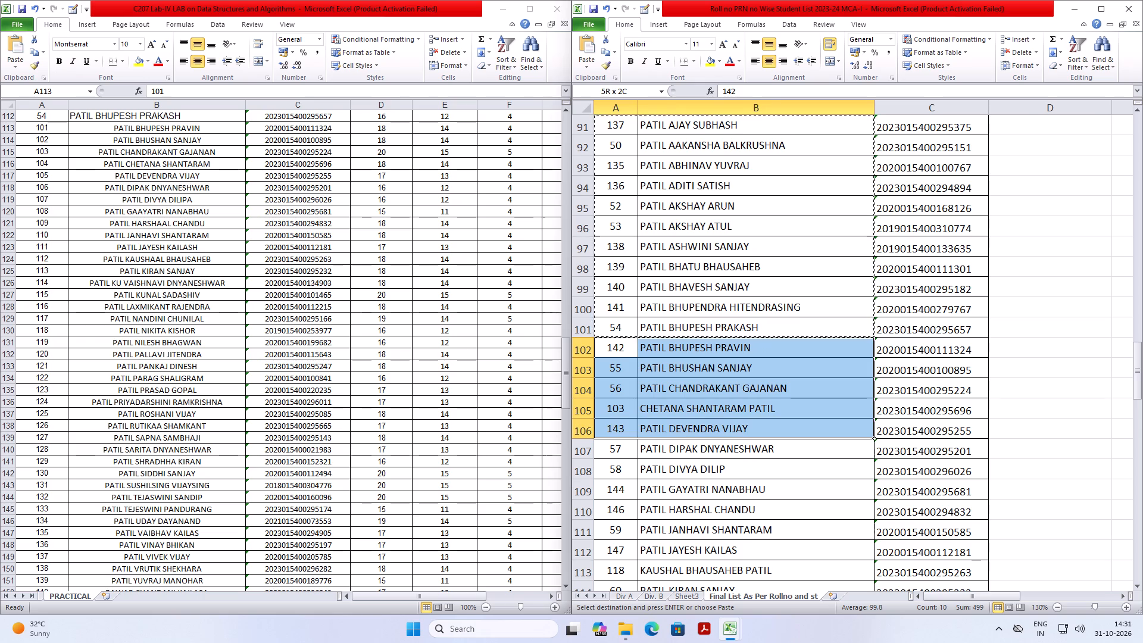
{"action": "key", "text": "shift+Down"}
{"action": "key", "text": "shift+Down"}
{"action": "key", "text": "shift+Down"}
{"action": "key", "text": "shift+Down"}
{"action": "key", "text": "shift+Down"}
{"action": "key", "text": "shift+Down"}
{"action": "key", "text": "shift+Down"}
{"action": "key", "text": "shift+Down"}
{"action": "key", "text": "shift+Down"}
{"action": "key", "text": "shift+Down"}
{"action": "key", "text": "shift+Down"}
{"action": "key", "text": "shift+Down"}
{"action": "key", "text": "shift+Down"}
{"action": "key", "text": "shift+Down"}
{"action": "key", "text": "shift+Down"}
{"action": "key", "text": "shift+Down"}
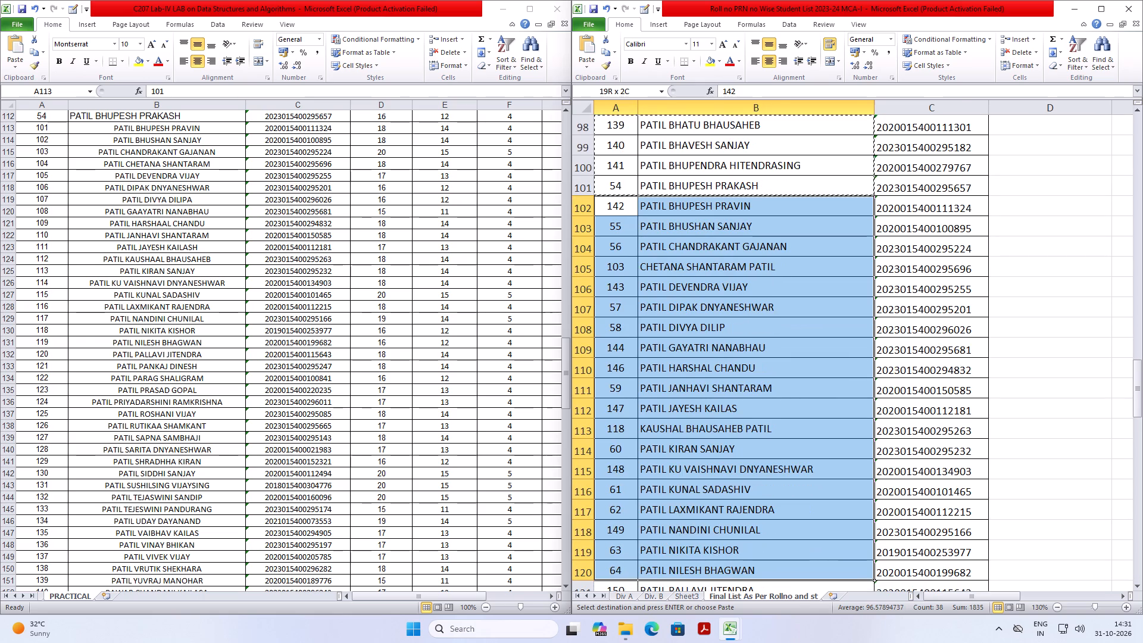
Extend the final list selection through row 131, comparing each name with the C207 PRACTICAL sheet.
{"action": "key", "text": "shift+Down"}
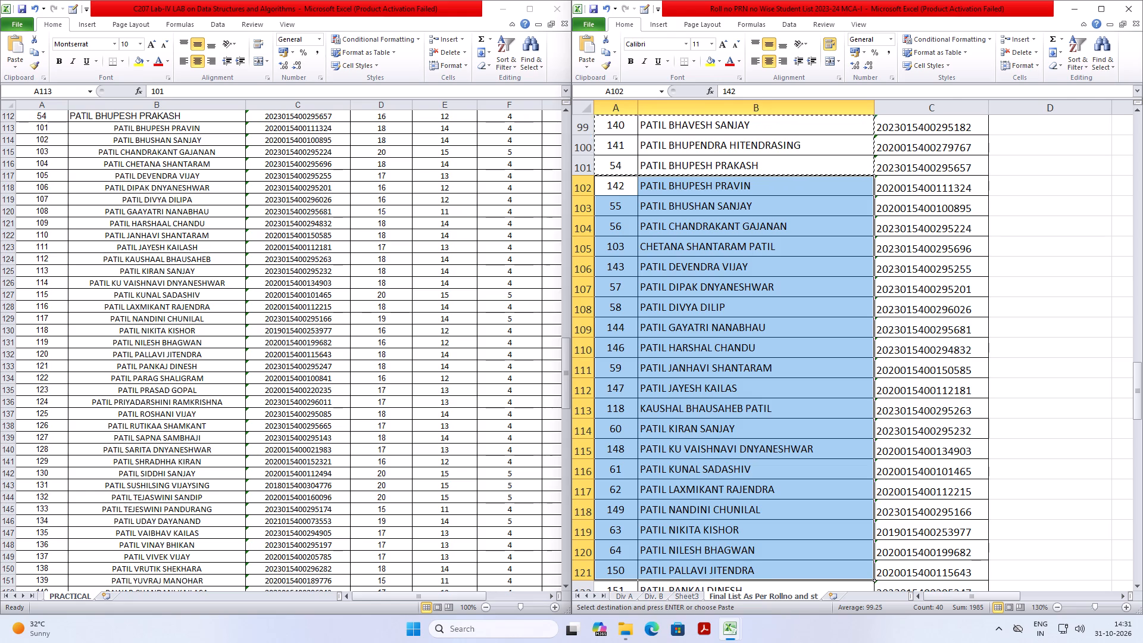
{"action": "key", "text": "shift+Down"}
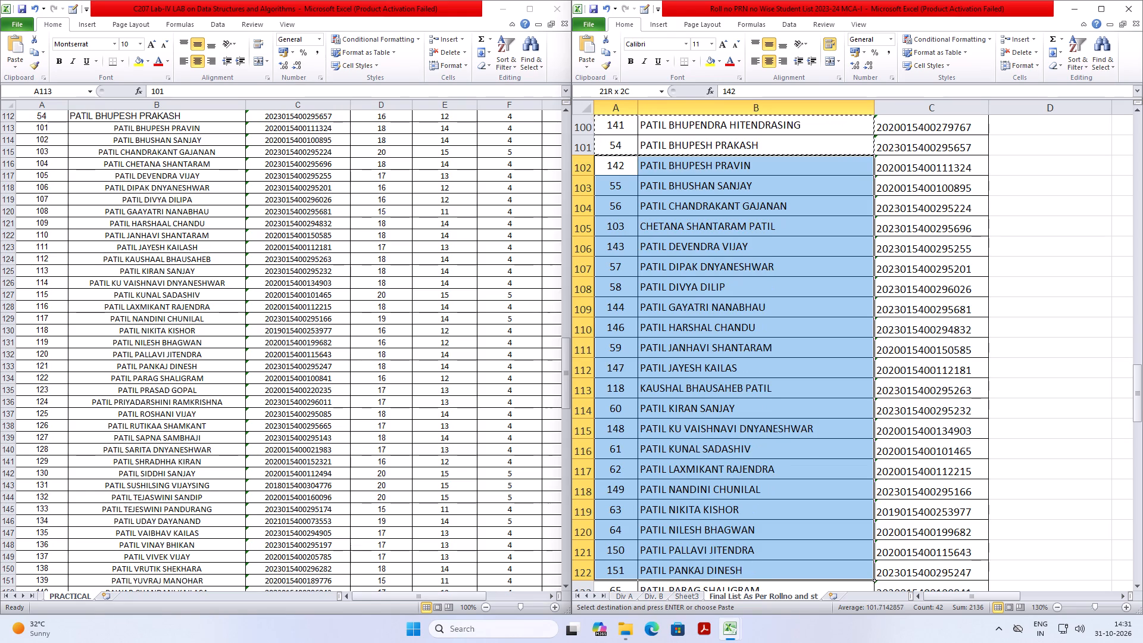
{"action": "key", "text": "shift+Down"}
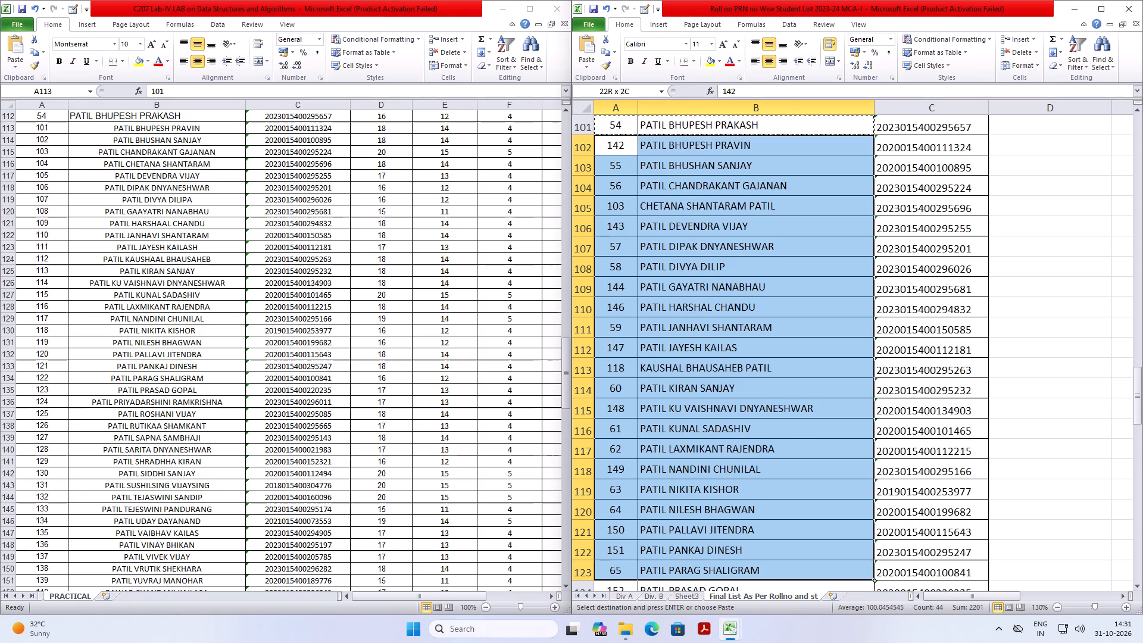
{"action": "key", "text": "shift+Down"}
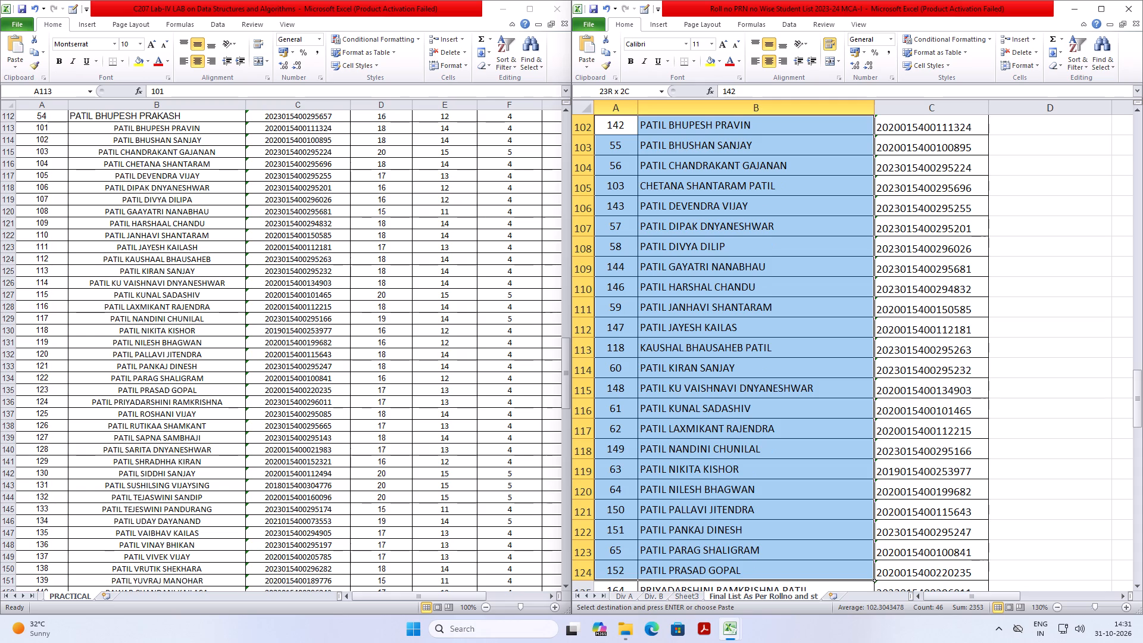
{"action": "key", "text": "shift+Down"}
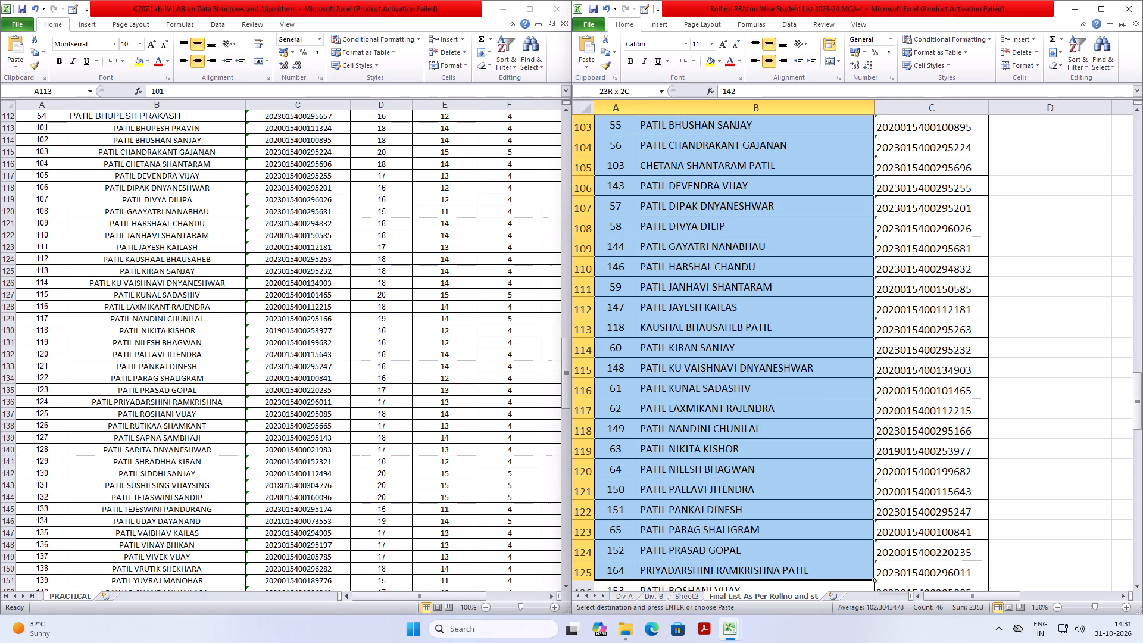
{"action": "key", "text": "shift+Down"}
{"action": "key", "text": "shift+Down"}
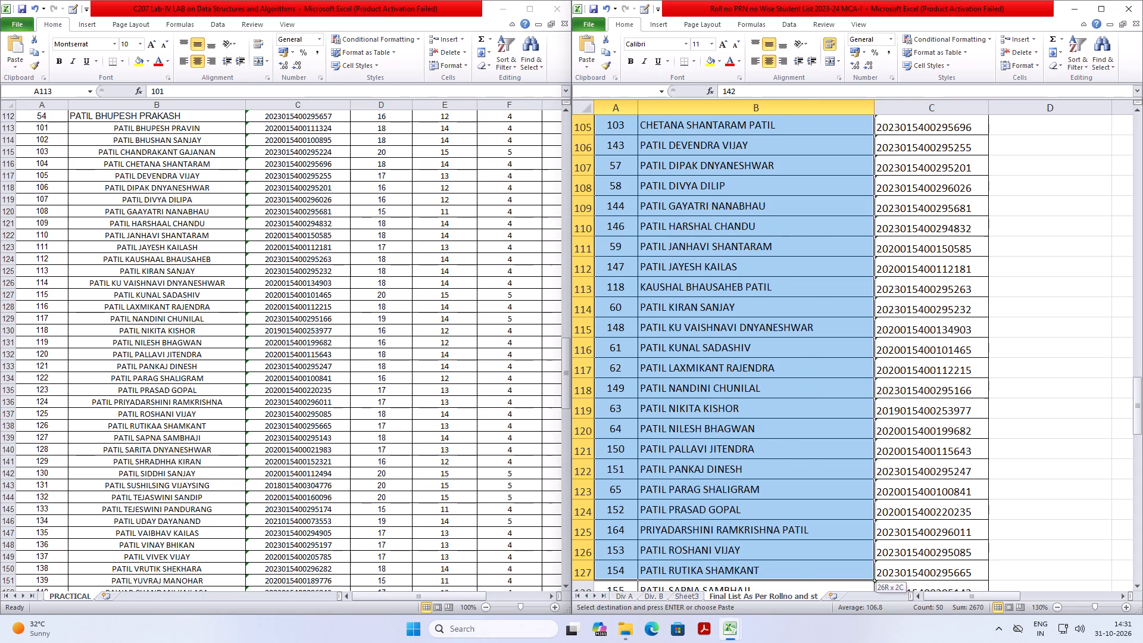
{"action": "key", "text": "shift+Down"}
{"action": "key", "text": "shift+Down"}
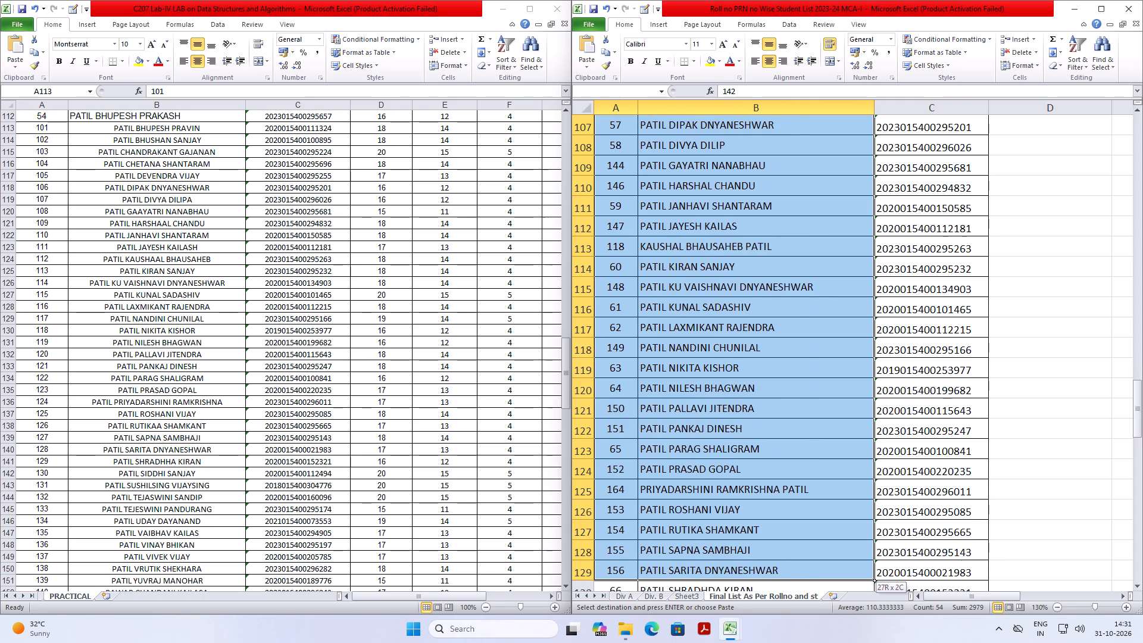
{"action": "key", "text": "shift+Down"}
{"action": "key", "text": "shift+Down"}
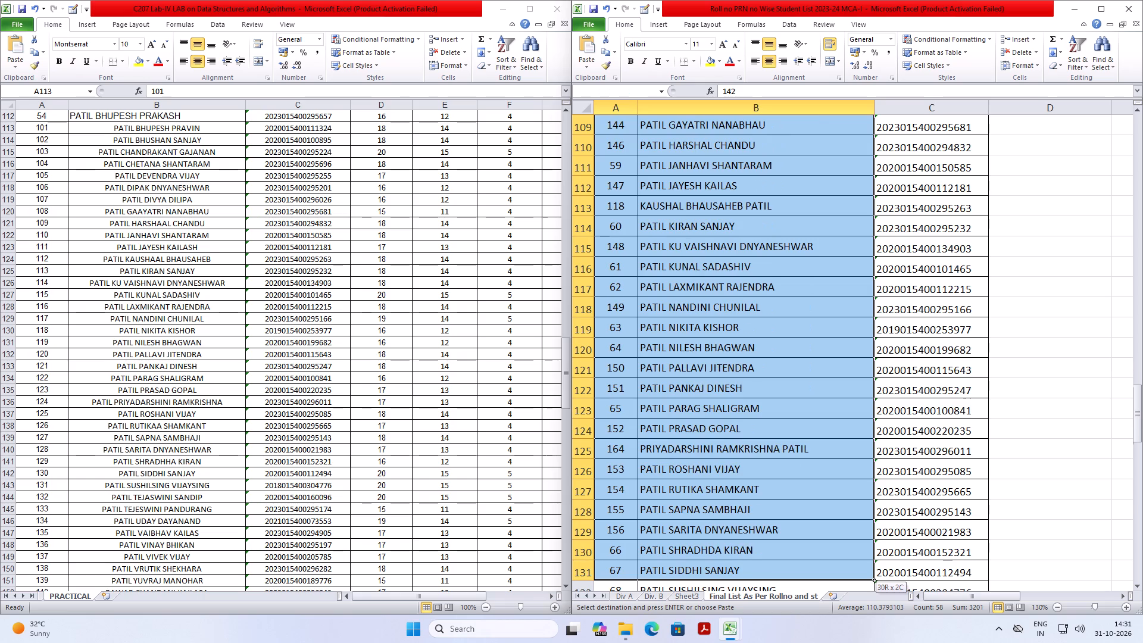
Extend the final list selection through row 140, comparing names with the C207 PRACTICAL sheet, and copy A102:B140.
{"action": "key", "text": "shift+Down"}
{"action": "key", "text": "shift+Down"}
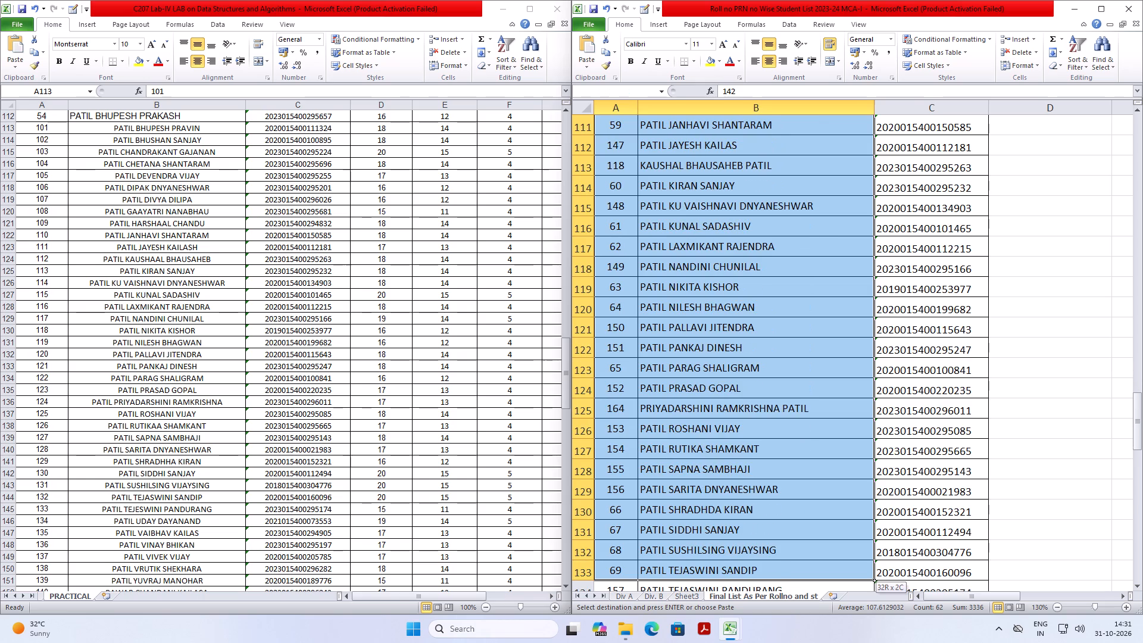
{"action": "key", "text": "shift+Down"}
{"action": "key", "text": "shift+Down"}
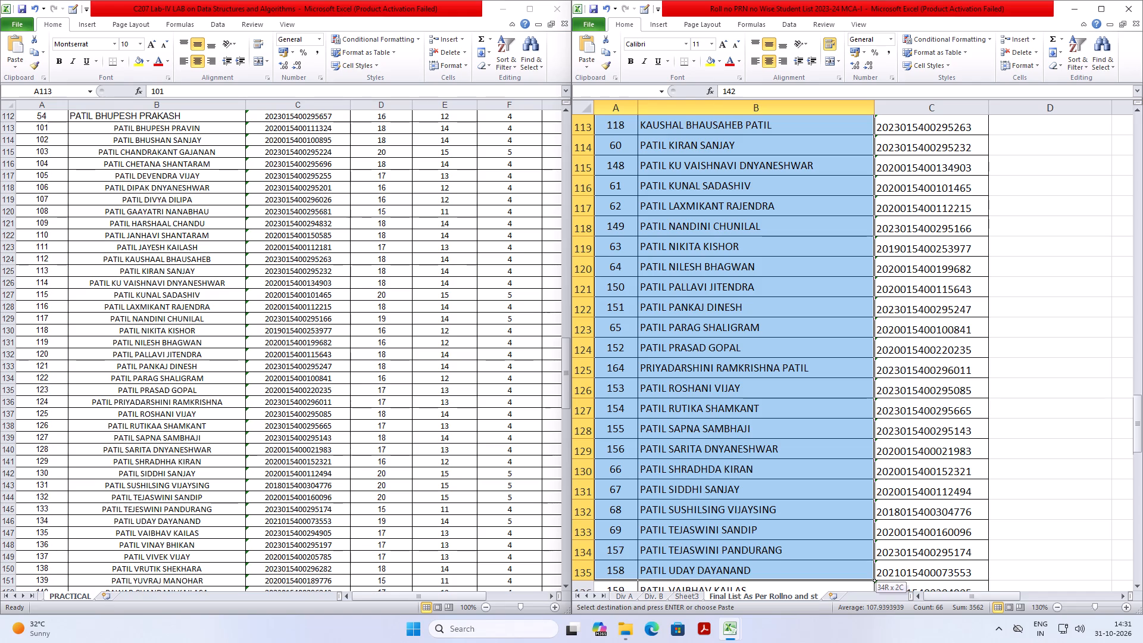
{"action": "key", "text": "shift+Down"}
{"action": "key", "text": "shift+Down"}
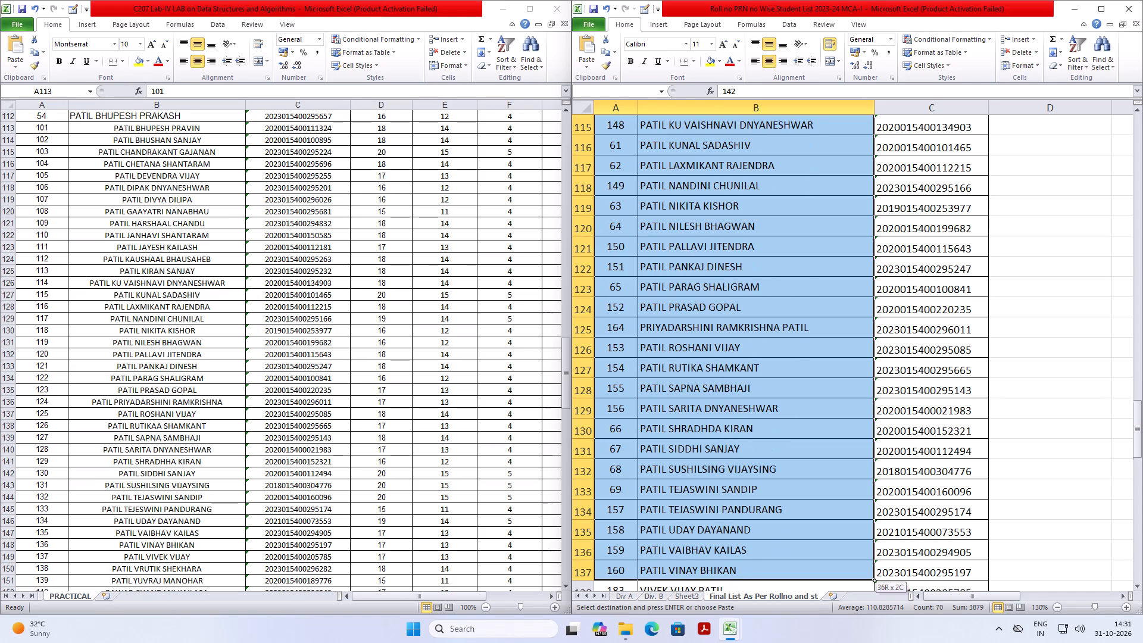
{"action": "key", "text": "shift+Down"}
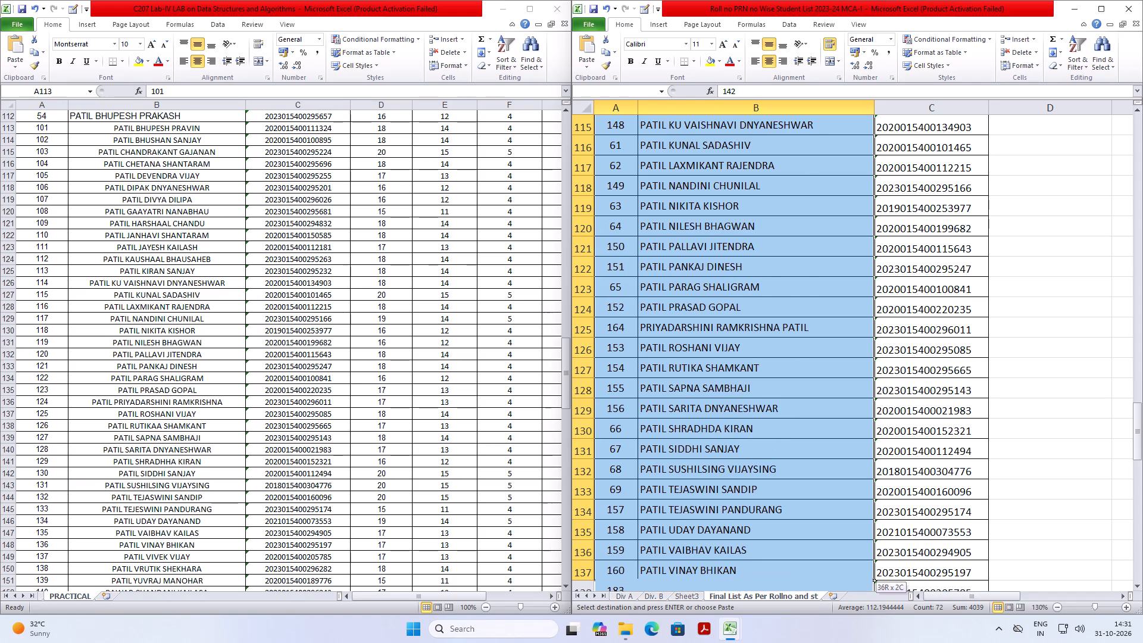
{"action": "key", "text": "shift+Down"}
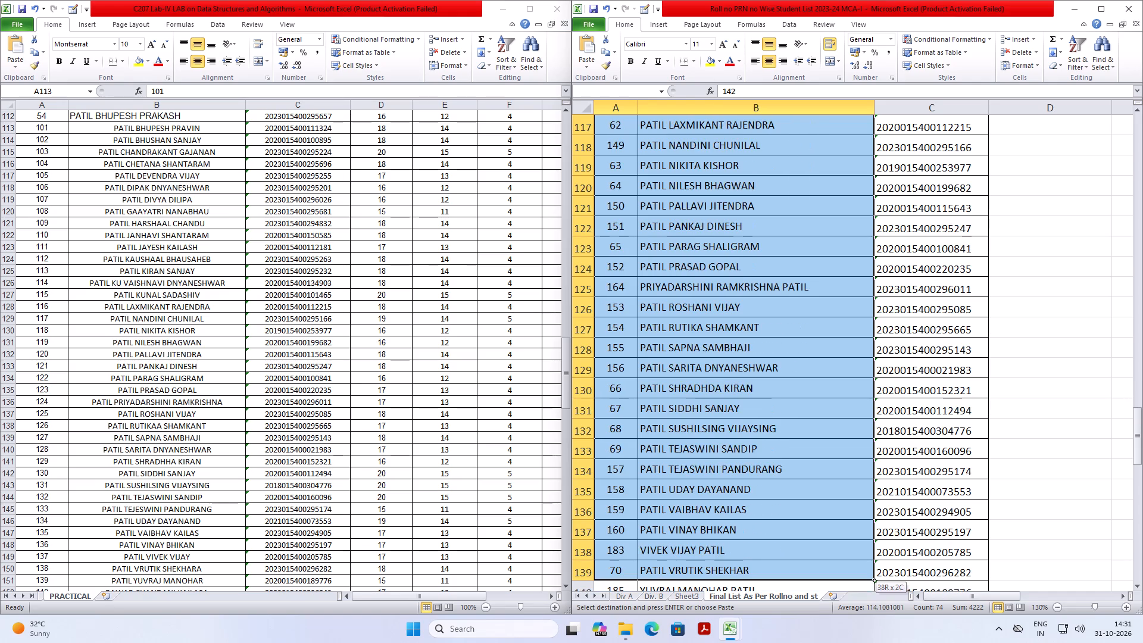
{"action": "key", "text": "shift+Down"}
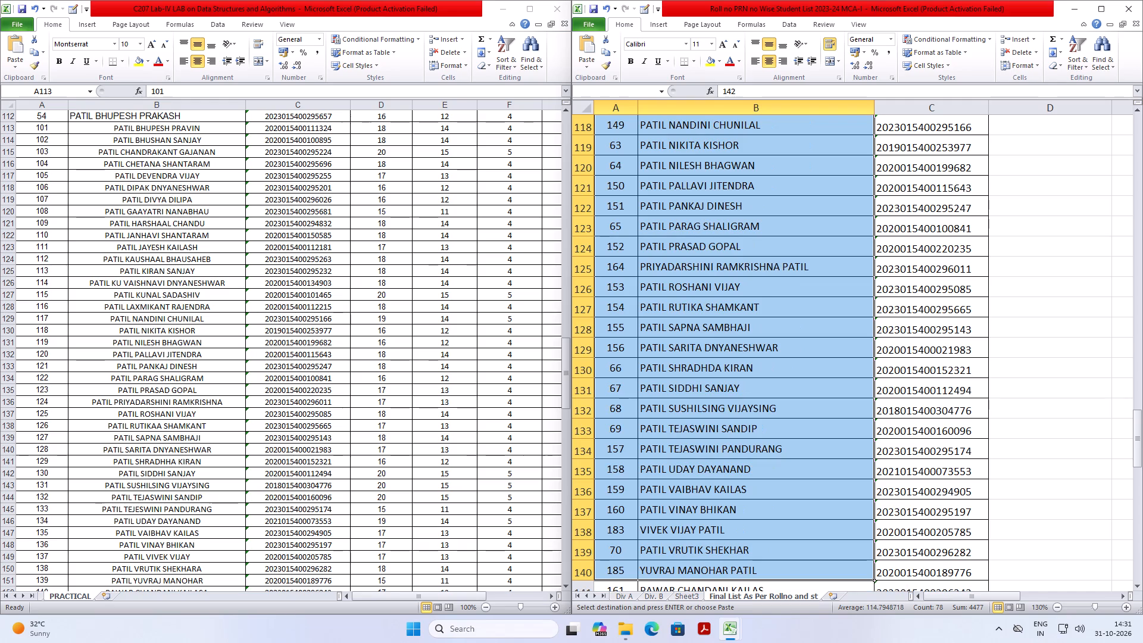
{"action": "key", "text": "ctrl+c"}
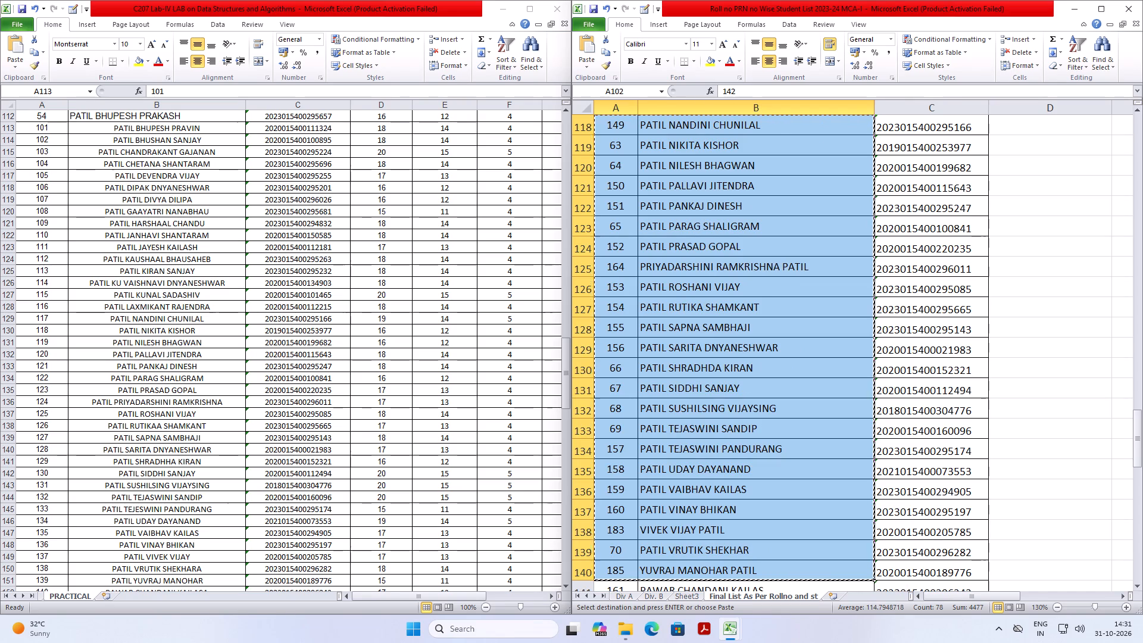
Paste the copied roll numbers and names over the Sr. No and student name columns of the C207 PRACTICAL sheet, starting at A113.
{"action": "left_click", "coordinate": [41, 126]}
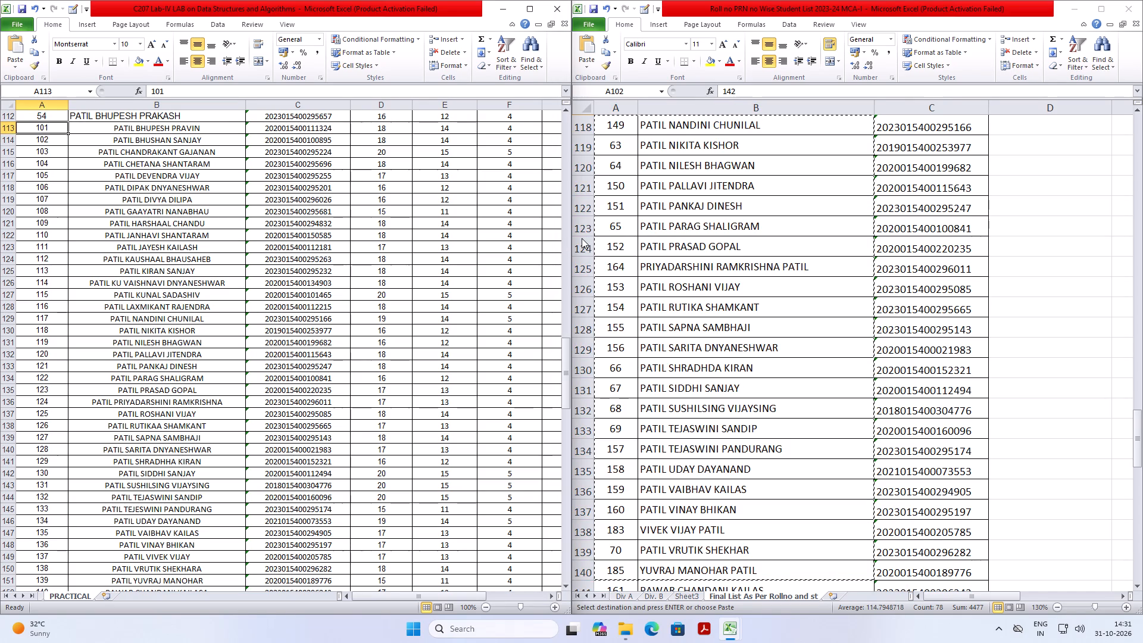
{"action": "key", "text": "ctrl+v"}
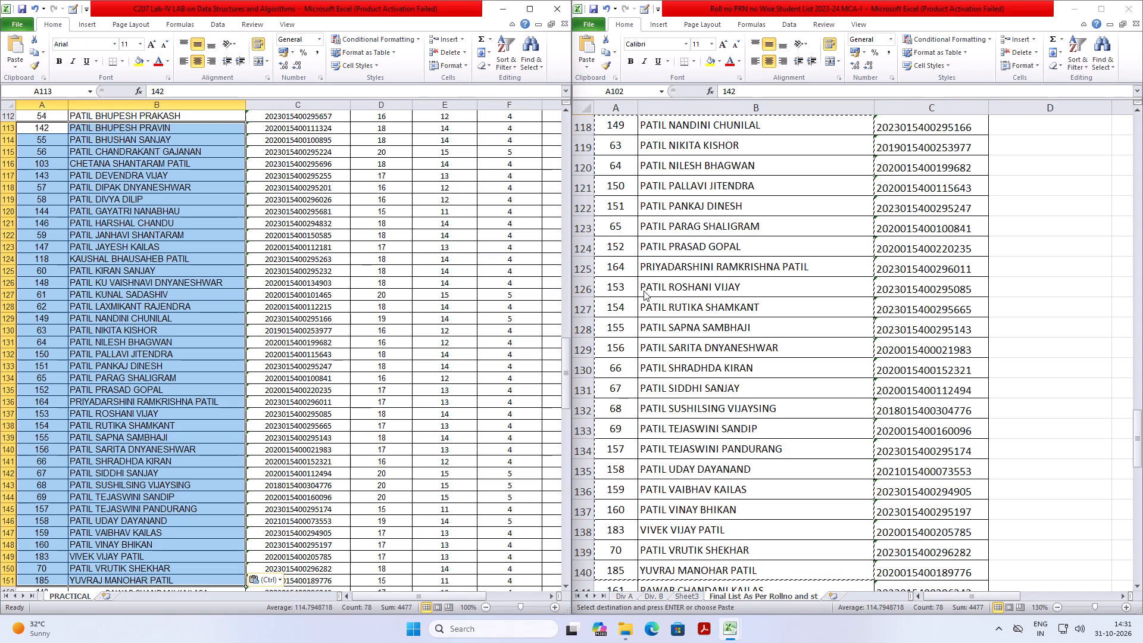
Select the next final list roll numbers and names from A141 through row 146, matching them against the C207 PRACTICAL rows from 152.
{"action": "scroll", "coordinate": [70, 340], "scroll_direction": "down", "scroll_amount": 2}
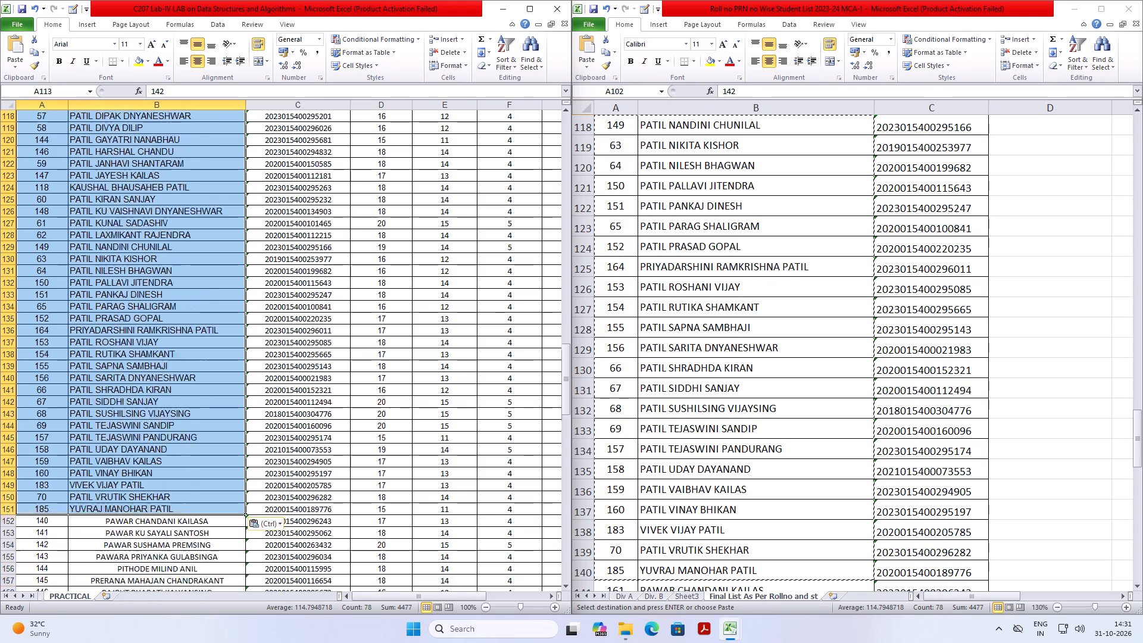
{"action": "scroll", "coordinate": [70, 340], "scroll_direction": "down", "scroll_amount": 9}
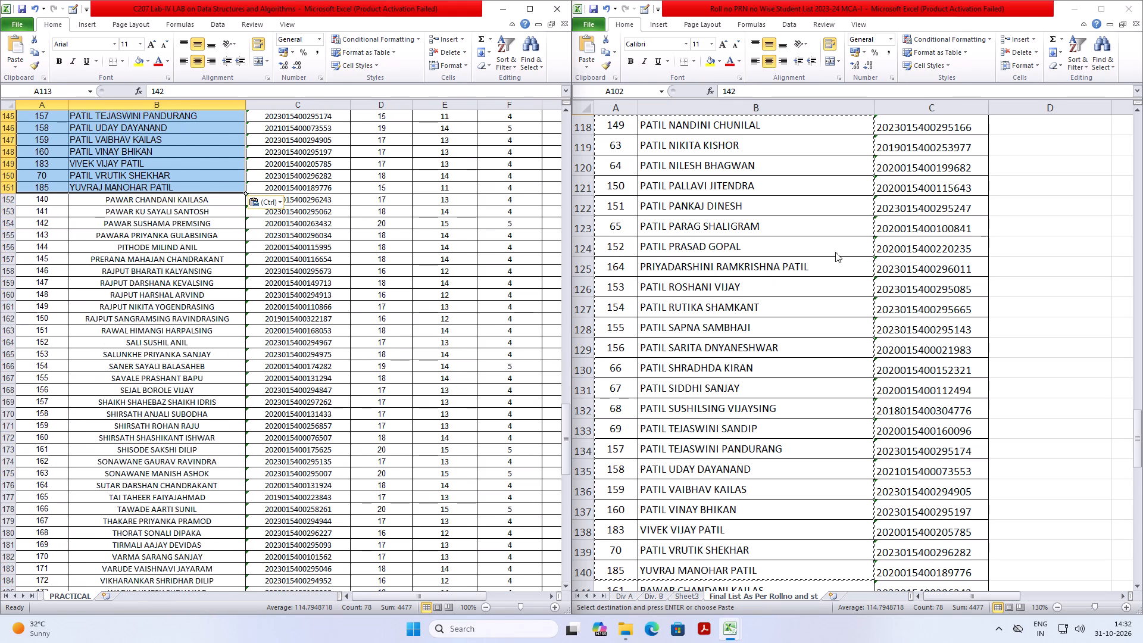
{"action": "left_click", "coordinate": [757, 279]}
{"action": "scroll", "coordinate": [777, 289], "scroll_direction": "down", "scroll_amount": 10}
{"action": "scroll", "coordinate": [777, 289], "scroll_direction": "up", "scroll_amount": 1}
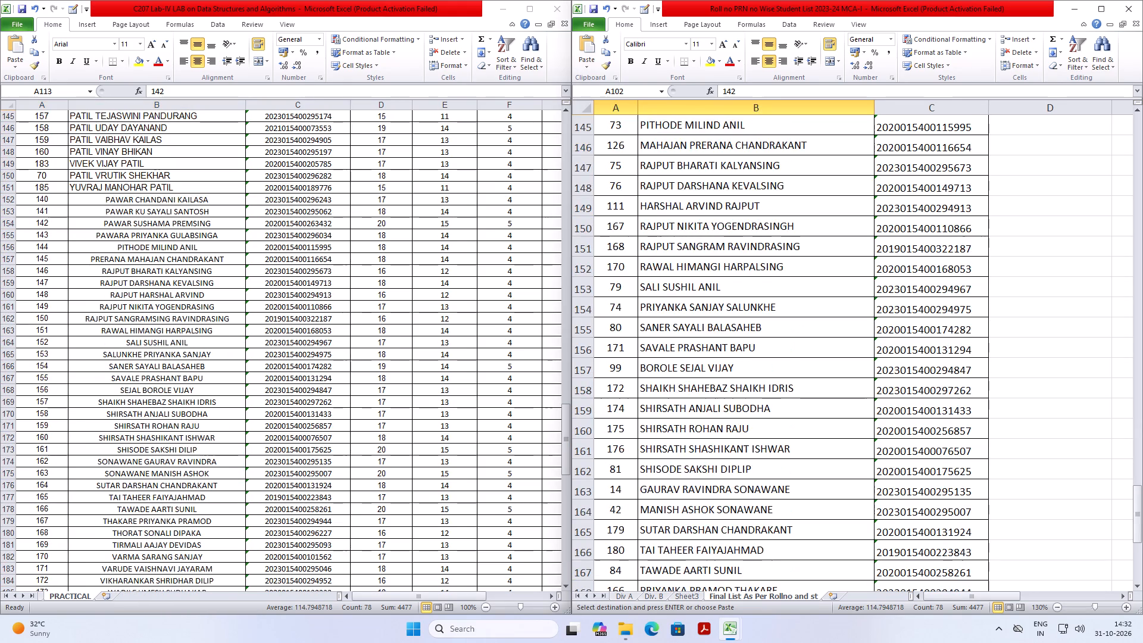
{"action": "scroll", "coordinate": [777, 289], "scroll_direction": "up", "scroll_amount": 3}
{"action": "left_click_drag", "start_coordinate": [605, 221], "coordinate": [619, 221]}
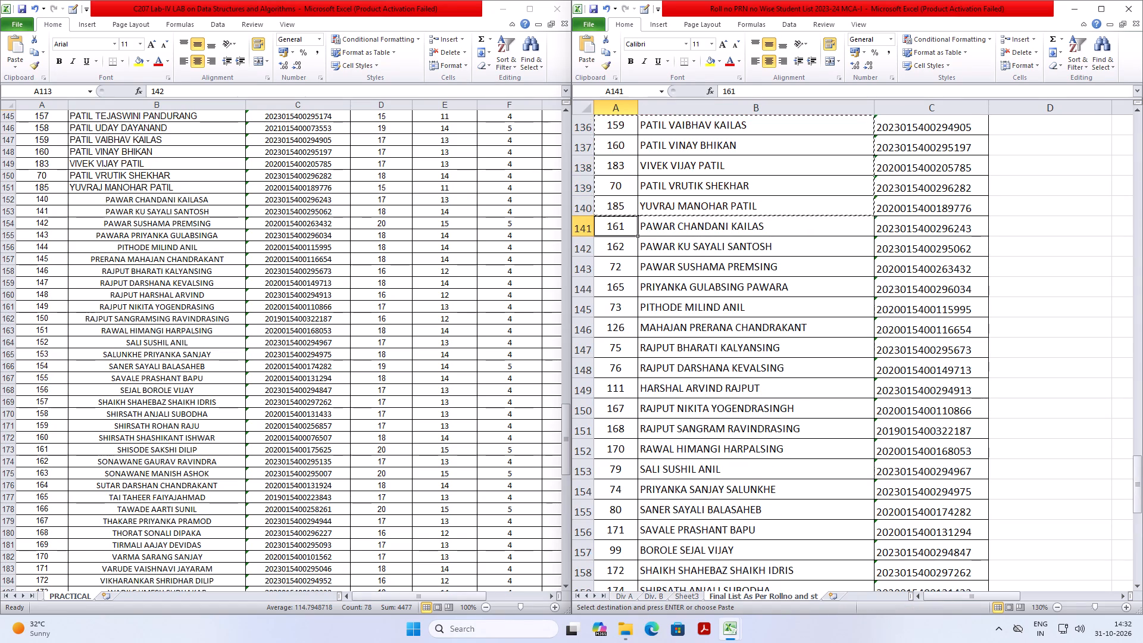
{"action": "left_click_drag", "start_coordinate": [619, 221], "coordinate": [656, 242]}
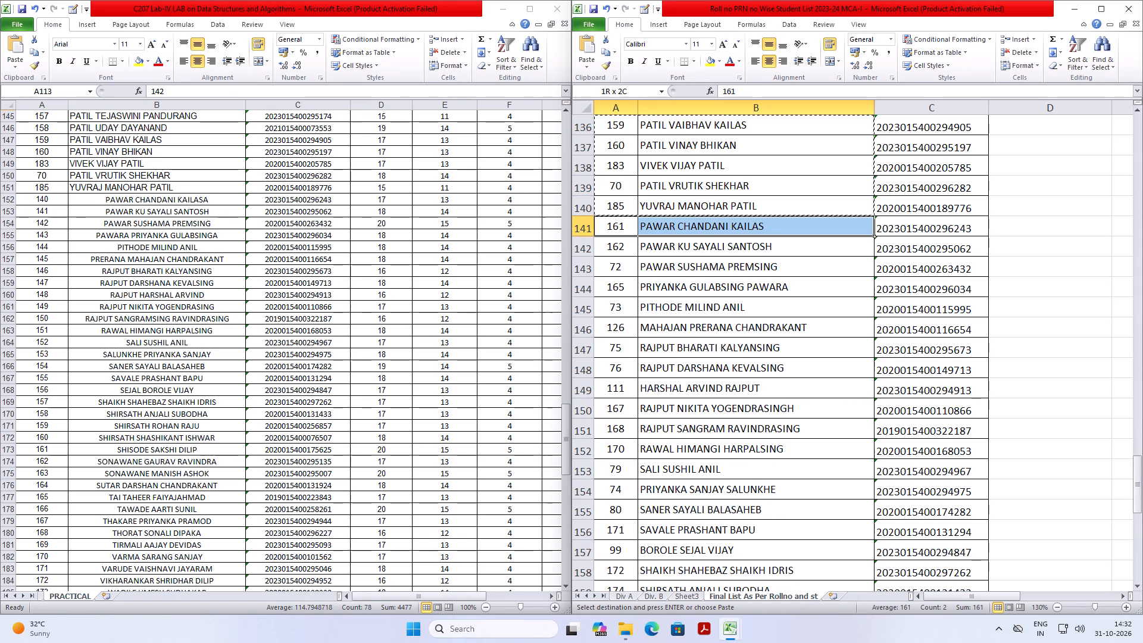
{"action": "left_click_drag", "start_coordinate": [656, 242], "coordinate": [669, 267]}
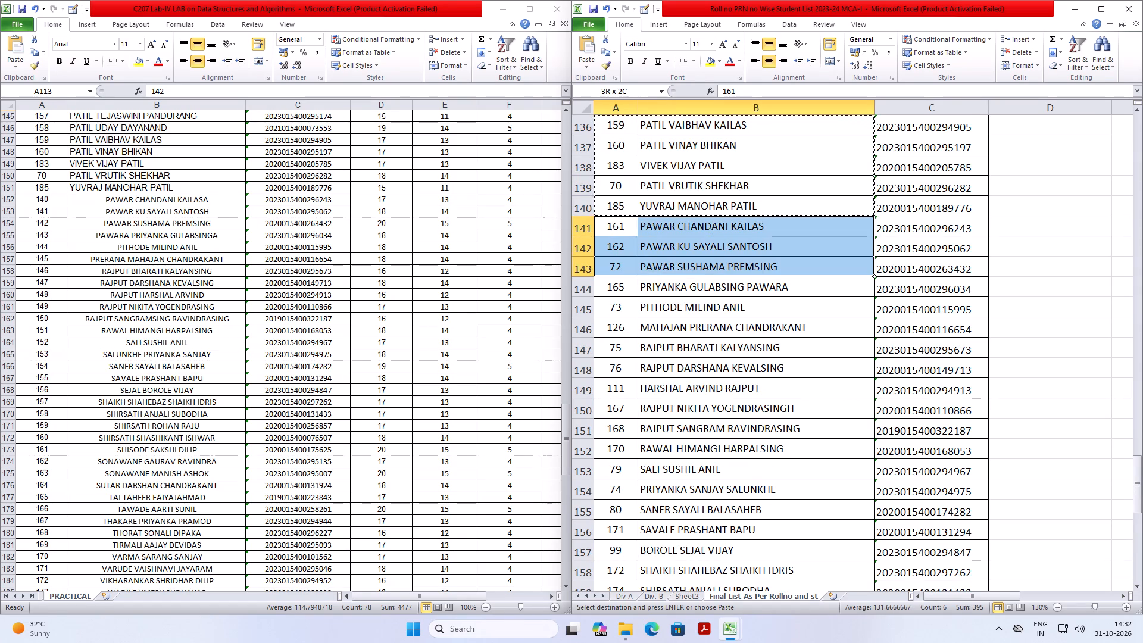
{"action": "left_click_drag", "start_coordinate": [669, 267], "coordinate": [675, 304]}
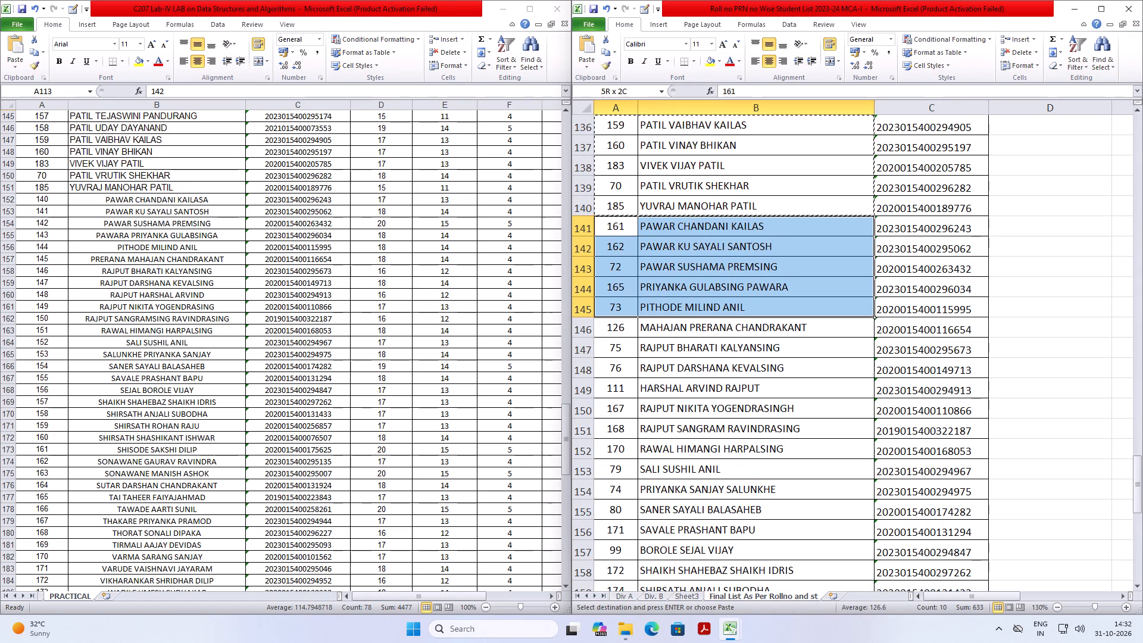
{"action": "left_click_drag", "start_coordinate": [675, 304], "coordinate": [675, 305]}
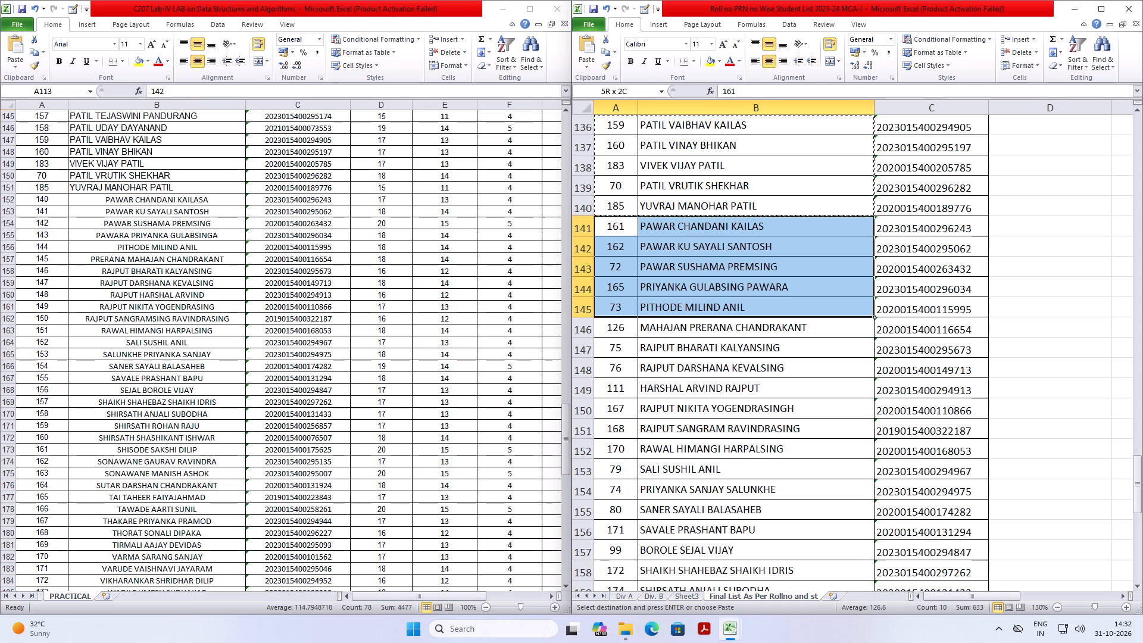
{"action": "left_click_drag", "start_coordinate": [675, 305], "coordinate": [677, 323]}
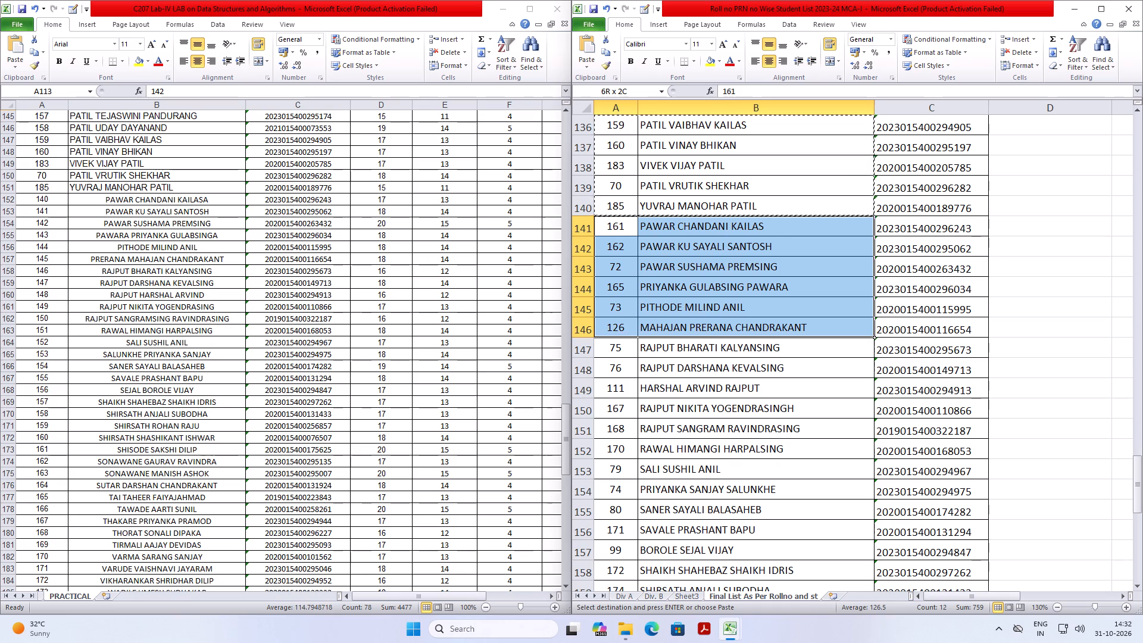
{"action": "left_click_drag", "start_coordinate": [677, 323], "coordinate": [677, 327]}
Extend the final list selection through row 151, comparing each name with the C207 PRACTICAL sheet.
{"action": "left_click_drag", "start_coordinate": [677, 327], "coordinate": [685, 360]}
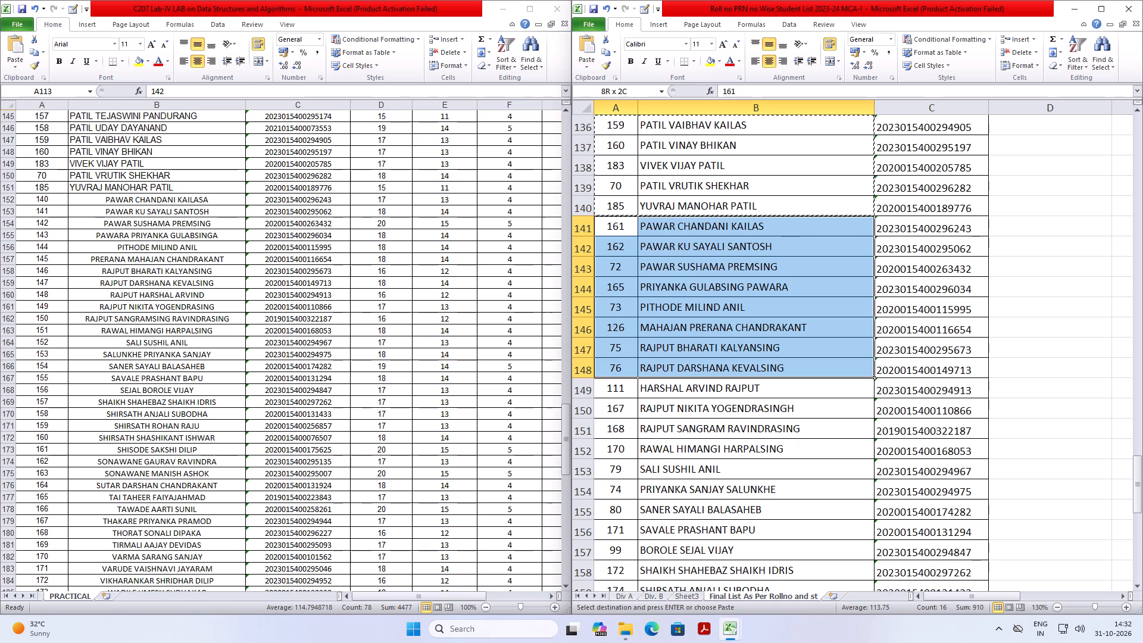
{"action": "left_click_drag", "start_coordinate": [685, 360], "coordinate": [686, 360]}
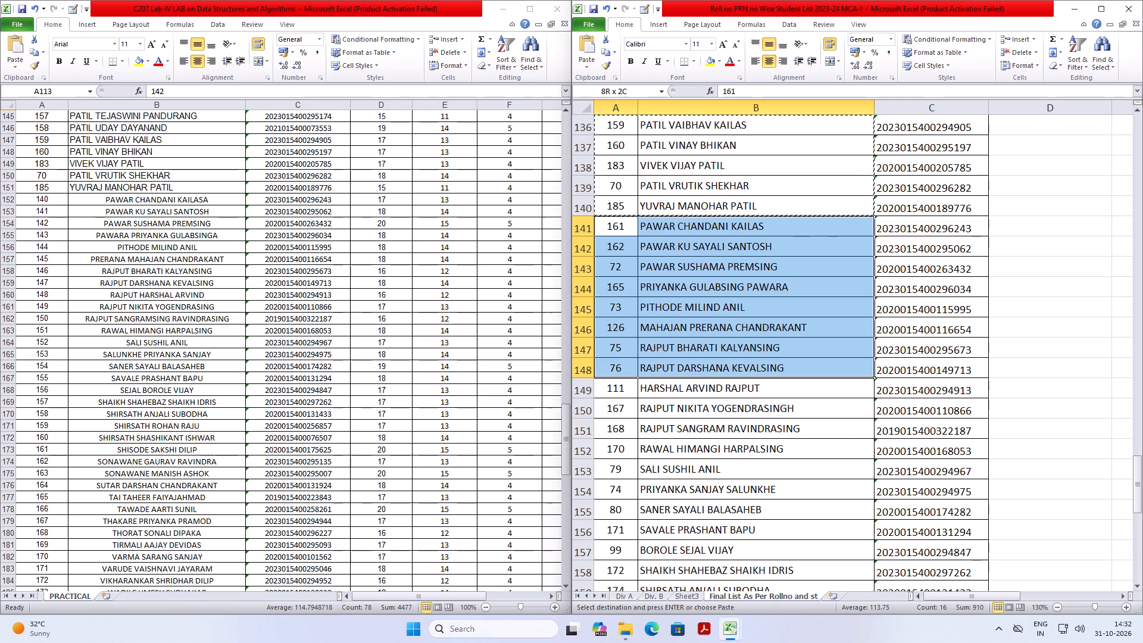
{"action": "left_click_drag", "start_coordinate": [686, 360], "coordinate": [687, 360]}
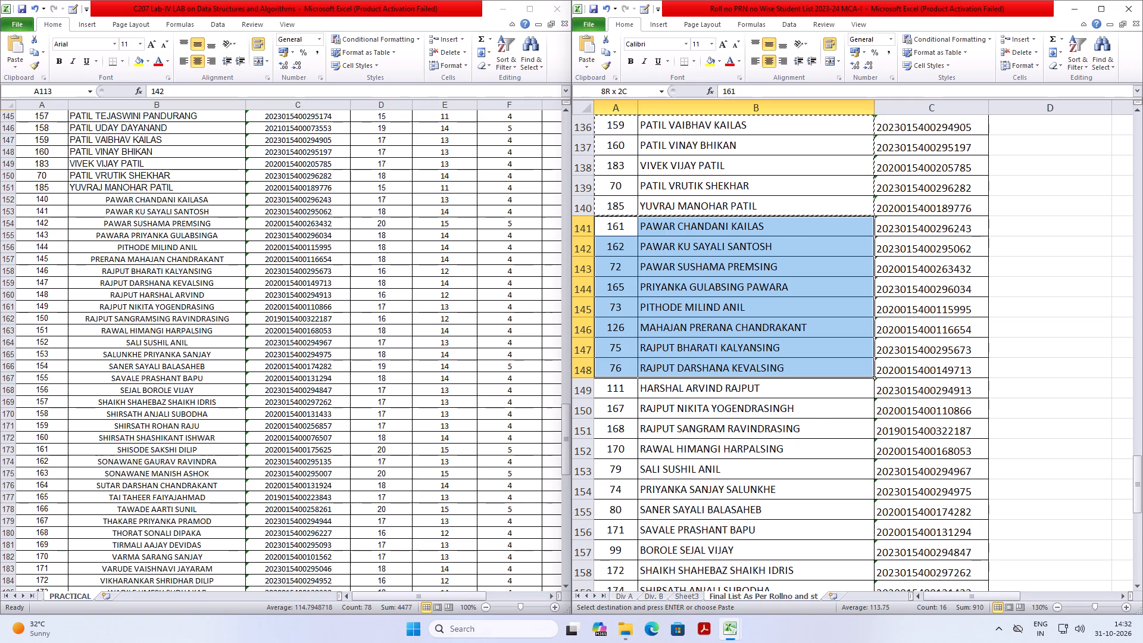
{"action": "left_click_drag", "start_coordinate": [687, 360], "coordinate": [694, 360]}
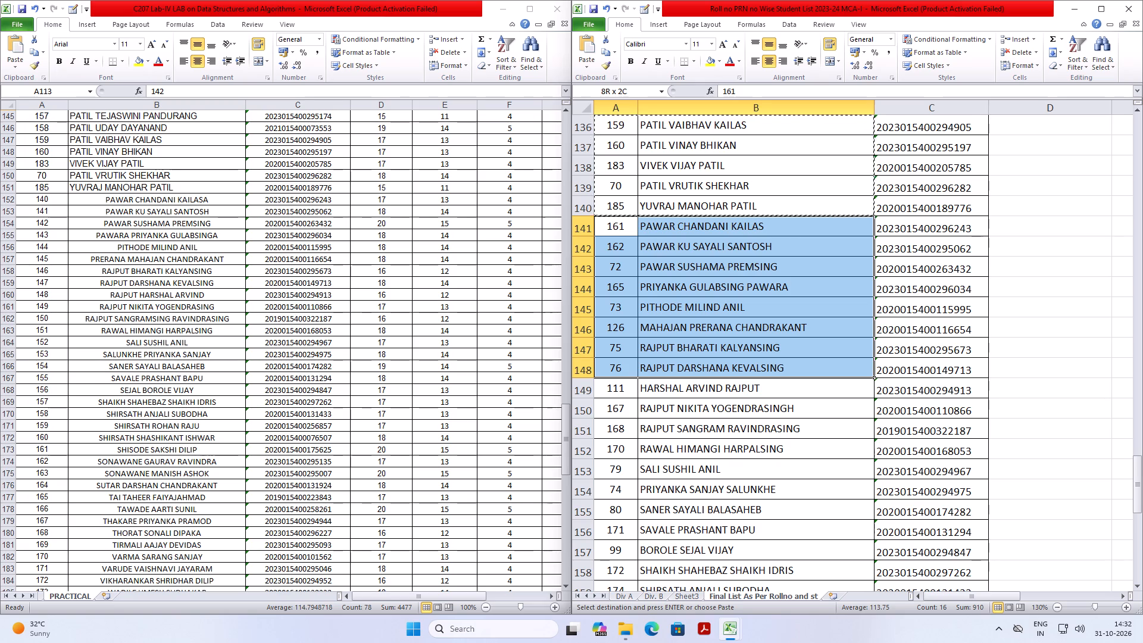
{"action": "left_click_drag", "start_coordinate": [694, 360], "coordinate": [708, 367]}
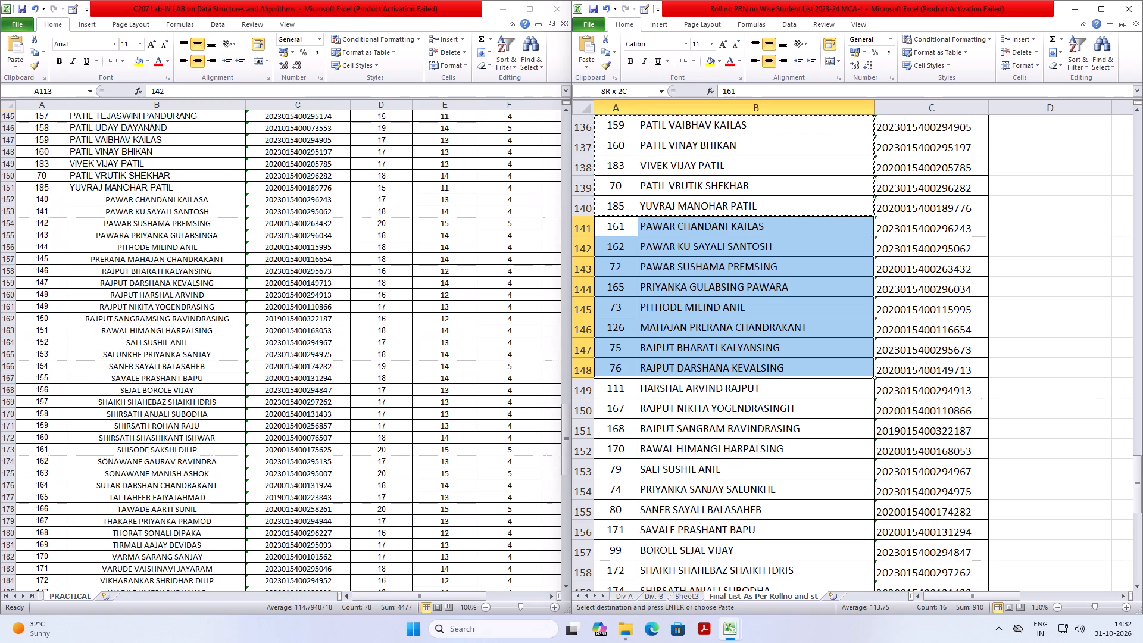
{"action": "left_click_drag", "start_coordinate": [708, 367], "coordinate": [707, 404]}
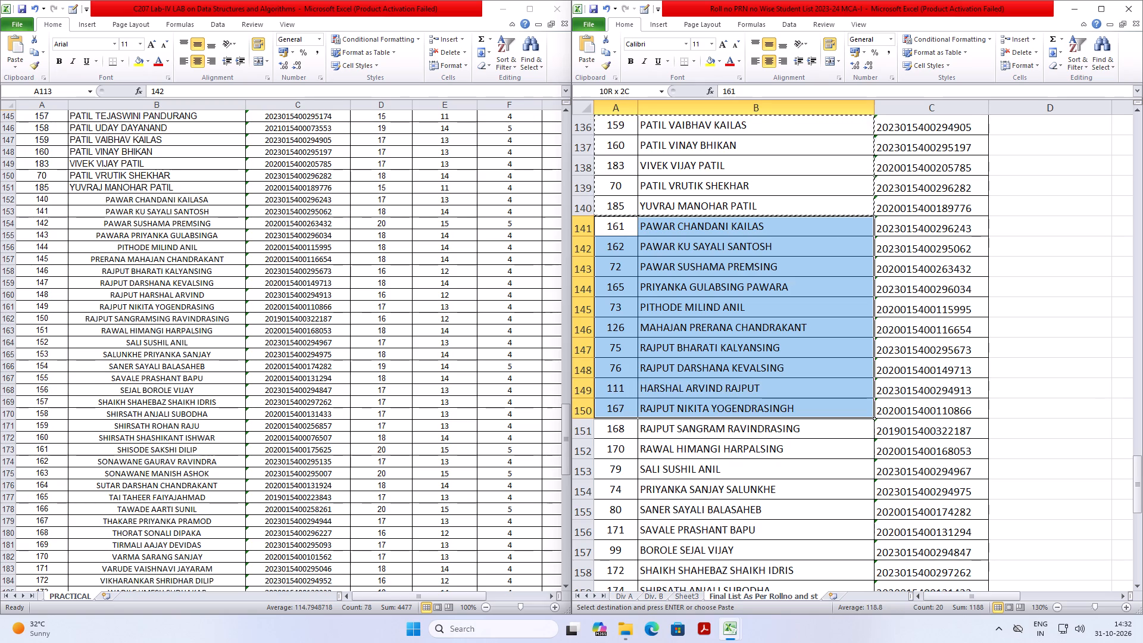
{"action": "left_click_drag", "start_coordinate": [707, 404], "coordinate": [707, 413]}
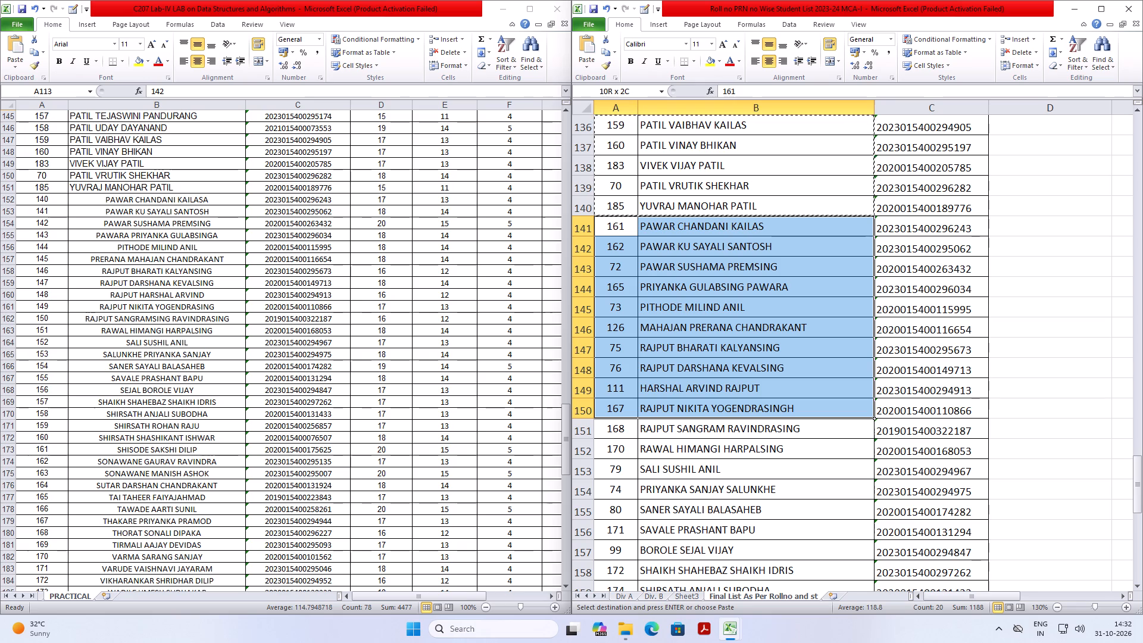
{"action": "left_click_drag", "start_coordinate": [707, 413], "coordinate": [707, 424]}
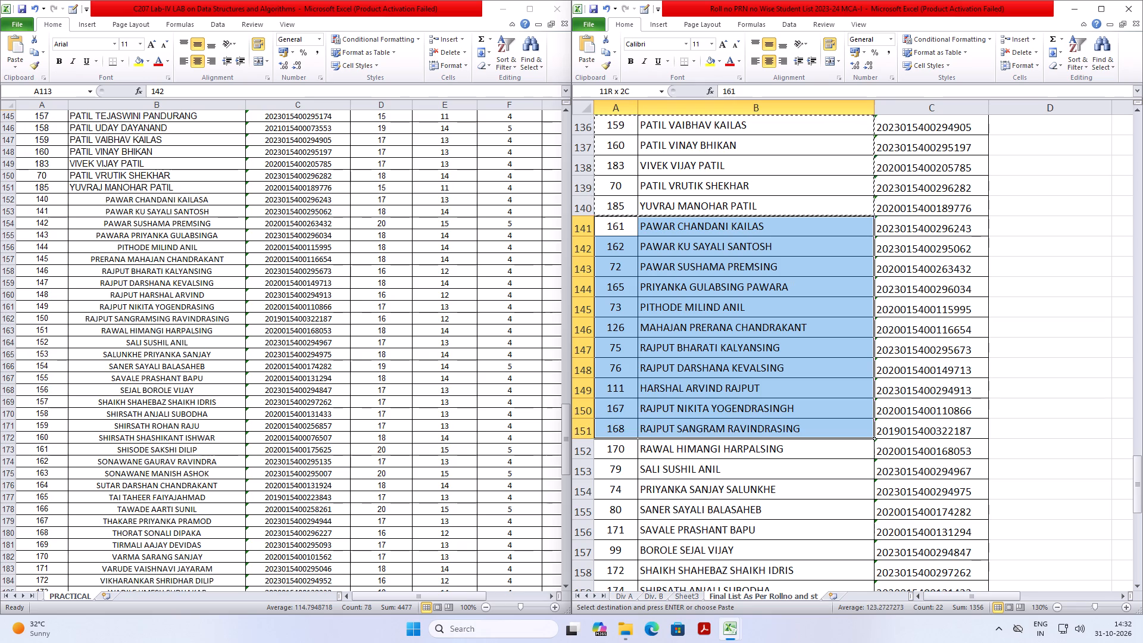
Extend the final list selection of roll numbers and names through row 162, comparing each name with the C207 PRACTICAL sheet.
{"action": "left_click_drag", "start_coordinate": [707, 424], "coordinate": [707, 486]}
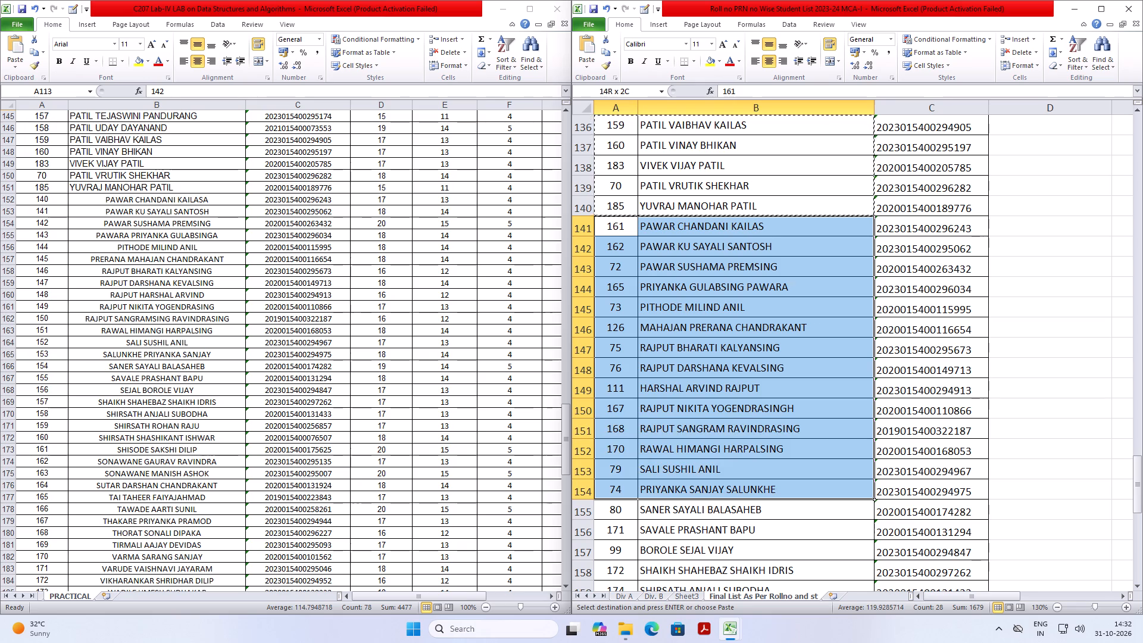
{"action": "left_click_drag", "start_coordinate": [707, 486], "coordinate": [713, 520]}
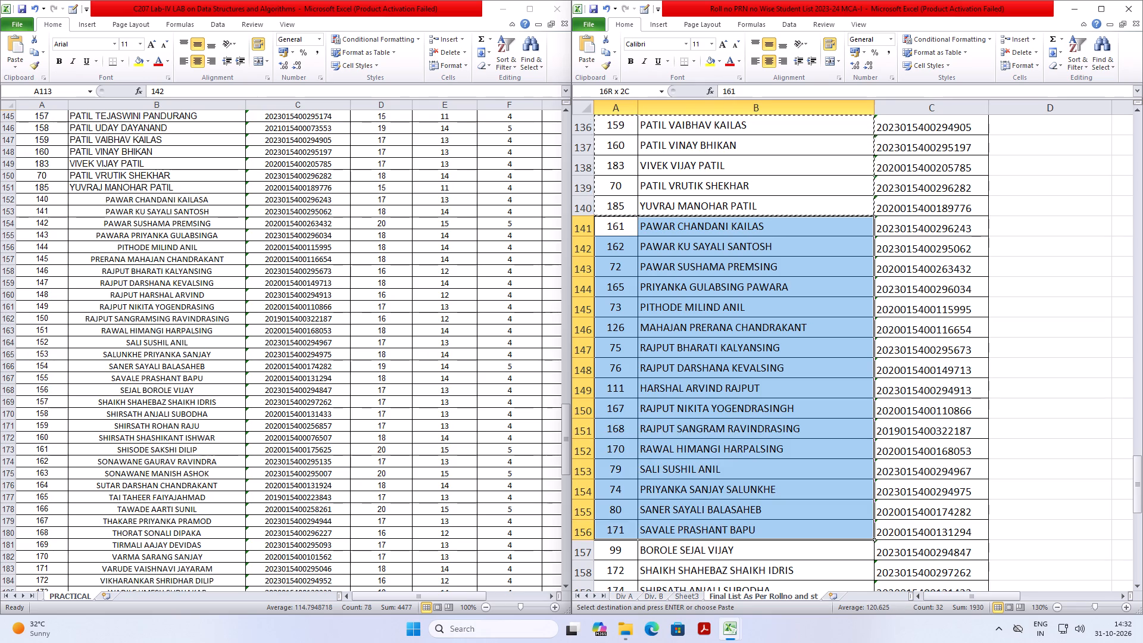
{"action": "left_click_drag", "start_coordinate": [713, 520], "coordinate": [718, 565]}
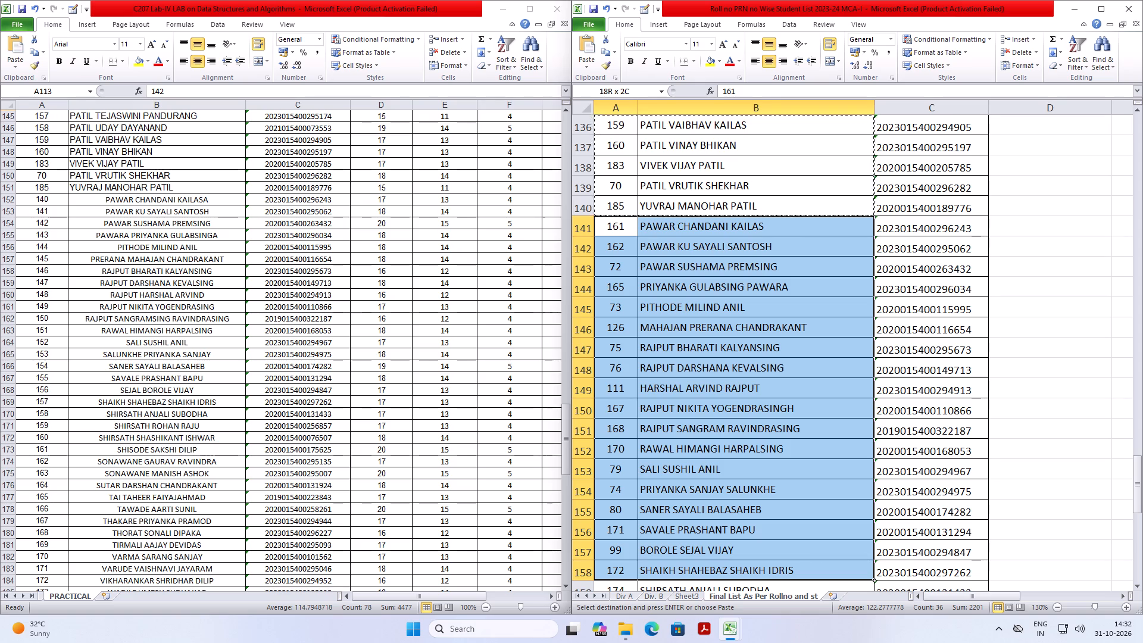
{"action": "left_click_drag", "start_coordinate": [718, 565], "coordinate": [720, 580]}
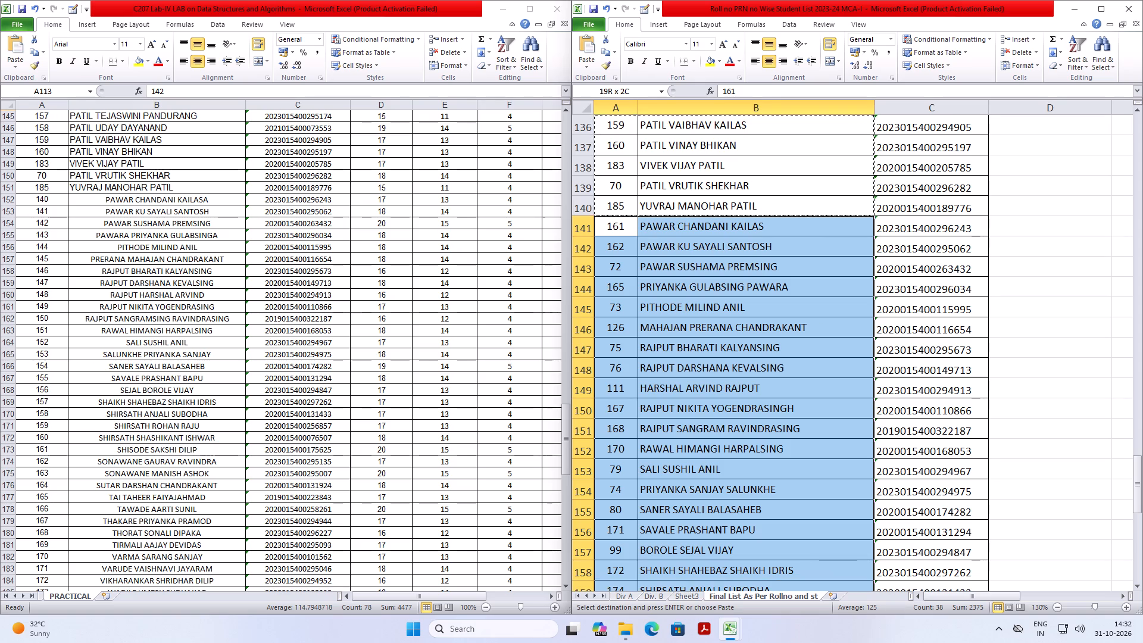
{"action": "left_click_drag", "start_coordinate": [720, 580], "coordinate": [720, 593]}
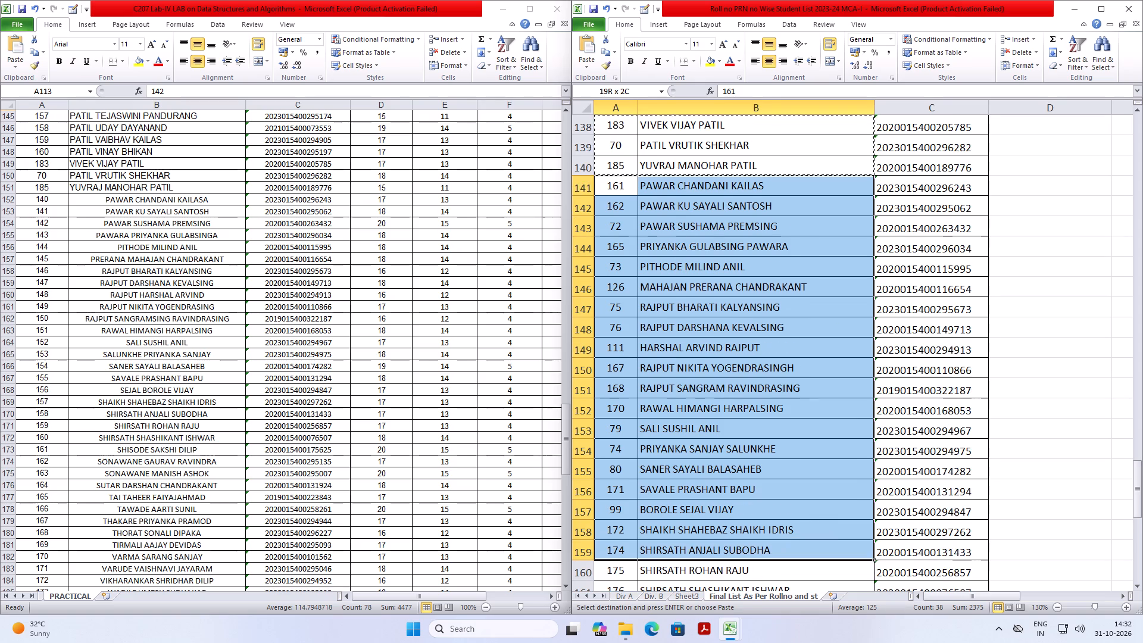
{"action": "left_click_drag", "start_coordinate": [720, 593], "coordinate": [744, 526]}
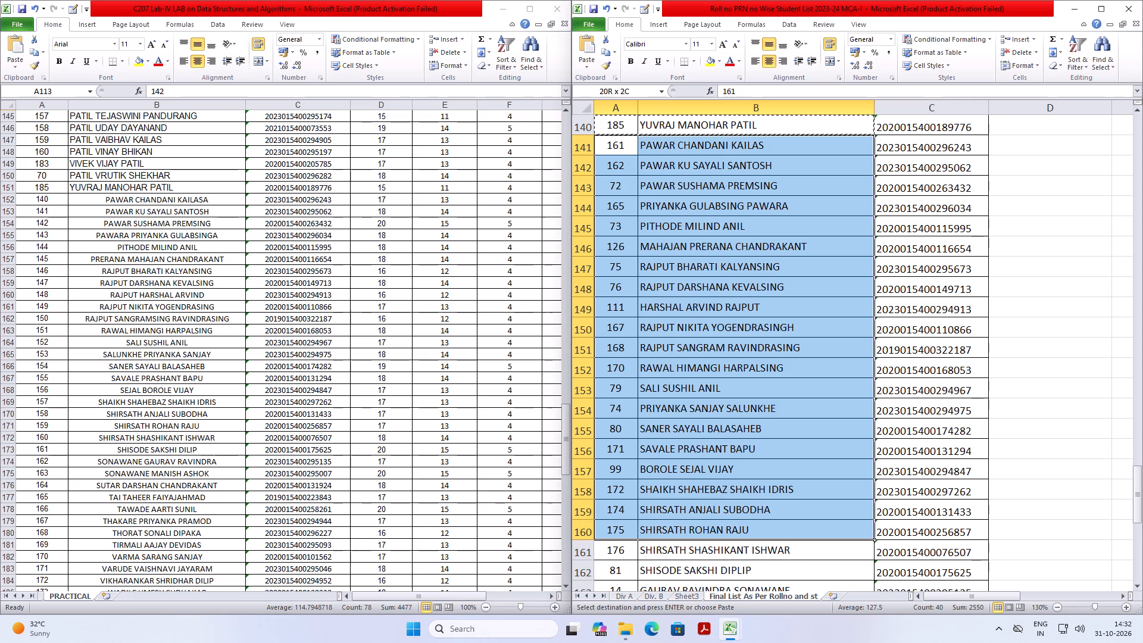
{"action": "left_click_drag", "start_coordinate": [744, 526], "coordinate": [754, 510]}
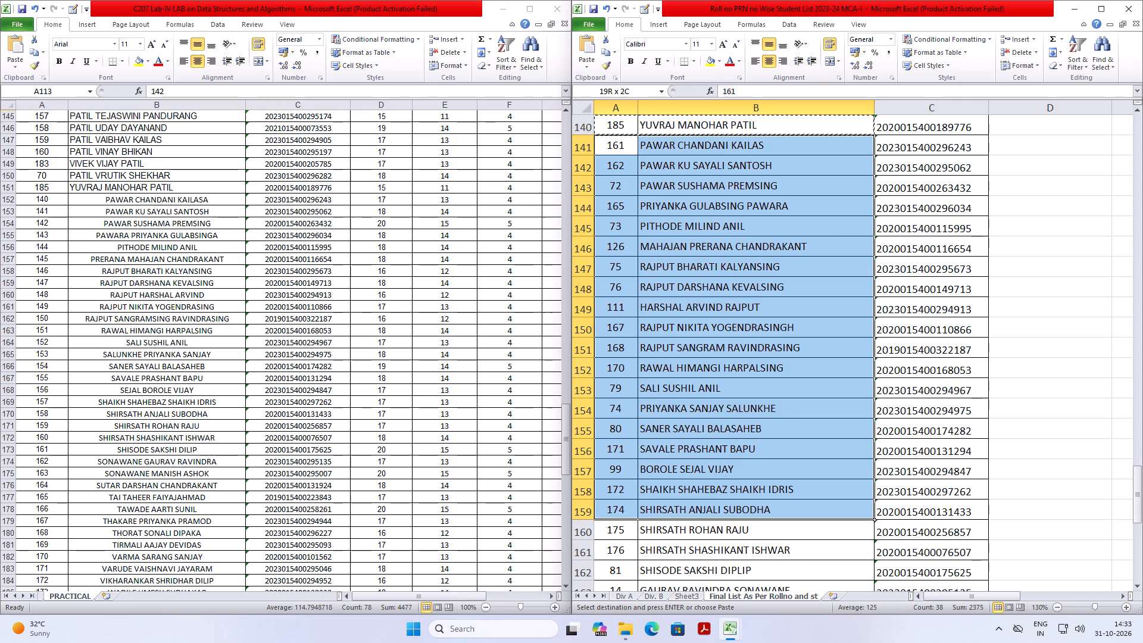
{"action": "left_click_drag", "start_coordinate": [754, 510], "coordinate": [762, 539]}
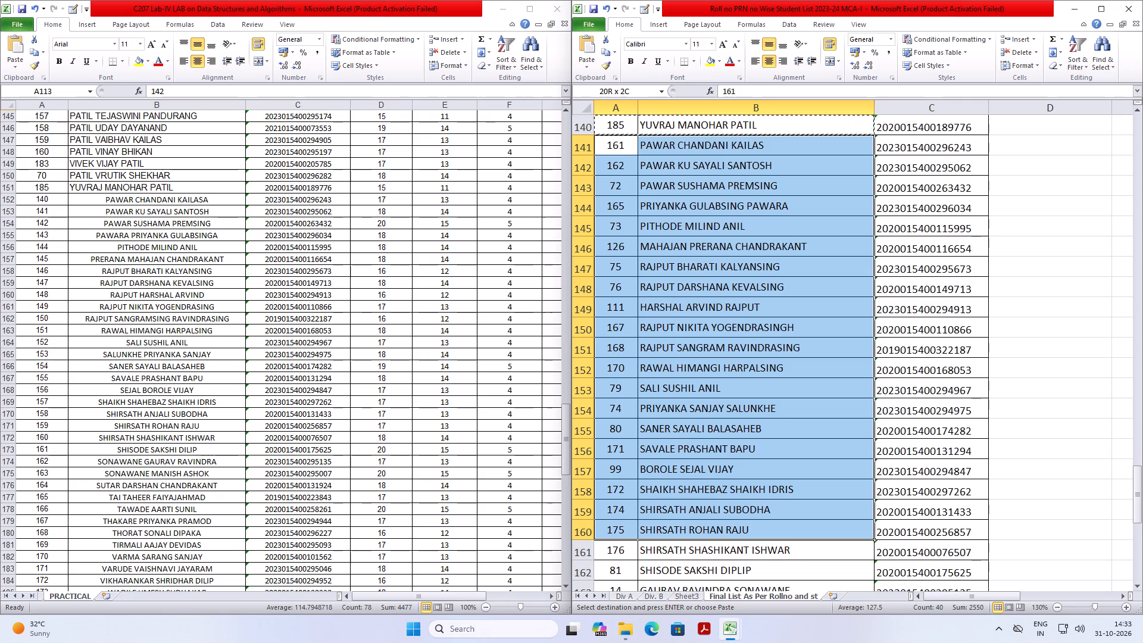
{"action": "left_click_drag", "start_coordinate": [762, 539], "coordinate": [764, 553]}
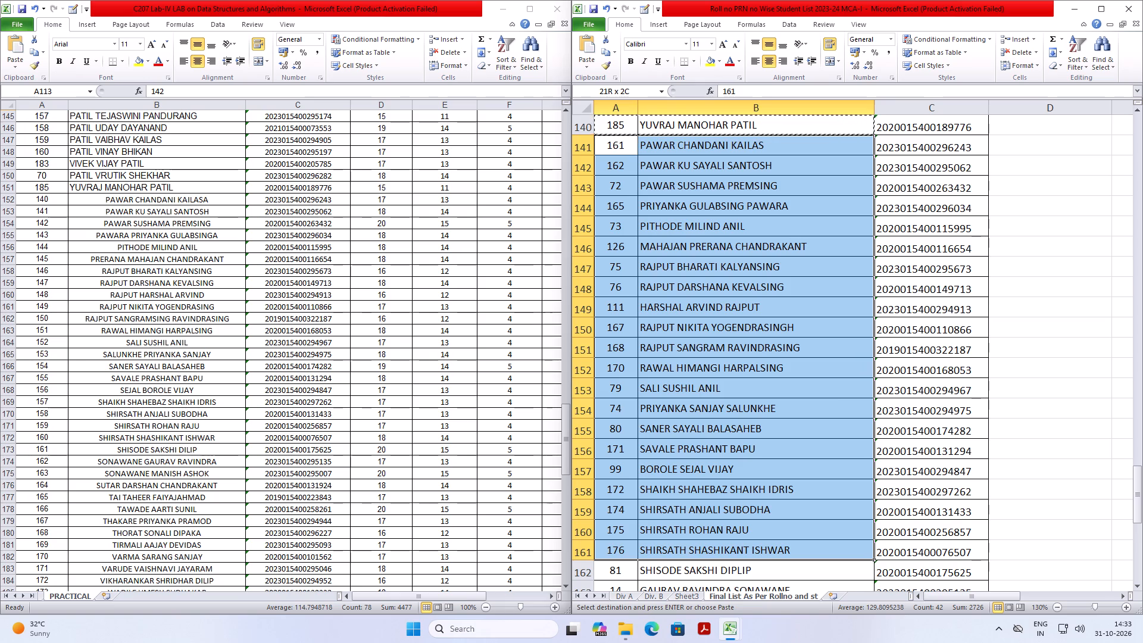
{"action": "left_click_drag", "start_coordinate": [764, 553], "coordinate": [767, 568]}
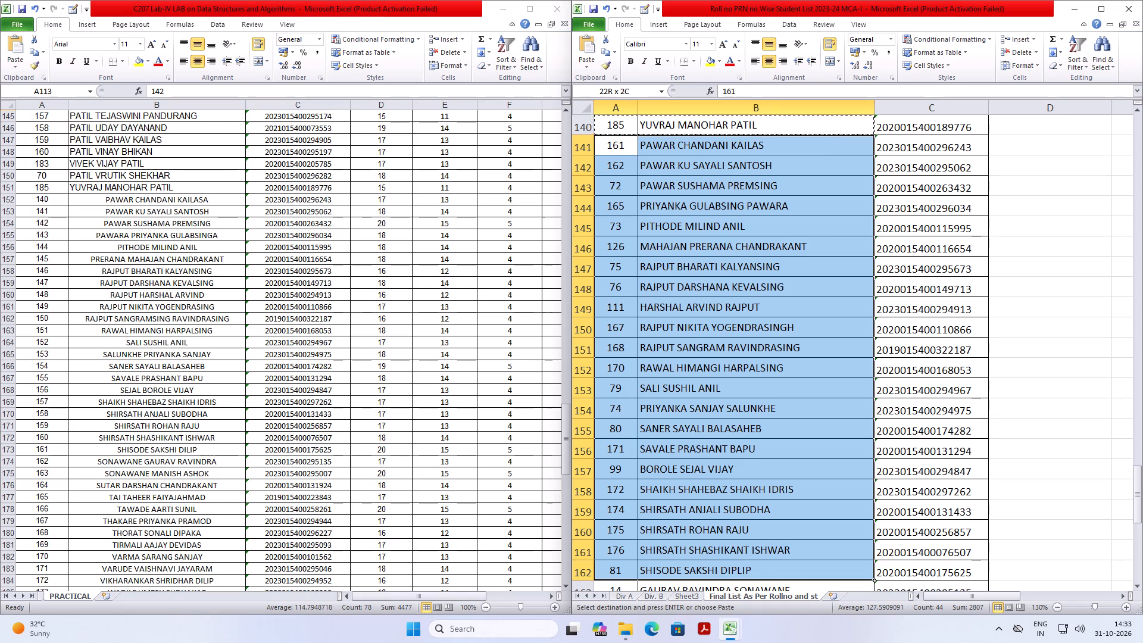
{"action": "left_click_drag", "start_coordinate": [767, 568], "coordinate": [768, 568]}
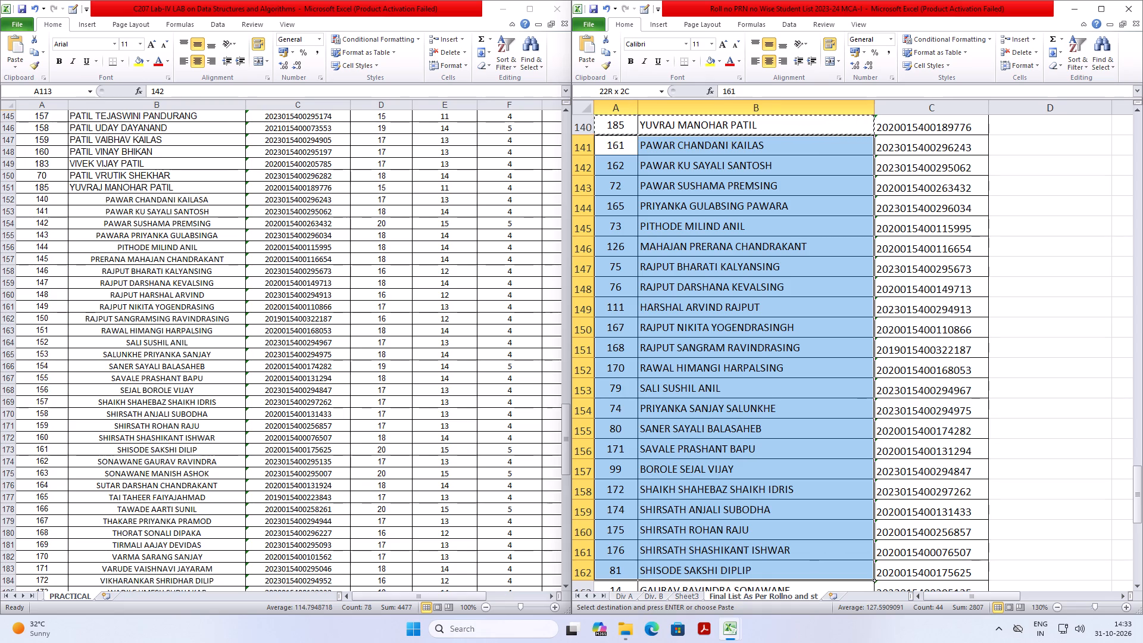
{"action": "left_click_drag", "start_coordinate": [768, 568], "coordinate": [769, 575]}
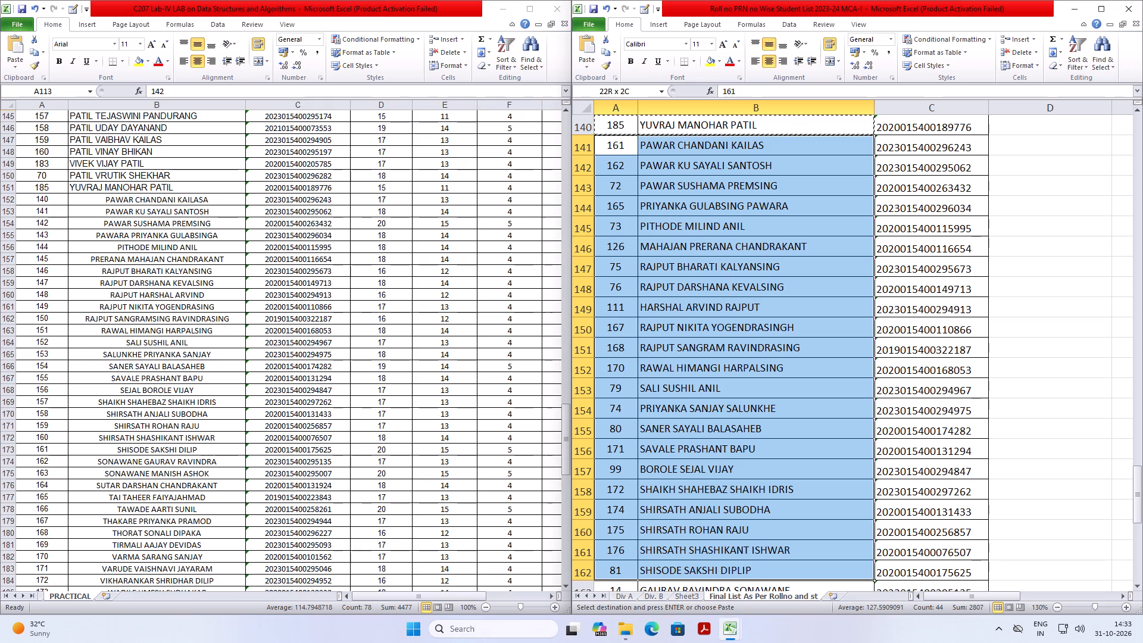
Extend the final list selection through row 173, comparing names with the C207 PRACTICAL sheet, and copy A141:B173.
{"action": "left_click_drag", "start_coordinate": [769, 575], "coordinate": [767, 556]}
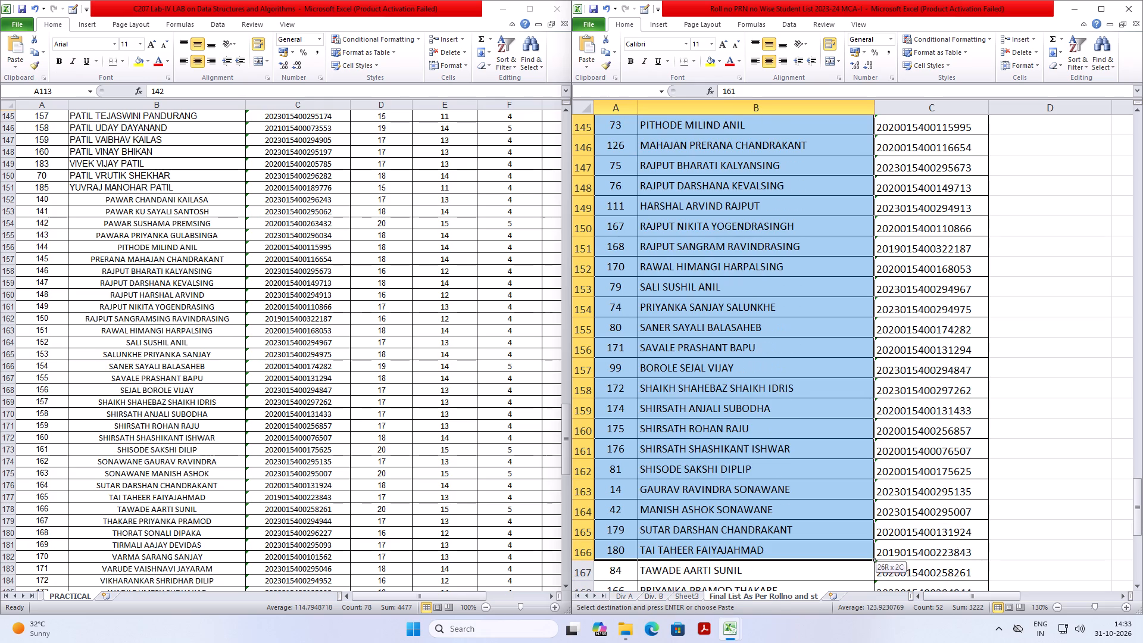
{"action": "left_click_drag", "start_coordinate": [767, 556], "coordinate": [767, 543]}
{"action": "left_click_drag", "start_coordinate": [767, 543], "coordinate": [769, 553]}
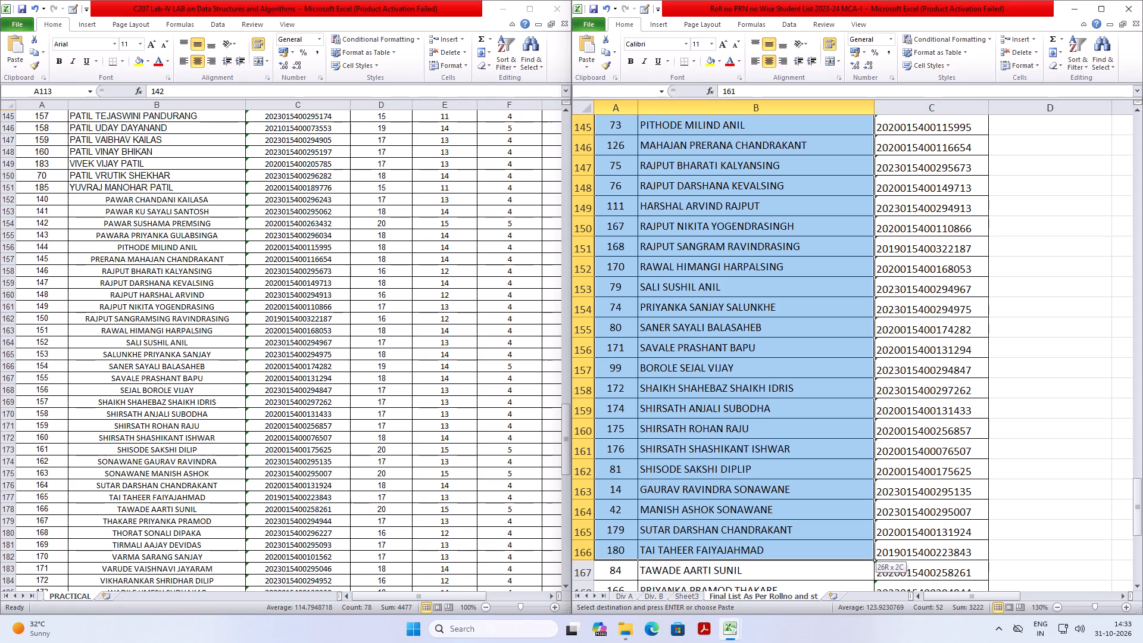
{"action": "left_click_drag", "start_coordinate": [769, 553], "coordinate": [771, 572]}
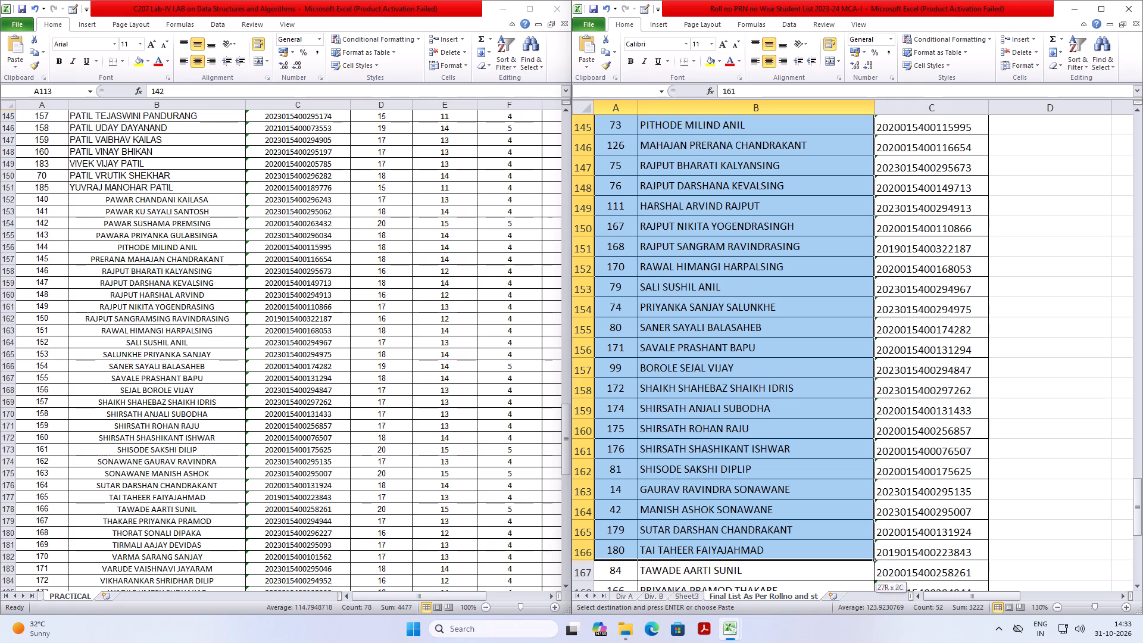
{"action": "left_click_drag", "start_coordinate": [771, 572], "coordinate": [769, 473]}
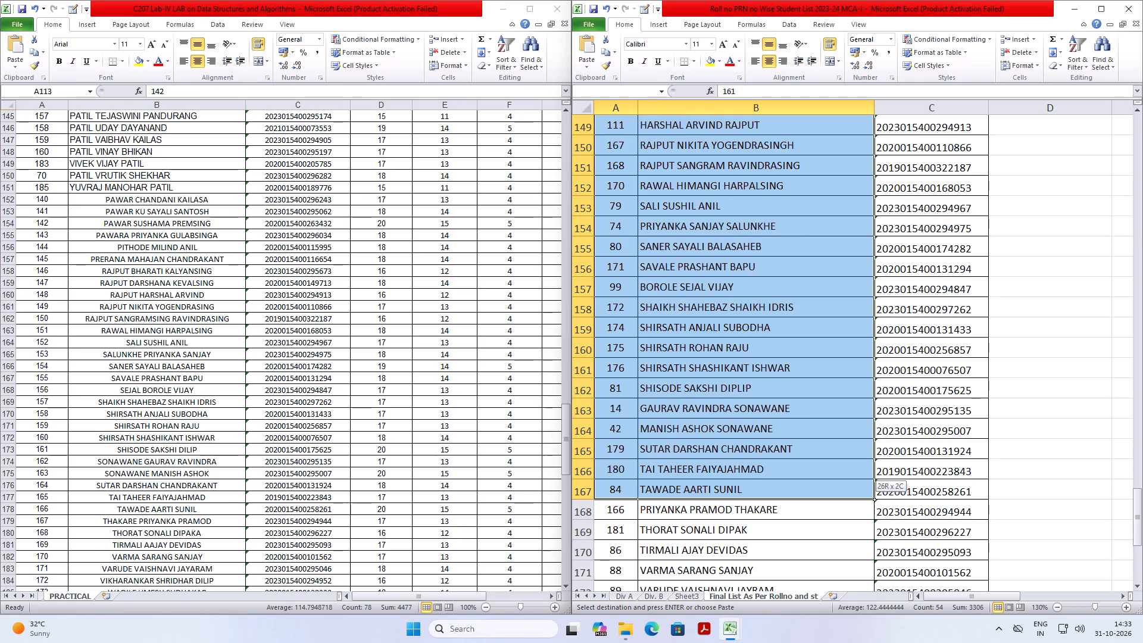
{"action": "left_click_drag", "start_coordinate": [769, 473], "coordinate": [769, 473]}
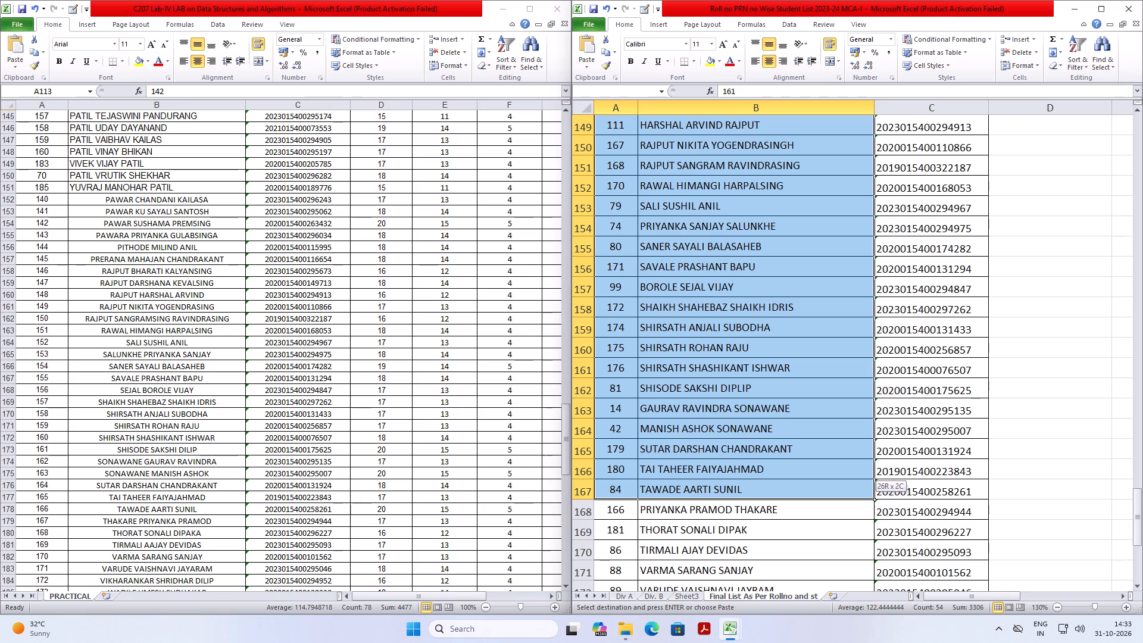
{"action": "left_click_drag", "start_coordinate": [769, 473], "coordinate": [775, 519]}
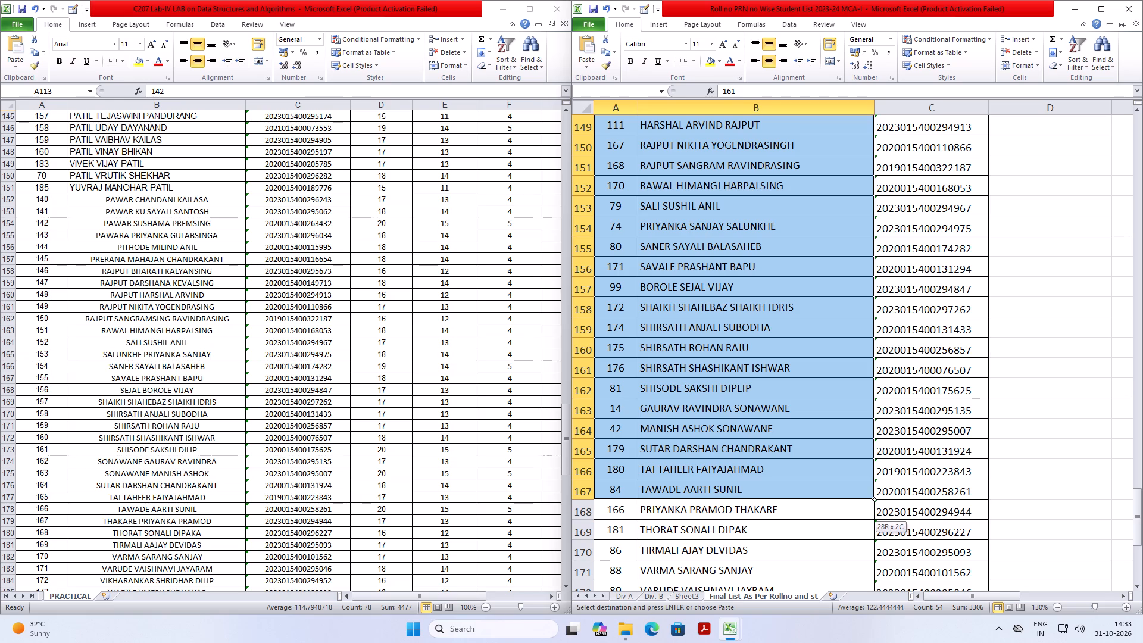
{"action": "left_click_drag", "start_coordinate": [775, 519], "coordinate": [776, 543]}
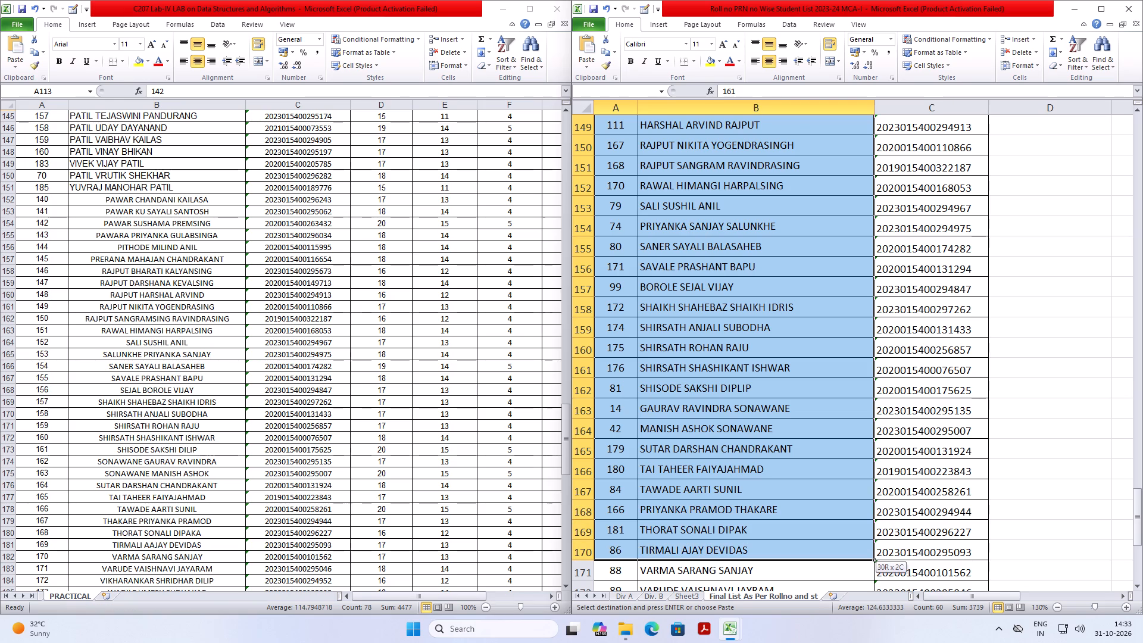
{"action": "left_click_drag", "start_coordinate": [776, 543], "coordinate": [777, 559]}
{"action": "left_click_drag", "start_coordinate": [777, 559], "coordinate": [777, 589]}
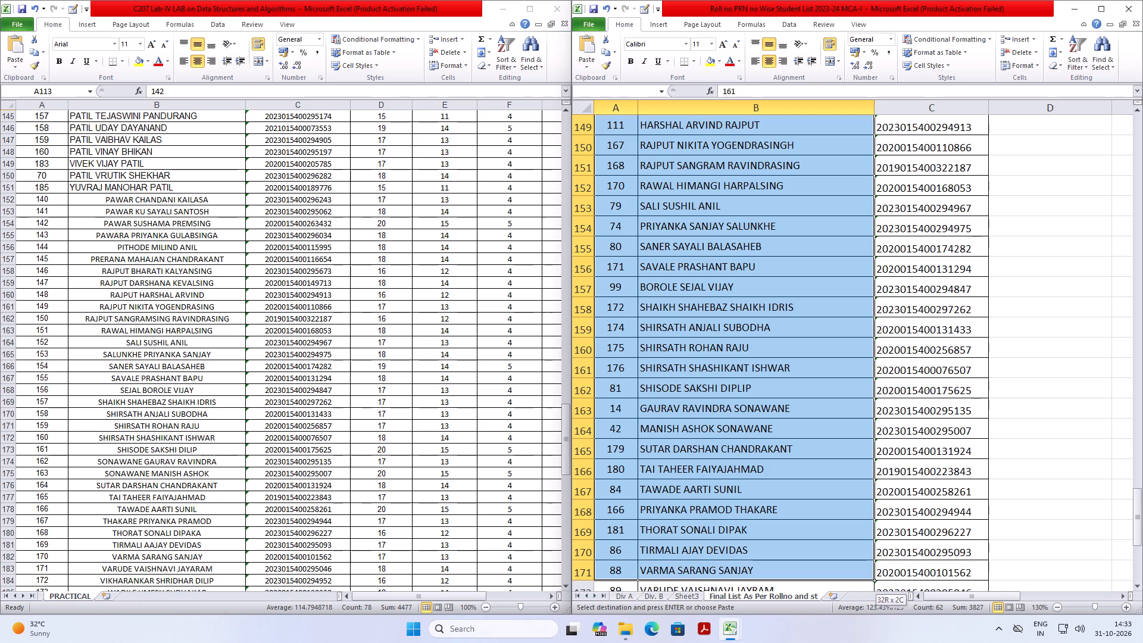
{"action": "left_click_drag", "start_coordinate": [777, 589], "coordinate": [767, 530]}
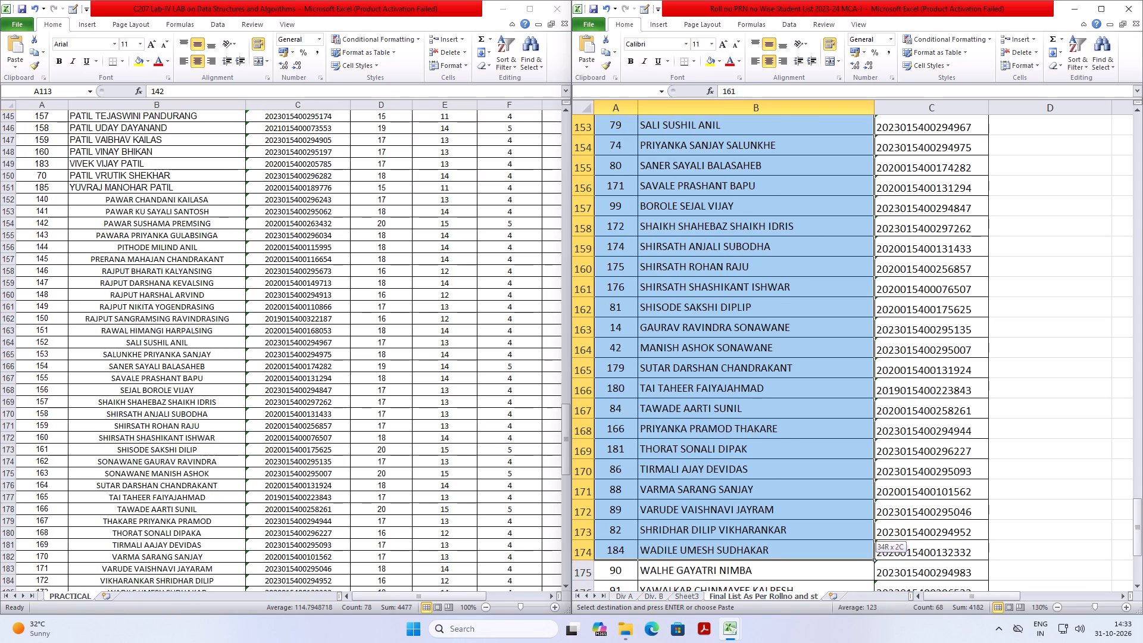
{"action": "left_click_drag", "start_coordinate": [767, 530], "coordinate": [770, 518]}
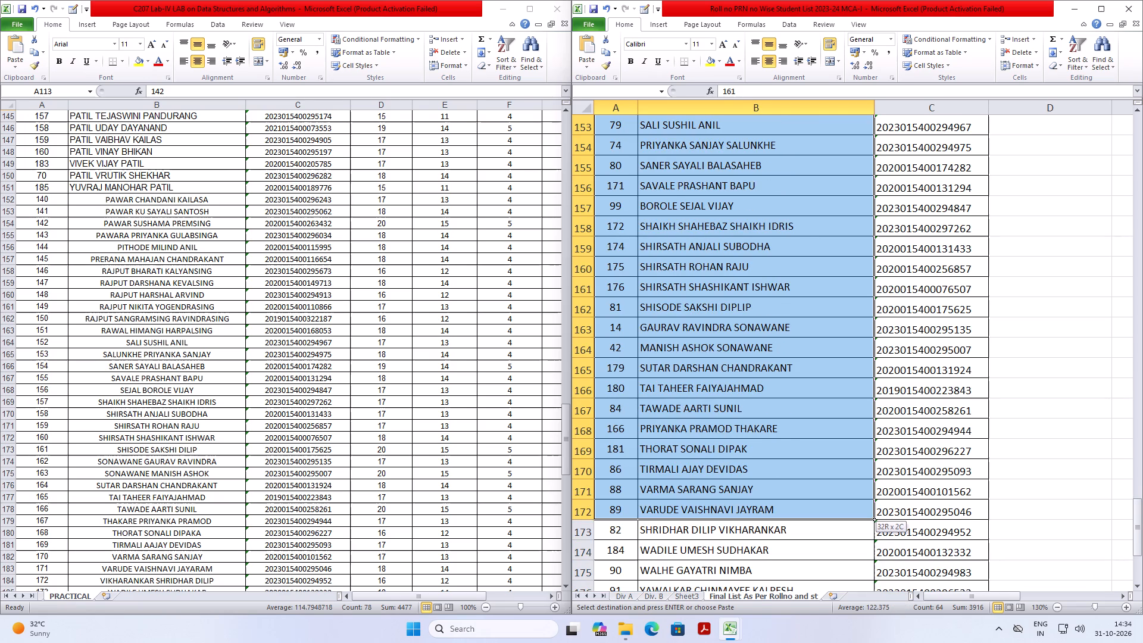
{"action": "left_click_drag", "start_coordinate": [770, 518], "coordinate": [777, 531]}
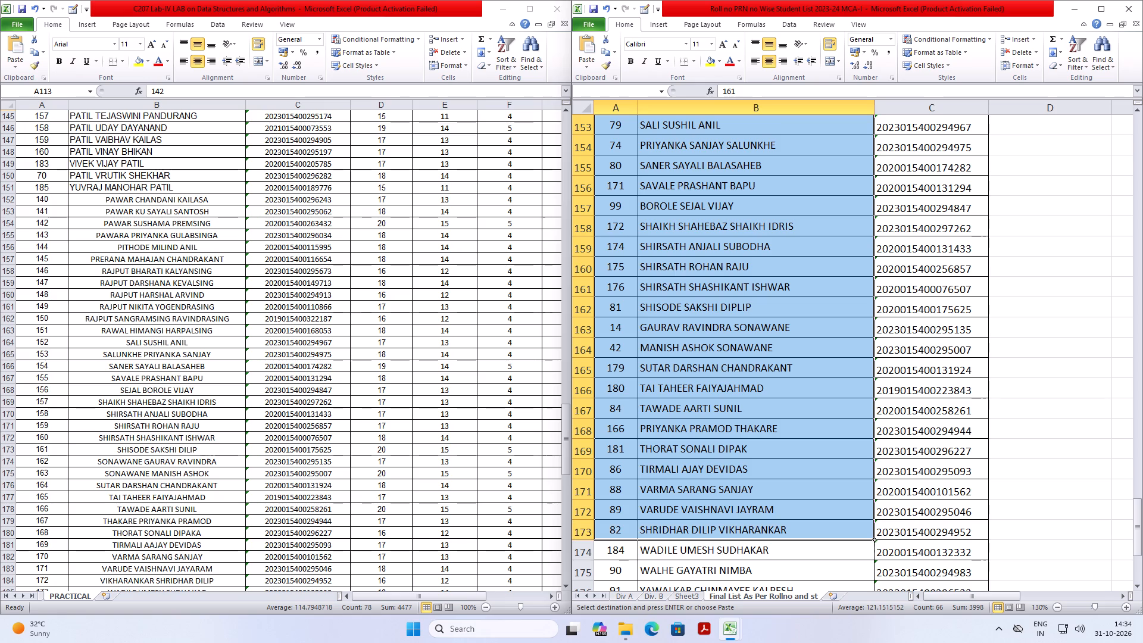
{"action": "key", "text": "ctrl+c"}
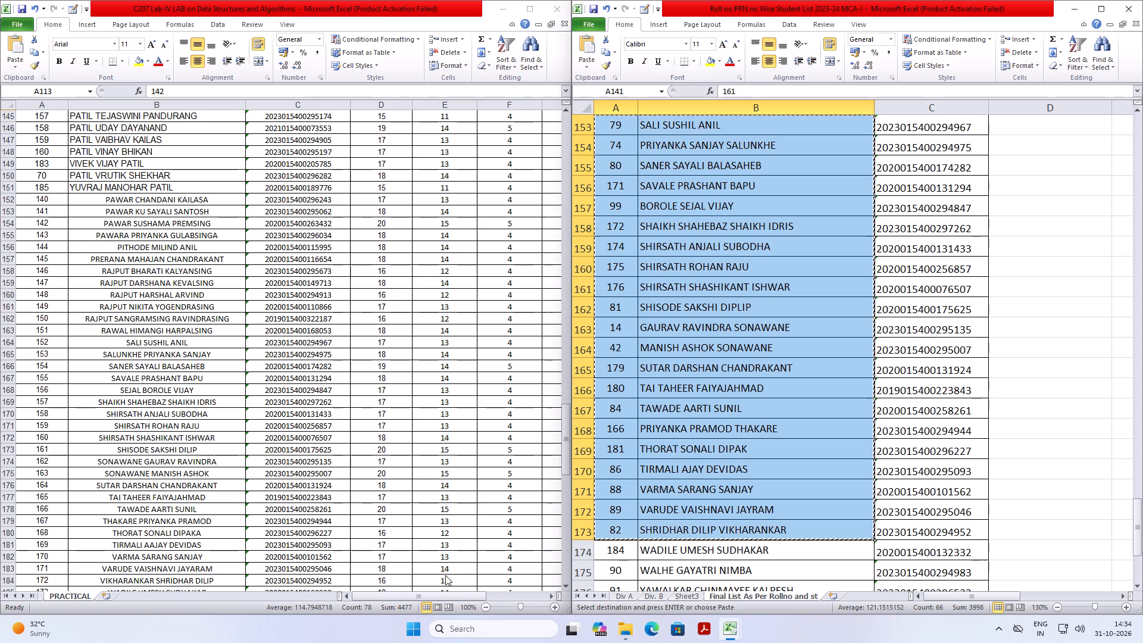
Paste the copied roll numbers and names over the Sr. No and student name columns of the C207 PRACTICAL sheet, starting at A152.
{"action": "left_click", "coordinate": [40, 201]}
{"action": "left_click", "coordinate": [40, 201]}
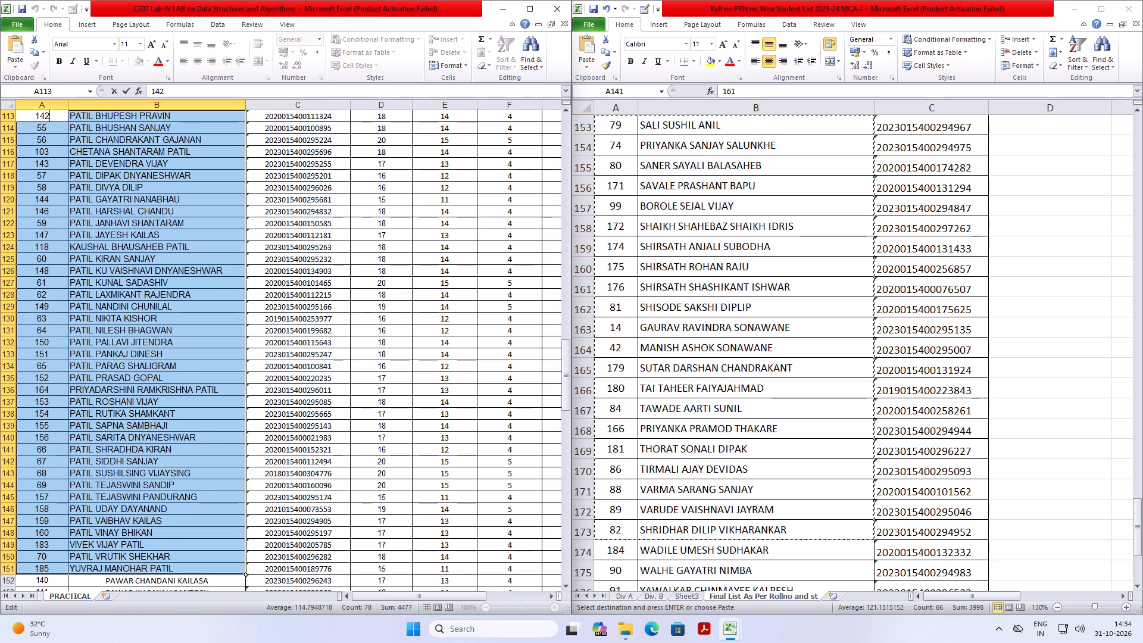
{"action": "scroll", "coordinate": [88, 307], "scroll_direction": "down", "scroll_amount": 11}
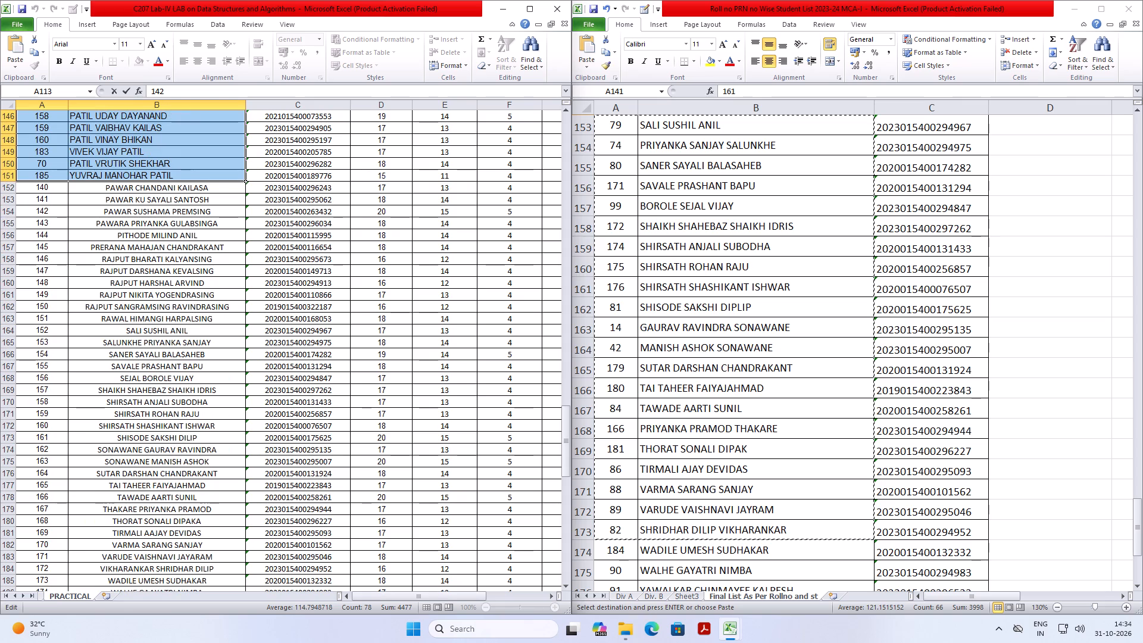
{"action": "left_click", "coordinate": [40, 189]}
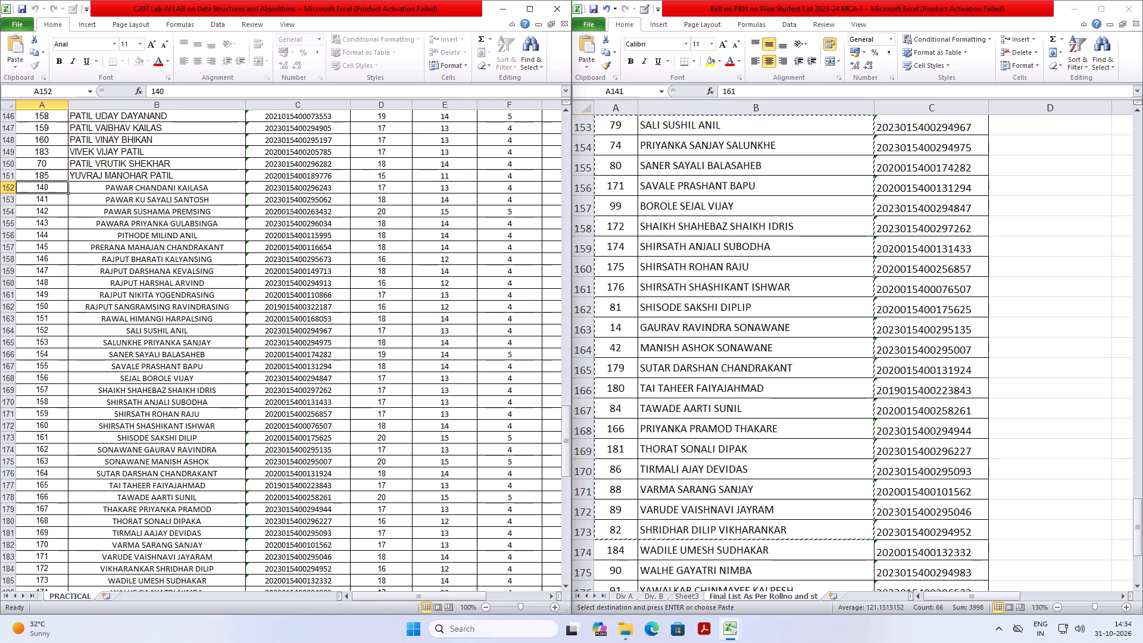
{"action": "key", "text": "ctrl+v"}
Copy the remaining roll numbers and names, A174:B185, from the final list, comparing them with the names left on the C207 PRACTICAL sheet.
{"action": "scroll", "coordinate": [139, 257], "scroll_direction": "down", "scroll_amount": 4}
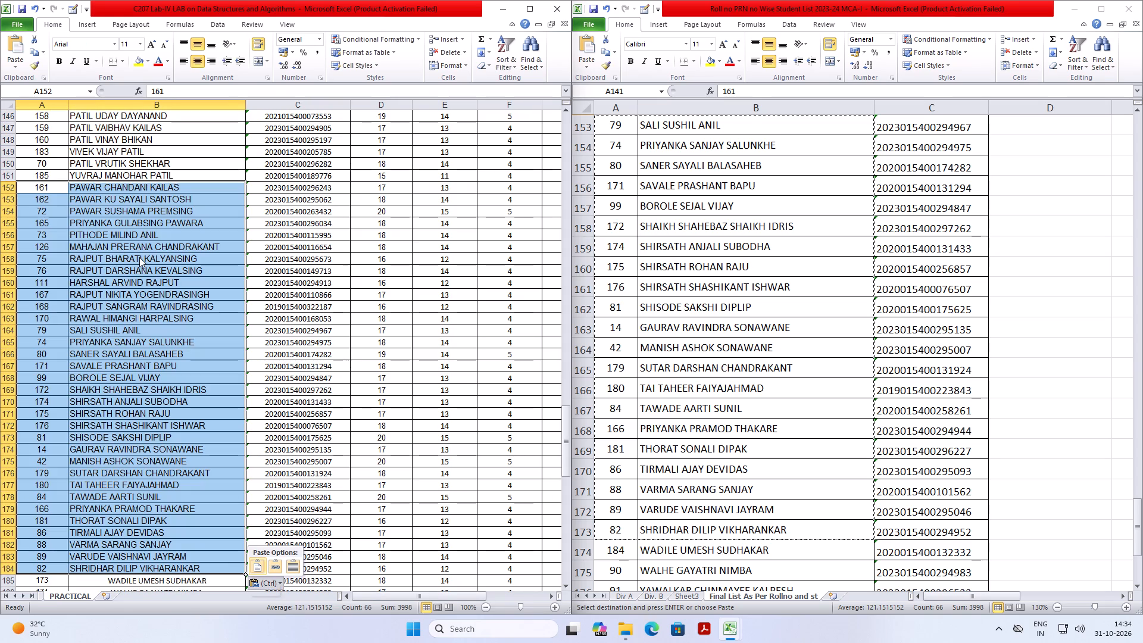
{"action": "scroll", "coordinate": [139, 257], "scroll_direction": "down", "scroll_amount": 2}
{"action": "left_click", "coordinate": [139, 257]}
{"action": "scroll", "coordinate": [139, 257], "scroll_direction": "down", "scroll_amount": 8}
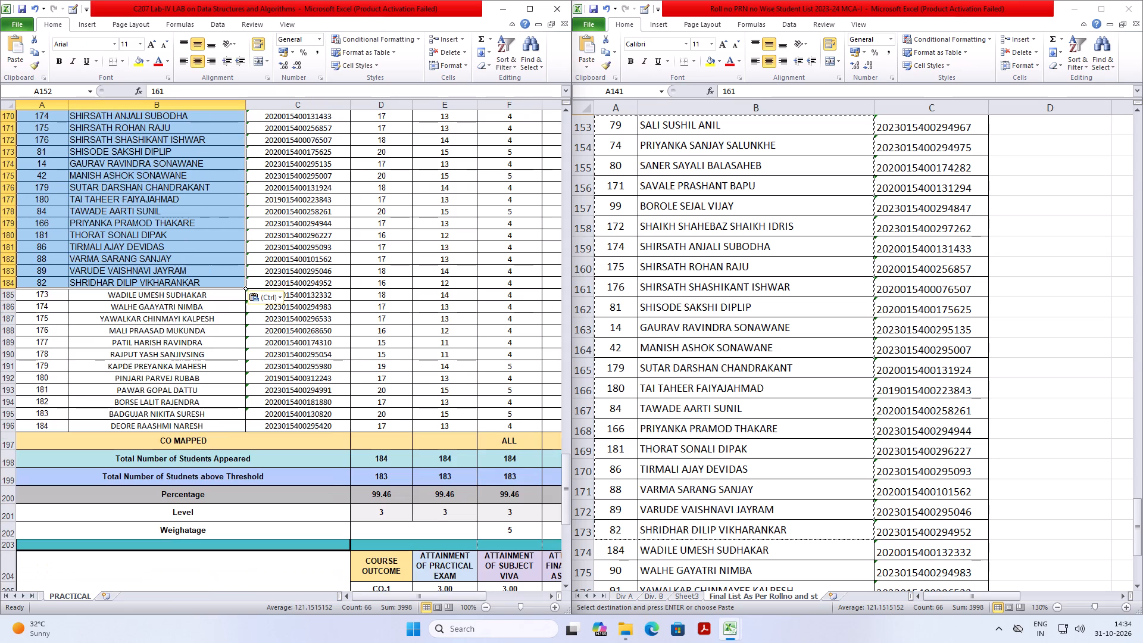
{"action": "left_click", "coordinate": [757, 352]}
{"action": "scroll", "coordinate": [757, 352], "scroll_direction": "down", "scroll_amount": 7}
{"action": "scroll", "coordinate": [747, 347], "scroll_direction": "up", "scroll_amount": 2}
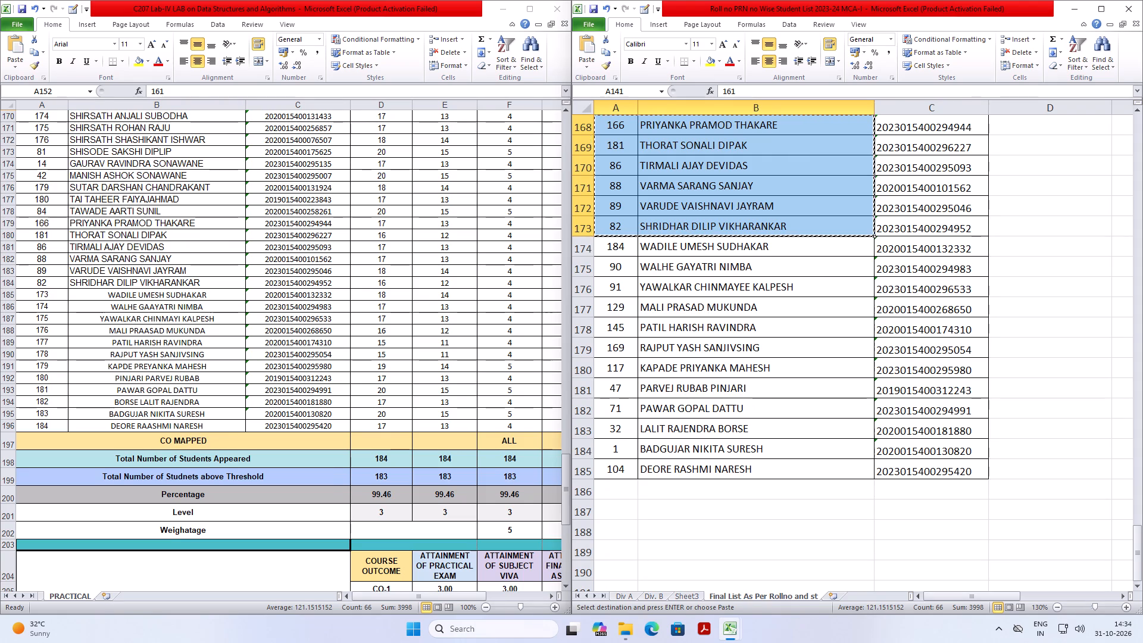
{"action": "left_click_drag", "start_coordinate": [619, 246], "coordinate": [679, 297]}
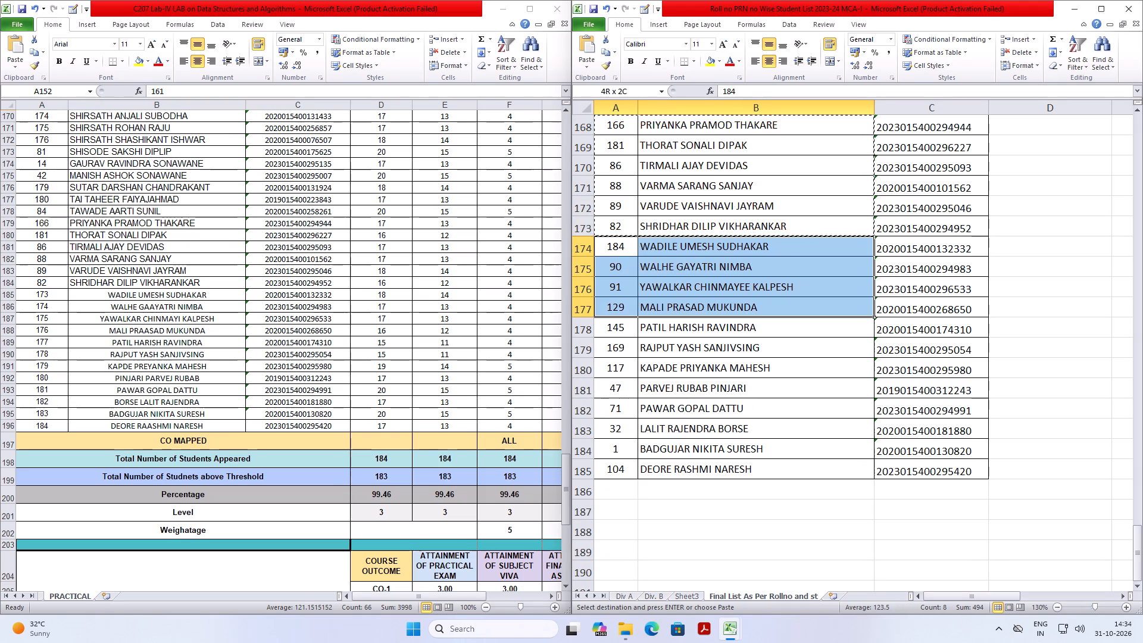
{"action": "left_click_drag", "start_coordinate": [679, 297], "coordinate": [688, 333]}
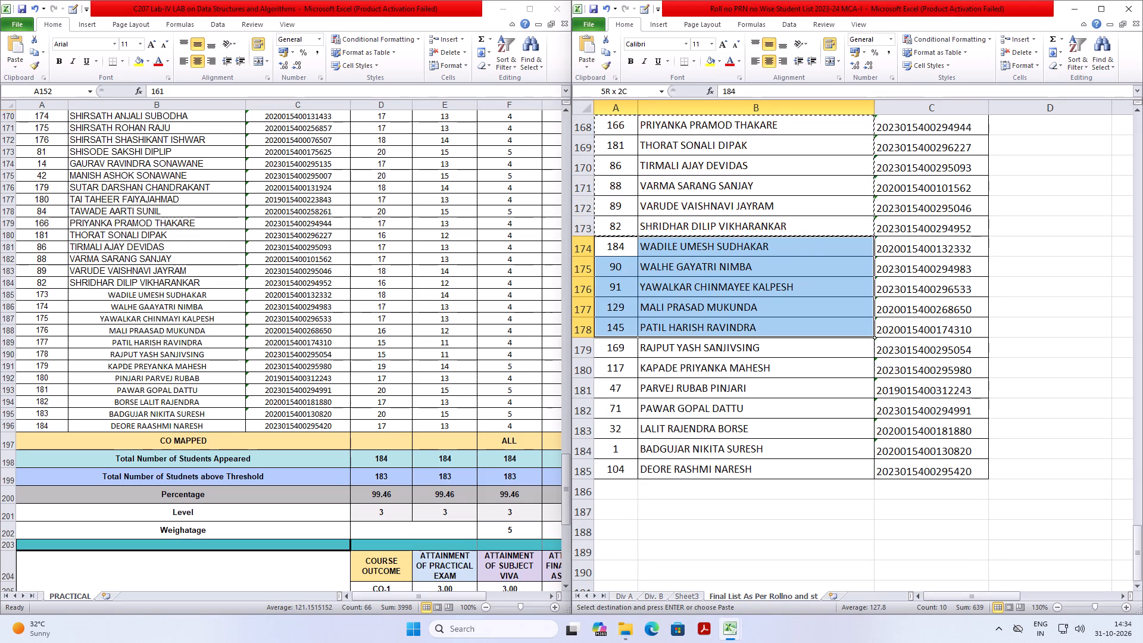
{"action": "left_click_drag", "start_coordinate": [688, 333], "coordinate": [688, 338]}
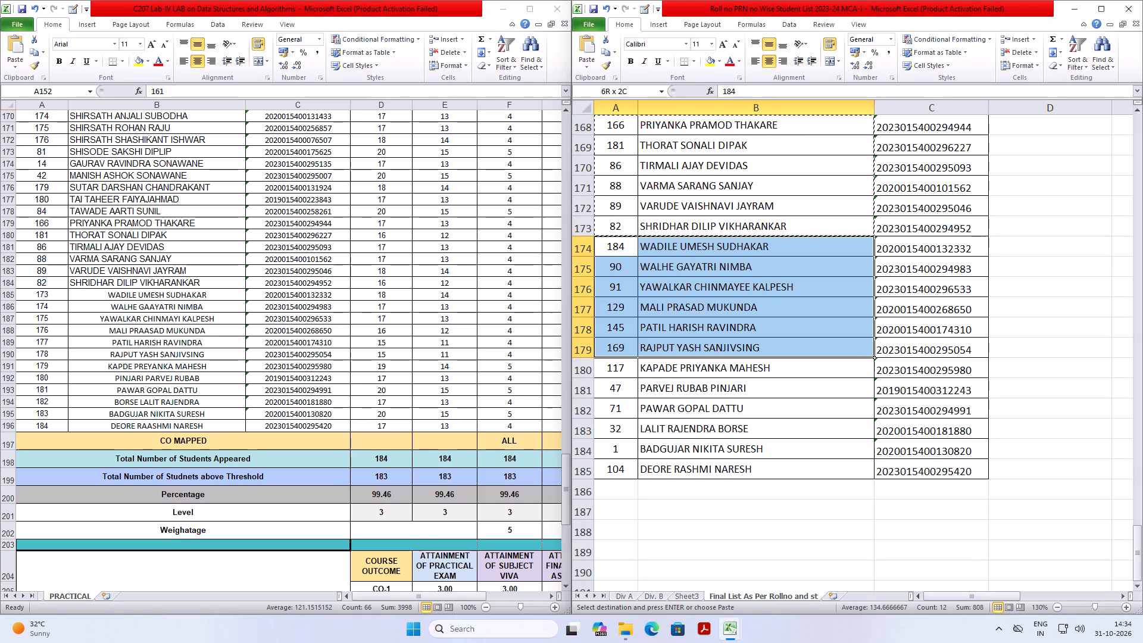
{"action": "left_click_drag", "start_coordinate": [688, 338], "coordinate": [688, 360]}
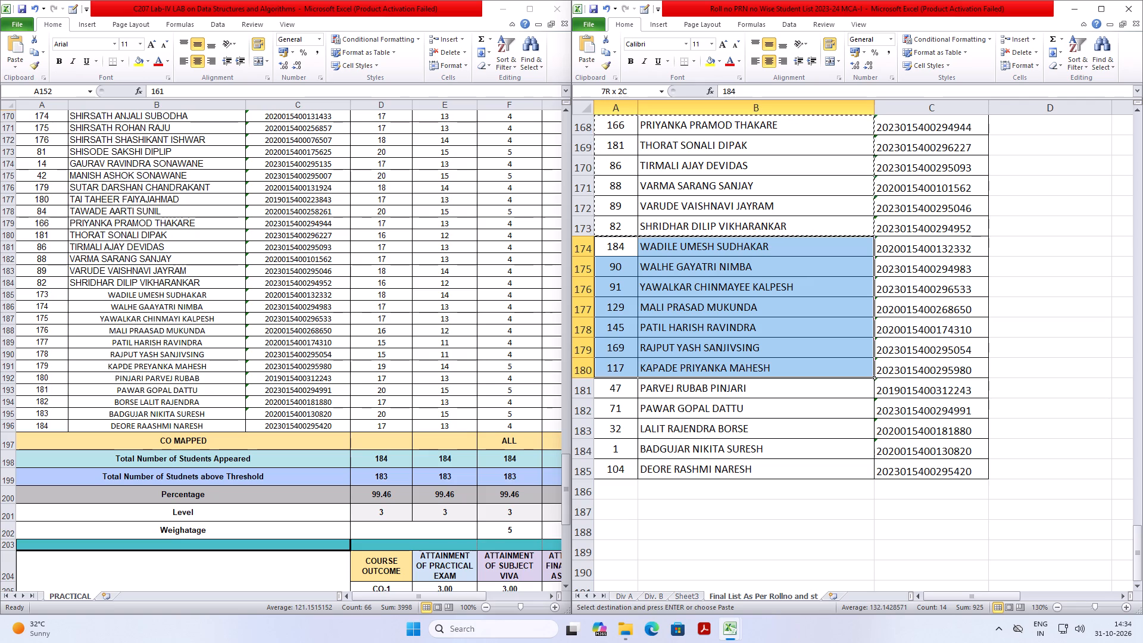
{"action": "left_click_drag", "start_coordinate": [688, 360], "coordinate": [688, 372]}
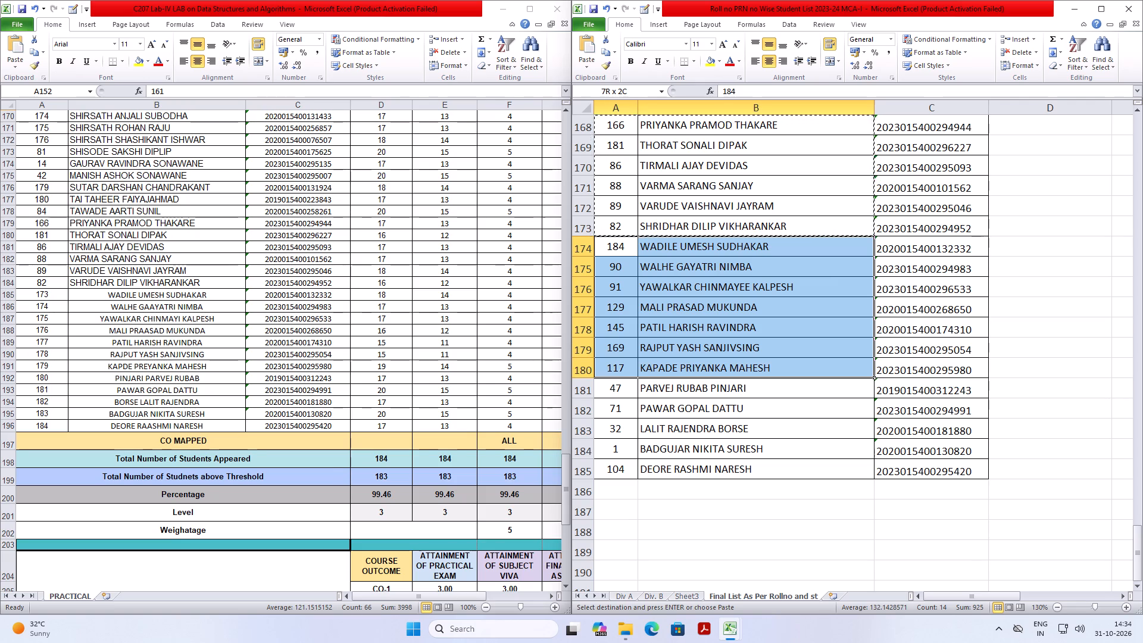
{"action": "left_click_drag", "start_coordinate": [688, 372], "coordinate": [688, 405]}
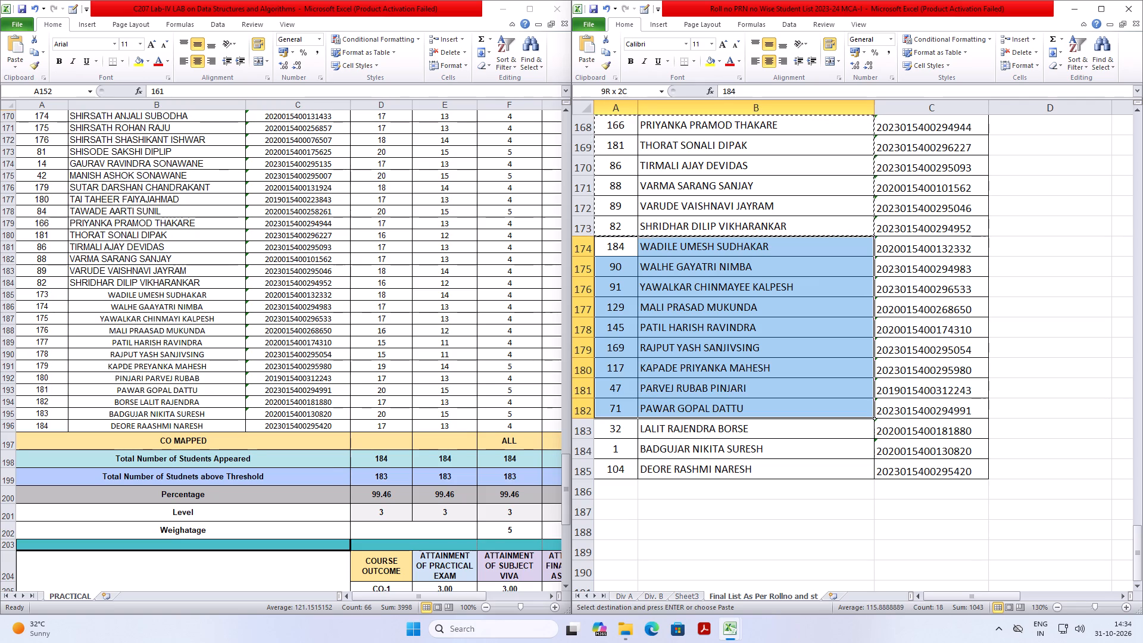
{"action": "left_click_drag", "start_coordinate": [688, 405], "coordinate": [683, 450]}
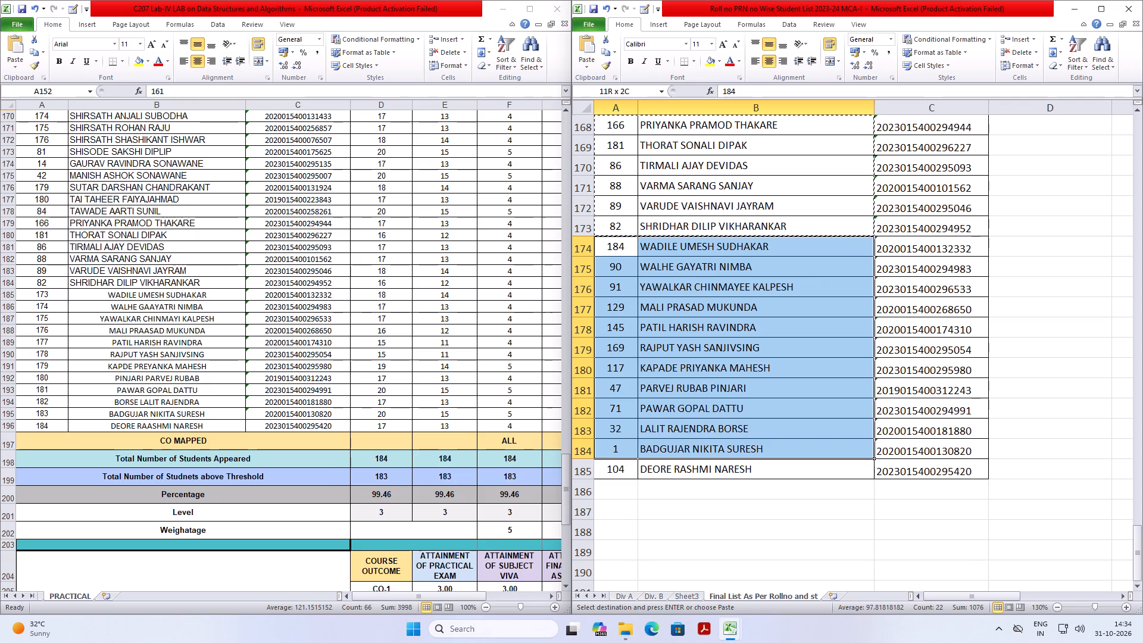
{"action": "left_click_drag", "start_coordinate": [683, 450], "coordinate": [686, 467]}
{"action": "key", "text": "ctrl+c"}
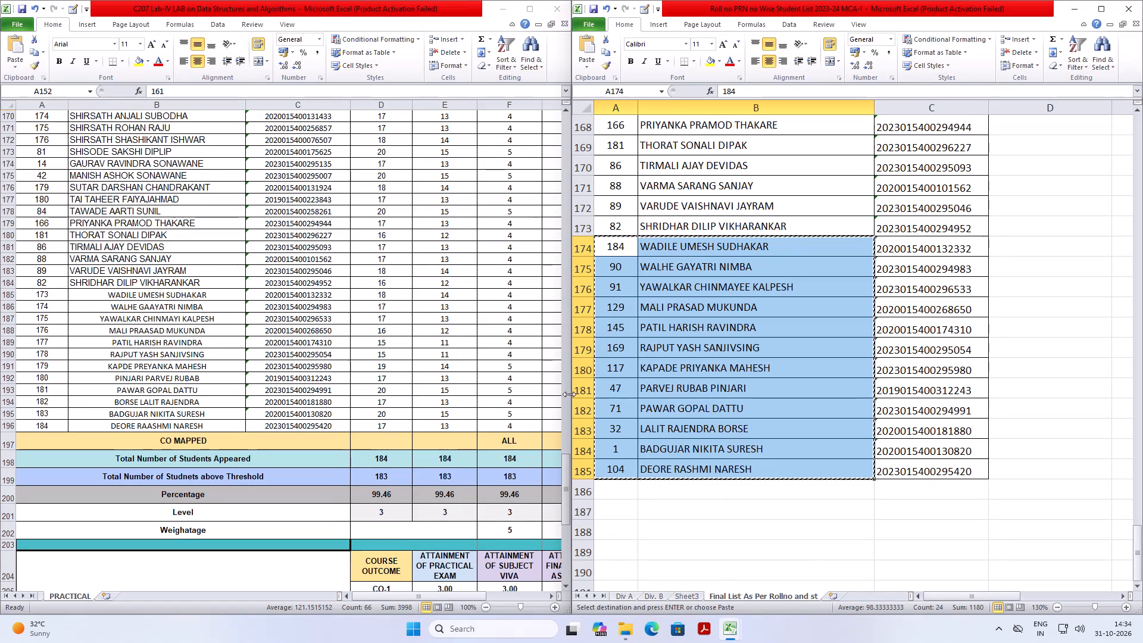
Paste the copied roll numbers and names over the Sr. No and student name columns of the C207 PRACTICAL sheet, starting at A185.
{"action": "left_click", "coordinate": [35, 299]}
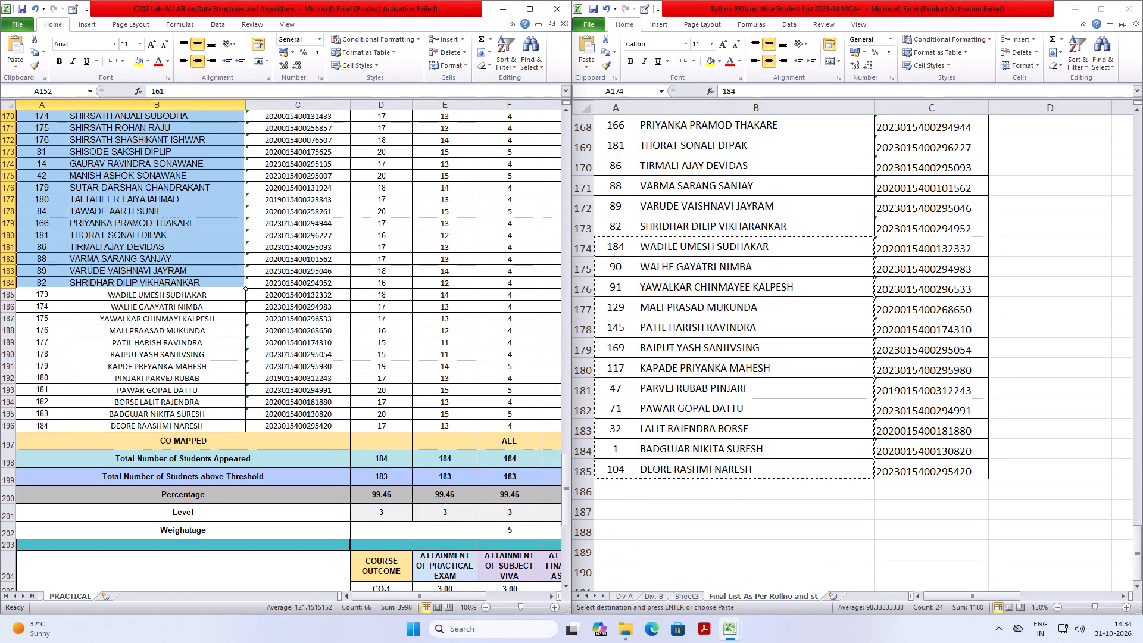
{"action": "left_click", "coordinate": [66, 306]}
{"action": "left_click", "coordinate": [61, 294]}
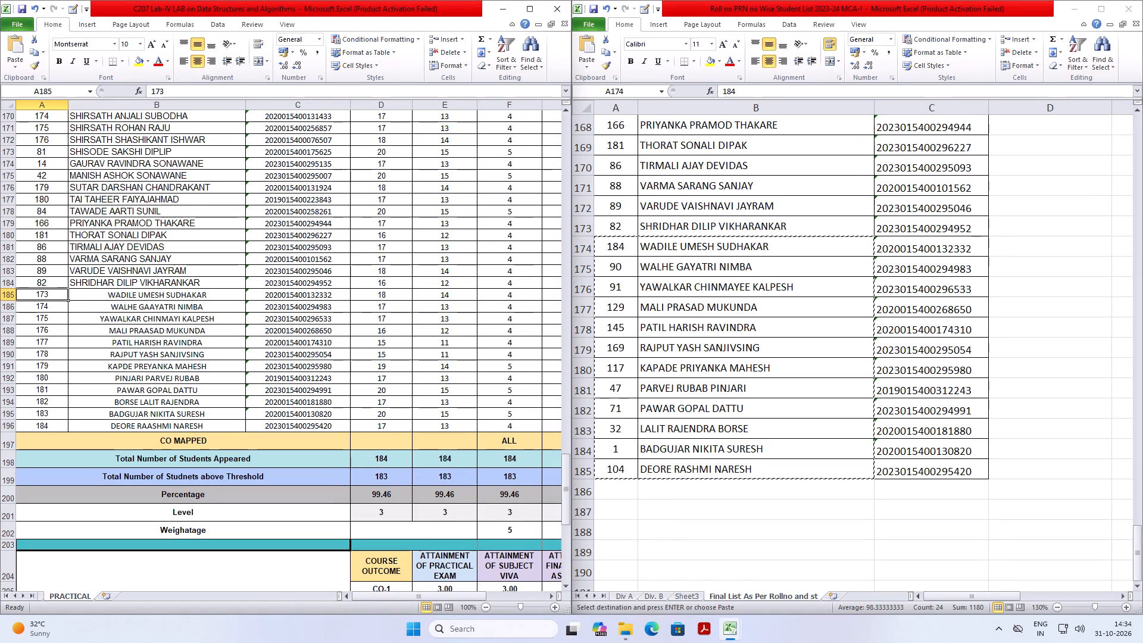
{"action": "key", "text": "ctrl+v"}
{"action": "left_click", "coordinate": [203, 331]}
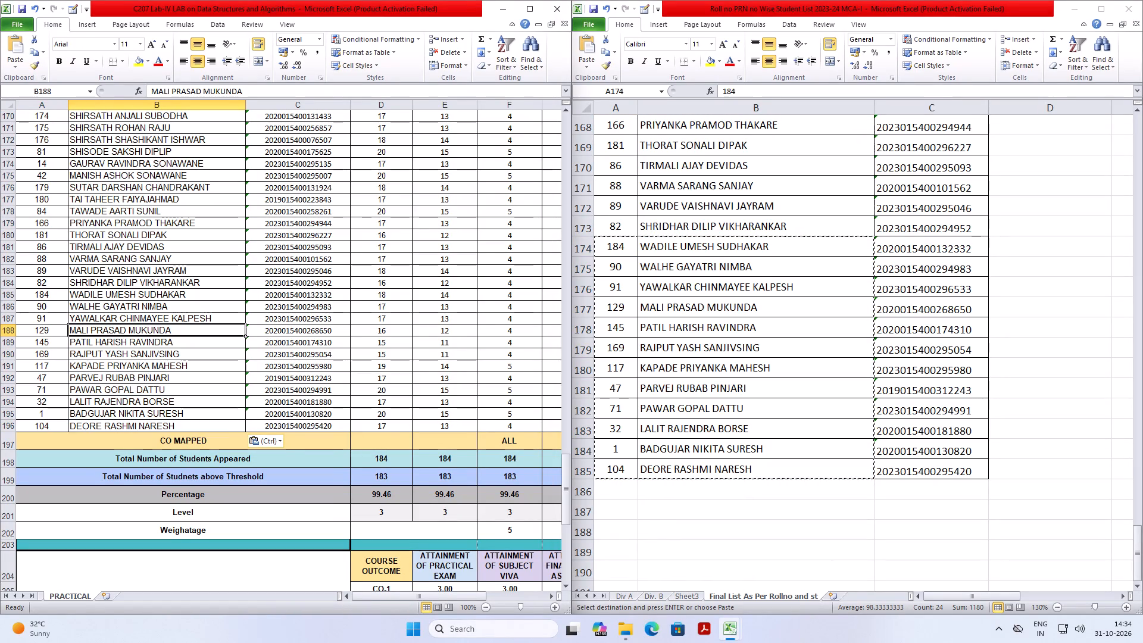
Save the C207 Lab-IV LAB on Data Structures and Algorithms workbook and close it.
{"action": "key", "text": "ctrl+s"}
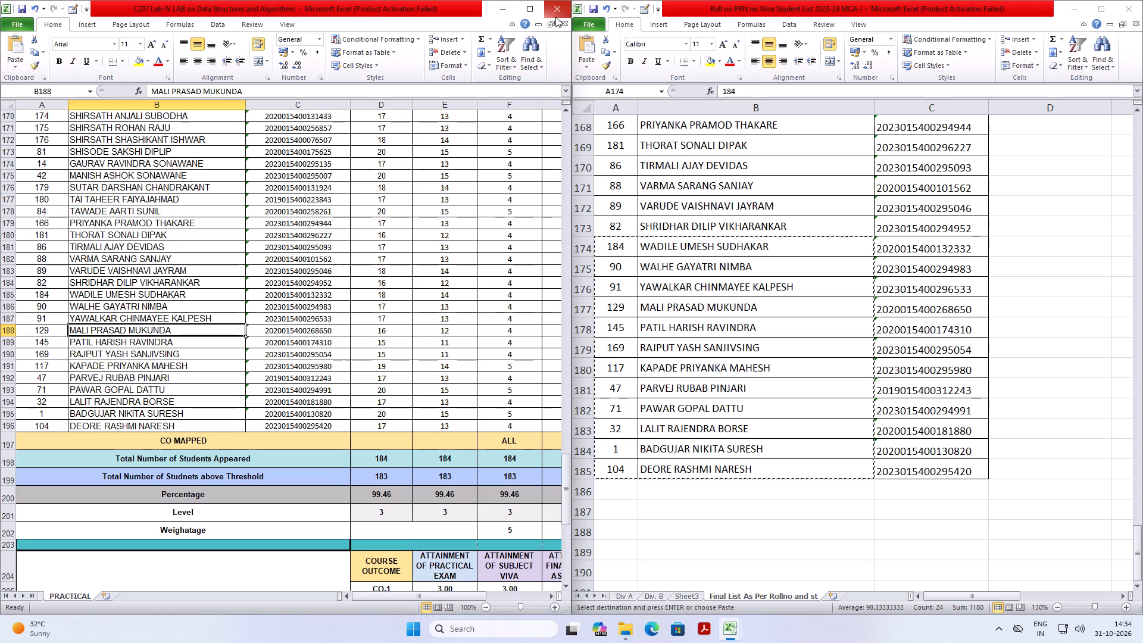
{"action": "left_click", "coordinate": [555, 17]}
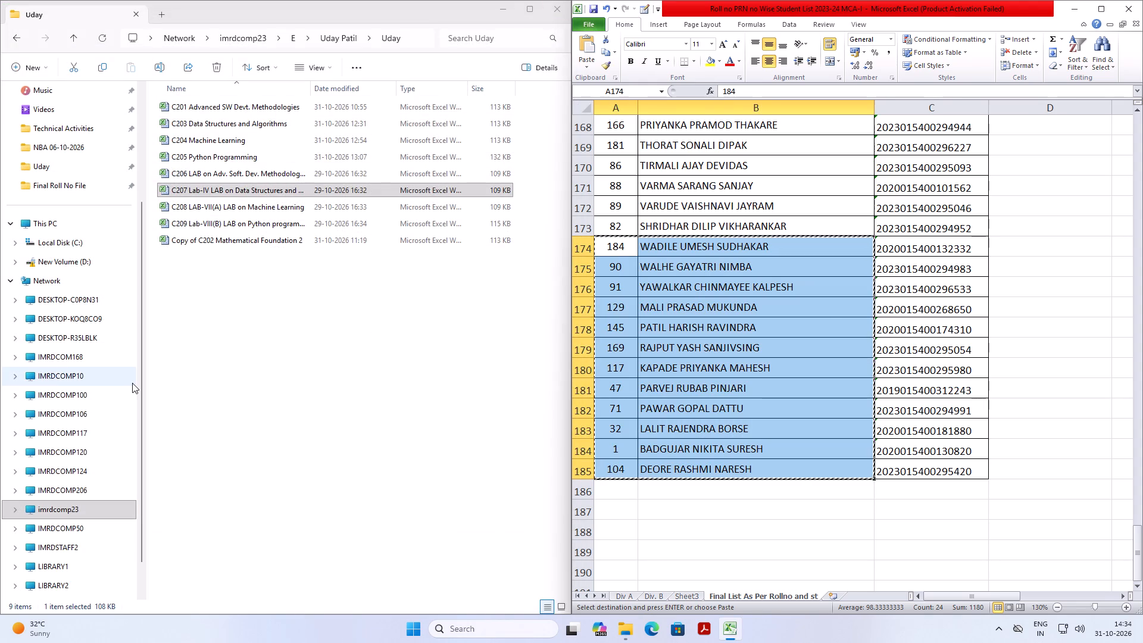
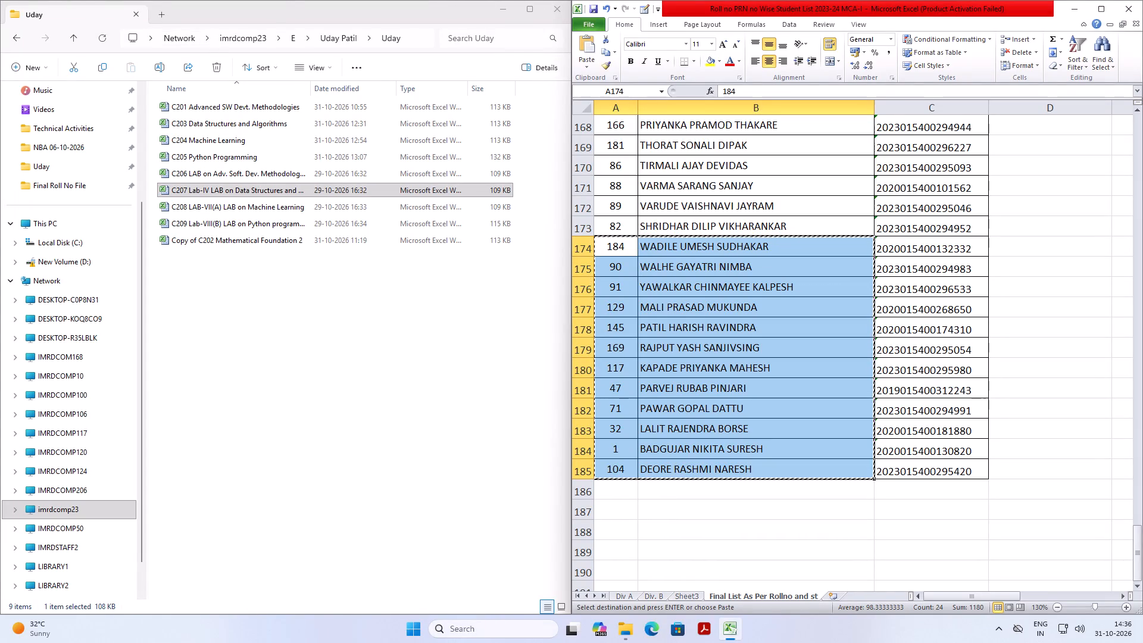
Reopen the C207 Lab-IV LAB on Data Structures and Algorithms workbook to check its student rows, and close it without saving.
{"action": "double_click", "coordinate": [277, 190]}
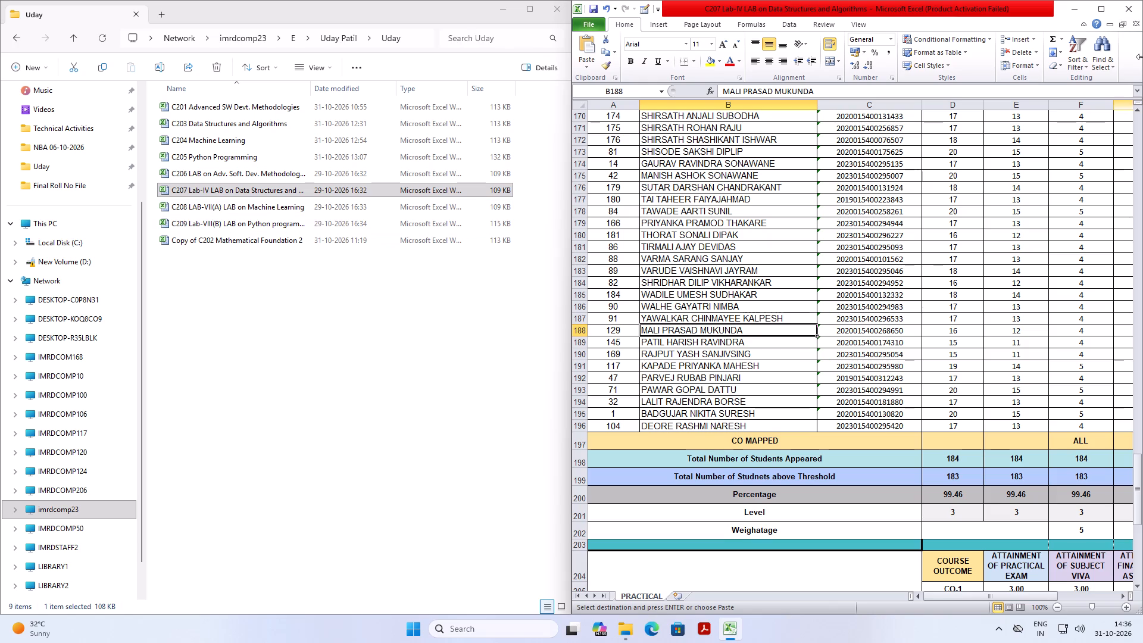
{"action": "left_click", "coordinate": [1125, 5]}
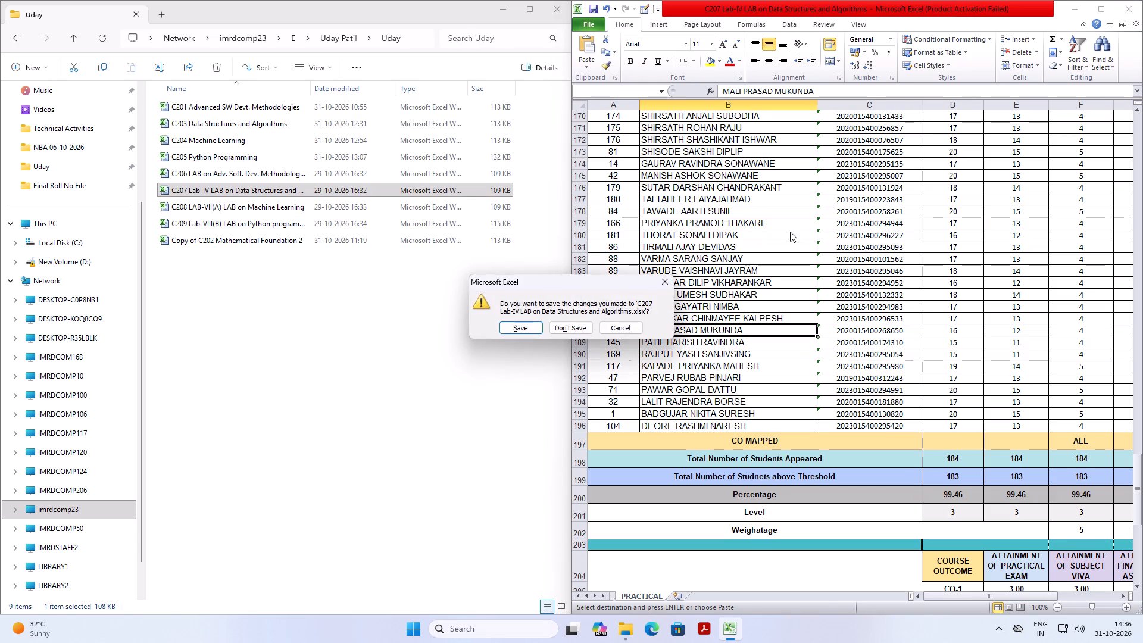
{"action": "left_click", "coordinate": [563, 329]}
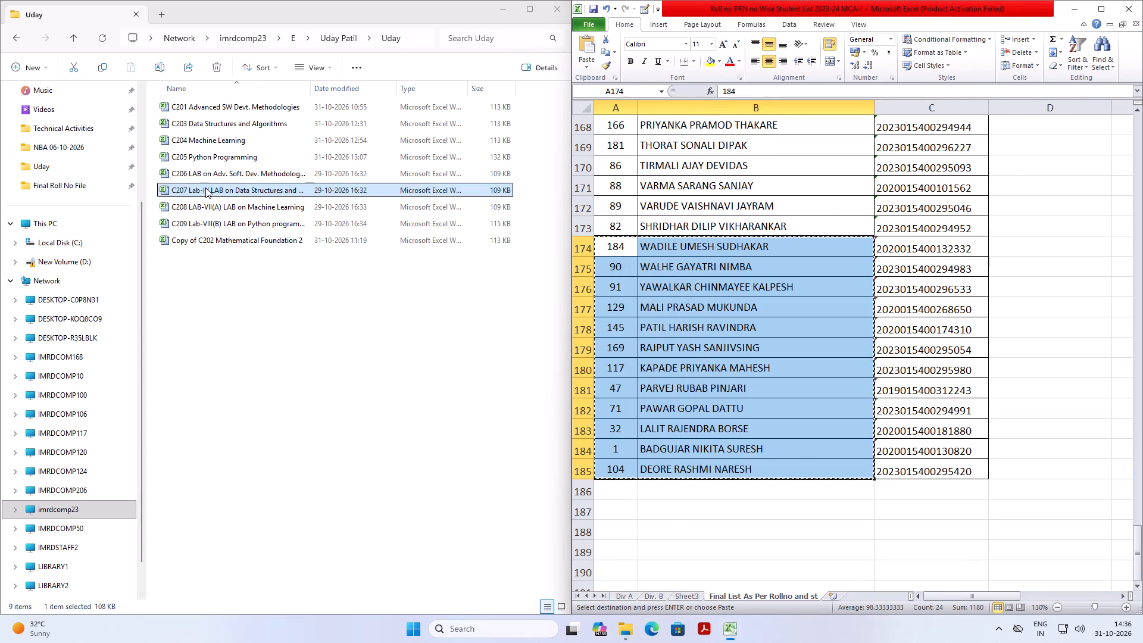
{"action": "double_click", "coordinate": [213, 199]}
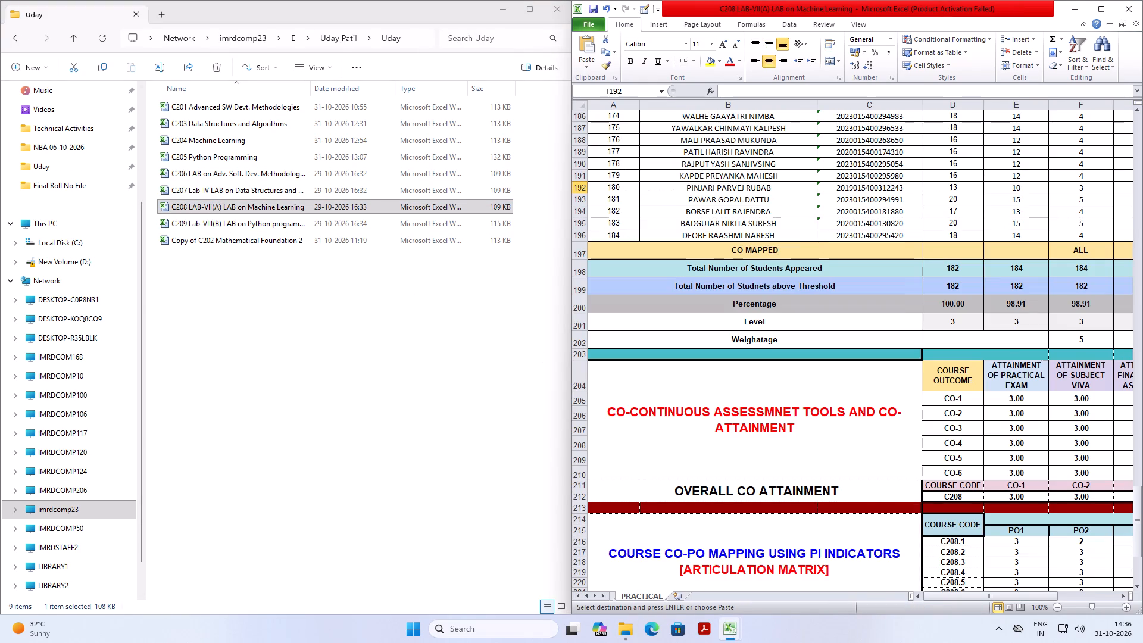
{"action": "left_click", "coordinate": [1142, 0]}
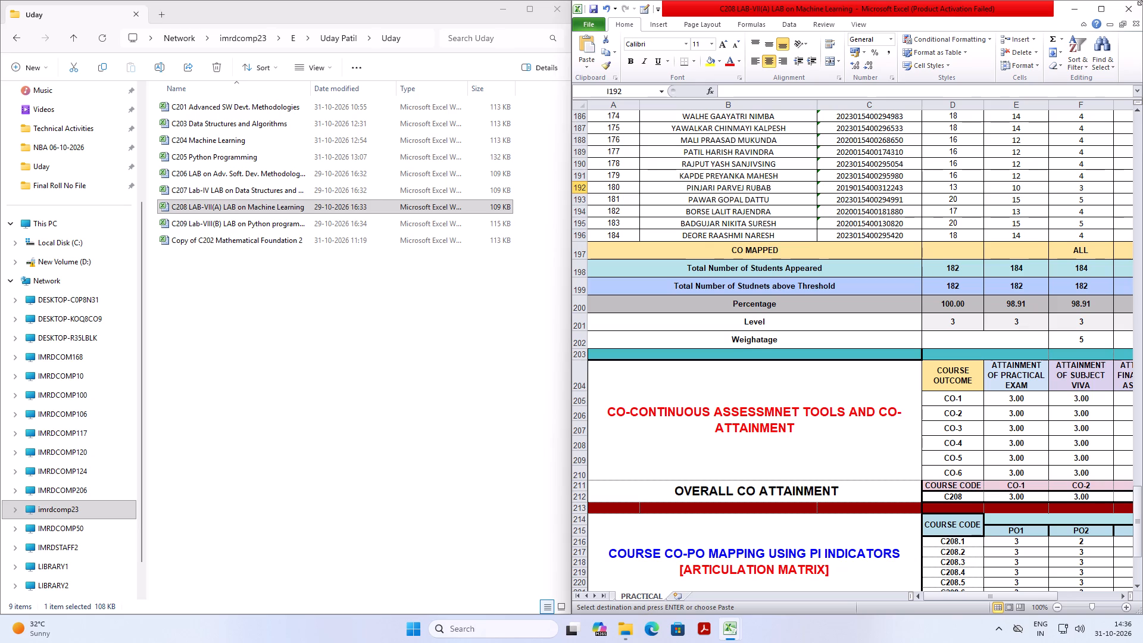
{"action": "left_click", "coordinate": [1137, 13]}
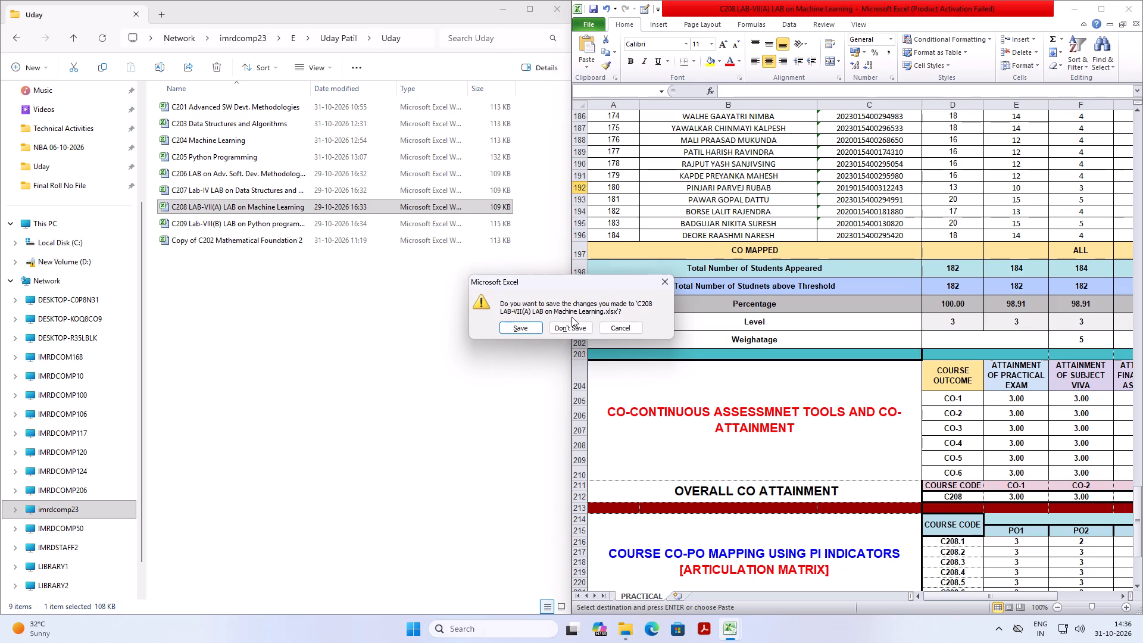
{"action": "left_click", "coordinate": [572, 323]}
Open the recent C208 LAB-VII(A) LAB on Machine Learning workbook in a separate Excel window and place it beside the final list.
{"action": "left_click", "coordinate": [506, 631]}
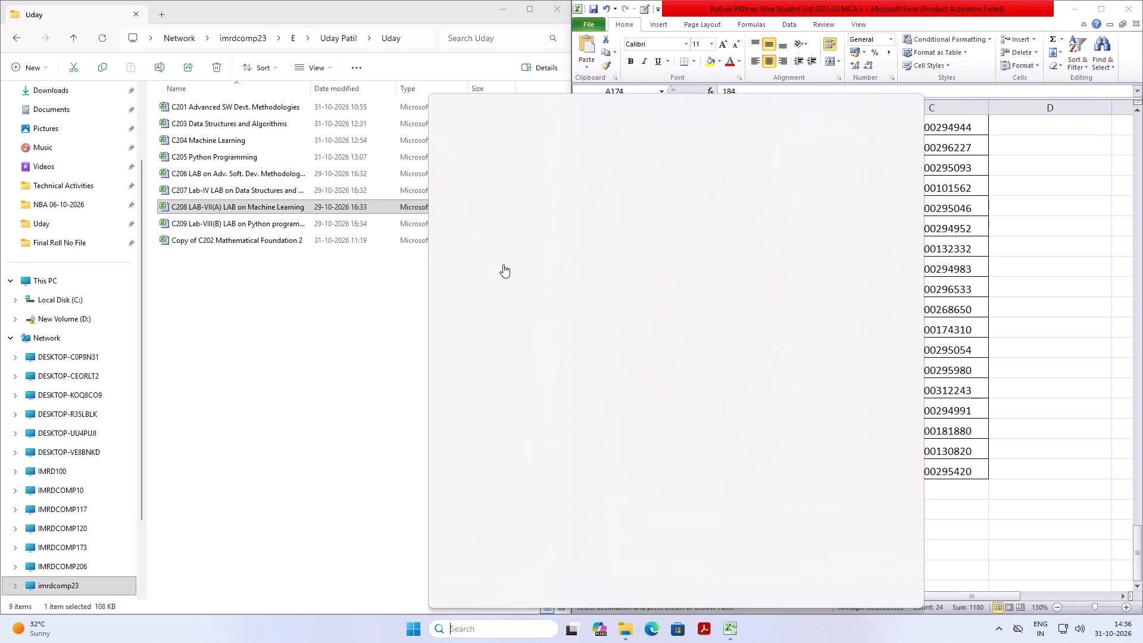
{"action": "left_click", "coordinate": [527, 232]}
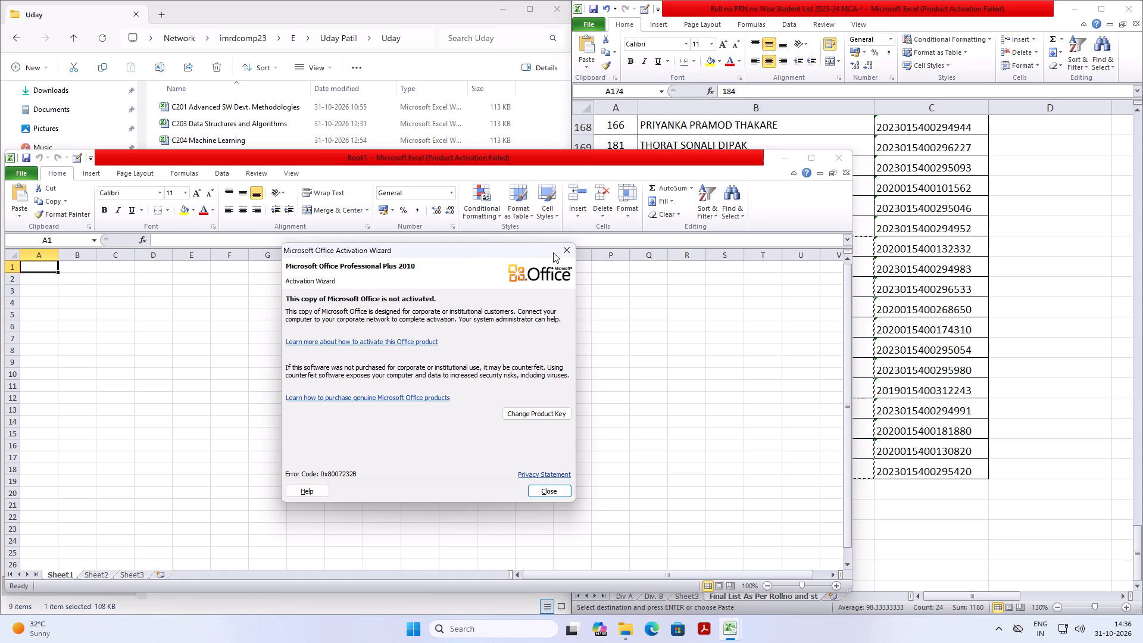
{"action": "left_click", "coordinate": [557, 252]}
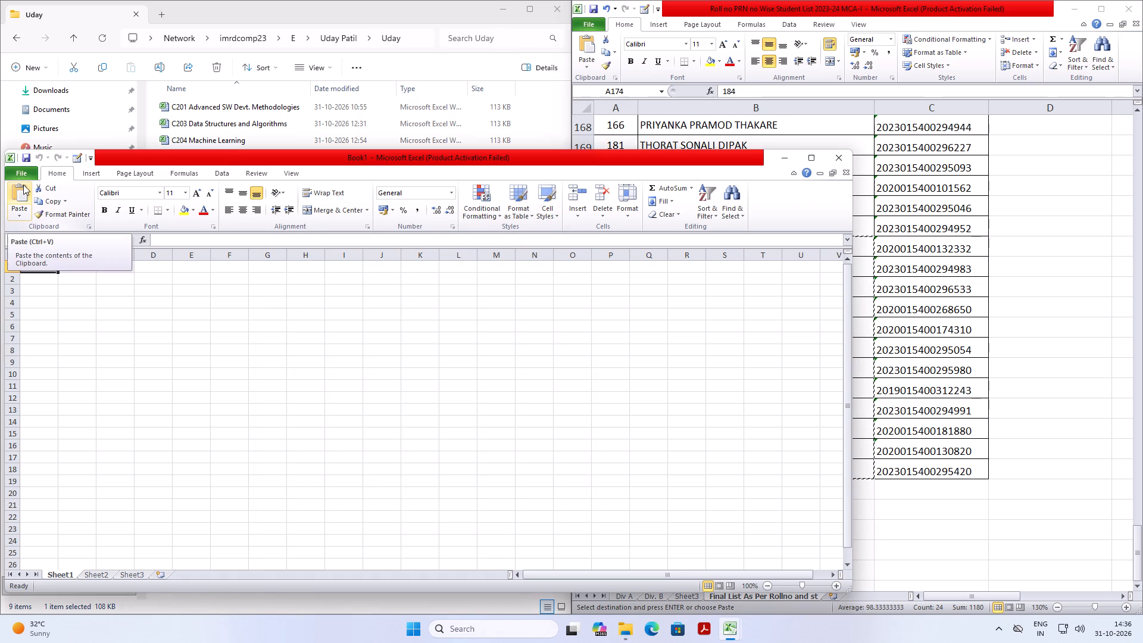
{"action": "left_click", "coordinate": [18, 172]}
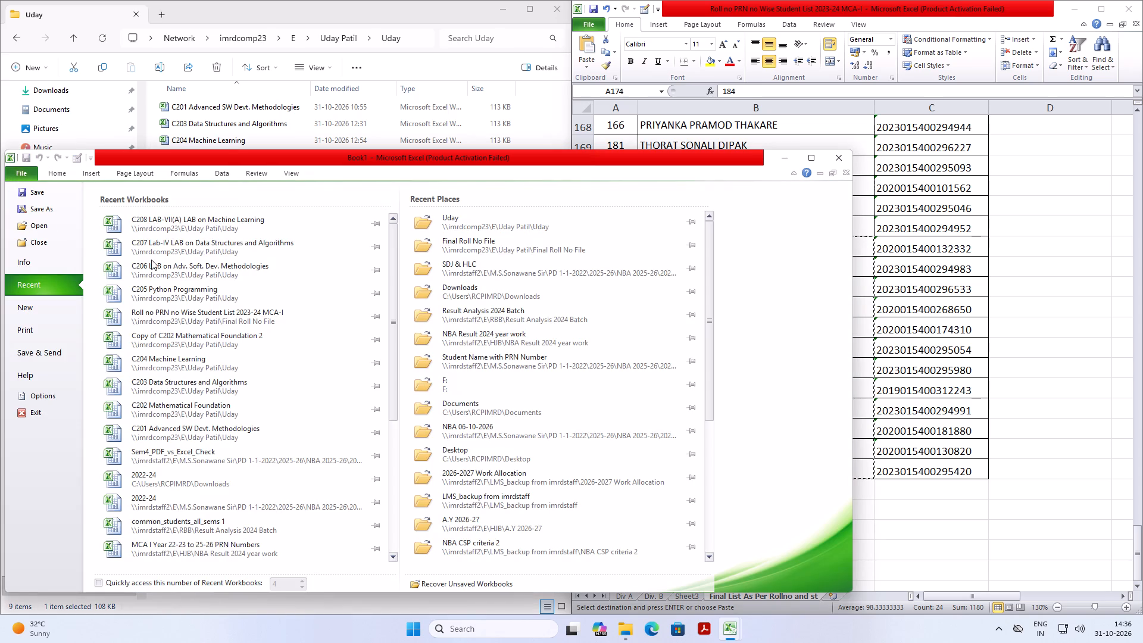
{"action": "left_click", "coordinate": [197, 227]}
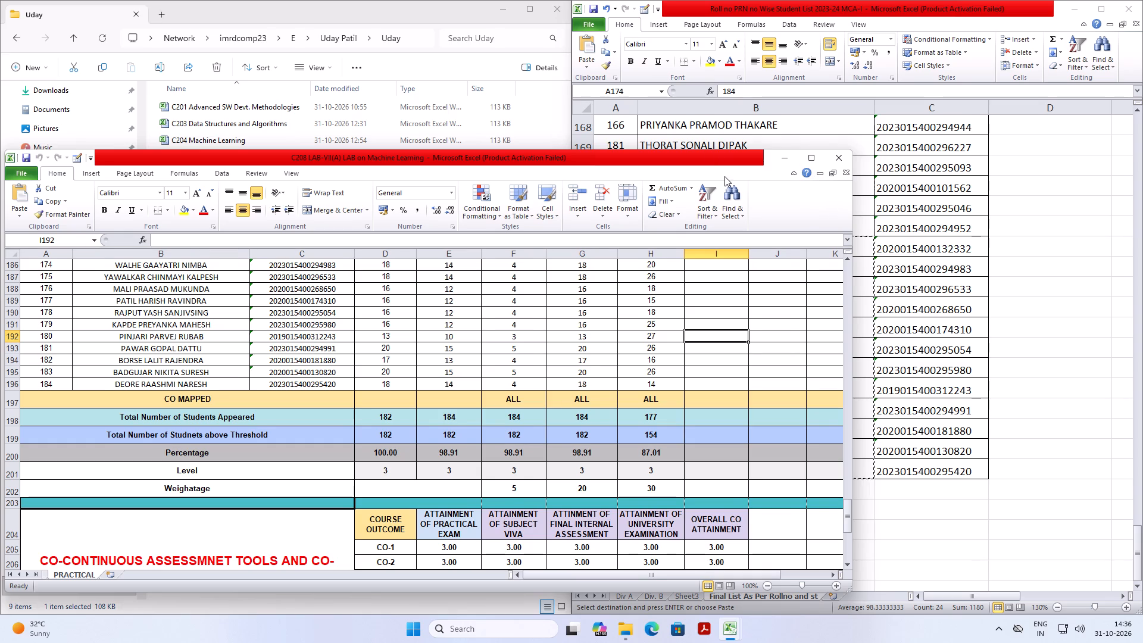
{"action": "left_click_drag", "start_coordinate": [724, 176], "coordinate": [35, 405]}
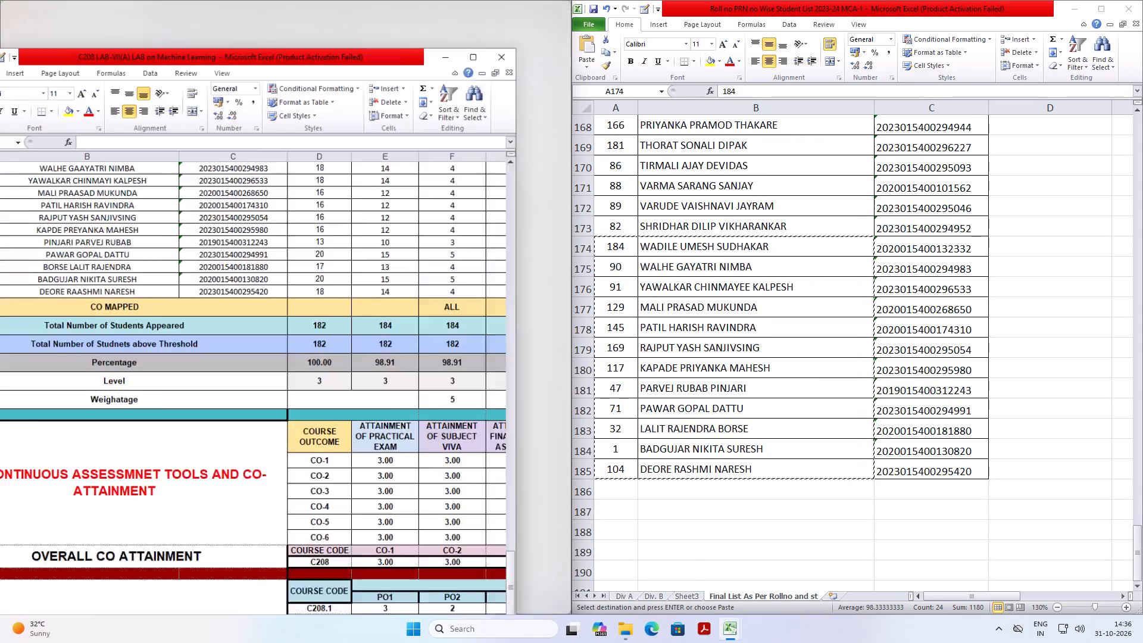
Select the roll numbers and names A2:B32 in the final list, comparing them with the student names on the C208 PRACTICAL sheet.
{"action": "scroll", "coordinate": [54, 188], "scroll_direction": "up", "scroll_amount": 14}
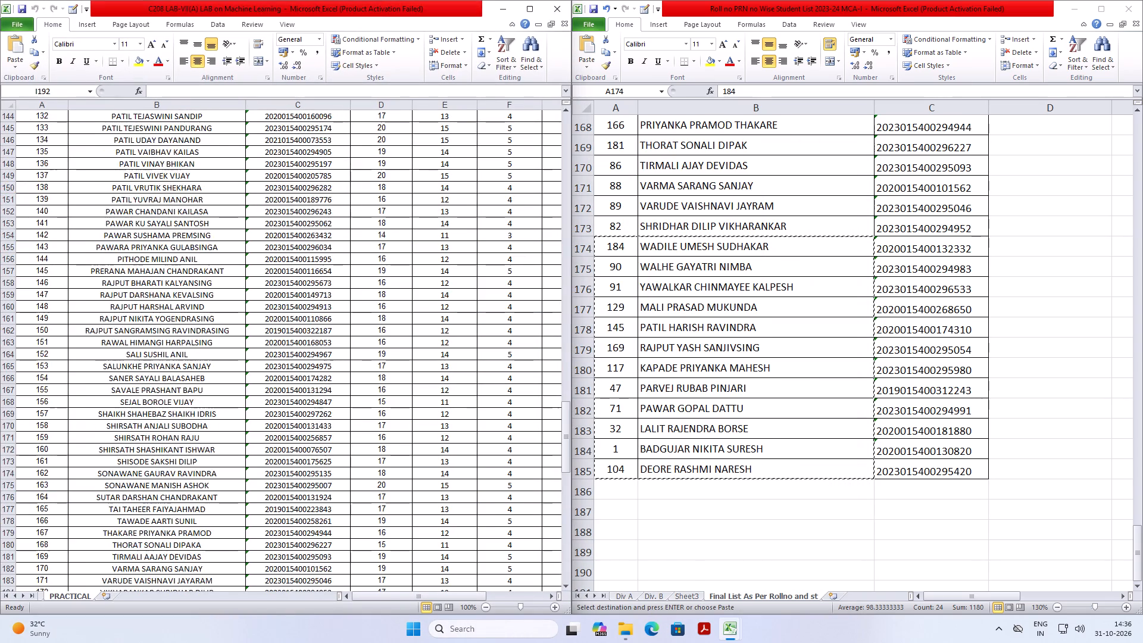
{"action": "scroll", "coordinate": [54, 188], "scroll_direction": "up", "scroll_amount": 20}
{"action": "scroll", "coordinate": [54, 188], "scroll_direction": "up", "scroll_amount": 20}
{"action": "scroll", "coordinate": [54, 188], "scroll_direction": "up", "scroll_amount": 5}
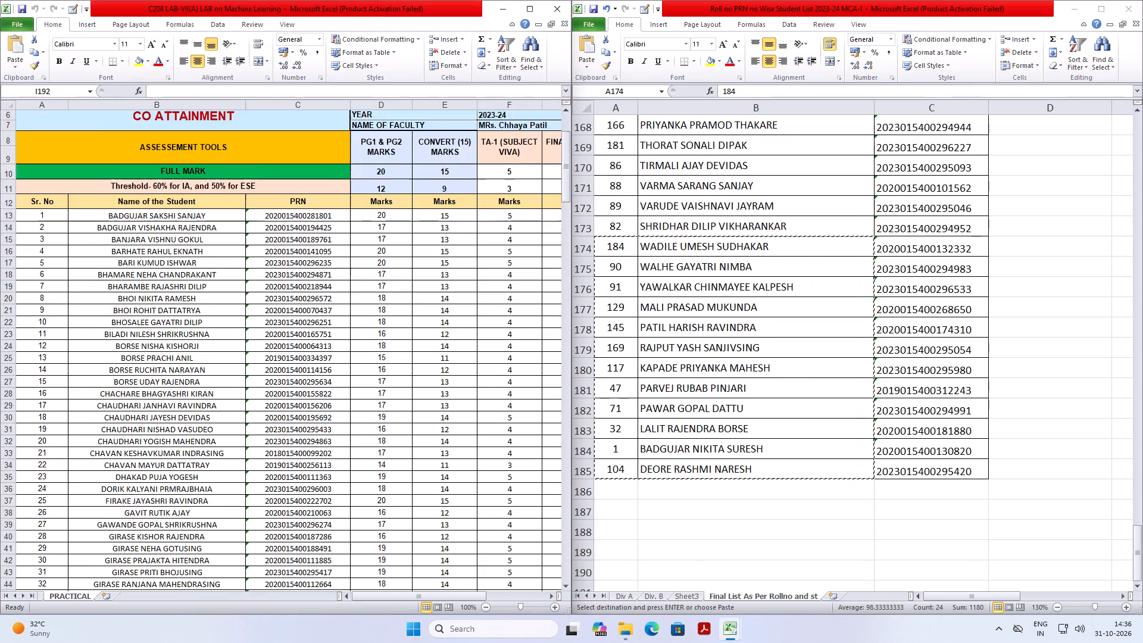
{"action": "scroll", "coordinate": [54, 188], "scroll_direction": "up", "scroll_amount": 8}
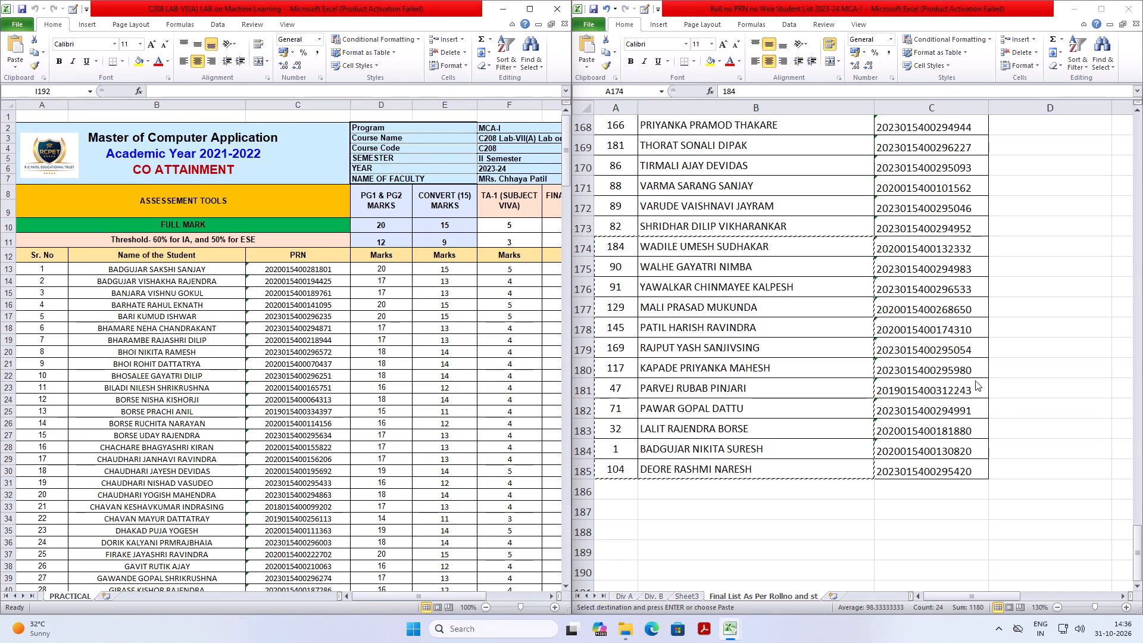
{"action": "left_click", "coordinate": [976, 380]}
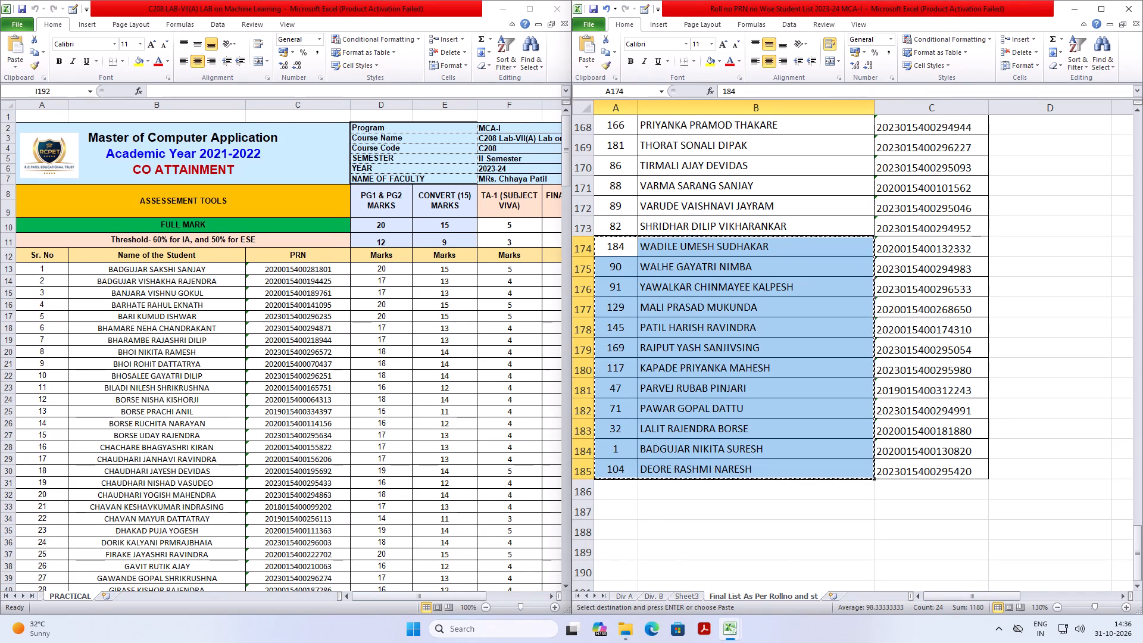
{"action": "key", "text": "Left"}
{"action": "key", "text": "ctrl+Up"}
{"action": "key", "text": "Down"}
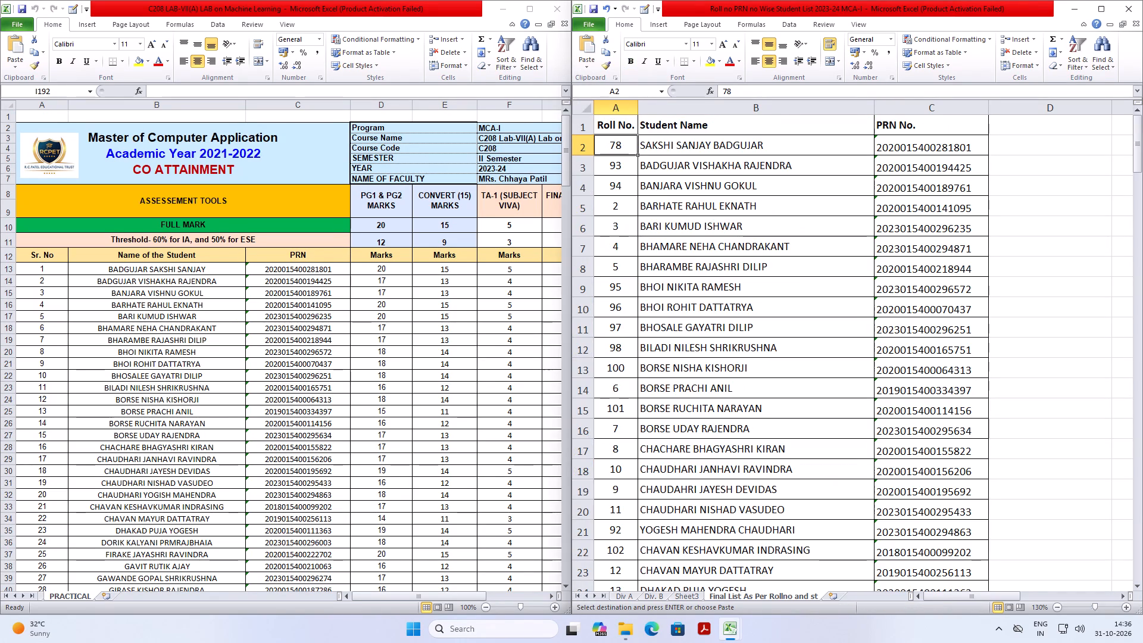
{"action": "key", "text": "shift+Right"}
{"action": "key", "text": "shift+Down"}
{"action": "key", "text": "shift+Down"}
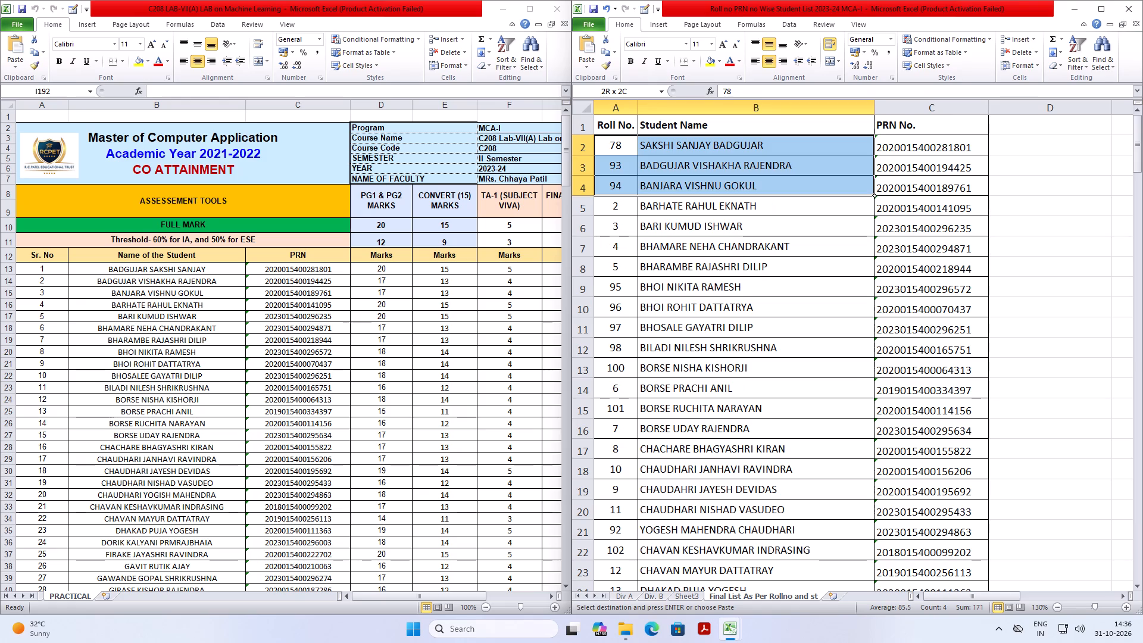
{"action": "key", "text": "shift+Down"}
{"action": "key", "text": "shift+Down"}
{"action": "key", "text": "shift+Down"}
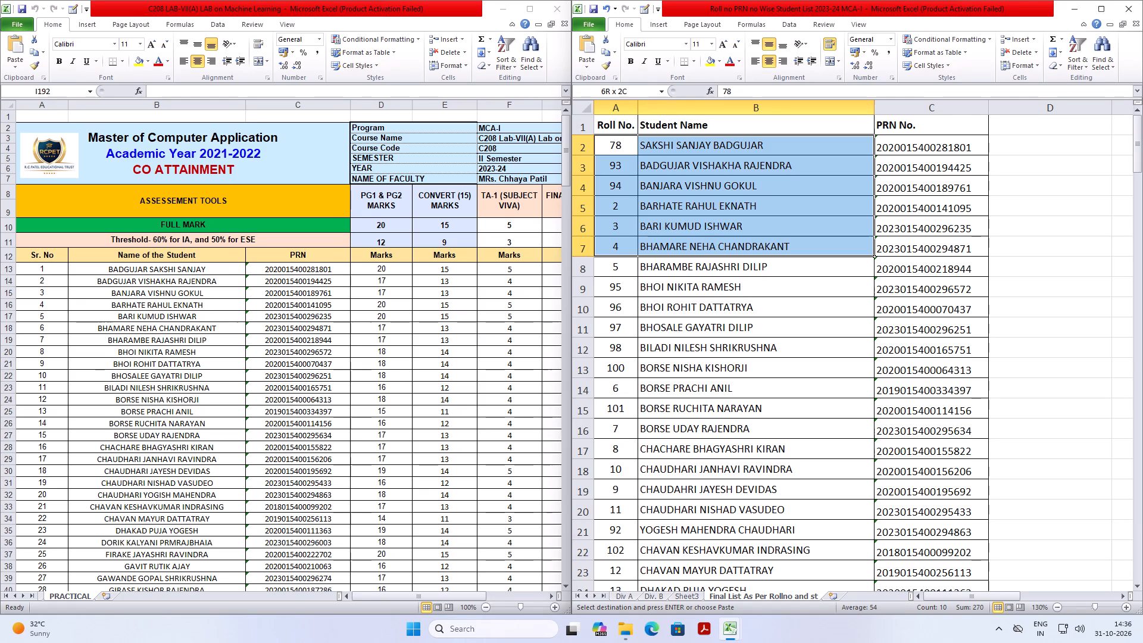
{"action": "key", "text": "shift+Down"}
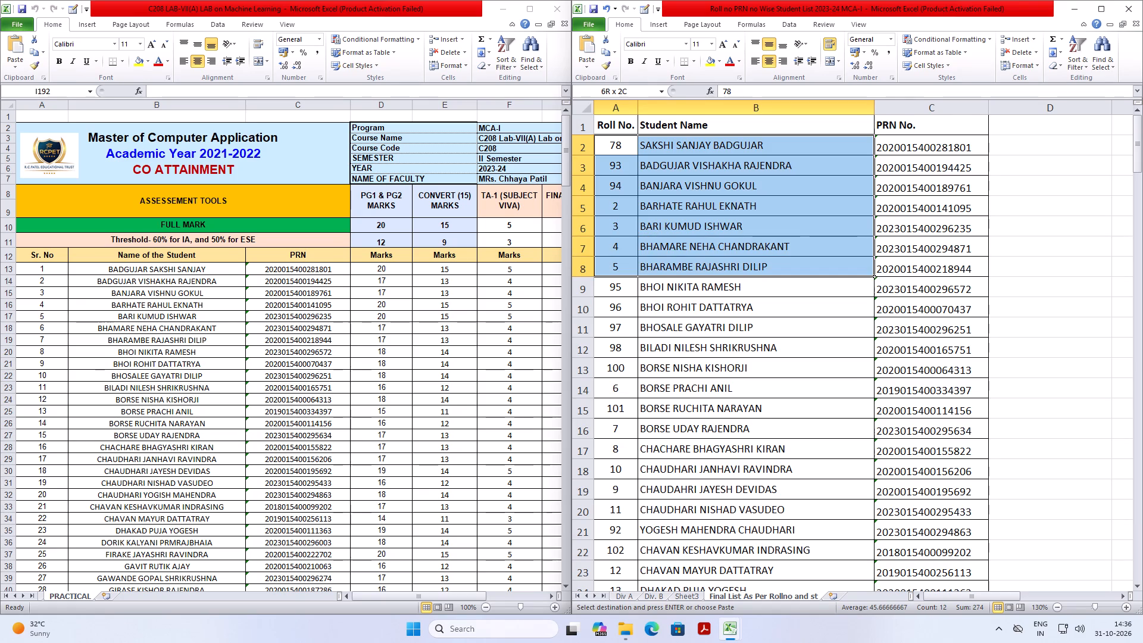
{"action": "key", "text": "shift+Down"}
{"action": "key", "text": "shift+Down"}
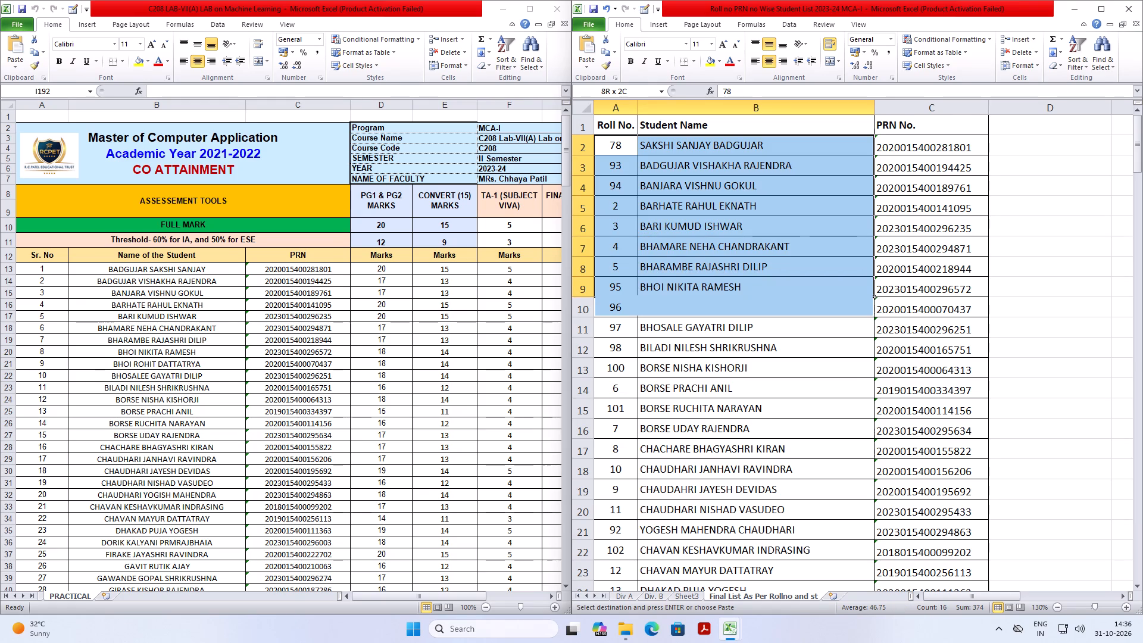
{"action": "key", "text": "shift+Down"}
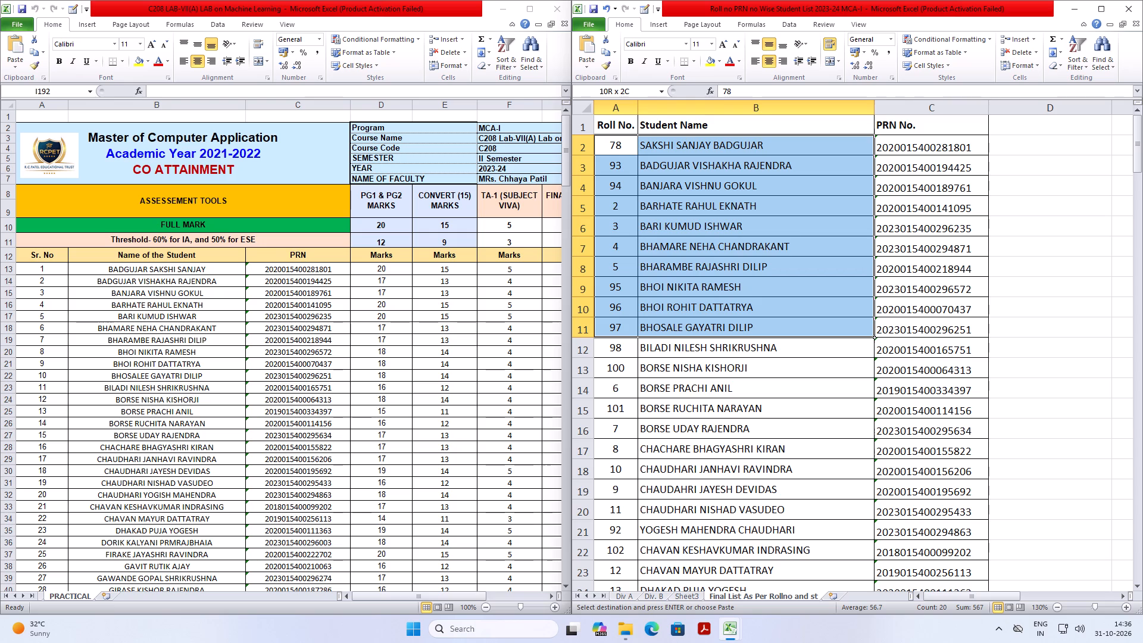
{"action": "key", "text": "shift+Down"}
{"action": "key", "text": "shift+Down"}
{"action": "key", "text": "shift+Down"}
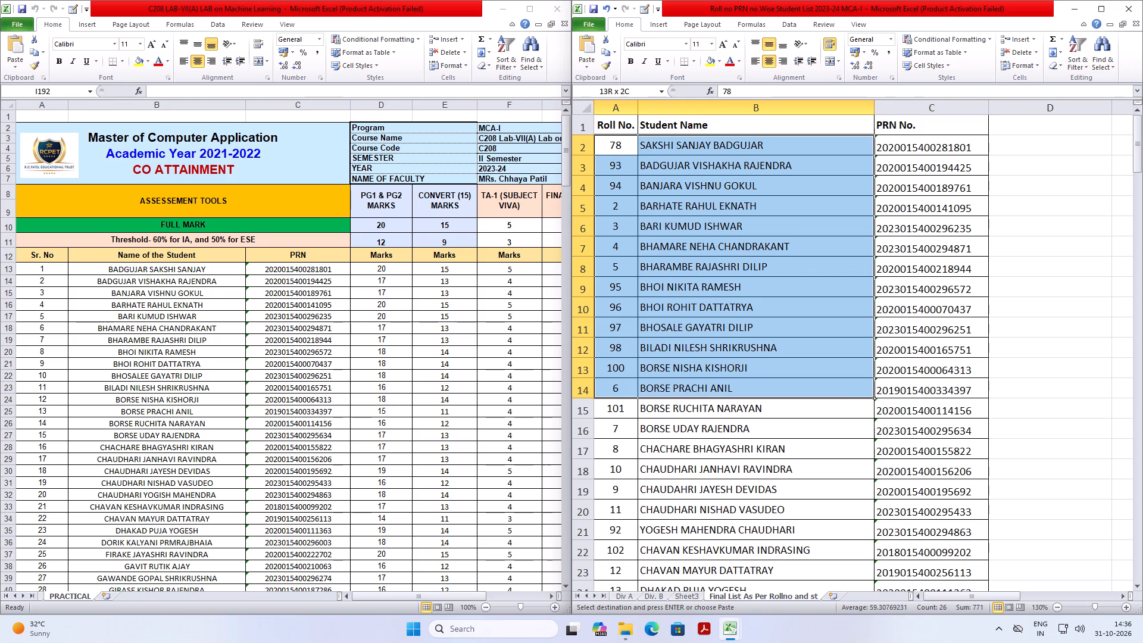
{"action": "key", "text": "shift+Down"}
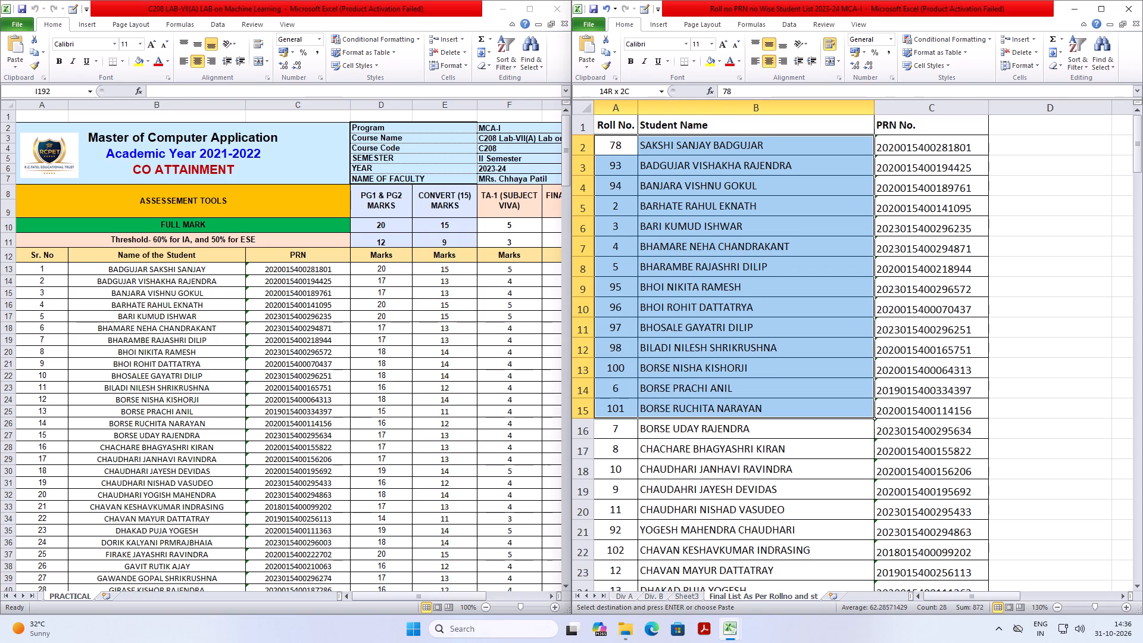
{"action": "key", "text": "shift+Down"}
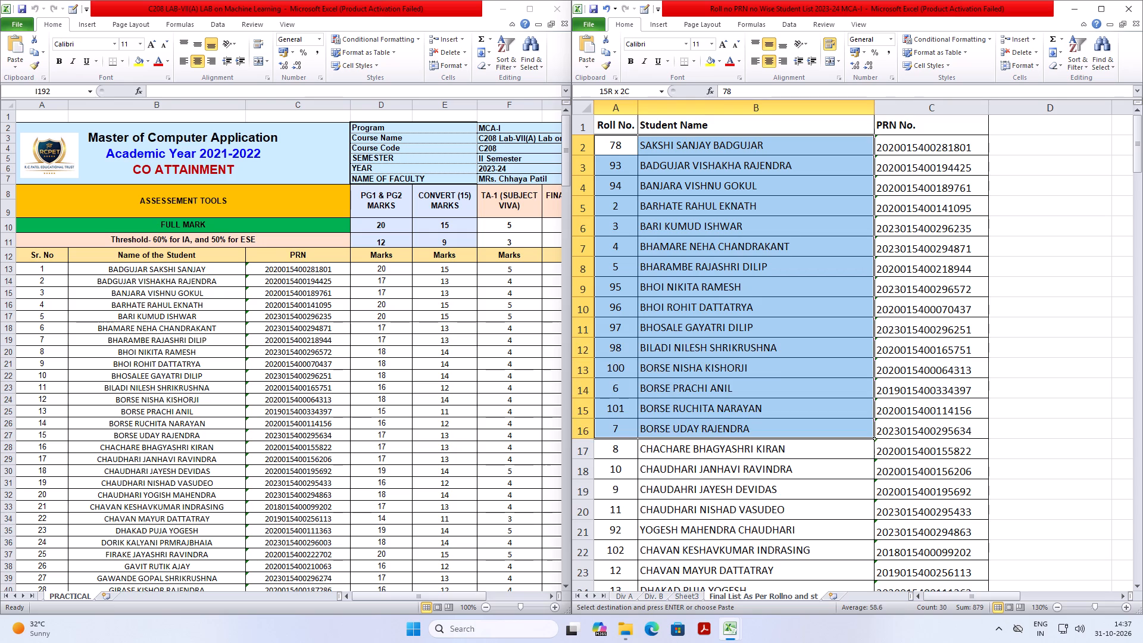
{"action": "key", "text": "shift+Down"}
{"action": "key", "text": "shift+Down"}
{"action": "key", "text": "shift+Down"}
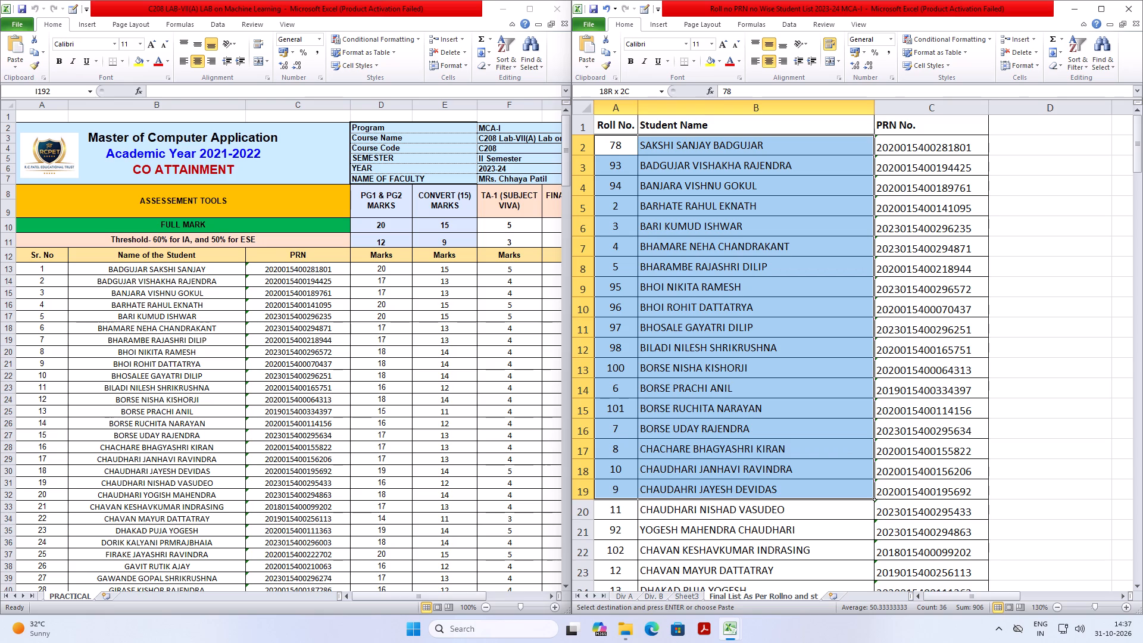
{"action": "key", "text": "shift+Down"}
{"action": "key", "text": "shift+Down"}
{"action": "key", "text": "shift+Down"}
{"action": "key", "text": "shift+Down"}
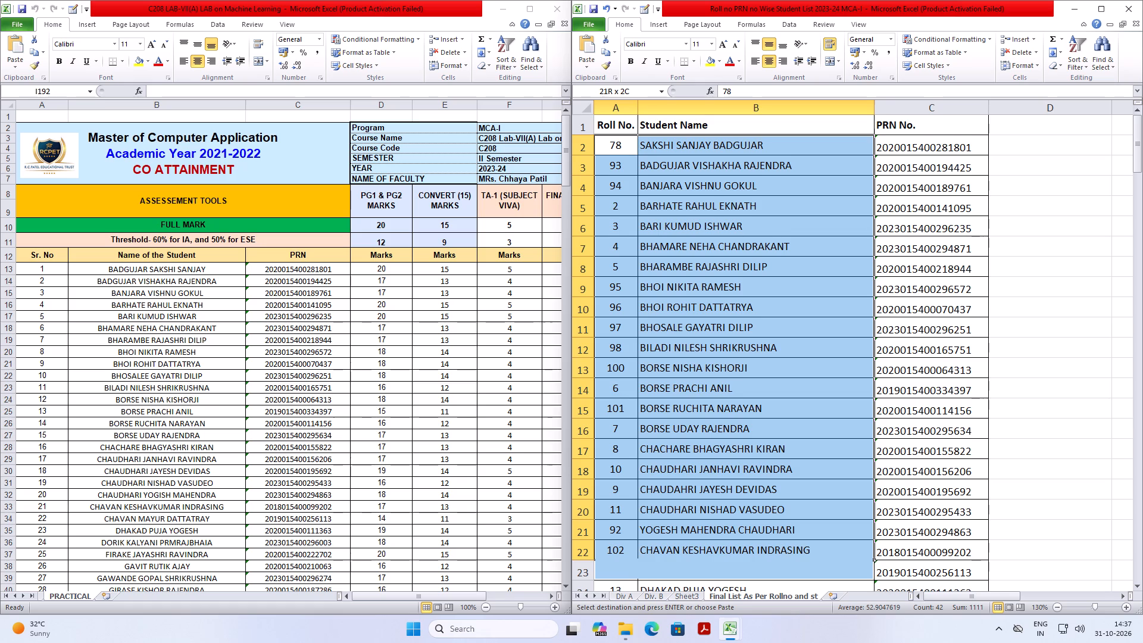
{"action": "key", "text": "shift+Down"}
{"action": "key", "text": "shift+Down"}
{"action": "key", "text": "shift+Down"}
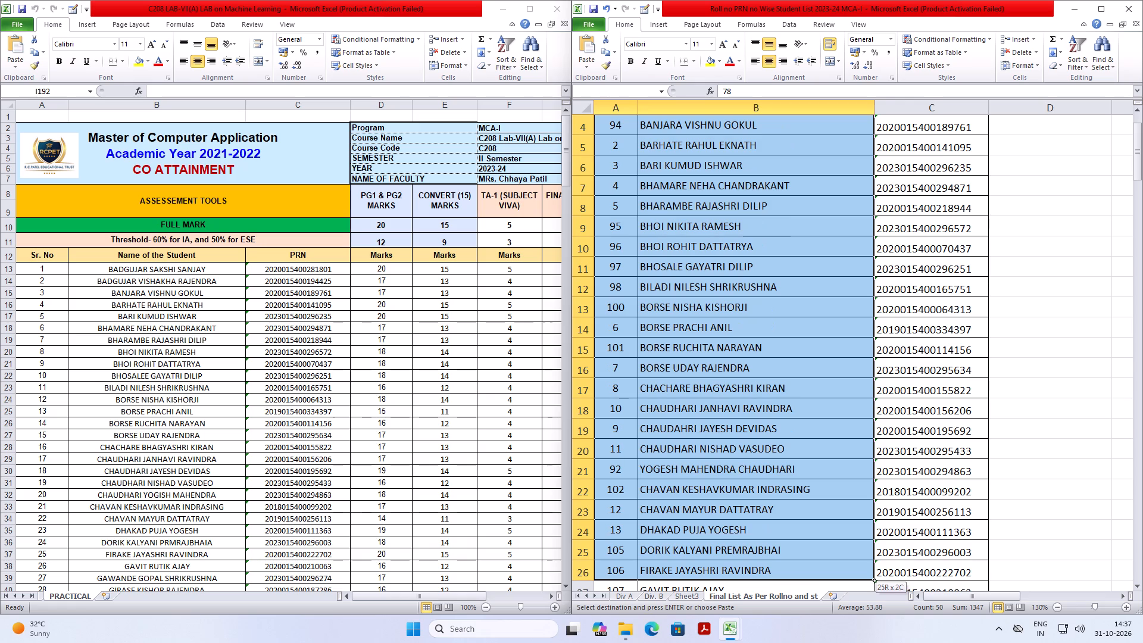
{"action": "key", "text": "shift+Down"}
{"action": "key", "text": "shift+Down"}
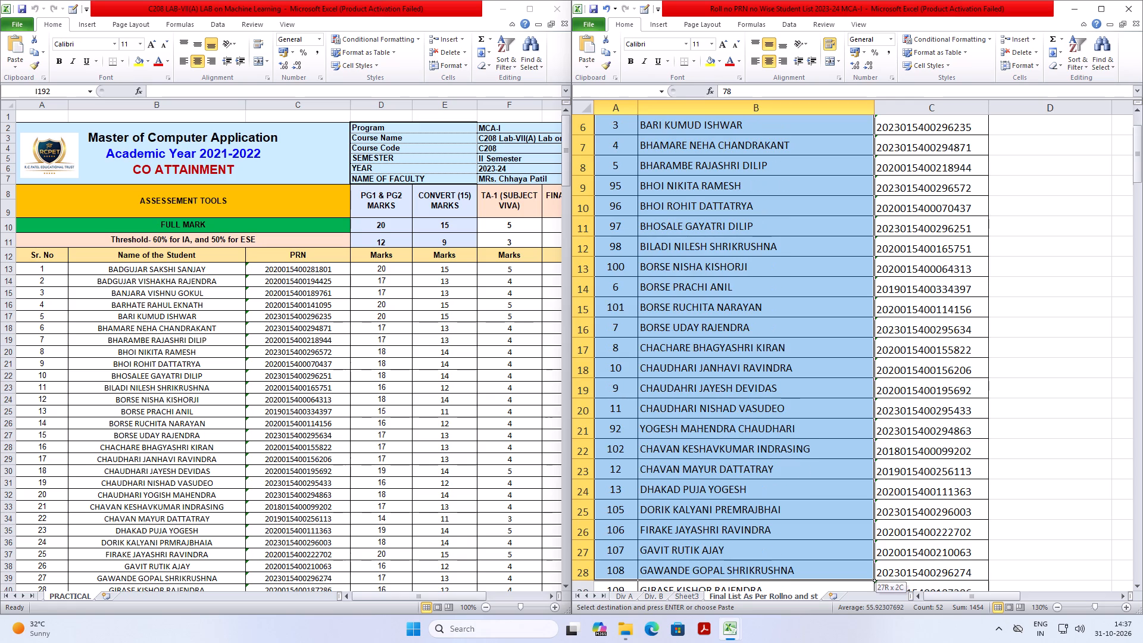
{"action": "left_click", "coordinate": [231, 439]}
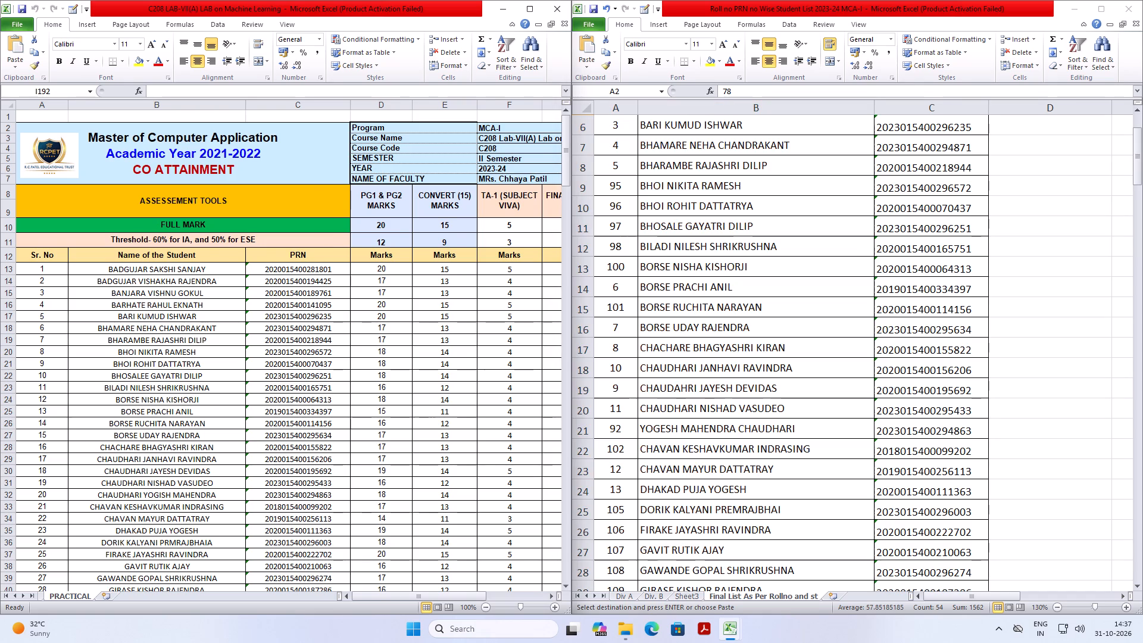
{"action": "scroll", "coordinate": [243, 433], "scroll_direction": "down", "scroll_amount": 12}
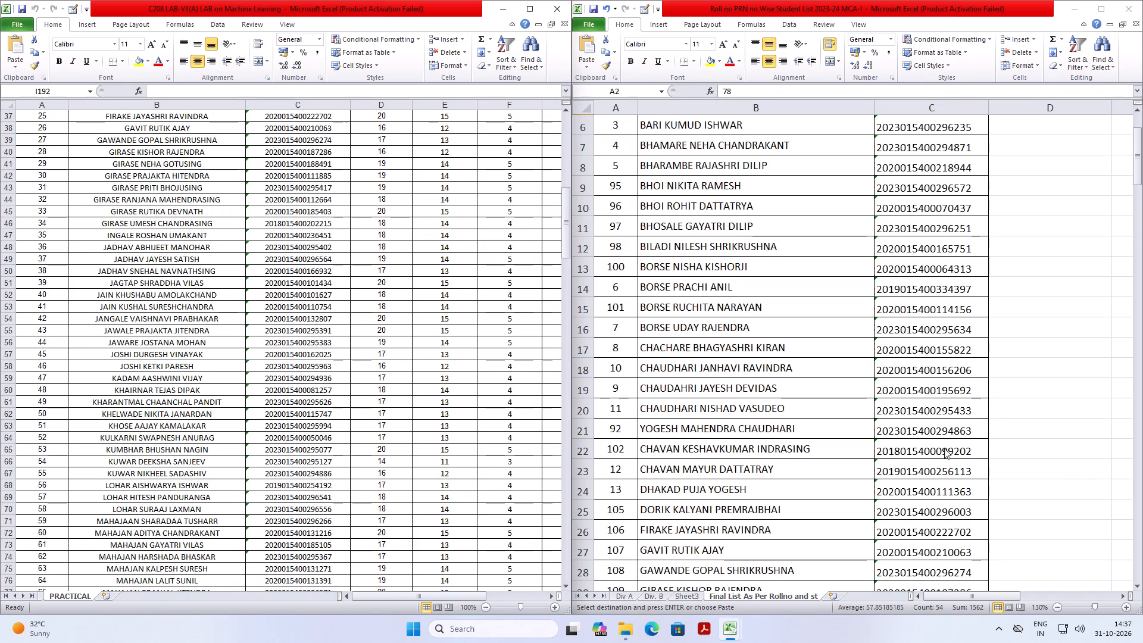
{"action": "left_click", "coordinate": [871, 413]}
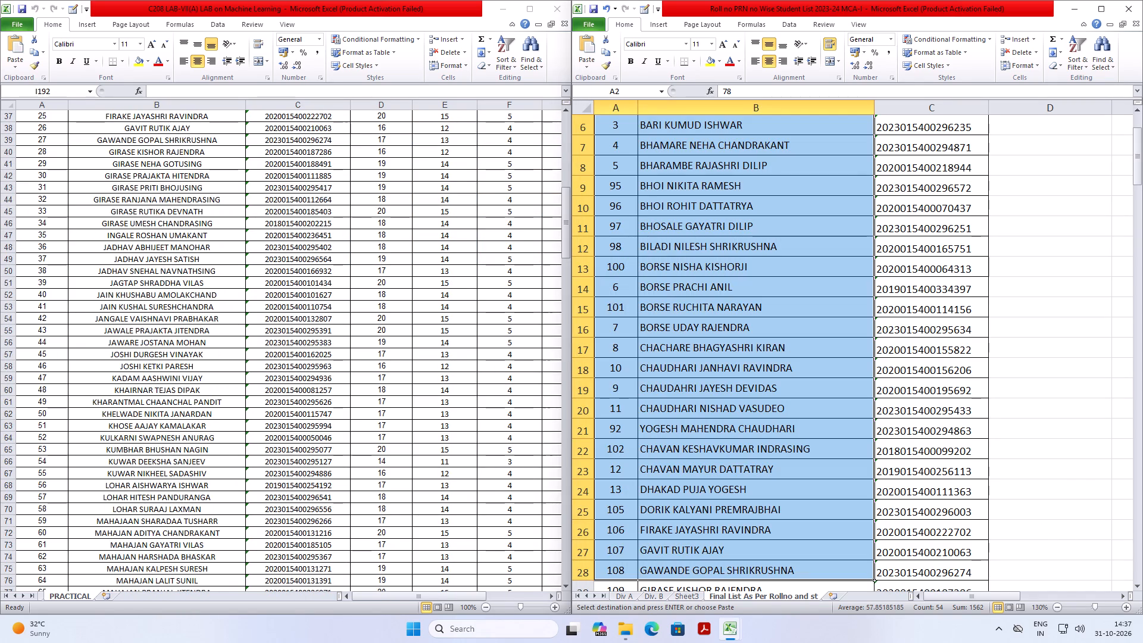
{"action": "key", "text": "shift+Down"}
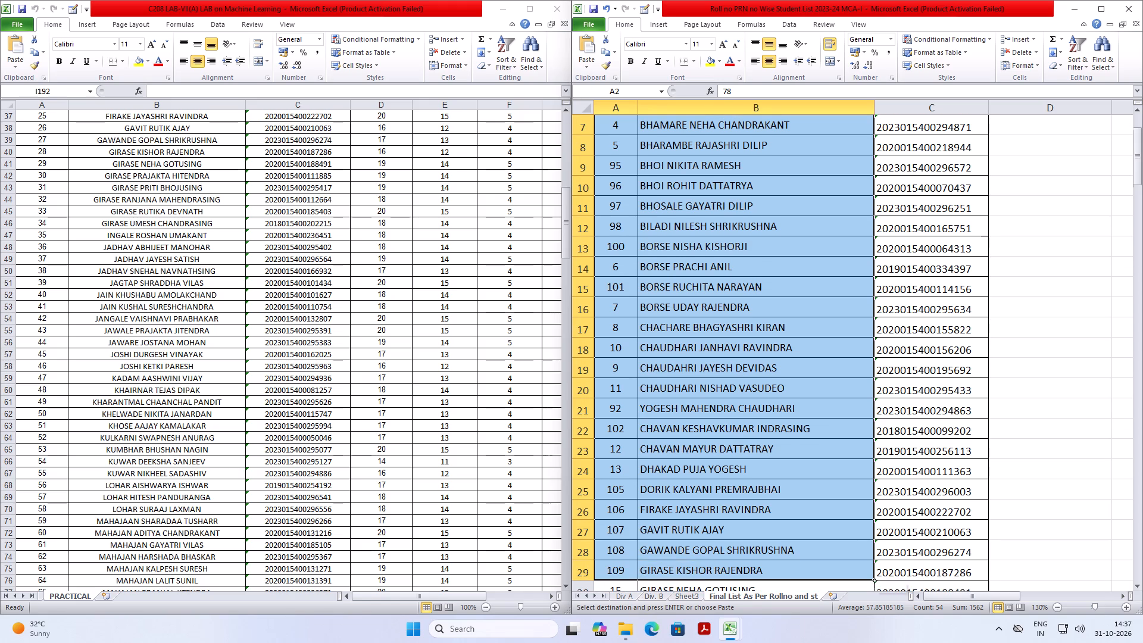
{"action": "key", "text": "shift+Down"}
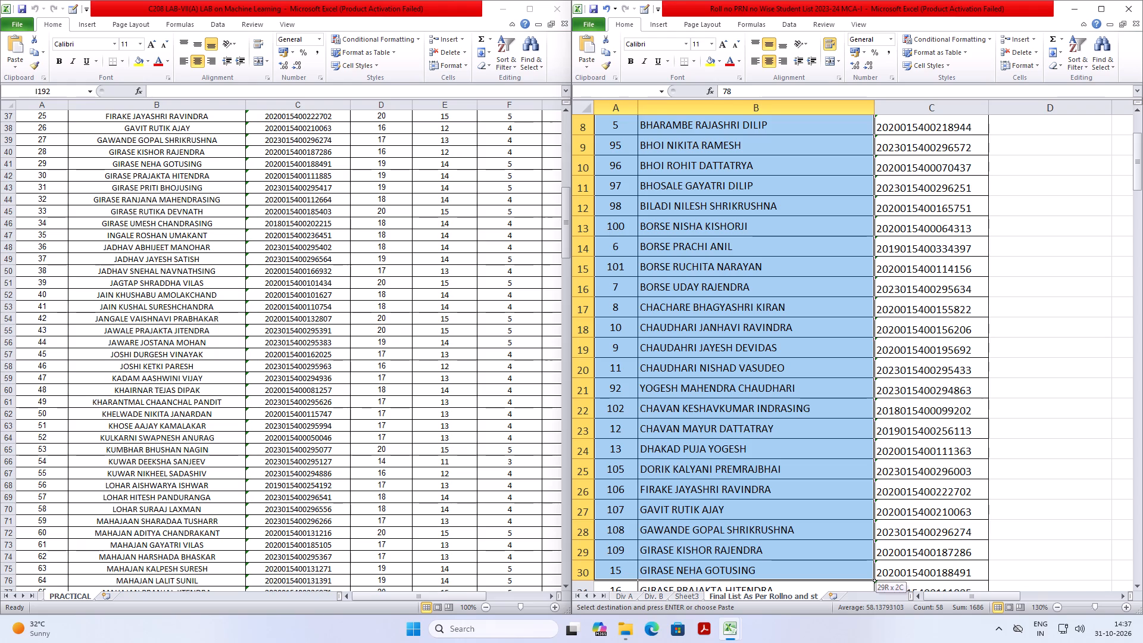
{"action": "key", "text": "shift+Down"}
{"action": "key", "text": "shift+Down"}
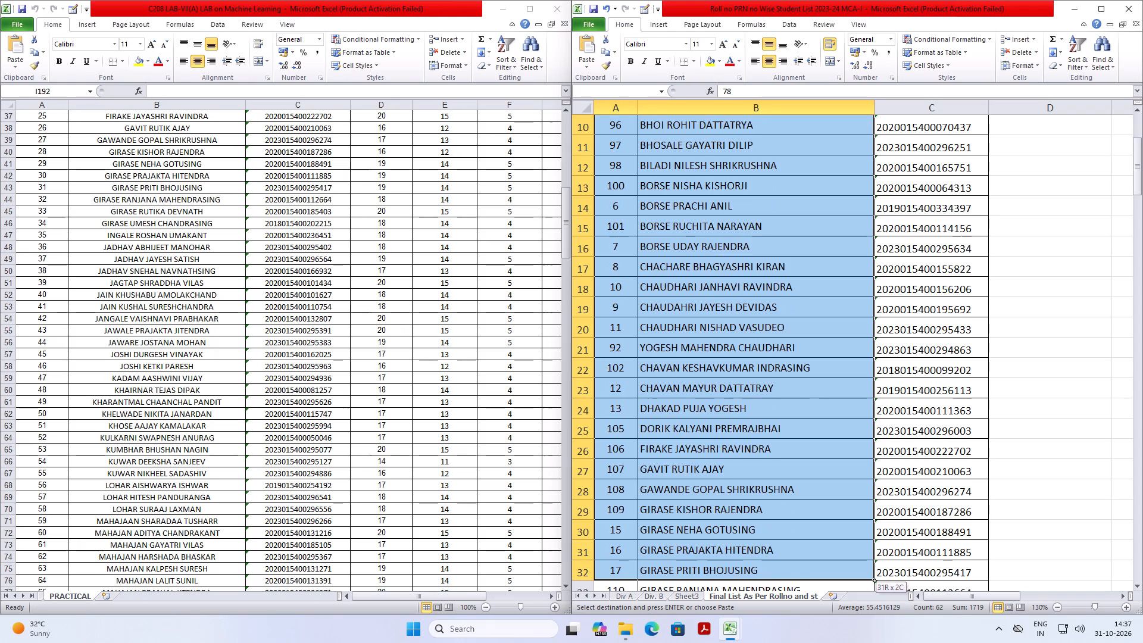
Extend the final list selection down to A2:B65, checking the names against the PRACTICAL sheet row by row, and copy it.
{"action": "key", "text": "shift+Down"}
{"action": "key", "text": "shift+Down"}
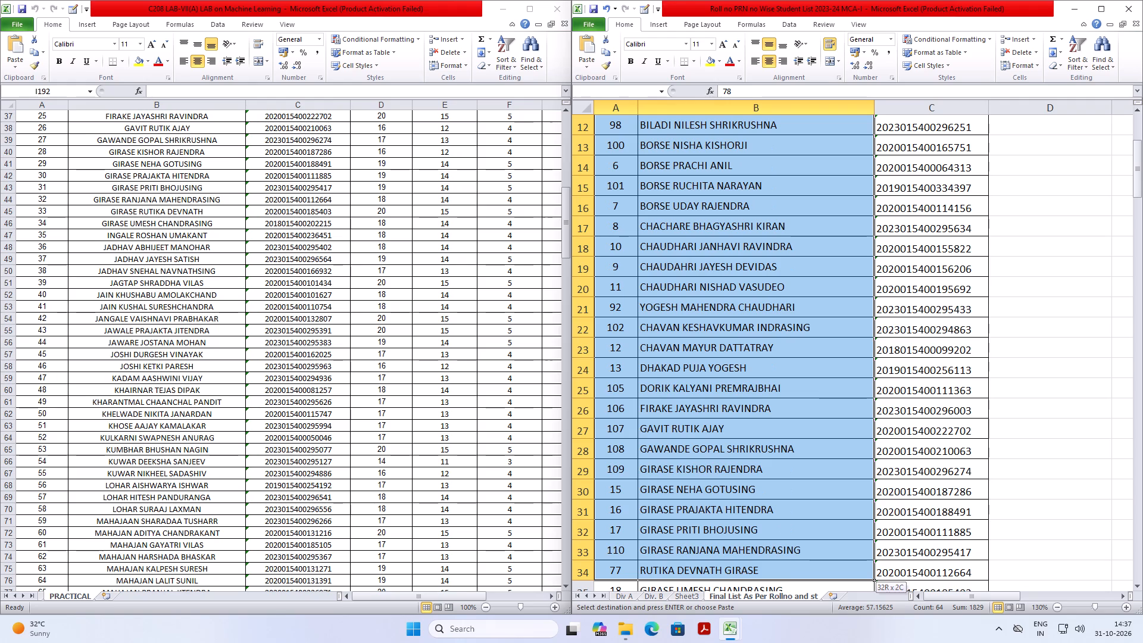
{"action": "key", "text": "shift+Down"}
{"action": "key", "text": "shift+Down"}
{"action": "key", "text": "shift+Down"}
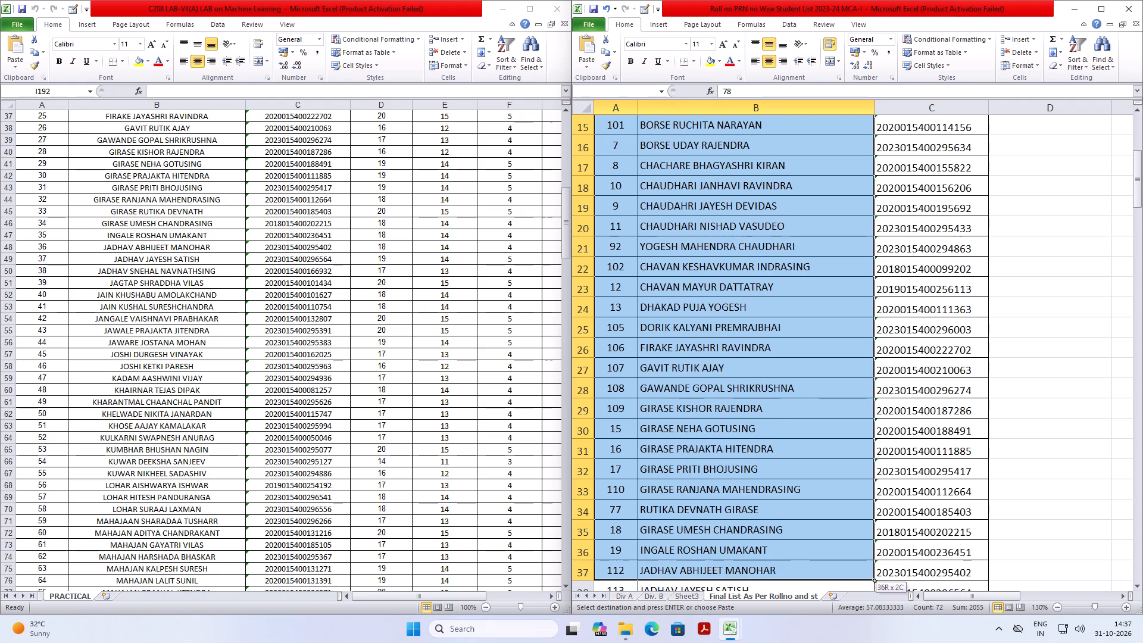
{"action": "key", "text": "shift+Down"}
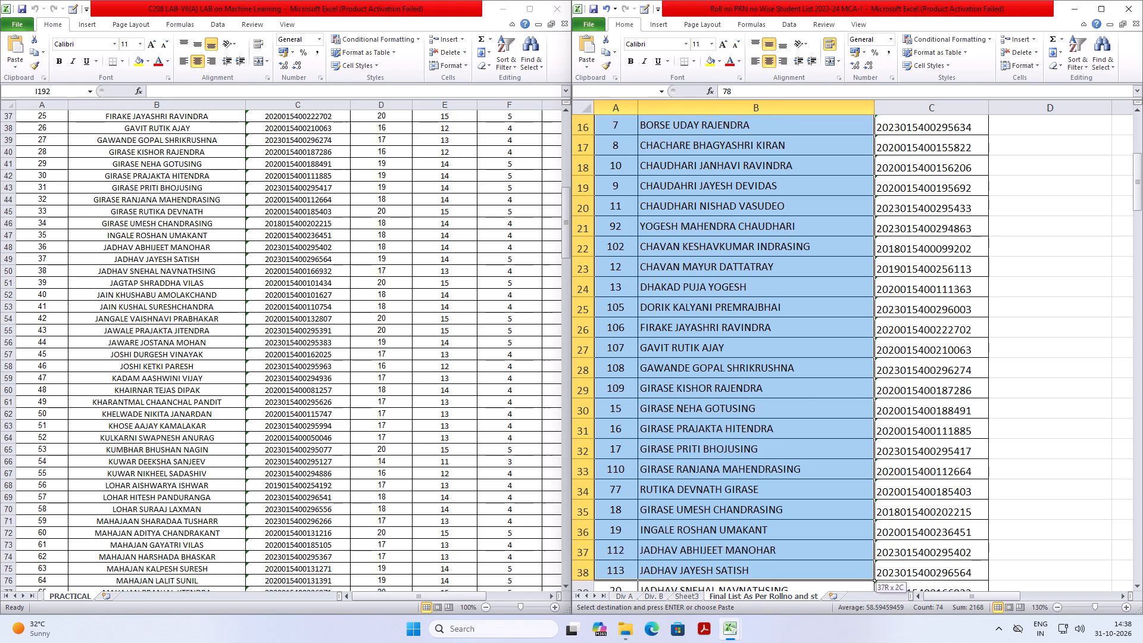
{"action": "key", "text": "shift+Down"}
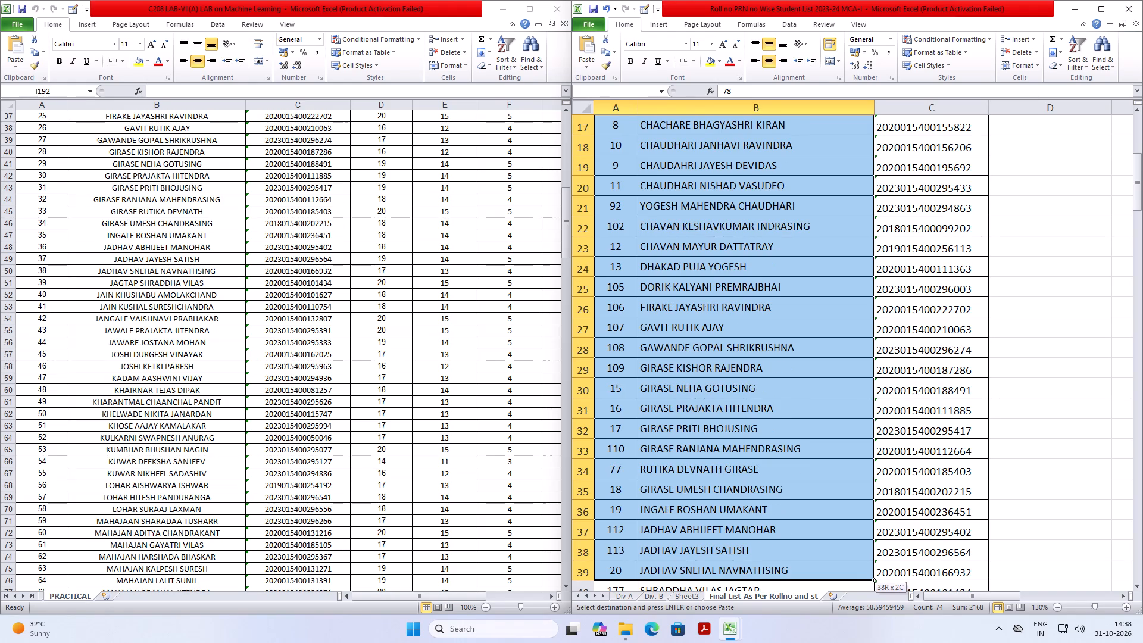
{"action": "key", "text": "shift+Down"}
{"action": "key", "text": "shift+Down"}
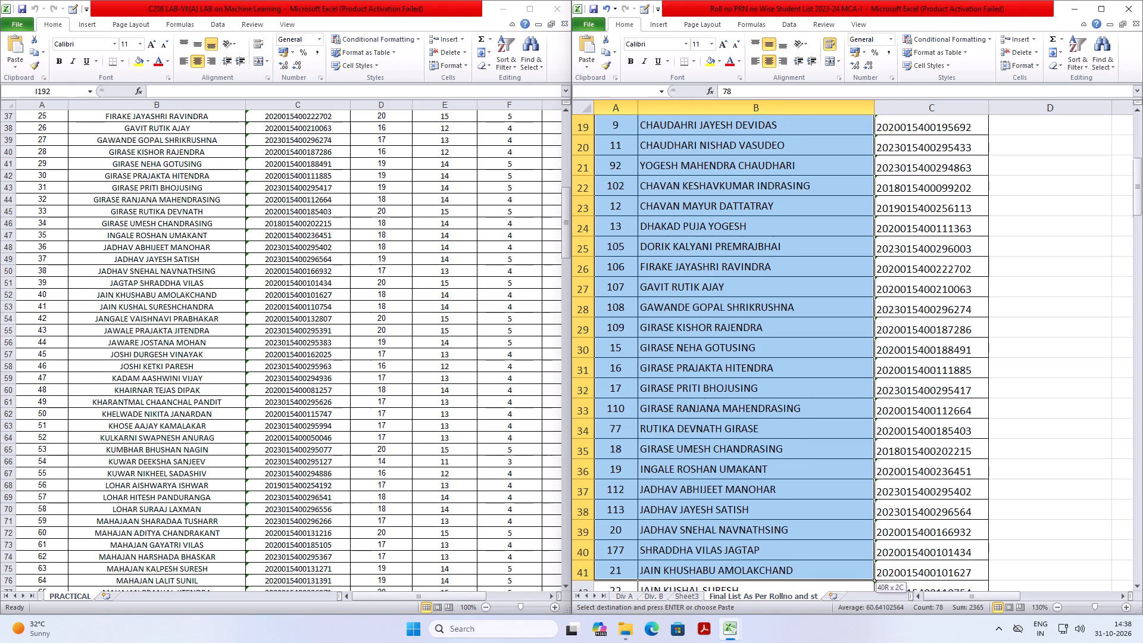
{"action": "key", "text": "shift+Down"}
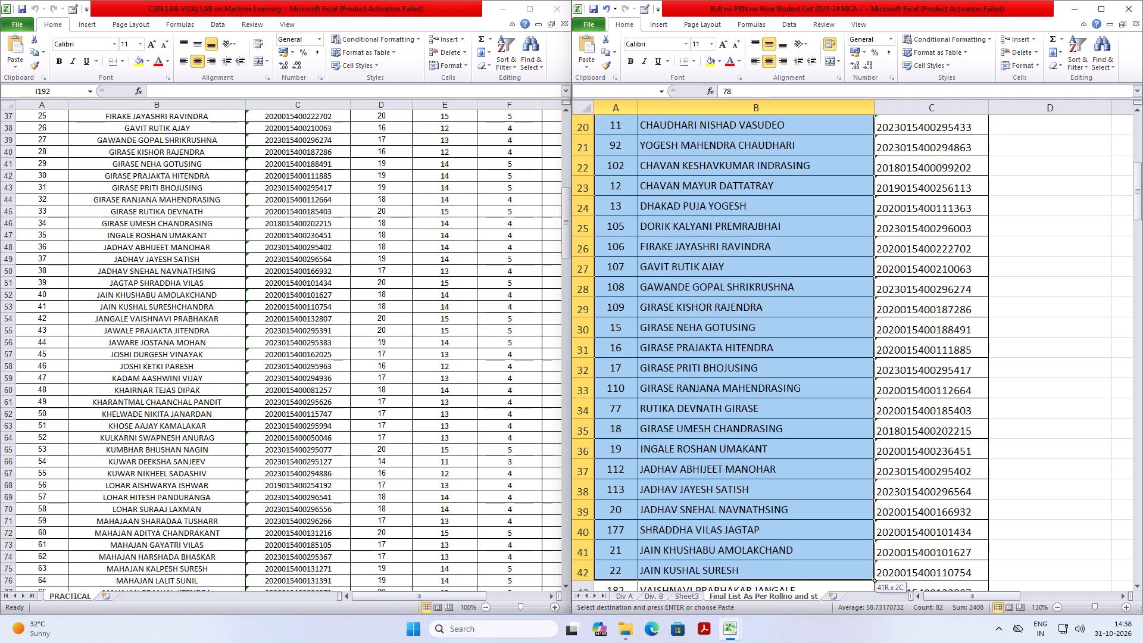
{"action": "key", "text": "shift+Down"}
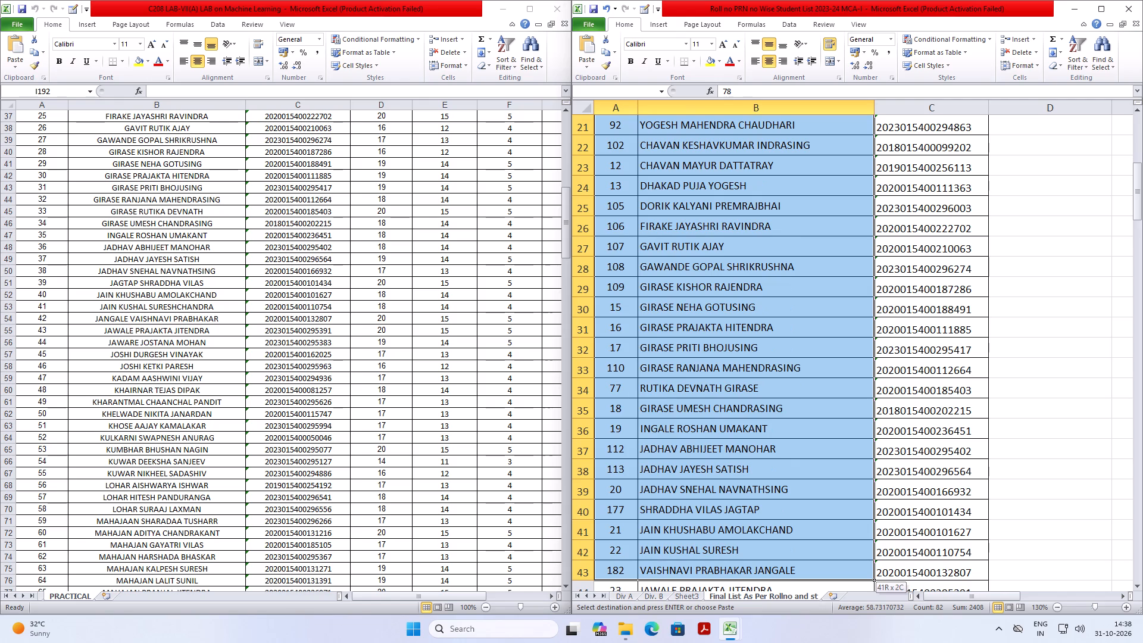
{"action": "key", "text": "shift+Down"}
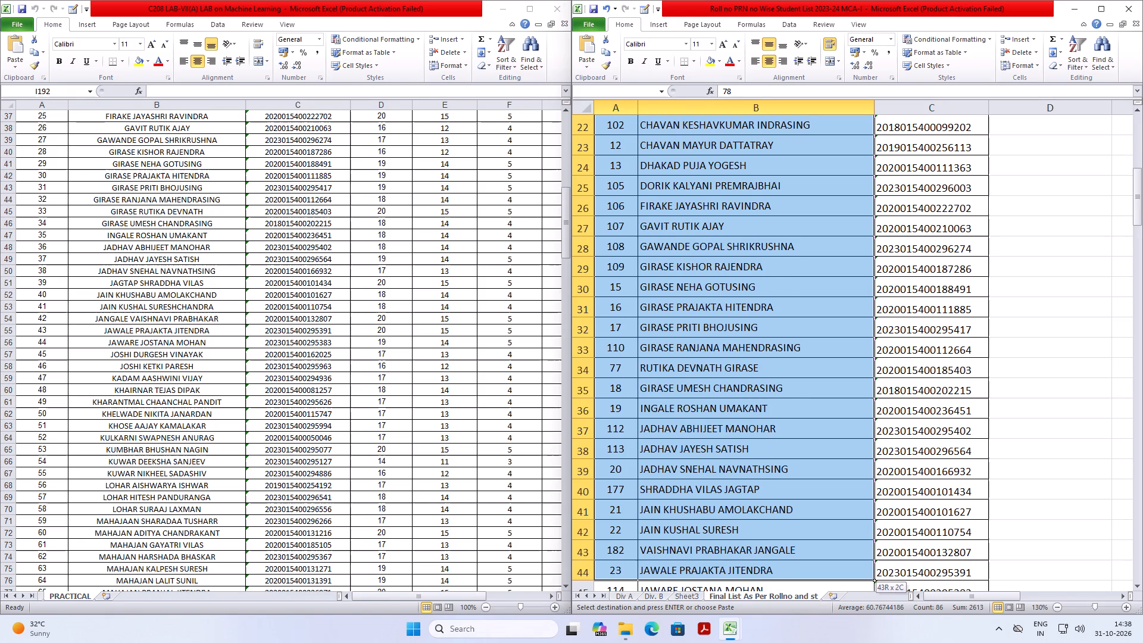
{"action": "key", "text": "shift+Down"}
{"action": "key", "text": "shift+Down"}
{"action": "key", "text": "shift+Down"}
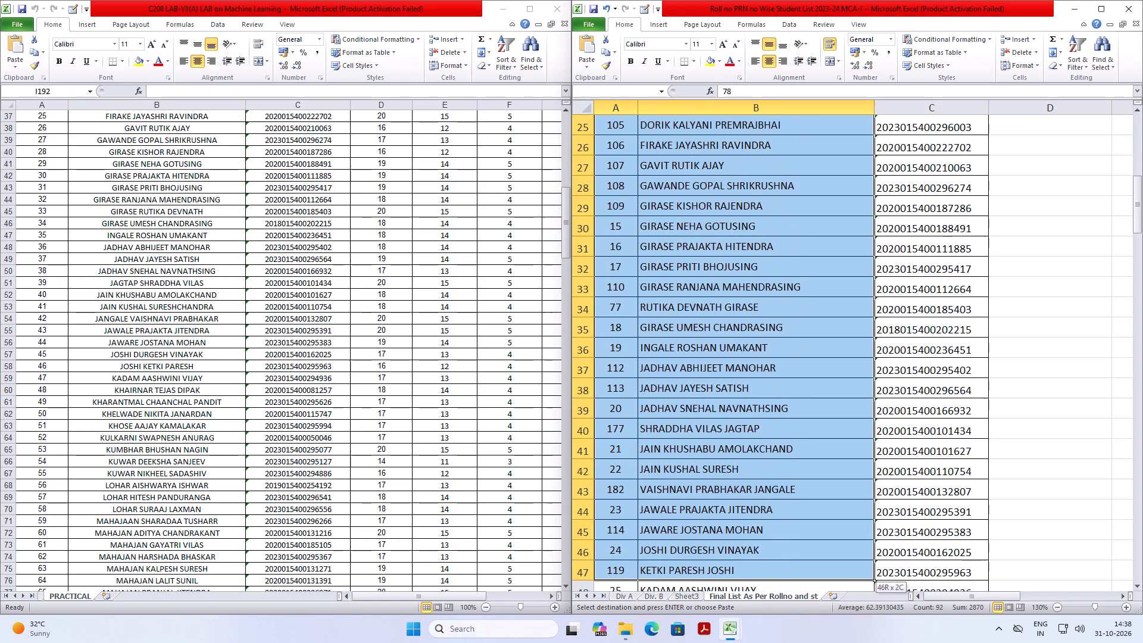
{"action": "key", "text": "shift+Down"}
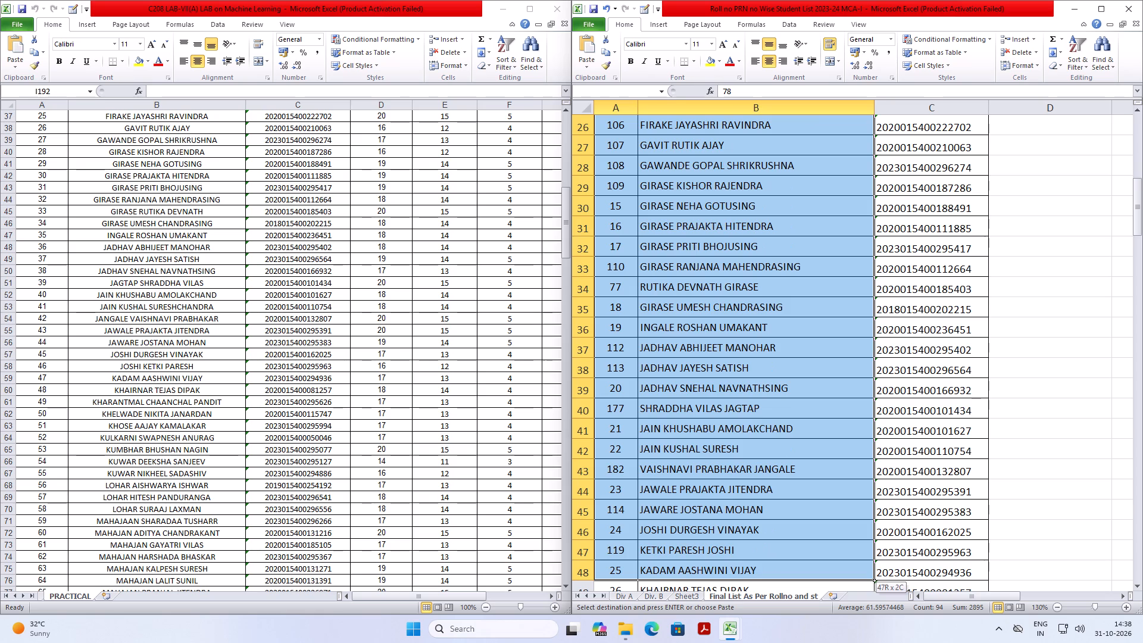
{"action": "key", "text": "shift+Down"}
{"action": "key", "text": "shift+Down"}
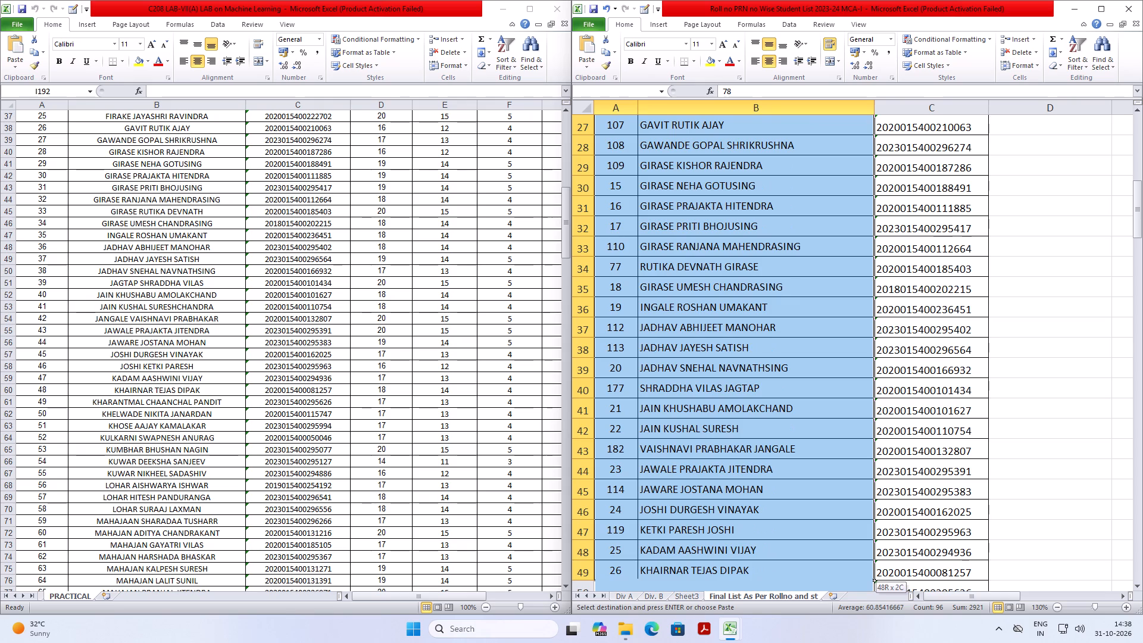
{"action": "key", "text": "shift+Down"}
{"action": "key", "text": "shift+Down"}
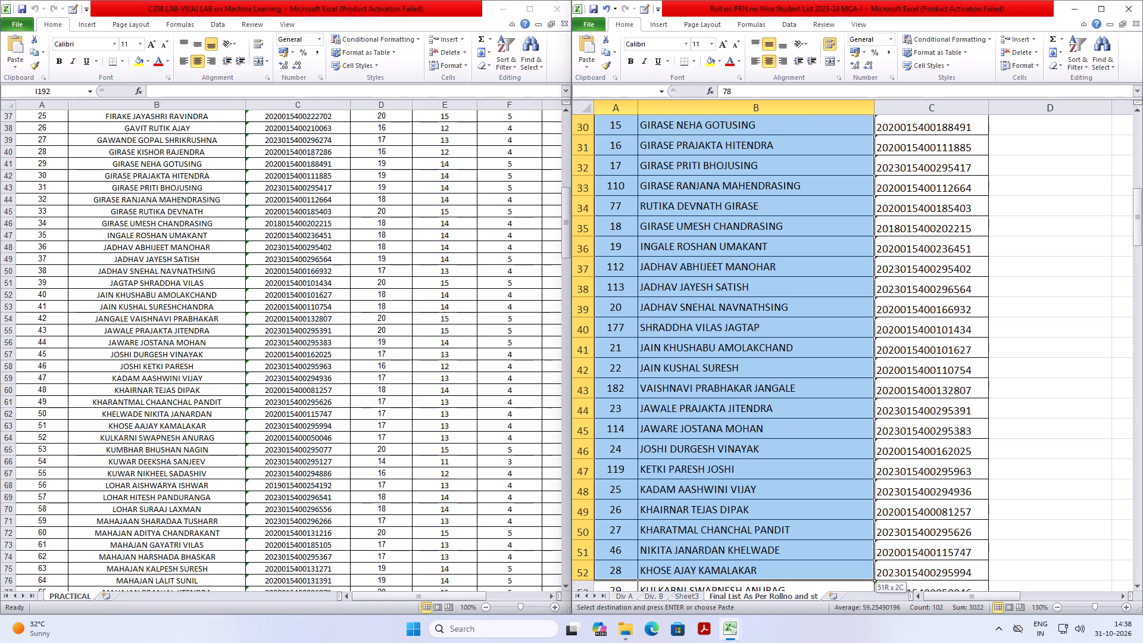
{"action": "key", "text": "shift+Down"}
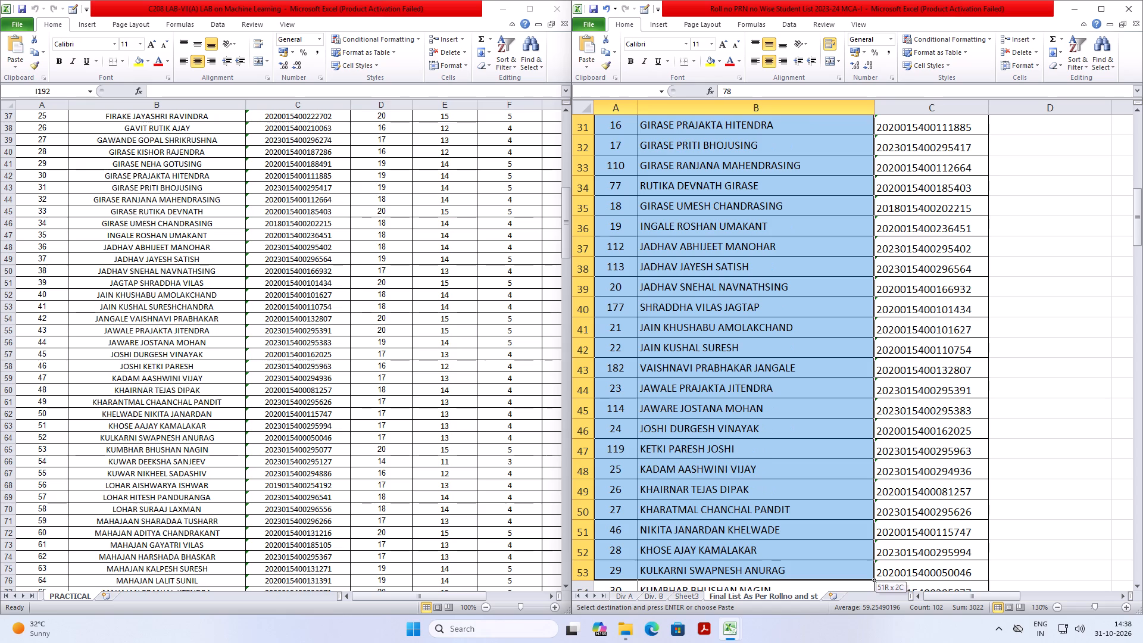
{"action": "key", "text": "shift+Down"}
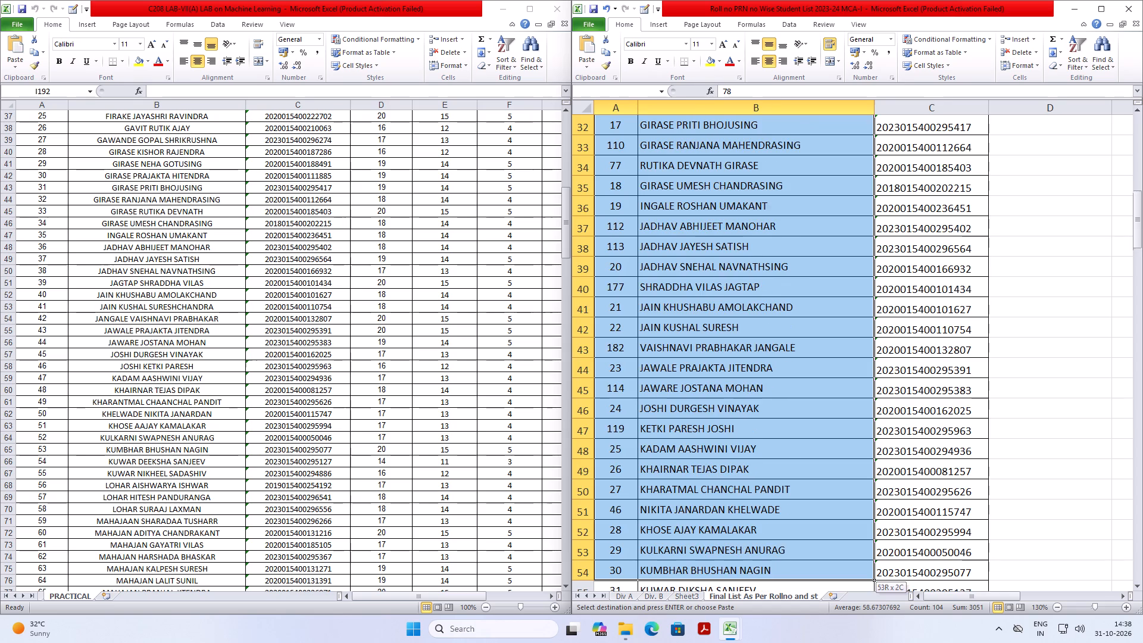
{"action": "key", "text": "shift+Down"}
{"action": "key", "text": "shift+Down"}
{"action": "key", "text": "shift+Down"}
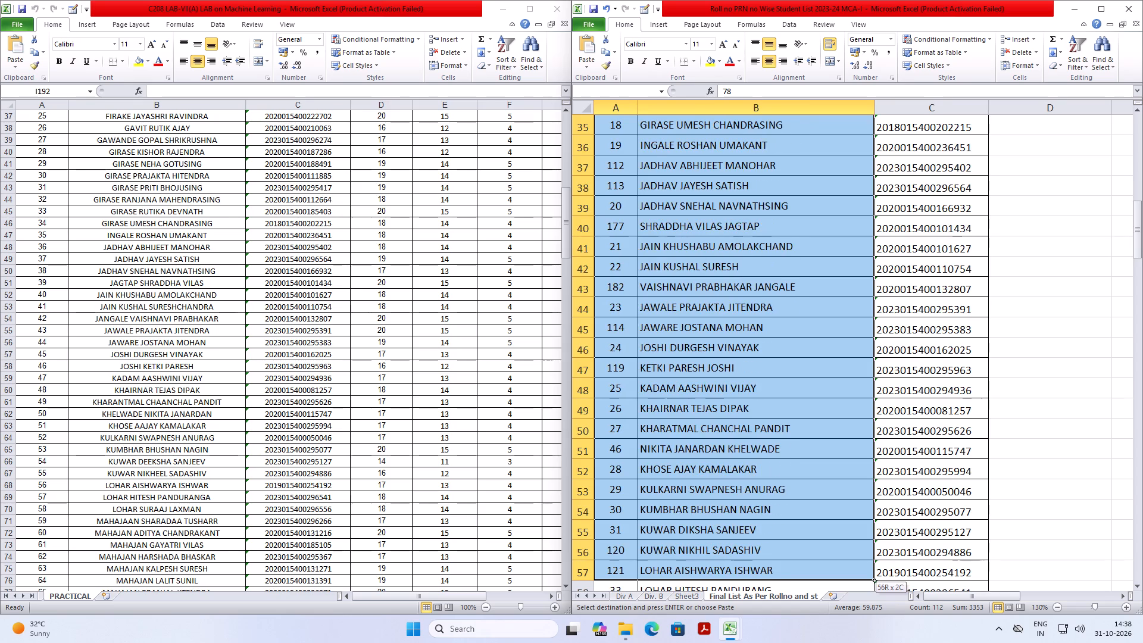
{"action": "key", "text": "shift+Down"}
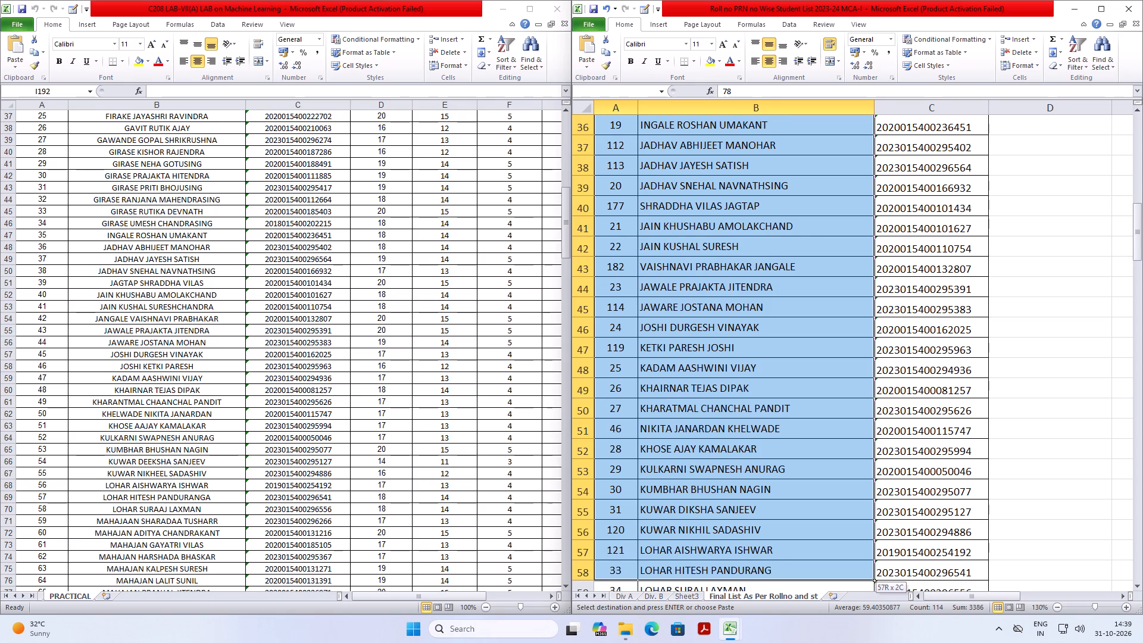
{"action": "key", "text": "shift+Down"}
{"action": "key", "text": "shift+Down"}
{"action": "key", "text": "shift+Down"}
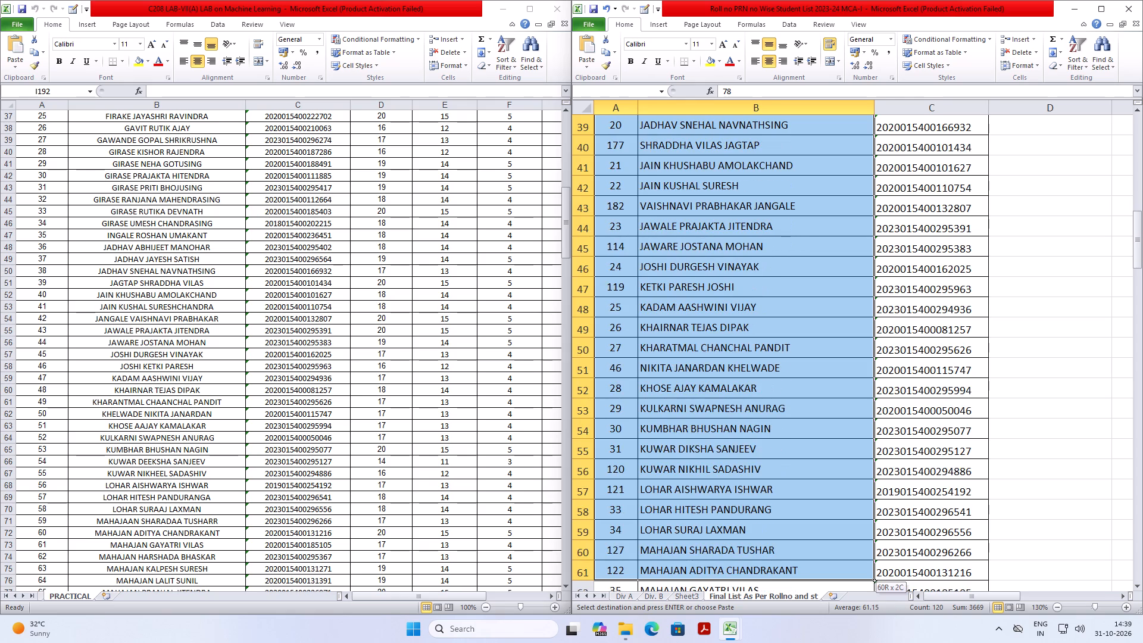
{"action": "key", "text": "shift+Down"}
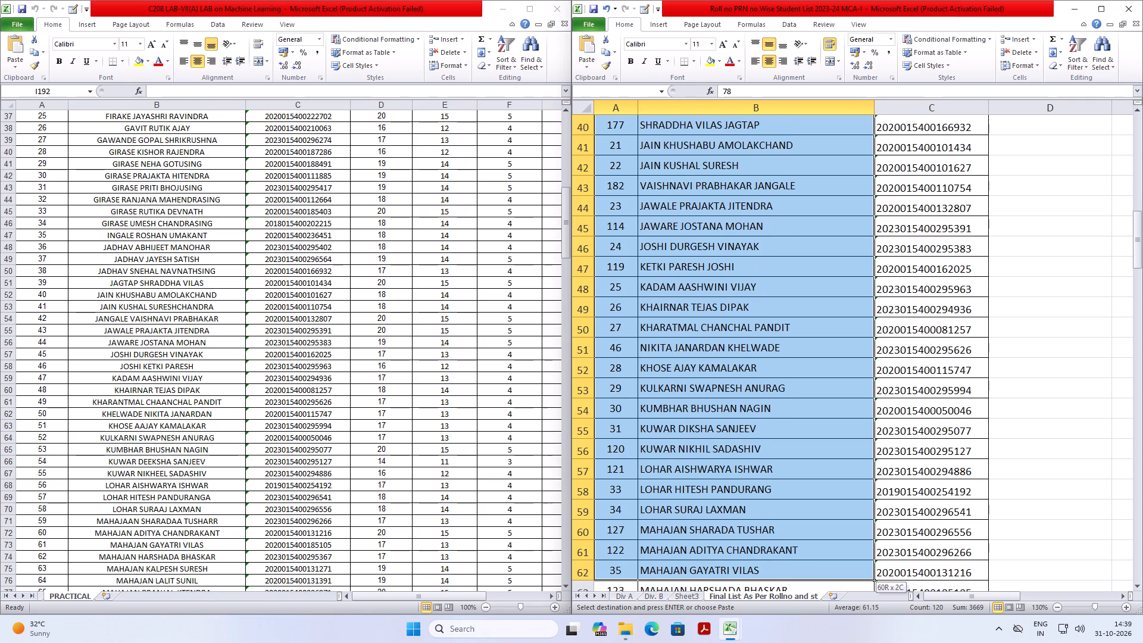
{"action": "key", "text": "shift+Down"}
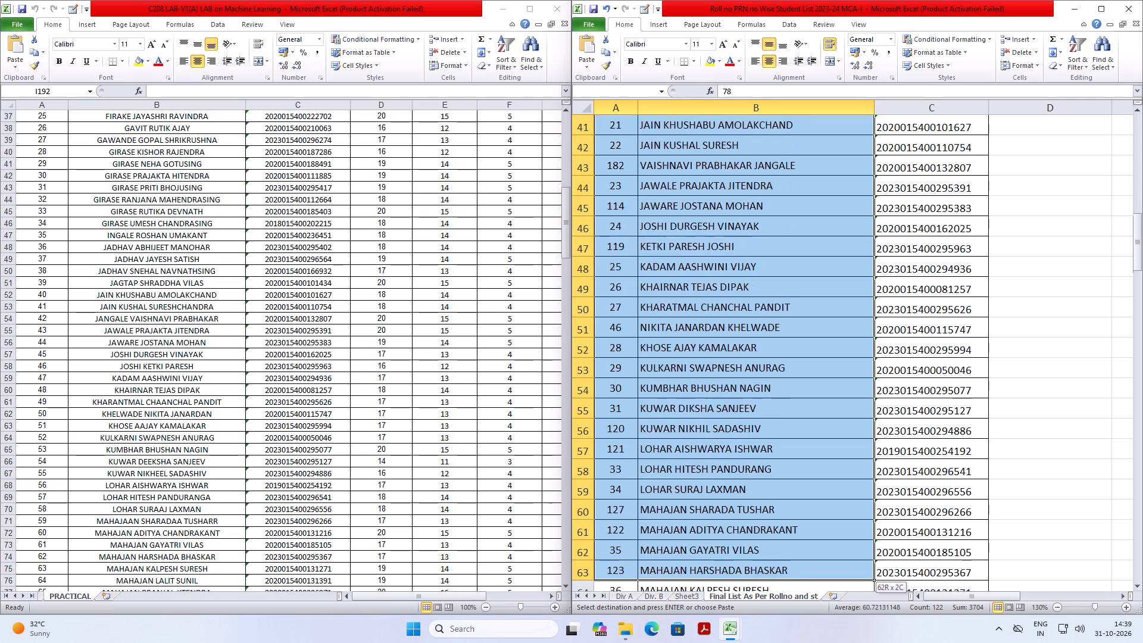
{"action": "key", "text": "shift+Down"}
{"action": "key", "text": "shift+Down"}
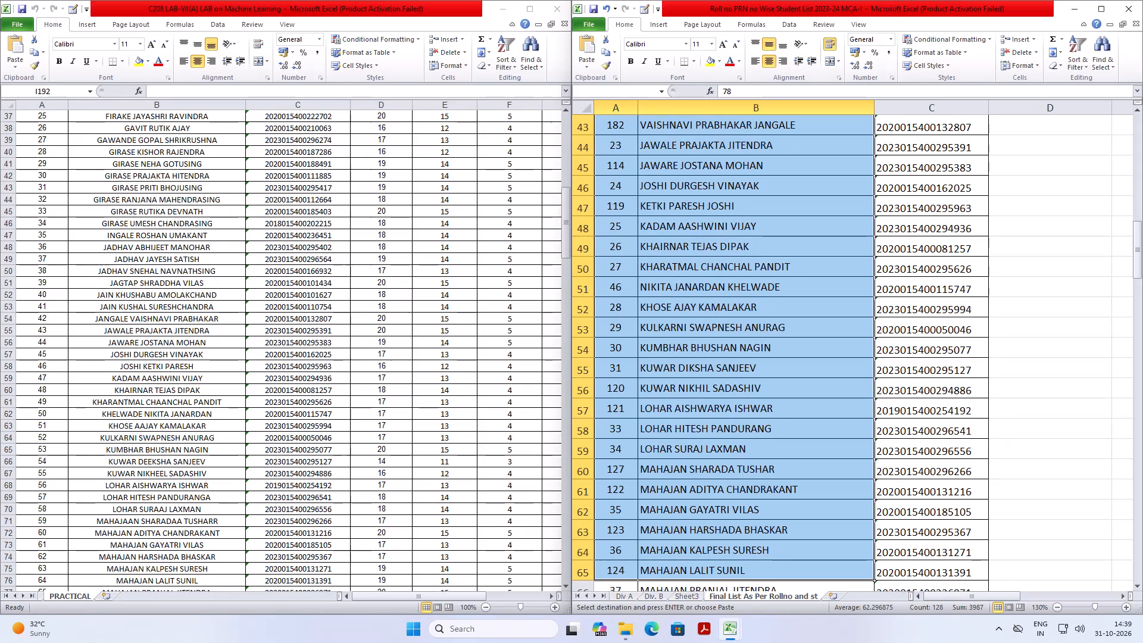
{"action": "key", "text": "ctrl+c"}
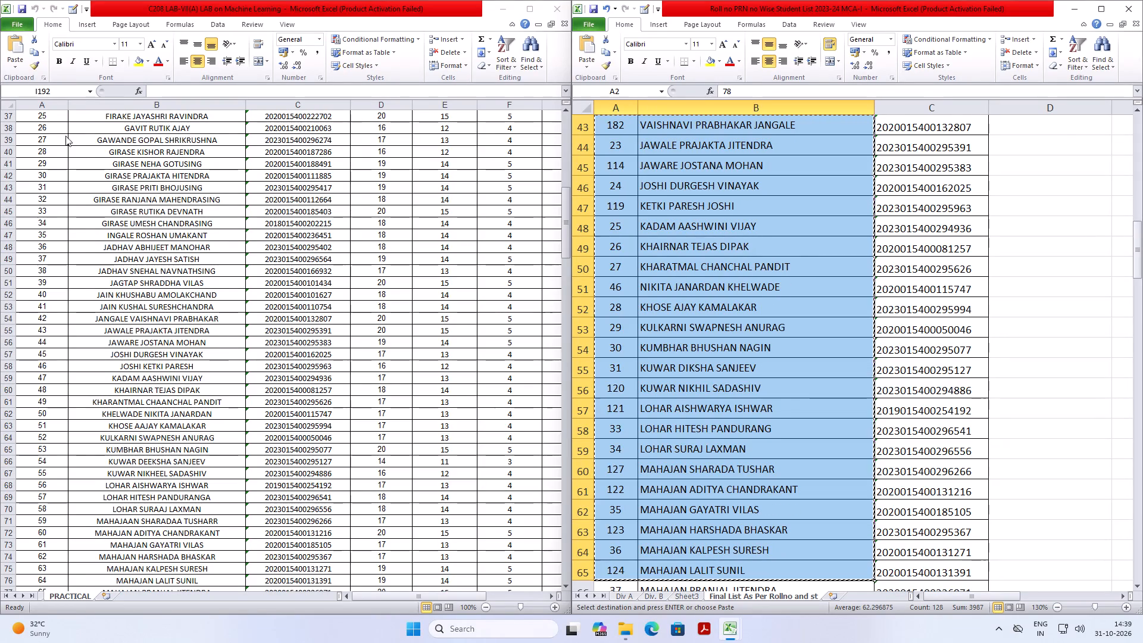
Paste the copied roll numbers and names over the serial numbers and student names from A13 on the C208 PRACTICAL sheet.
{"action": "left_click", "coordinate": [64, 134]}
{"action": "left_click", "coordinate": [57, 163]}
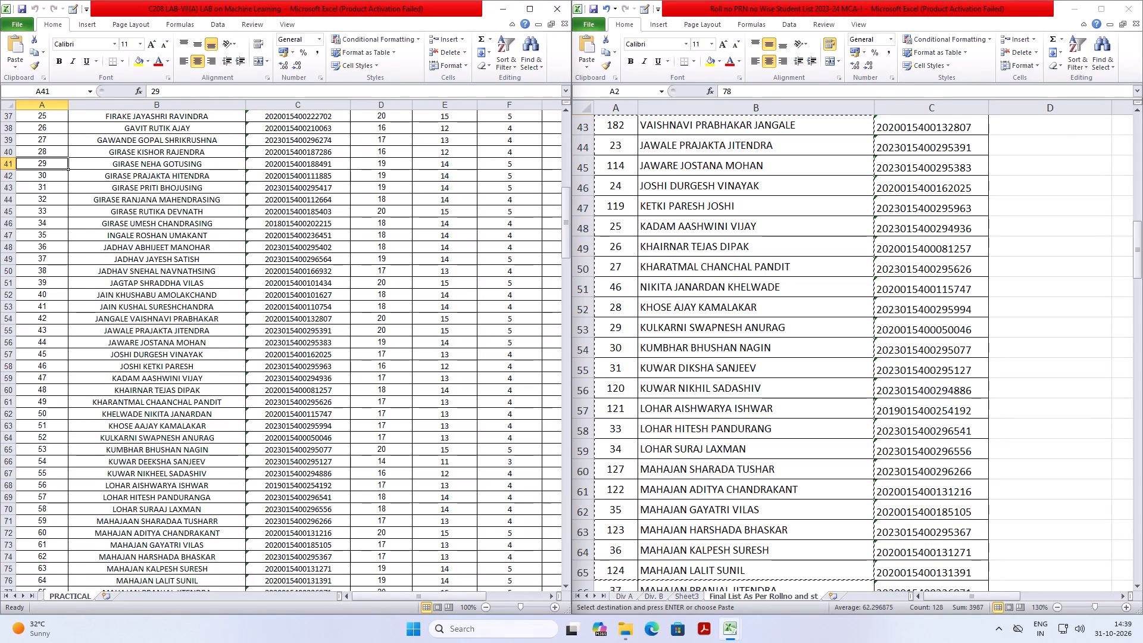
{"action": "key", "text": "ctrl+Up"}
{"action": "key", "text": "Down"}
{"action": "key", "text": "Down"}
{"action": "key", "text": "Down"}
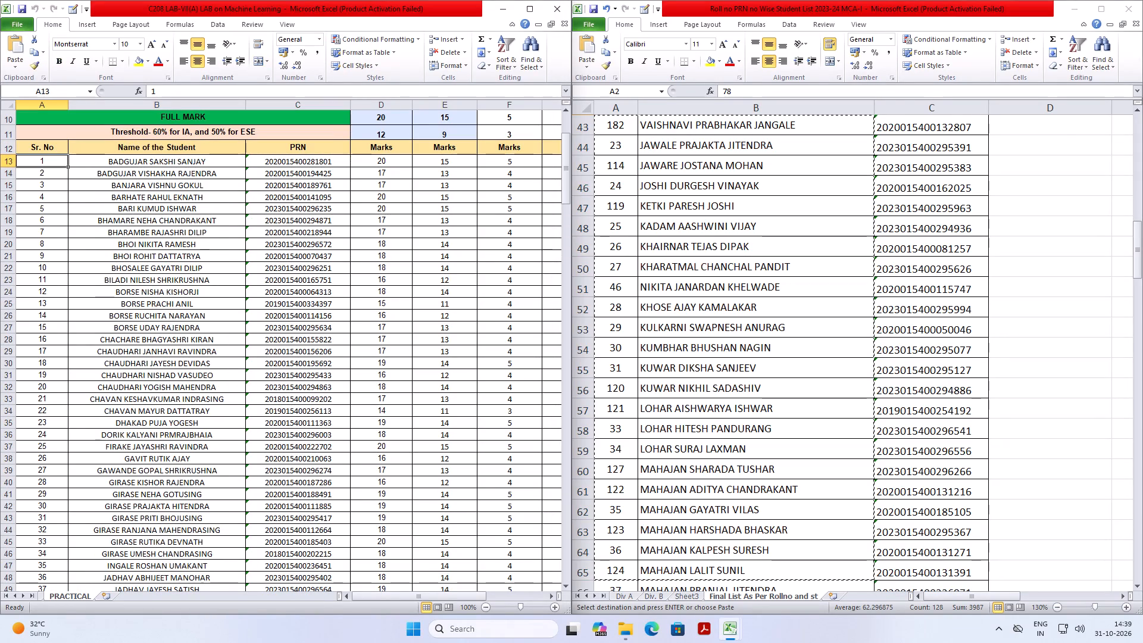
{"action": "key", "text": "ctrl+v"}
Examine the pasted rows and the student rows still to replace on the C208 PRACTICAL sheet, down to row 116.
{"action": "scroll", "coordinate": [43, 187], "scroll_direction": "down", "scroll_amount": 7}
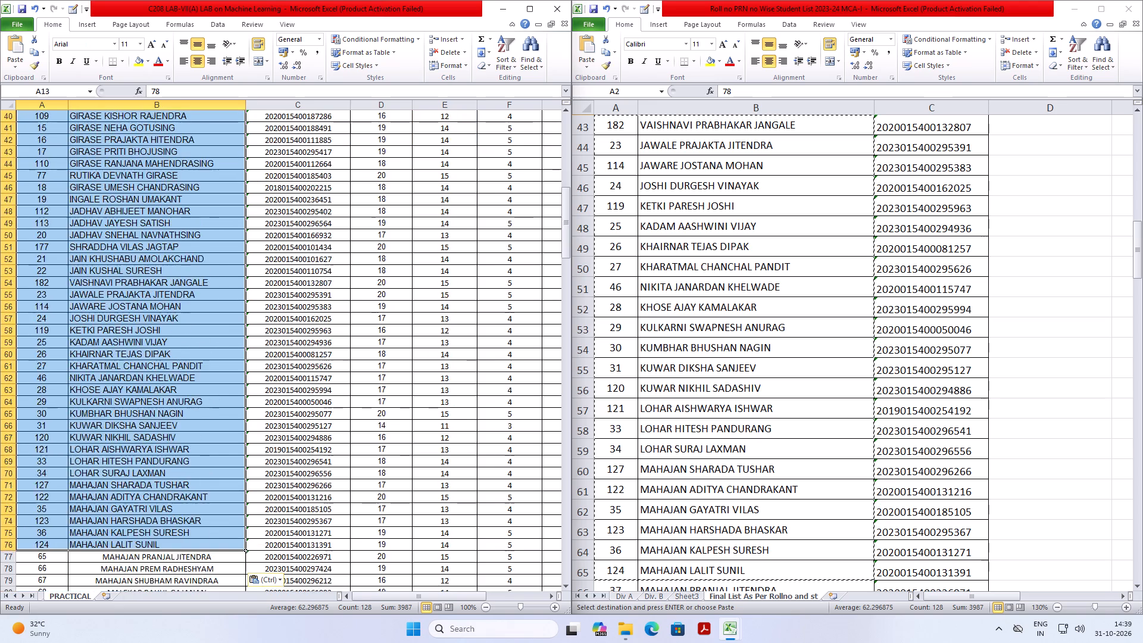
{"action": "scroll", "coordinate": [40, 187], "scroll_direction": "down", "scroll_amount": 17}
{"action": "scroll", "coordinate": [40, 187], "scroll_direction": "up", "scroll_amount": 4}
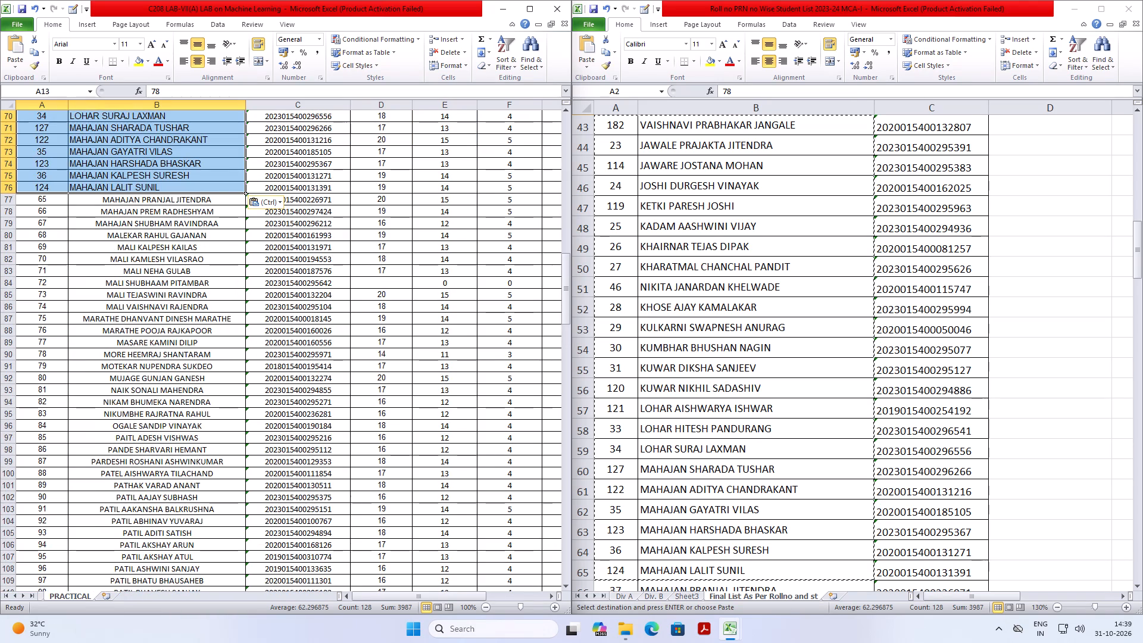
{"action": "key", "text": "shift+Left"}
{"action": "key", "text": "Down"}
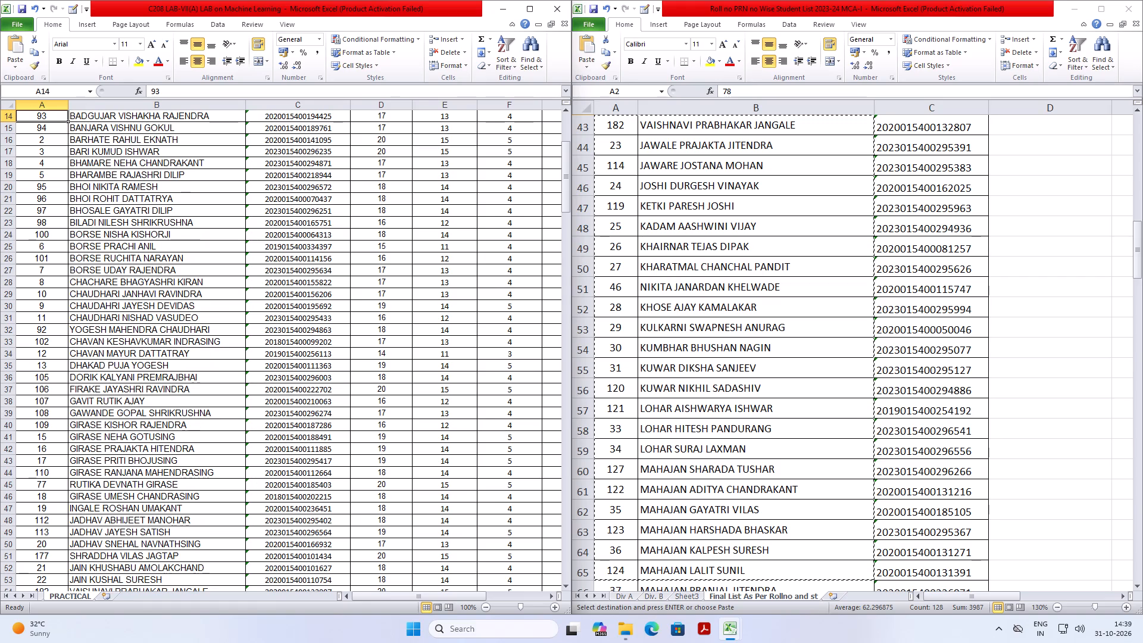
{"action": "key", "text": "ctrl+Down"}
{"action": "key", "text": "ctrl+Up"}
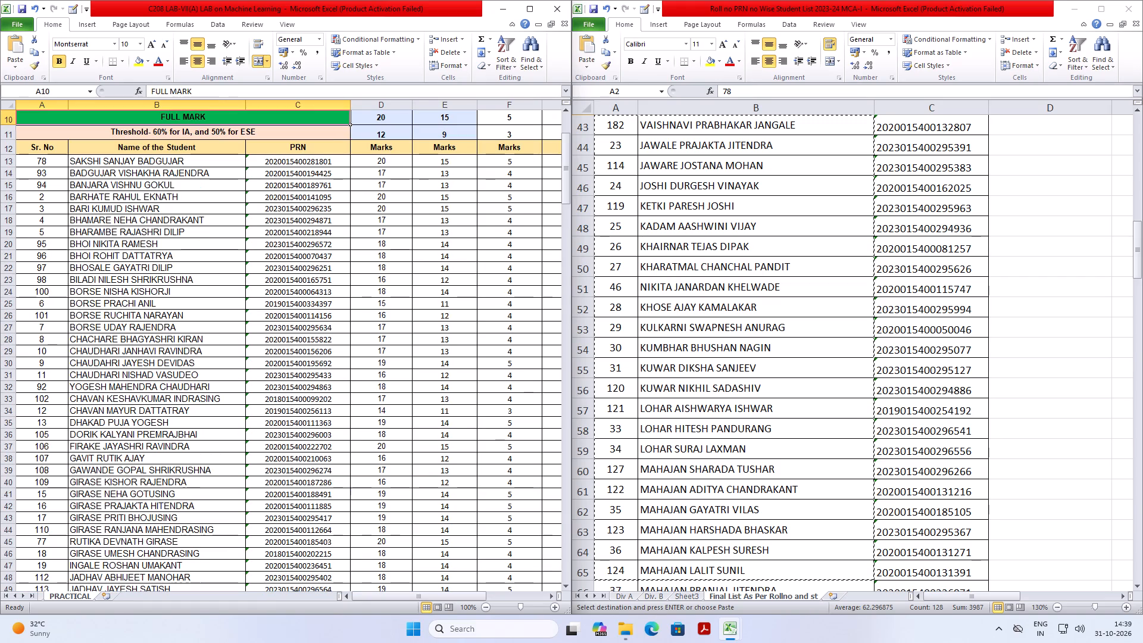
{"action": "key", "text": "Down"}
{"action": "key", "text": "Down"}
{"action": "key", "text": "Down"}
{"action": "key", "text": "Down"}
{"action": "key", "text": "Down"}
{"action": "key", "text": "Down"}
{"action": "key", "text": "Down"}
{"action": "key", "text": "Down"}
{"action": "key", "text": "Down"}
{"action": "key", "text": "Down"}
{"action": "key", "text": "Down"}
{"action": "key", "text": "Down"}
{"action": "key", "text": "Down"}
{"action": "key", "text": "Down"}
{"action": "key", "text": "Down"}
{"action": "key", "text": "Down"}
{"action": "key", "text": "Down"}
{"action": "key", "text": "Down"}
{"action": "key", "text": "Down"}
{"action": "key", "text": "Down"}
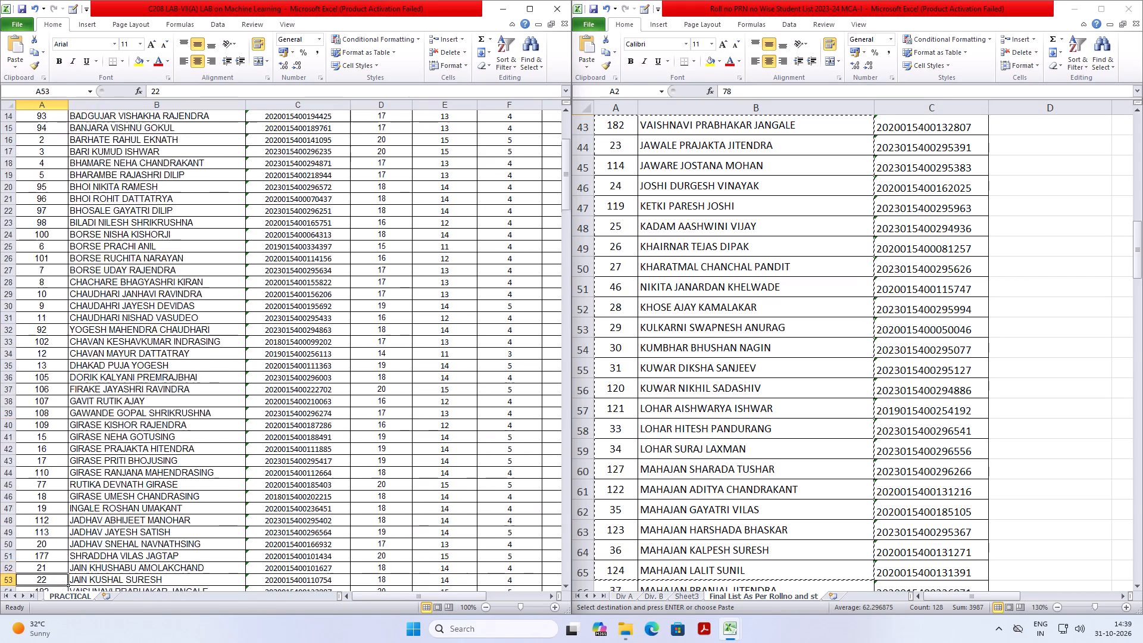
{"action": "key", "text": "Up"}
{"action": "key", "text": "Up"}
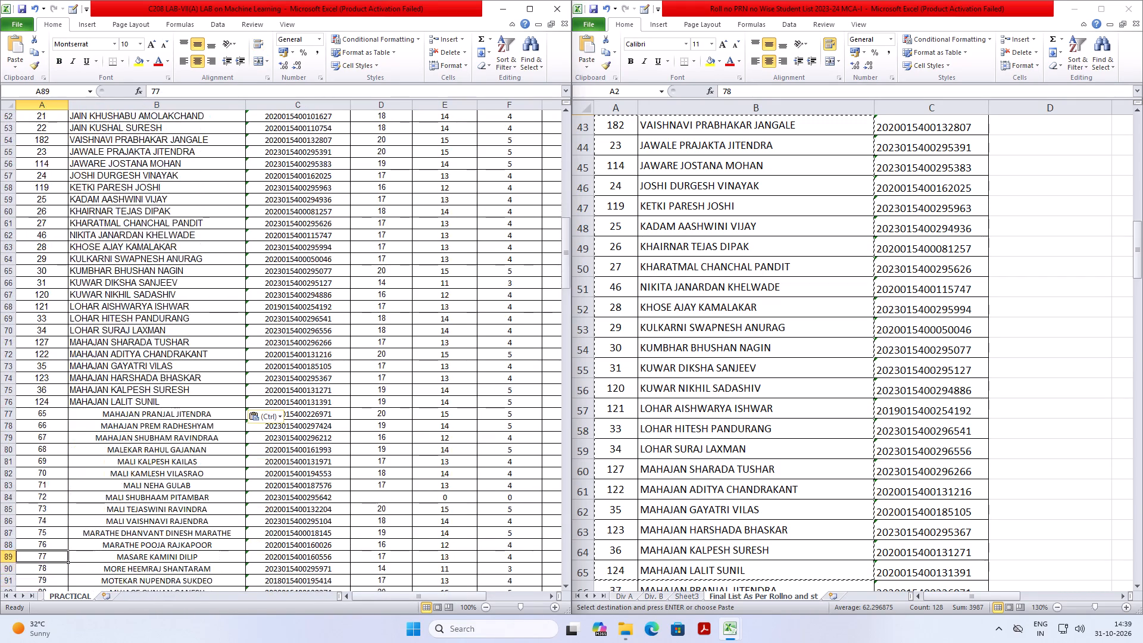
{"action": "key", "text": "Up"}
{"action": "key", "text": "Up"}
{"action": "key", "text": "Up"}
{"action": "key", "text": "Up"}
{"action": "key", "text": "Up"}
{"action": "key", "text": "Up"}
{"action": "key", "text": "Up"}
{"action": "key", "text": "Down"}
{"action": "key", "text": "Down"}
{"action": "key", "text": "Down"}
{"action": "key", "text": "Down"}
{"action": "key", "text": "Down"}
{"action": "key", "text": "Down"}
{"action": "key", "text": "Down"}
{"action": "key", "text": "Down"}
{"action": "key", "text": "Down"}
{"action": "key", "text": "Down"}
{"action": "key", "text": "Down"}
{"action": "key", "text": "Down"}
{"action": "key", "text": "Down"}
{"action": "key", "text": "Down"}
{"action": "key", "text": "Down"}
{"action": "key", "text": "Down"}
{"action": "key", "text": "Down"}
{"action": "key", "text": "Down"}
{"action": "key", "text": "Down"}
{"action": "key", "text": "Down"}
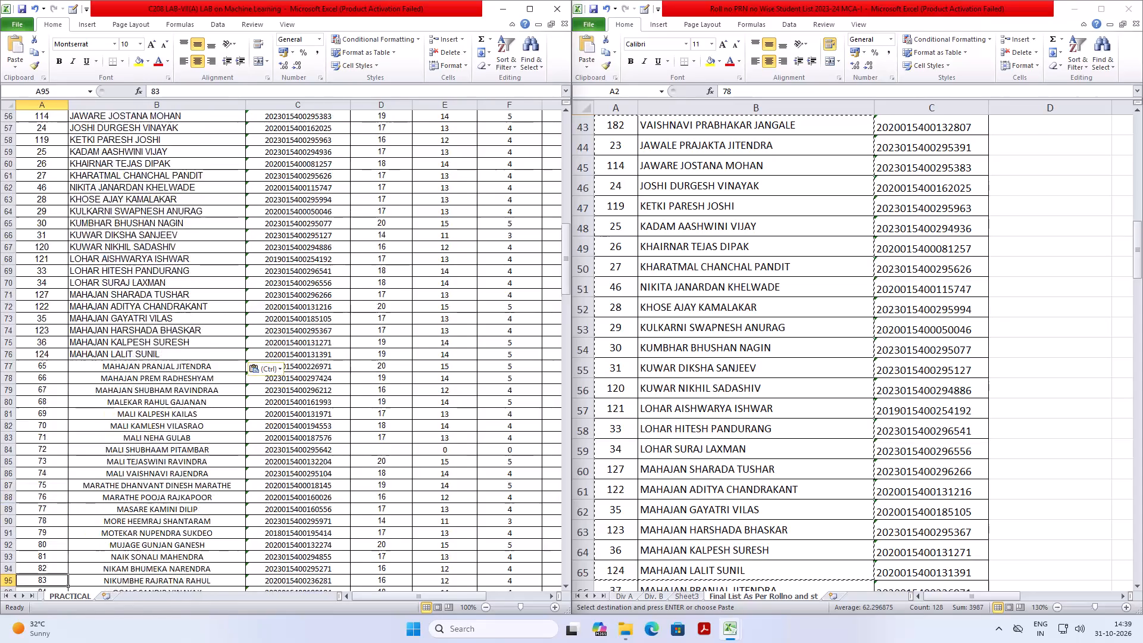
{"action": "key", "text": "Down"}
{"action": "key", "text": "Down"}
{"action": "key", "text": "Down"}
{"action": "key", "text": "Down"}
{"action": "key", "text": "Down"}
{"action": "key", "text": "Down"}
{"action": "key", "text": "Down"}
{"action": "key", "text": "Down"}
{"action": "key", "text": "Down"}
{"action": "key", "text": "Down"}
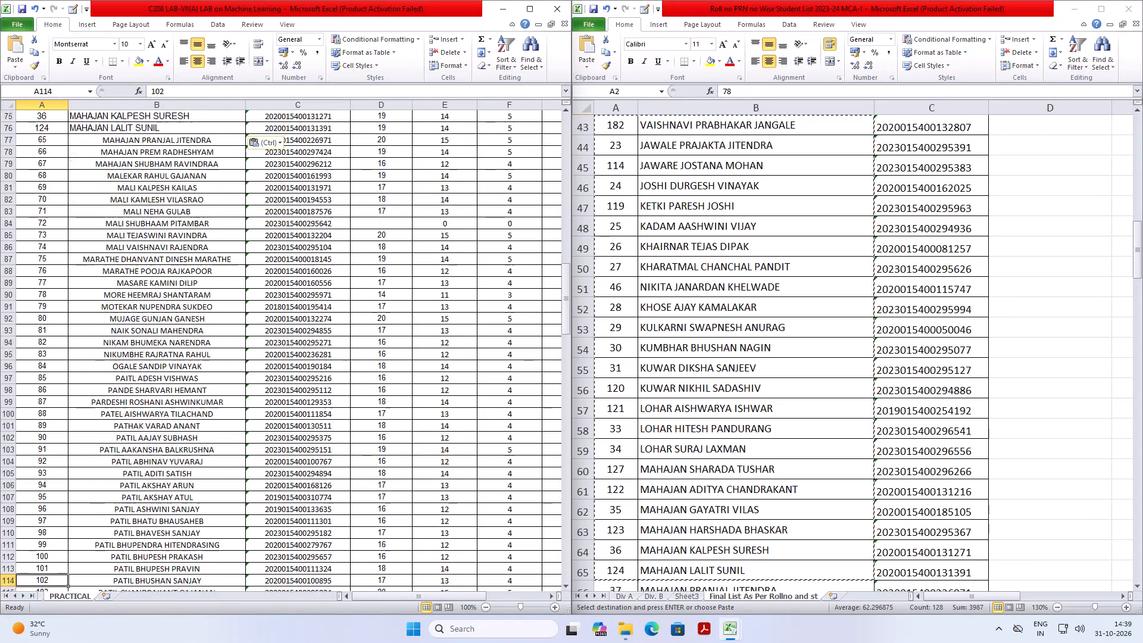
{"action": "key", "text": "Down"}
{"action": "key", "text": "Down"}
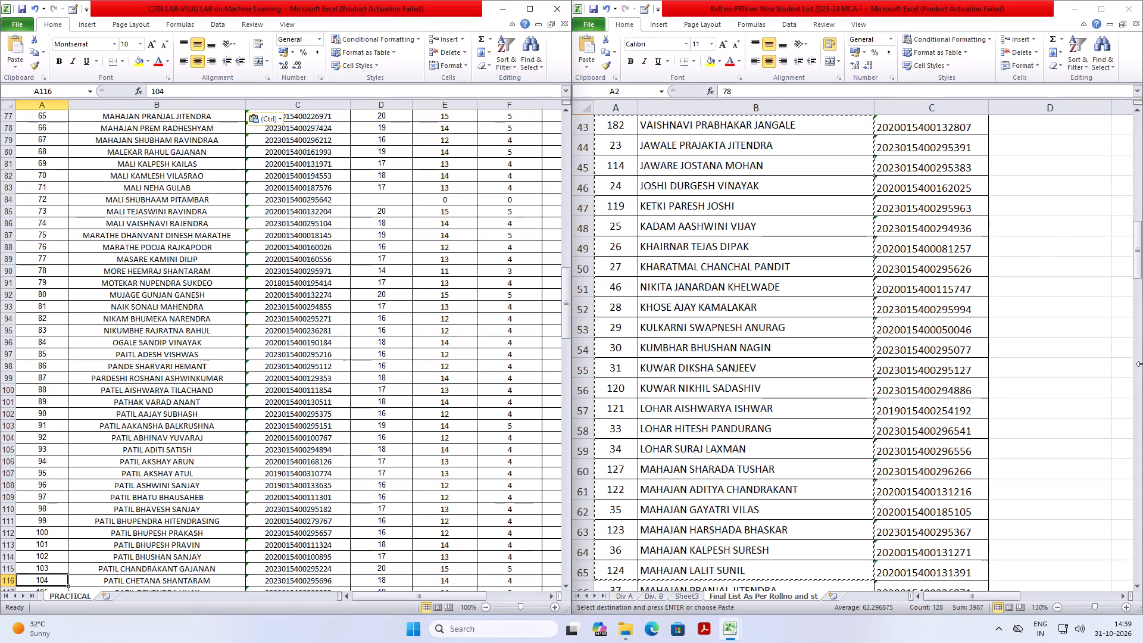
Select the roll numbers and names A66:B78 in the final list, comparing them with the student names from row 77 on the C208 PRACTICAL sheet.
{"action": "left_click", "coordinate": [795, 330]}
{"action": "scroll", "coordinate": [834, 352], "scroll_direction": "down", "scroll_amount": 6}
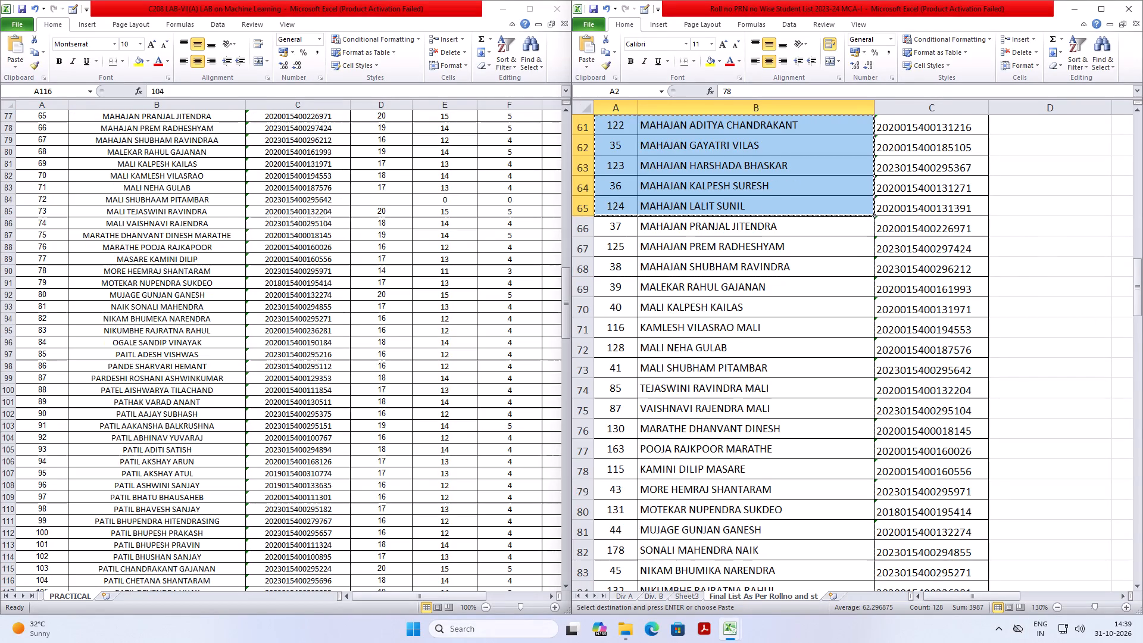
{"action": "scroll", "coordinate": [834, 352], "scroll_direction": "down", "scroll_amount": 2}
{"action": "scroll", "coordinate": [834, 352], "scroll_direction": "up", "scroll_amount": 1}
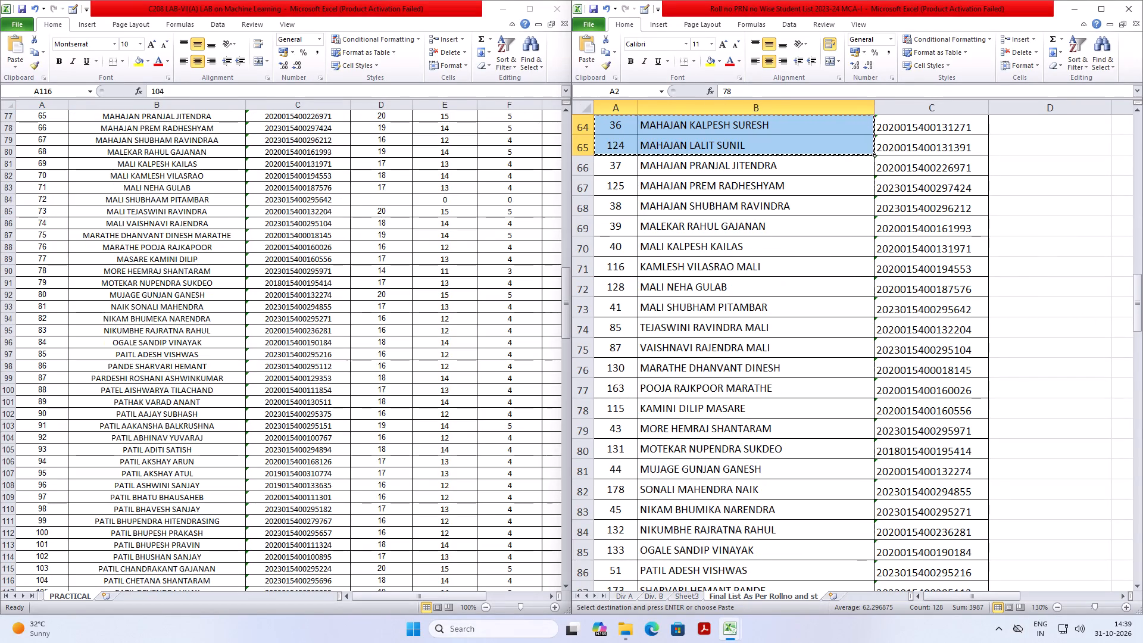
{"action": "left_click_drag", "start_coordinate": [610, 167], "coordinate": [840, 265]}
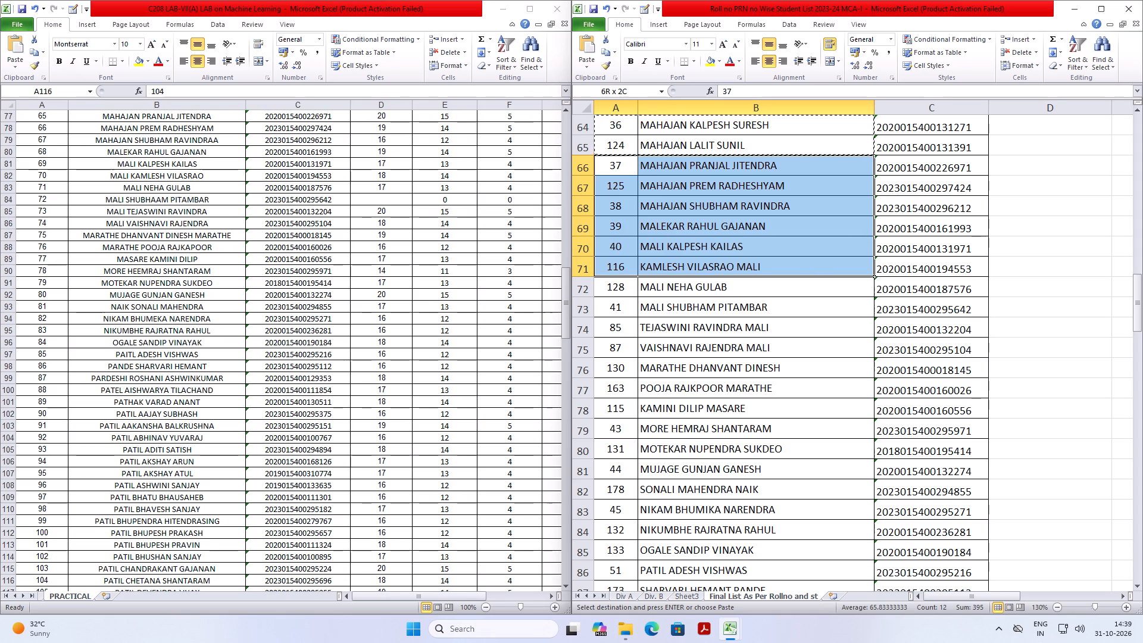
{"action": "left_click_drag", "start_coordinate": [840, 265], "coordinate": [823, 193]}
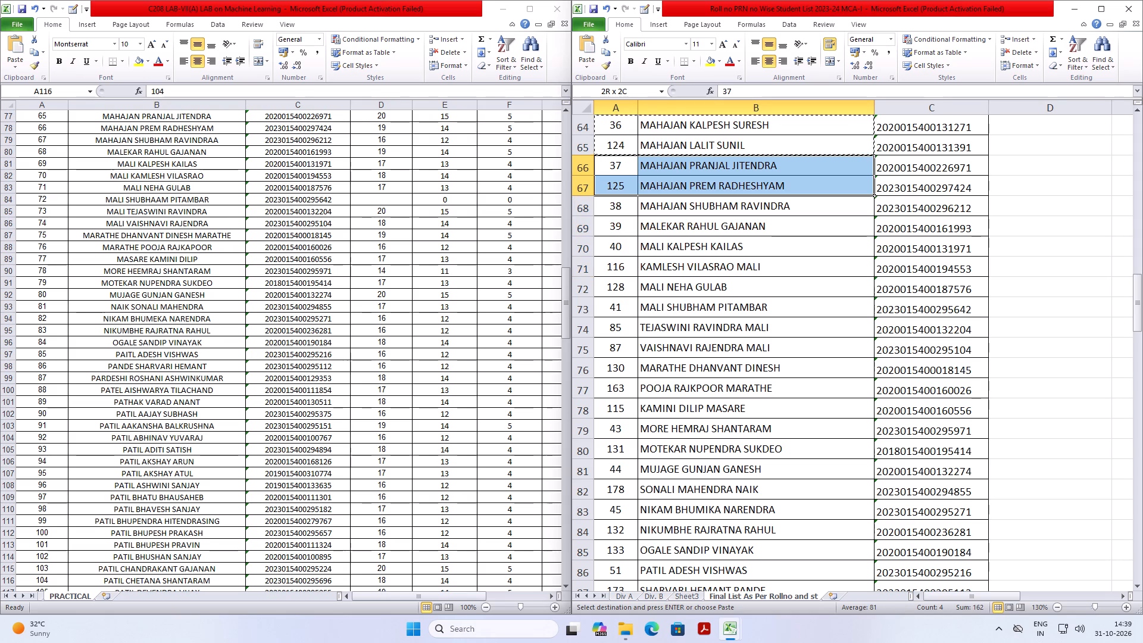
{"action": "left_click_drag", "start_coordinate": [823, 193], "coordinate": [823, 203]}
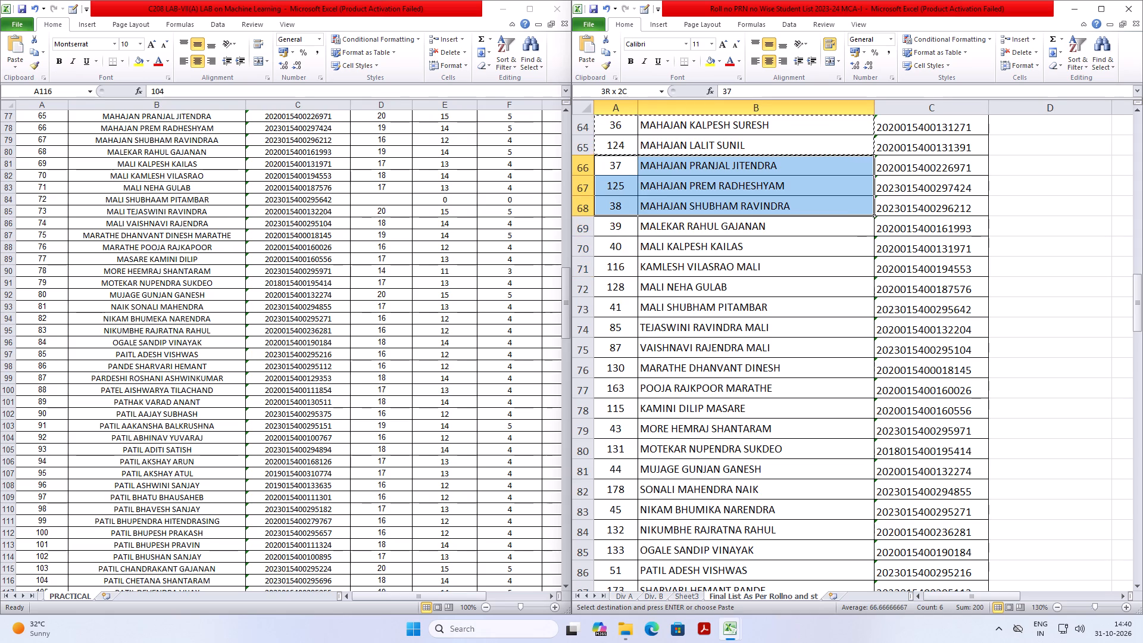
{"action": "left_click_drag", "start_coordinate": [823, 203], "coordinate": [793, 278]}
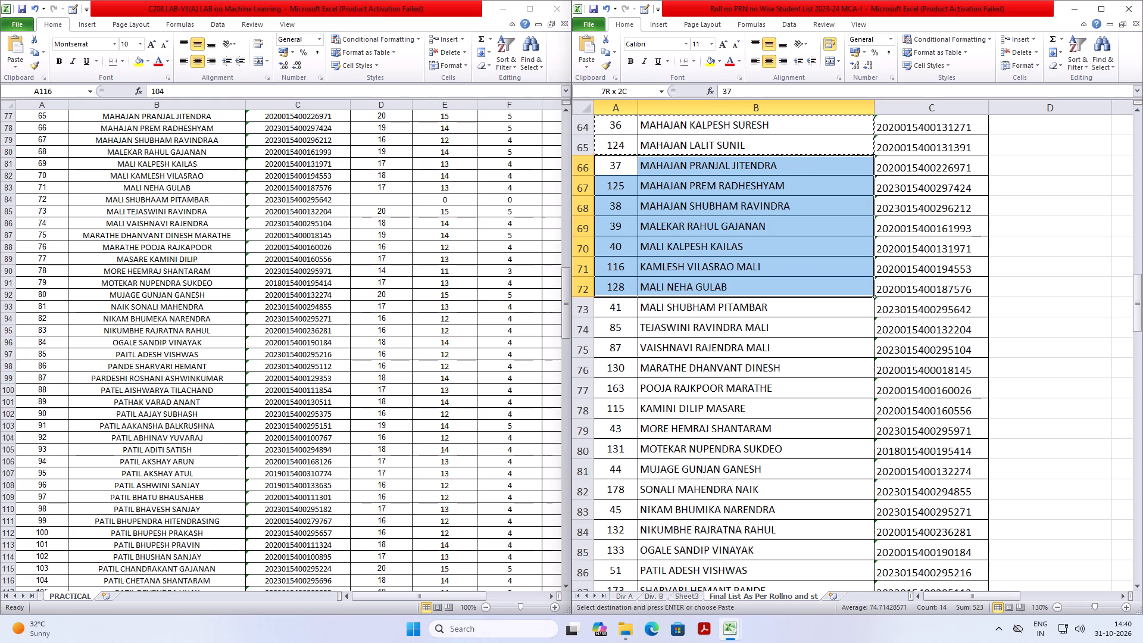
{"action": "left_click_drag", "start_coordinate": [793, 278], "coordinate": [787, 304]}
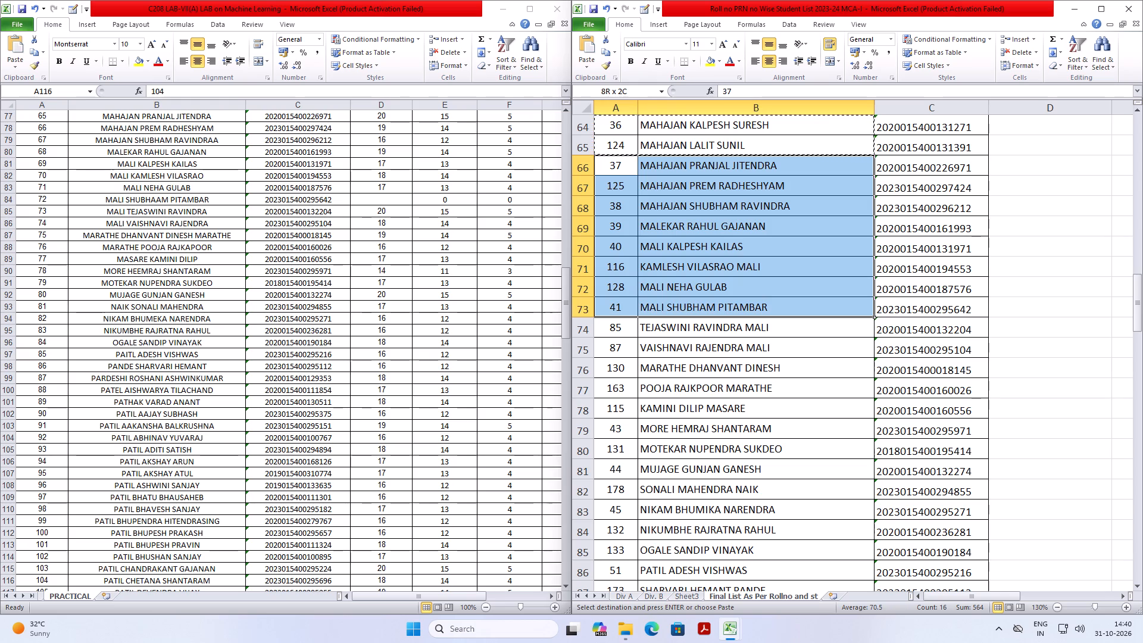
{"action": "left_click_drag", "start_coordinate": [787, 304], "coordinate": [776, 350]}
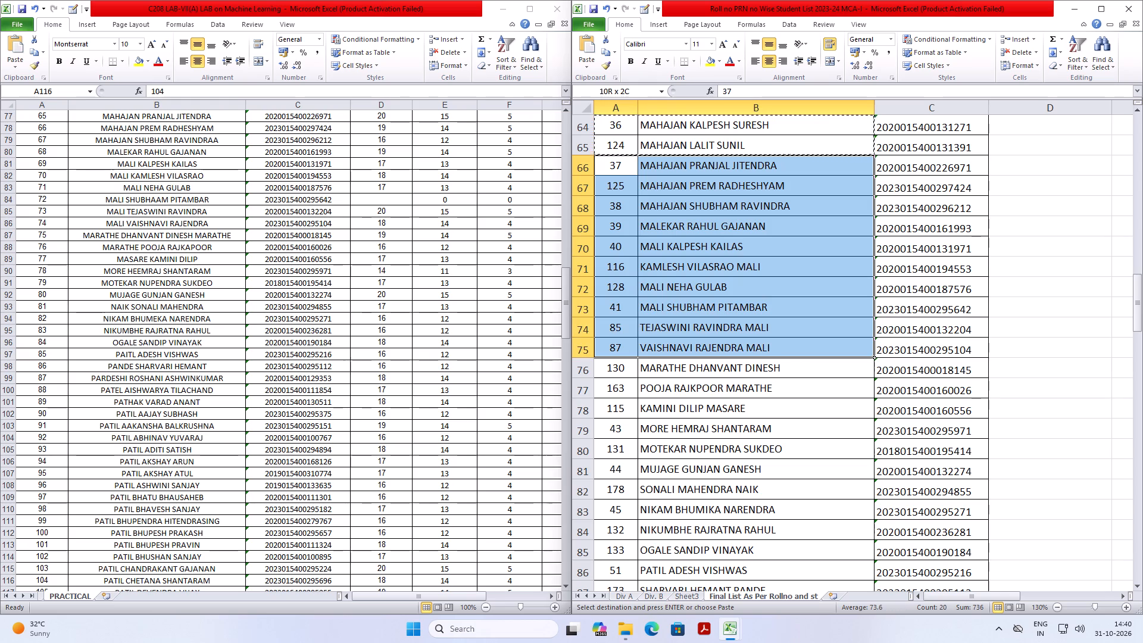
{"action": "left_click_drag", "start_coordinate": [776, 350], "coordinate": [772, 367]}
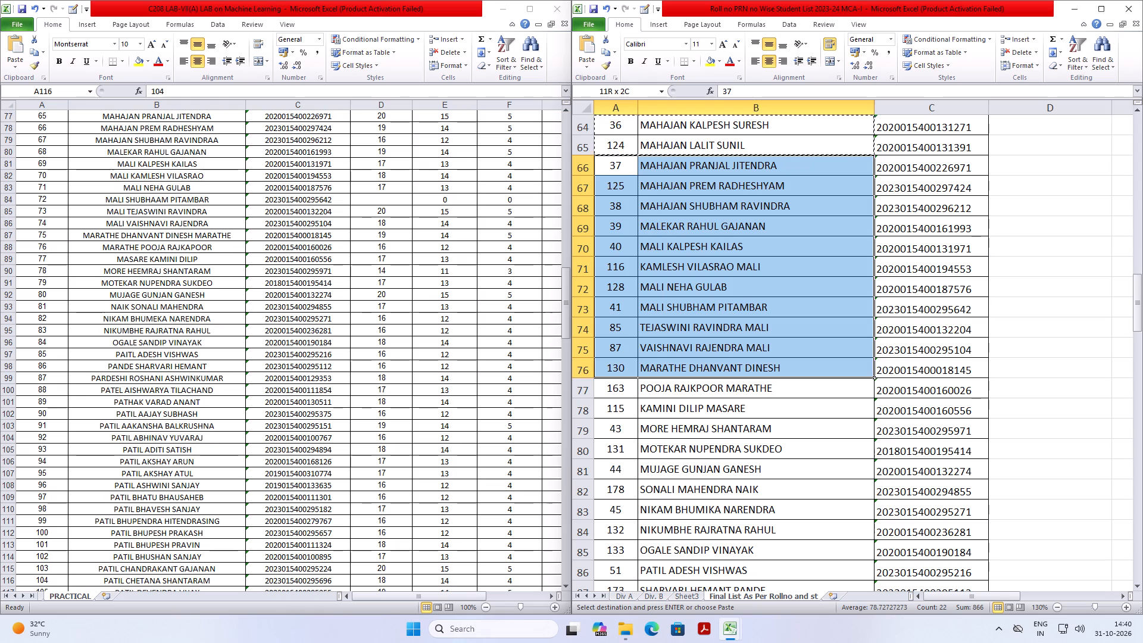
{"action": "left_click_drag", "start_coordinate": [772, 367], "coordinate": [771, 372]}
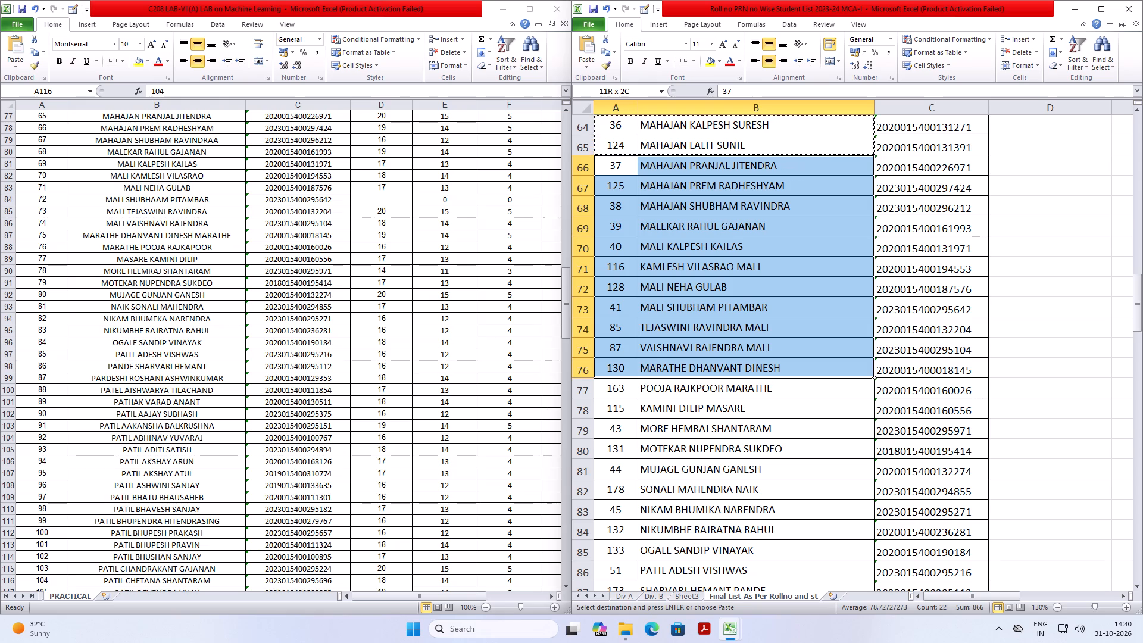
{"action": "left_click_drag", "start_coordinate": [771, 372], "coordinate": [765, 405]}
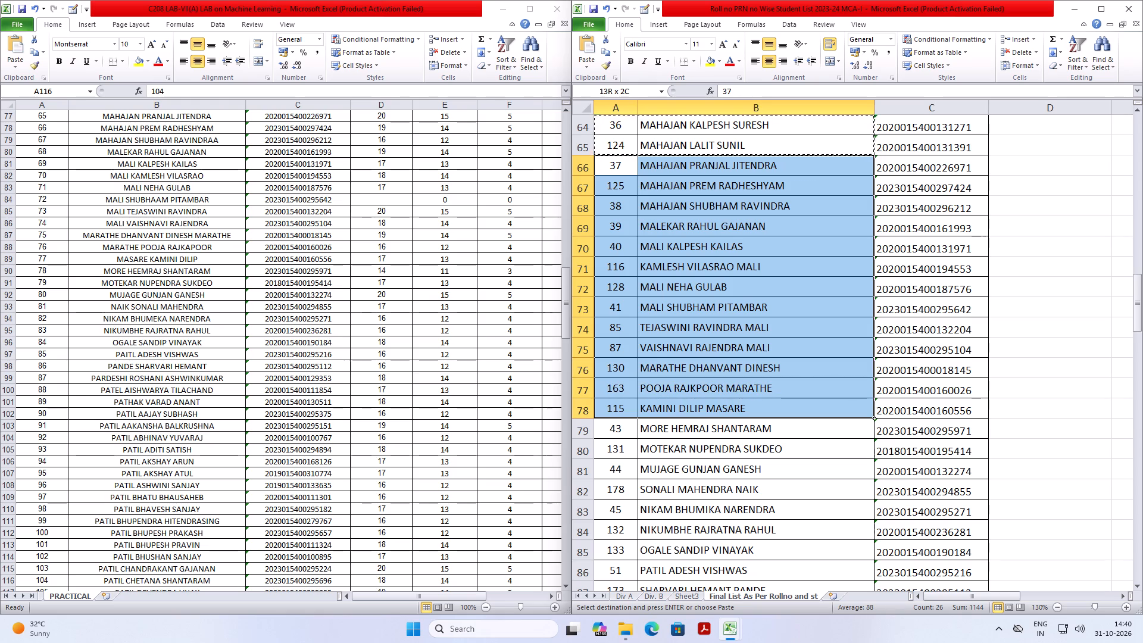
{"action": "left_click_drag", "start_coordinate": [765, 405], "coordinate": [763, 413]}
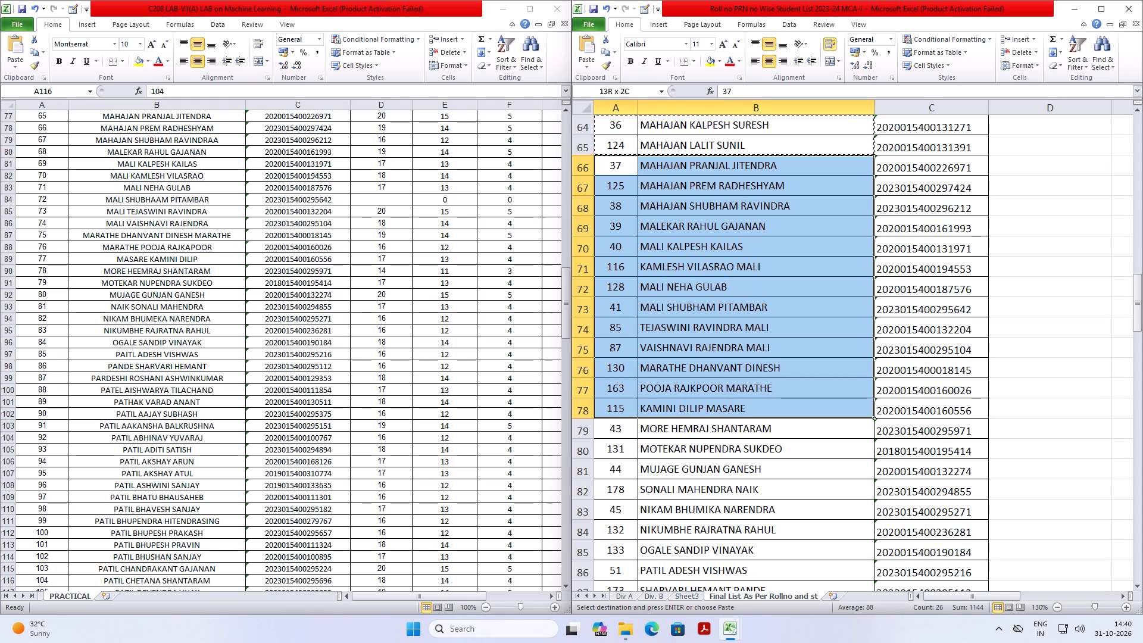
Extend the final list selection down to A66:B86, checking each name against the matching row of the C208 PRACTICAL sheet.
{"action": "left_click_drag", "start_coordinate": [763, 413], "coordinate": [760, 459]}
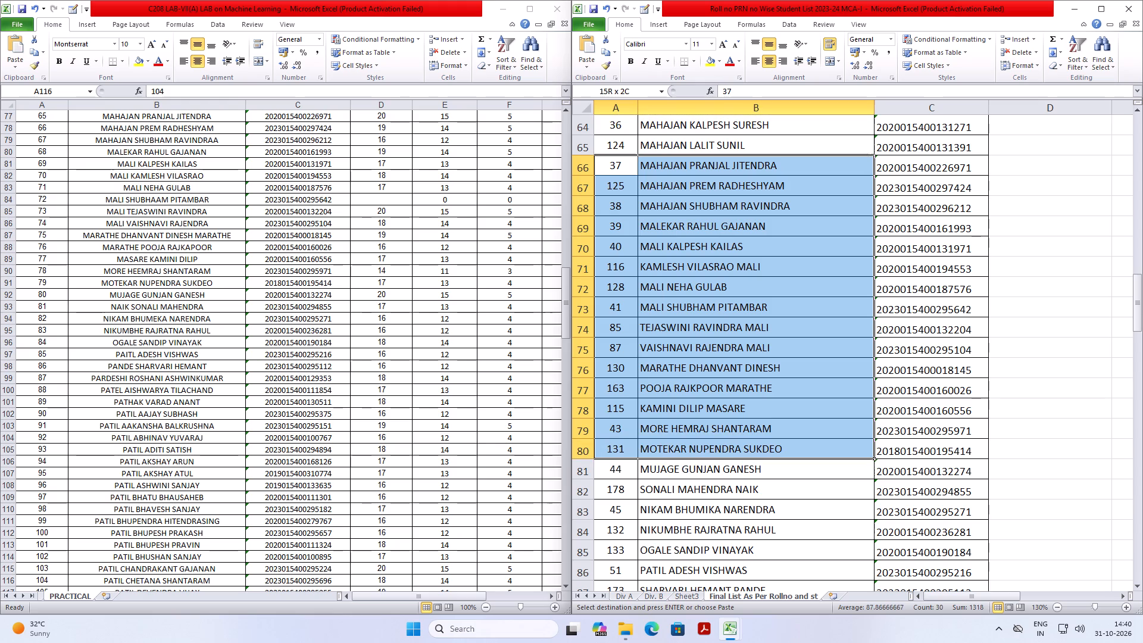
{"action": "left_click_drag", "start_coordinate": [760, 459], "coordinate": [775, 430]}
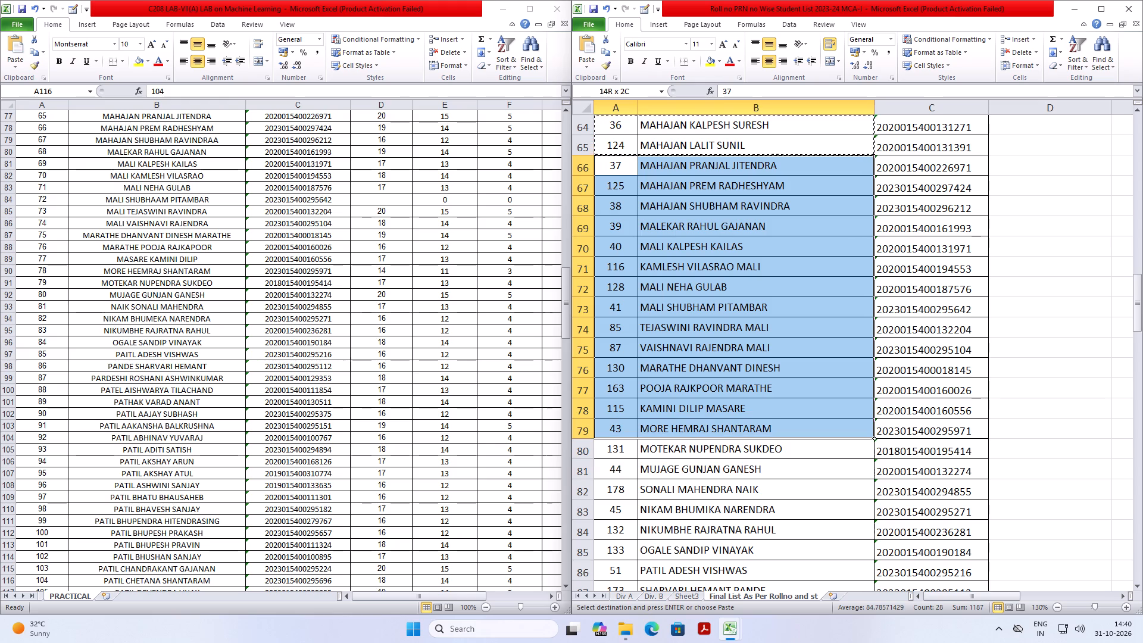
{"action": "left_click_drag", "start_coordinate": [775, 430], "coordinate": [768, 470]}
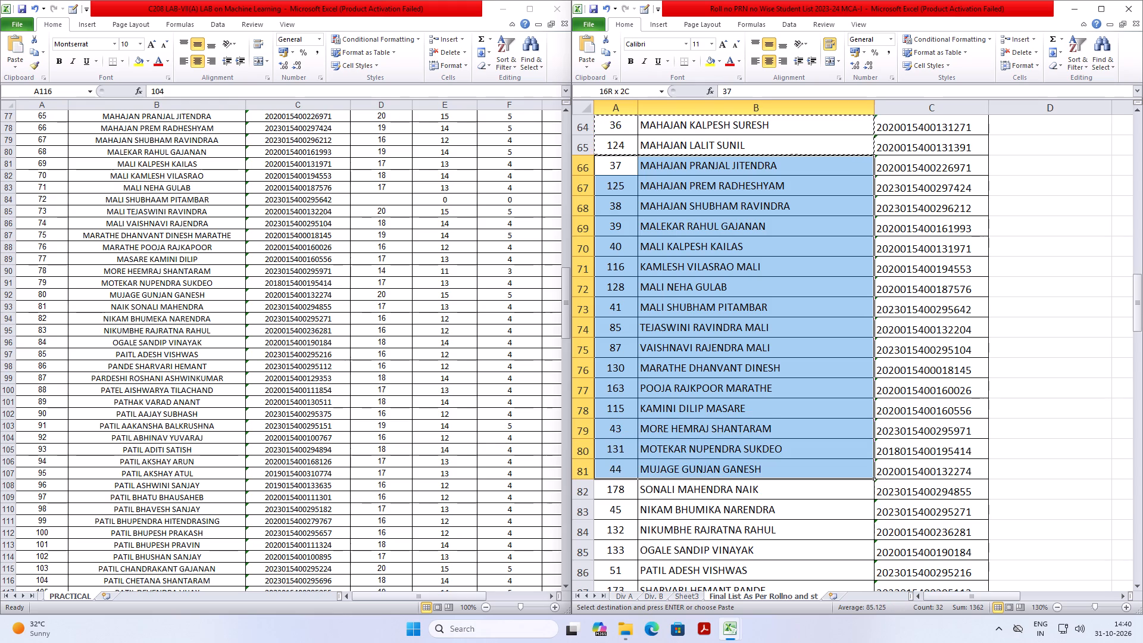
{"action": "left_click_drag", "start_coordinate": [768, 470], "coordinate": [758, 510]}
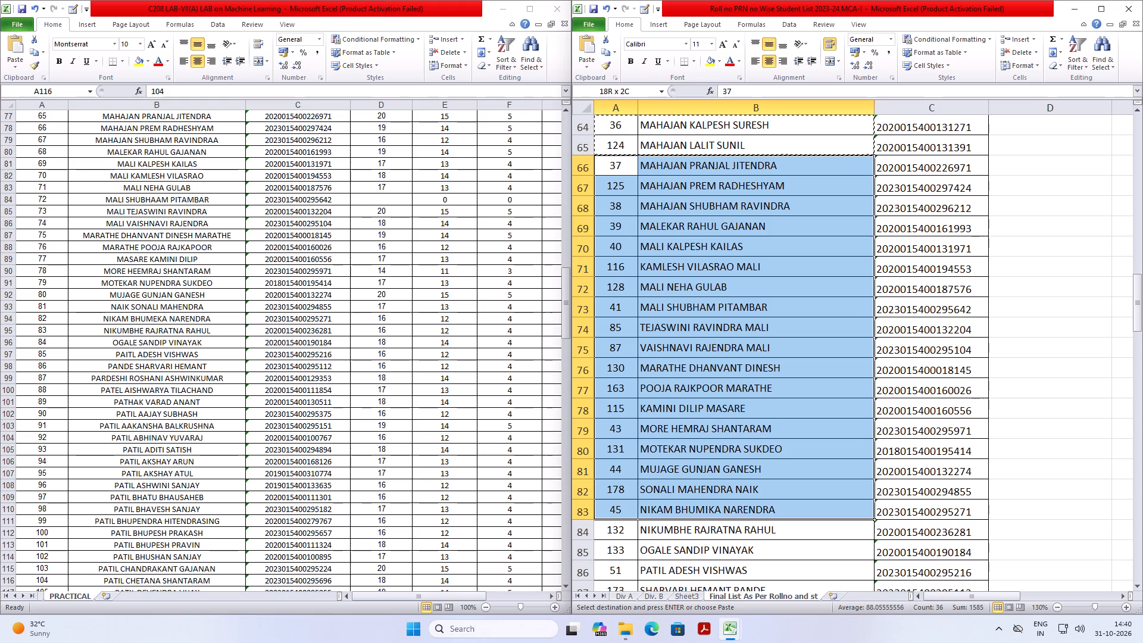
{"action": "left_click_drag", "start_coordinate": [758, 510], "coordinate": [758, 510]}
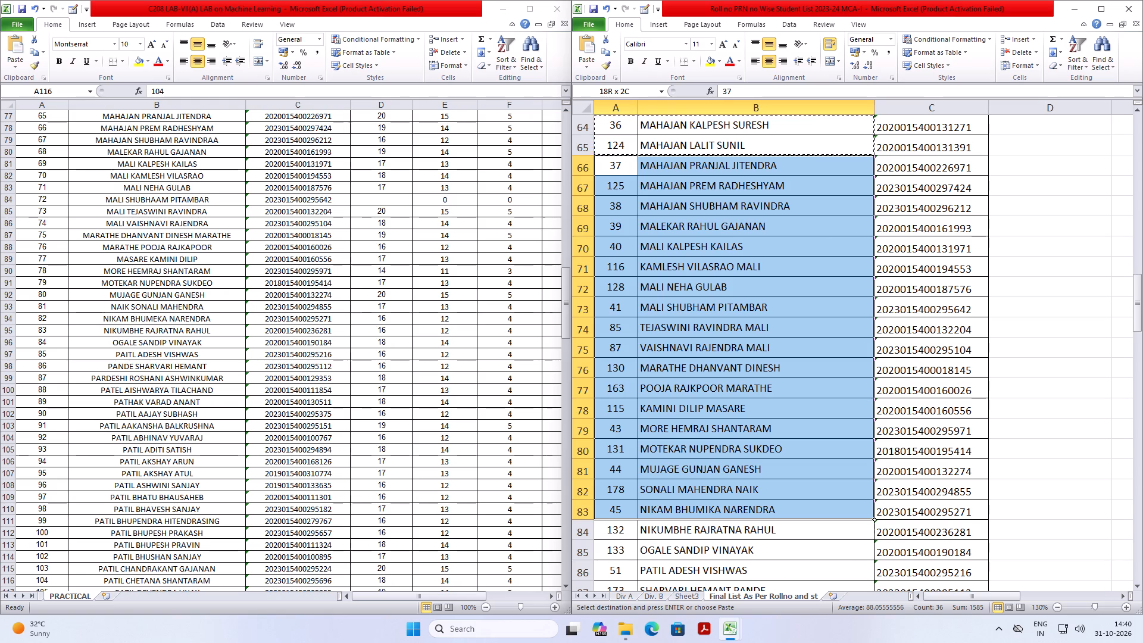
{"action": "left_click_drag", "start_coordinate": [758, 510], "coordinate": [754, 536]}
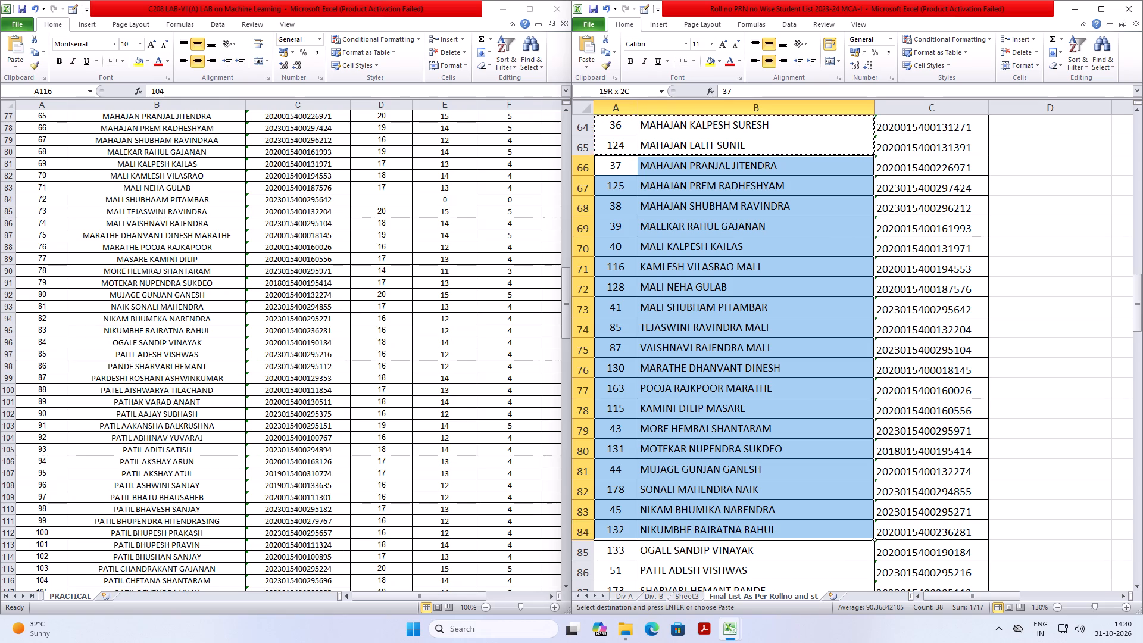
{"action": "left_click_drag", "start_coordinate": [754, 536], "coordinate": [748, 569]}
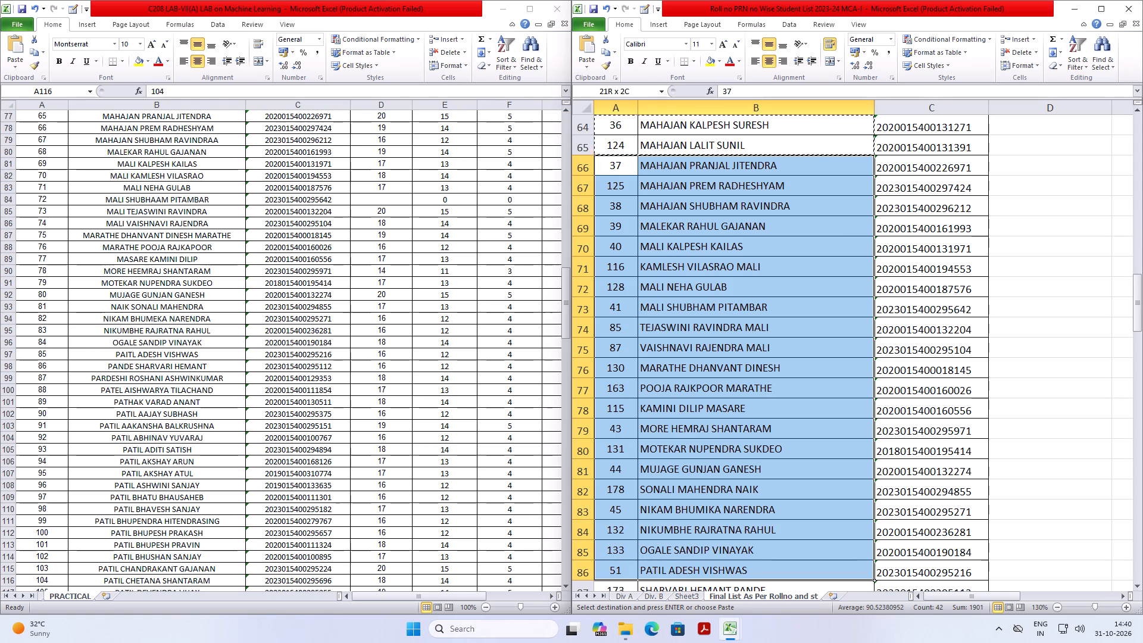
{"action": "left_click_drag", "start_coordinate": [748, 569], "coordinate": [752, 569]}
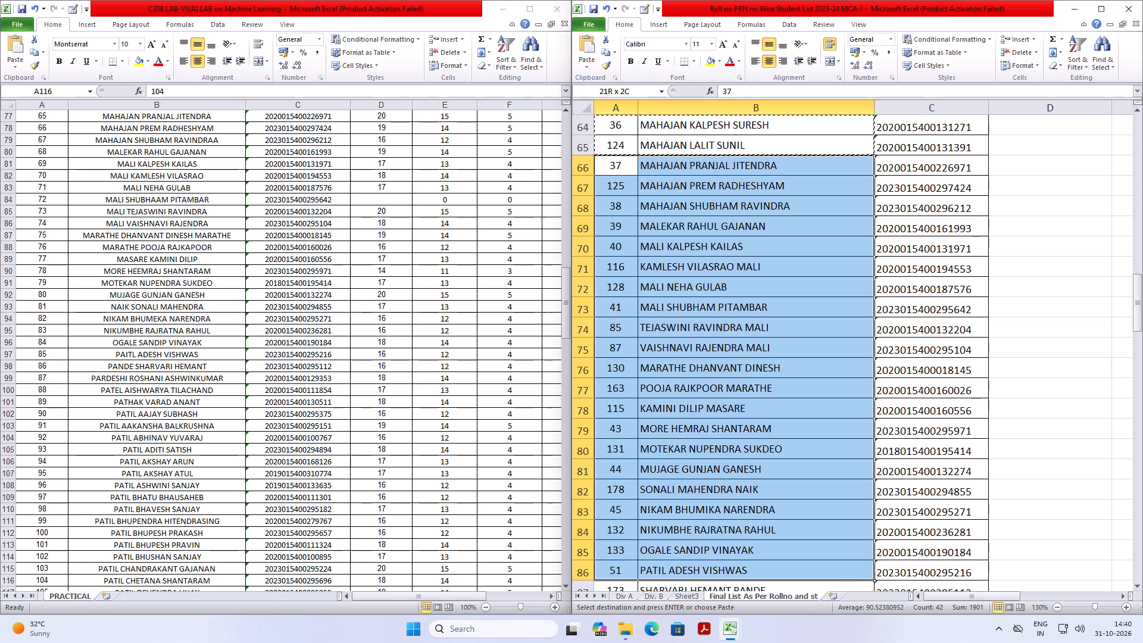
{"action": "left_click_drag", "start_coordinate": [752, 569], "coordinate": [752, 569]}
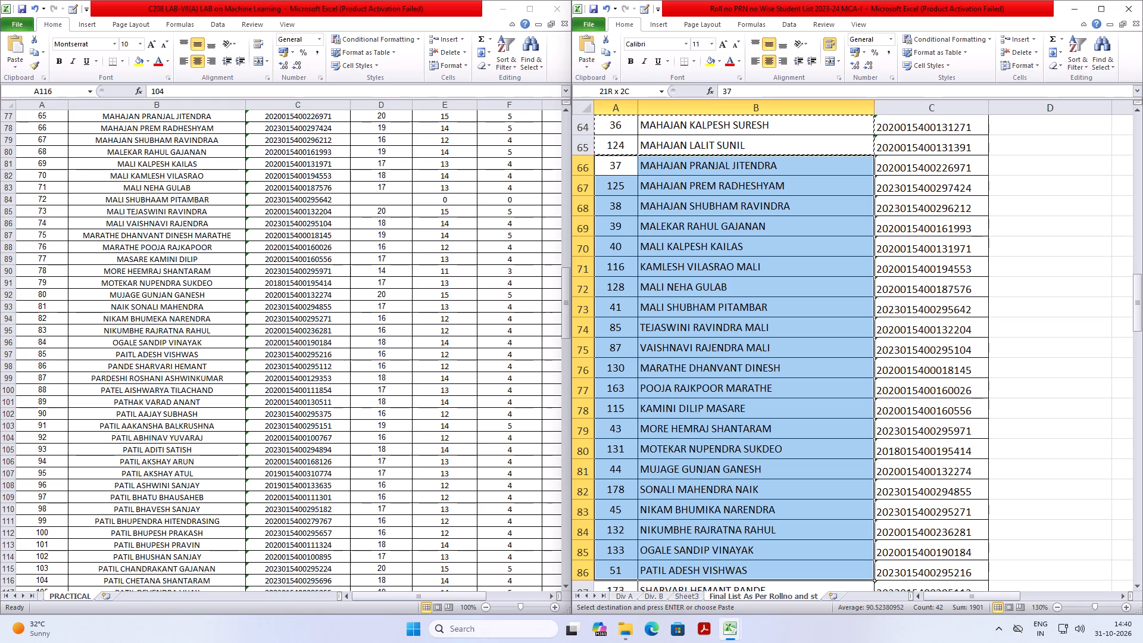
{"action": "left_click_drag", "start_coordinate": [752, 569], "coordinate": [751, 569]}
Extend the final list selection down to A66:B95, checking each name against the matching row of the C208 PRACTICAL sheet.
{"action": "left_click_drag", "start_coordinate": [751, 569], "coordinate": [745, 548]}
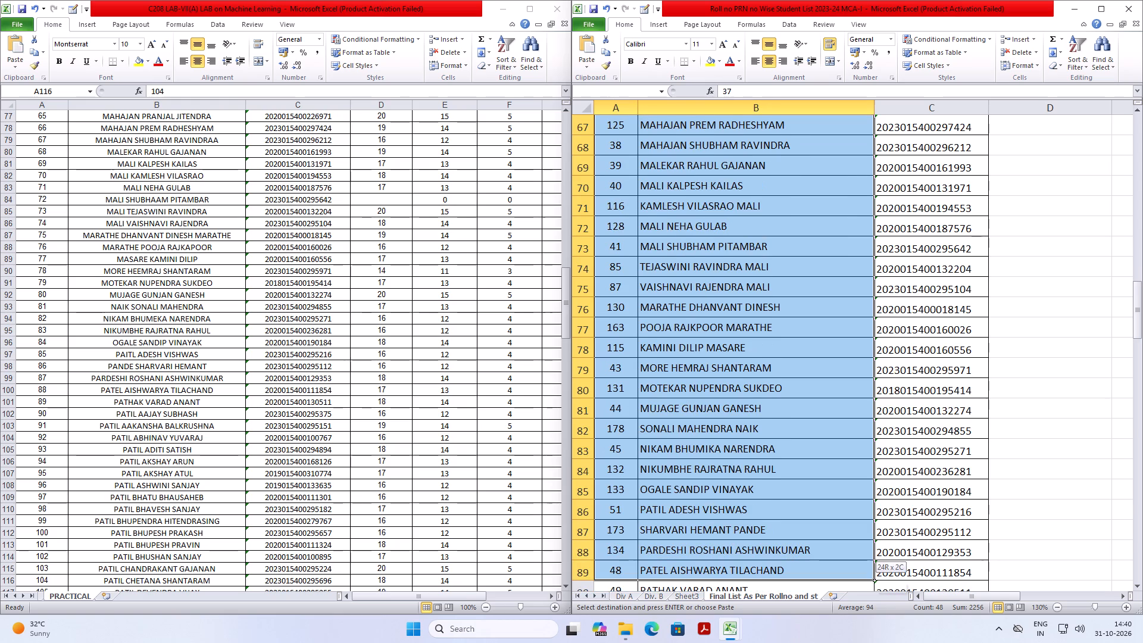
{"action": "left_click_drag", "start_coordinate": [745, 548], "coordinate": [745, 572]}
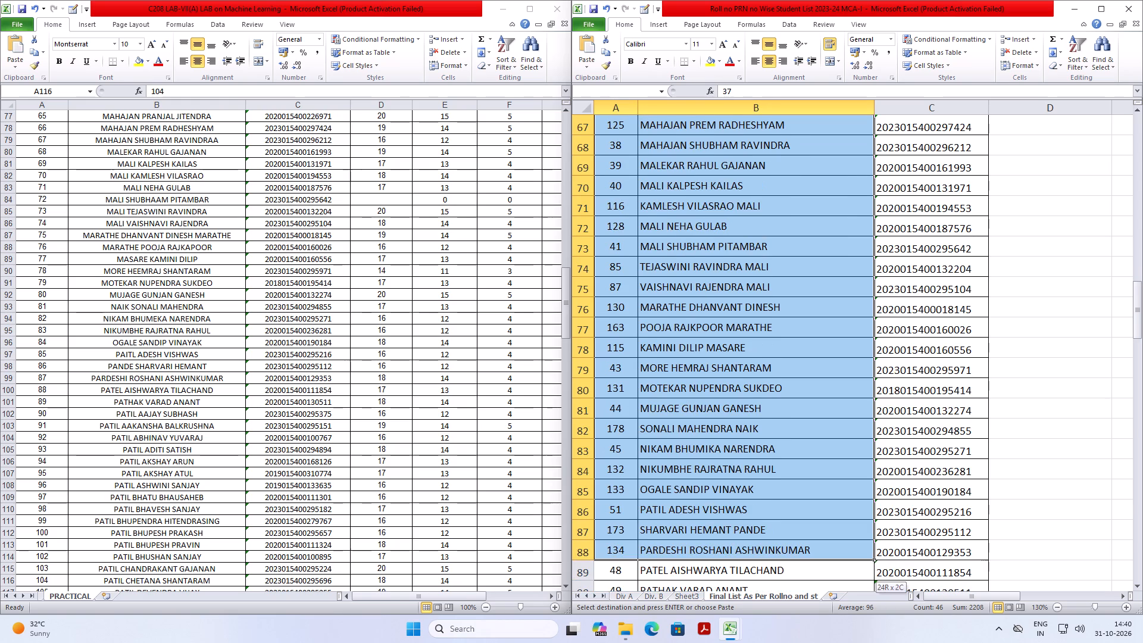
{"action": "left_click_drag", "start_coordinate": [745, 572], "coordinate": [745, 579]}
{"action": "left_click_drag", "start_coordinate": [745, 579], "coordinate": [758, 482]}
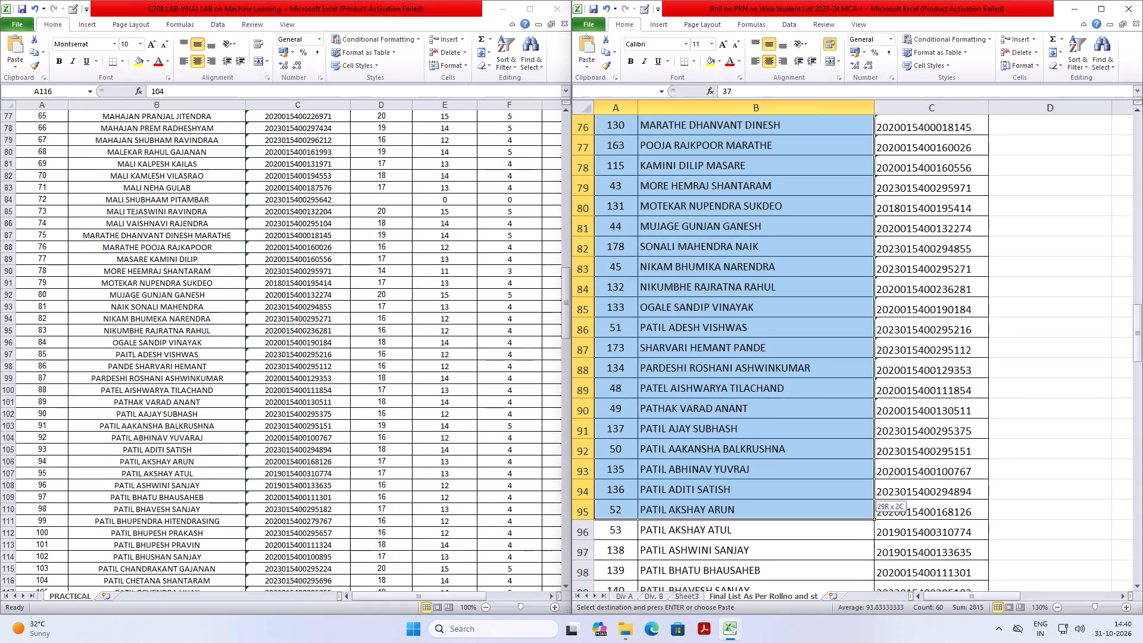
{"action": "left_click_drag", "start_coordinate": [758, 482], "coordinate": [770, 472]}
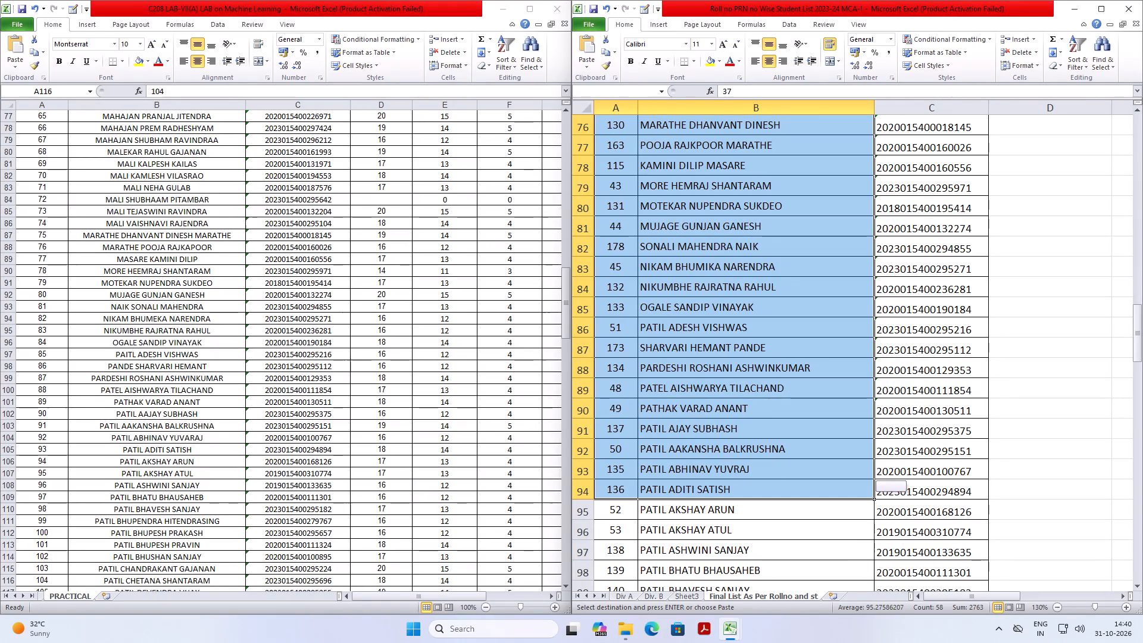
{"action": "left_click_drag", "start_coordinate": [770, 472], "coordinate": [779, 426]}
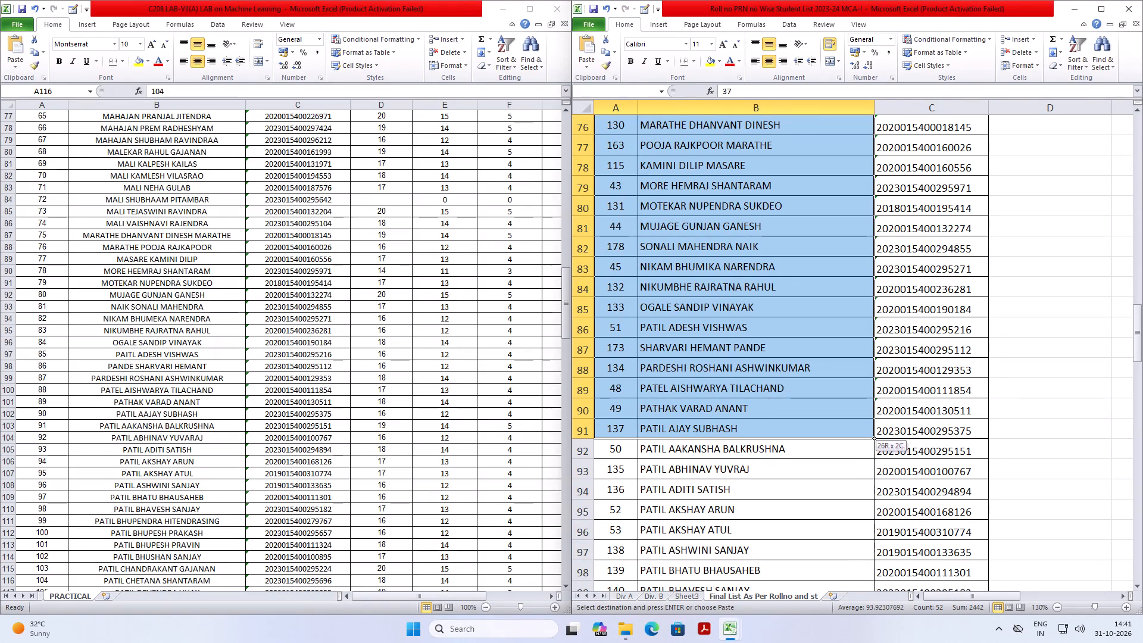
{"action": "left_click_drag", "start_coordinate": [779, 426], "coordinate": [780, 473]}
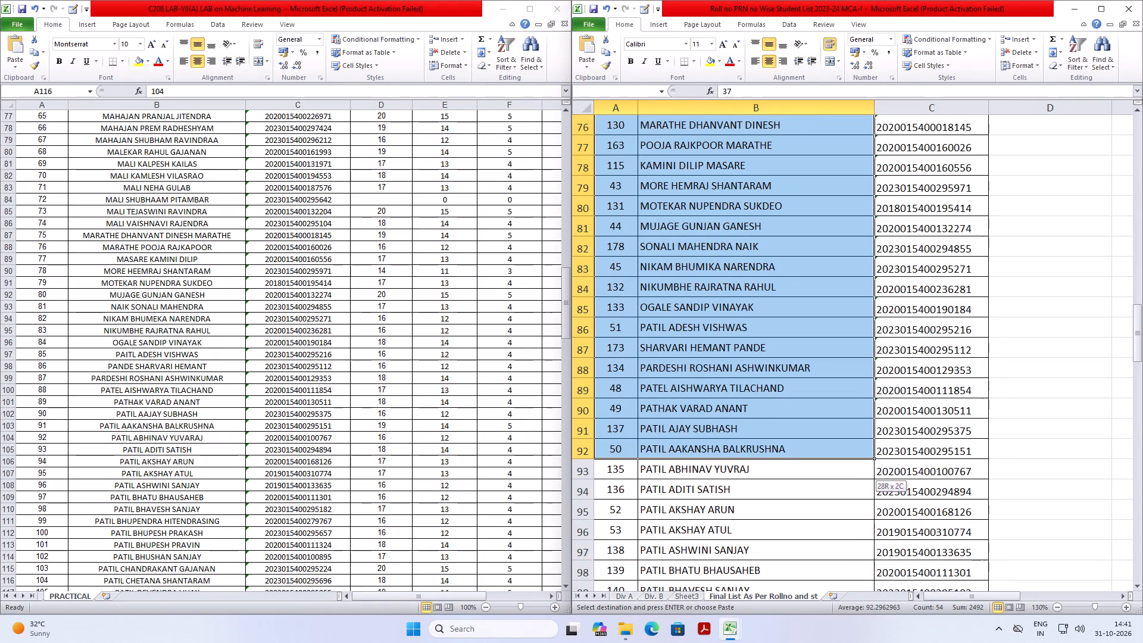
{"action": "left_click_drag", "start_coordinate": [780, 473], "coordinate": [780, 485]}
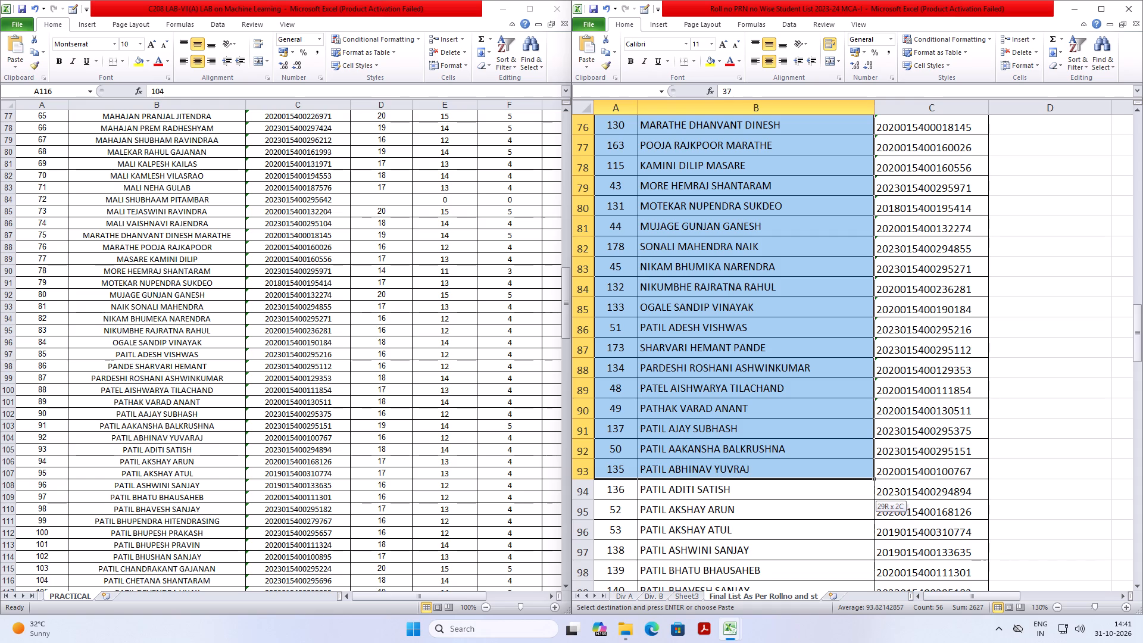
{"action": "left_click_drag", "start_coordinate": [780, 485], "coordinate": [777, 517]}
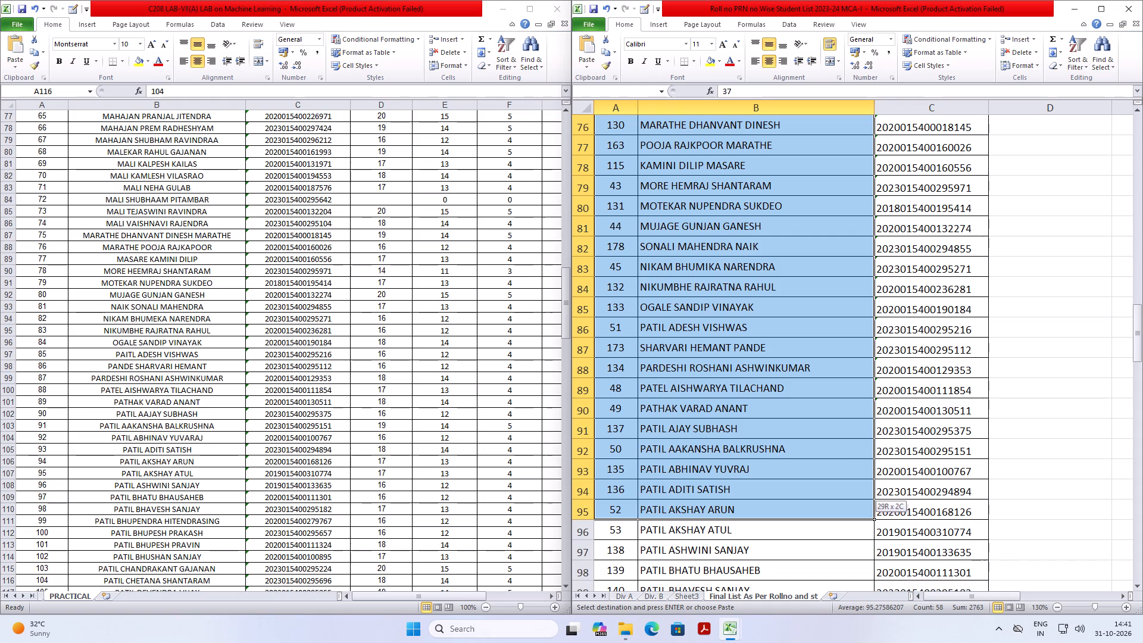
Extend the final list selection to A66:B105, matching names through row 116 of the C208 PRACTICAL sheet, and copy it.
{"action": "left_click_drag", "start_coordinate": [777, 517], "coordinate": [777, 532]}
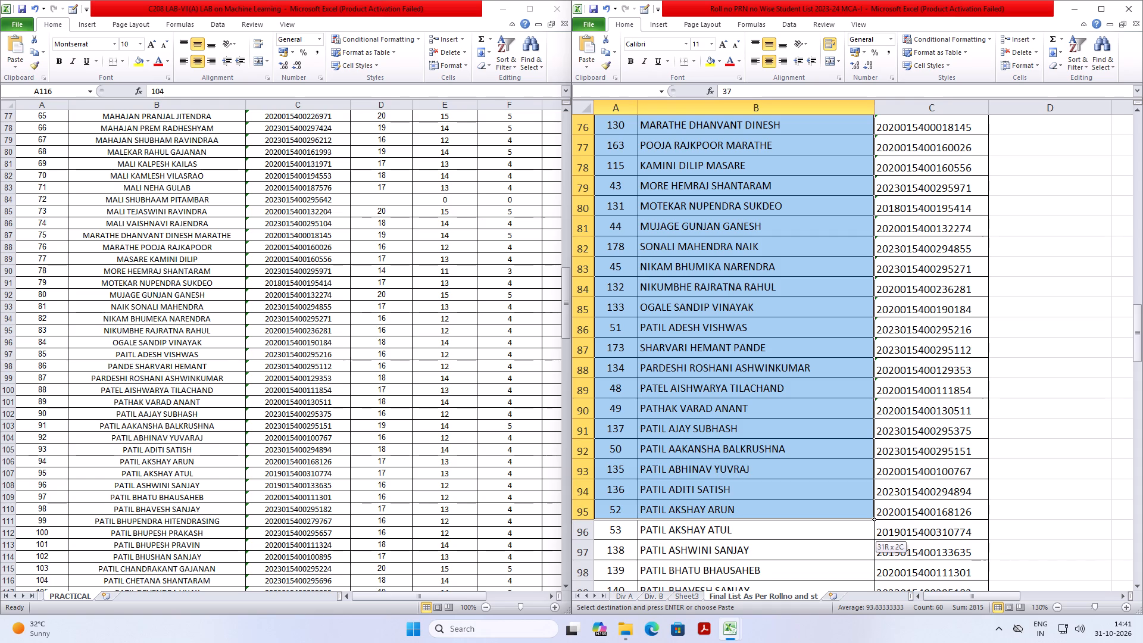
{"action": "left_click_drag", "start_coordinate": [777, 532], "coordinate": [777, 539]}
{"action": "left_click_drag", "start_coordinate": [777, 539], "coordinate": [777, 569]}
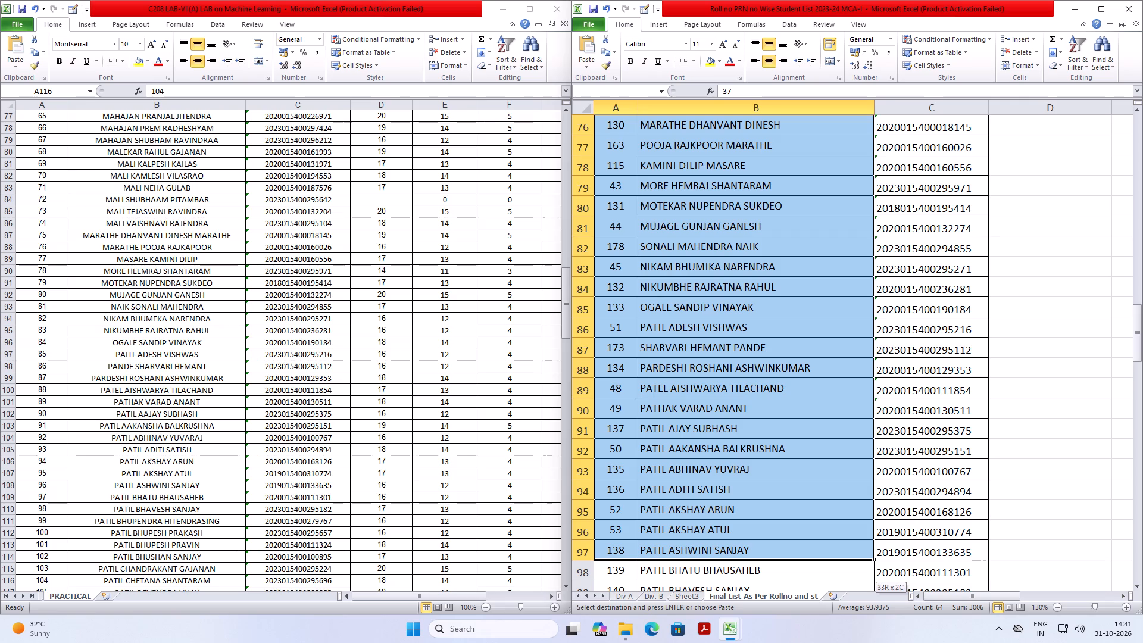
{"action": "left_click_drag", "start_coordinate": [777, 569], "coordinate": [777, 584]}
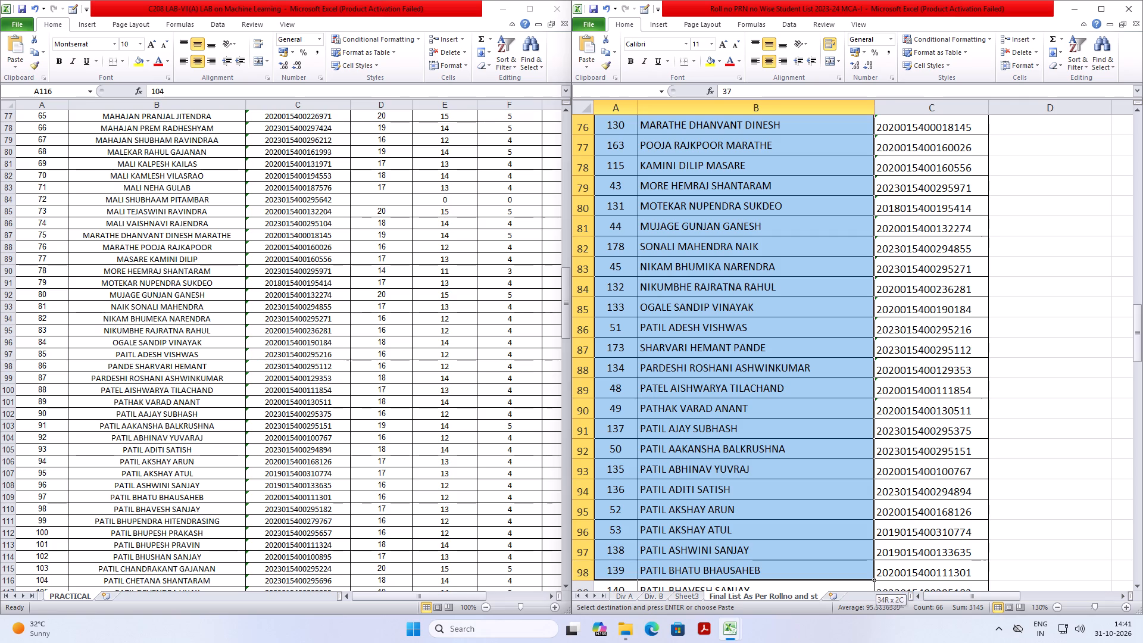
{"action": "left_click_drag", "start_coordinate": [777, 584], "coordinate": [777, 594]}
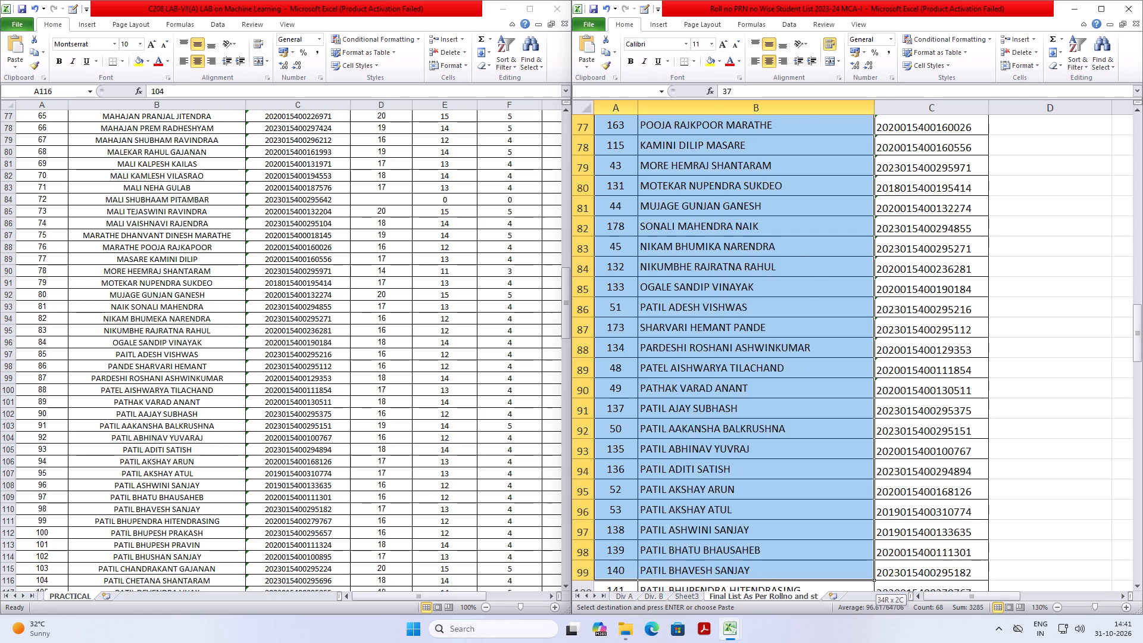
{"action": "left_click_drag", "start_coordinate": [777, 594], "coordinate": [786, 534]}
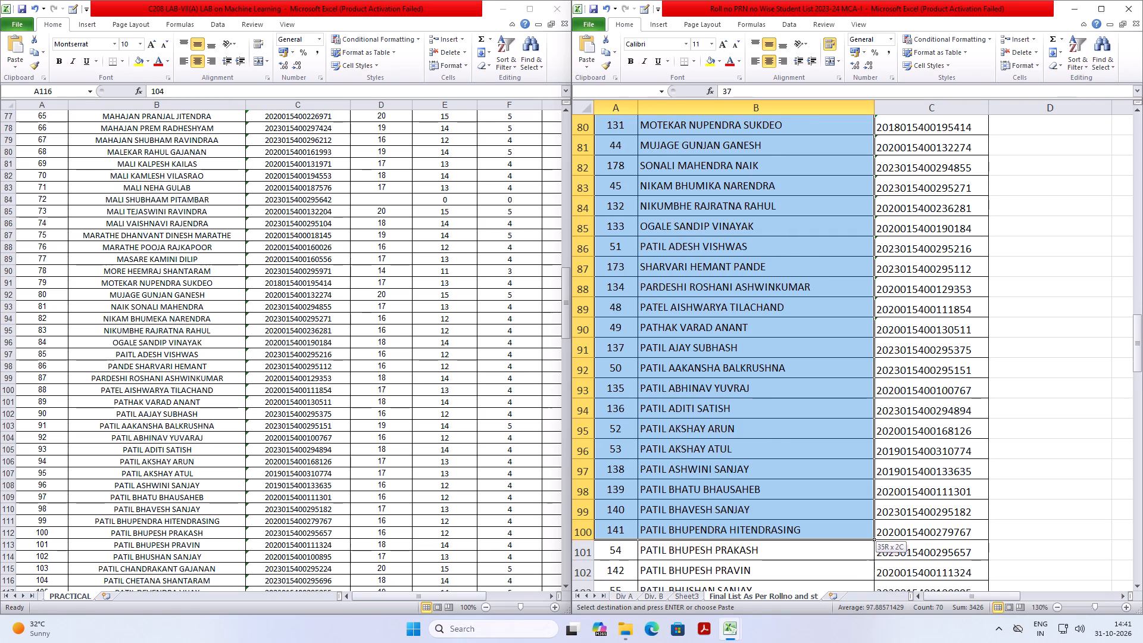
{"action": "left_click_drag", "start_coordinate": [786, 534], "coordinate": [787, 563]}
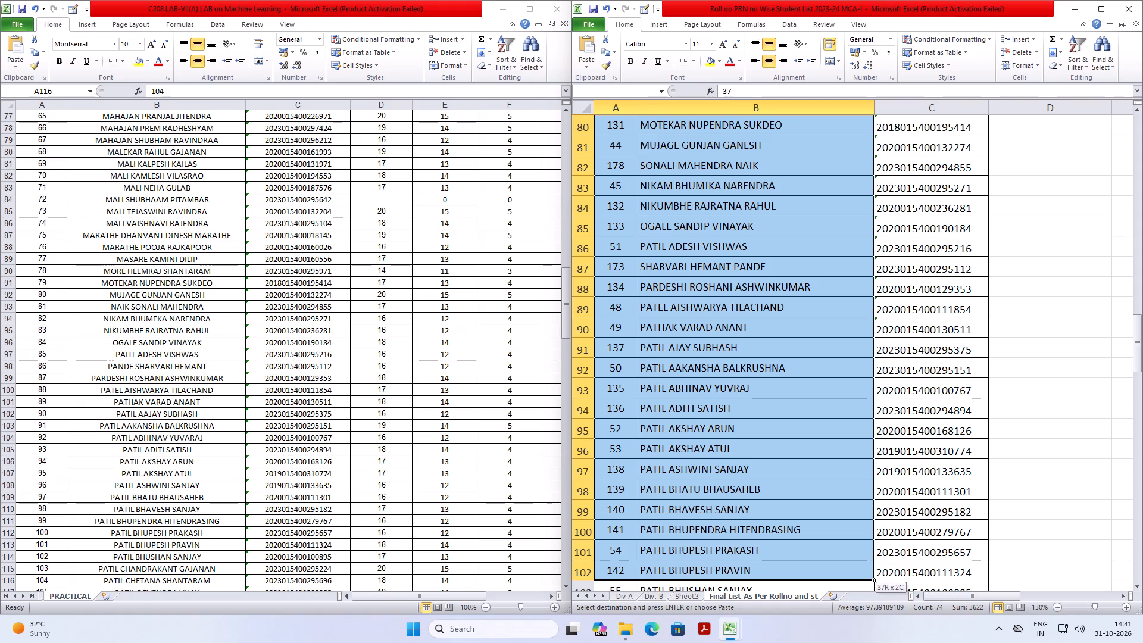
{"action": "left_click_drag", "start_coordinate": [787, 563], "coordinate": [781, 545]}
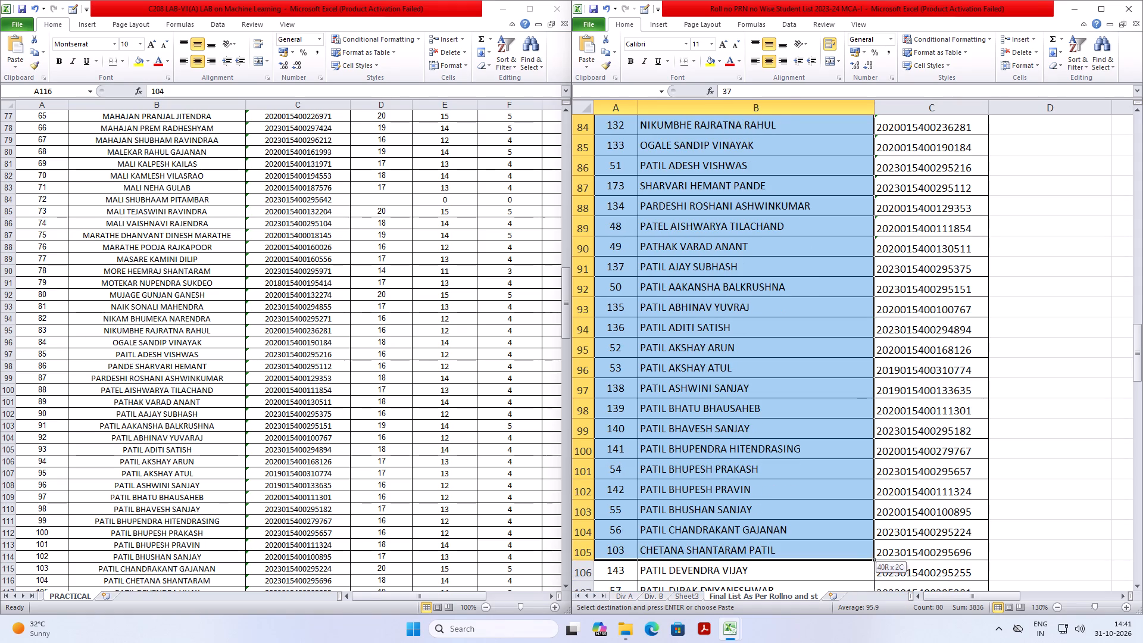
{"action": "left_click_drag", "start_coordinate": [781, 545], "coordinate": [783, 554]}
{"action": "left_click_drag", "start_coordinate": [783, 554], "coordinate": [783, 559]}
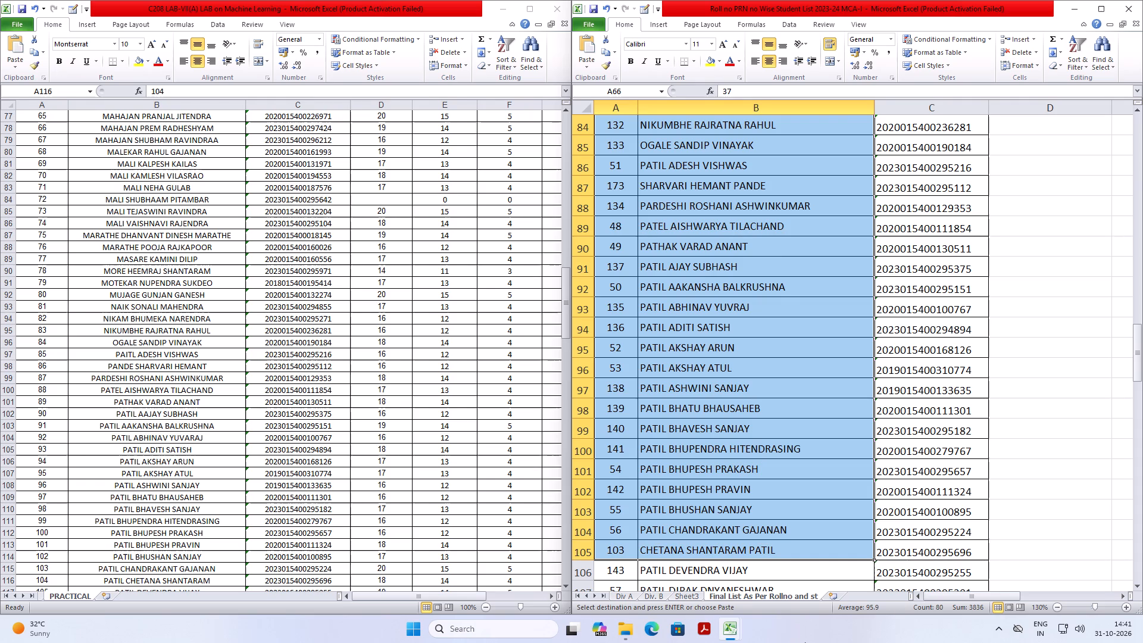
{"action": "key", "text": "ctrl+c"}
Paste the copied roll numbers and names over the serial numbers and student names from A77 on the C208 PRACTICAL sheet.
{"action": "scroll", "coordinate": [55, 163], "scroll_direction": "up", "scroll_amount": 2}
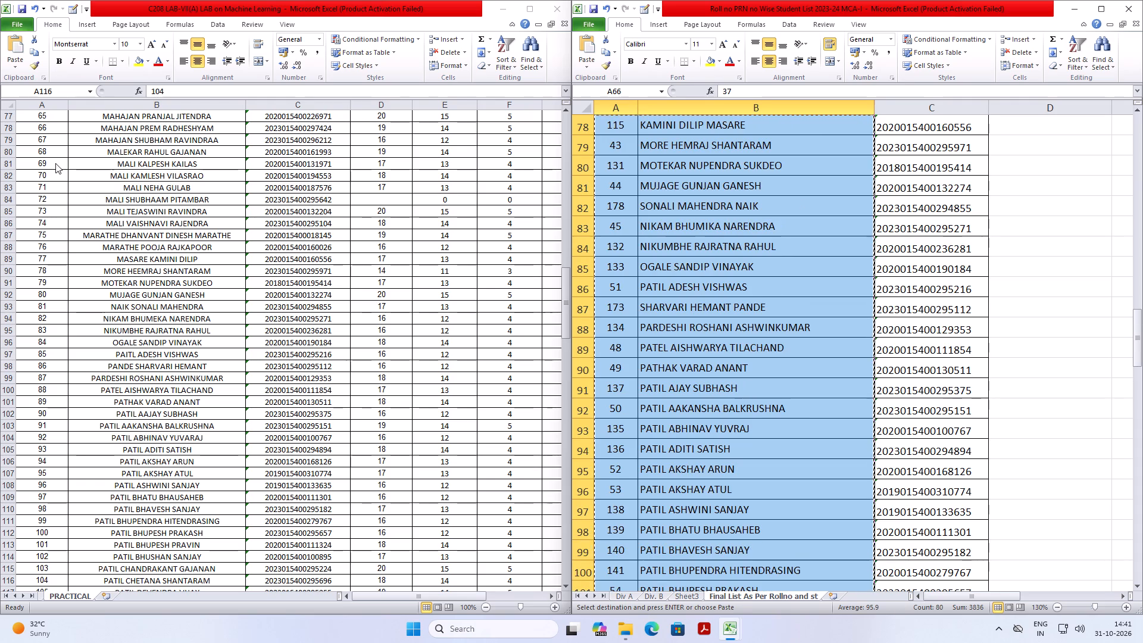
{"action": "left_click", "coordinate": [51, 113]}
{"action": "left_click", "coordinate": [55, 119]}
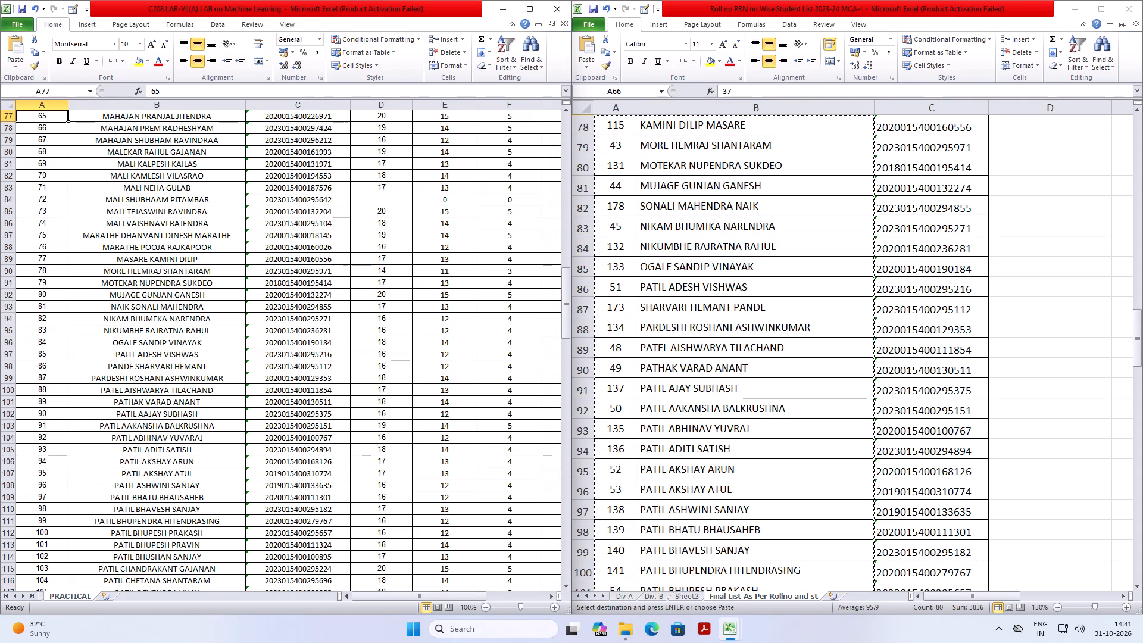
{"action": "scroll", "coordinate": [811, 255], "scroll_direction": "up", "scroll_amount": 6}
{"action": "left_click", "coordinate": [807, 274]}
{"action": "scroll", "coordinate": [807, 274], "scroll_direction": "up", "scroll_amount": 4}
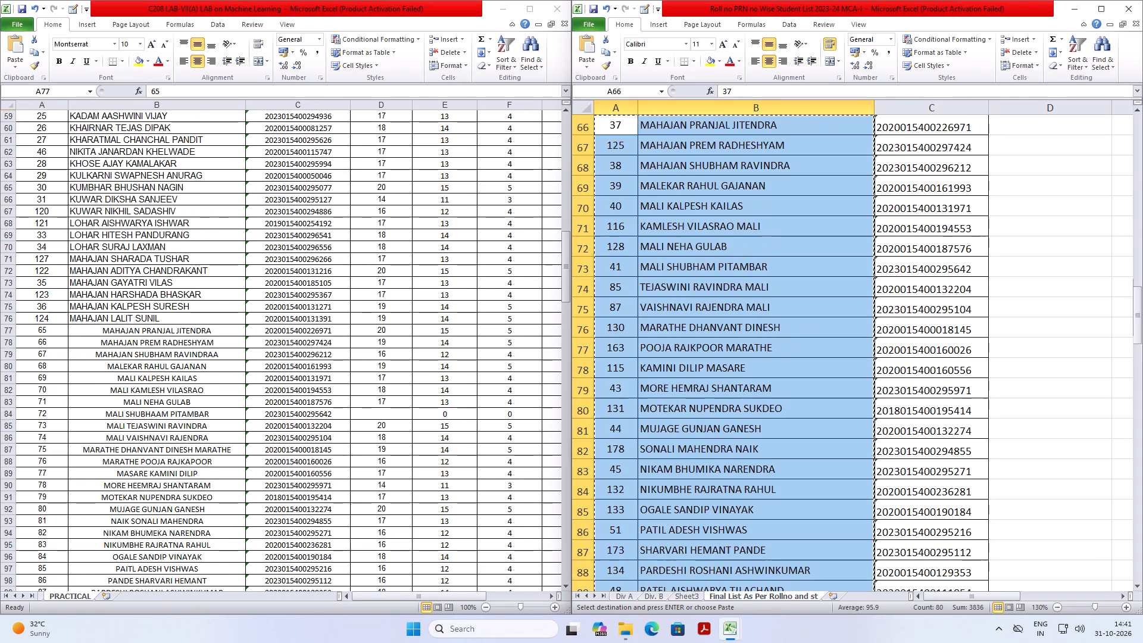
{"action": "scroll", "coordinate": [807, 274], "scroll_direction": "up", "scroll_amount": 5}
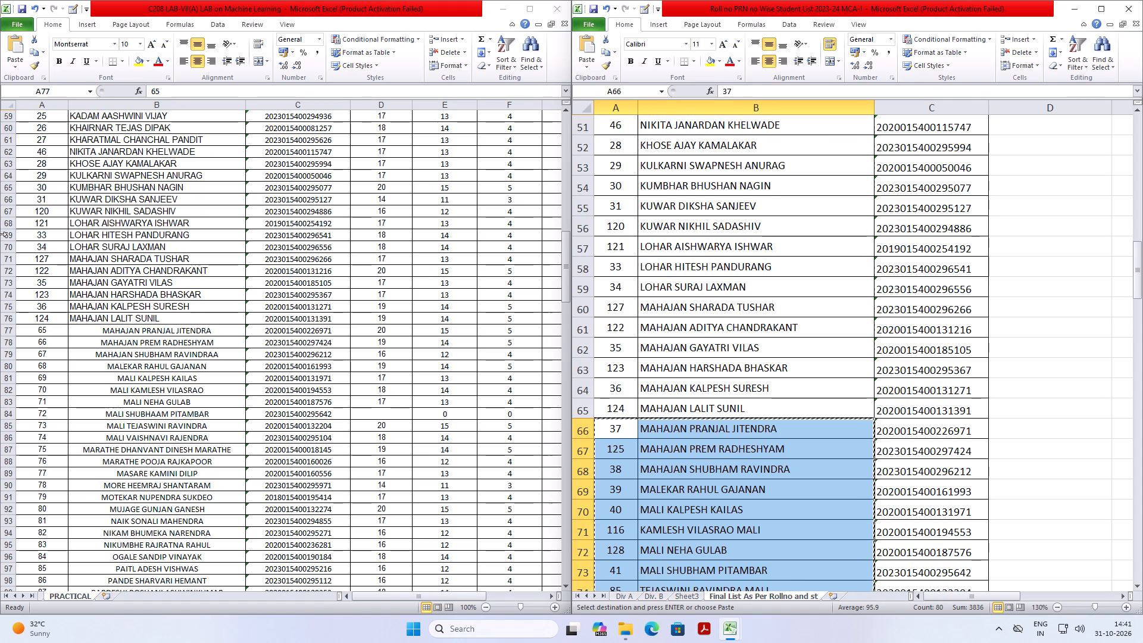
{"action": "left_click", "coordinate": [38, 329]}
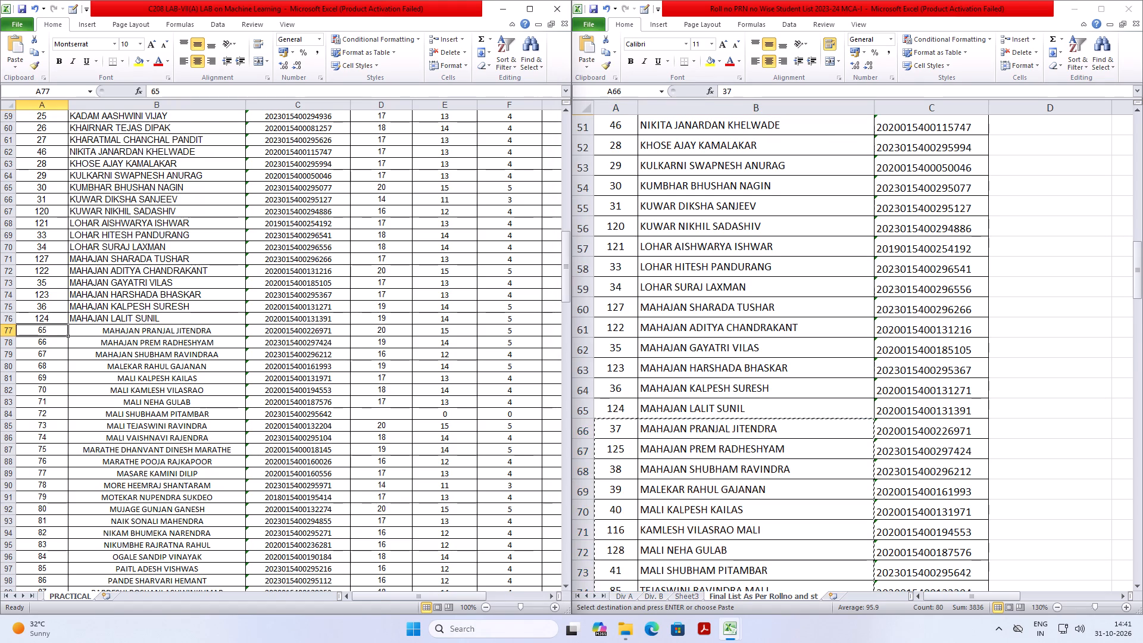
{"action": "key", "text": "ctrl+v"}
Examine the student rows still to replace from row 117 on the C208 PRACTICAL sheet and the final list rows from 106.
{"action": "scroll", "coordinate": [432, 480], "scroll_direction": "down", "scroll_amount": 7}
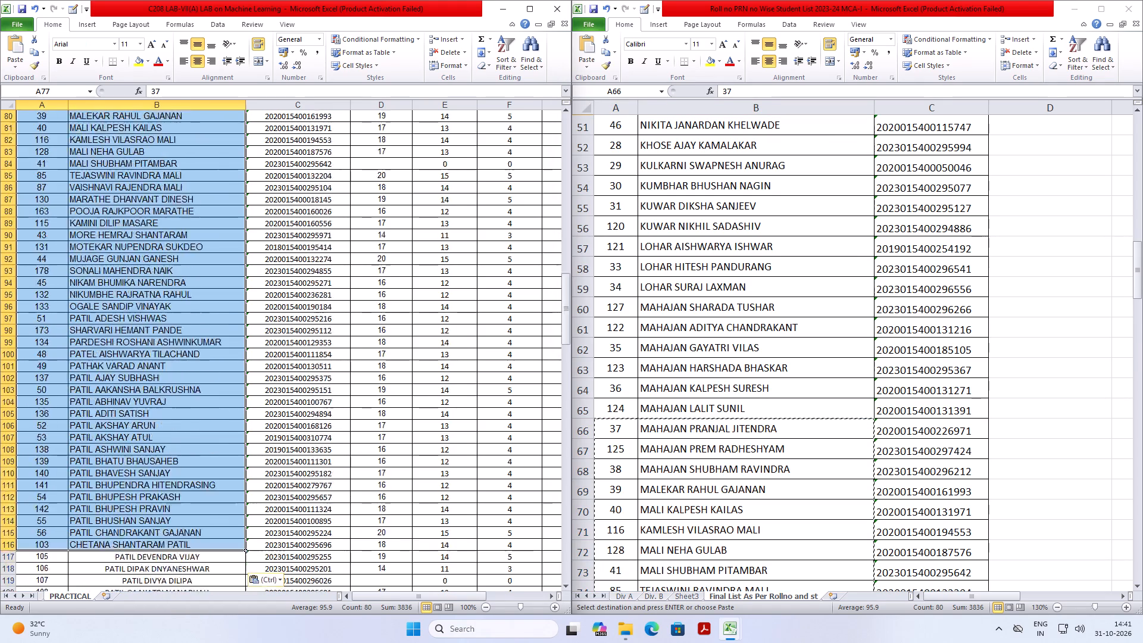
{"action": "scroll", "coordinate": [432, 480], "scroll_direction": "down", "scroll_amount": 10}
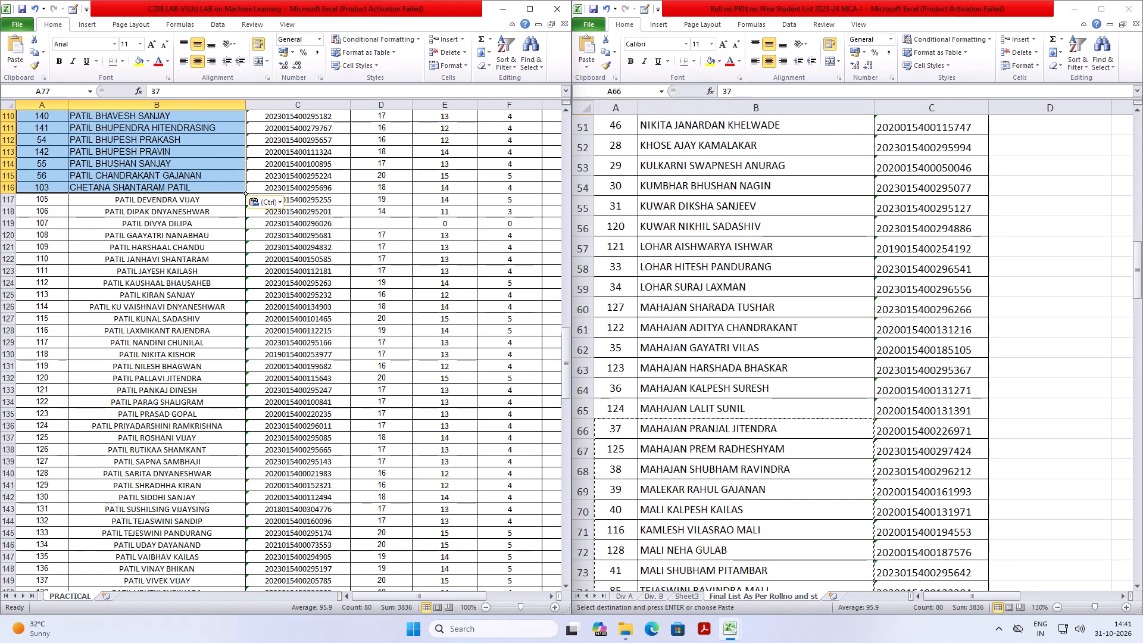
{"action": "scroll", "coordinate": [124, 242], "scroll_direction": "down", "scroll_amount": 2}
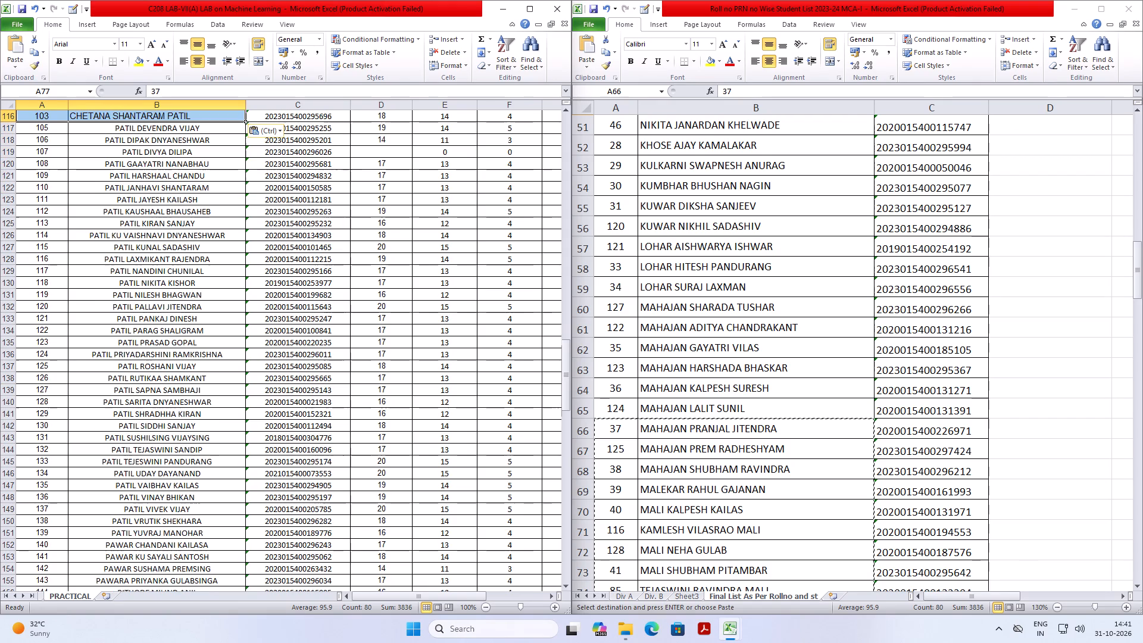
{"action": "left_click", "coordinate": [820, 391]}
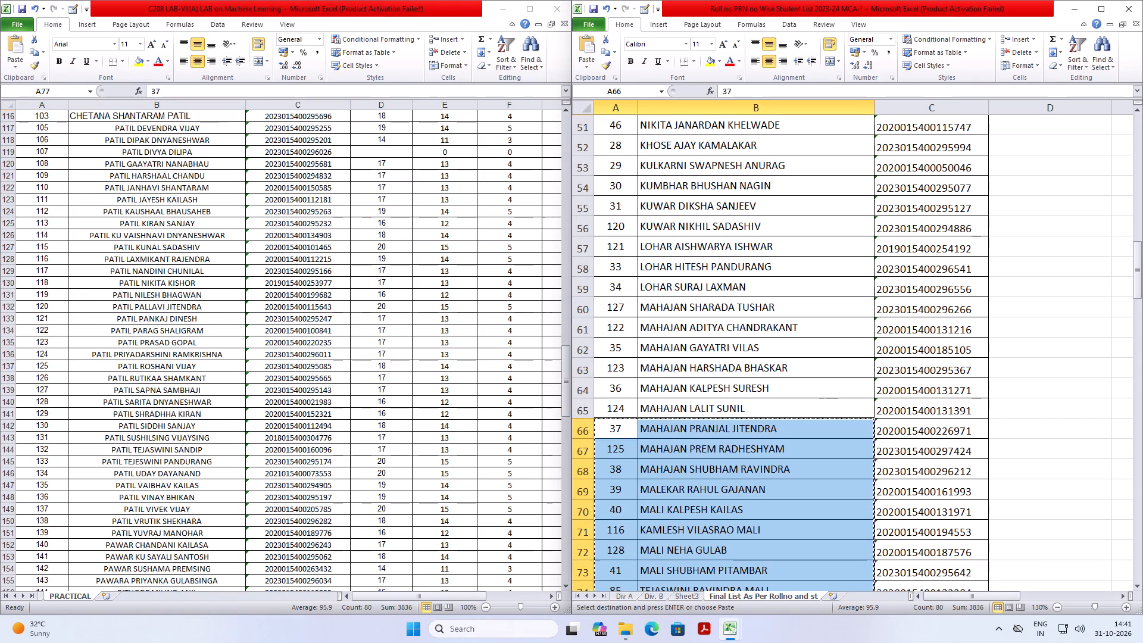
{"action": "scroll", "coordinate": [820, 391], "scroll_direction": "down", "scroll_amount": 20}
{"action": "scroll", "coordinate": [820, 391], "scroll_direction": "up", "scroll_amount": 2}
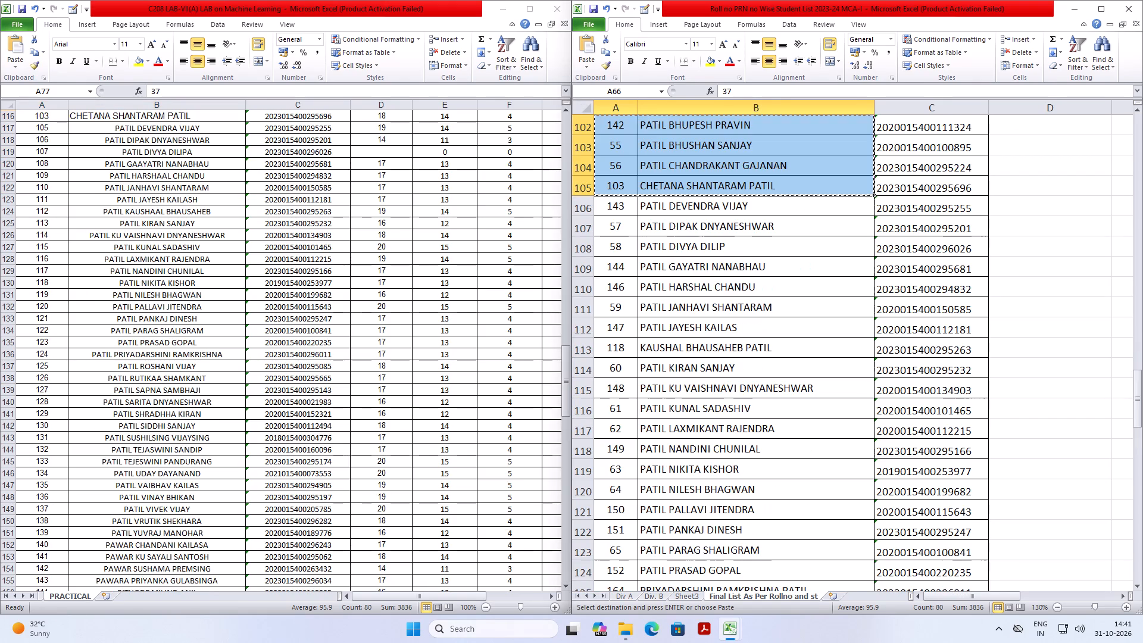
{"action": "scroll", "coordinate": [820, 391], "scroll_direction": "up", "scroll_amount": 1}
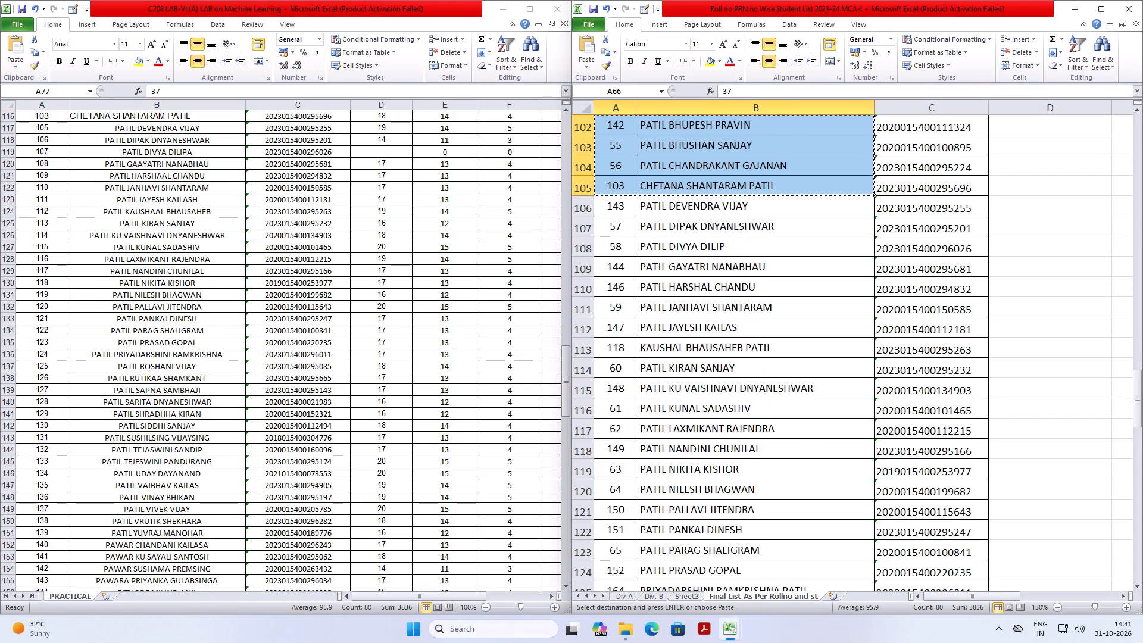
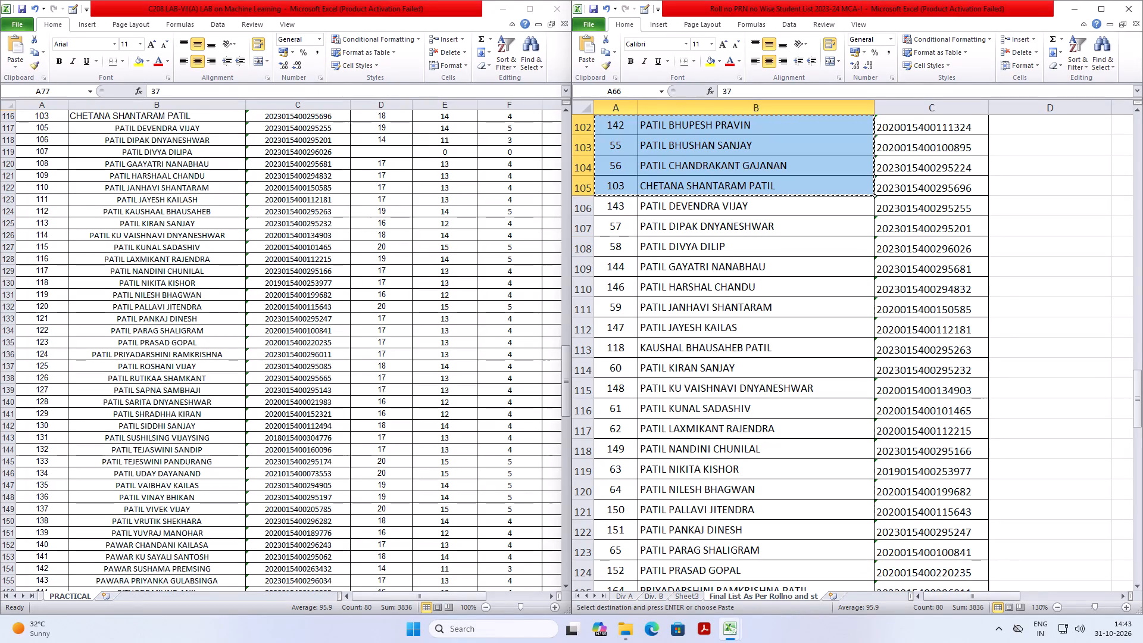
Select roll numbers and names in A106:B125 of the final list, checking each name against the C208 PRACTICAL sheet from row 117.
{"action": "left_click_drag", "start_coordinate": [628, 210], "coordinate": [702, 230]}
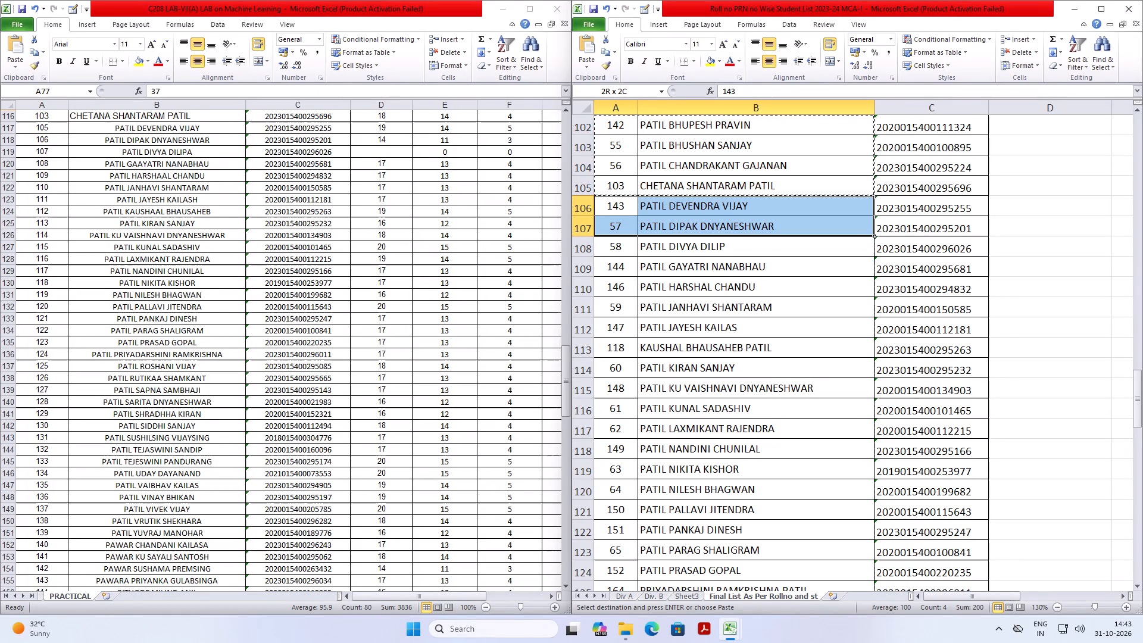
{"action": "left_click_drag", "start_coordinate": [702, 230], "coordinate": [700, 254]}
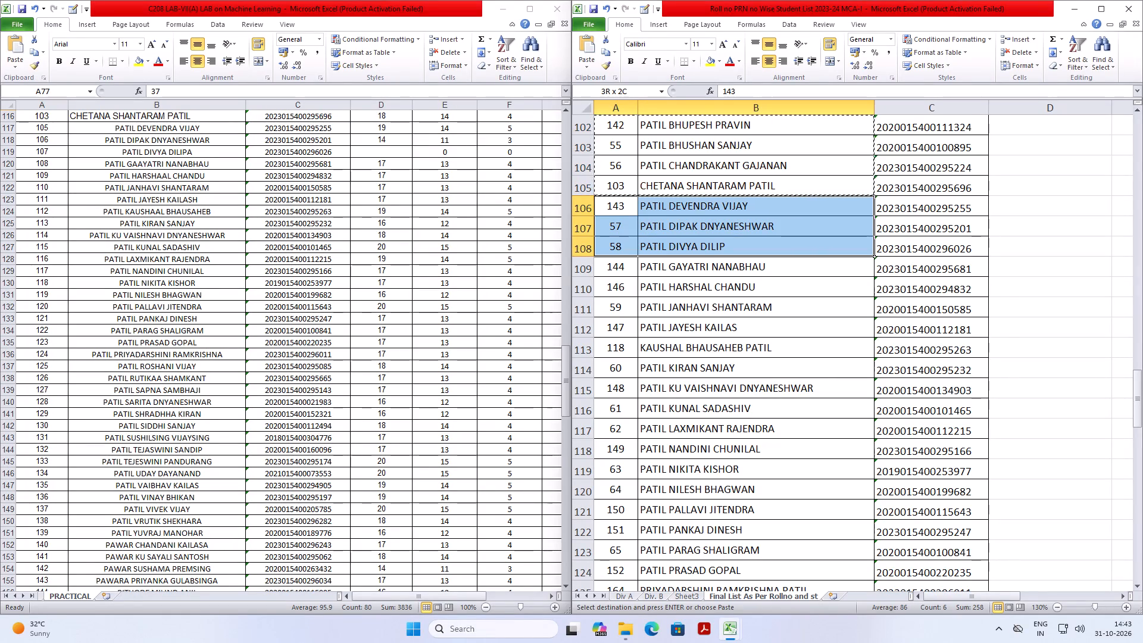
{"action": "left_click_drag", "start_coordinate": [700, 254], "coordinate": [703, 288]}
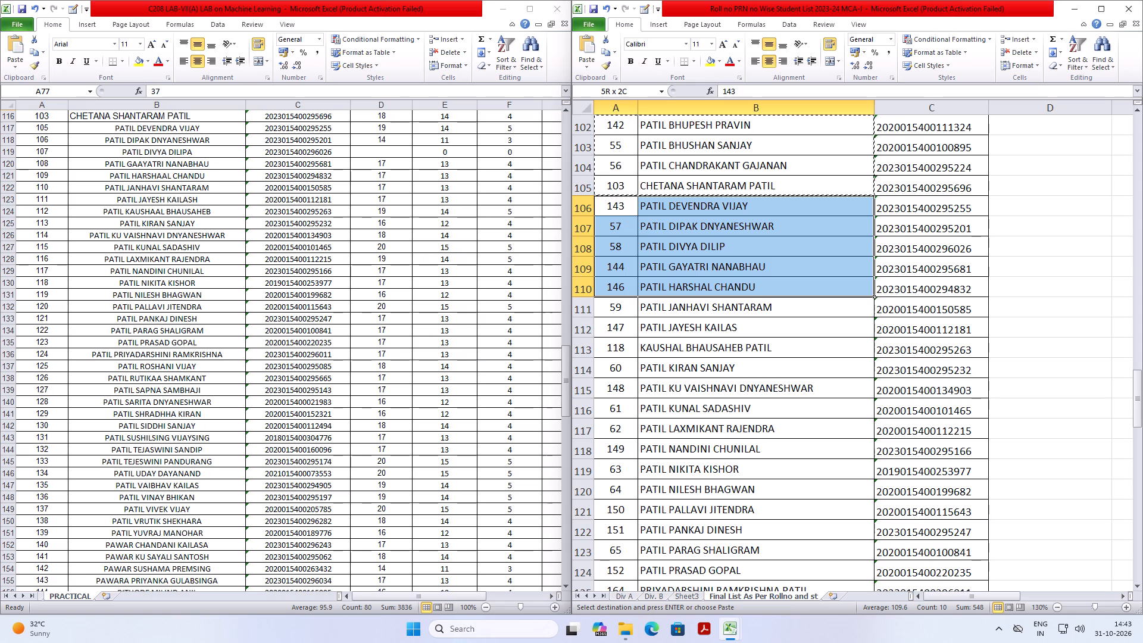
{"action": "left_click_drag", "start_coordinate": [703, 288], "coordinate": [705, 309]}
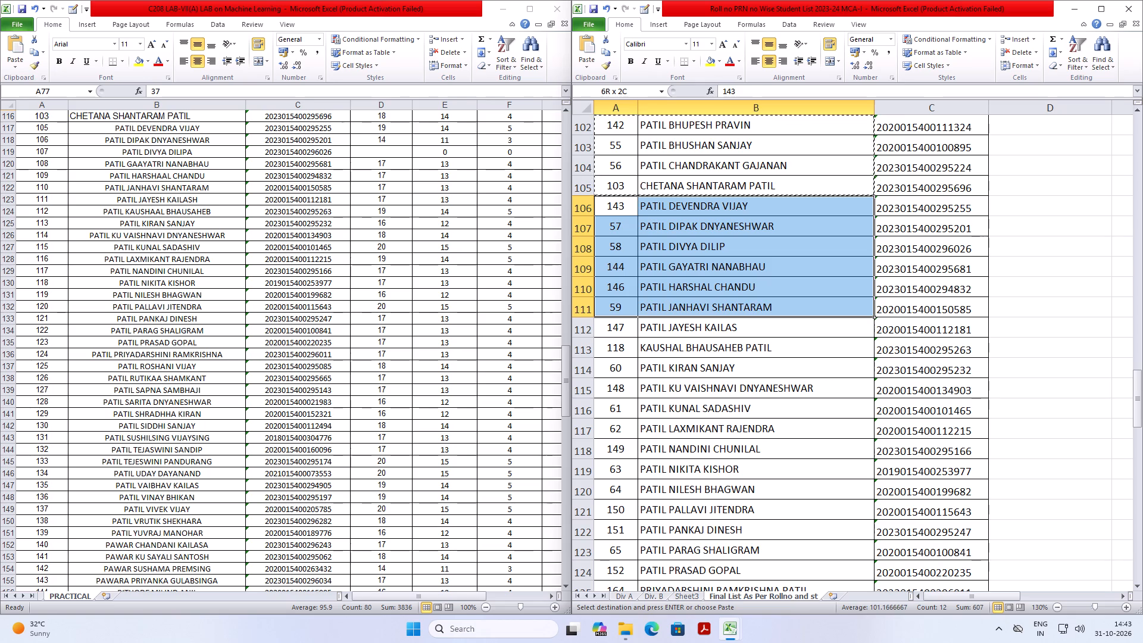
{"action": "left_click_drag", "start_coordinate": [705, 309], "coordinate": [694, 368]}
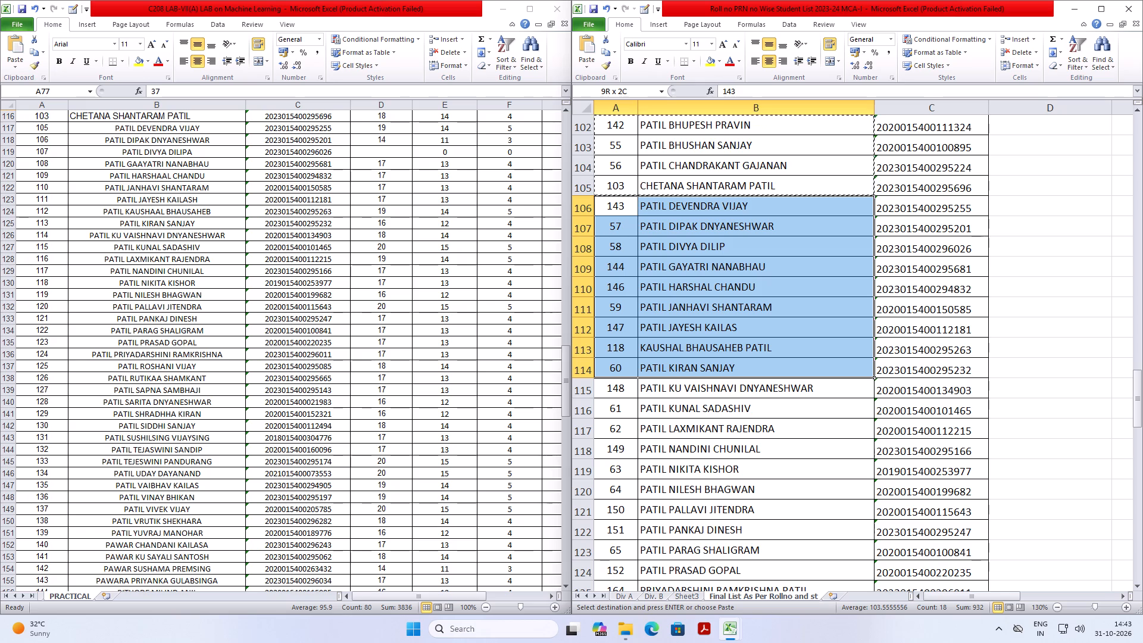
{"action": "left_click_drag", "start_coordinate": [694, 368], "coordinate": [694, 404]}
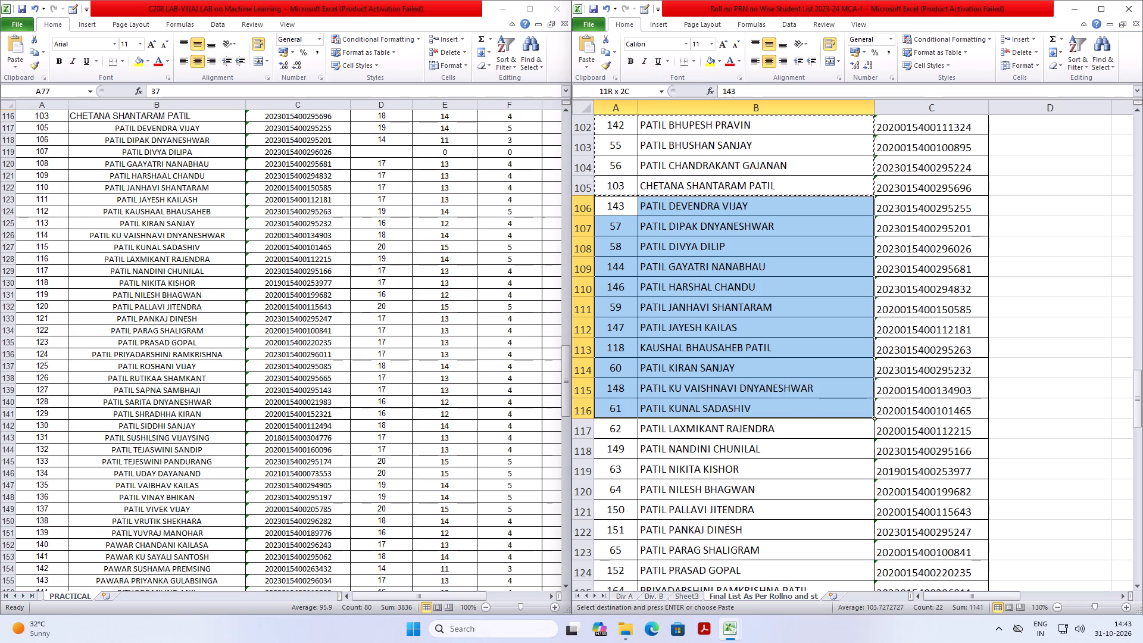
{"action": "left_click_drag", "start_coordinate": [694, 404], "coordinate": [694, 453]}
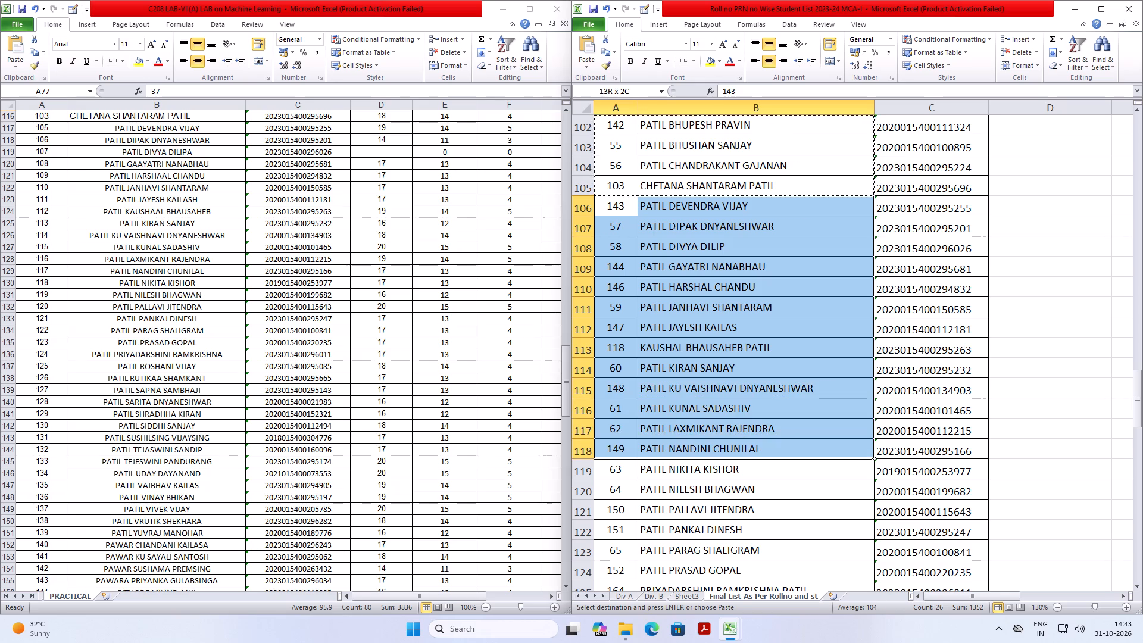
{"action": "left_click_drag", "start_coordinate": [694, 453], "coordinate": [686, 485]}
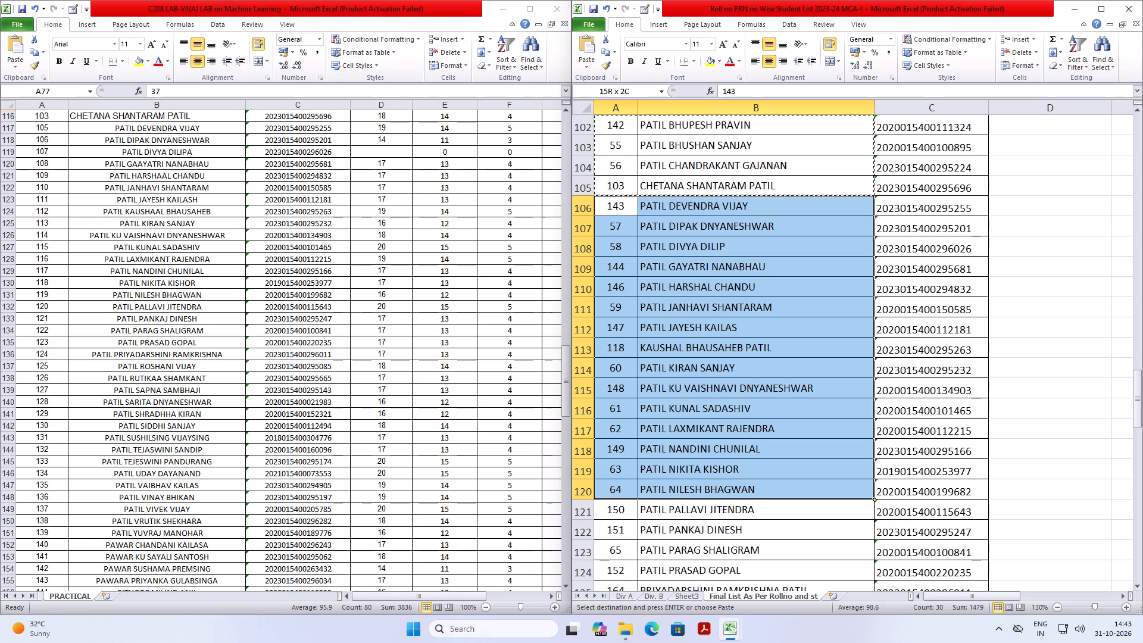
{"action": "left_click_drag", "start_coordinate": [686, 485], "coordinate": [686, 510]}
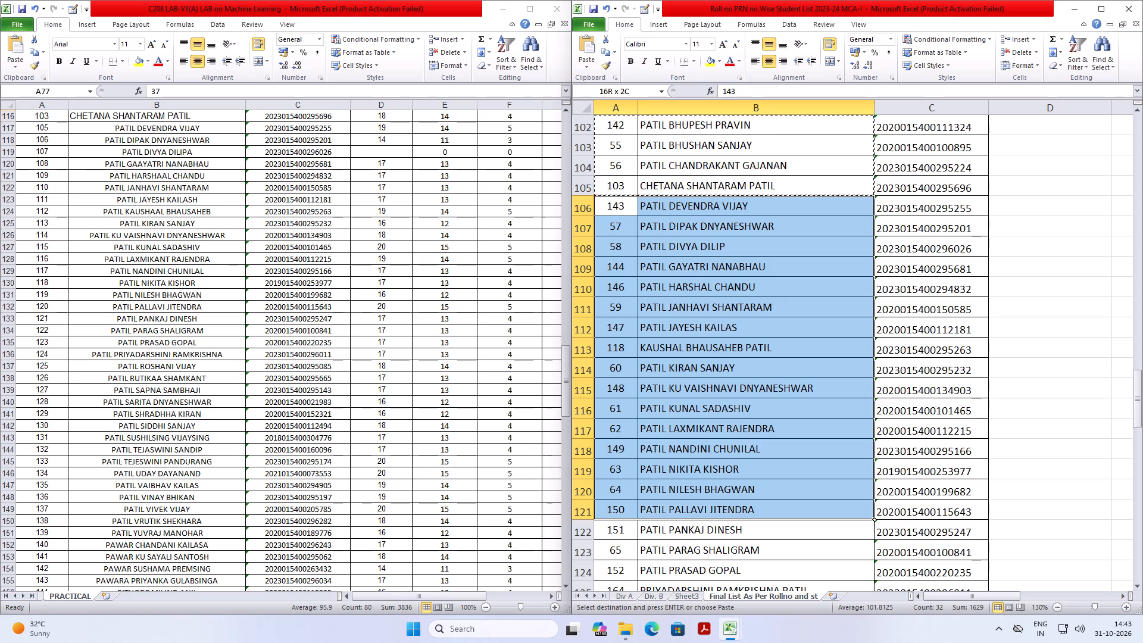
{"action": "left_click_drag", "start_coordinate": [686, 510], "coordinate": [669, 583]}
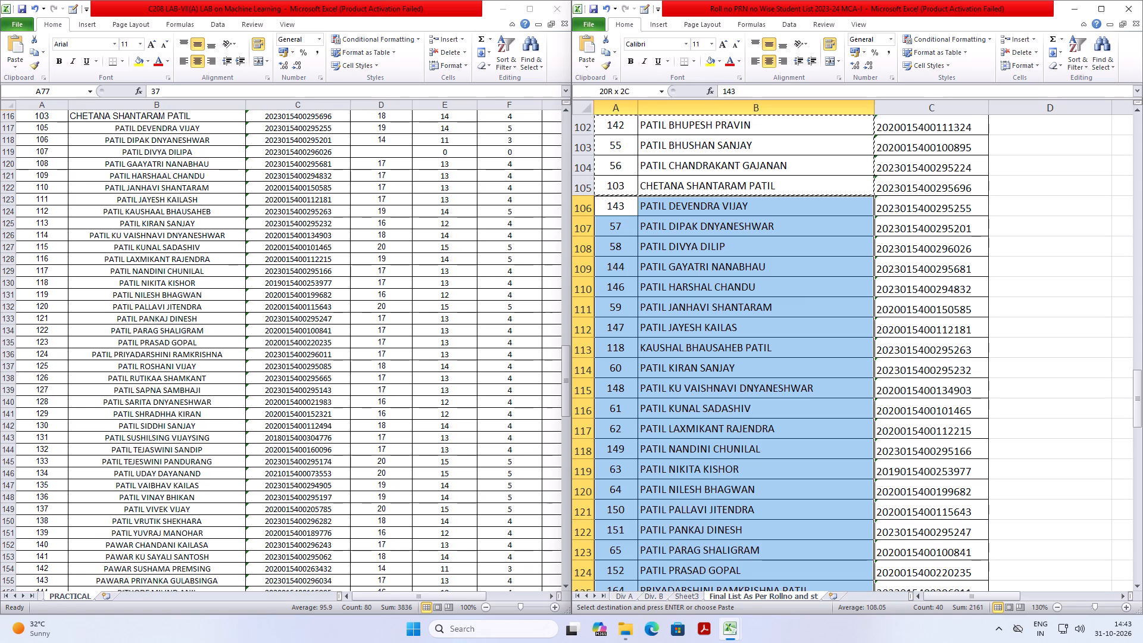
{"action": "left_click_drag", "start_coordinate": [669, 583], "coordinate": [676, 580]}
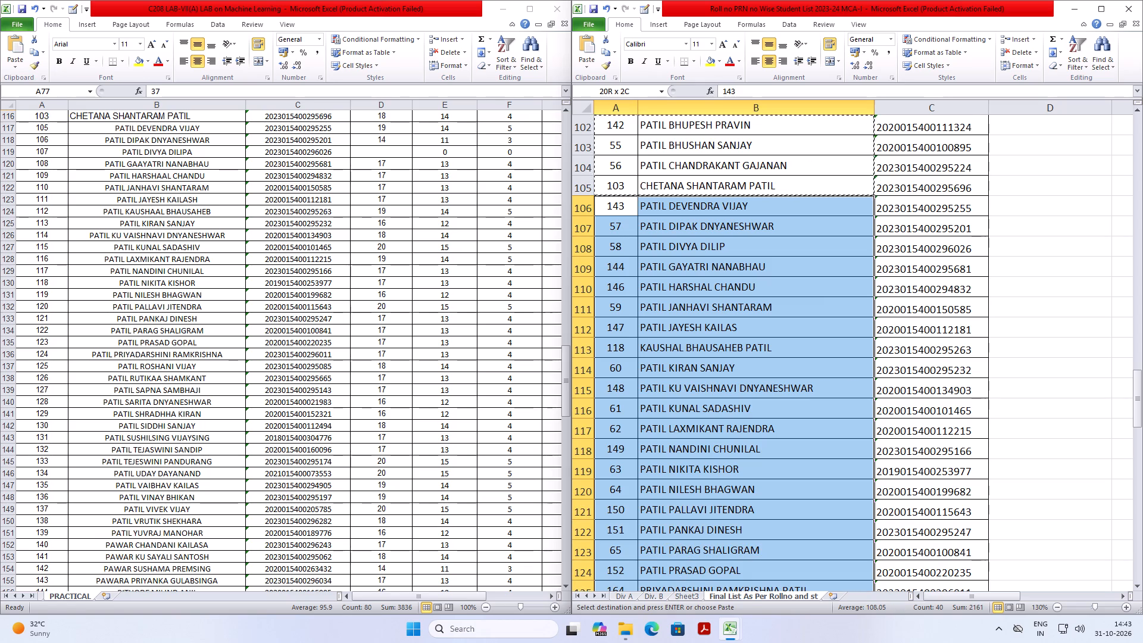
Extend the final list selection down to A106:B130, matching the names against rows 137 to 141 of the C208 PRACTICAL sheet.
{"action": "left_click_drag", "start_coordinate": [676, 580], "coordinate": [679, 598]}
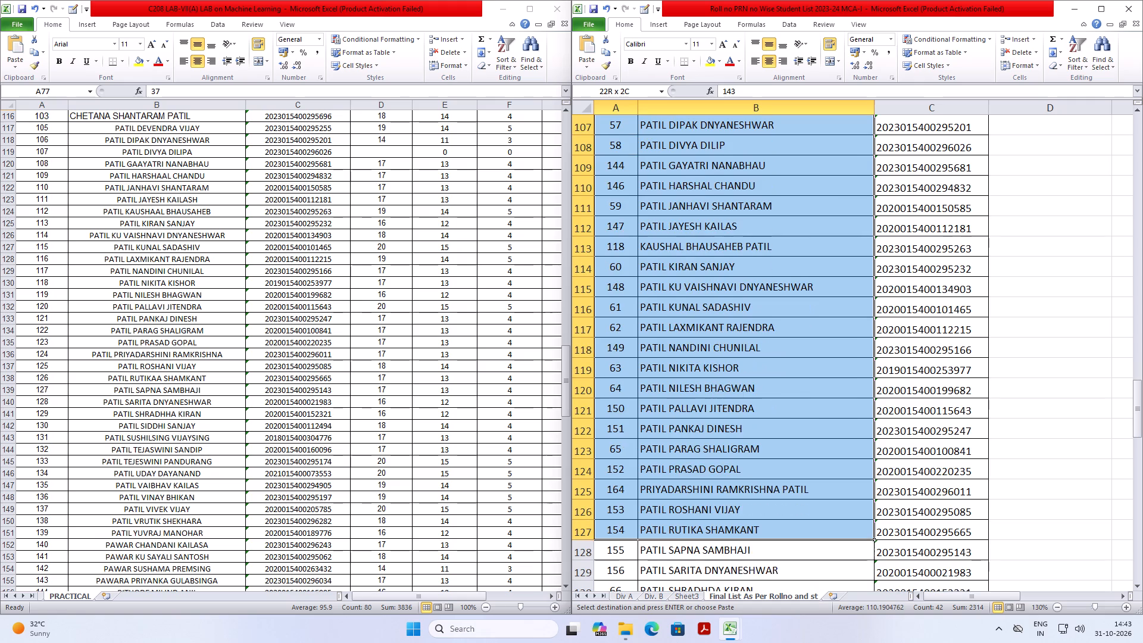
{"action": "left_click_drag", "start_coordinate": [679, 598], "coordinate": [688, 565]}
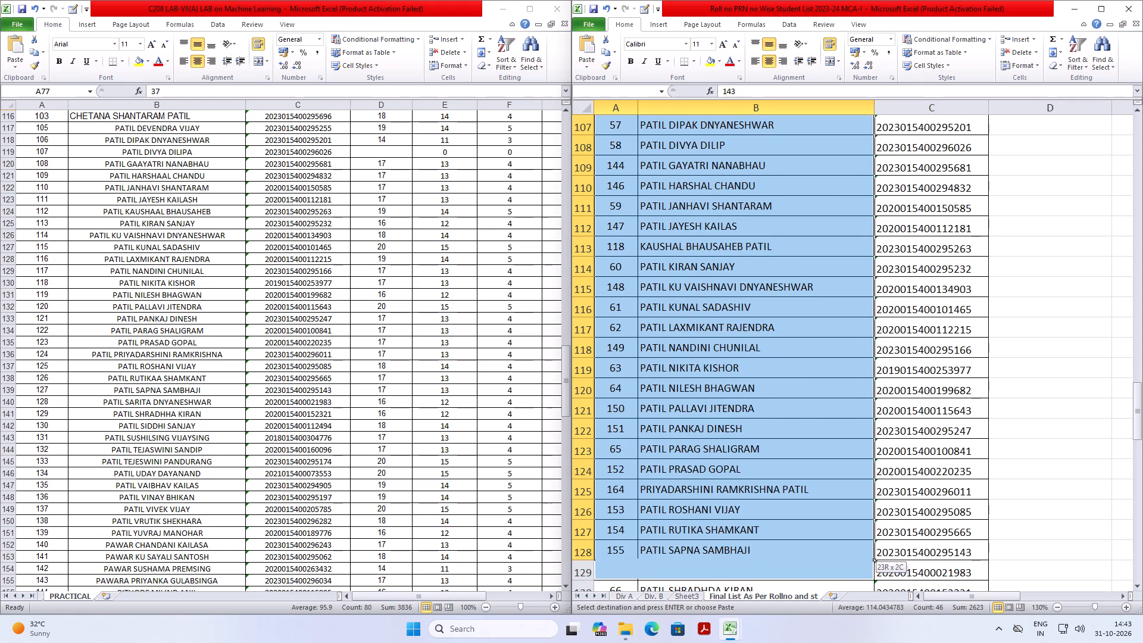
{"action": "left_click_drag", "start_coordinate": [688, 565], "coordinate": [688, 594]}
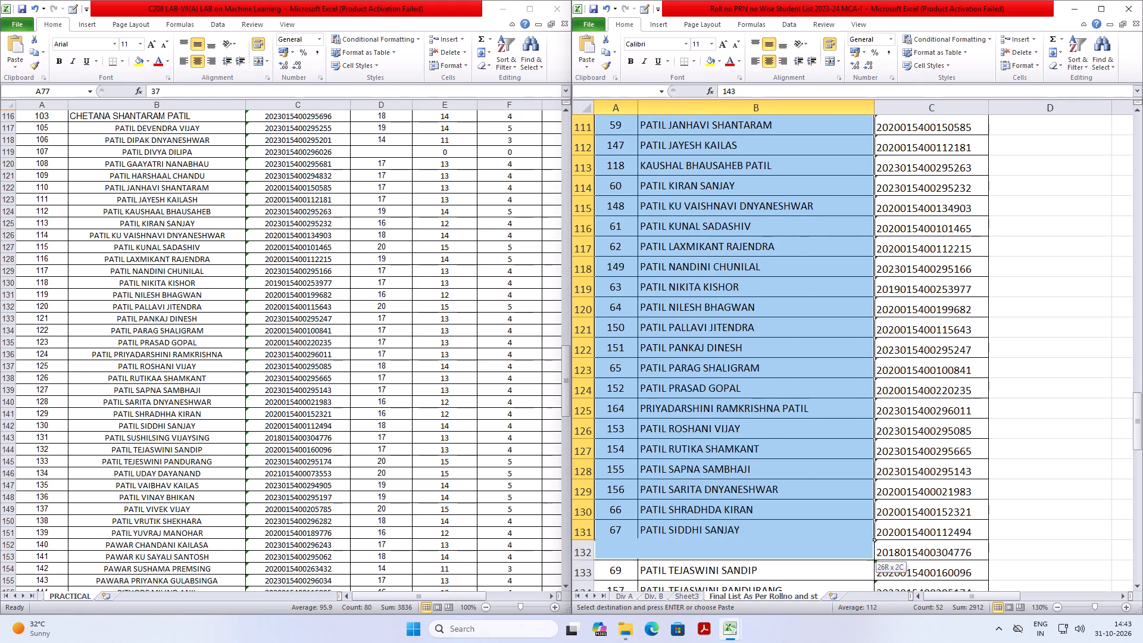
{"action": "left_click_drag", "start_coordinate": [688, 594], "coordinate": [724, 463]}
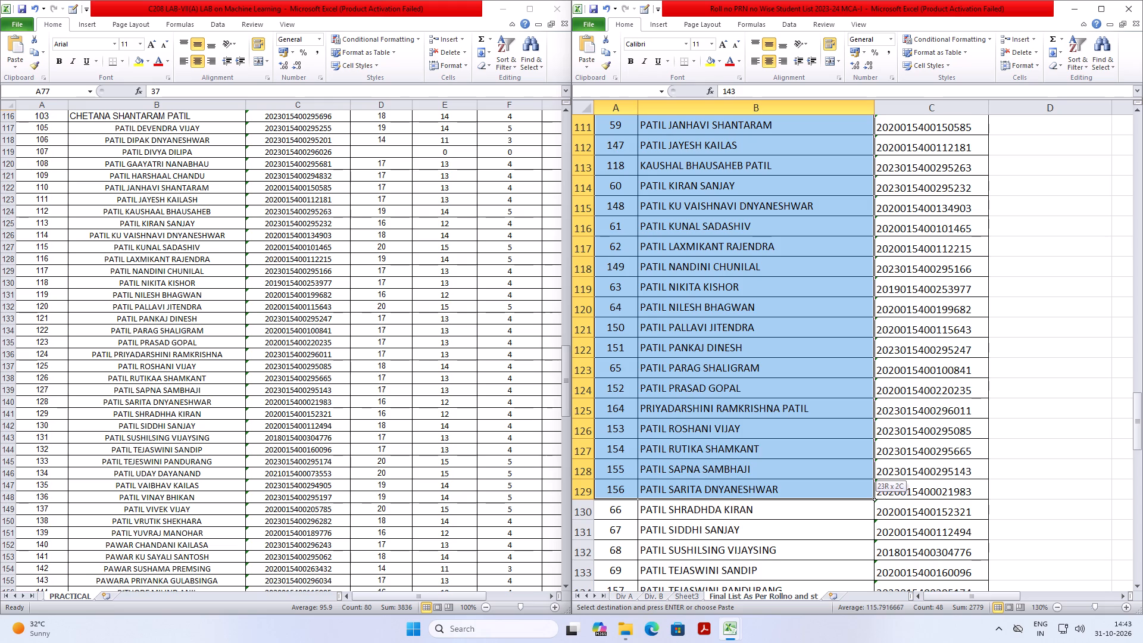
{"action": "left_click_drag", "start_coordinate": [724, 463], "coordinate": [726, 464]}
{"action": "left_click_drag", "start_coordinate": [726, 464], "coordinate": [733, 502]}
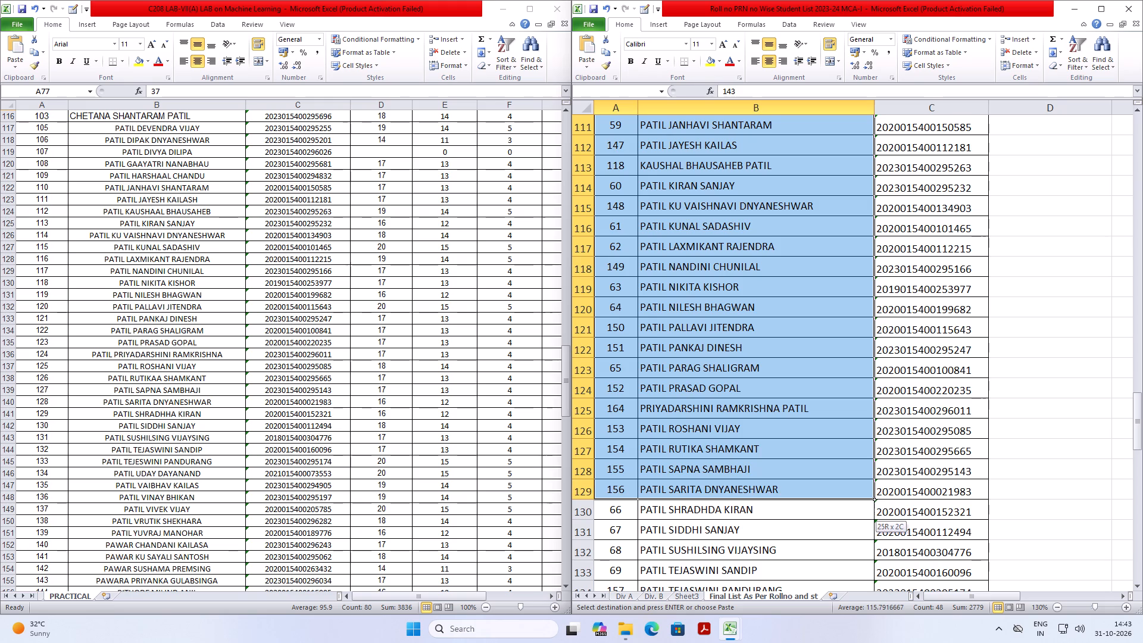
{"action": "left_click_drag", "start_coordinate": [733, 502], "coordinate": [733, 506]}
{"action": "left_click_drag", "start_coordinate": [733, 506], "coordinate": [733, 507]}
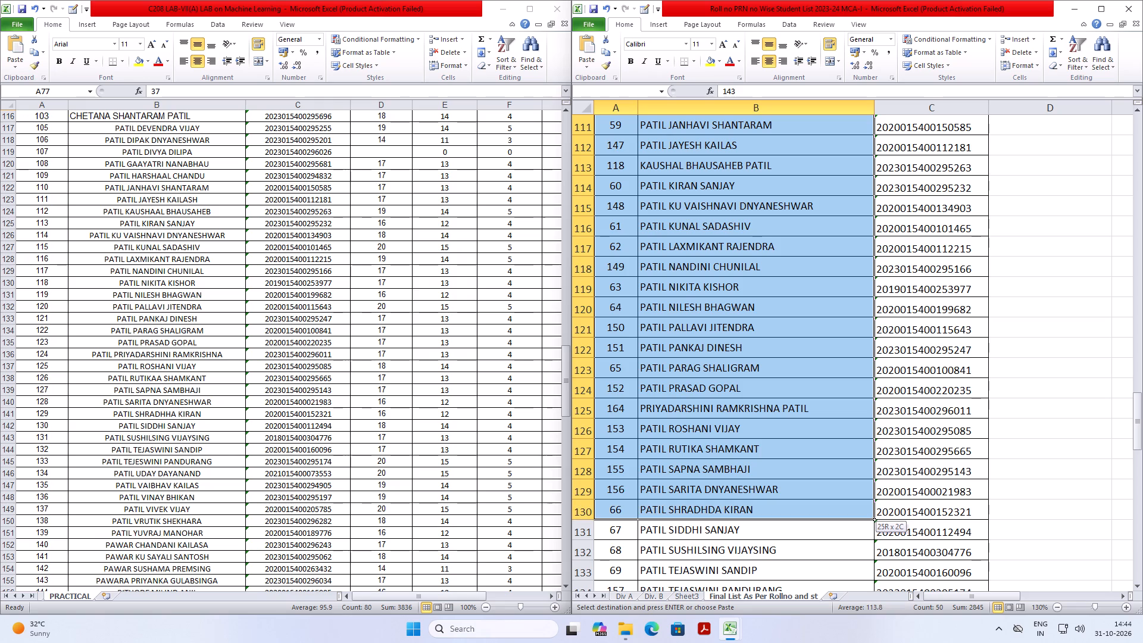
{"action": "left_click_drag", "start_coordinate": [733, 507], "coordinate": [733, 507]}
{"action": "left_click_drag", "start_coordinate": [733, 507], "coordinate": [735, 507]}
{"action": "left_click_drag", "start_coordinate": [735, 507], "coordinate": [735, 507]}
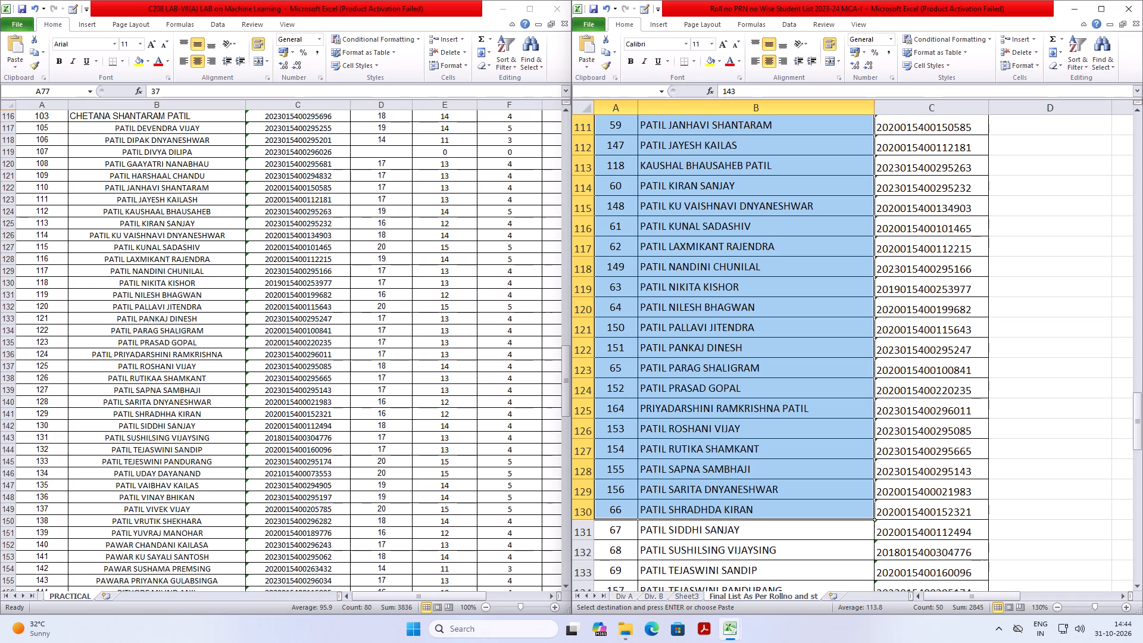
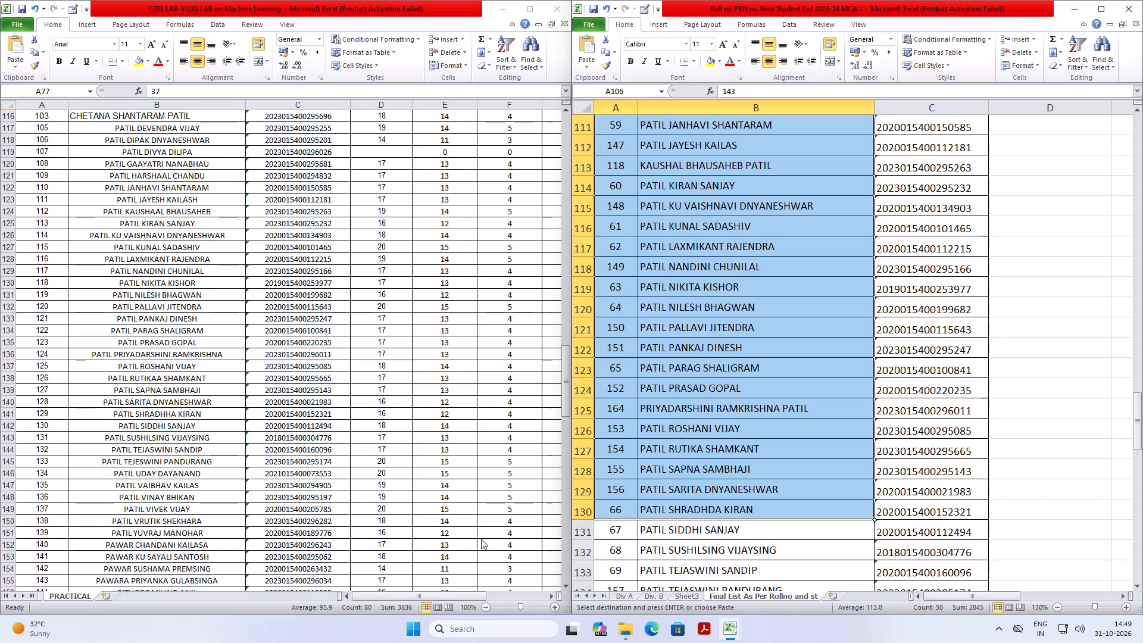
Extend the final list selection down to A106:B139, matching the names against rows 142 to 150 of the C208 PRACTICAL sheet.
{"action": "key", "text": "shift+Down"}
{"action": "key", "text": "shift+Down"}
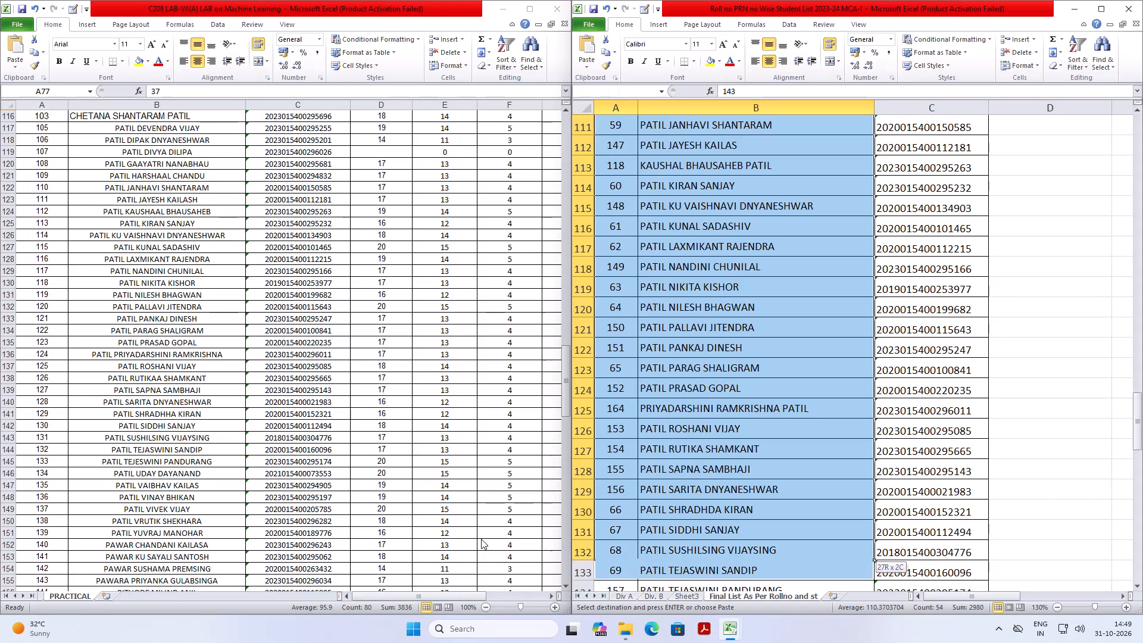
{"action": "key", "text": "shift+Down"}
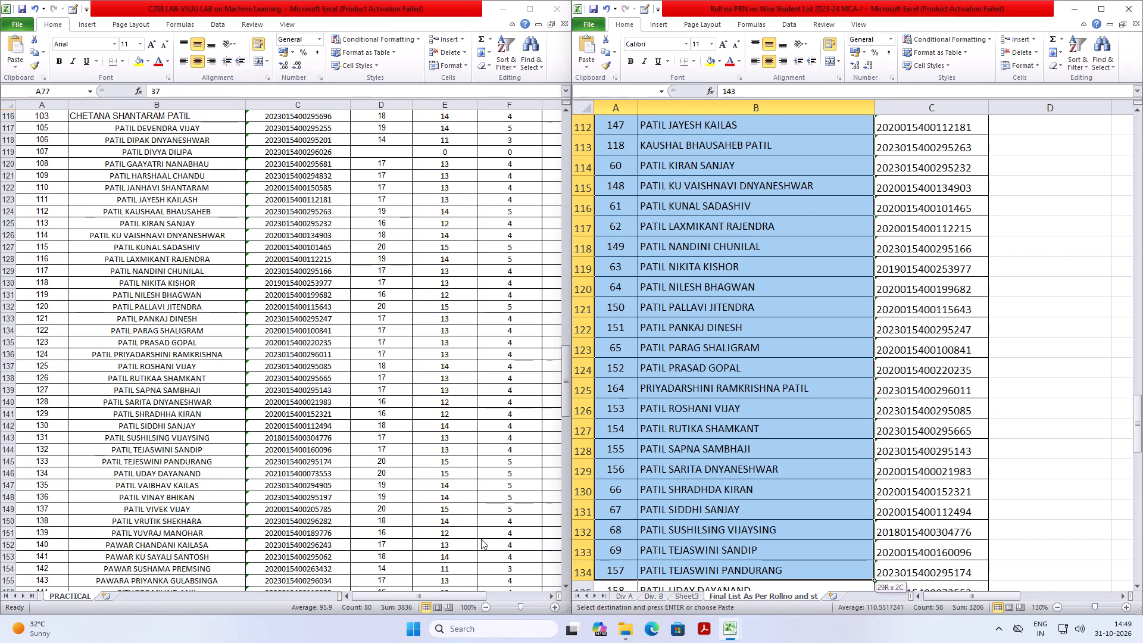
{"action": "key", "text": "shift+Down"}
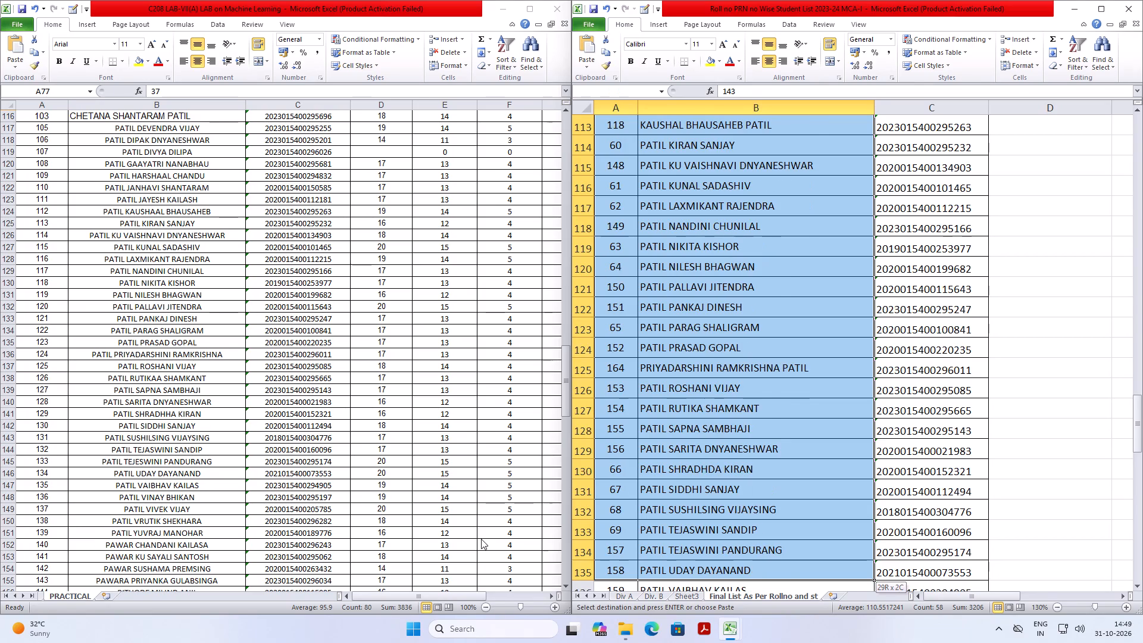
{"action": "key", "text": "shift+Down"}
{"action": "key", "text": "shift+Down"}
{"action": "key", "text": "shift+Down"}
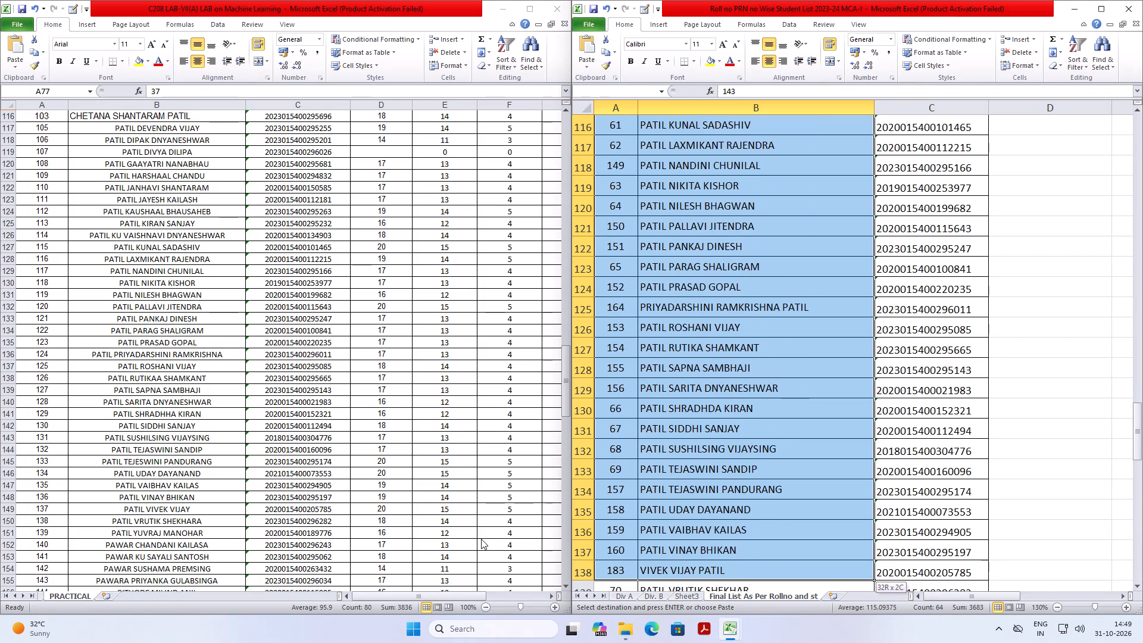
{"action": "key", "text": "shift+Down"}
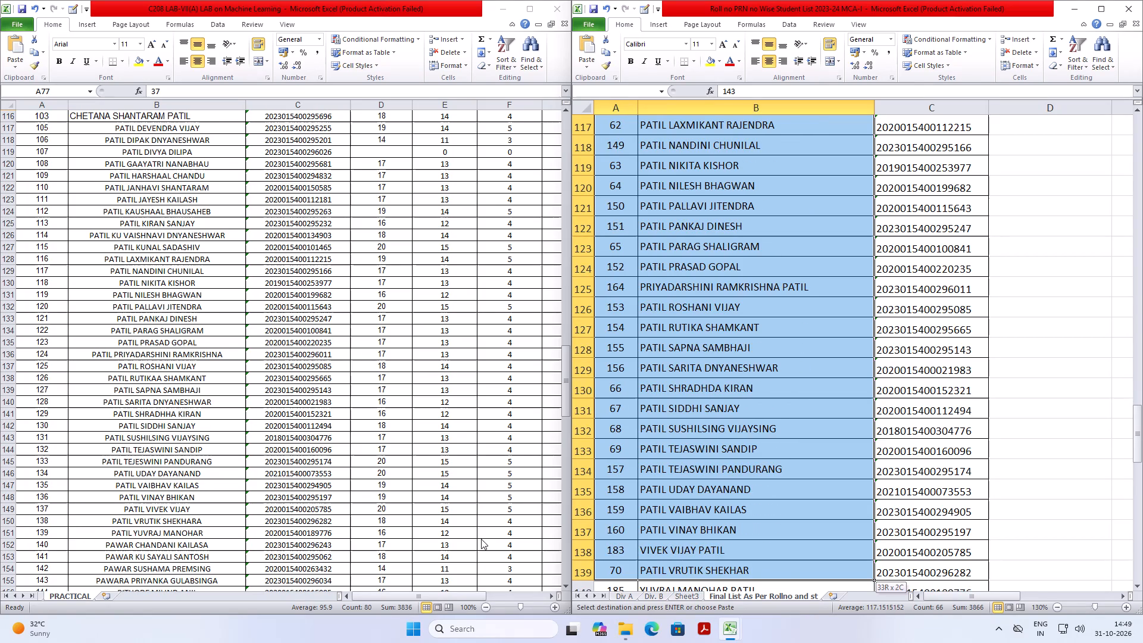
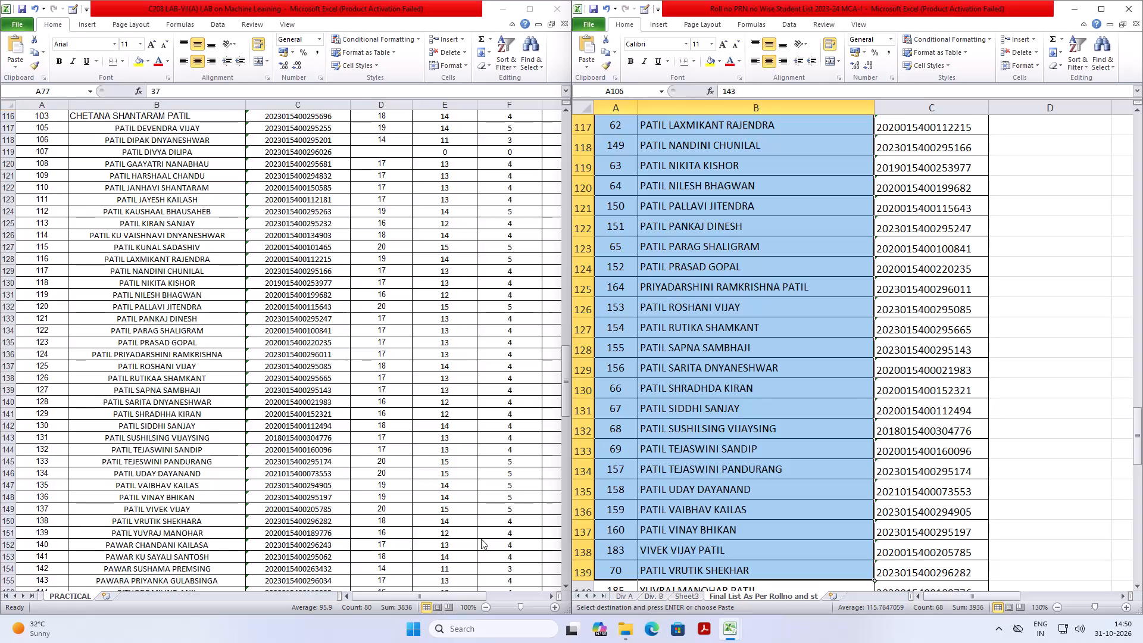
Extend the final list selection to A106:B144, matching PRACTICAL rows 151 to 155, and copy the serial numbers and names.
{"action": "key", "text": "shift+Down"}
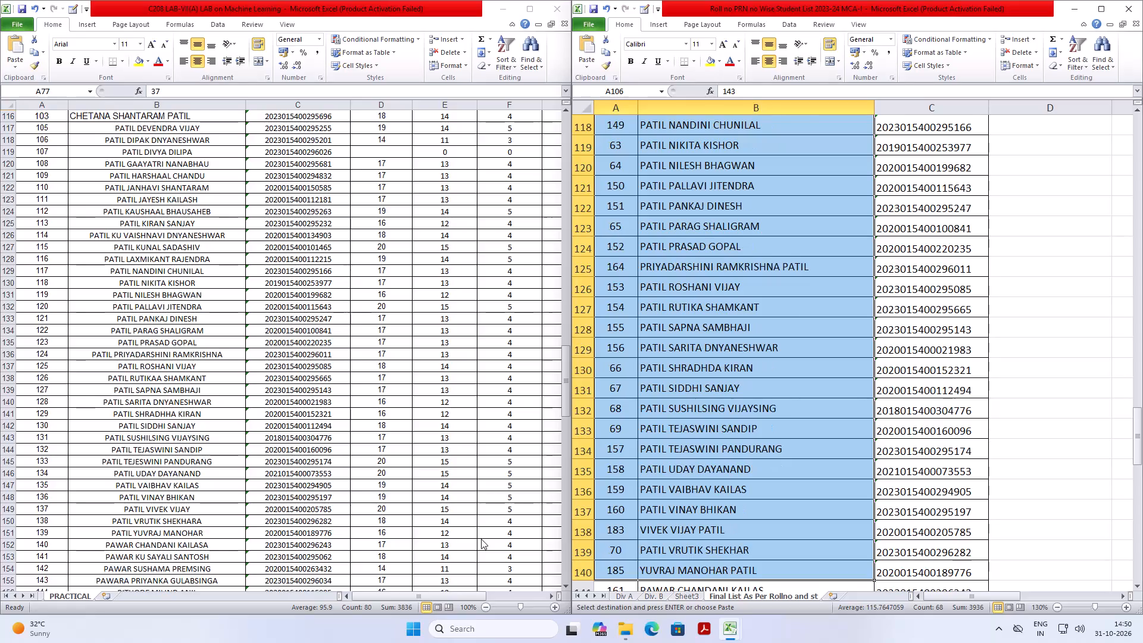
{"action": "key", "text": "shift+Down"}
{"action": "key", "text": "shift+Down"}
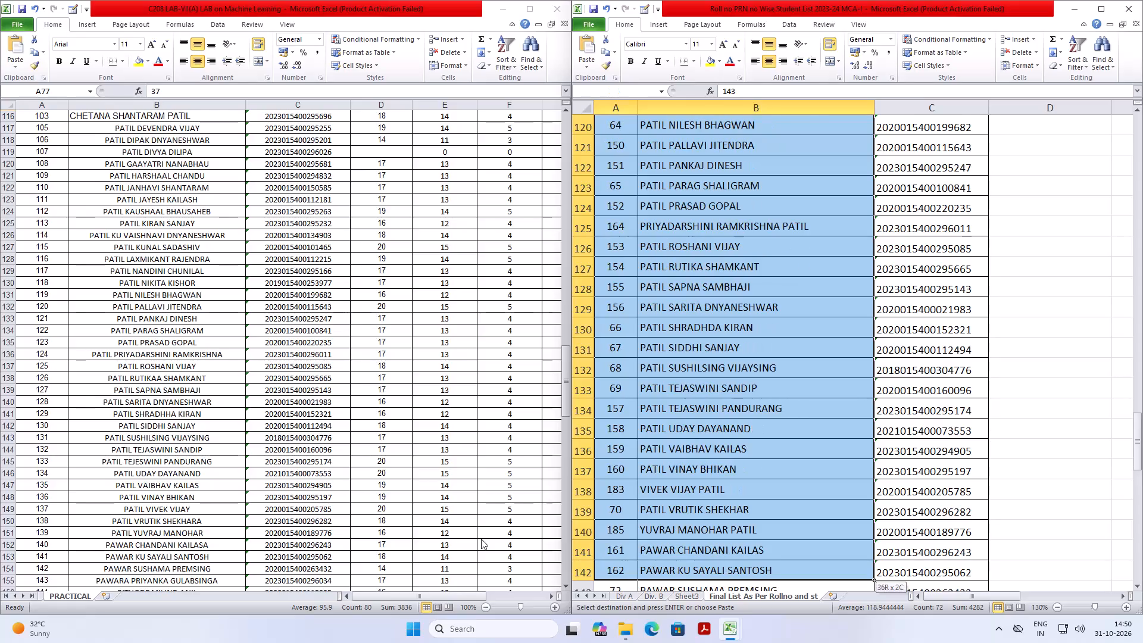
{"action": "key", "text": "shift+Down"}
{"action": "key", "text": "shift+Down"}
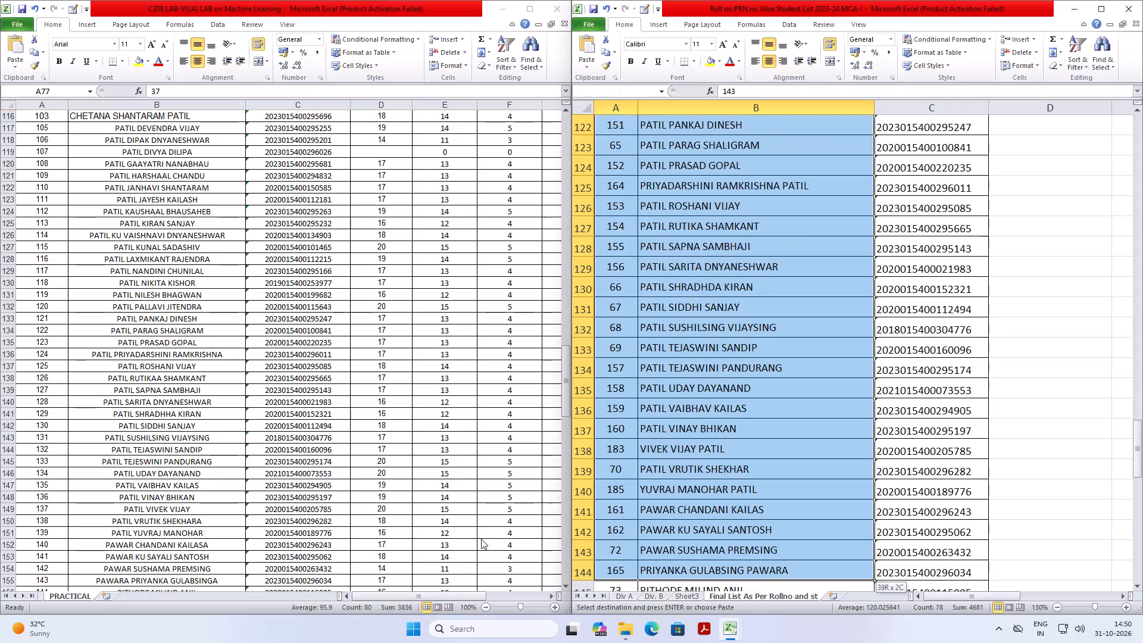
{"action": "key", "text": "ctrl+c"}
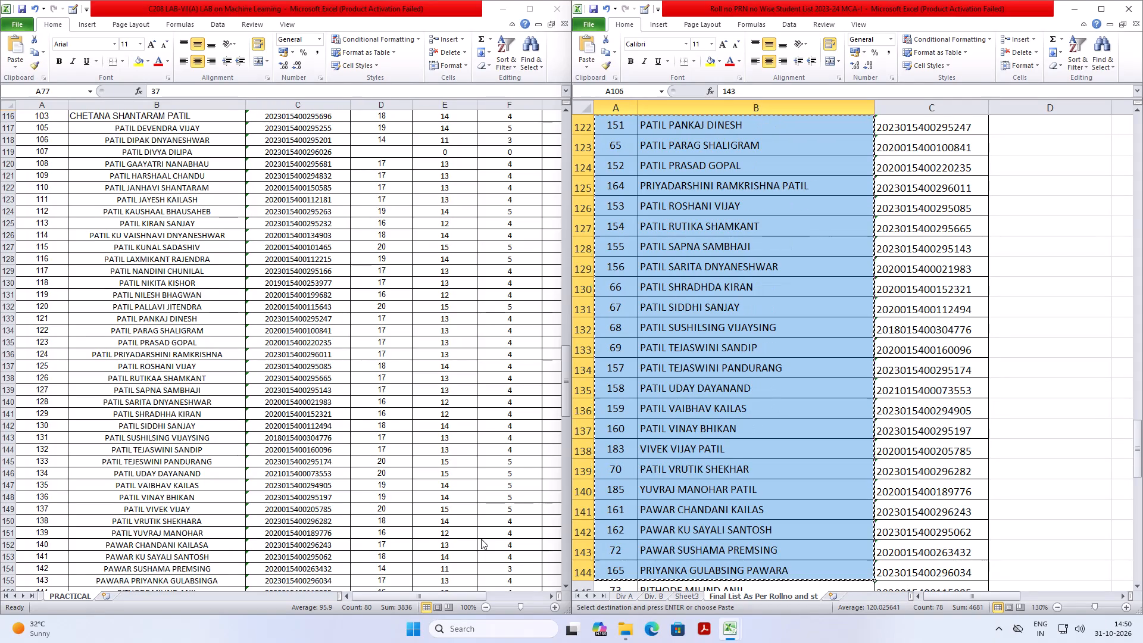
Paste the copied serial numbers and names into the C208 PRACTICAL sheet starting at A117, replacing rows 117 to 155.
{"action": "scroll", "coordinate": [863, 465], "scroll_direction": "up", "scroll_amount": 7}
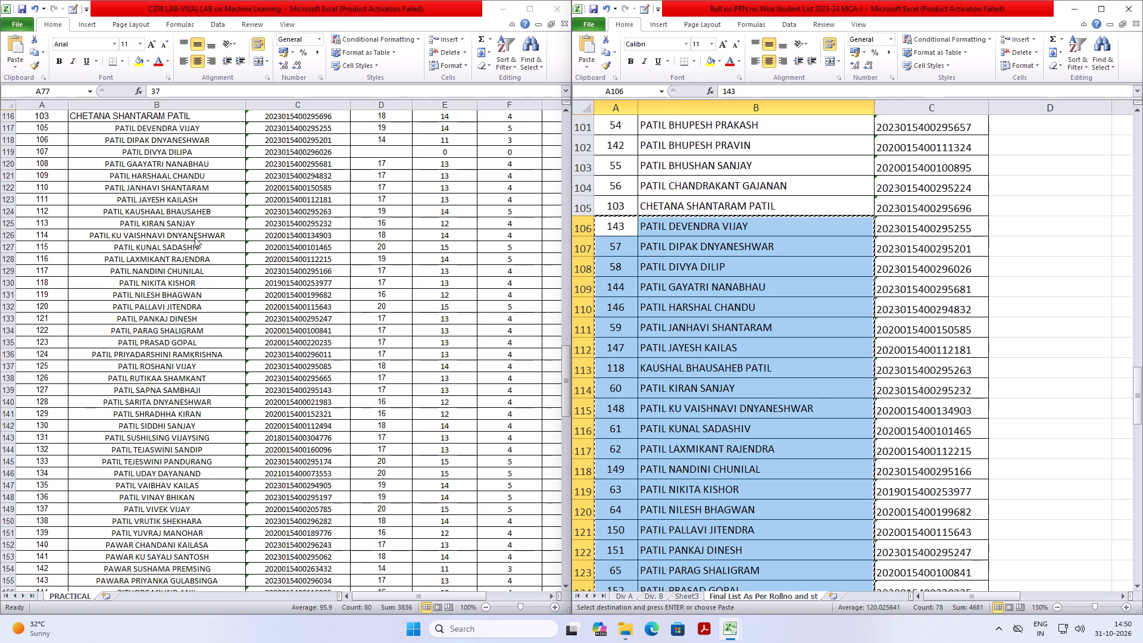
{"action": "left_click", "coordinate": [55, 261]}
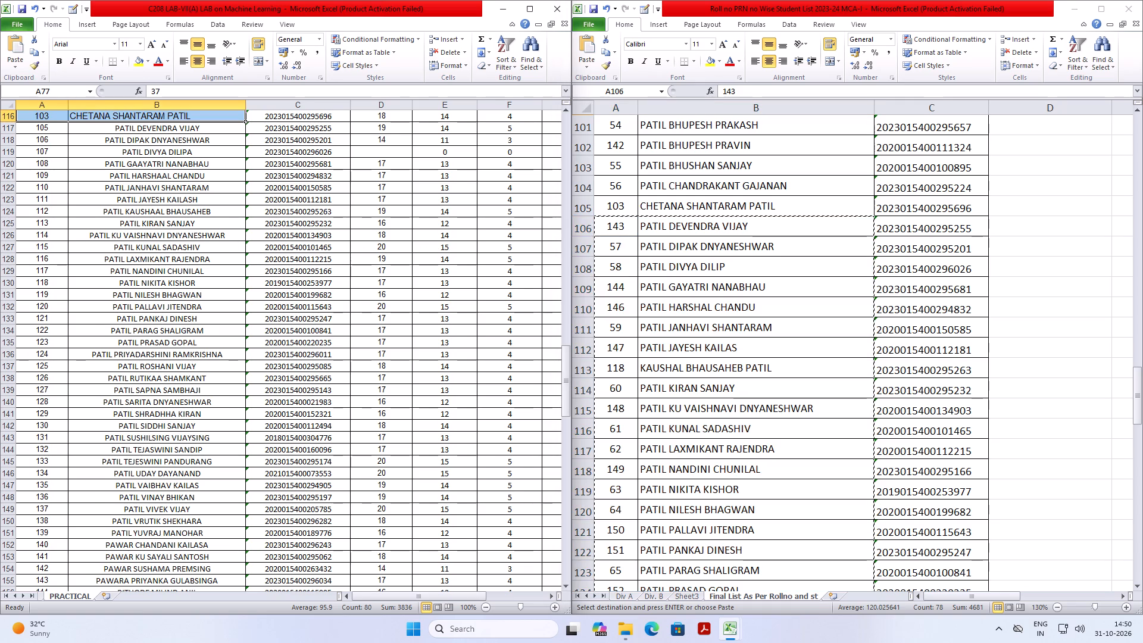
{"action": "scroll", "coordinate": [63, 252], "scroll_direction": "up", "scroll_amount": 1}
{"action": "left_click", "coordinate": [40, 165]}
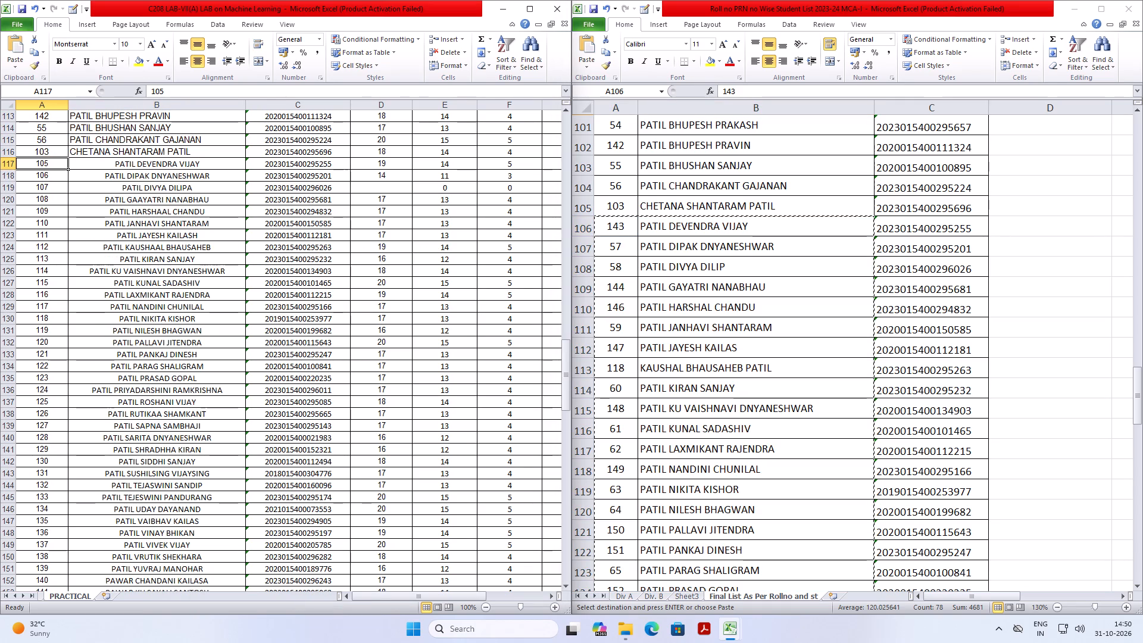
{"action": "key", "text": "ctrl+v"}
Select A145:B155 in the final list, matching the names against rows 156 to 166 of the C208 PRACTICAL sheet.
{"action": "scroll", "coordinate": [112, 269], "scroll_direction": "down", "scroll_amount": 12}
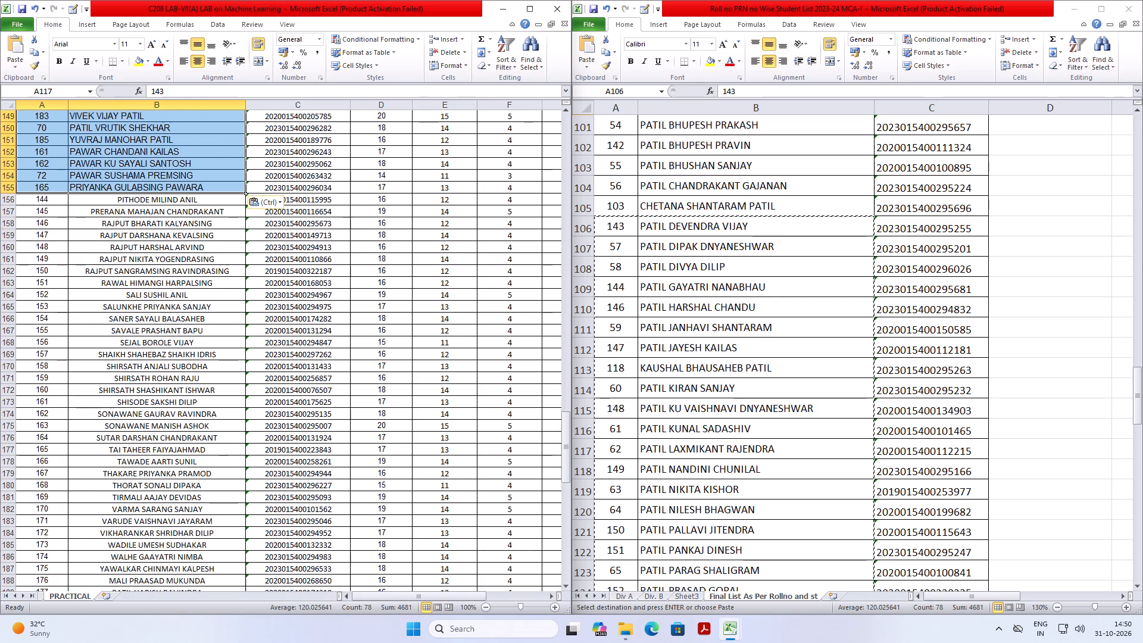
{"action": "scroll", "coordinate": [112, 269], "scroll_direction": "down", "scroll_amount": 1}
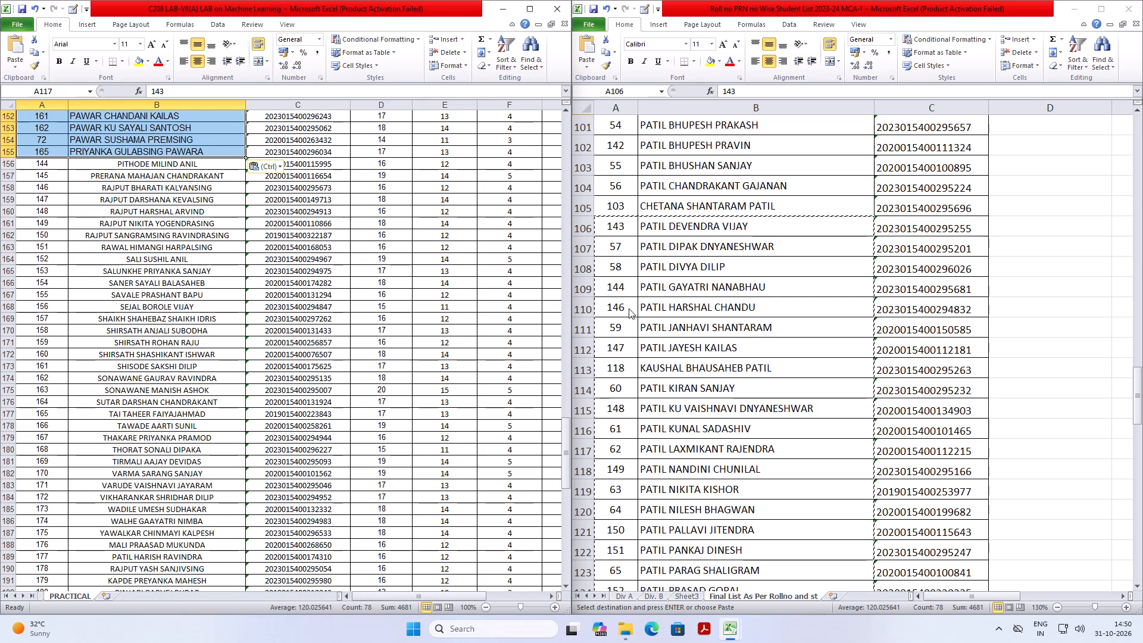
{"action": "left_click", "coordinate": [693, 227]}
{"action": "scroll", "coordinate": [693, 227], "scroll_direction": "down", "scroll_amount": 8}
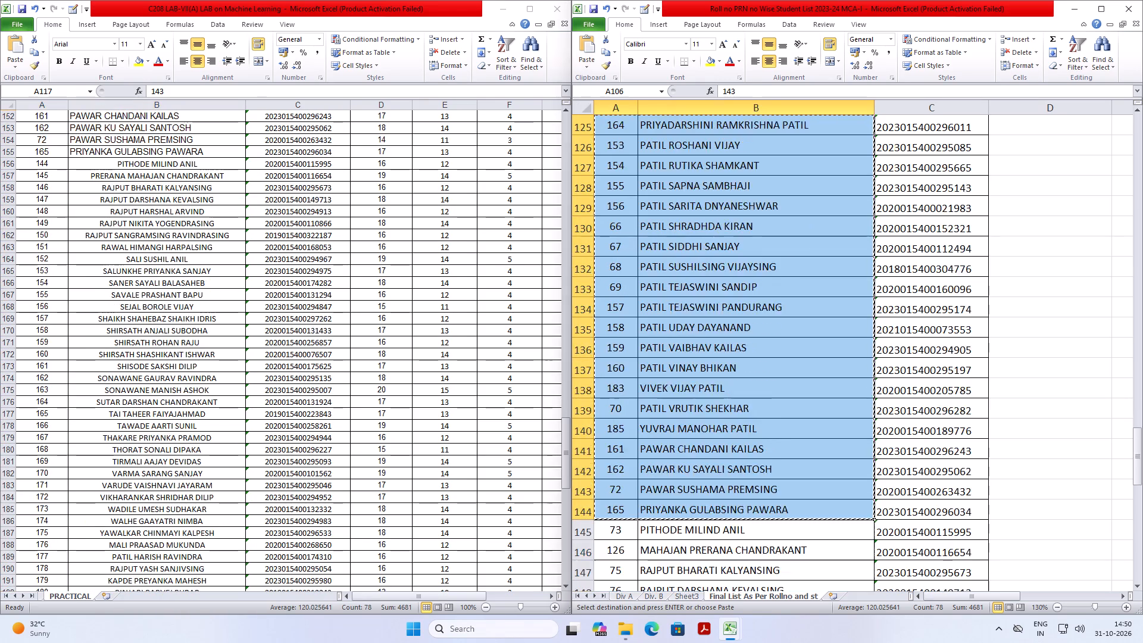
{"action": "scroll", "coordinate": [694, 227], "scroll_direction": "down", "scroll_amount": 6}
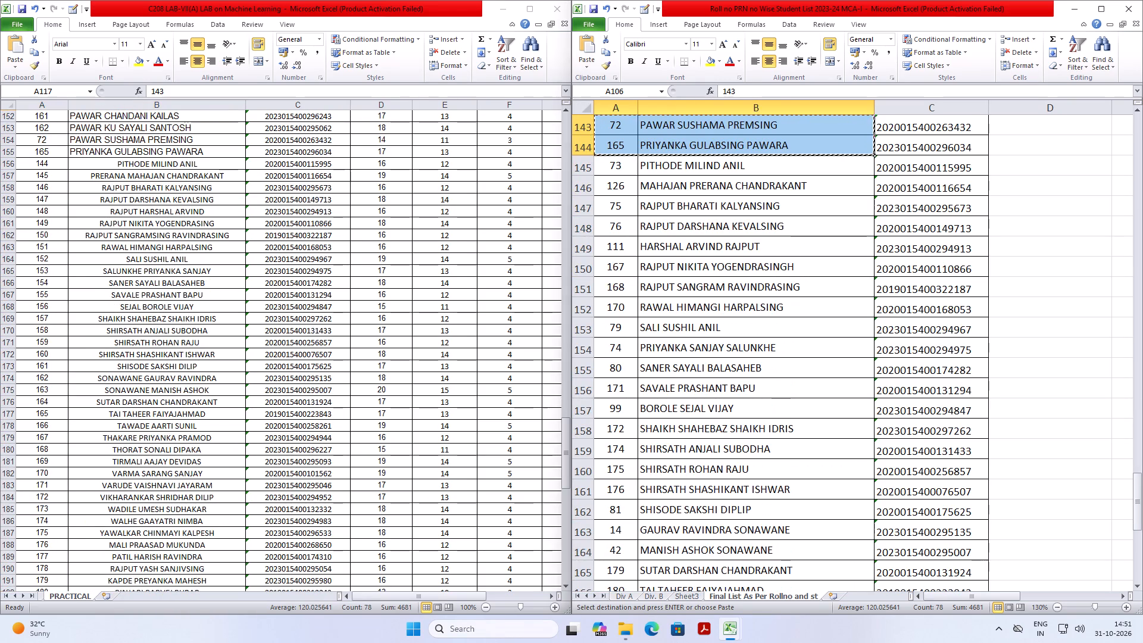
{"action": "left_click_drag", "start_coordinate": [622, 172], "coordinate": [711, 207]}
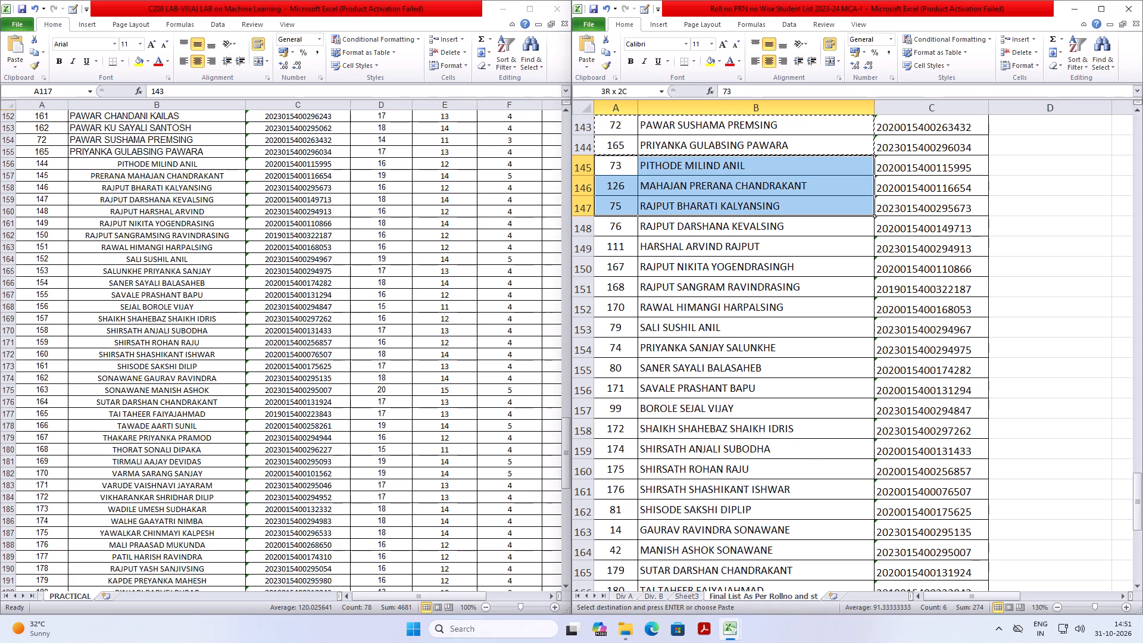
{"action": "left_click_drag", "start_coordinate": [711, 207], "coordinate": [708, 239]}
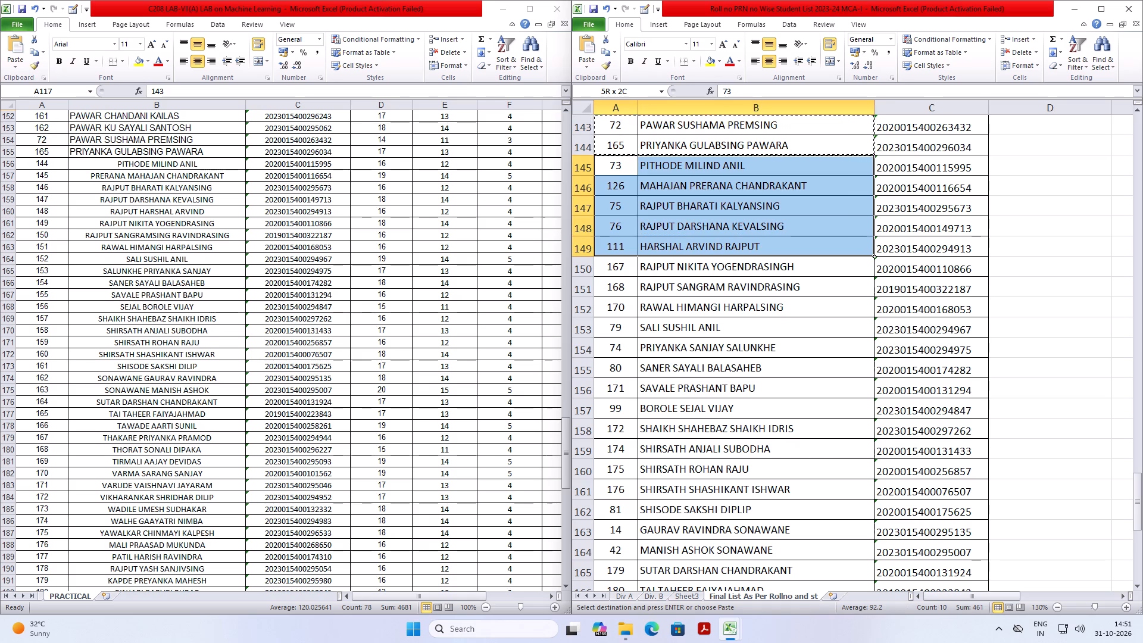
{"action": "left_click_drag", "start_coordinate": [708, 239], "coordinate": [708, 263]}
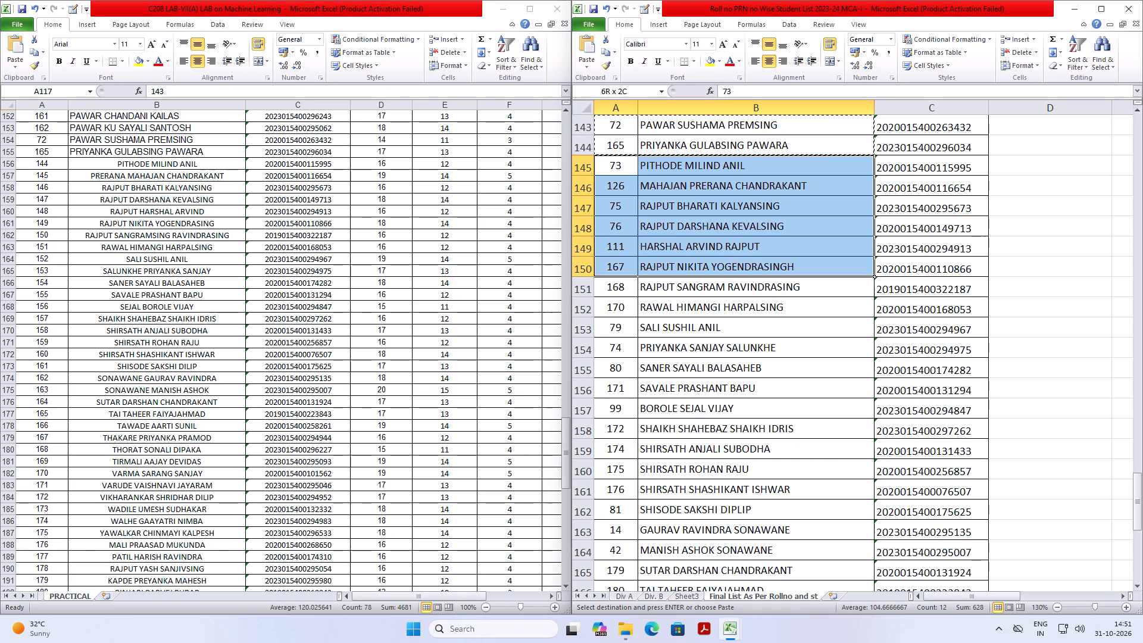
{"action": "left_click_drag", "start_coordinate": [708, 263], "coordinate": [708, 291]}
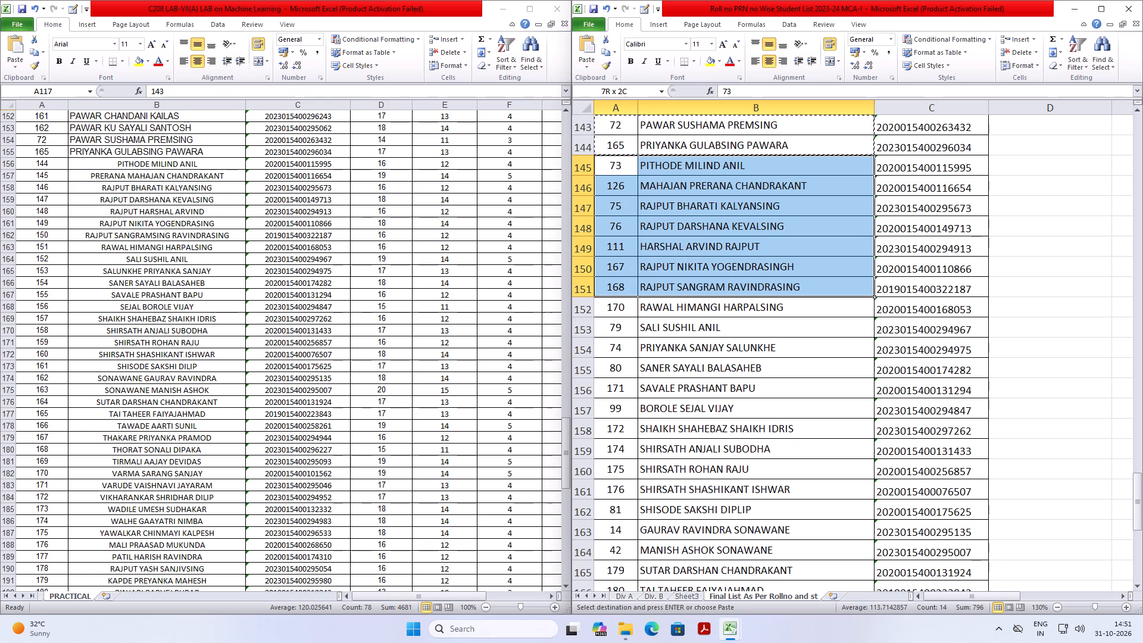
{"action": "left_click_drag", "start_coordinate": [708, 291], "coordinate": [701, 332]}
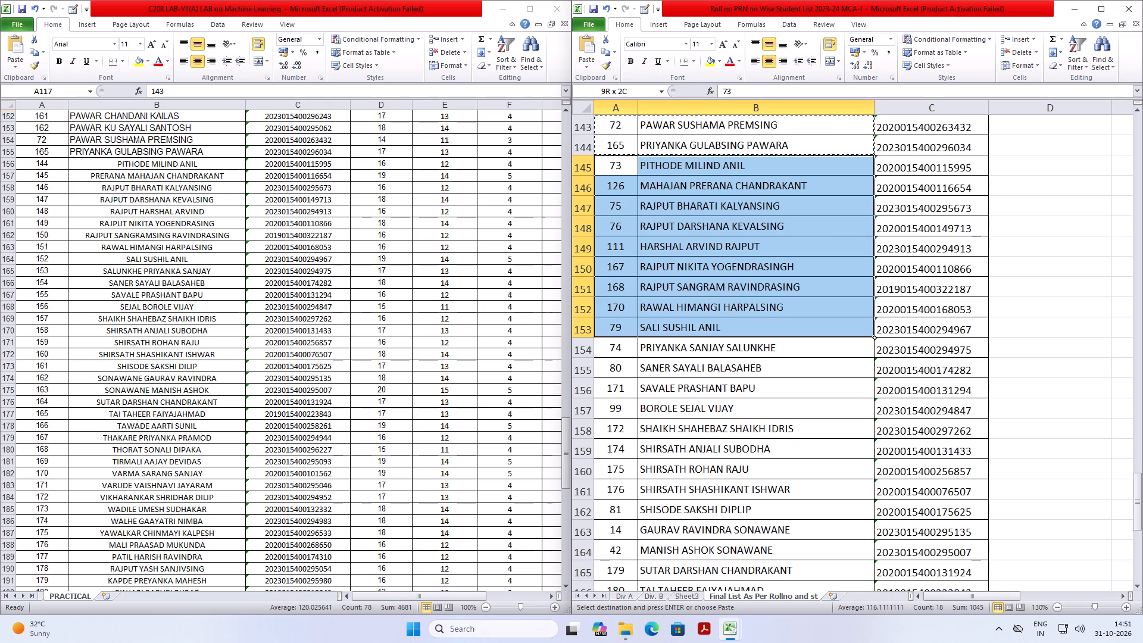
{"action": "left_click_drag", "start_coordinate": [701, 332], "coordinate": [699, 362]}
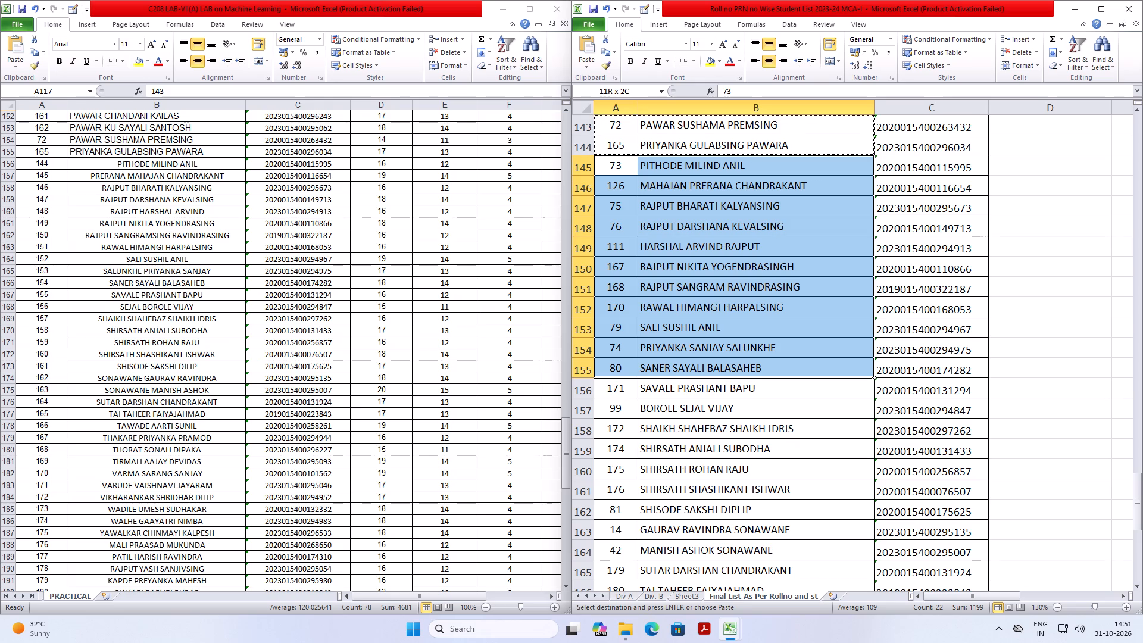
Extend the final list selection down to A145:B170, matching the names against rows 167 to 181 of the C208 PRACTICAL sheet.
{"action": "left_click_drag", "start_coordinate": [699, 362], "coordinate": [699, 422]}
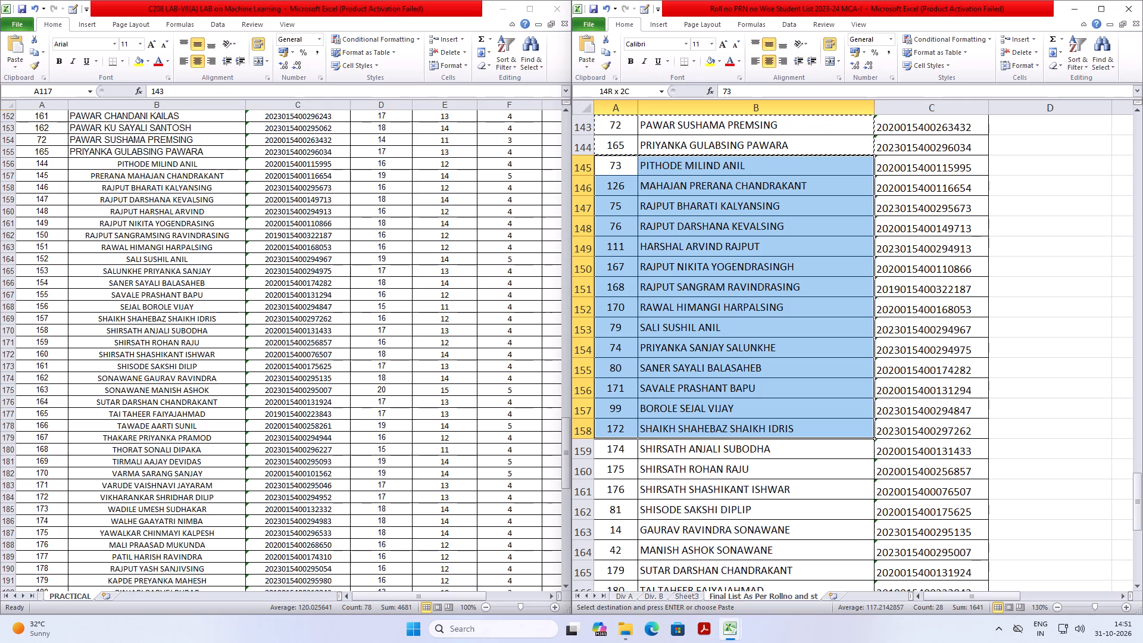
{"action": "left_click_drag", "start_coordinate": [699, 422], "coordinate": [712, 411]}
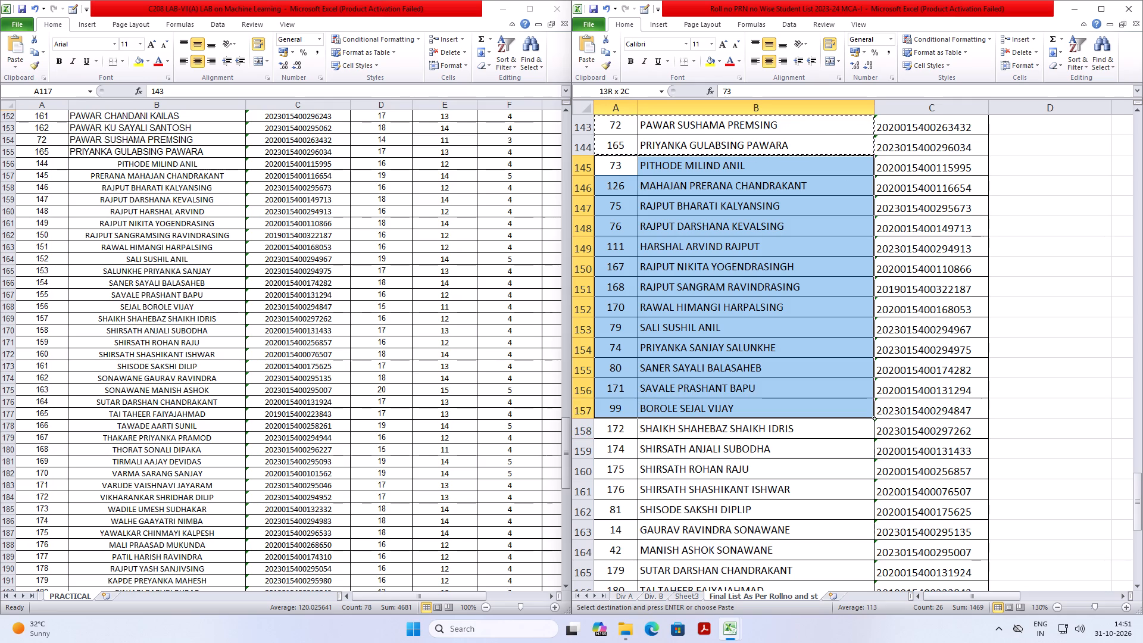
{"action": "left_click_drag", "start_coordinate": [712, 411], "coordinate": [697, 496]}
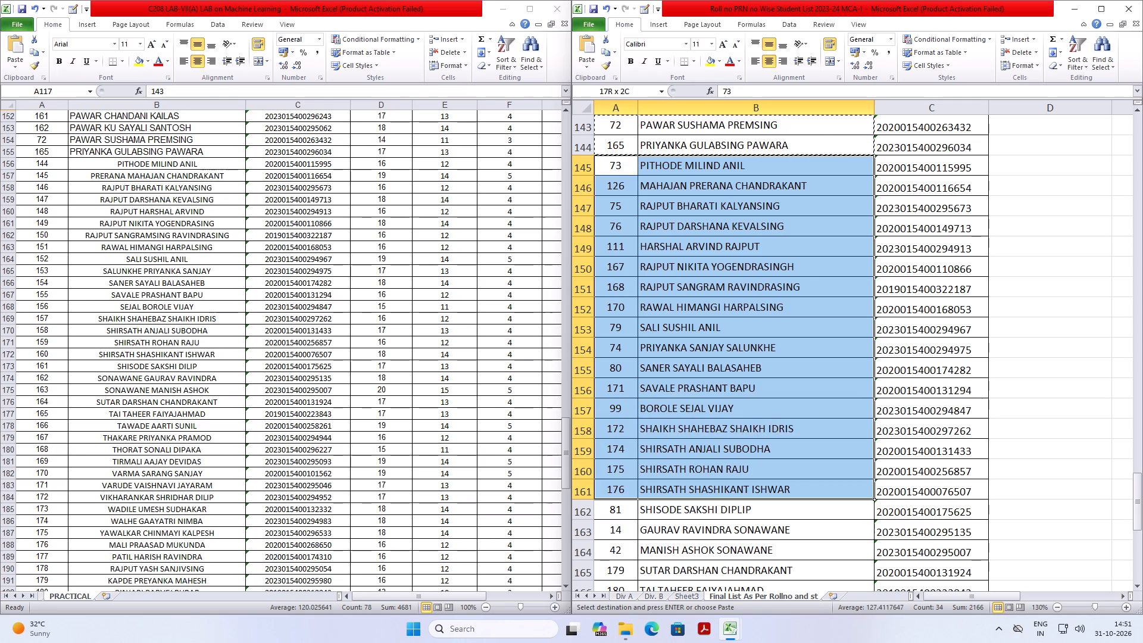
{"action": "left_click_drag", "start_coordinate": [697, 496], "coordinate": [695, 512]}
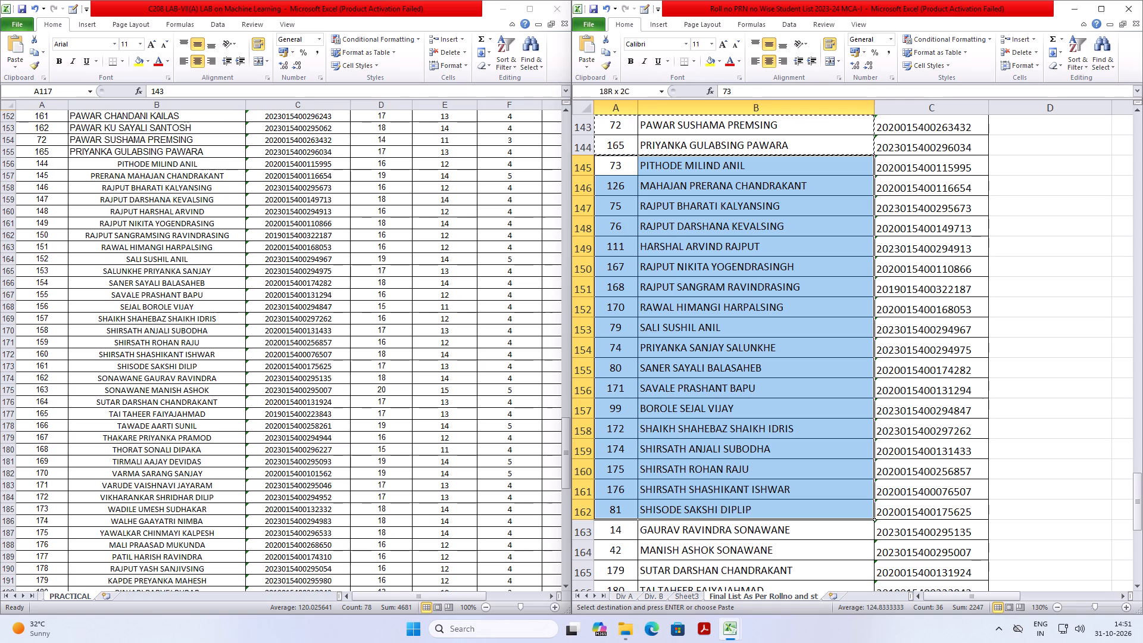
{"action": "left_click_drag", "start_coordinate": [695, 512], "coordinate": [692, 555]}
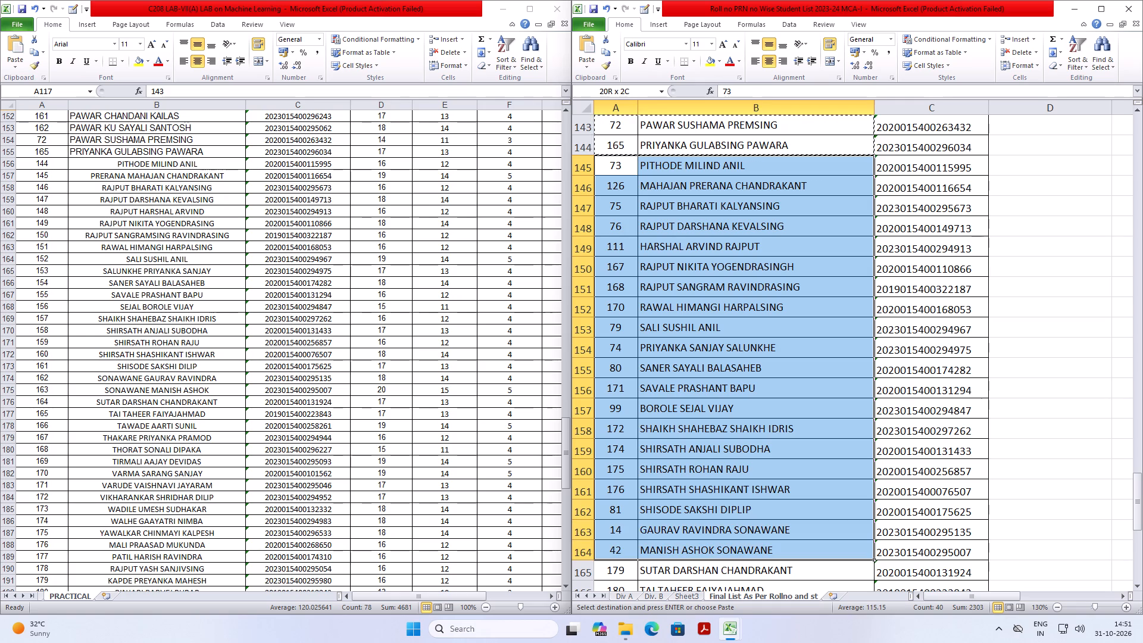
{"action": "left_click_drag", "start_coordinate": [692, 555], "coordinate": [677, 572]}
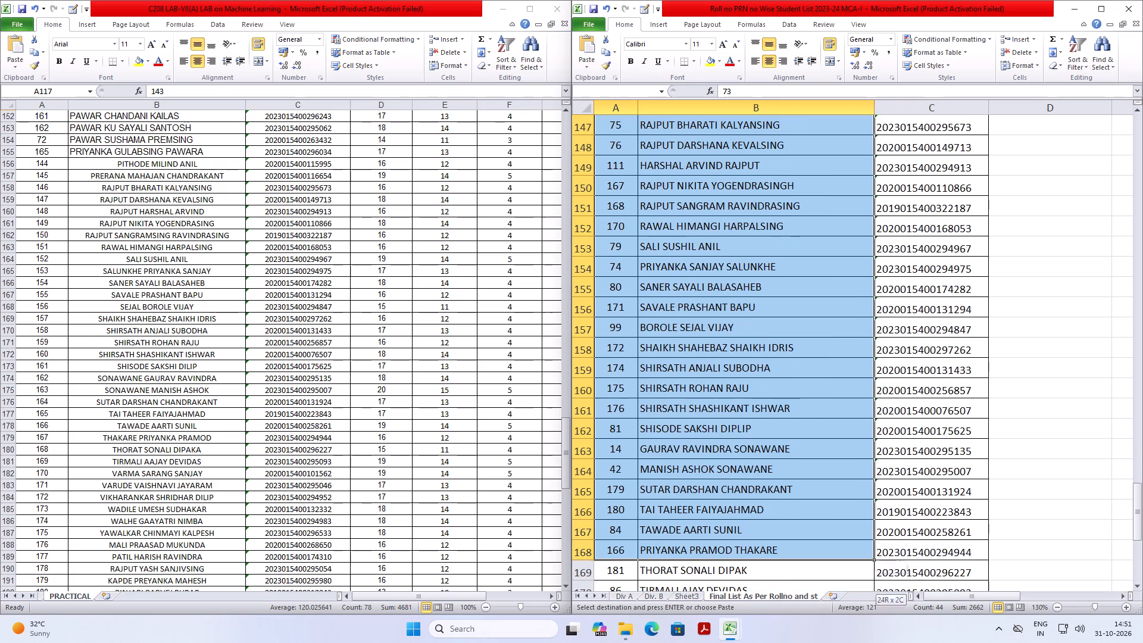
{"action": "left_click_drag", "start_coordinate": [677, 572], "coordinate": [685, 570]}
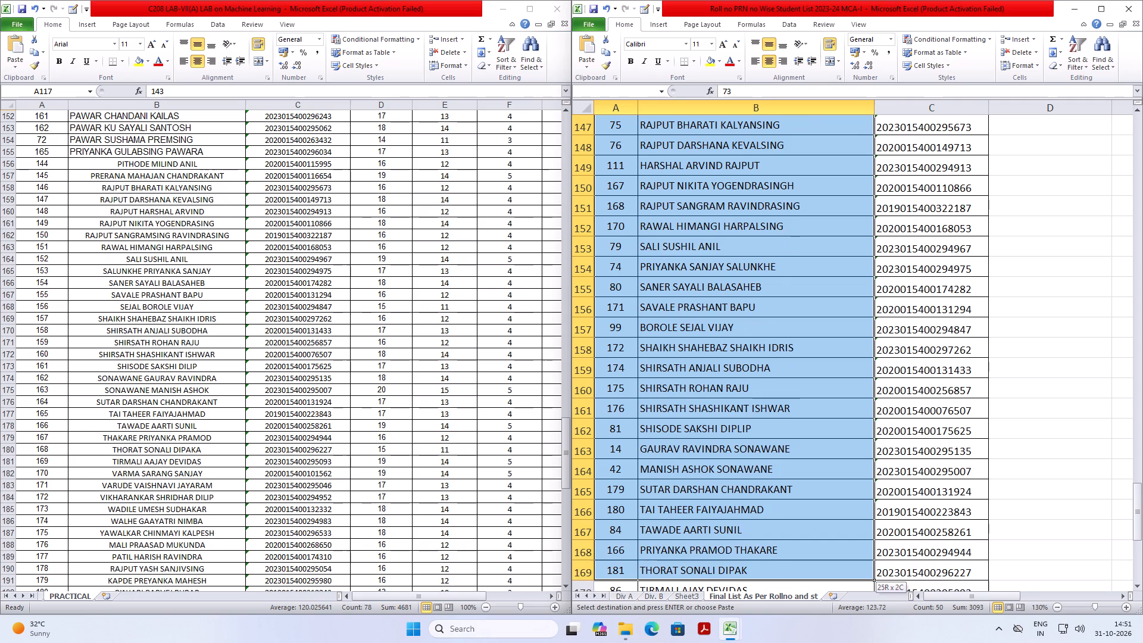
{"action": "left_click_drag", "start_coordinate": [685, 570], "coordinate": [682, 583]}
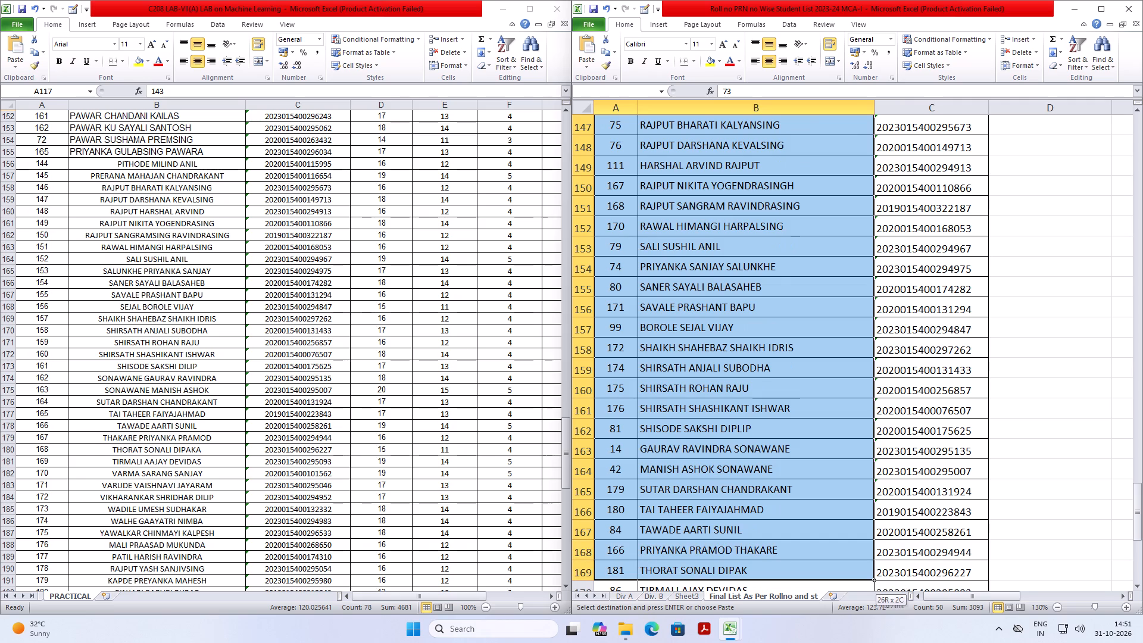
{"action": "left_click_drag", "start_coordinate": [682, 583], "coordinate": [683, 584]}
{"action": "left_click_drag", "start_coordinate": [683, 584], "coordinate": [682, 595]}
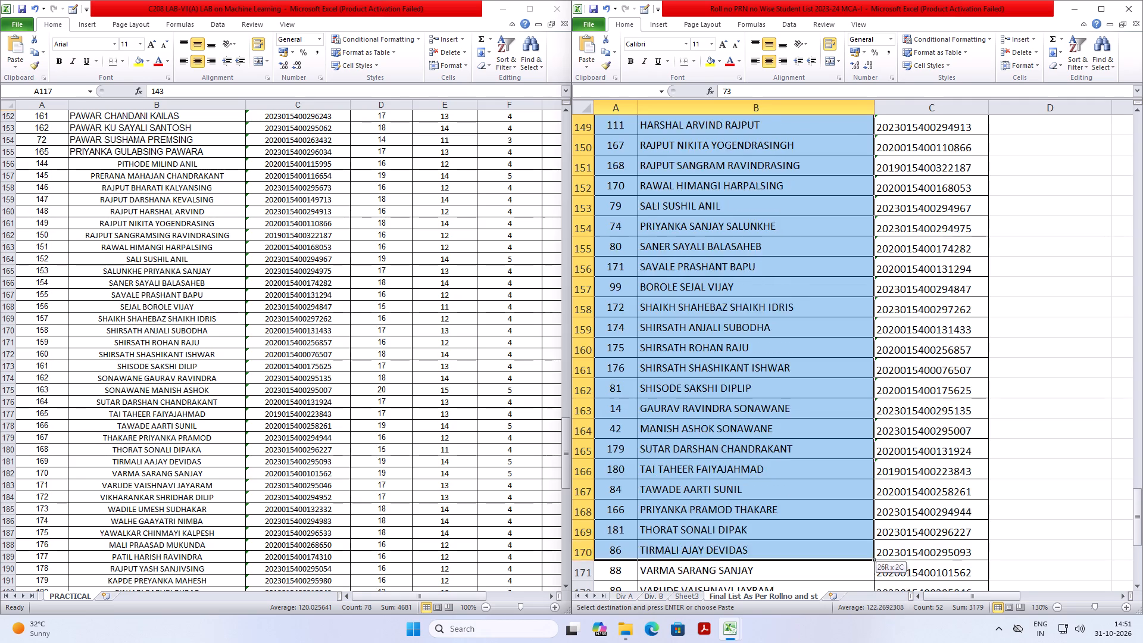
Extend the final list selection down to A145:B176, matching the names against rows 182 to 187 of the C208 PRACTICAL sheet.
{"action": "left_click_drag", "start_coordinate": [682, 595], "coordinate": [694, 560]}
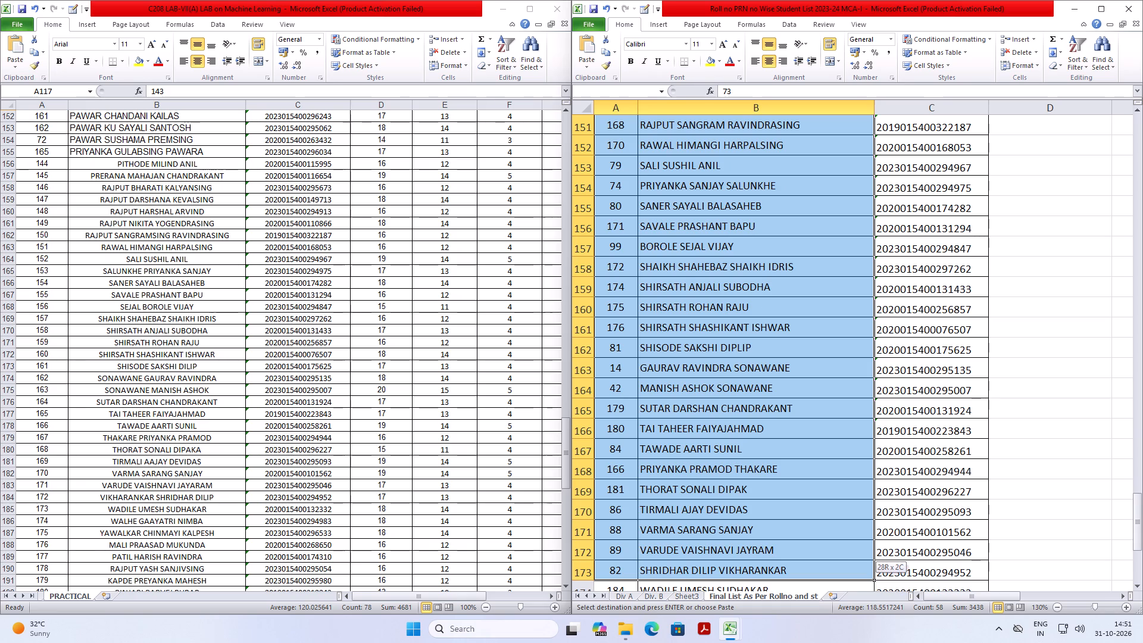
{"action": "left_click_drag", "start_coordinate": [694, 560], "coordinate": [687, 579]}
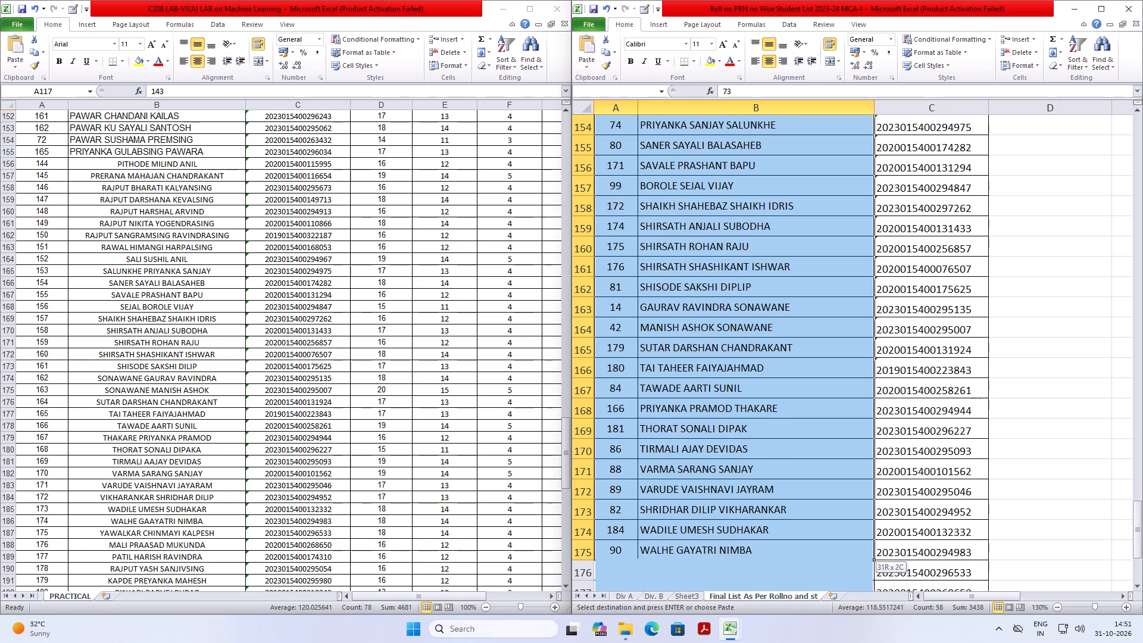
{"action": "left_click_drag", "start_coordinate": [687, 579], "coordinate": [699, 550]}
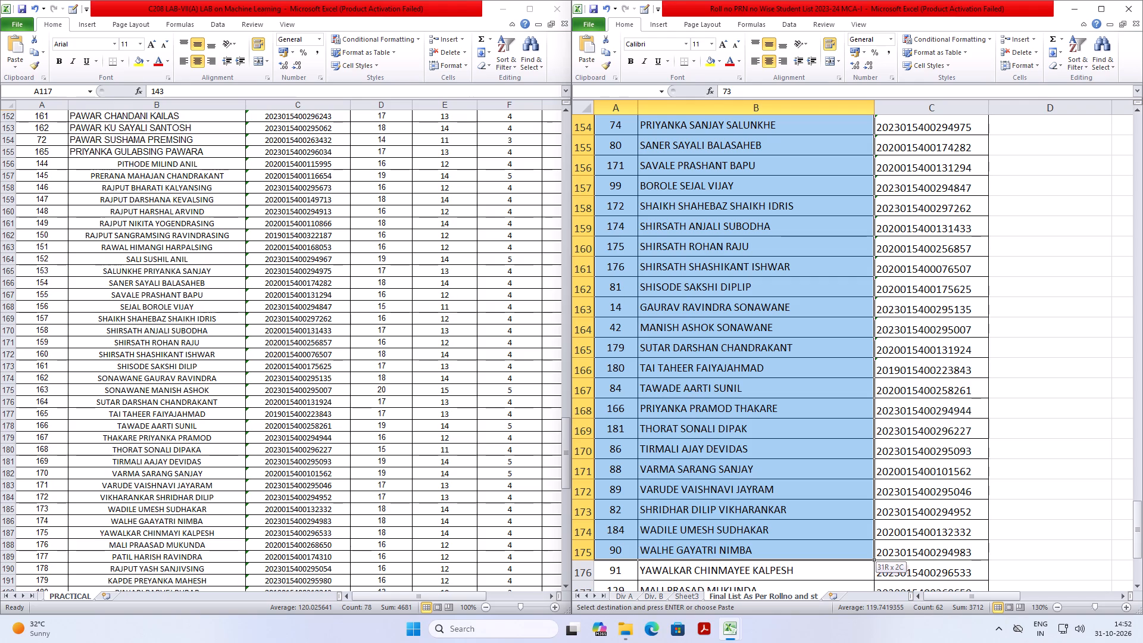
{"action": "left_click_drag", "start_coordinate": [699, 550], "coordinate": [702, 550]}
{"action": "left_click_drag", "start_coordinate": [702, 550], "coordinate": [702, 550]}
{"action": "left_click_drag", "start_coordinate": [702, 550], "coordinate": [700, 514]}
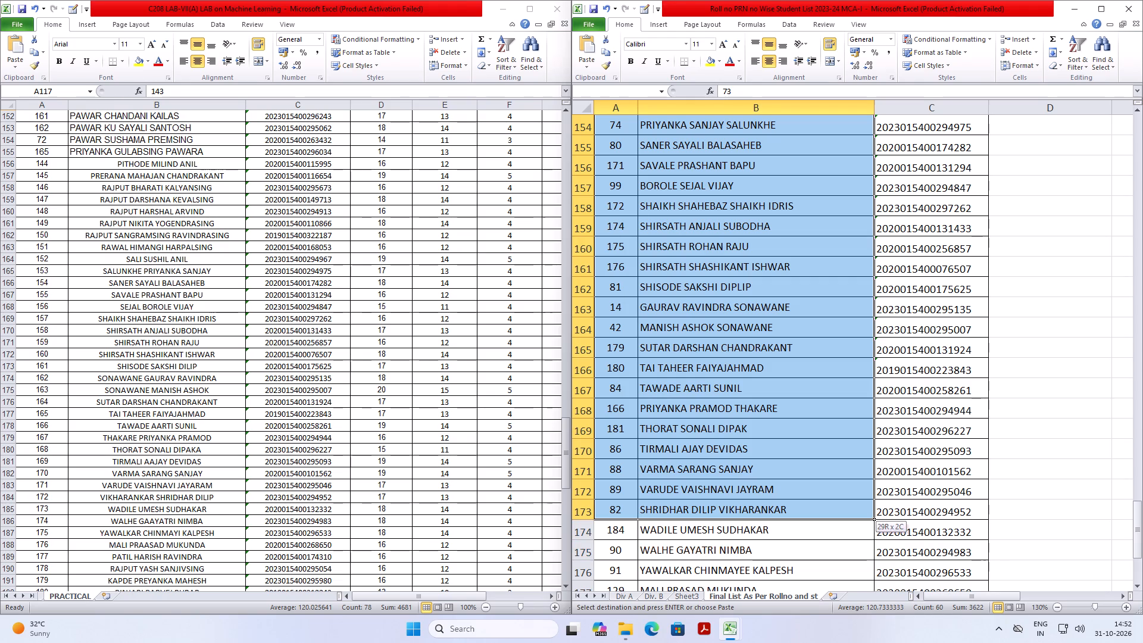
{"action": "left_click_drag", "start_coordinate": [700, 514], "coordinate": [703, 525]}
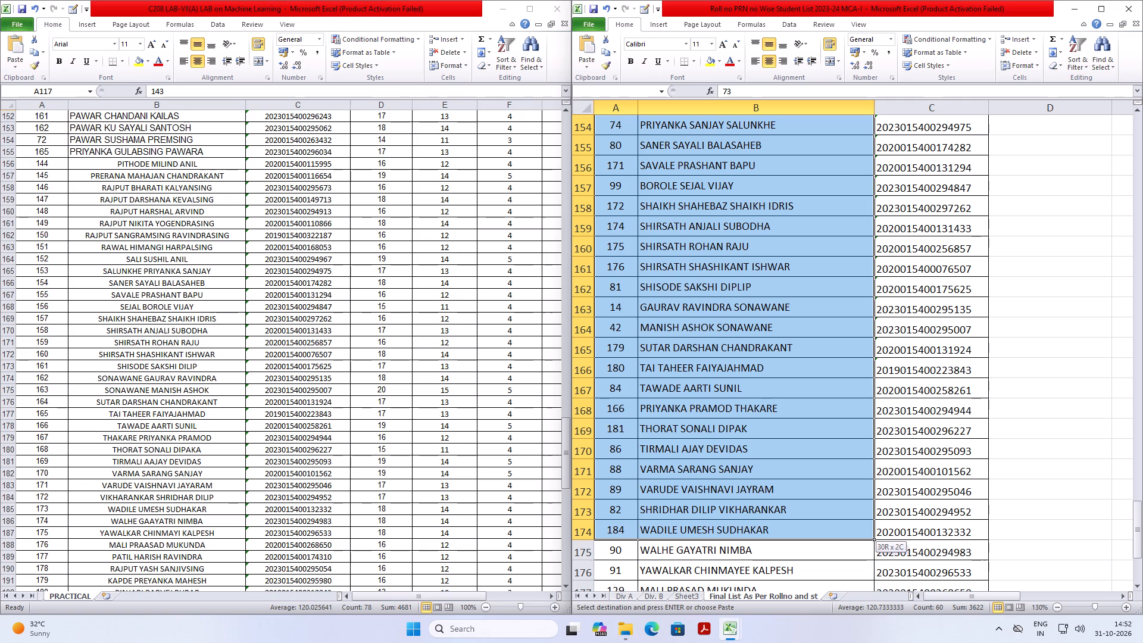
{"action": "left_click_drag", "start_coordinate": [703, 525], "coordinate": [705, 526]}
{"action": "left_click_drag", "start_coordinate": [705, 526], "coordinate": [704, 526]}
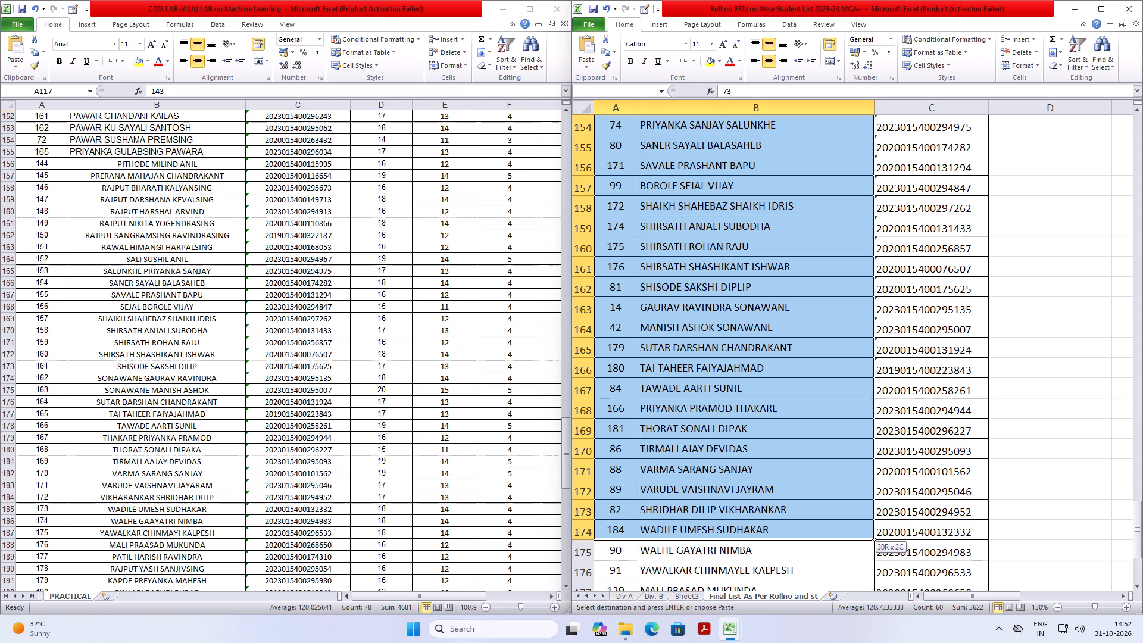
{"action": "left_click_drag", "start_coordinate": [704, 526], "coordinate": [704, 547]}
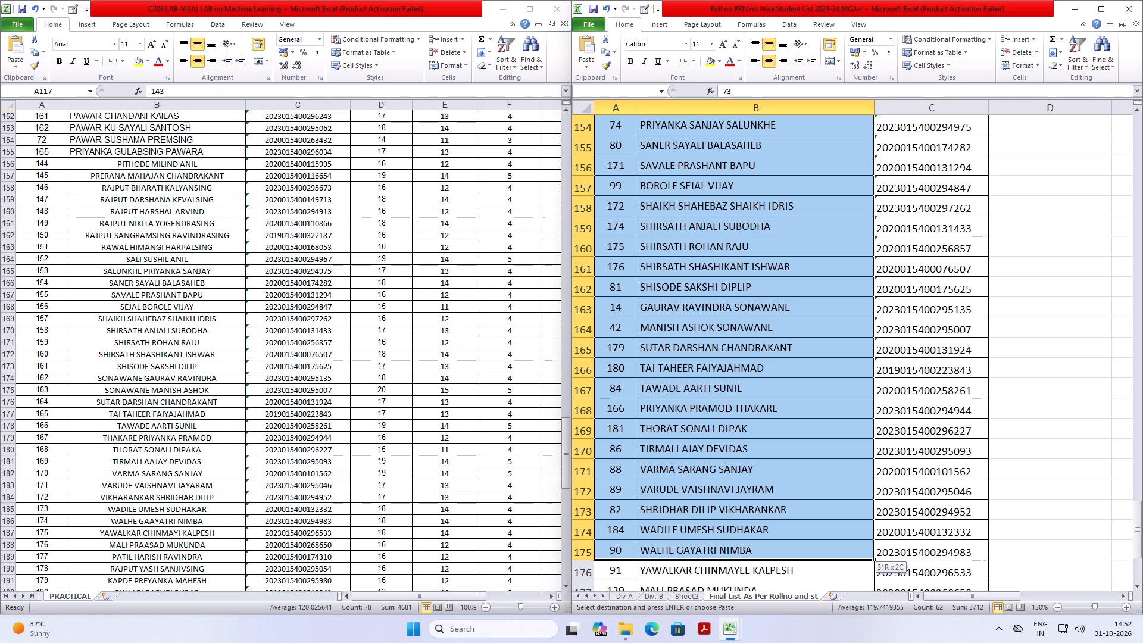
{"action": "left_click_drag", "start_coordinate": [704, 547], "coordinate": [705, 576]}
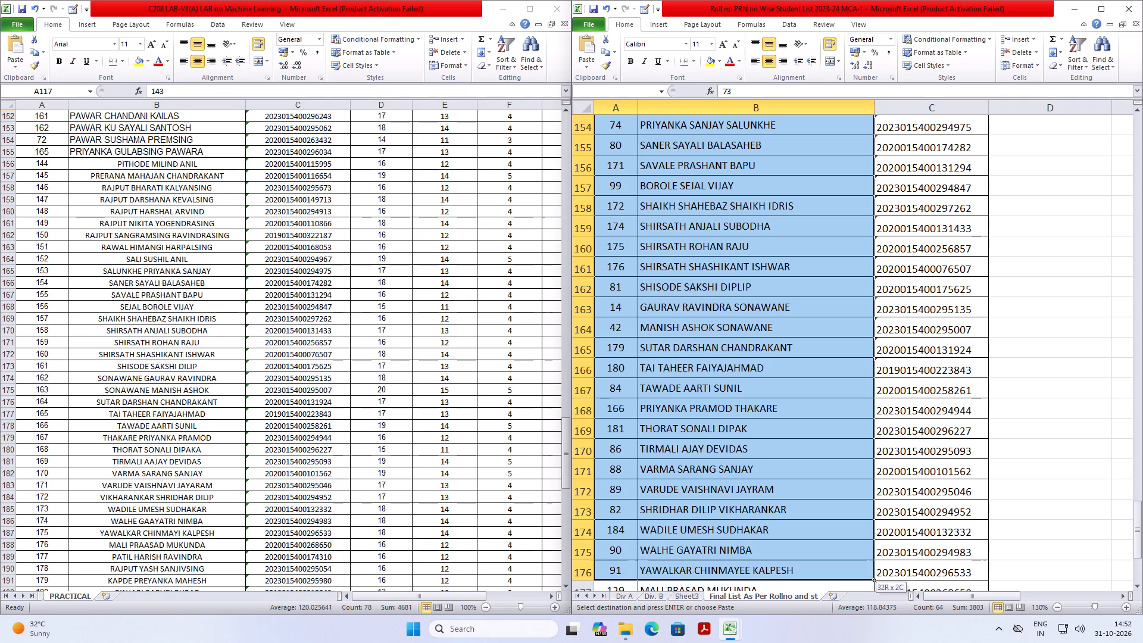
{"action": "left_click_drag", "start_coordinate": [705, 576], "coordinate": [706, 576]}
Extend the final list selection to A145:B180, matching PRACTICAL rows 188 to 191, and copy the serial numbers and names.
{"action": "left_click_drag", "start_coordinate": [706, 576], "coordinate": [761, 558]}
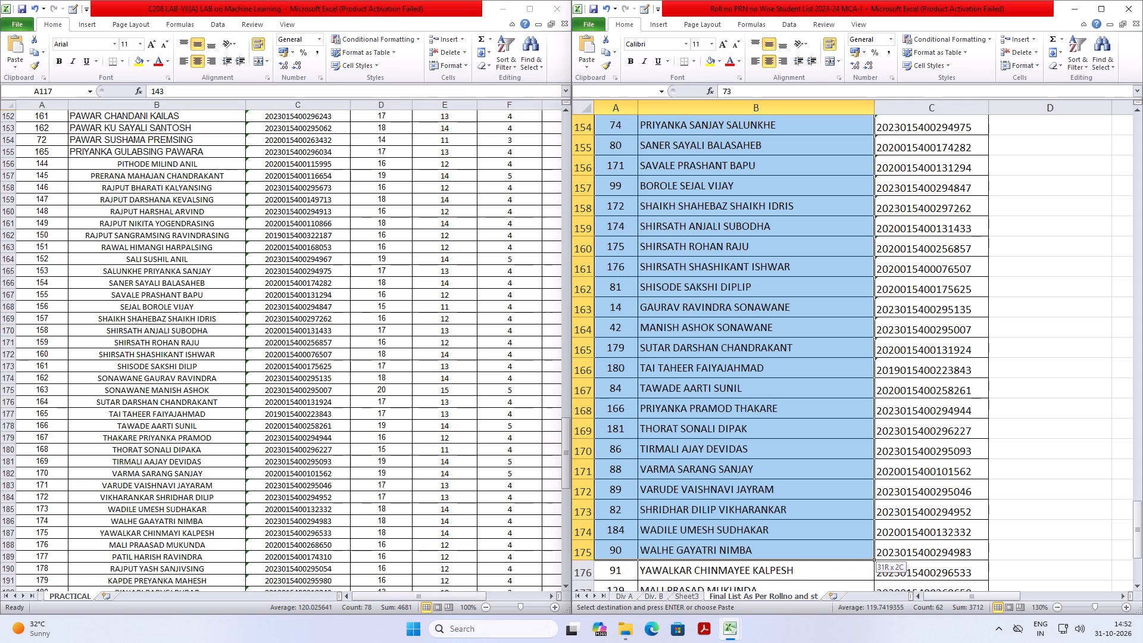
{"action": "left_click_drag", "start_coordinate": [761, 558], "coordinate": [763, 576]}
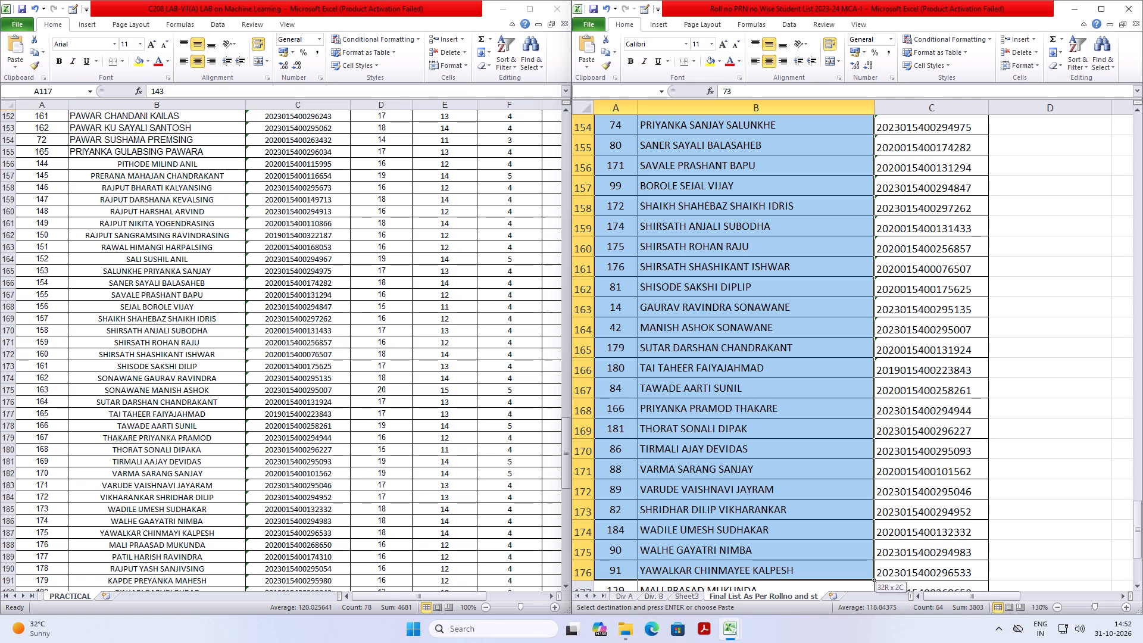
{"action": "left_click_drag", "start_coordinate": [763, 576], "coordinate": [778, 586]}
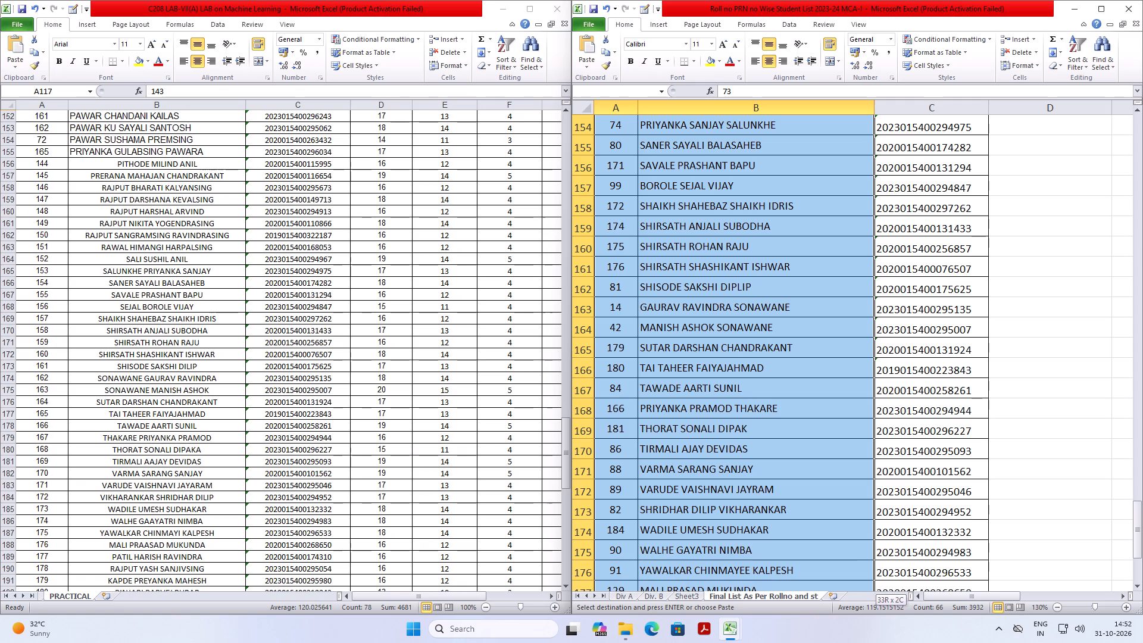
{"action": "left_click_drag", "start_coordinate": [778, 586], "coordinate": [774, 521]}
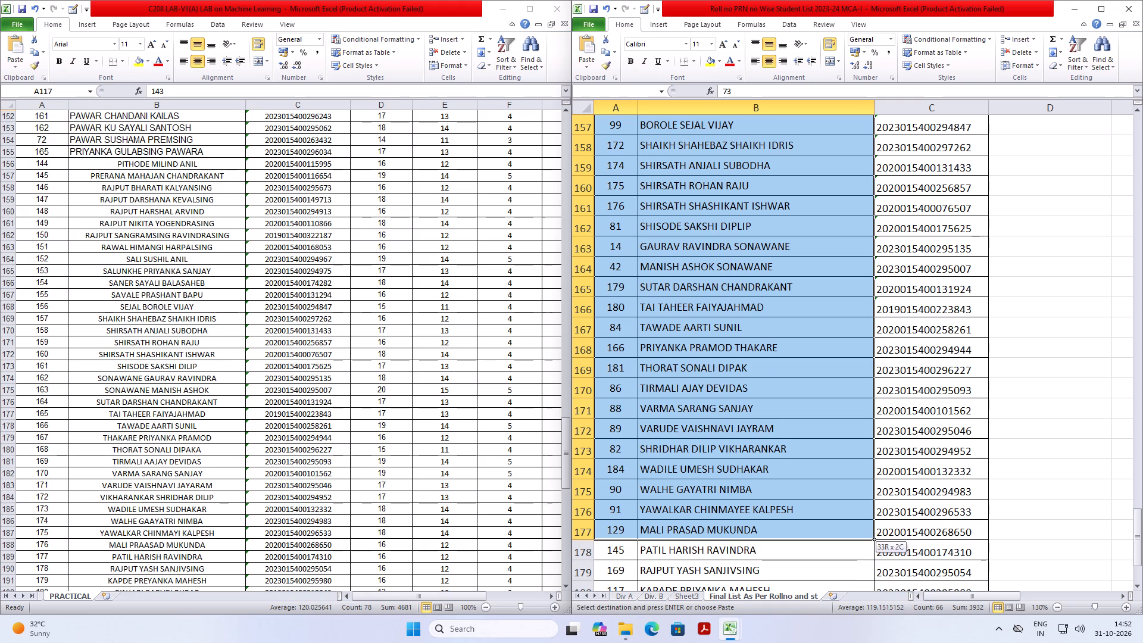
{"action": "left_click_drag", "start_coordinate": [774, 521], "coordinate": [780, 512]}
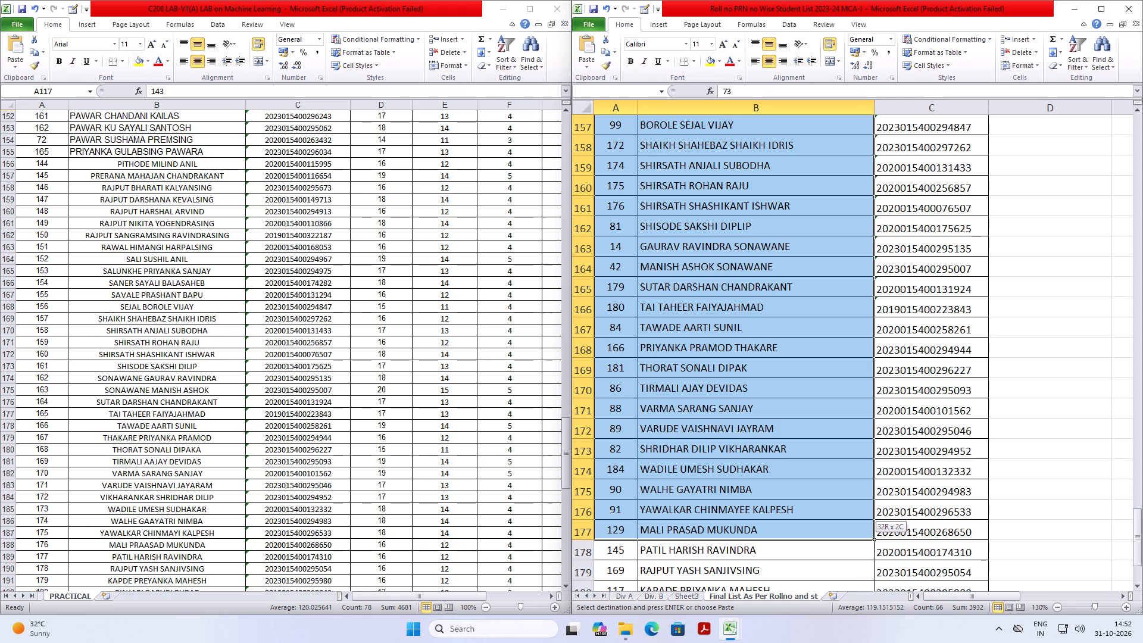
{"action": "left_click_drag", "start_coordinate": [780, 512], "coordinate": [788, 527]}
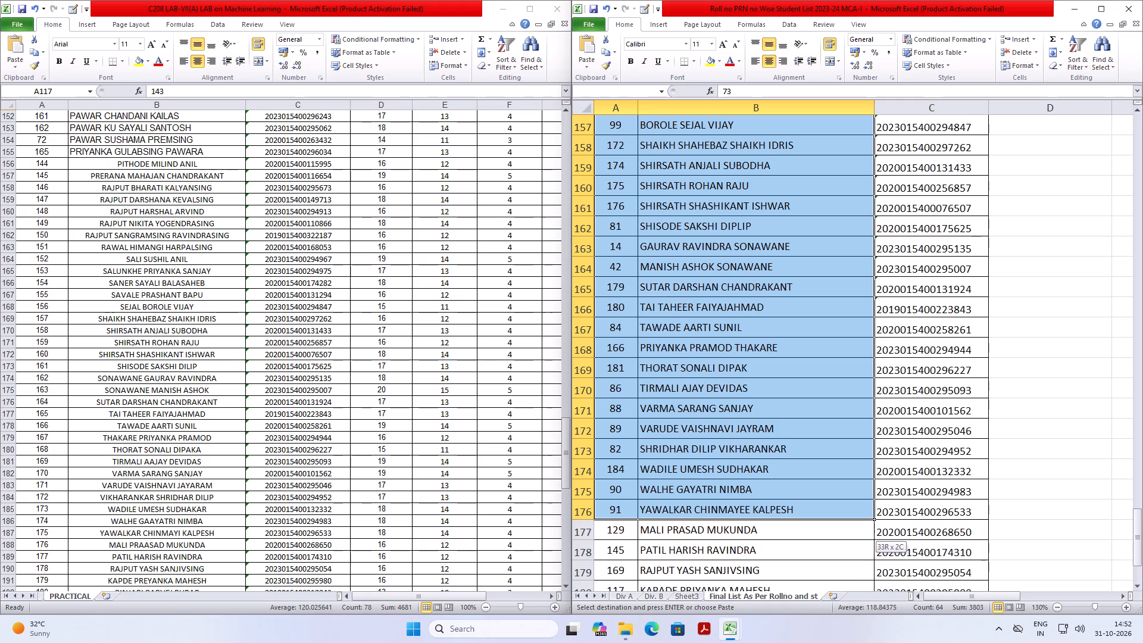
{"action": "left_click_drag", "start_coordinate": [788, 527], "coordinate": [789, 552]}
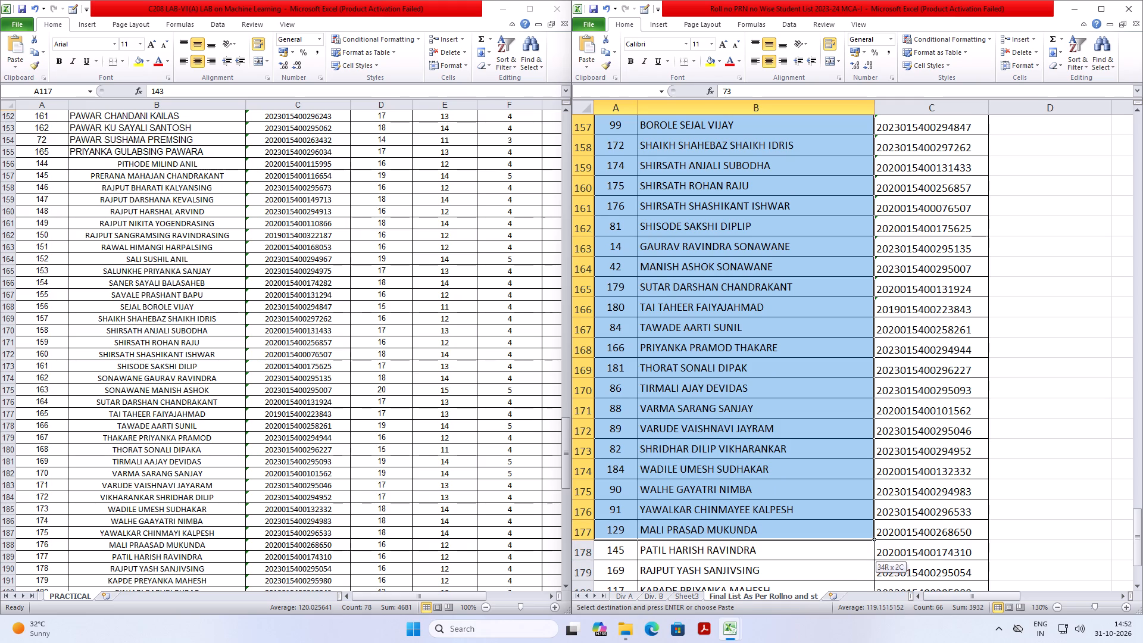
{"action": "left_click_drag", "start_coordinate": [789, 552], "coordinate": [789, 567]}
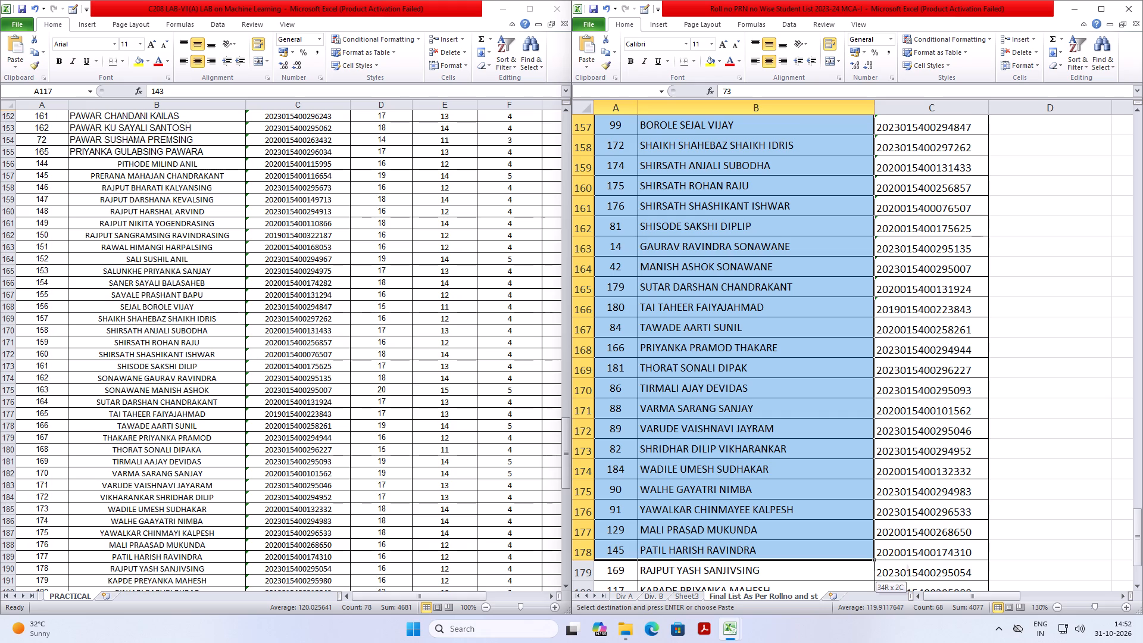
{"action": "left_click_drag", "start_coordinate": [789, 567], "coordinate": [789, 586]}
{"action": "scroll", "coordinate": [797, 539], "scroll_direction": "down", "scroll_amount": 2}
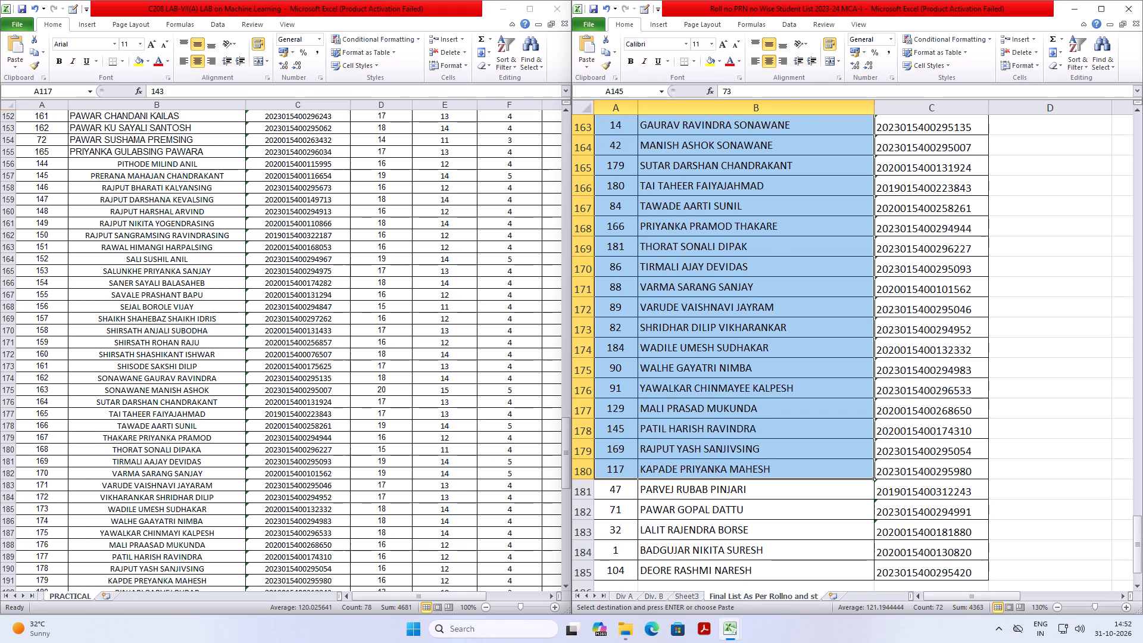
{"action": "key", "text": "ctrl+c"}
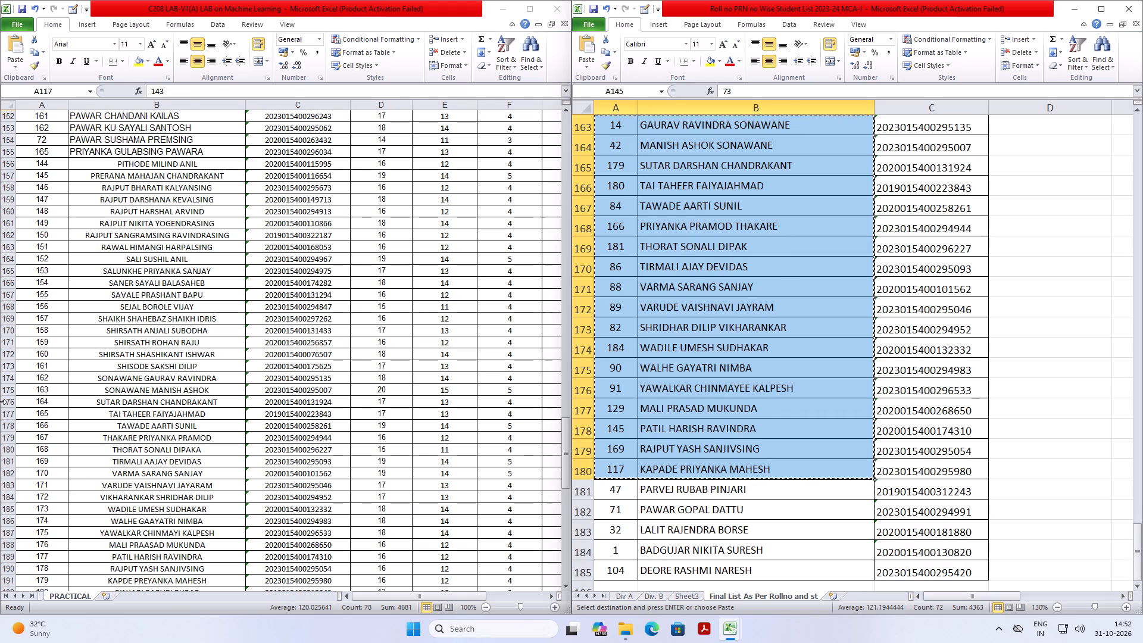
Paste the copied serial numbers and names into the C208 PRACTICAL sheet starting at A156, replacing rows 156 to 191.
{"action": "left_click", "coordinate": [43, 160]}
{"action": "left_click", "coordinate": [43, 160]}
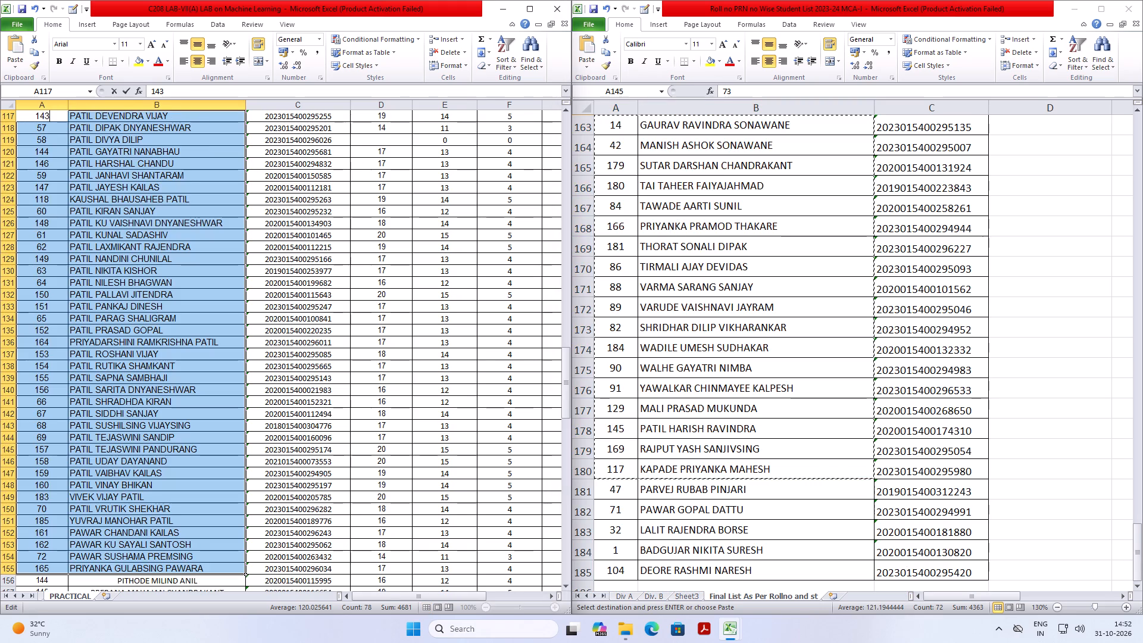
{"action": "scroll", "coordinate": [68, 206], "scroll_direction": "down", "scroll_amount": 12}
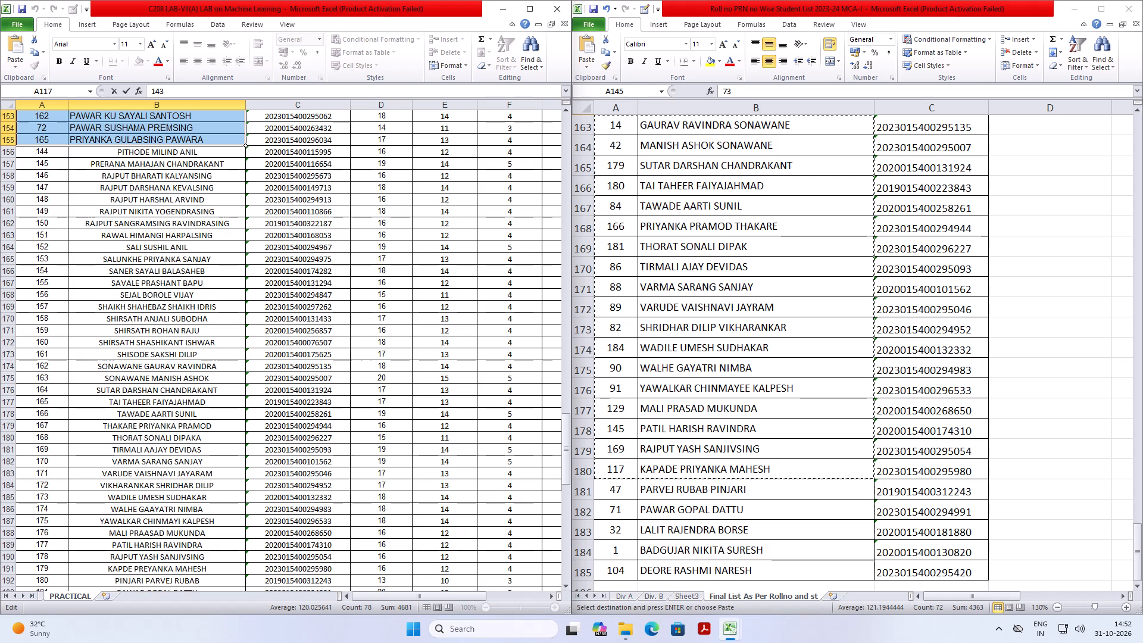
{"action": "left_click", "coordinate": [45, 150]}
{"action": "key", "text": "ctrl+v"}
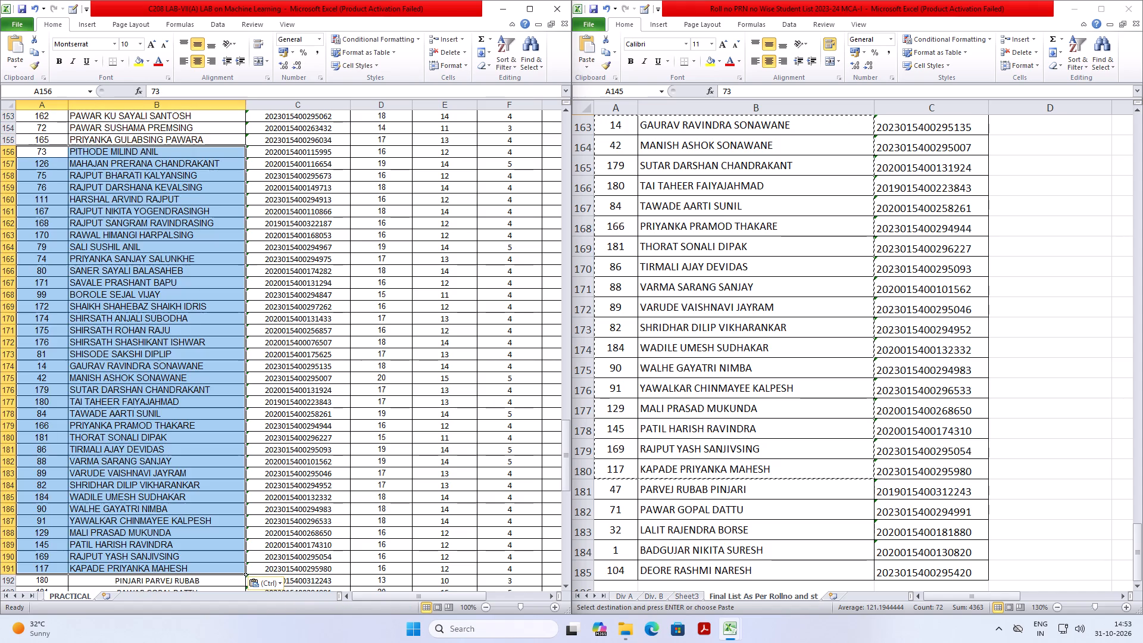
Copy the last five serial numbers and names, A181:B185, from the final list.
{"action": "scroll", "coordinate": [48, 289], "scroll_direction": "down", "scroll_amount": 7}
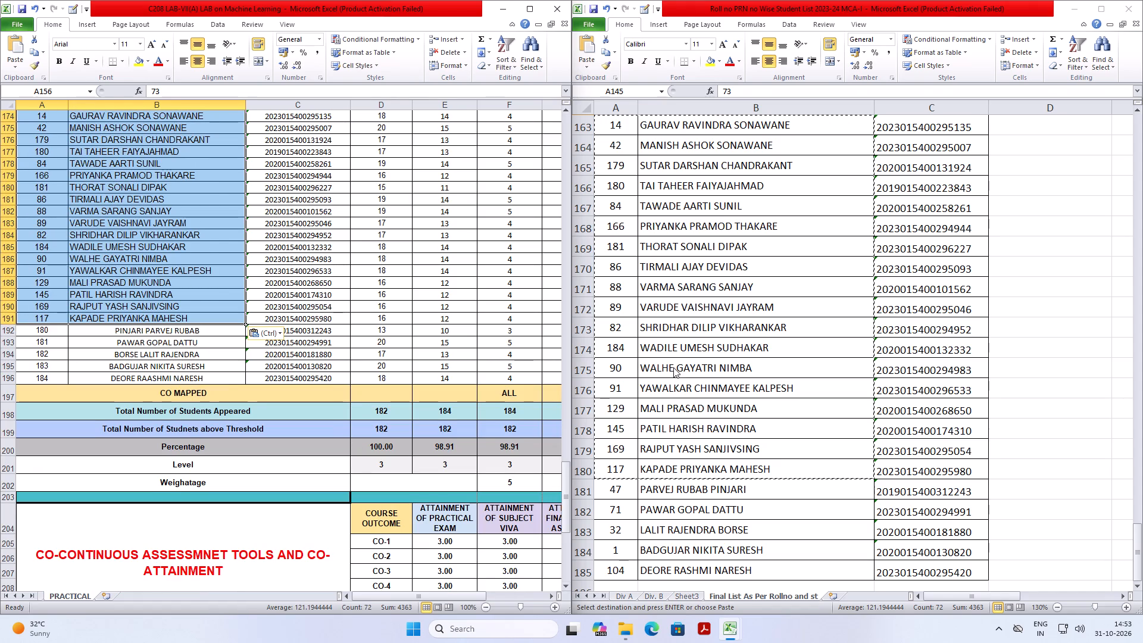
{"action": "left_click", "coordinate": [680, 357]}
{"action": "scroll", "coordinate": [680, 357], "scroll_direction": "down", "scroll_amount": 4}
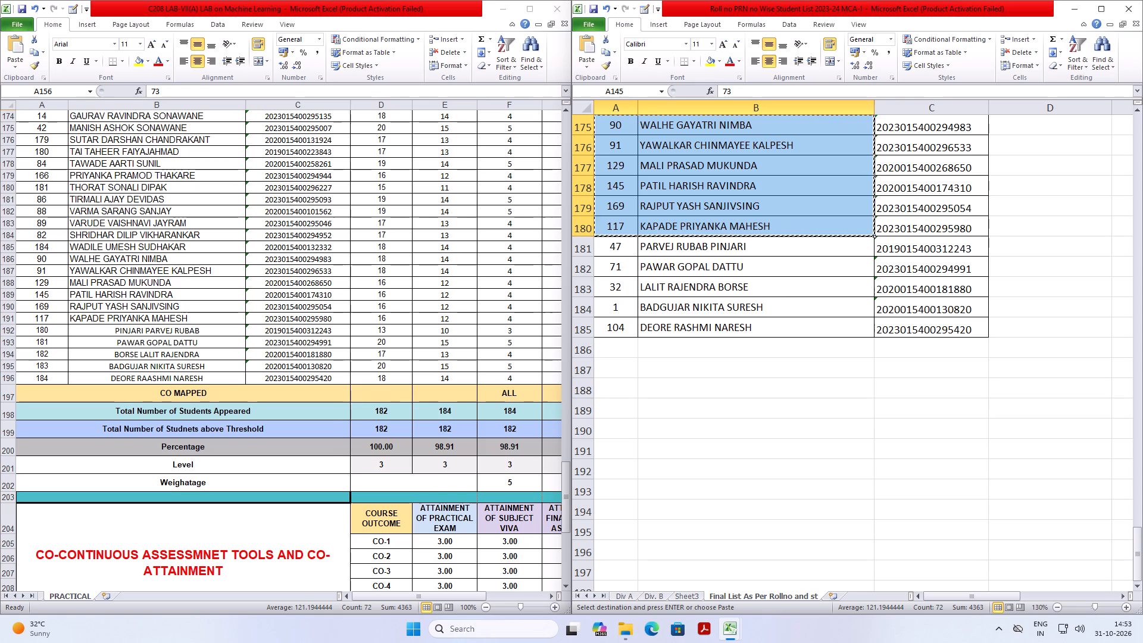
{"action": "left_click_drag", "start_coordinate": [618, 248], "coordinate": [683, 299]}
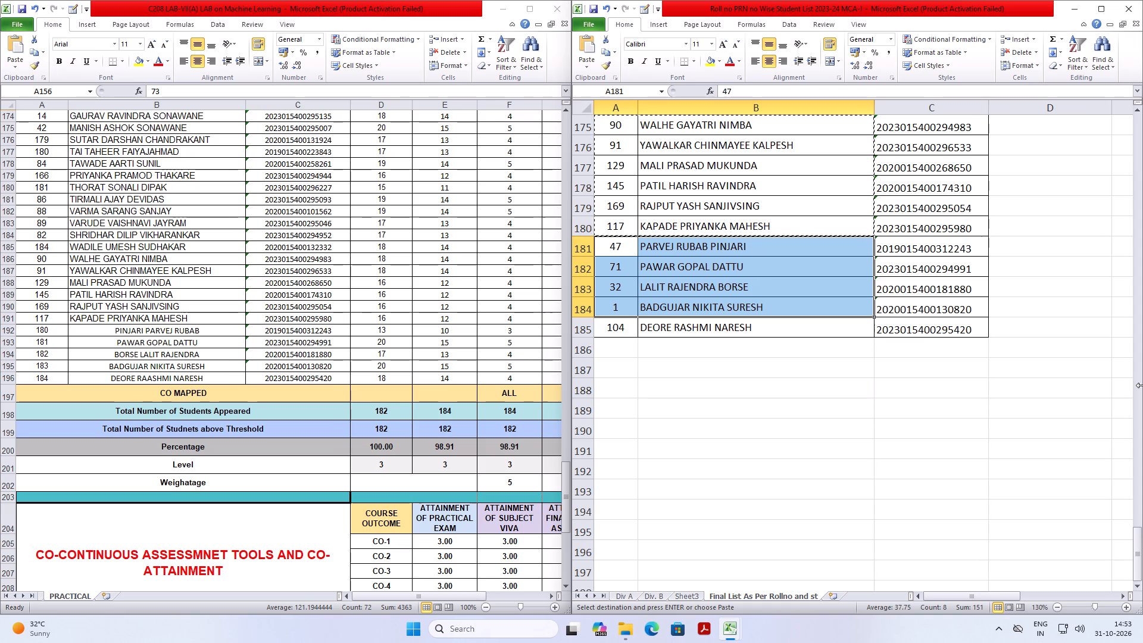
{"action": "key", "text": "shift+Down"}
{"action": "key", "text": "ctrl+c"}
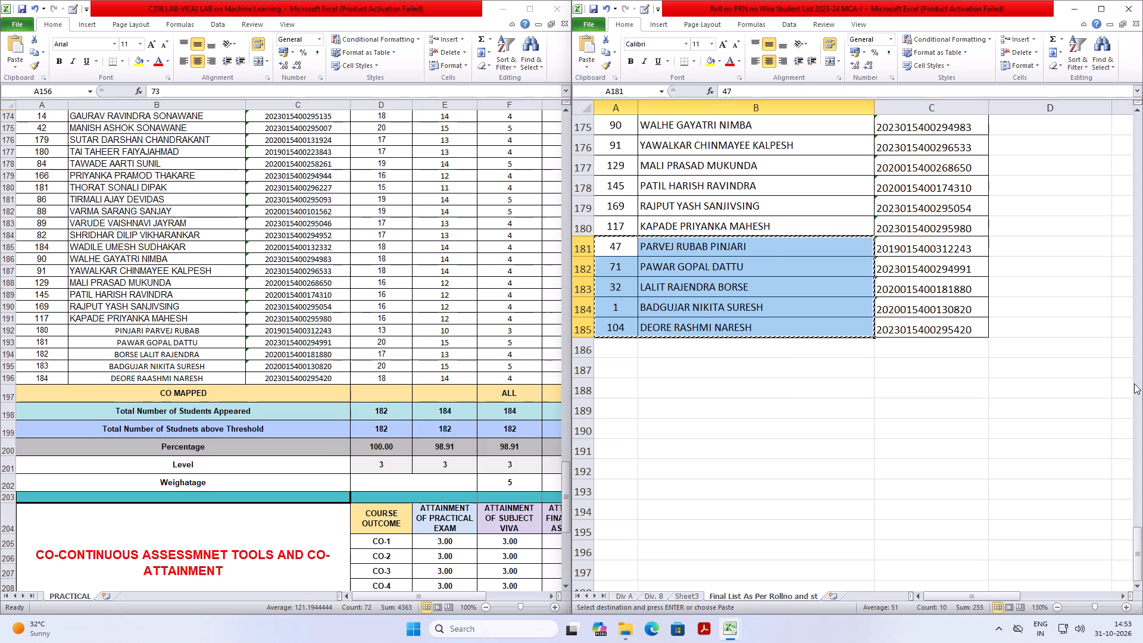
Paste the copied entries into the C208 PRACTICAL sheet starting at A192, replacing the last student rows 192 to 196.
{"action": "left_click", "coordinate": [54, 329]}
{"action": "left_click", "coordinate": [58, 333]}
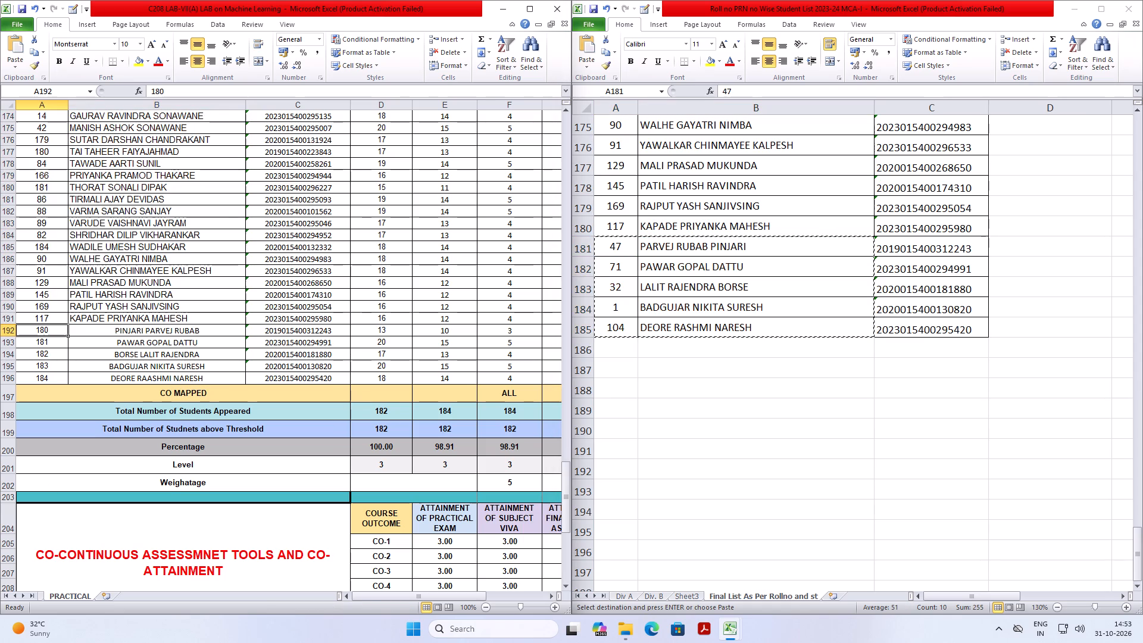
{"action": "key", "text": "ctrl+v"}
{"action": "left_click", "coordinate": [133, 372]}
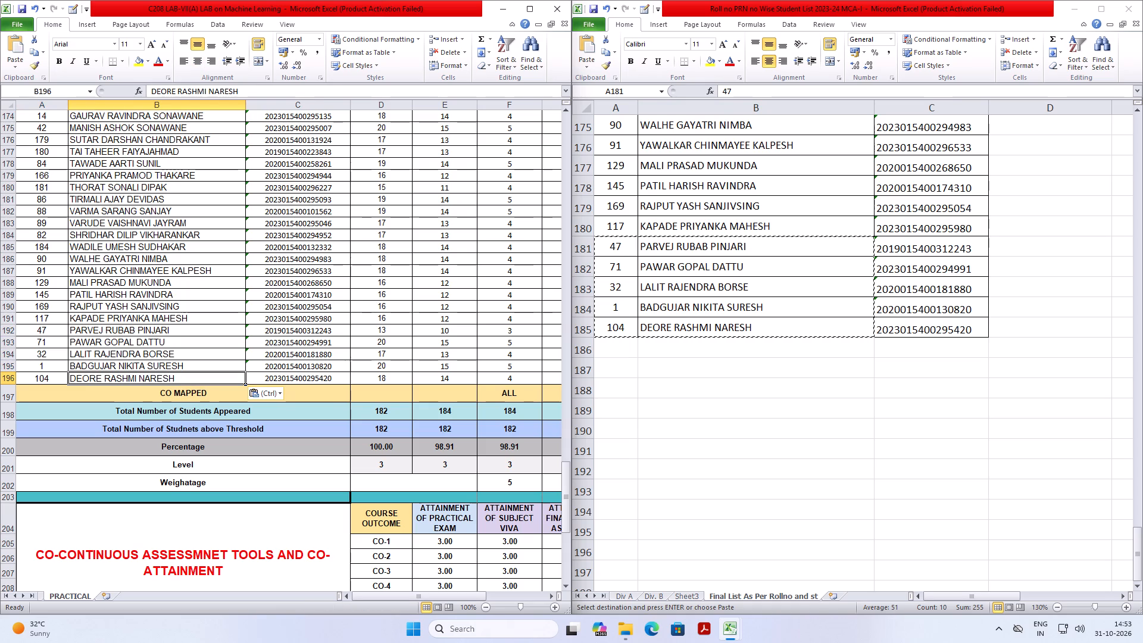
Save the C208 LAB on Machine Learning workbook and close it.
{"action": "key", "text": "ctrl+s"}
{"action": "left_click", "coordinate": [277, 377]}
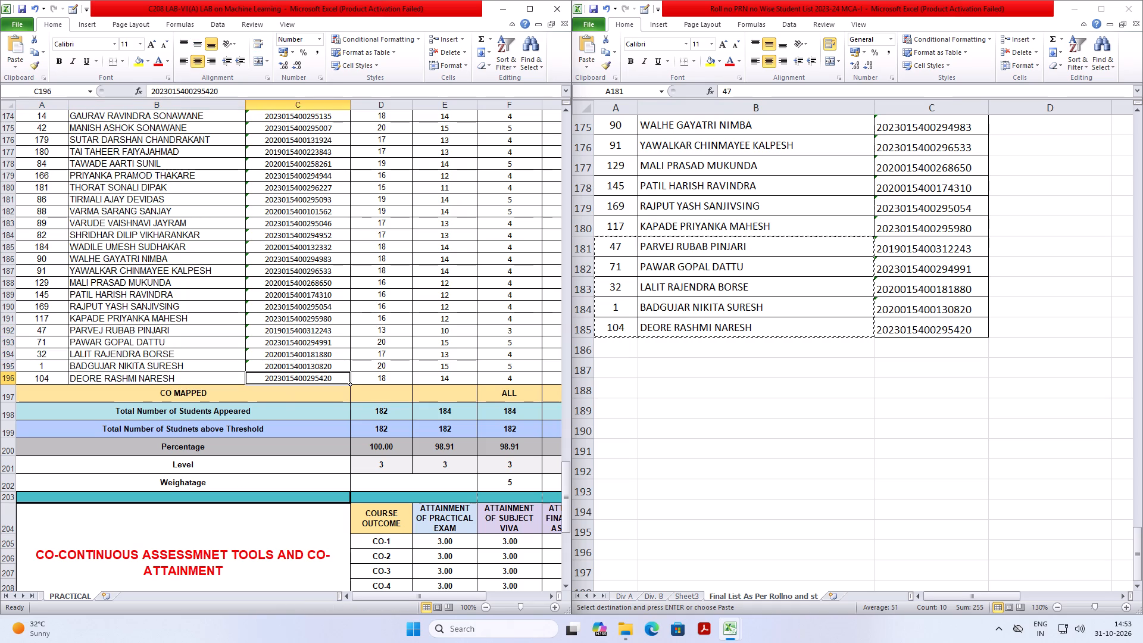
{"action": "key", "text": "ctrl+s"}
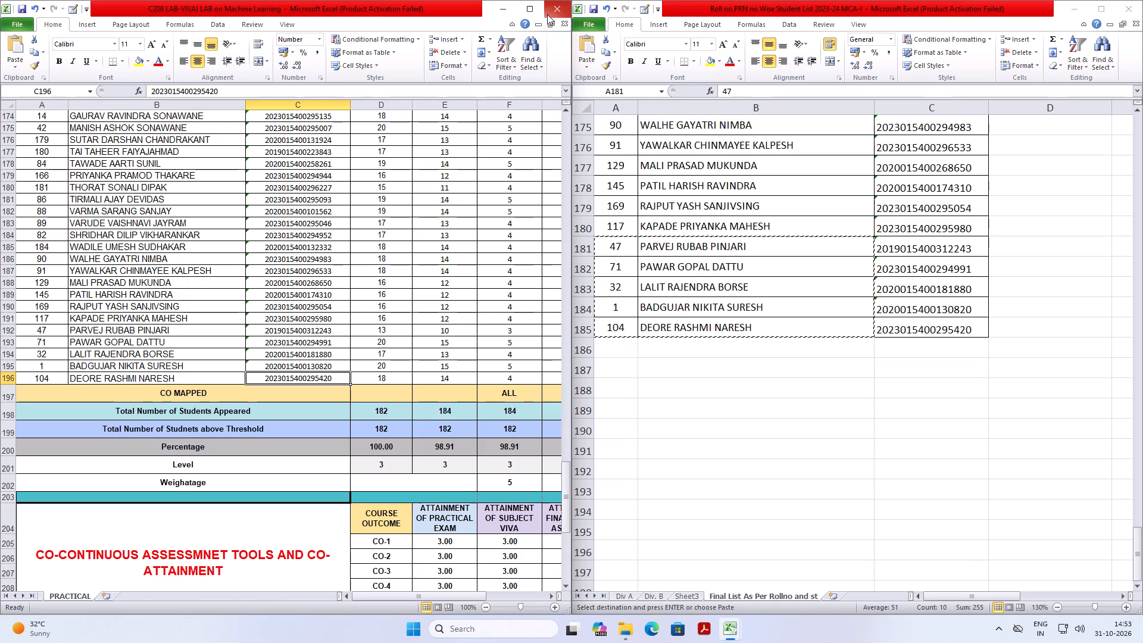
{"action": "left_click", "coordinate": [547, 14]}
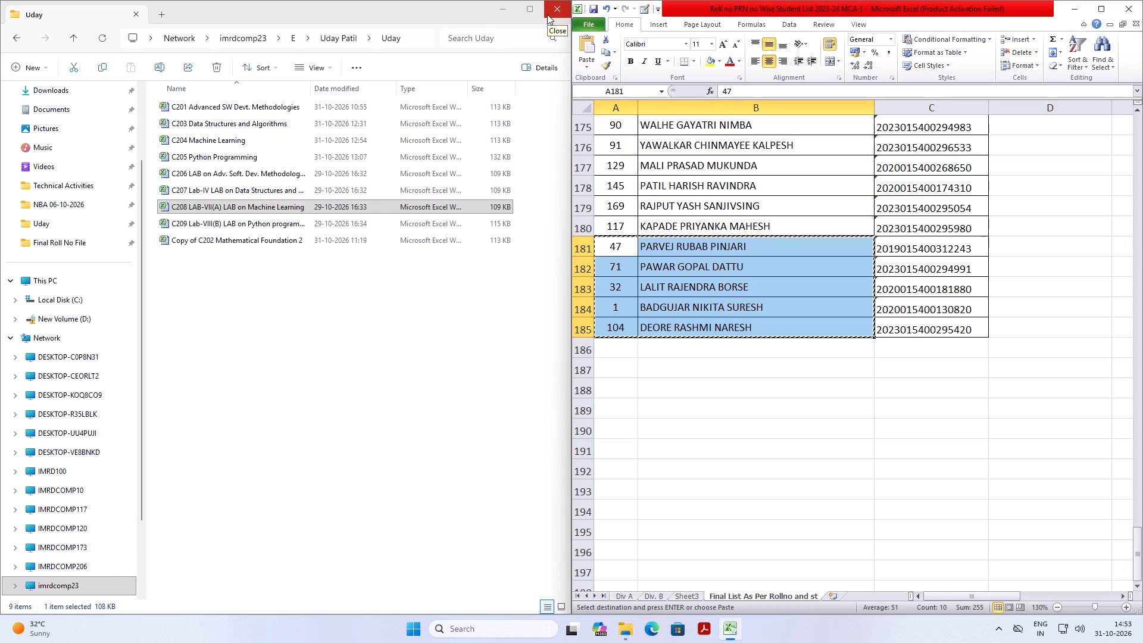
Open the C209 Lab-VIII(B) LAB on Python programming workbook from the Uday folder.
{"action": "double_click", "coordinate": [296, 216]}
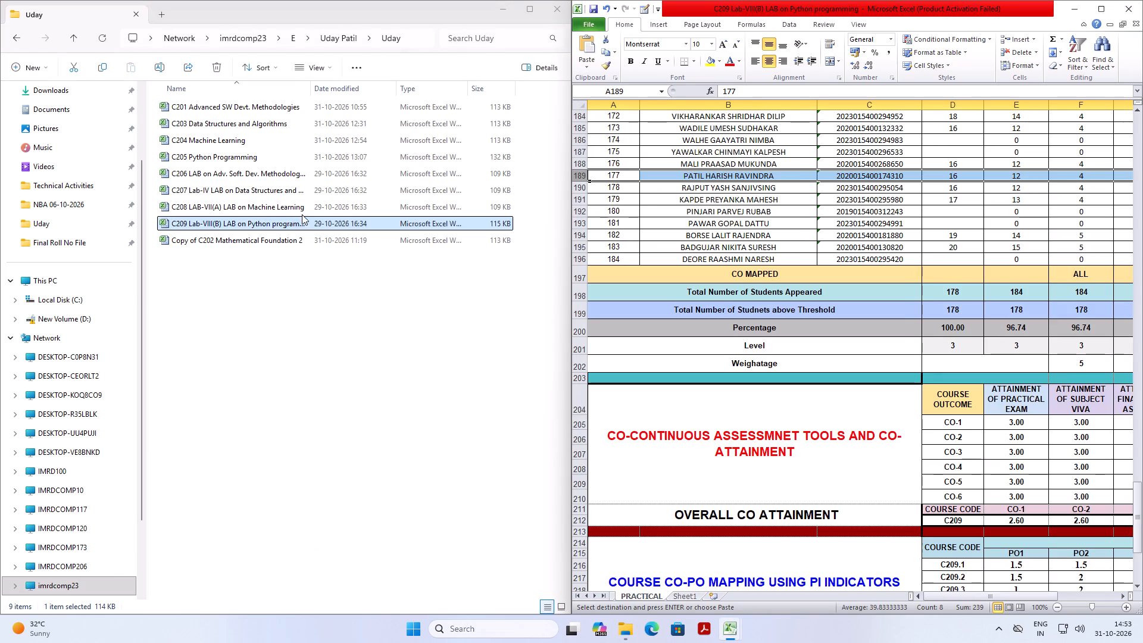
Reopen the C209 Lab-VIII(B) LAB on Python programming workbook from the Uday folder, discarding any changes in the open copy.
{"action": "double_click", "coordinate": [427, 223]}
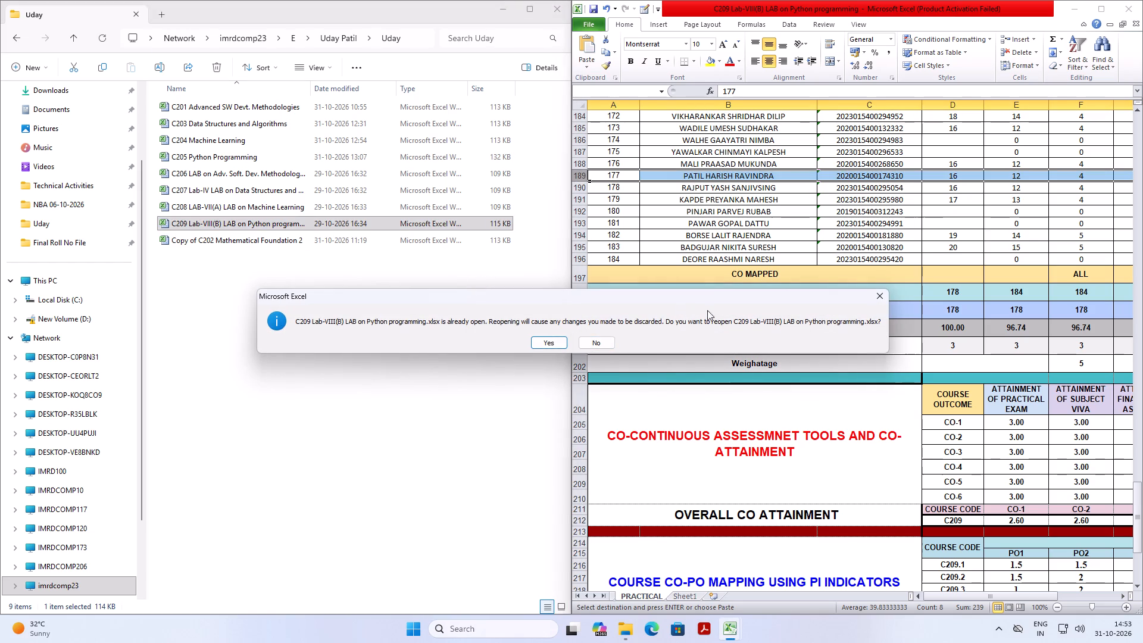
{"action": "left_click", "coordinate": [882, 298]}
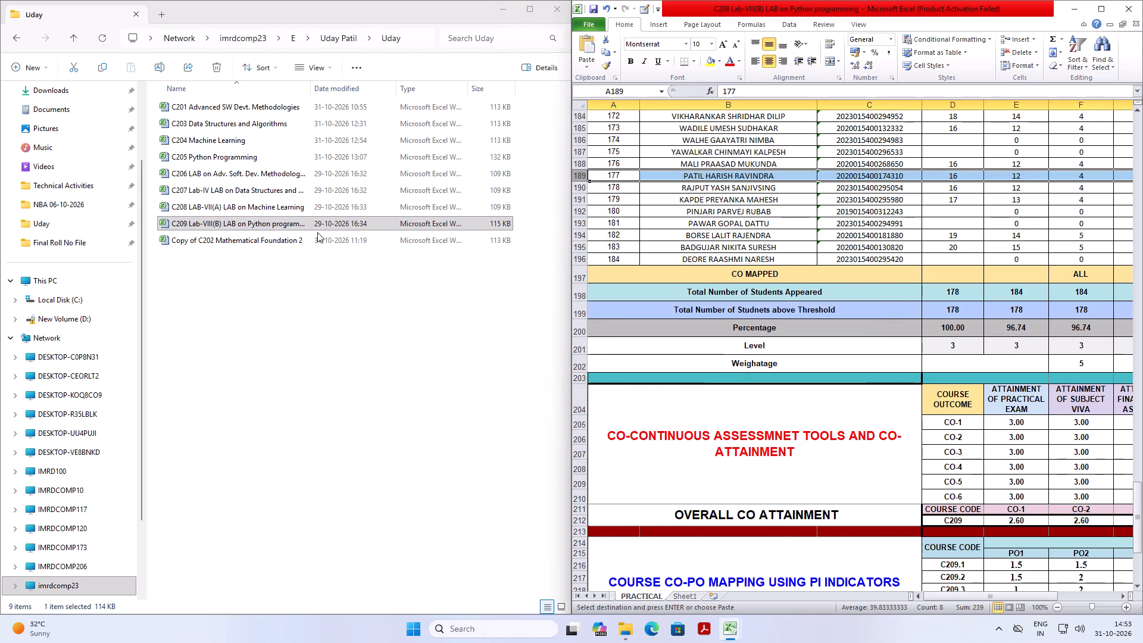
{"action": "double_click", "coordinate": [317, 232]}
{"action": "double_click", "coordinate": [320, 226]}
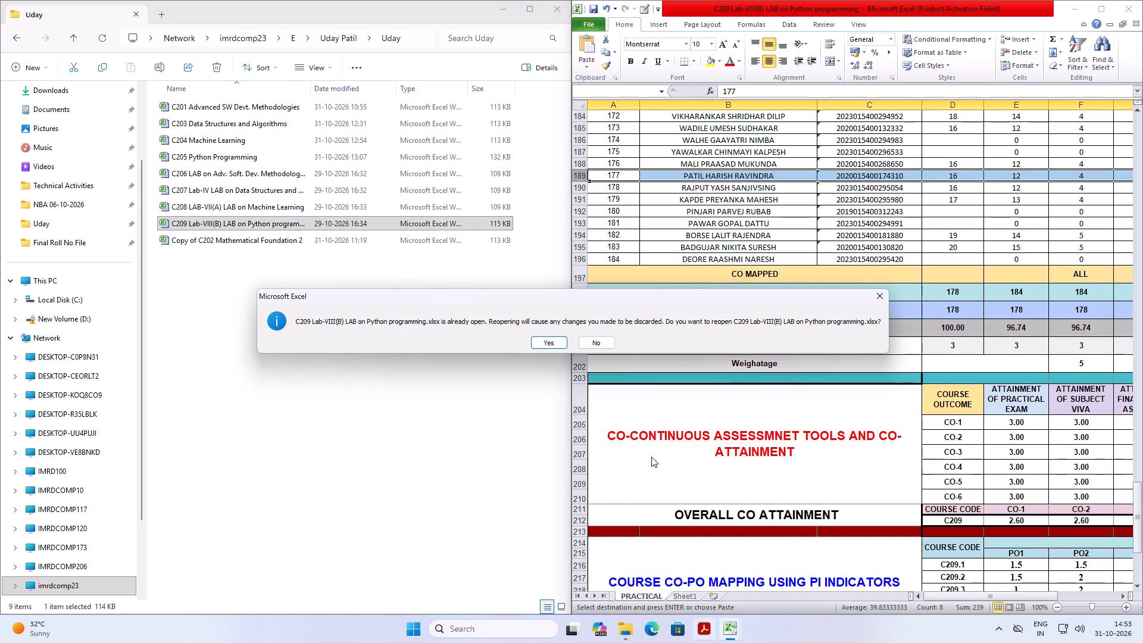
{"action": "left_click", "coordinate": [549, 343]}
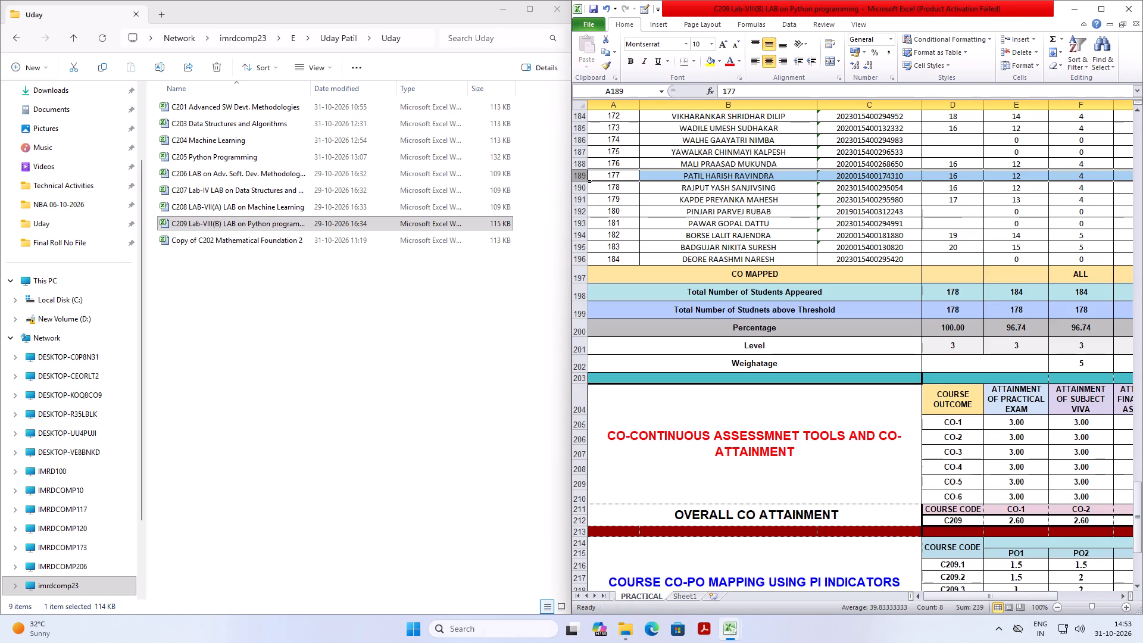
Close the C209 Lab-VIII(B) LAB on Python programming workbook without saving changes.
{"action": "left_click", "coordinate": [1123, 10]}
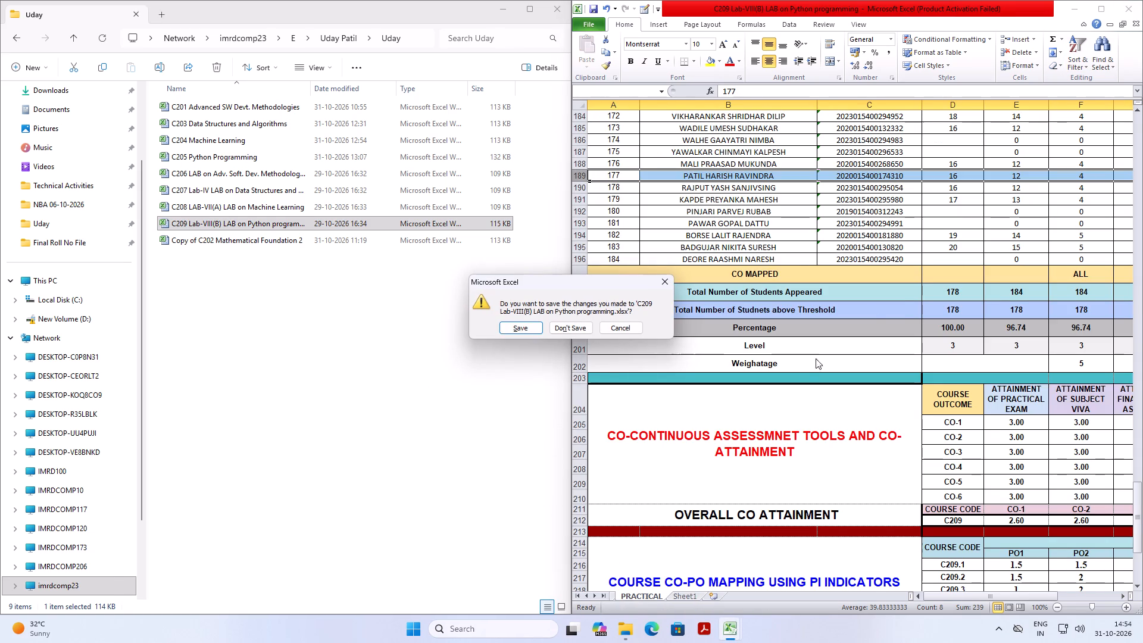
{"action": "left_click", "coordinate": [577, 327]}
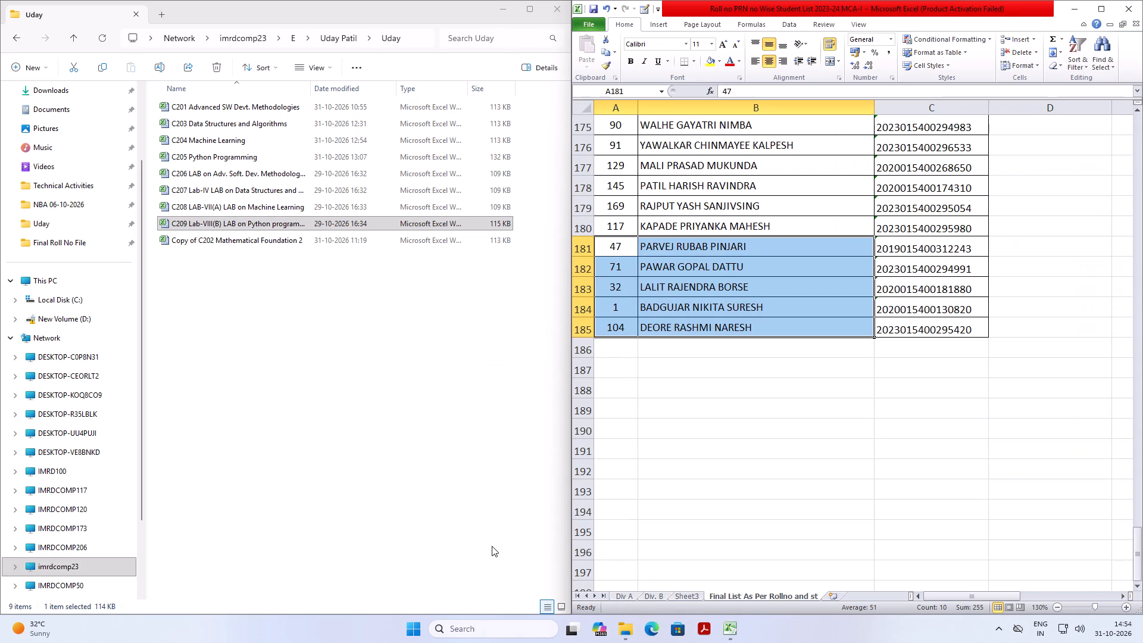
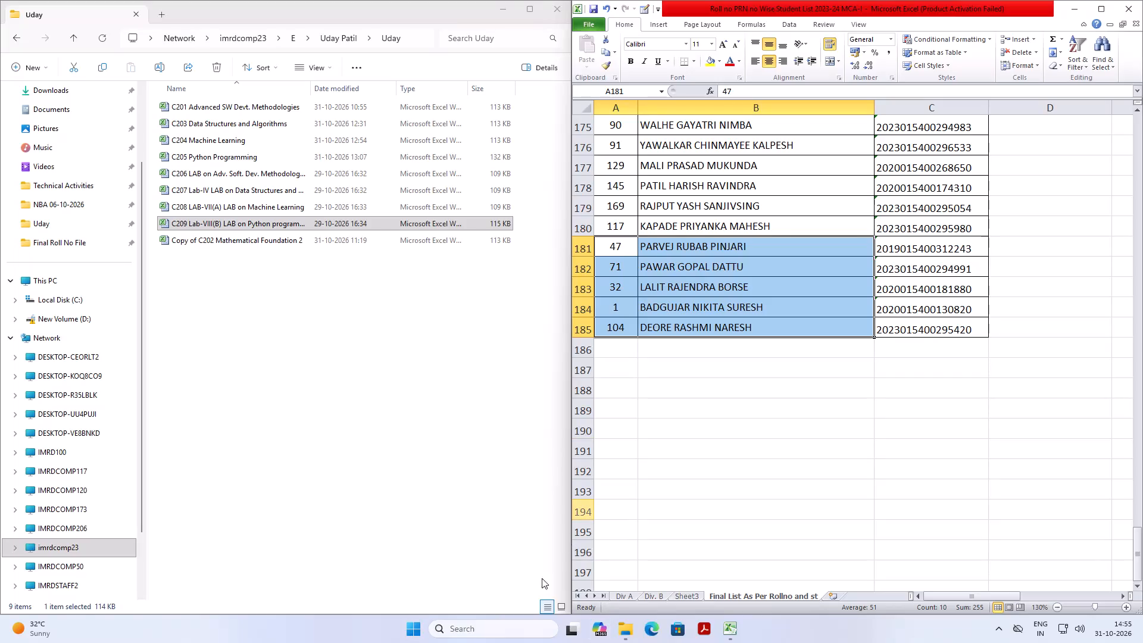
Start a separate Excel window, dismiss the activation wizard, and open the recent C209 Lab-VIII(B) LAB on Python programming workbook in it.
{"action": "left_click", "coordinate": [512, 642]}
{"action": "left_click", "coordinate": [501, 632]}
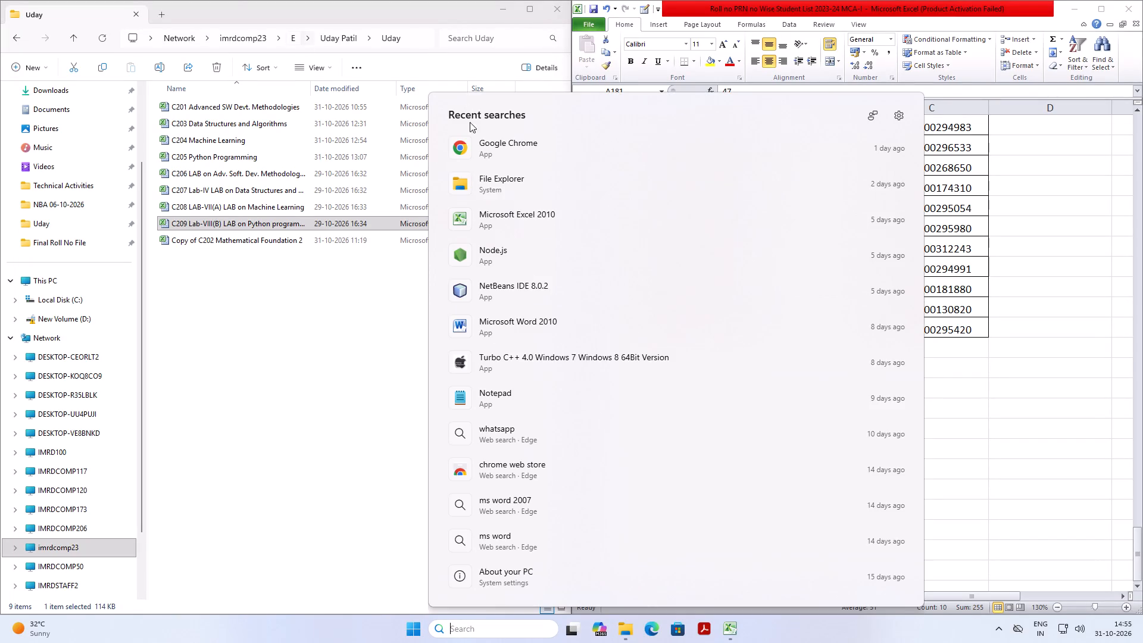
{"action": "left_click", "coordinate": [502, 221]}
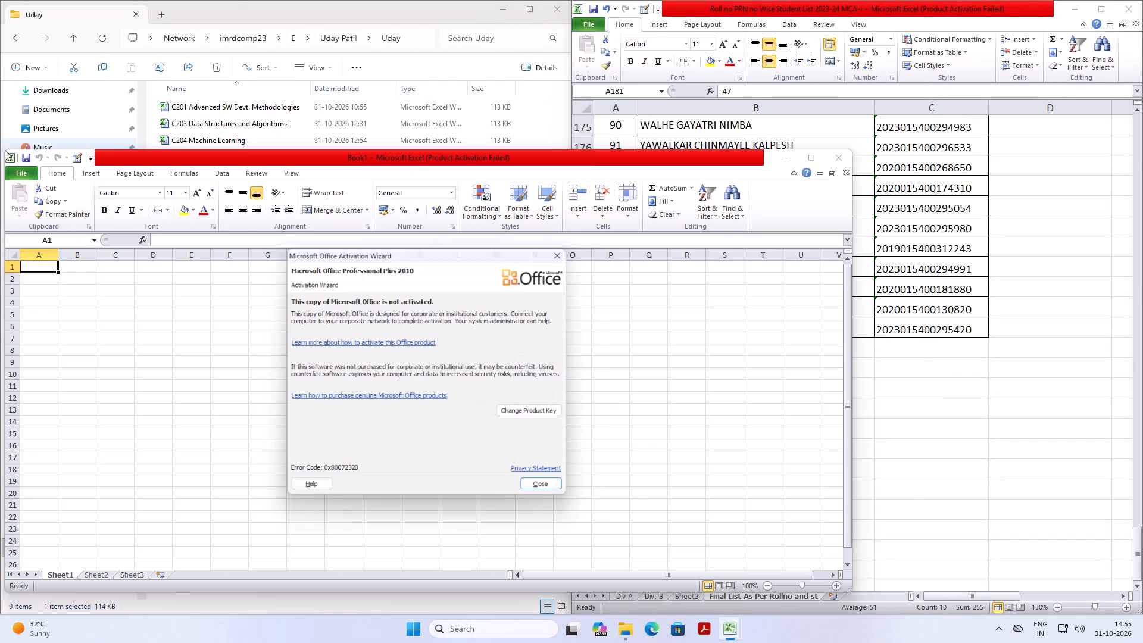
{"action": "left_click", "coordinate": [15, 174]}
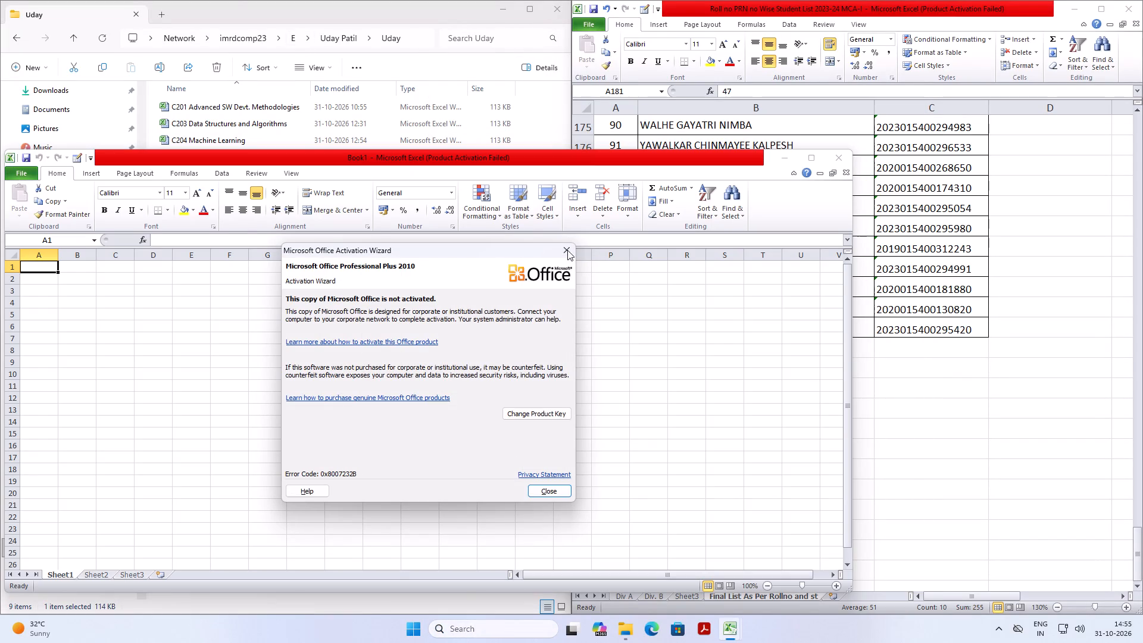
{"action": "left_click", "coordinate": [567, 250]}
{"action": "left_click", "coordinate": [32, 174]}
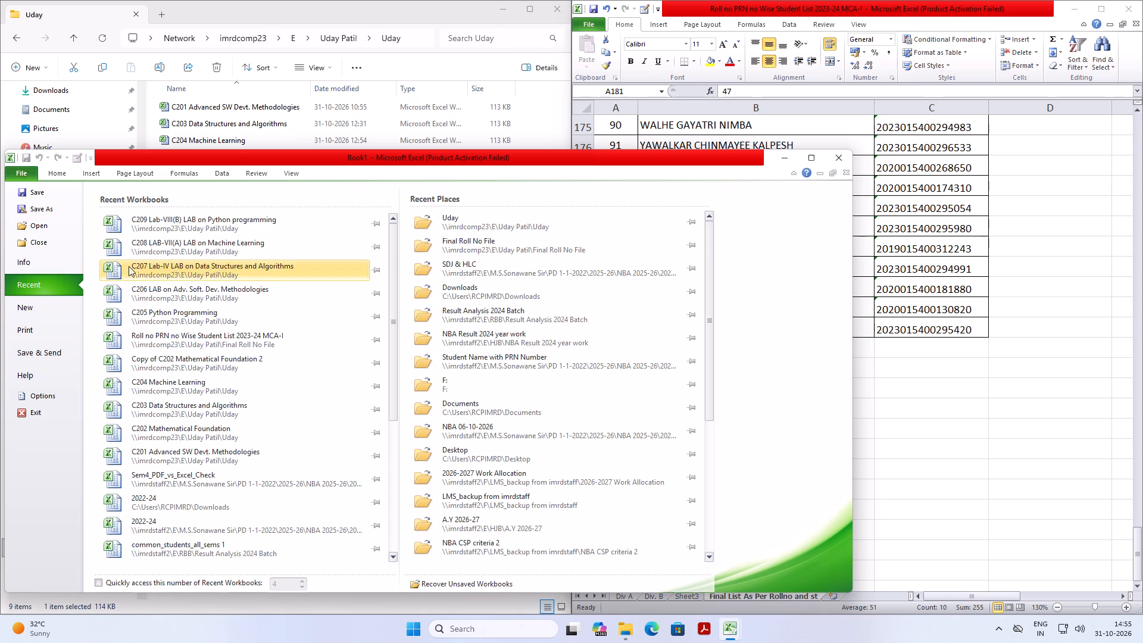
{"action": "left_click", "coordinate": [201, 229]}
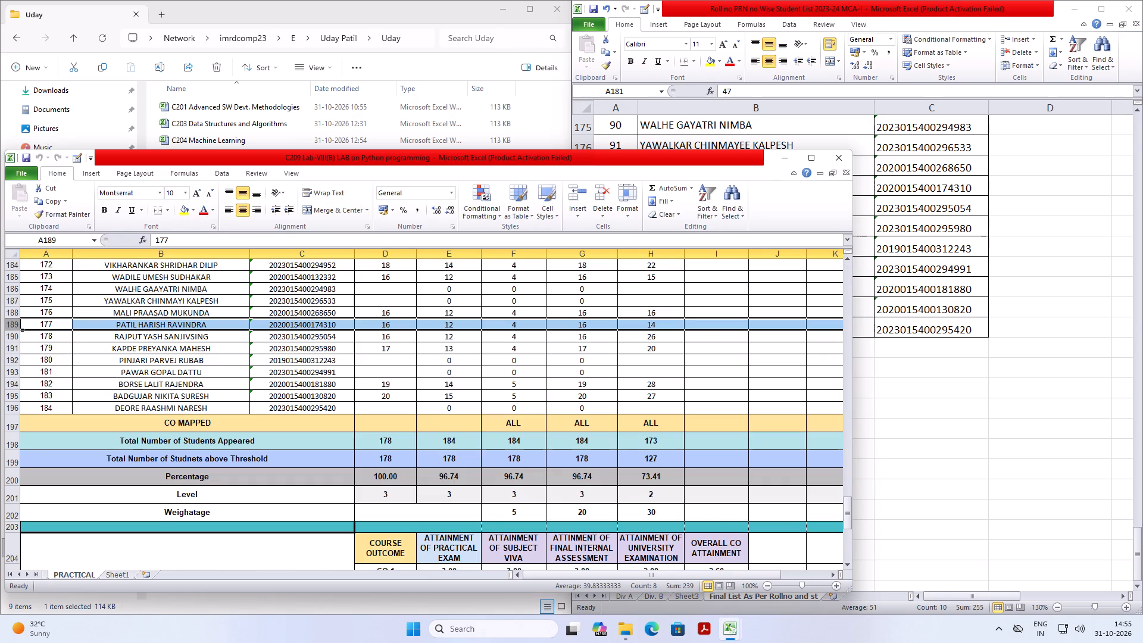
Arrange the C209 workbook window side by side with the 2023-24 MCA student list workbook, each filling half the screen.
{"action": "left_click", "coordinate": [750, 162]}
{"action": "left_click_drag", "start_coordinate": [749, 171], "coordinate": [0, 614]}
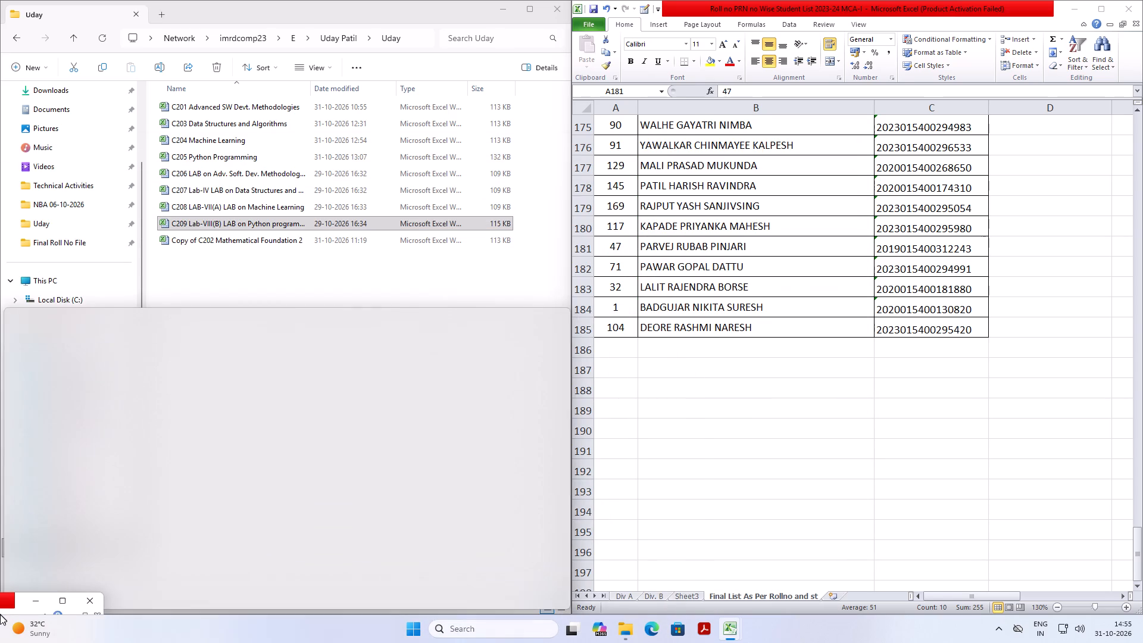
{"action": "left_click_drag", "start_coordinate": [0, 614], "coordinate": [4, 411]}
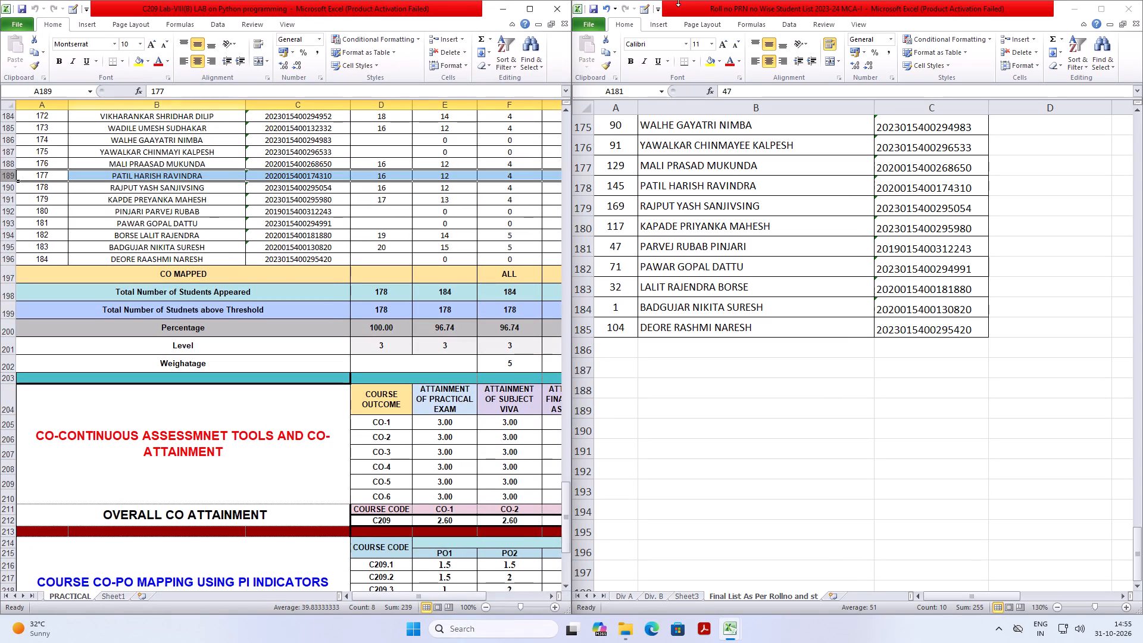
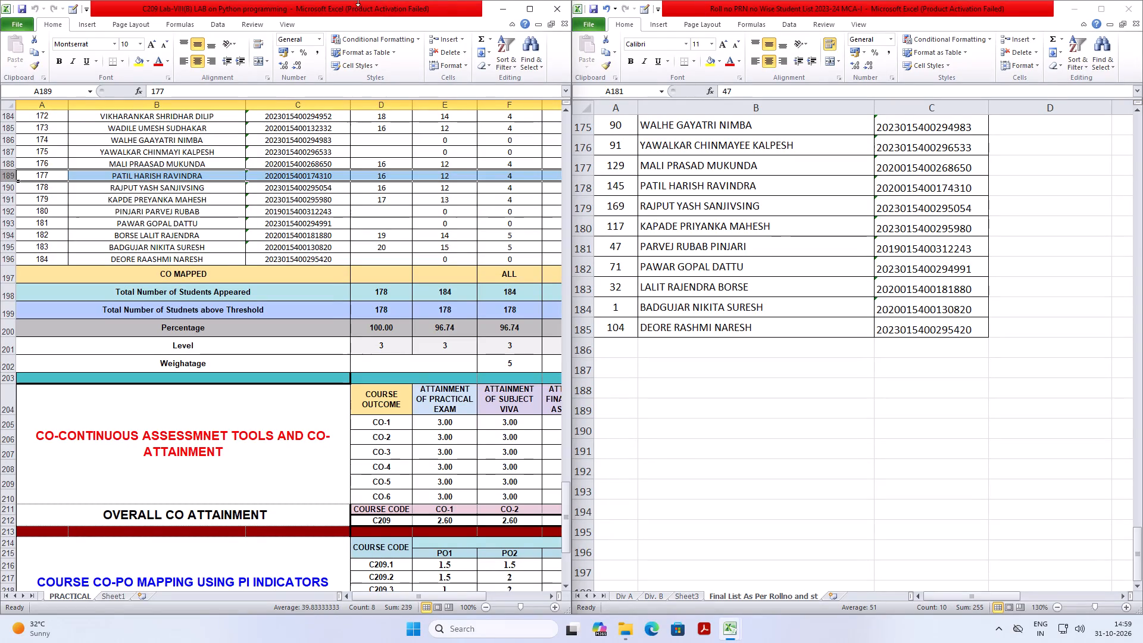
Select the roll numbers and student names in the final list from A2 through B28, comparing them with the opening rows of the C209 workbook.
{"action": "scroll", "coordinate": [80, 198], "scroll_direction": "up", "scroll_amount": 10}
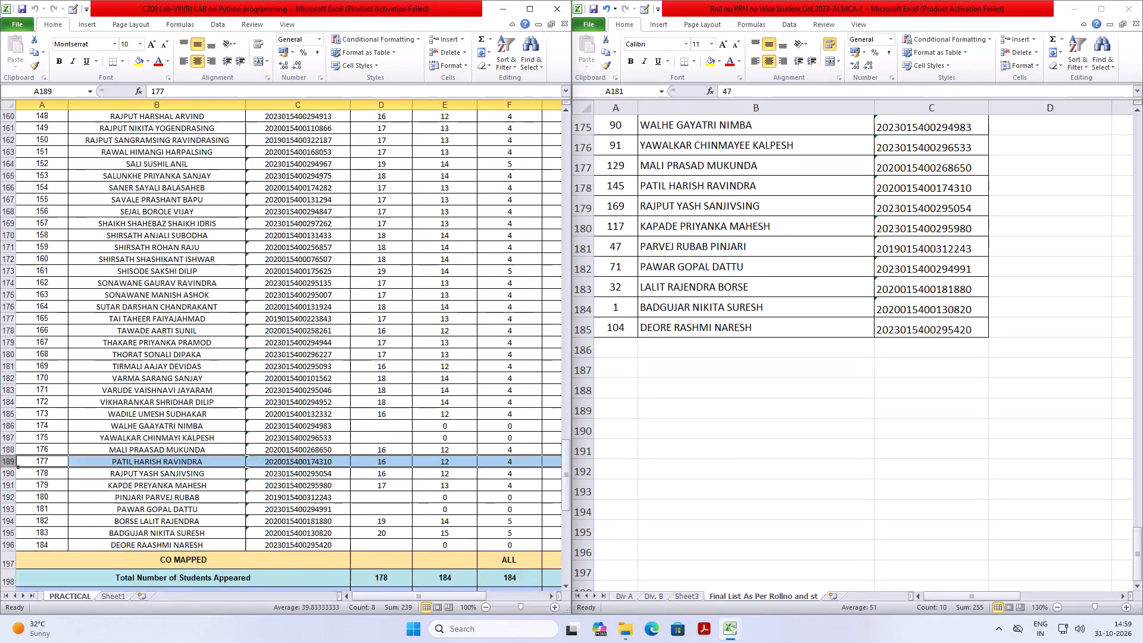
{"action": "scroll", "coordinate": [94, 202], "scroll_direction": "up", "scroll_amount": 17}
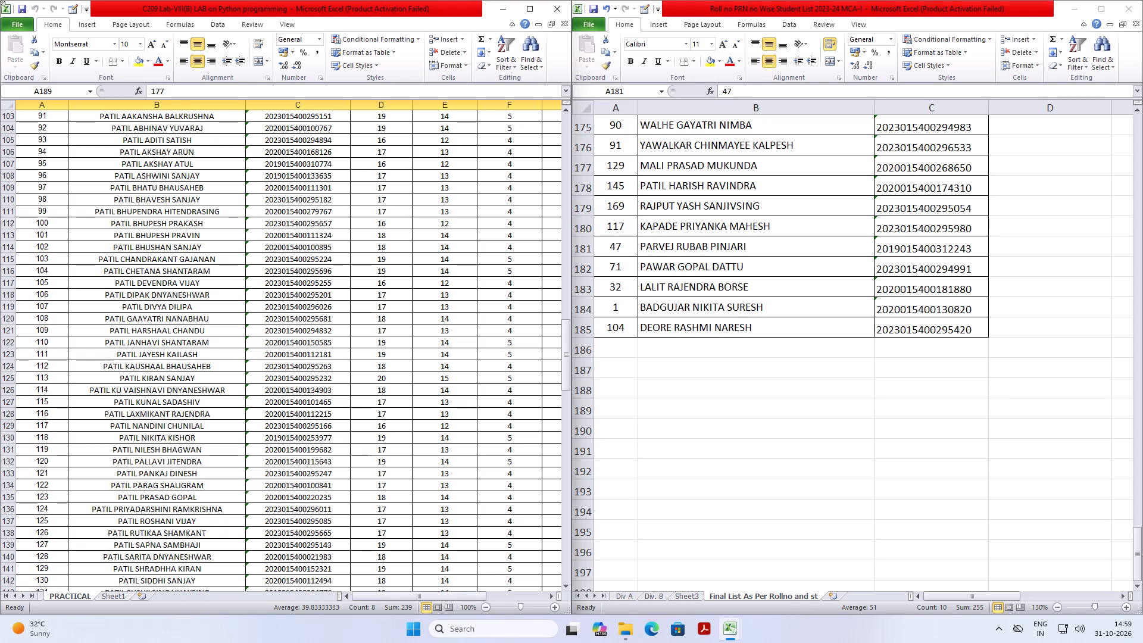
{"action": "scroll", "coordinate": [104, 642], "scroll_direction": "up", "scroll_amount": 7}
{"action": "scroll", "coordinate": [207, 642], "scroll_direction": "up", "scroll_amount": 10}
{"action": "scroll", "coordinate": [280, 642], "scroll_direction": "up", "scroll_amount": 8}
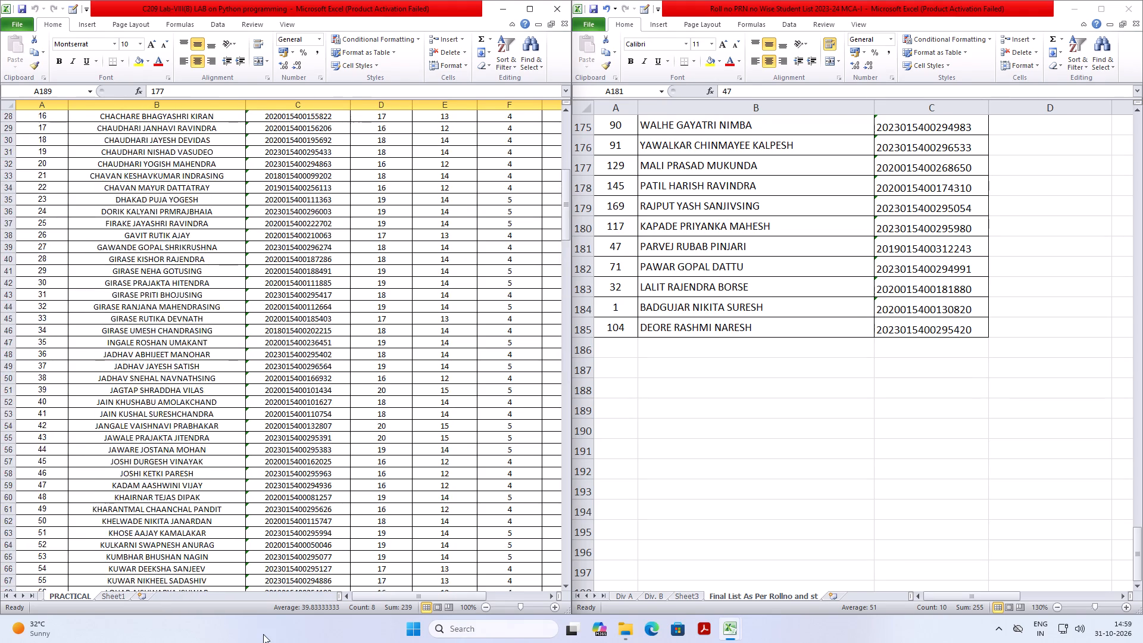
{"action": "scroll", "coordinate": [263, 634], "scroll_direction": "up", "scroll_amount": 9}
{"action": "scroll", "coordinate": [964, 564], "scroll_direction": "up", "scroll_amount": 6}
{"action": "left_click", "coordinate": [954, 529]}
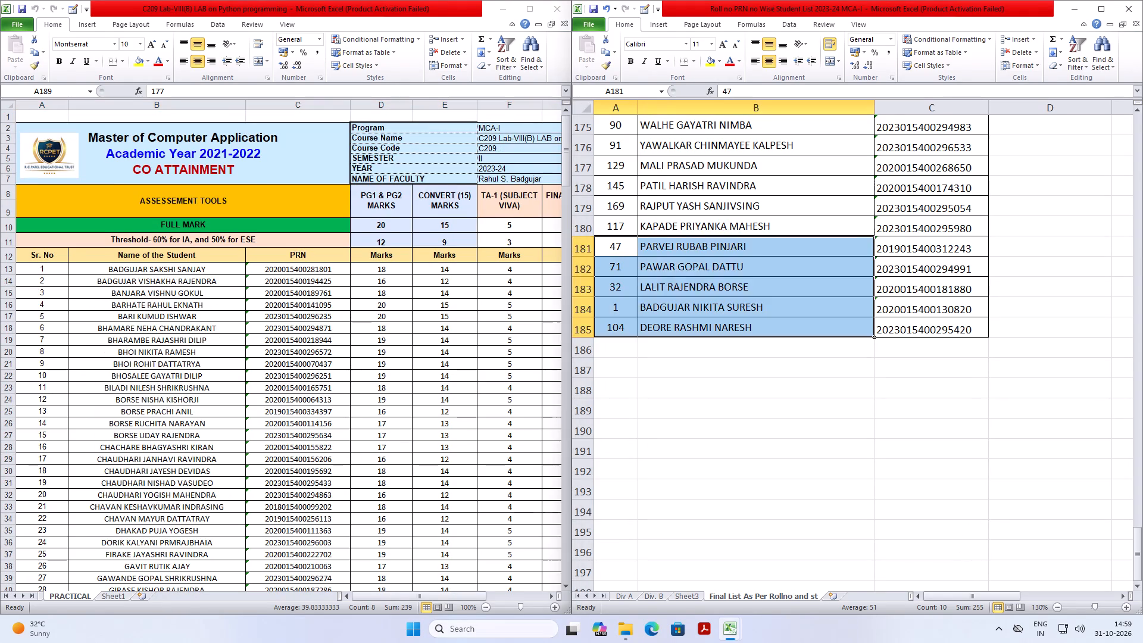
{"action": "scroll", "coordinate": [954, 529], "scroll_direction": "up", "scroll_amount": 15}
{"action": "scroll", "coordinate": [954, 529], "scroll_direction": "up", "scroll_amount": 18}
{"action": "scroll", "coordinate": [953, 529], "scroll_direction": "up", "scroll_amount": 7}
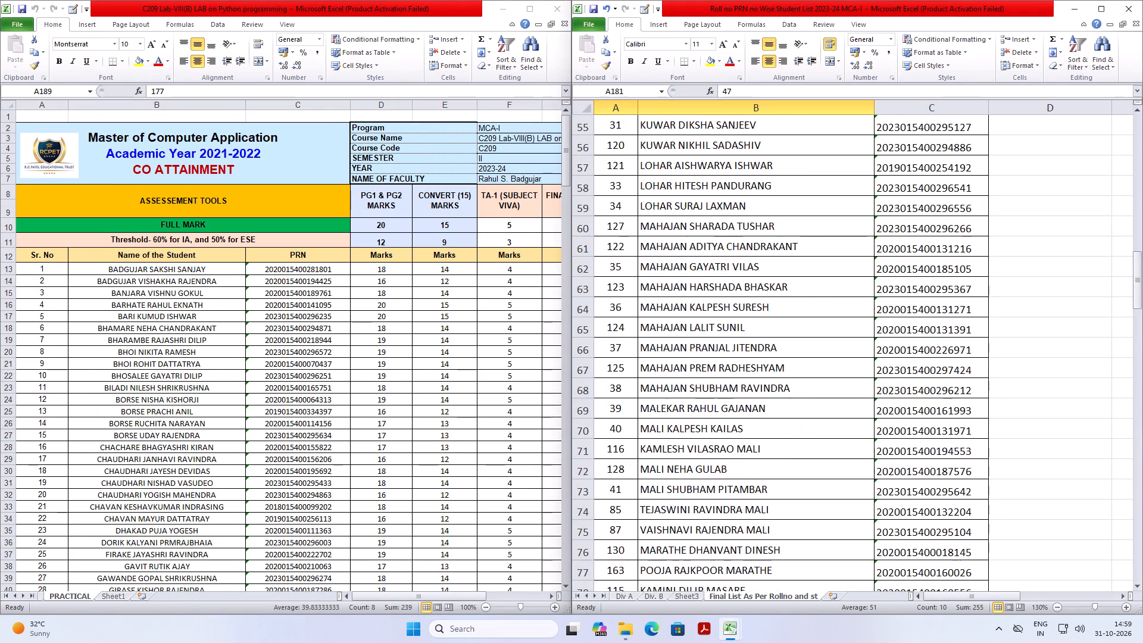
{"action": "scroll", "coordinate": [953, 529], "scroll_direction": "up", "scroll_amount": 20}
{"action": "scroll", "coordinate": [953, 529], "scroll_direction": "up", "scroll_amount": 6}
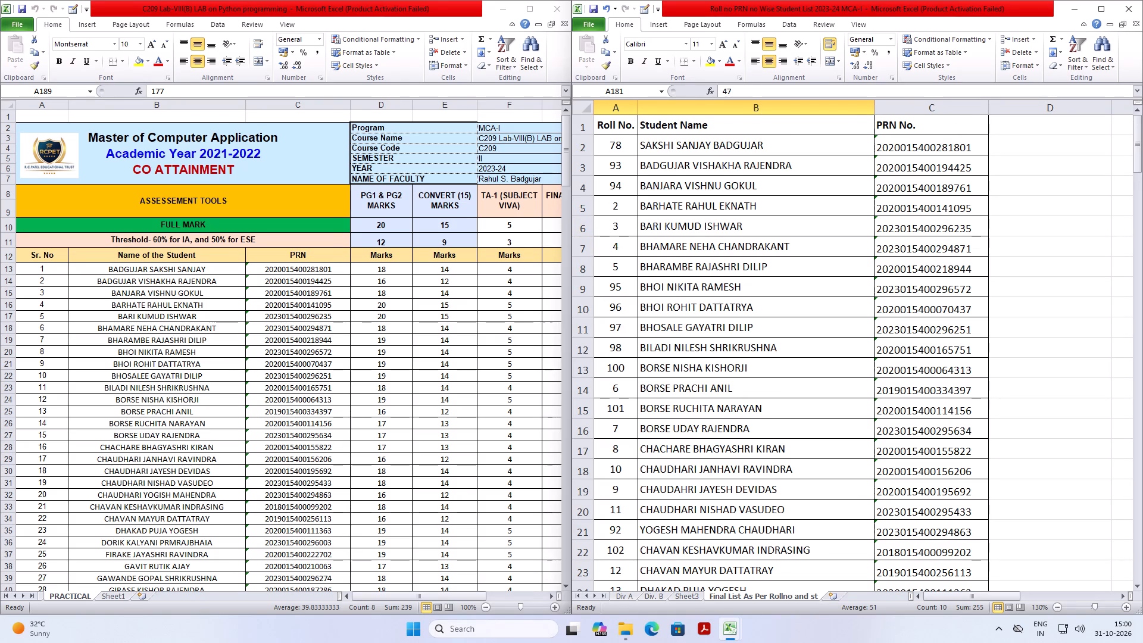
{"action": "left_click_drag", "start_coordinate": [631, 142], "coordinate": [690, 200]}
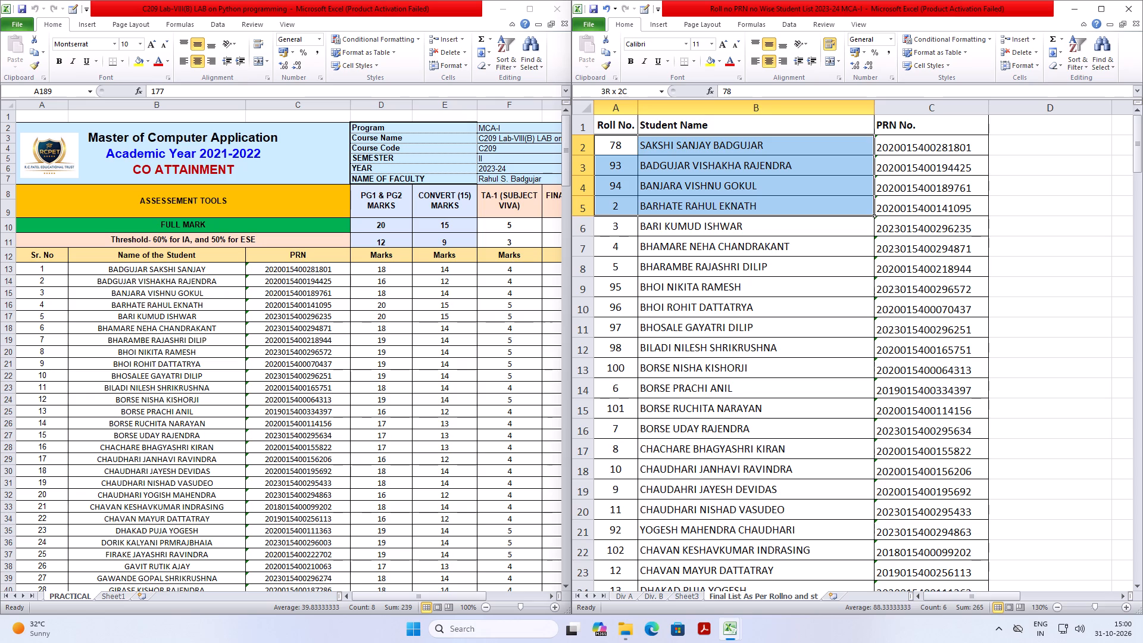
{"action": "left_click_drag", "start_coordinate": [690, 200], "coordinate": [691, 285]}
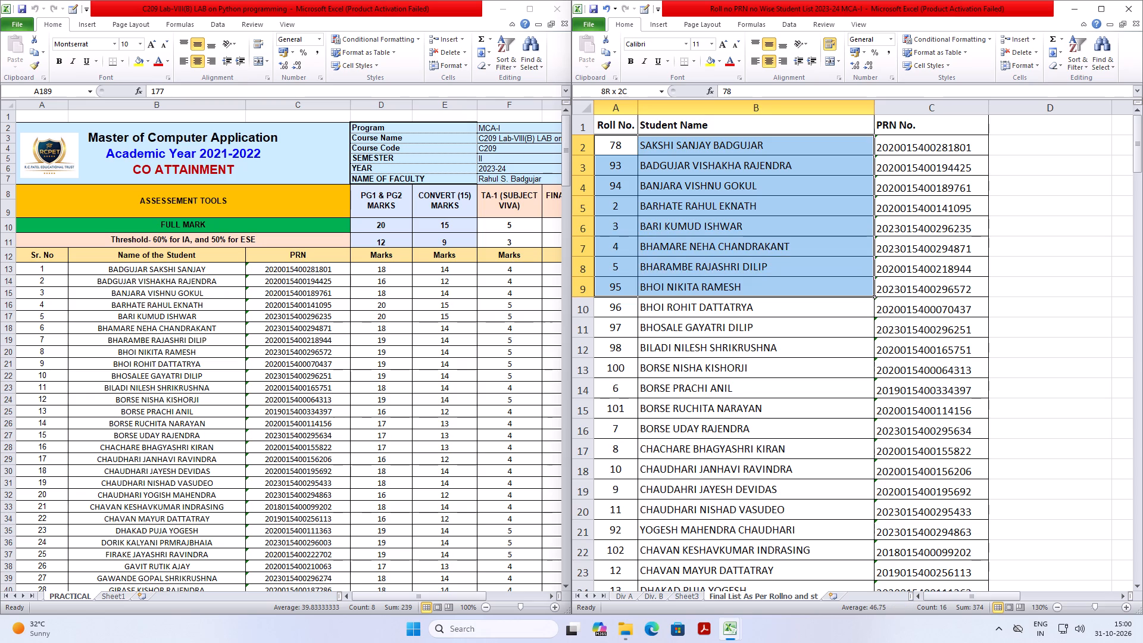
{"action": "left_click_drag", "start_coordinate": [691, 285], "coordinate": [692, 286]}
{"action": "left_click_drag", "start_coordinate": [692, 286], "coordinate": [698, 332]}
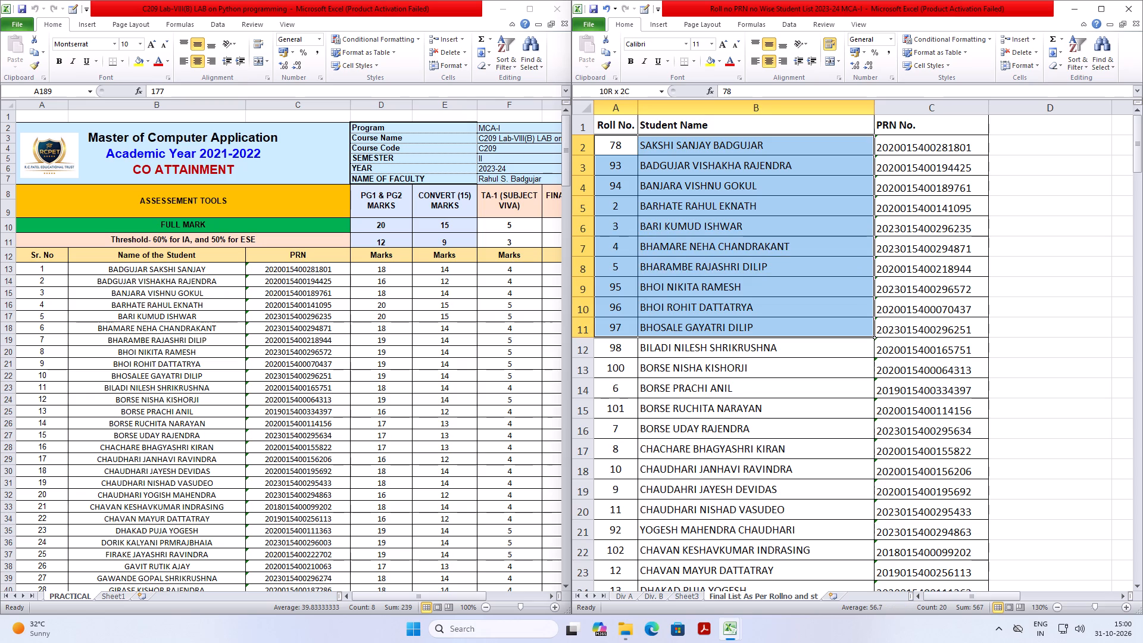
{"action": "left_click_drag", "start_coordinate": [698, 332], "coordinate": [698, 356]}
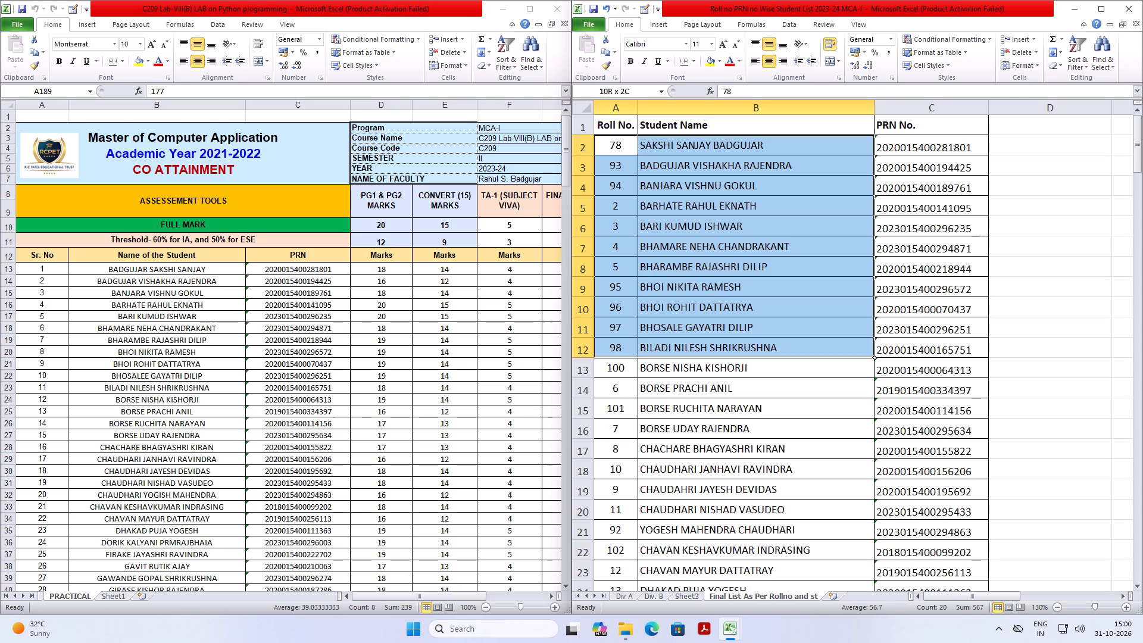
{"action": "left_click_drag", "start_coordinate": [698, 356], "coordinate": [697, 382]}
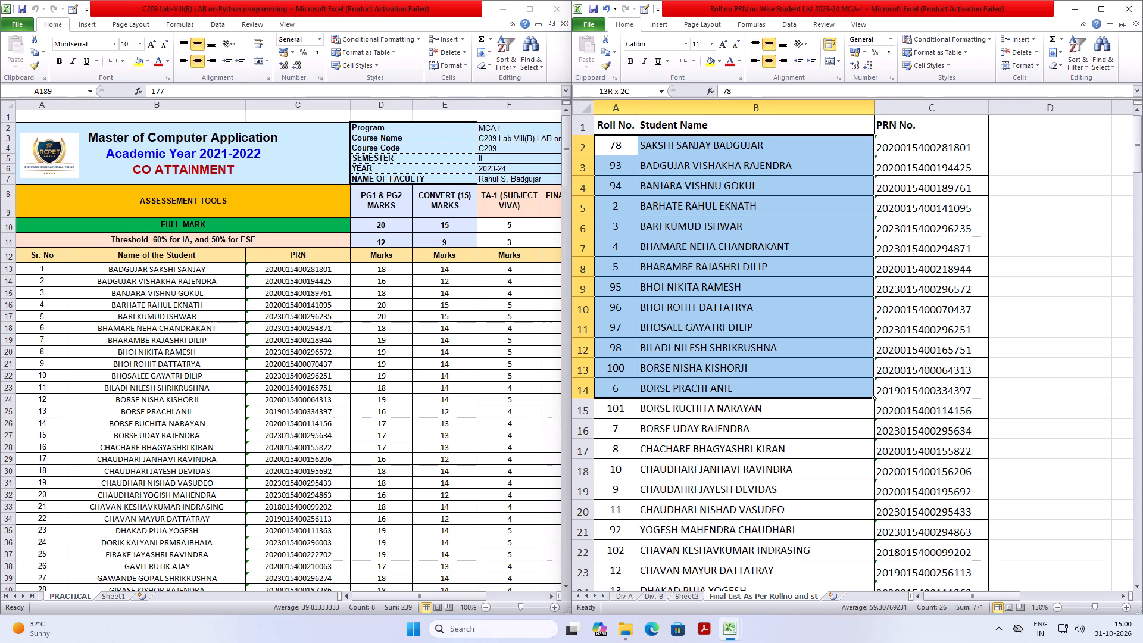
{"action": "left_click_drag", "start_coordinate": [697, 382], "coordinate": [707, 417]}
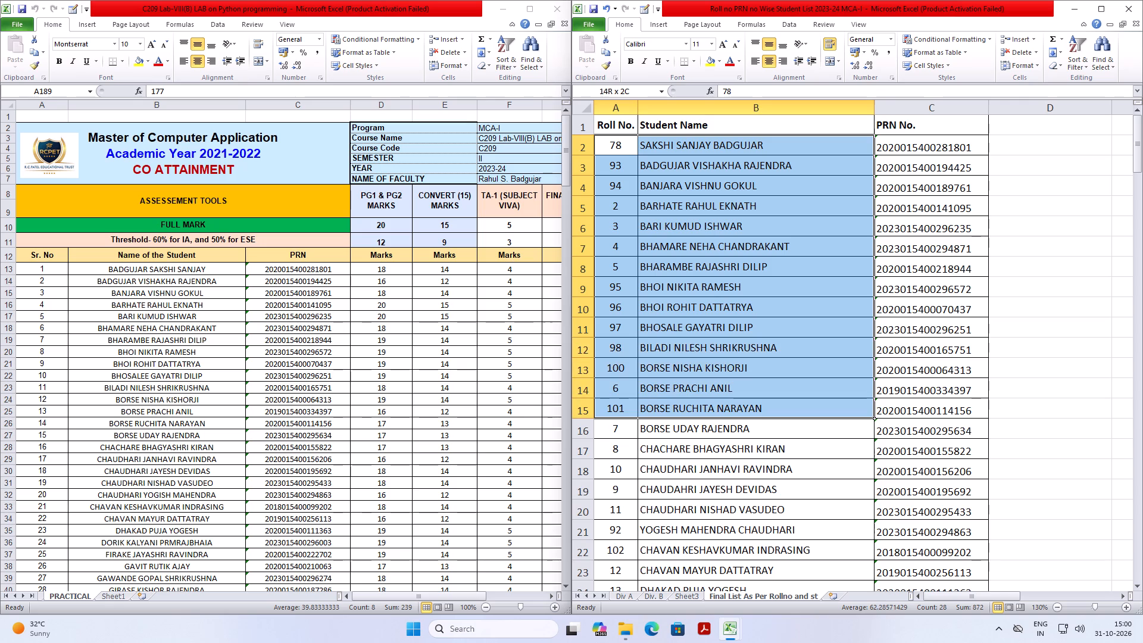
{"action": "left_click_drag", "start_coordinate": [707, 417], "coordinate": [701, 473]}
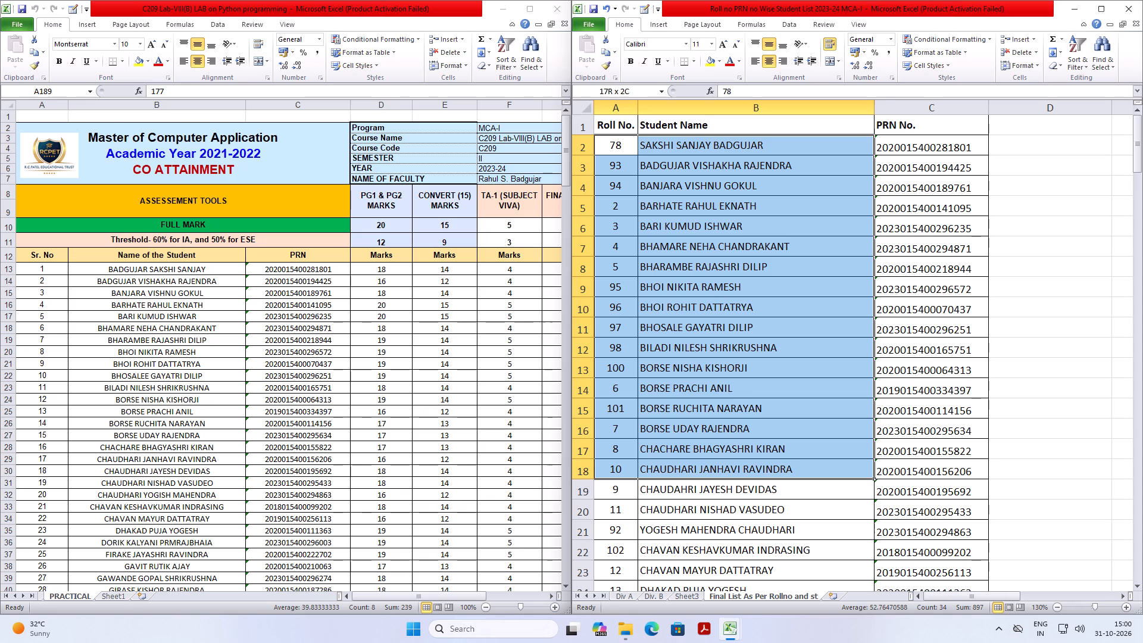
{"action": "left_click_drag", "start_coordinate": [701, 473], "coordinate": [704, 473]}
{"action": "left_click_drag", "start_coordinate": [704, 473], "coordinate": [699, 517]}
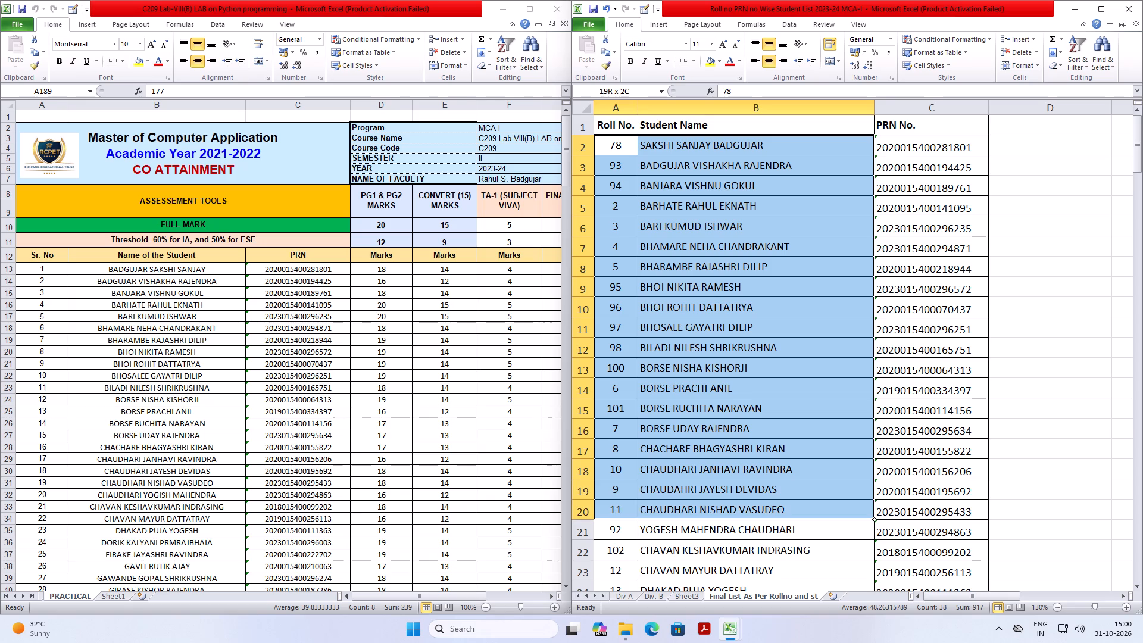
{"action": "left_click_drag", "start_coordinate": [699, 517], "coordinate": [705, 547]}
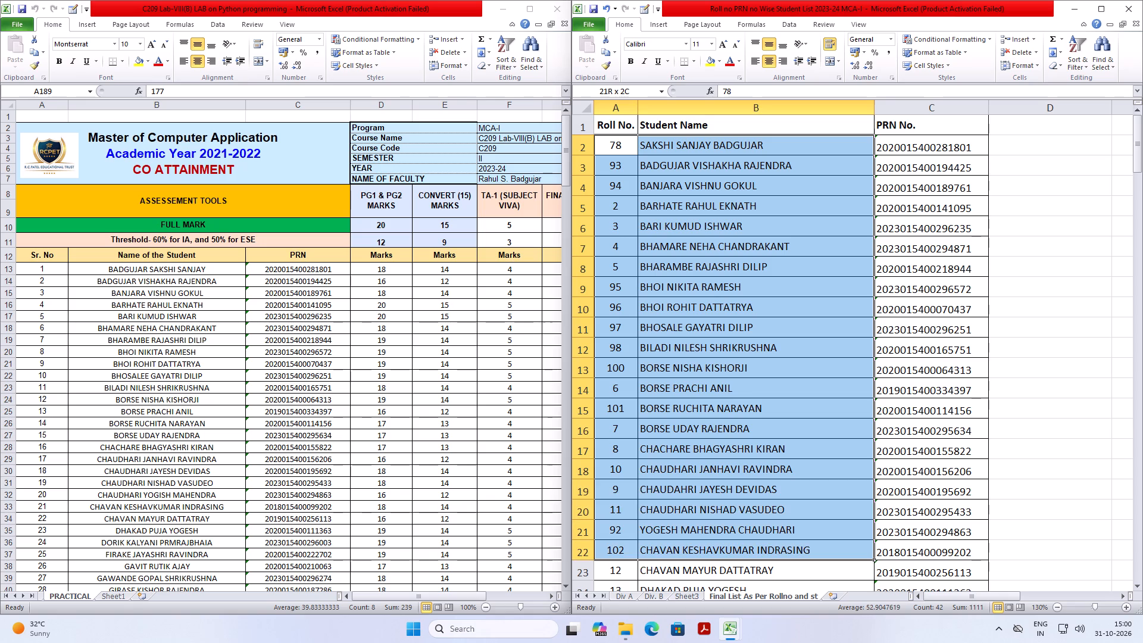
{"action": "left_click_drag", "start_coordinate": [705, 547], "coordinate": [704, 548]}
{"action": "left_click_drag", "start_coordinate": [704, 548], "coordinate": [723, 497]}
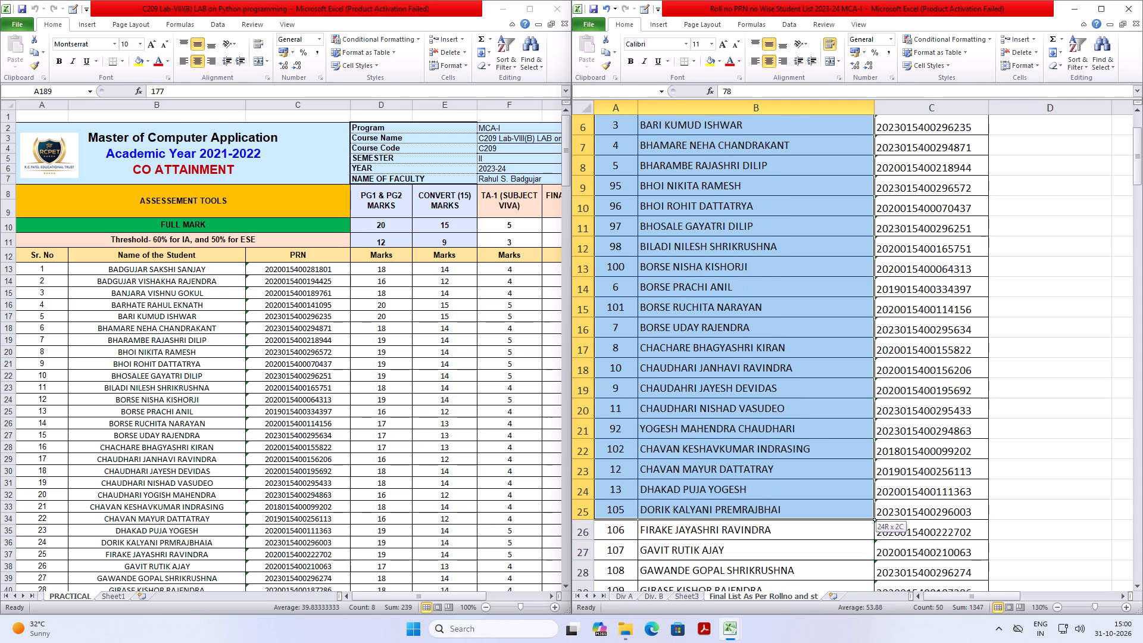
{"action": "left_click_drag", "start_coordinate": [723, 497], "coordinate": [748, 504]}
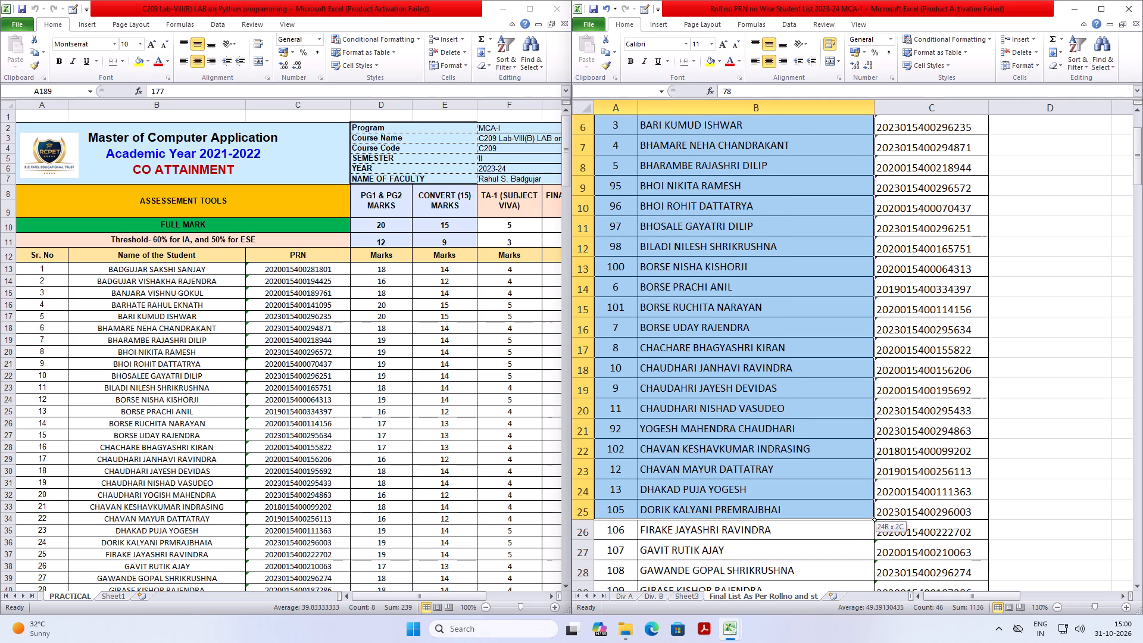
{"action": "left_click_drag", "start_coordinate": [748, 504], "coordinate": [748, 541]}
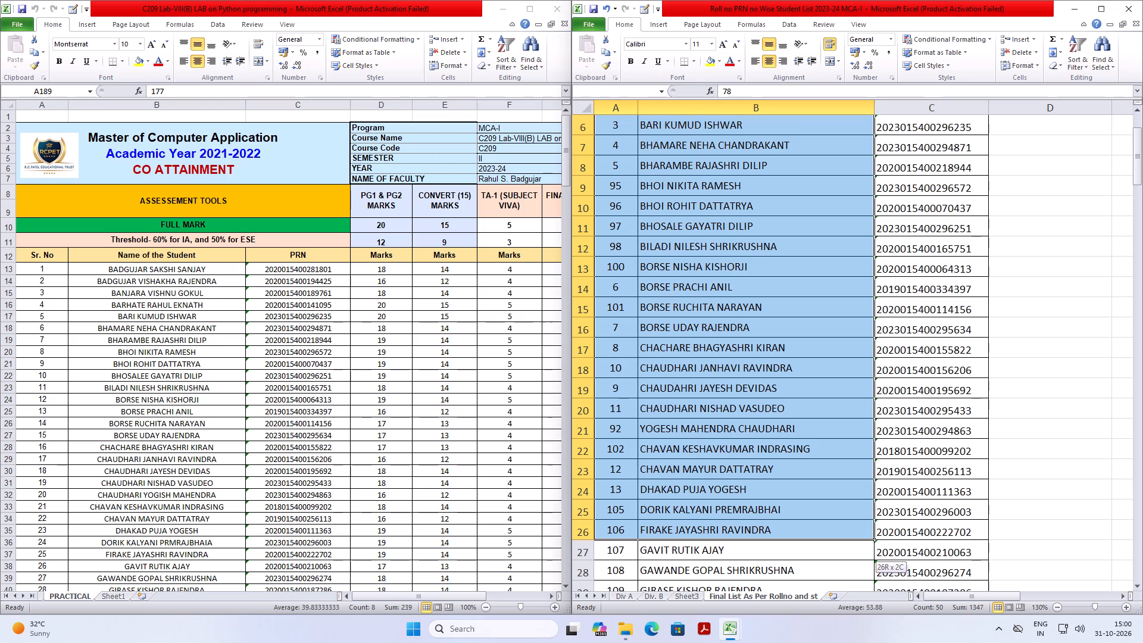
{"action": "left_click_drag", "start_coordinate": [748, 541], "coordinate": [748, 584]}
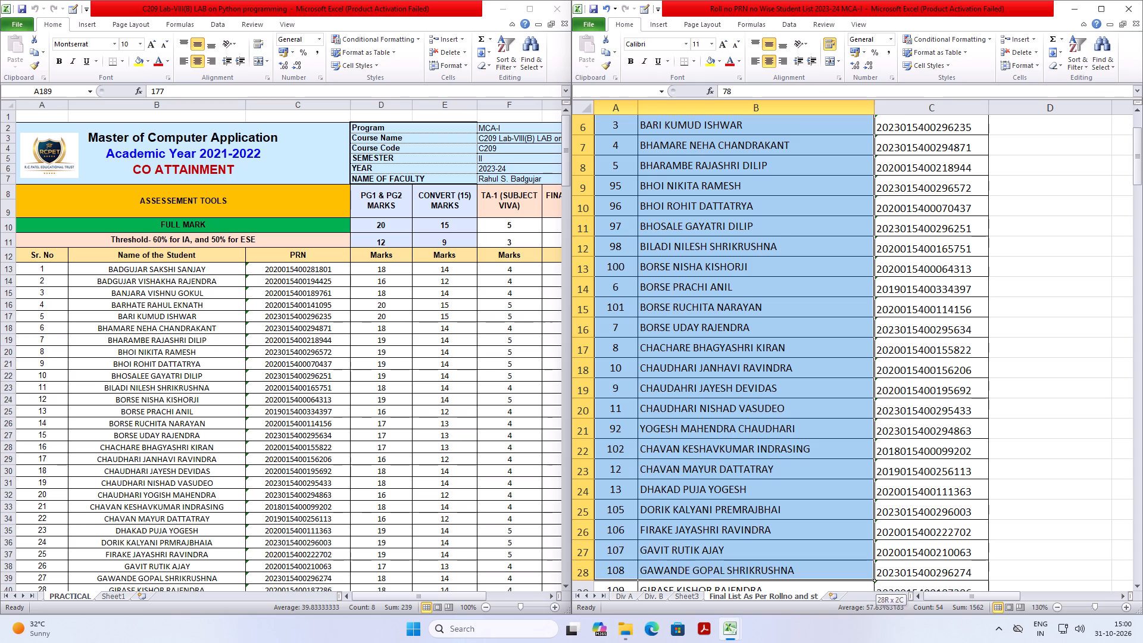
{"action": "left_click_drag", "start_coordinate": [748, 584], "coordinate": [751, 417]}
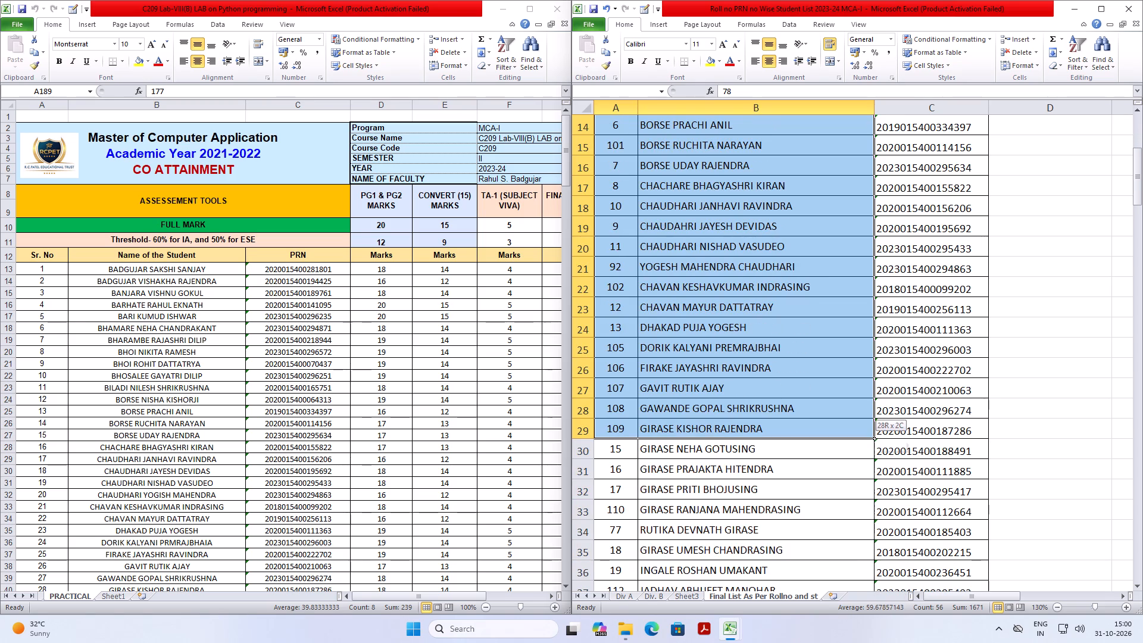
{"action": "left_click_drag", "start_coordinate": [751, 417], "coordinate": [751, 412]}
Locate the C209 row matching the student in row 28 of the final list and select its name cell, B39.
{"action": "left_click", "coordinate": [92, 461]}
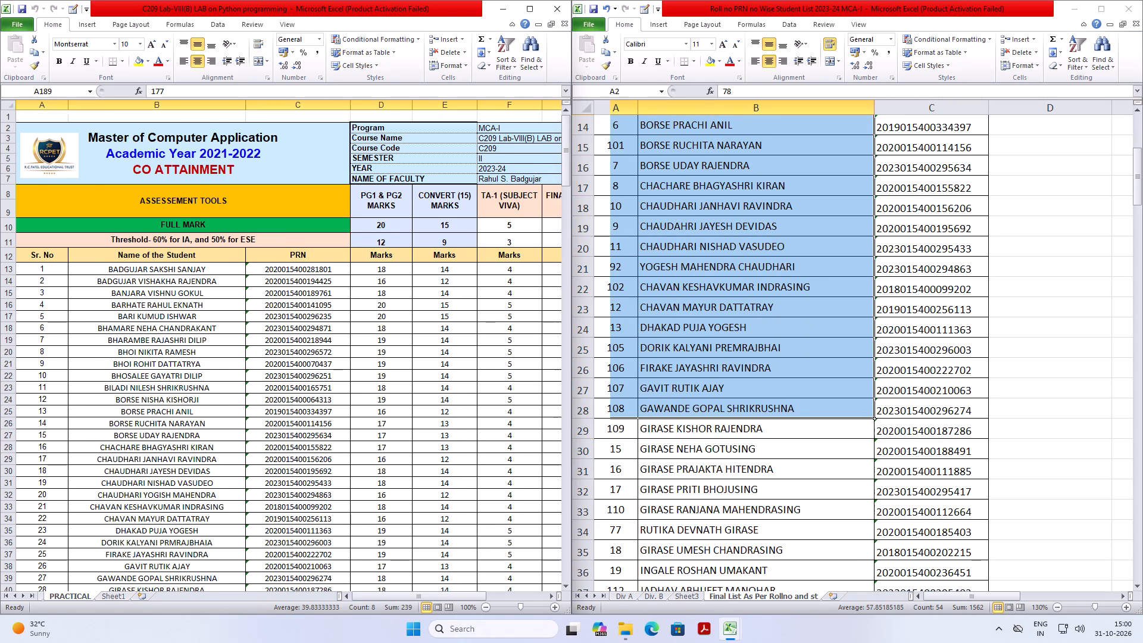
{"action": "scroll", "coordinate": [92, 461], "scroll_direction": "down", "scroll_amount": 14}
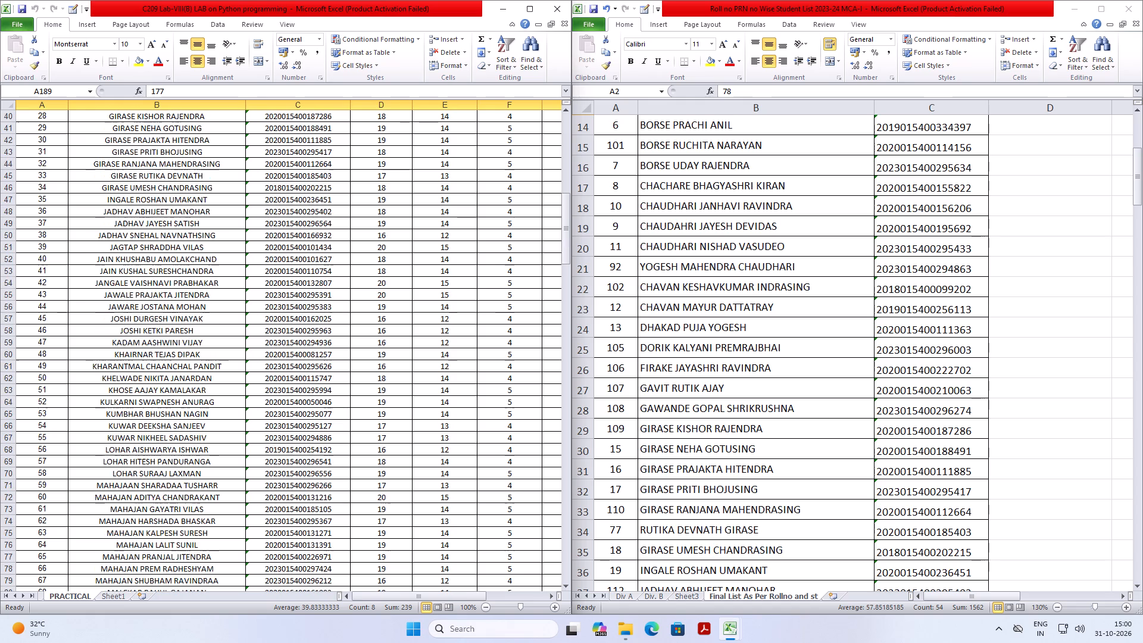
{"action": "left_click", "coordinate": [119, 156]}
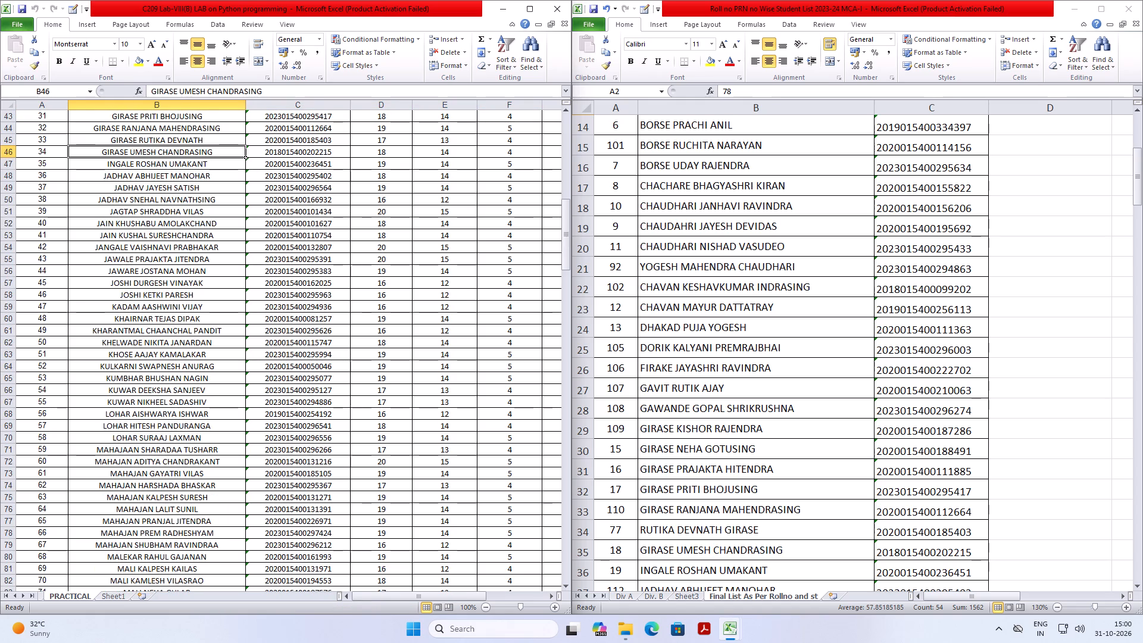
{"action": "scroll", "coordinate": [161, 214], "scroll_direction": "up", "scroll_amount": 1}
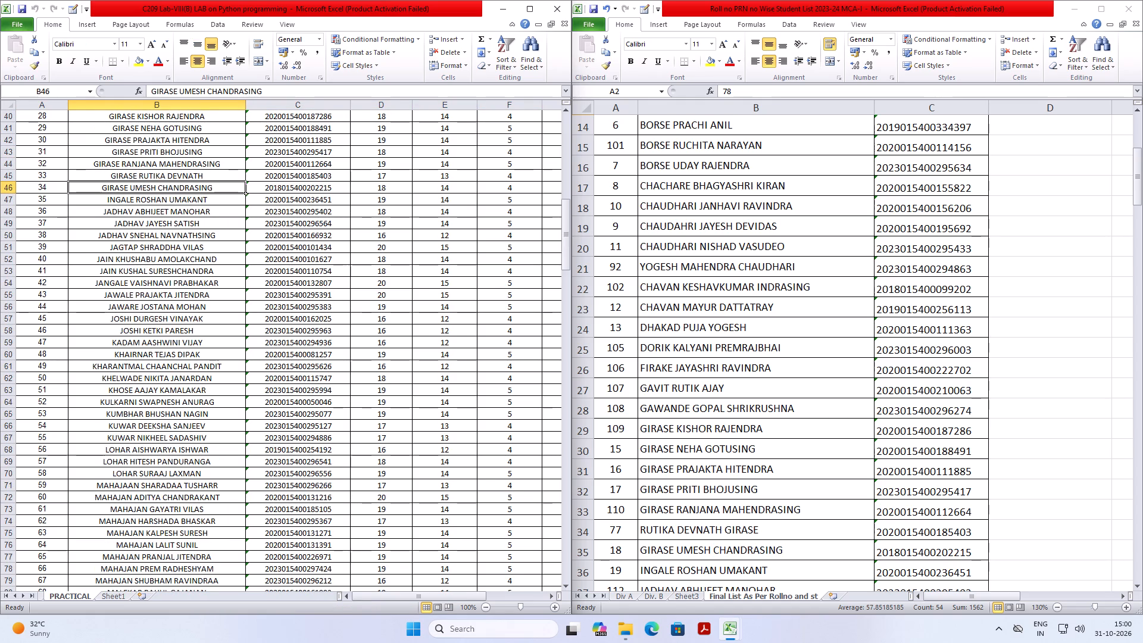
{"action": "scroll", "coordinate": [144, 193], "scroll_direction": "up", "scroll_amount": 1}
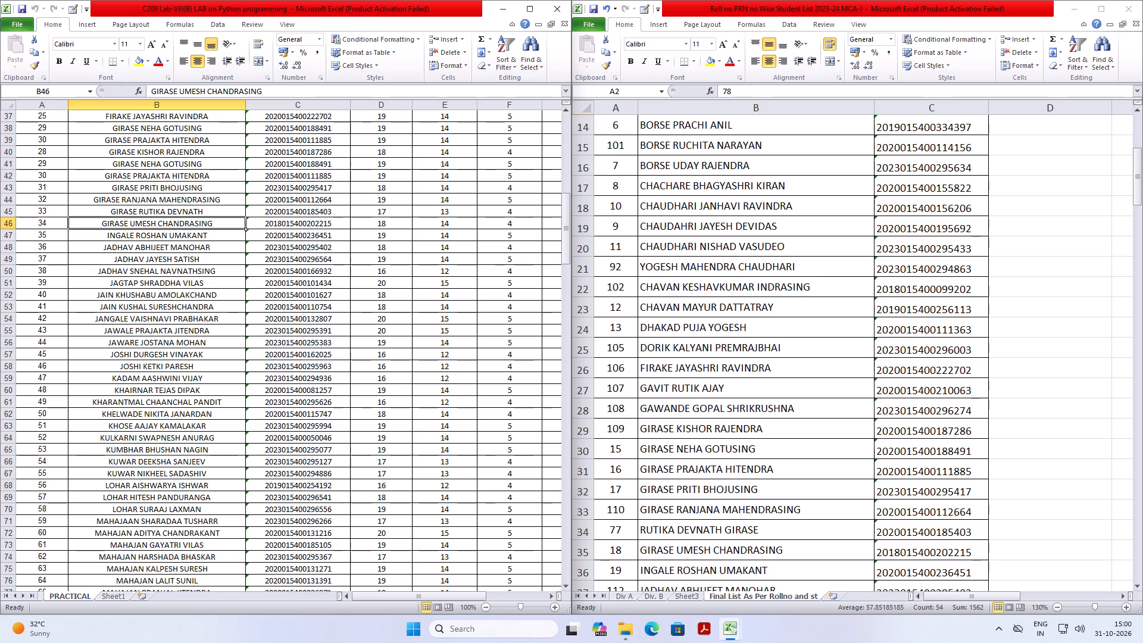
{"action": "left_click", "coordinate": [136, 144]}
Extend the final list's selection of roll numbers and names down to row 62, comparing each student with the C209 rows.
{"action": "left_click", "coordinate": [924, 274]}
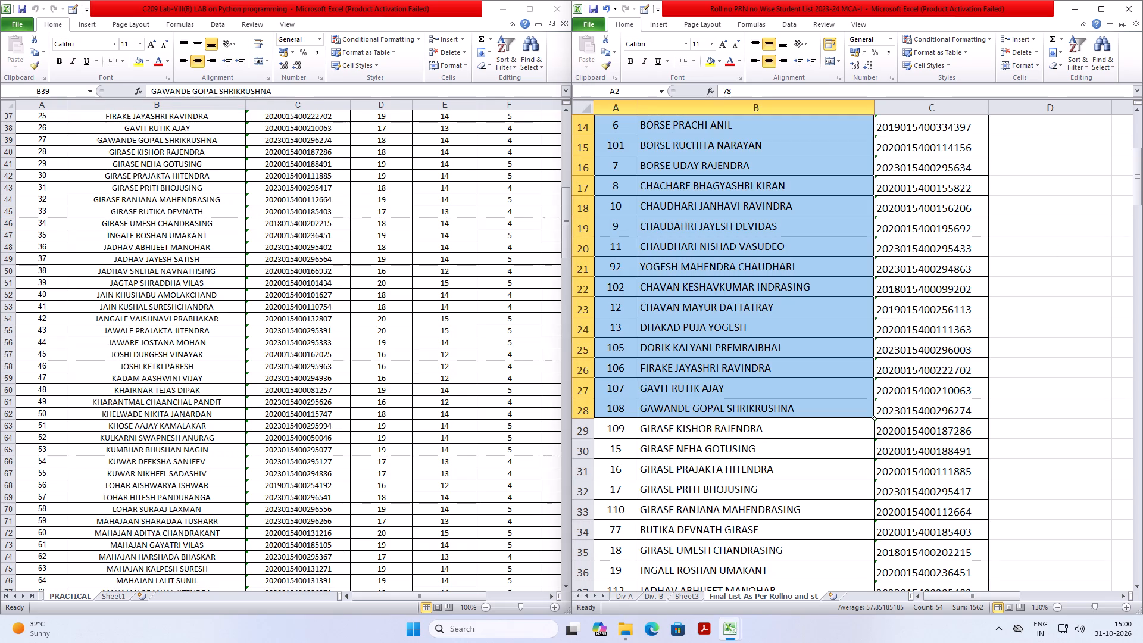
{"action": "scroll", "coordinate": [737, 408], "scroll_direction": "down", "scroll_amount": 4}
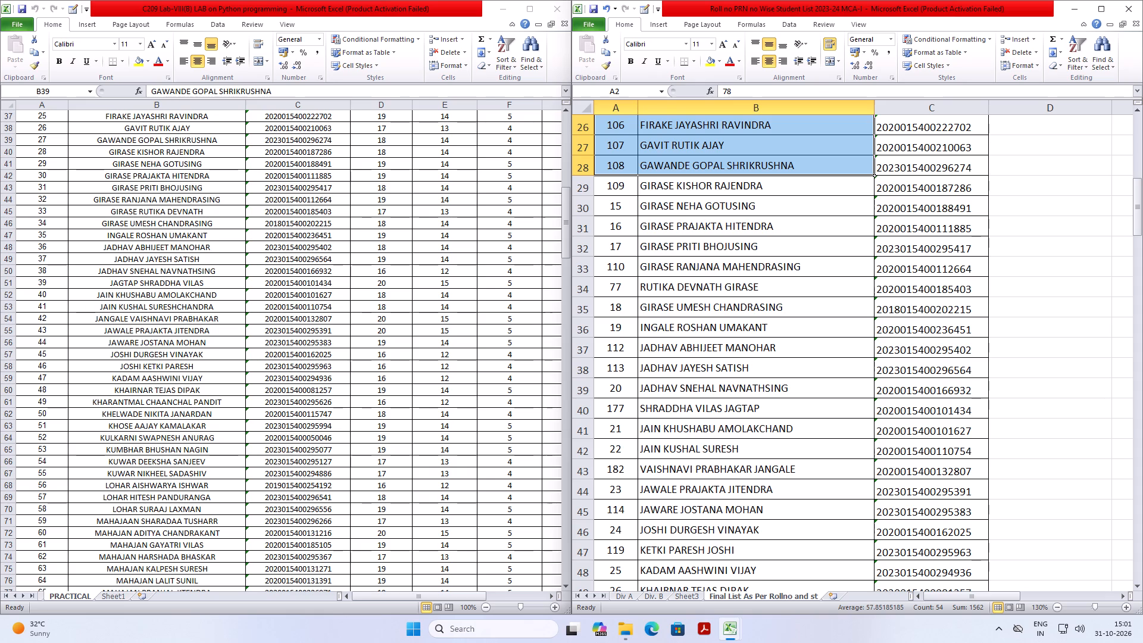
{"action": "key", "text": "shift+Down"}
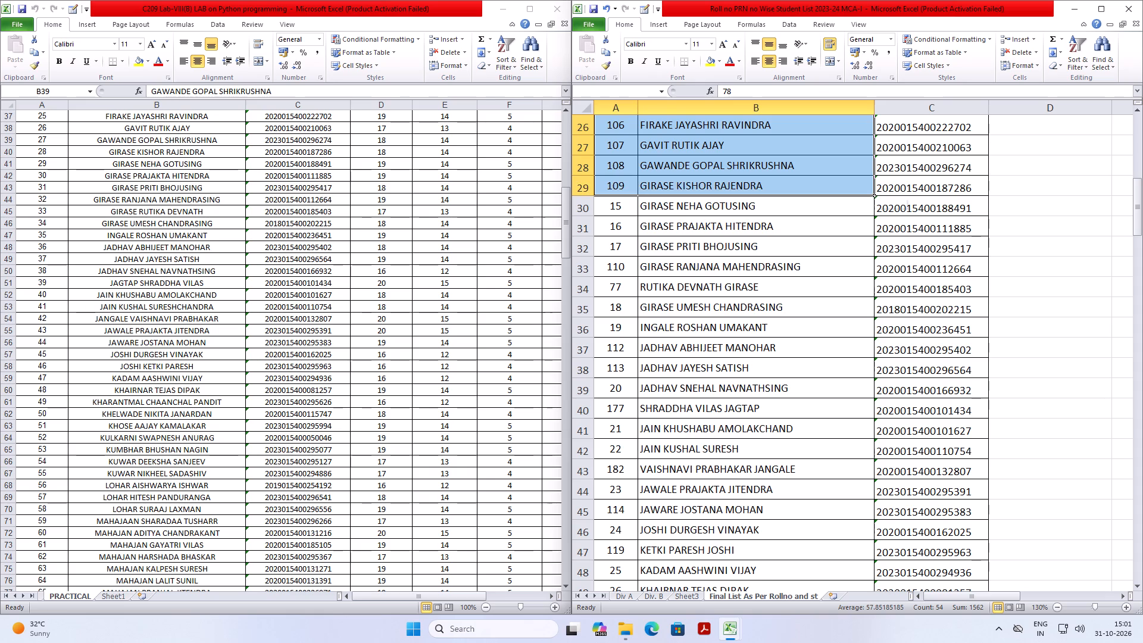
{"action": "key", "text": "shift+Down"}
{"action": "key", "text": "shift+Down"}
{"action": "key", "text": "shift+Down"}
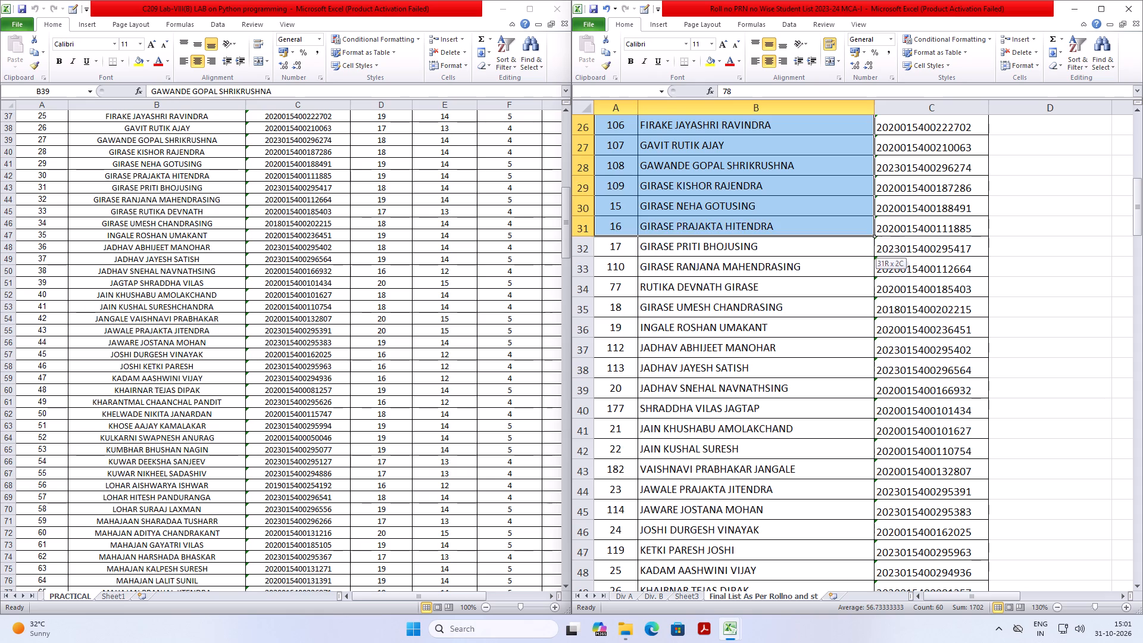
{"action": "key", "text": "shift+Down"}
{"action": "key", "text": "shift+Down"}
{"action": "key", "text": "shift+Down"}
{"action": "key", "text": "shift+Down"}
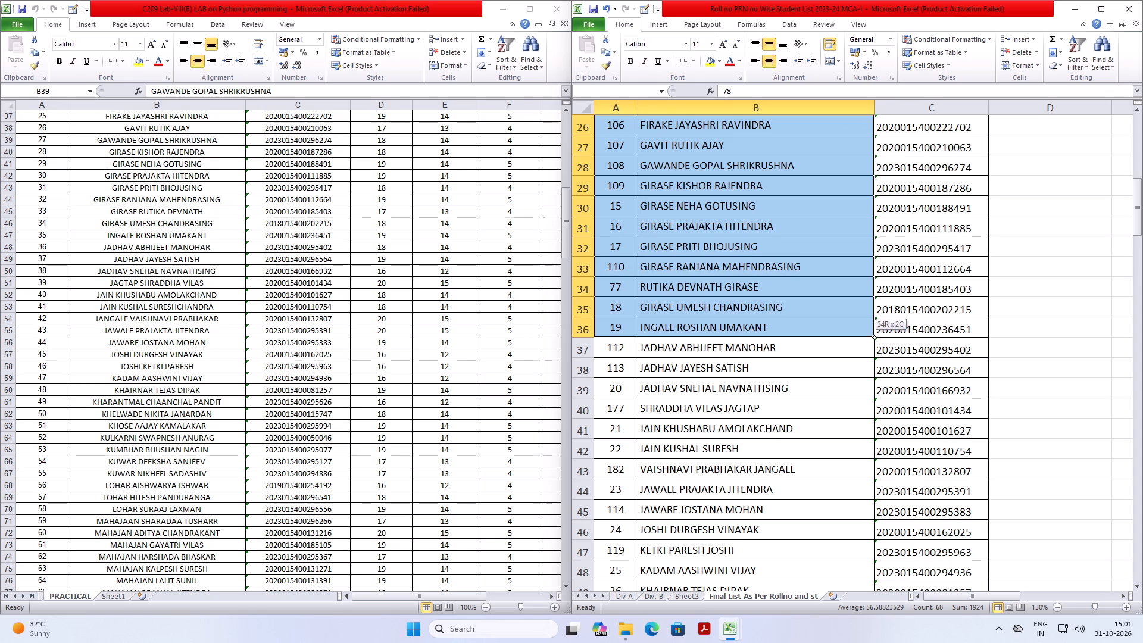
{"action": "key", "text": "shift+Down"}
{"action": "key", "text": "shift+Down"}
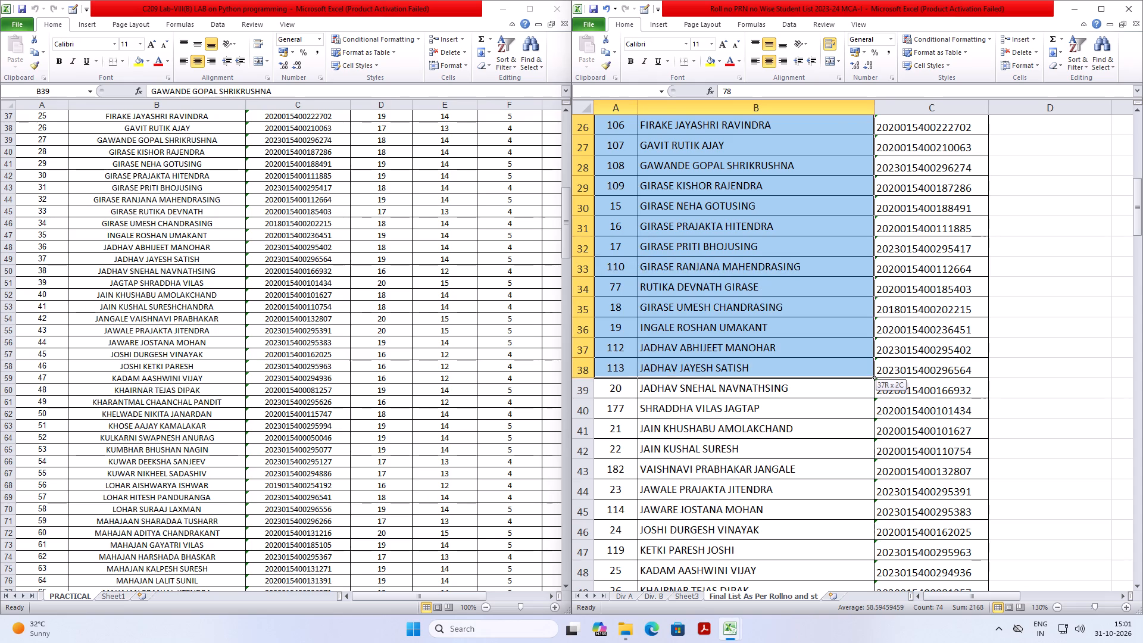
{"action": "key", "text": "shift+Down"}
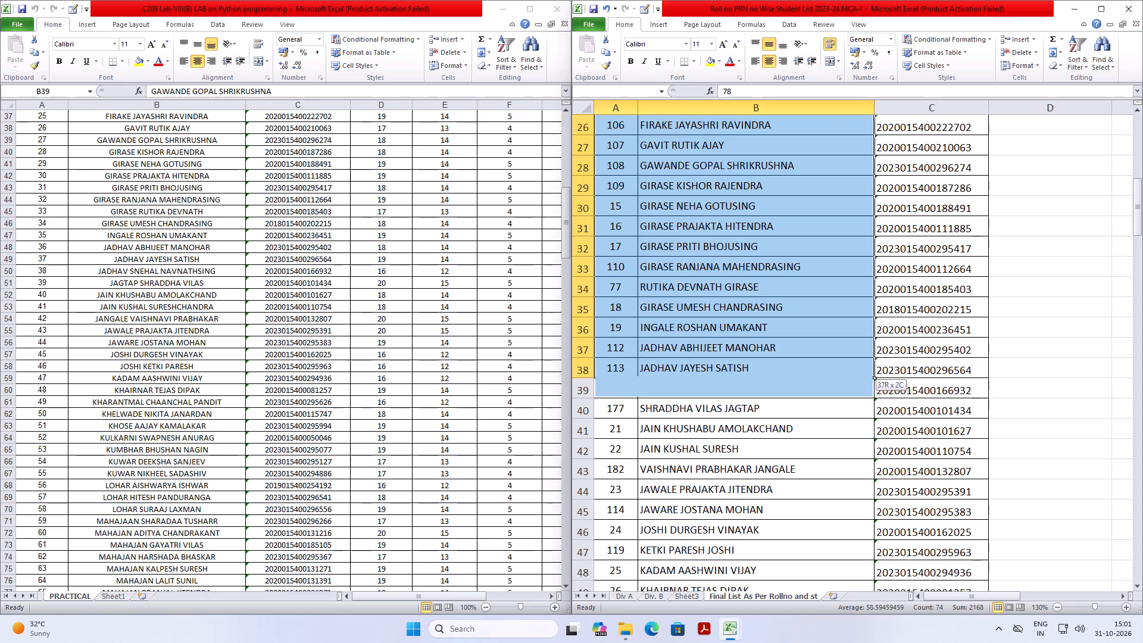
{"action": "key", "text": "shift+Down"}
{"action": "key", "text": "shift+Down"}
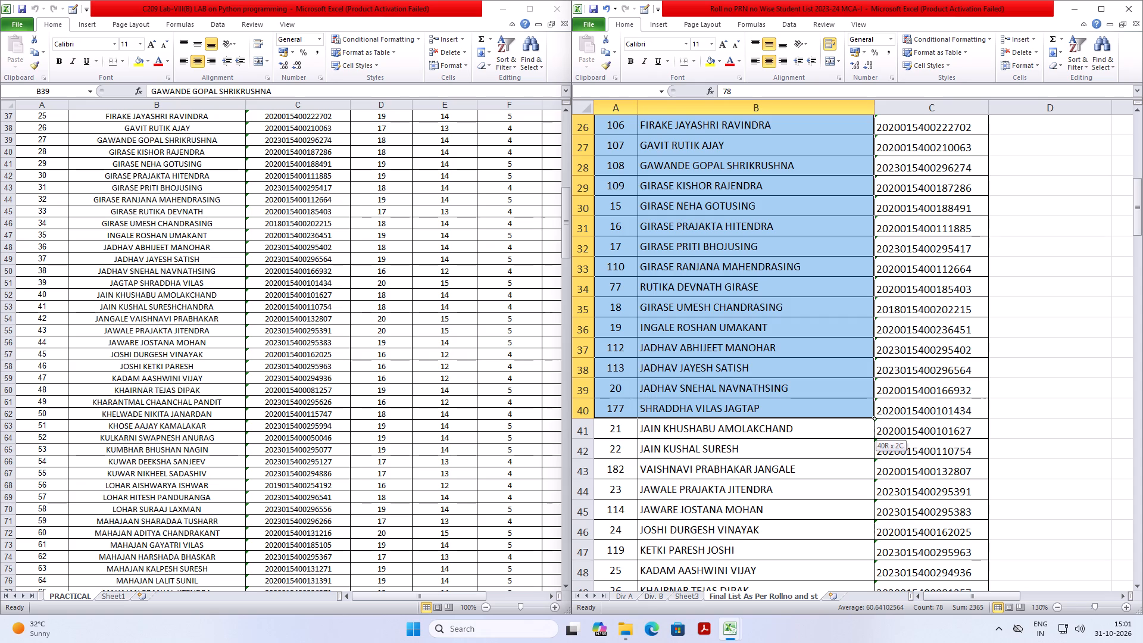
{"action": "key", "text": "shift+Down"}
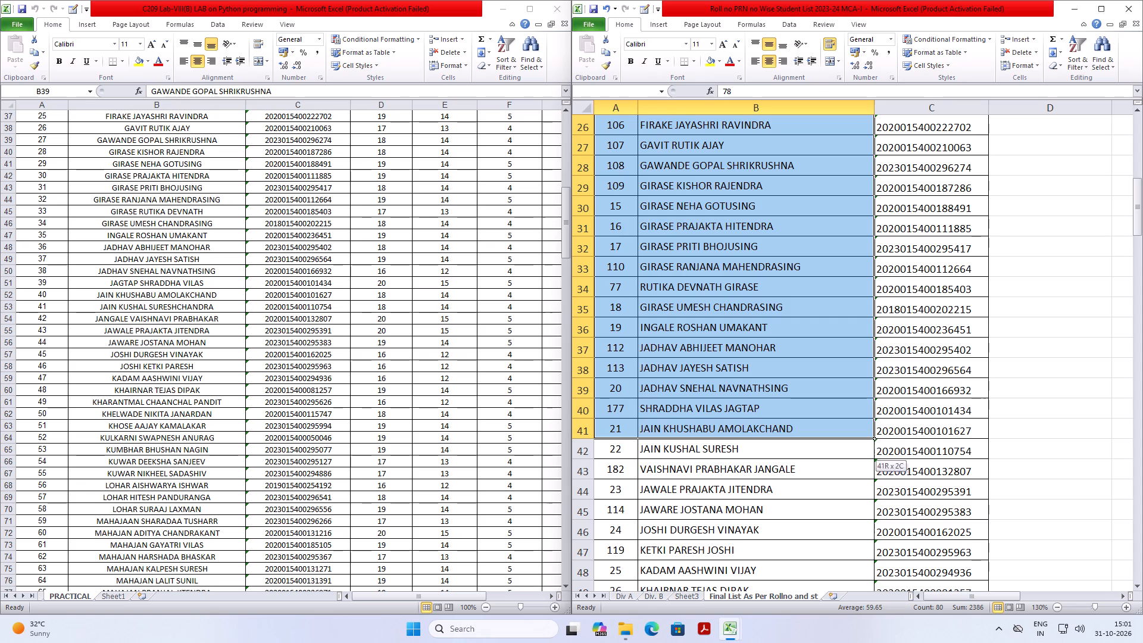
{"action": "key", "text": "shift+Down"}
{"action": "key", "text": "shift+Down"}
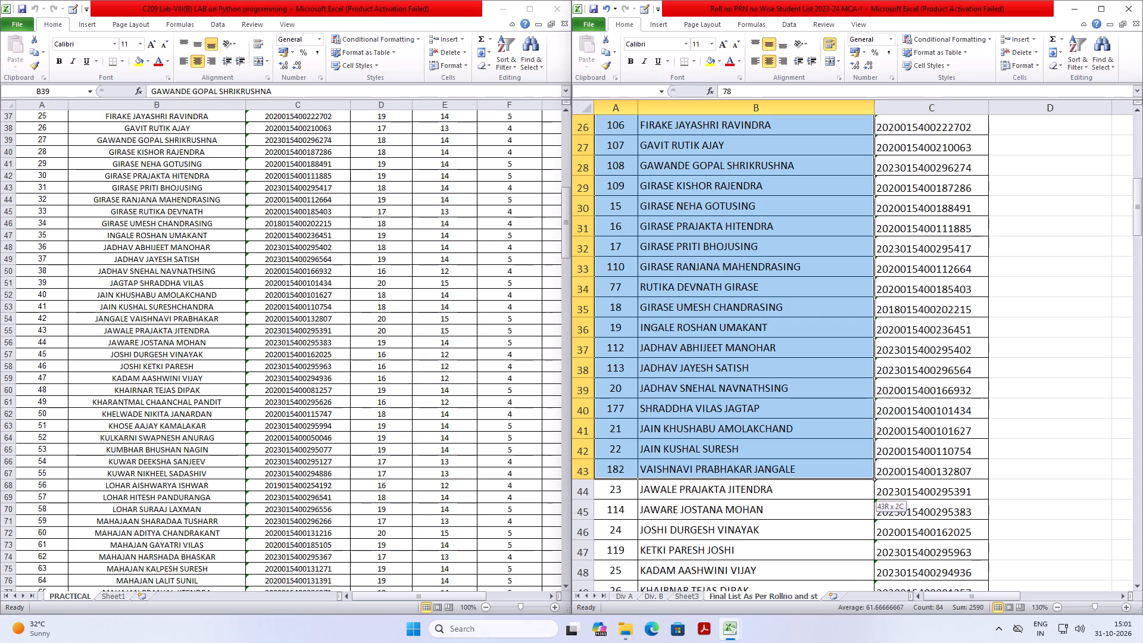
{"action": "key", "text": "shift+Down"}
{"action": "key", "text": "shift+Down"}
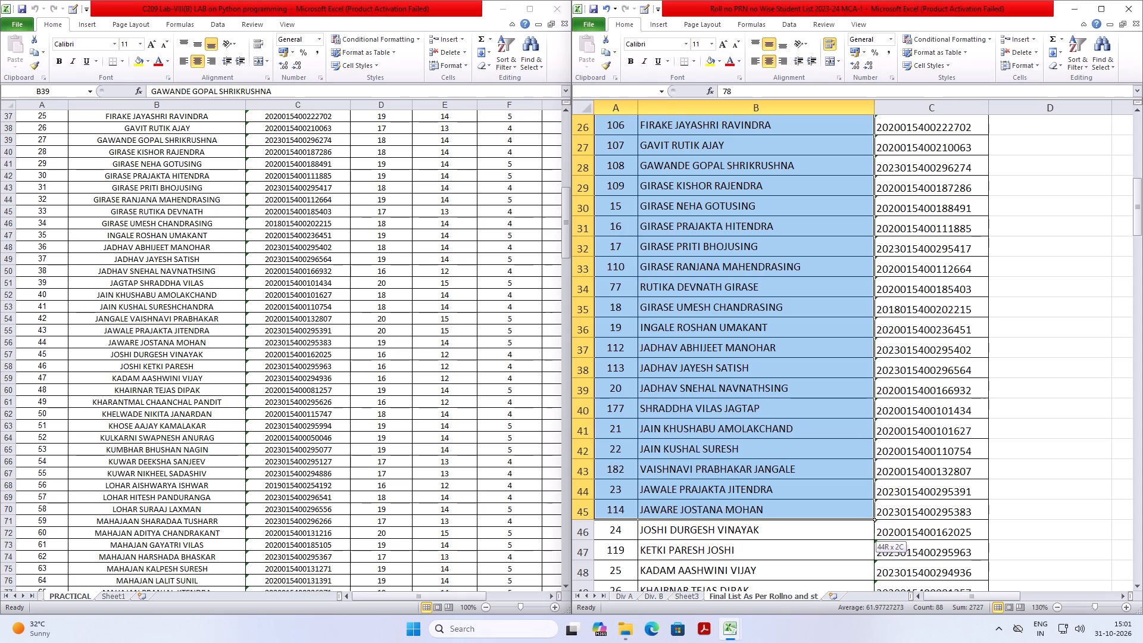
{"action": "key", "text": "shift+Down"}
{"action": "key", "text": "shift+Down"}
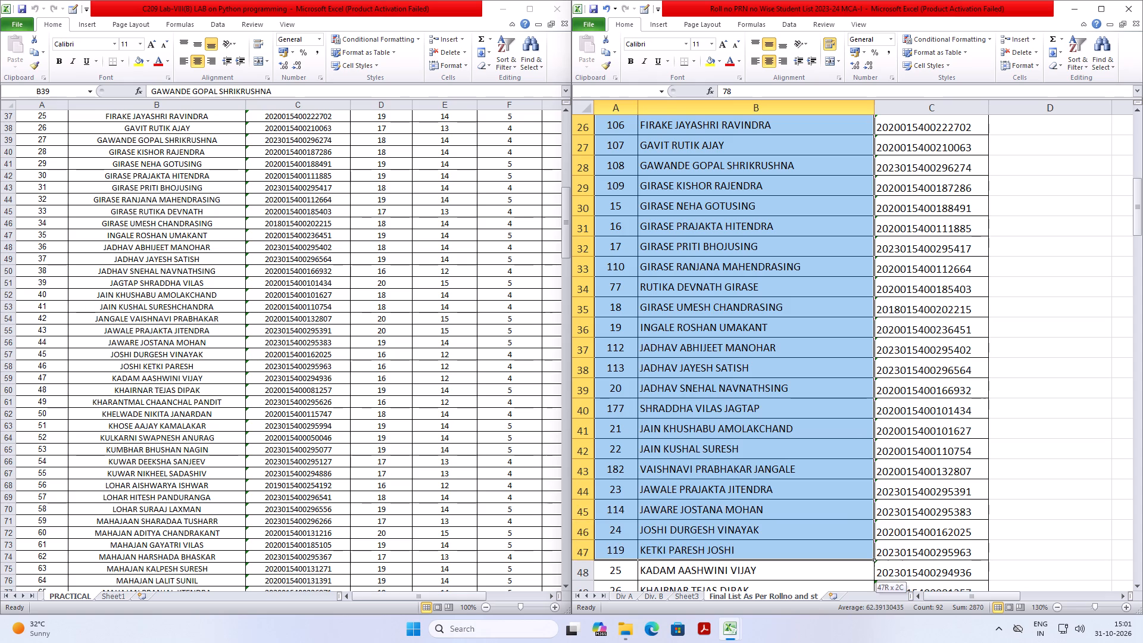
{"action": "key", "text": "shift+Down"}
{"action": "key", "text": "shift+Down"}
{"action": "key", "text": "shift+Down"}
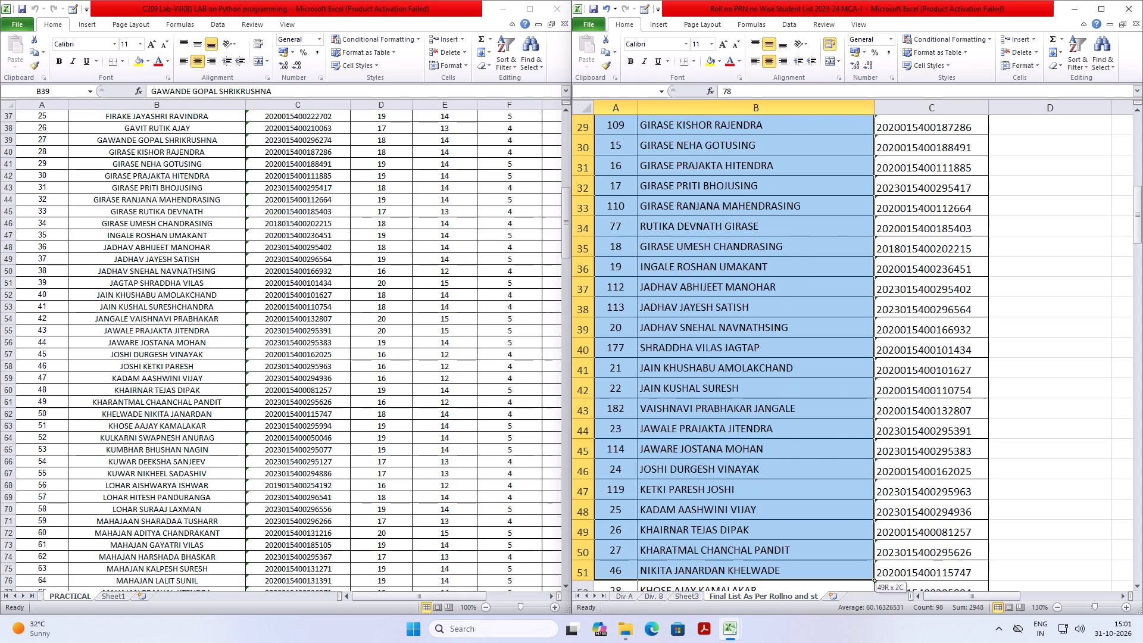
{"action": "key", "text": "shift+Down"}
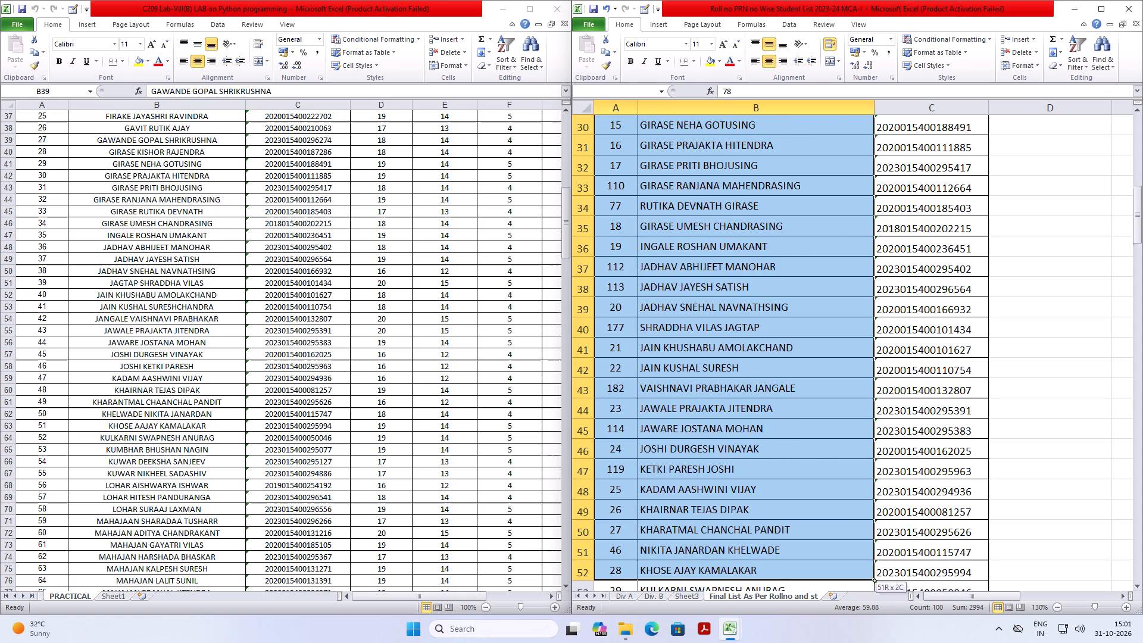
{"action": "key", "text": "shift+Down"}
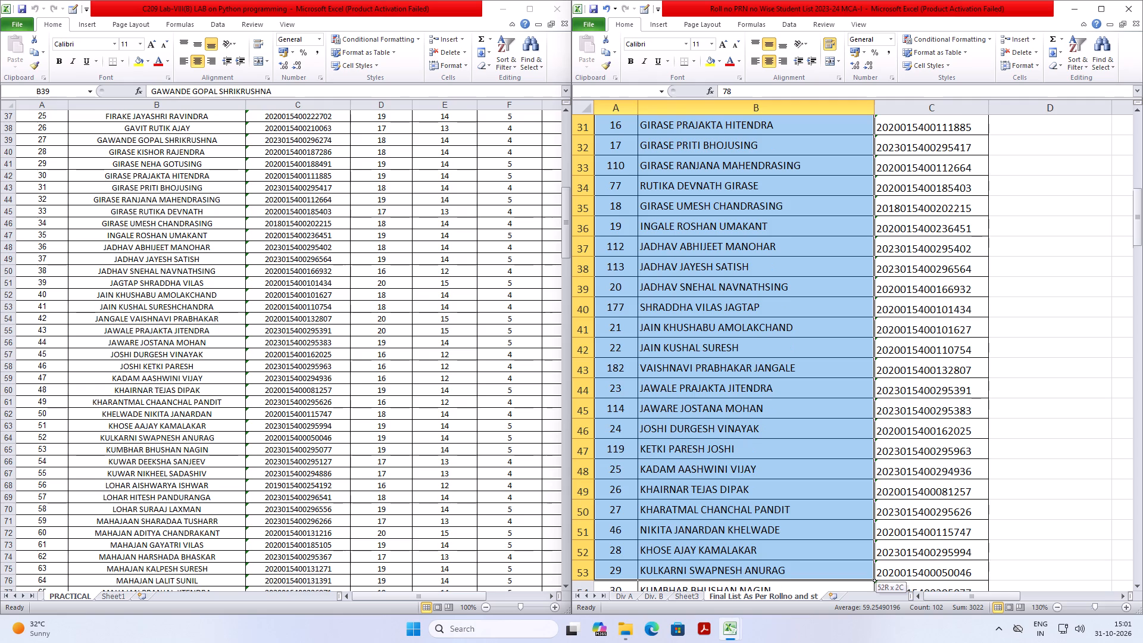
{"action": "key", "text": "shift+Down"}
{"action": "key", "text": "shift+Down"}
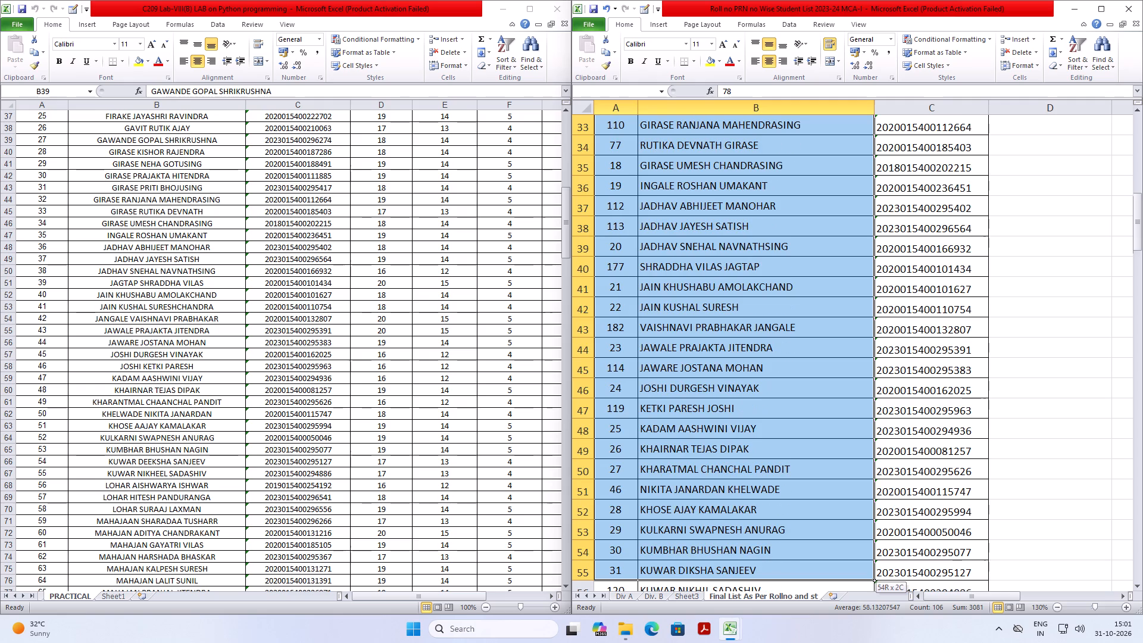
{"action": "key", "text": "shift+Down"}
{"action": "key", "text": "shift+Down"}
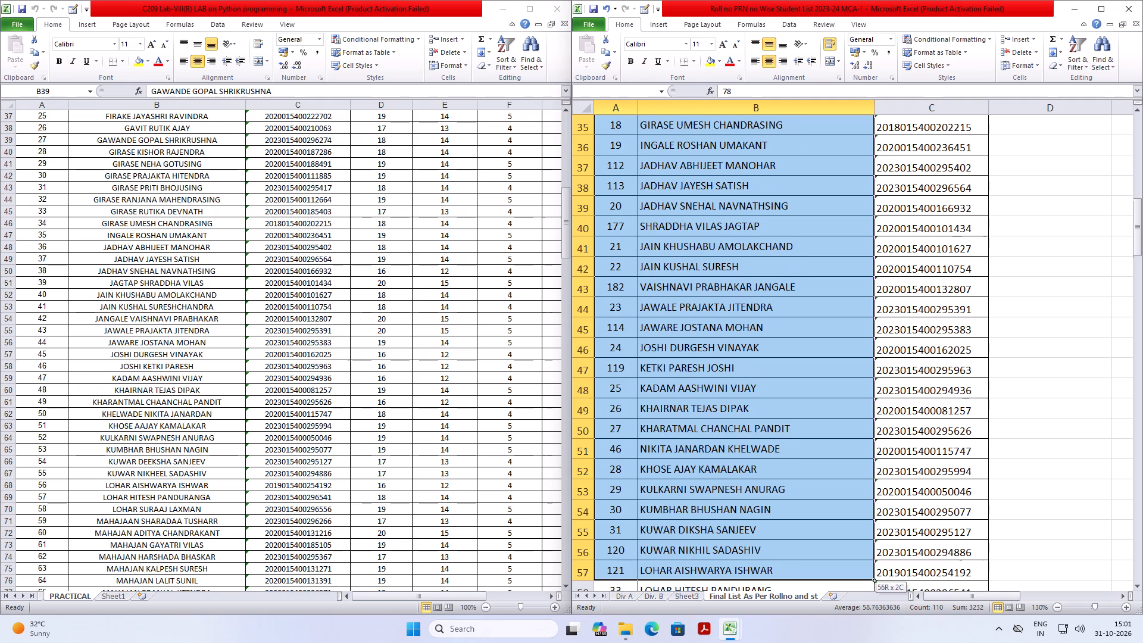
{"action": "key", "text": "shift+Down"}
{"action": "key", "text": "shift+Down"}
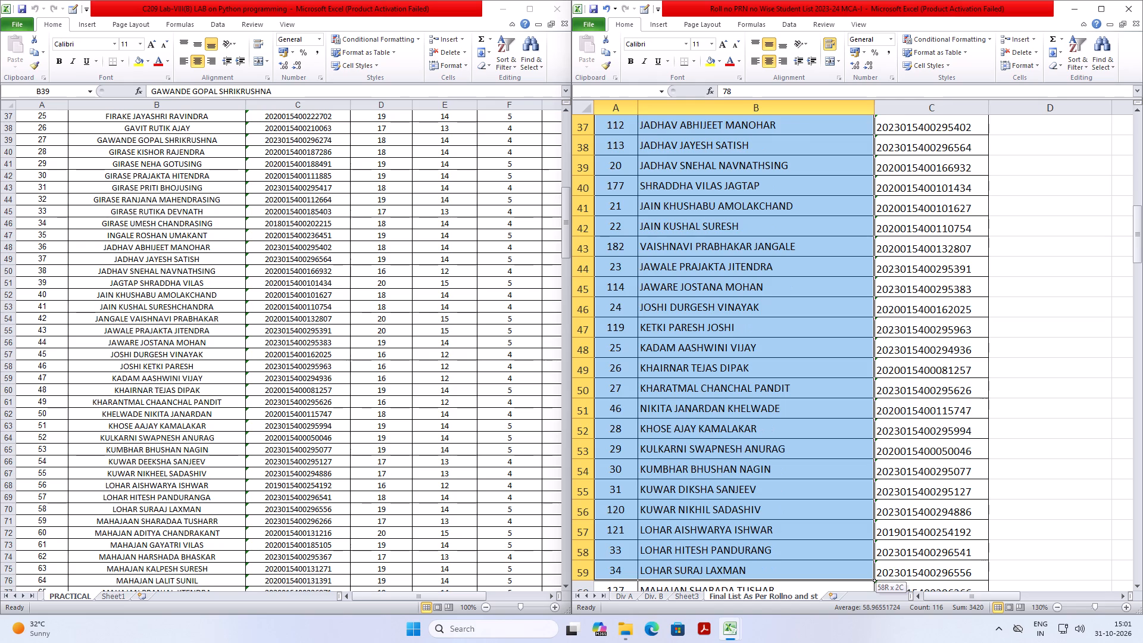
{"action": "key", "text": "shift+Down"}
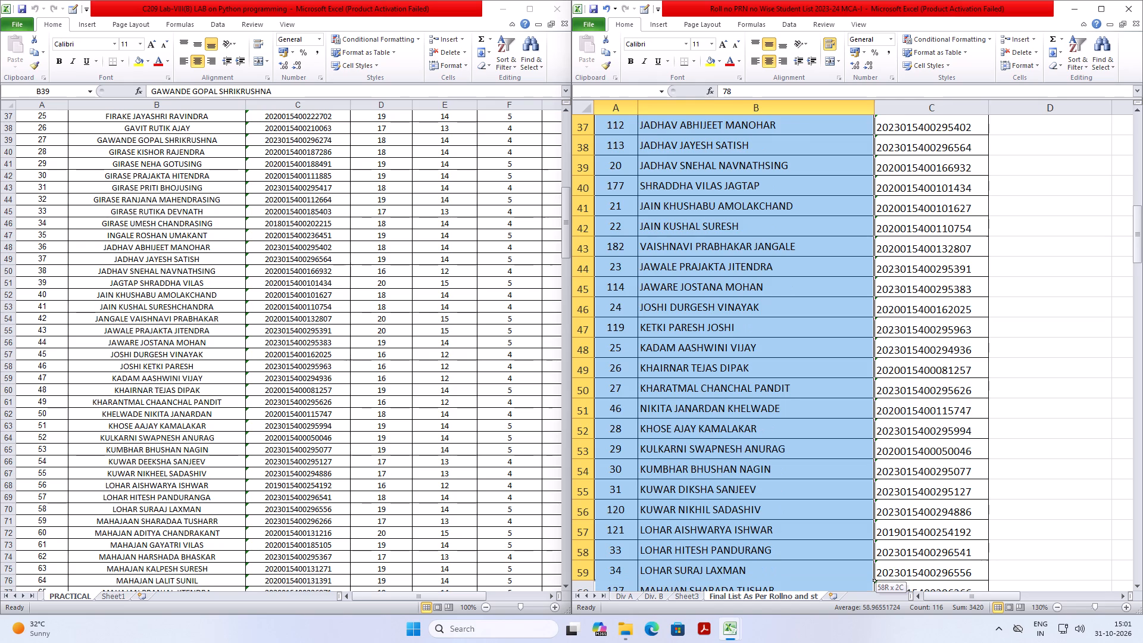
{"action": "key", "text": "shift+Down"}
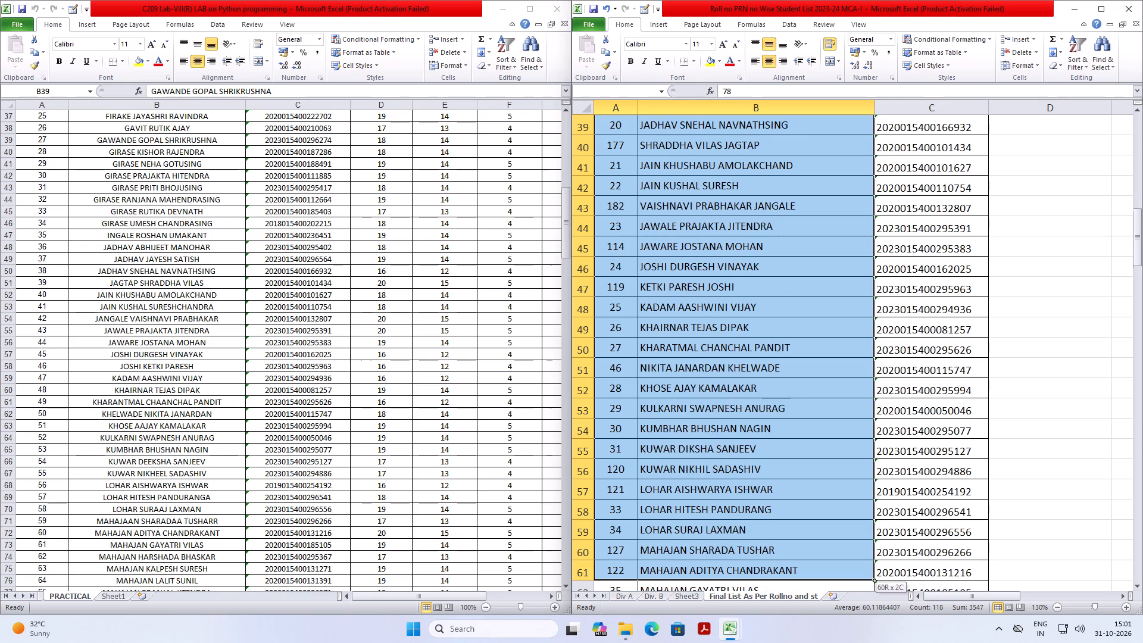
{"action": "key", "text": "shift+Down"}
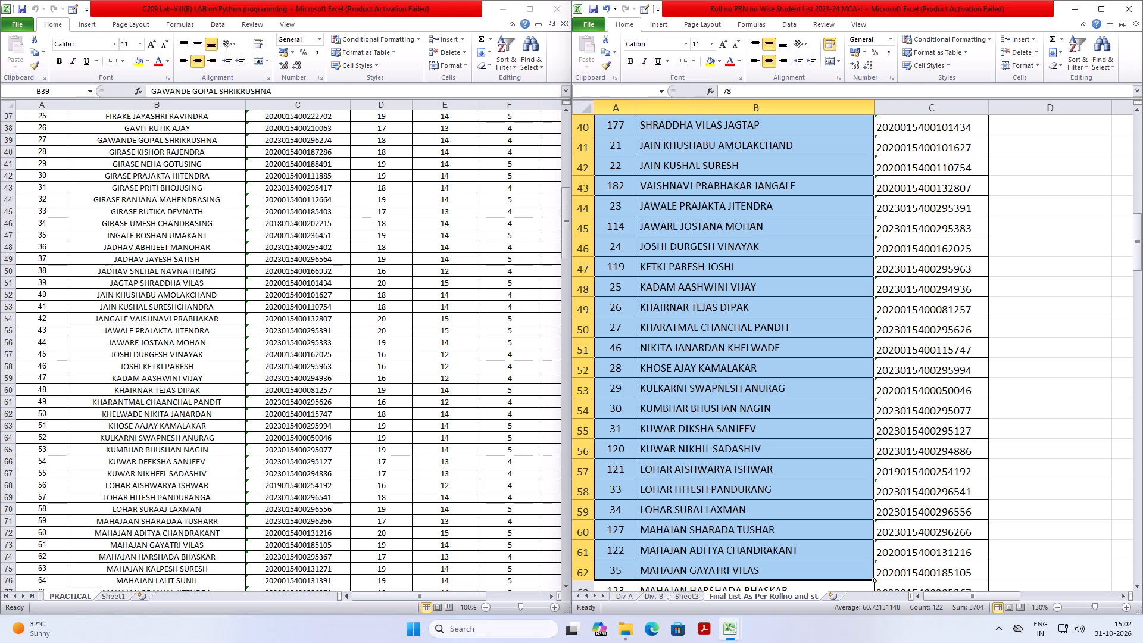
Copy the selected roll numbers and names A2:B62 from the final list over the C209 serial numbers and names, starting at A13.
{"action": "scroll", "coordinate": [970, 455], "scroll_direction": "up", "scroll_amount": 9}
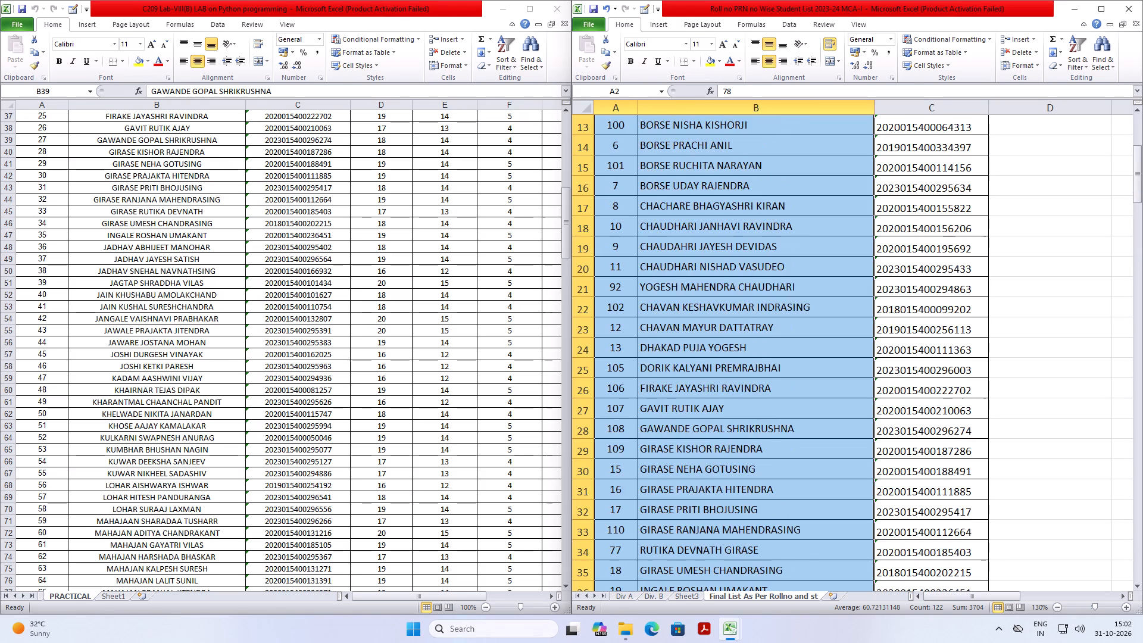
{"action": "scroll", "coordinate": [970, 455], "scroll_direction": "up", "scroll_amount": 6}
{"action": "key", "text": "ctrl+c"}
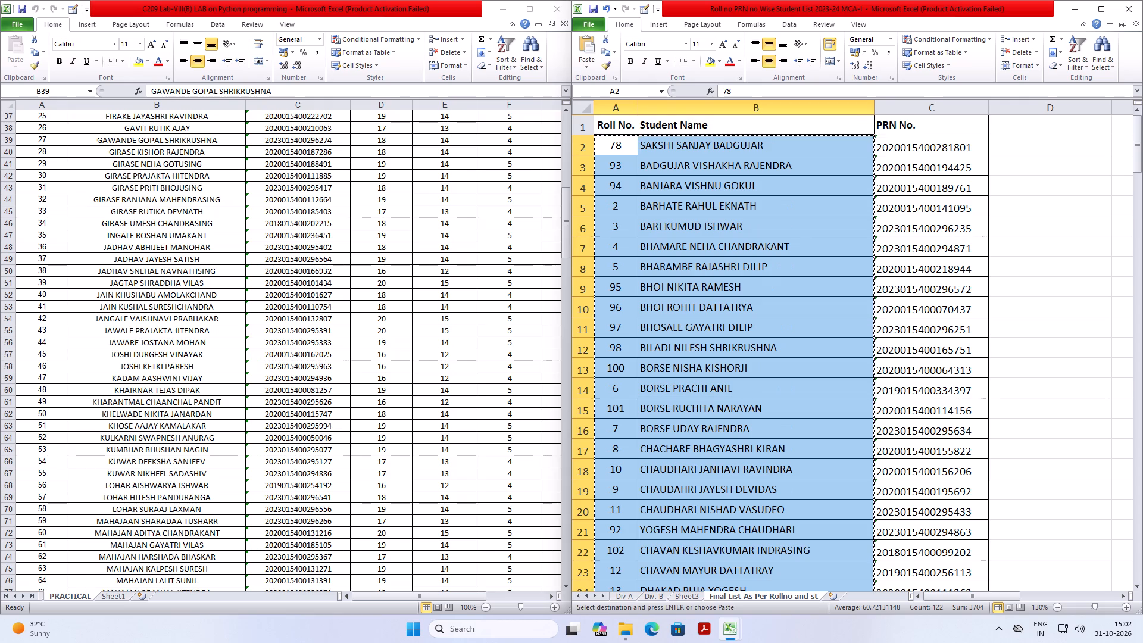
{"action": "scroll", "coordinate": [61, 182], "scroll_direction": "up", "scroll_amount": 4}
{"action": "left_click", "coordinate": [61, 182]}
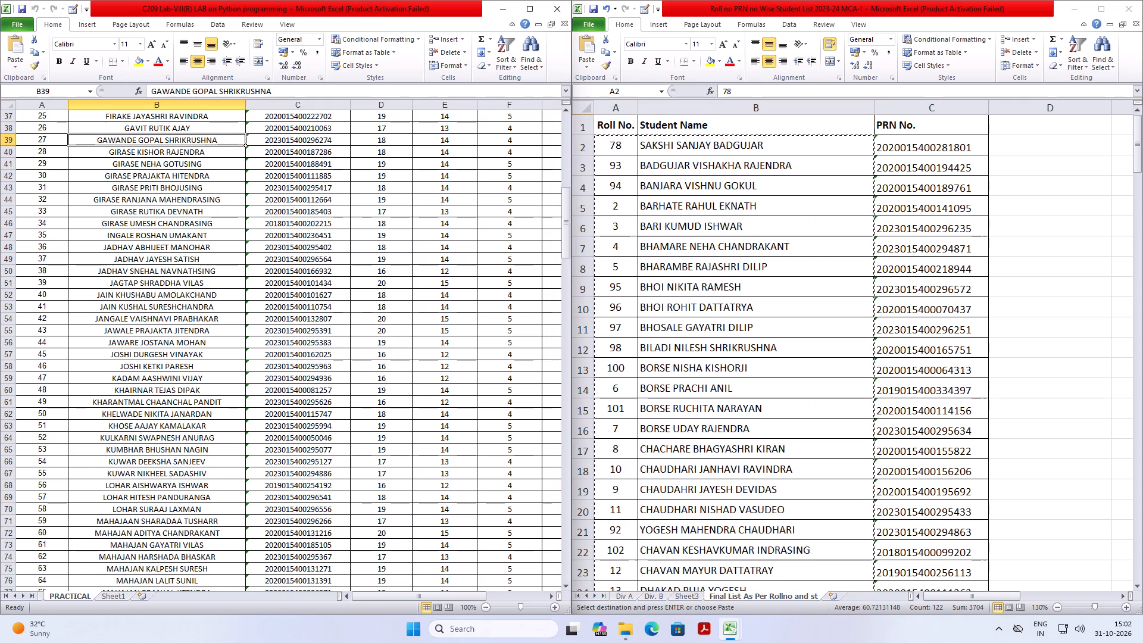
{"action": "scroll", "coordinate": [61, 182], "scroll_direction": "up", "scroll_amount": 17}
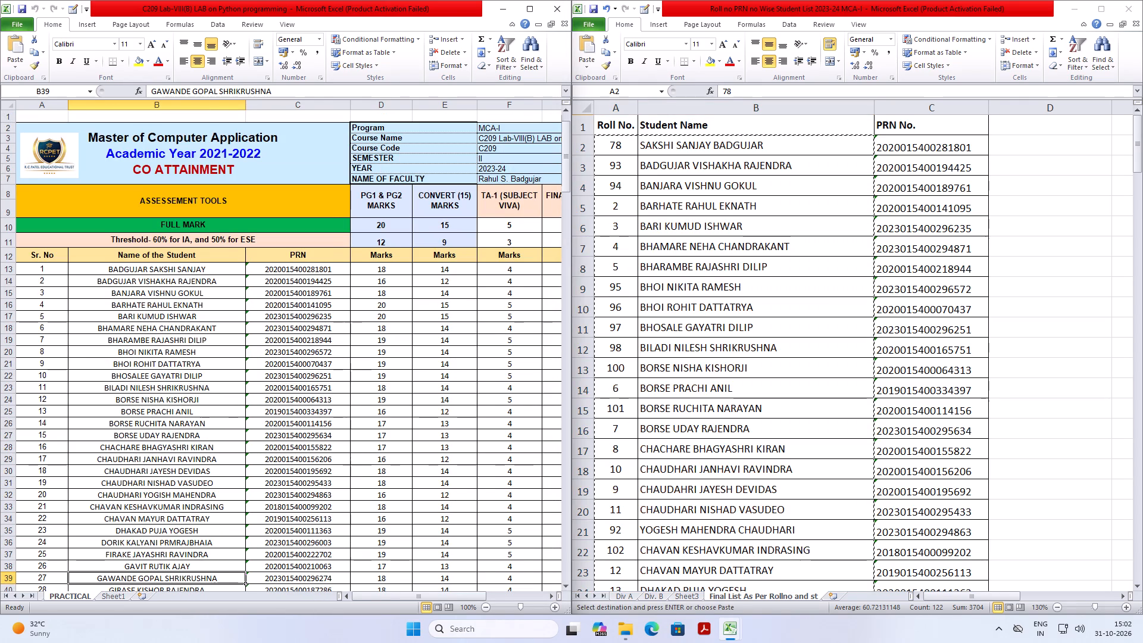
{"action": "left_click", "coordinate": [53, 273]}
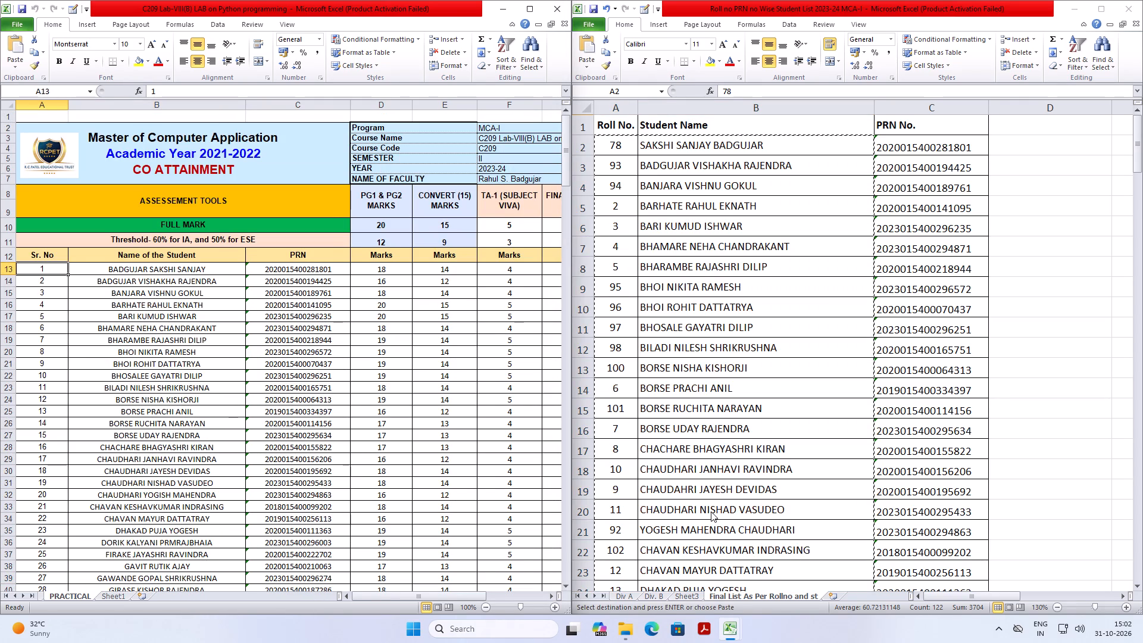
{"action": "key", "text": "ctrl+v"}
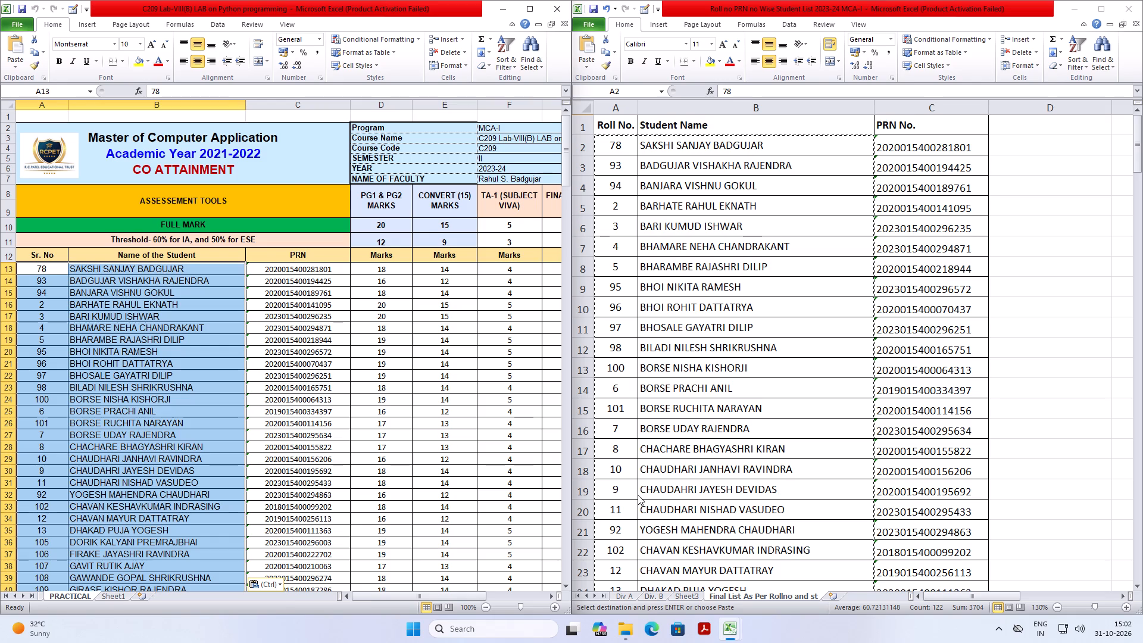
{"action": "scroll", "coordinate": [345, 635], "scroll_direction": "down", "scroll_amount": 12}
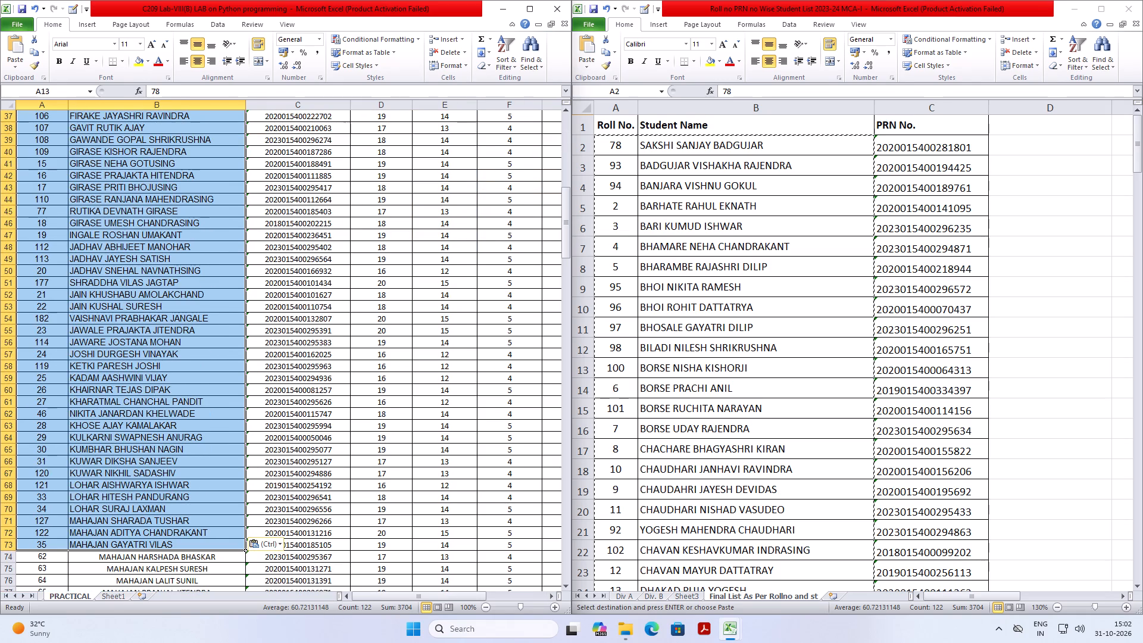
Select the roll numbers and names in the final list from A63 through B72, comparing them with the C209 rows from row 74 onward.
{"action": "left_click", "coordinate": [905, 444]}
{"action": "scroll", "coordinate": [905, 444], "scroll_direction": "down", "scroll_amount": 6}
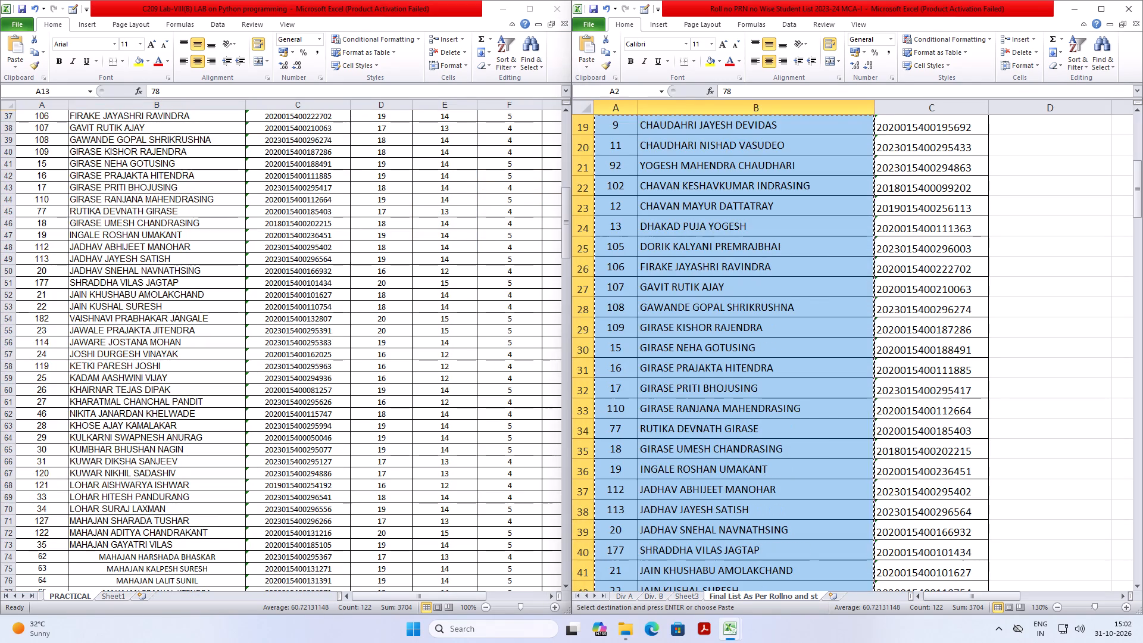
{"action": "scroll", "coordinate": [905, 444], "scroll_direction": "down", "scroll_amount": 9}
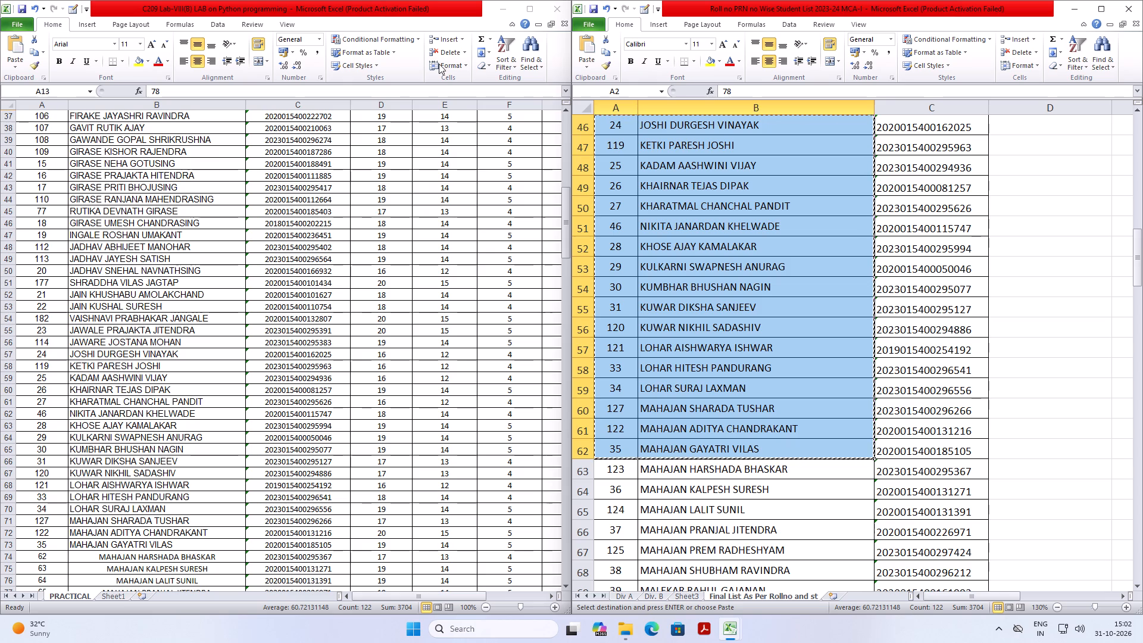
{"action": "left_click", "coordinate": [90, 299]}
{"action": "scroll", "coordinate": [98, 282], "scroll_direction": "down", "scroll_amount": 5}
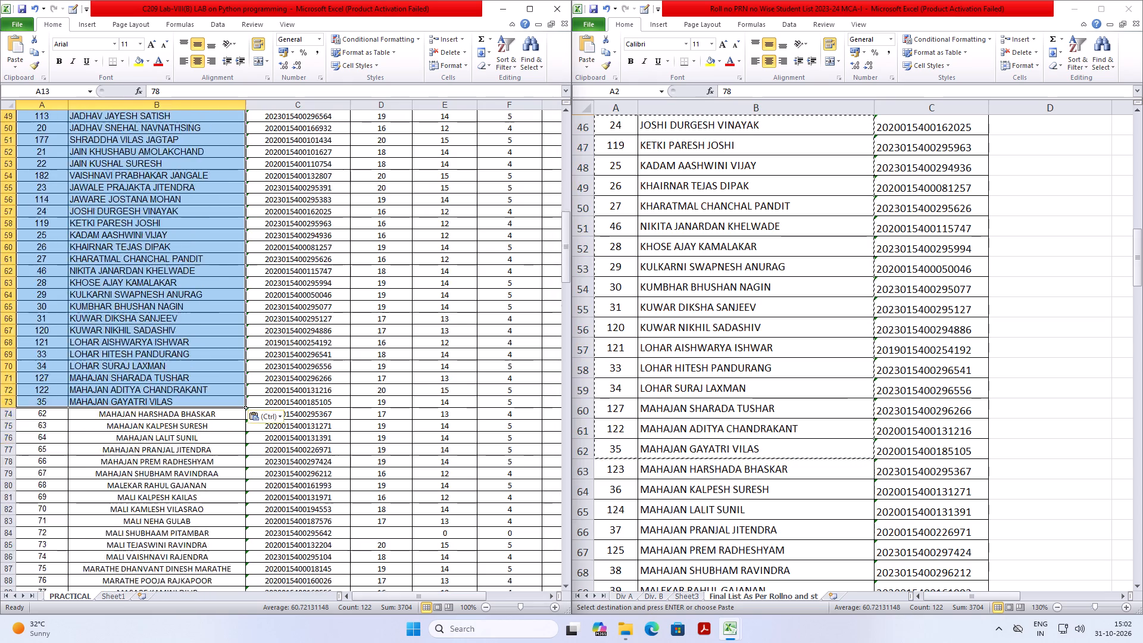
{"action": "scroll", "coordinate": [98, 282], "scroll_direction": "down", "scroll_amount": 6}
{"action": "scroll", "coordinate": [117, 170], "scroll_direction": "down", "scroll_amount": 1}
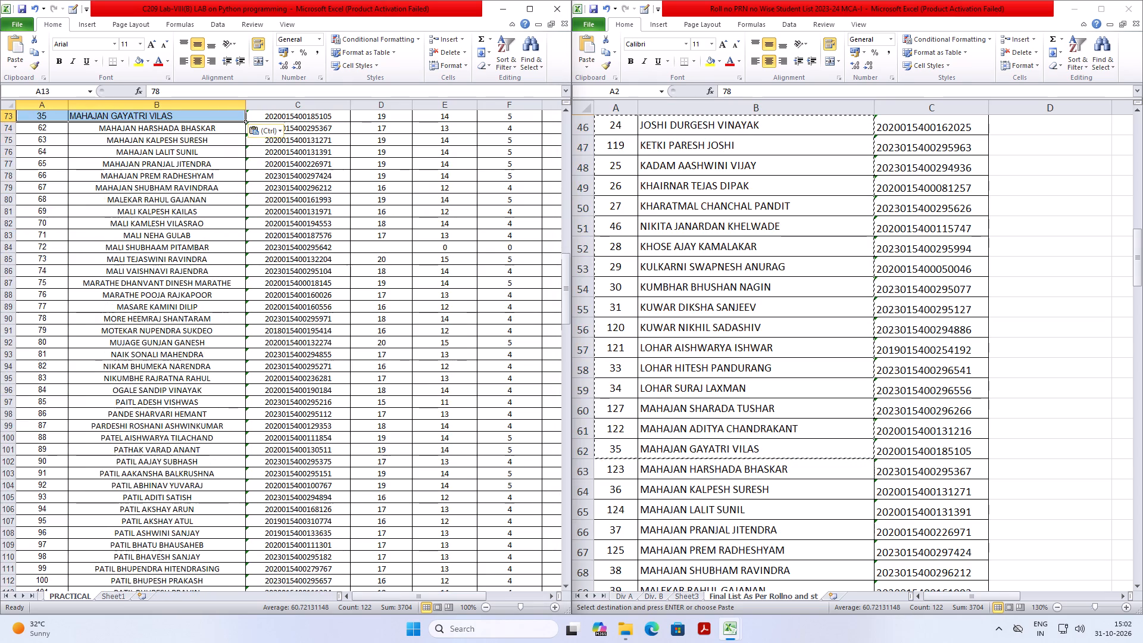
{"action": "left_click", "coordinate": [737, 241]}
{"action": "scroll", "coordinate": [737, 241], "scroll_direction": "down", "scroll_amount": 7}
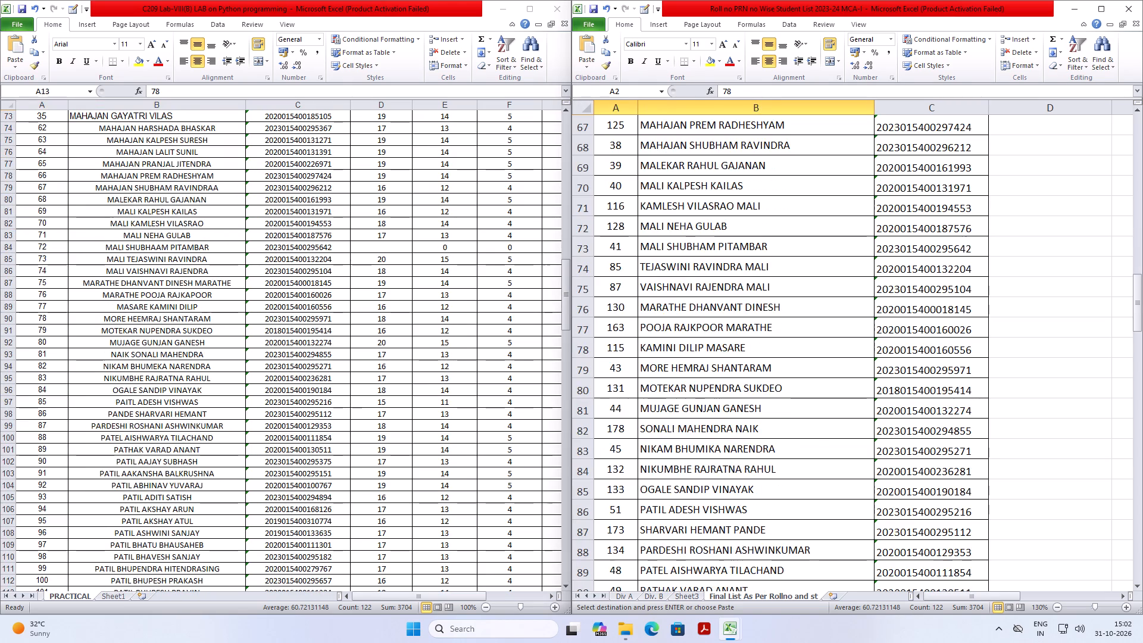
{"action": "scroll", "coordinate": [737, 241], "scroll_direction": "up", "scroll_amount": 2}
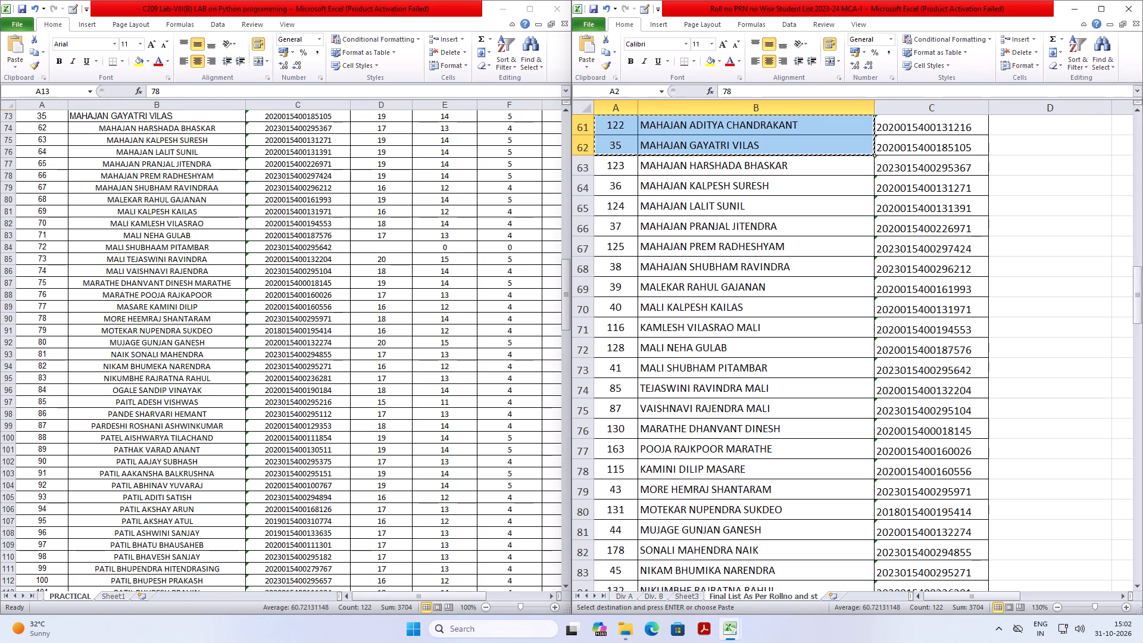
{"action": "left_click_drag", "start_coordinate": [614, 173], "coordinate": [728, 204]}
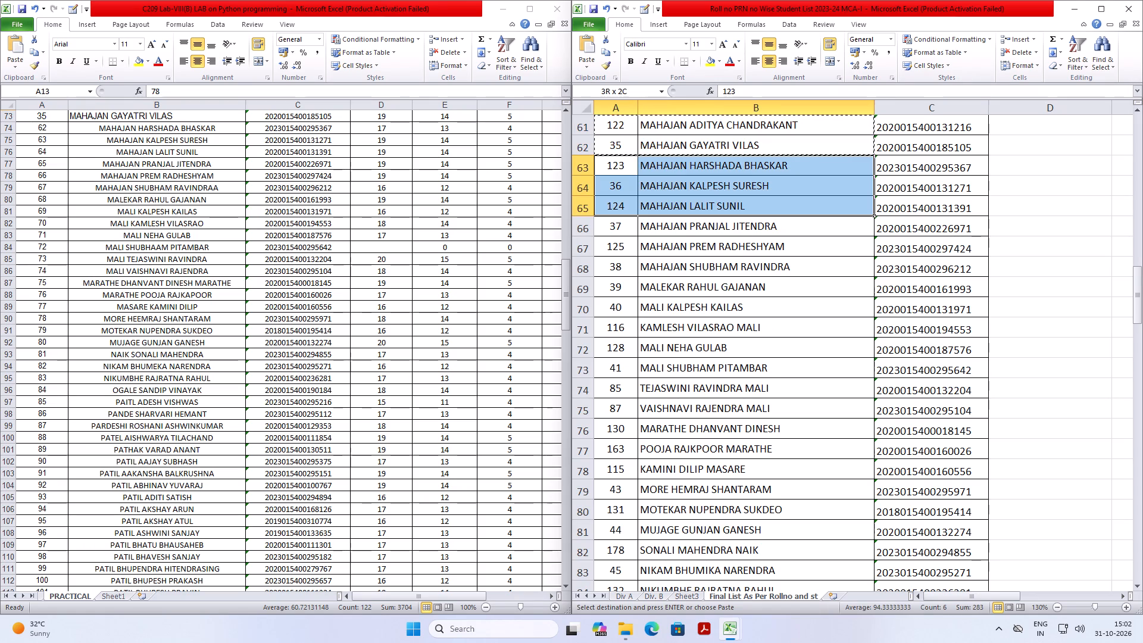
{"action": "left_click_drag", "start_coordinate": [728, 204], "coordinate": [733, 230]}
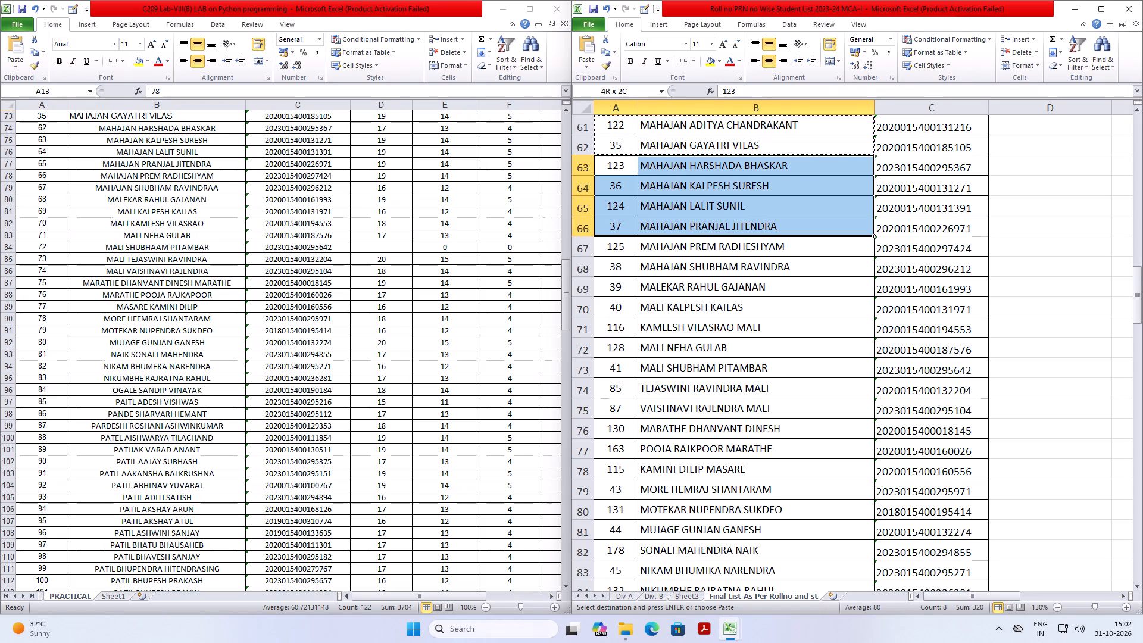
{"action": "left_click_drag", "start_coordinate": [733, 230], "coordinate": [733, 257]}
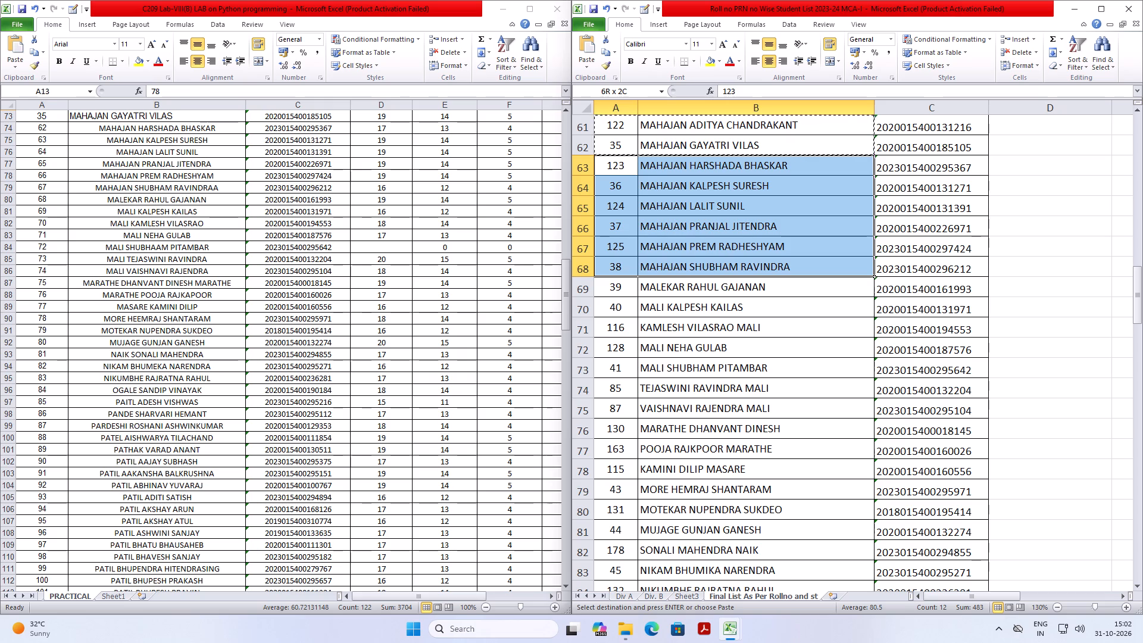
{"action": "left_click_drag", "start_coordinate": [733, 257], "coordinate": [730, 295]}
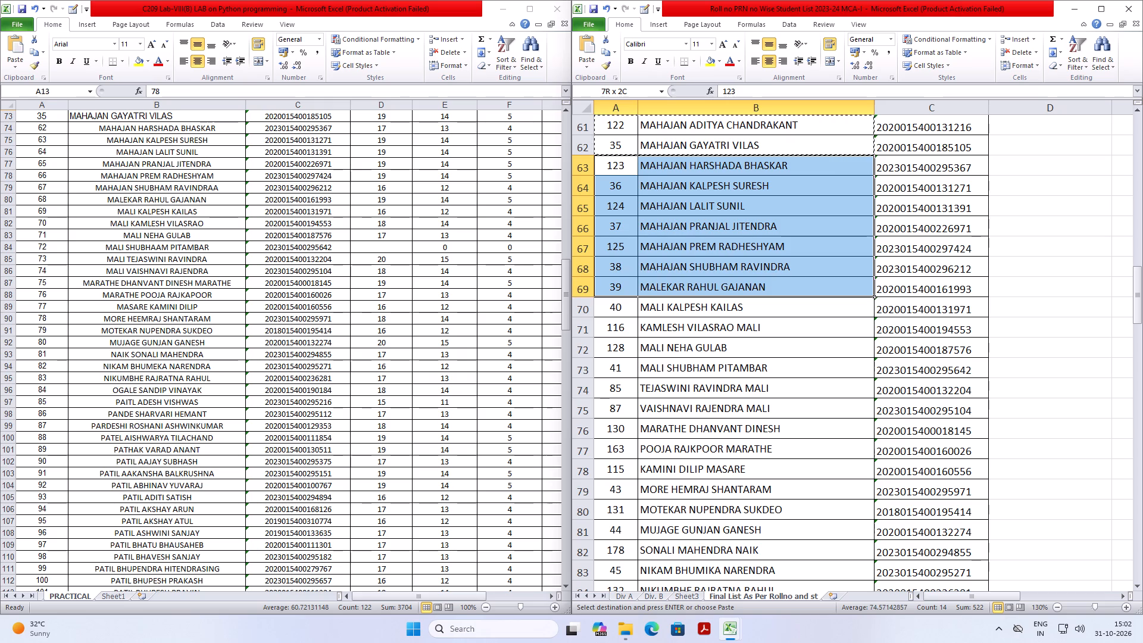
{"action": "left_click_drag", "start_coordinate": [730, 295], "coordinate": [730, 323]}
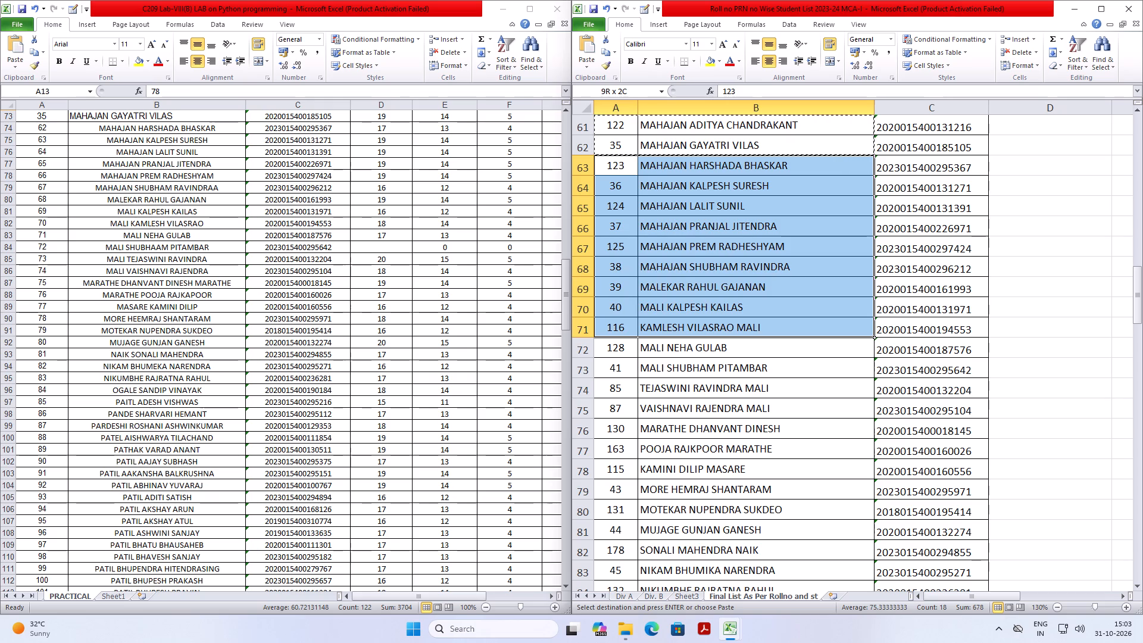
{"action": "left_click_drag", "start_coordinate": [730, 323], "coordinate": [726, 356]}
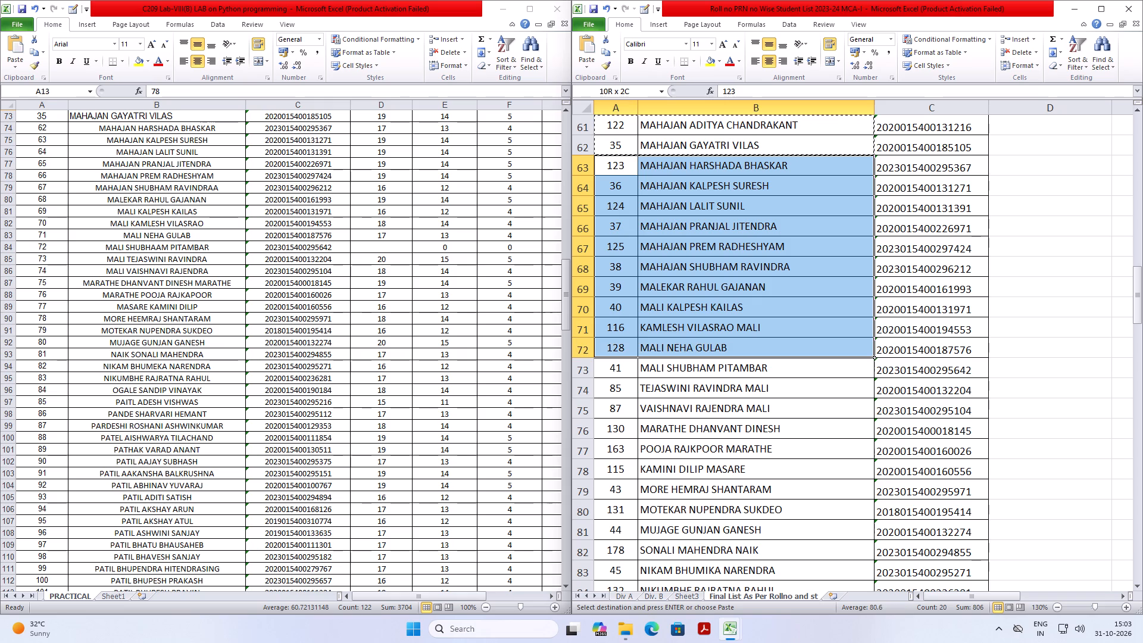
{"action": "left_click_drag", "start_coordinate": [726, 356], "coordinate": [725, 357]}
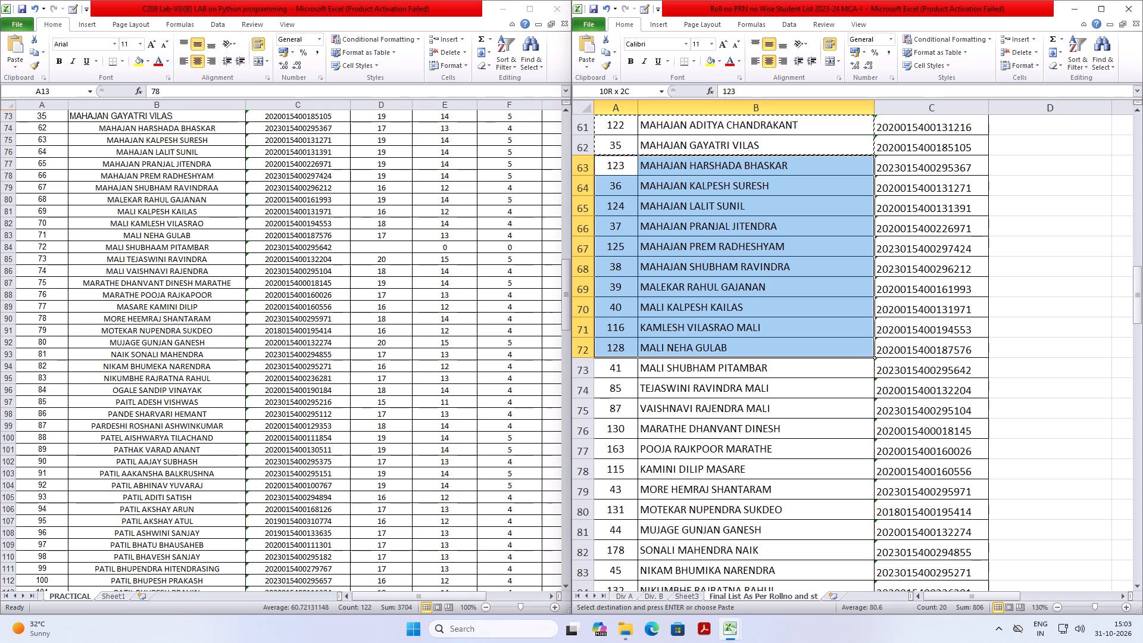
Extend the final list's selection of roll numbers and names down to row 80, comparing each student with the matching C209 row.
{"action": "left_click_drag", "start_coordinate": [725, 357], "coordinate": [725, 379]}
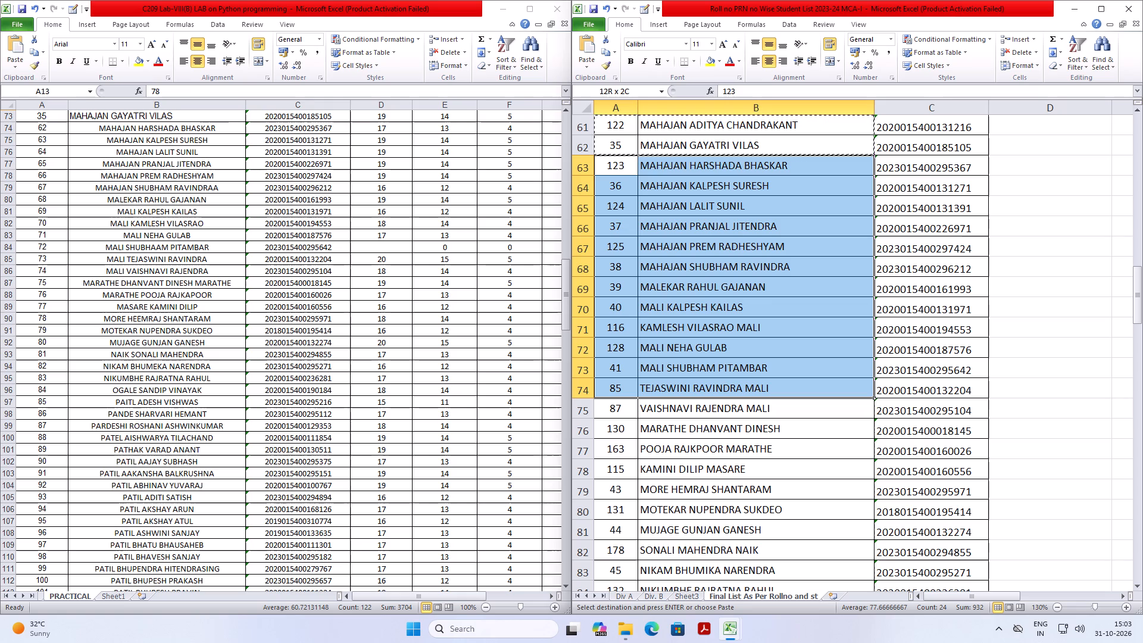
{"action": "left_click_drag", "start_coordinate": [725, 379], "coordinate": [726, 379]}
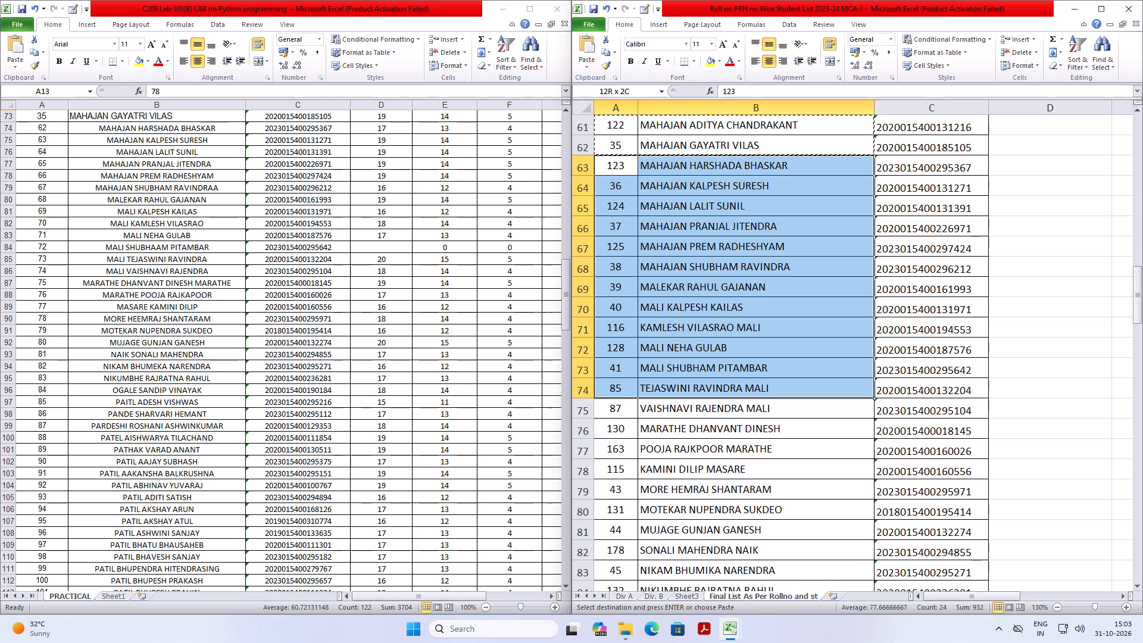
{"action": "left_click_drag", "start_coordinate": [726, 379], "coordinate": [735, 376]}
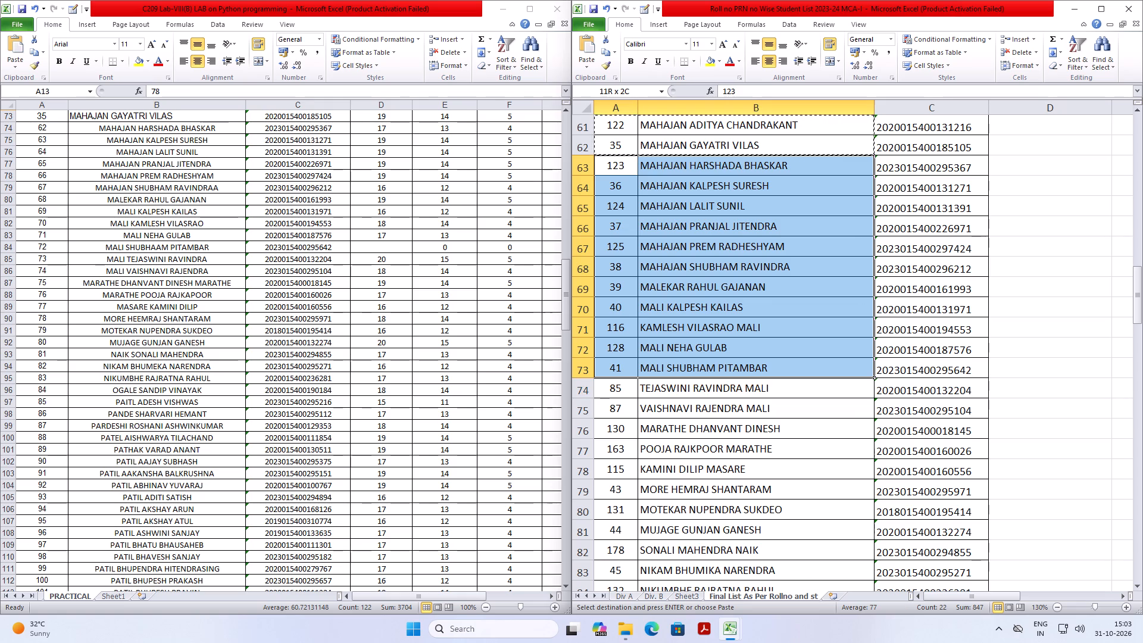
{"action": "left_click_drag", "start_coordinate": [735, 376], "coordinate": [736, 376]}
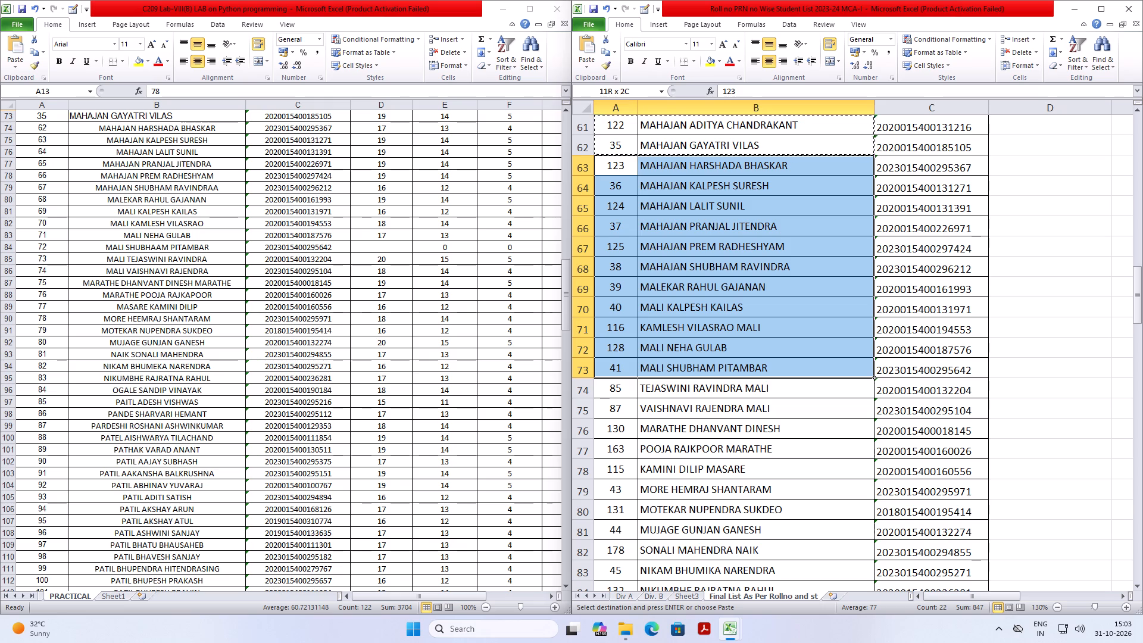
{"action": "left_click_drag", "start_coordinate": [736, 376], "coordinate": [733, 391]}
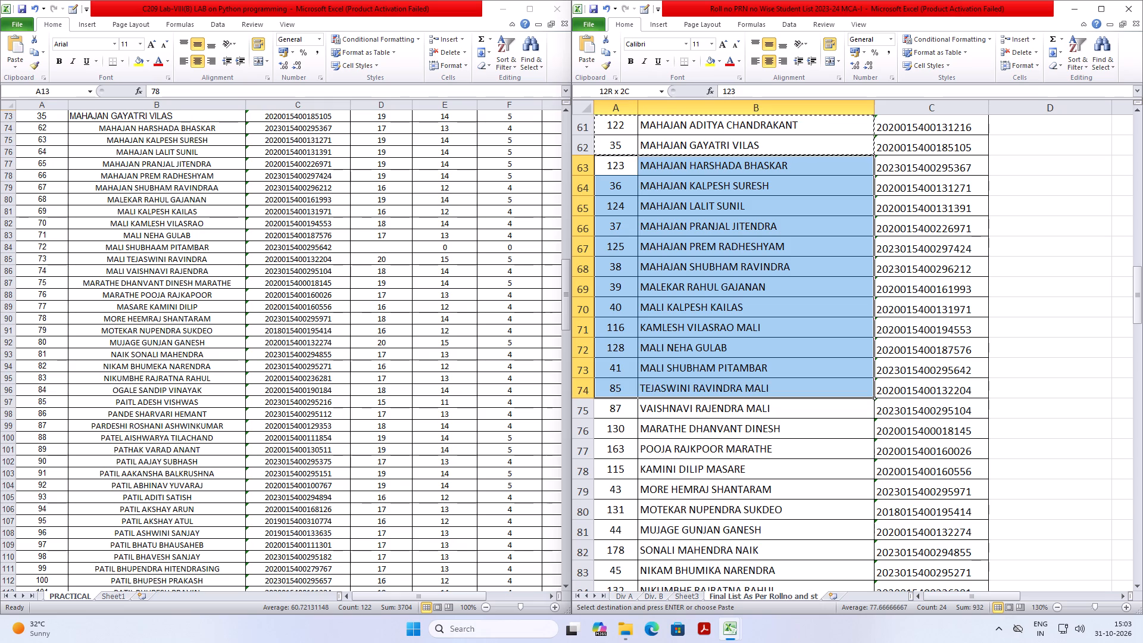
{"action": "left_click_drag", "start_coordinate": [733, 391], "coordinate": [729, 422]}
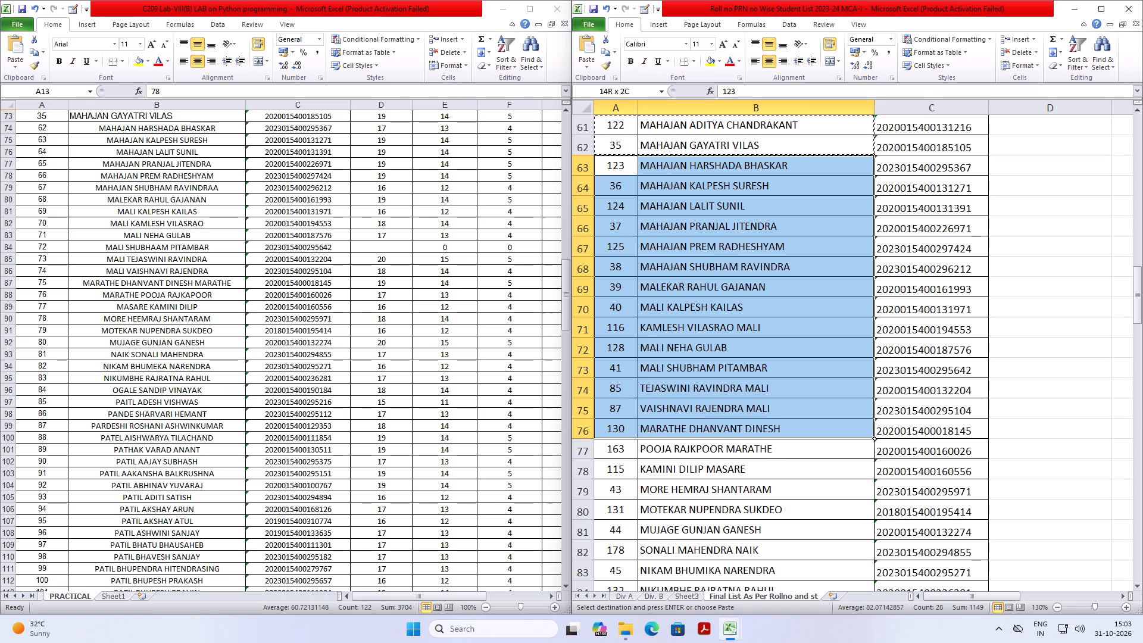
{"action": "left_click_drag", "start_coordinate": [729, 422], "coordinate": [732, 445]}
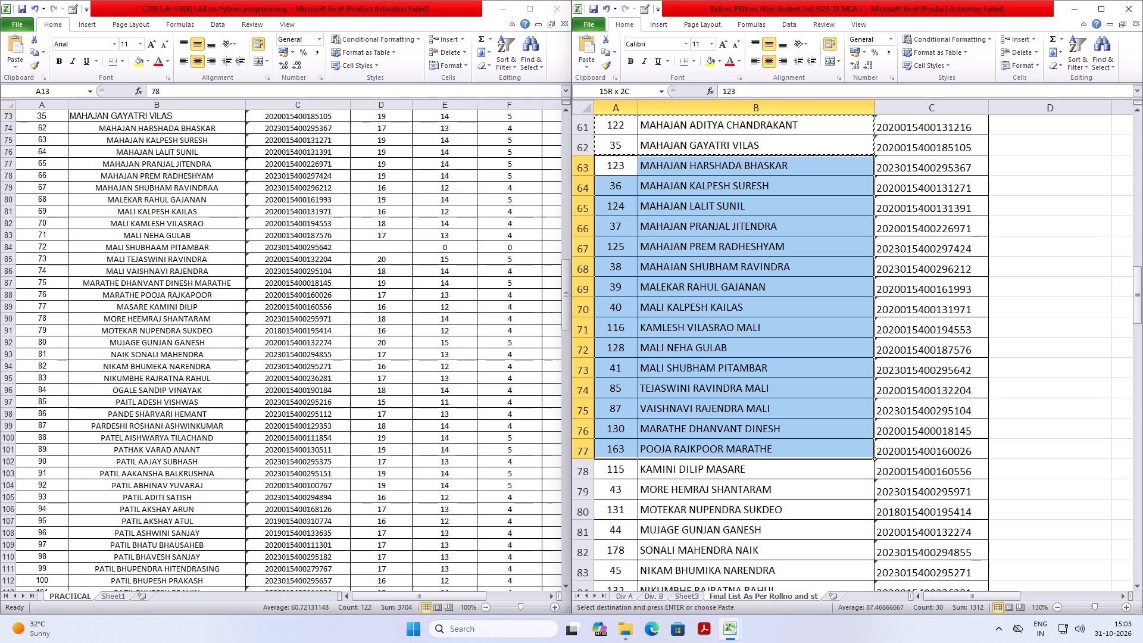
{"action": "left_click_drag", "start_coordinate": [732, 445], "coordinate": [736, 467]}
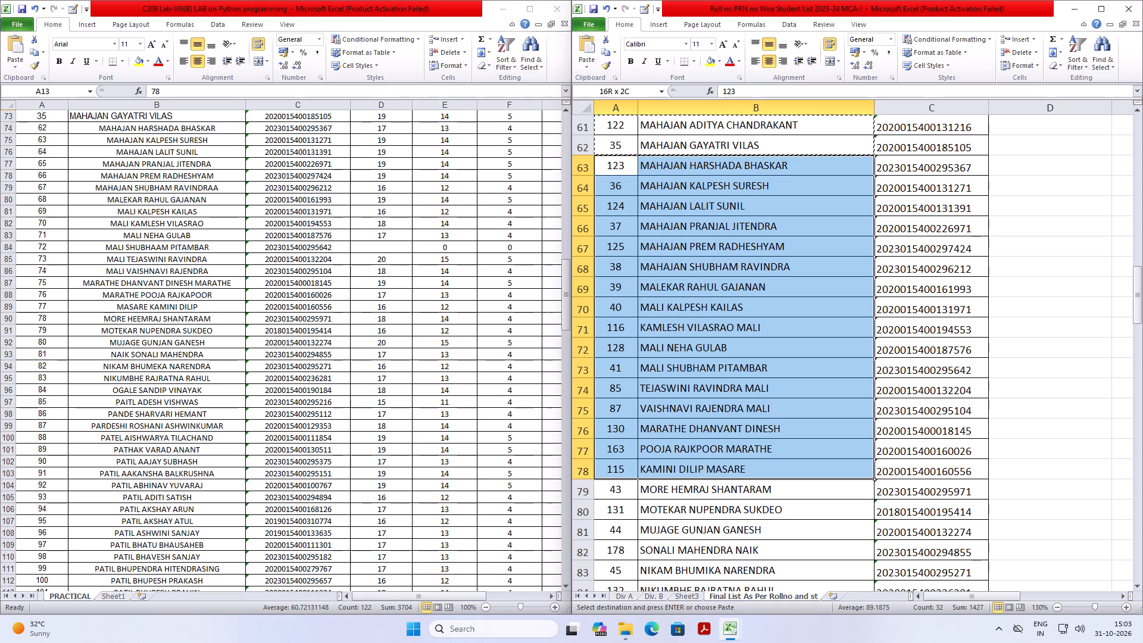
{"action": "left_click_drag", "start_coordinate": [736, 467], "coordinate": [737, 503]}
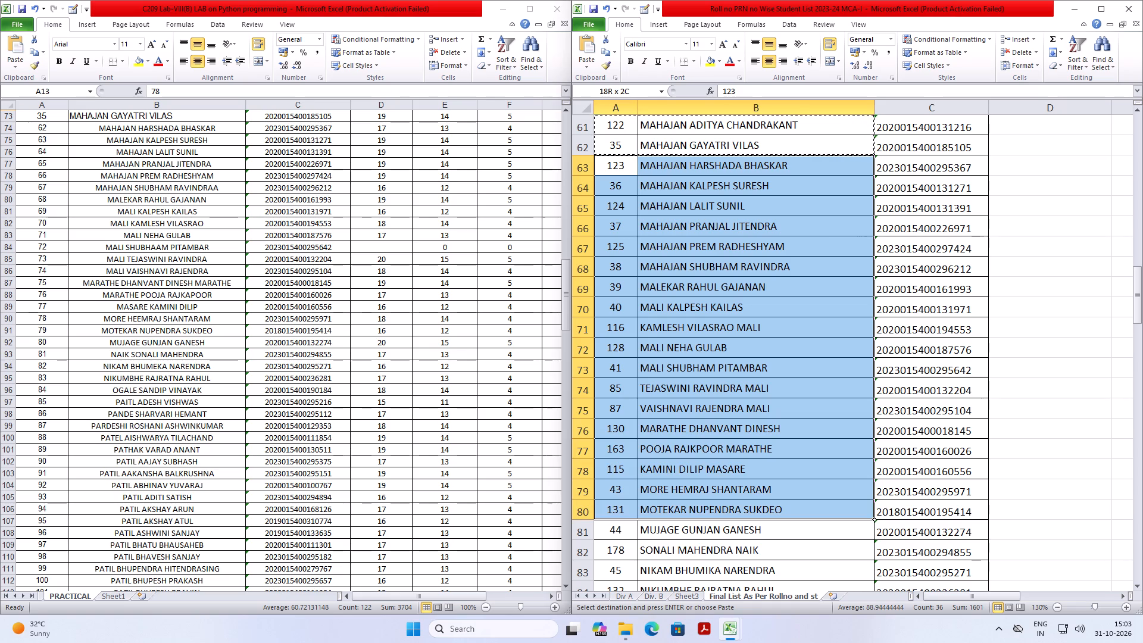
{"action": "left_click_drag", "start_coordinate": [737, 503], "coordinate": [770, 488]}
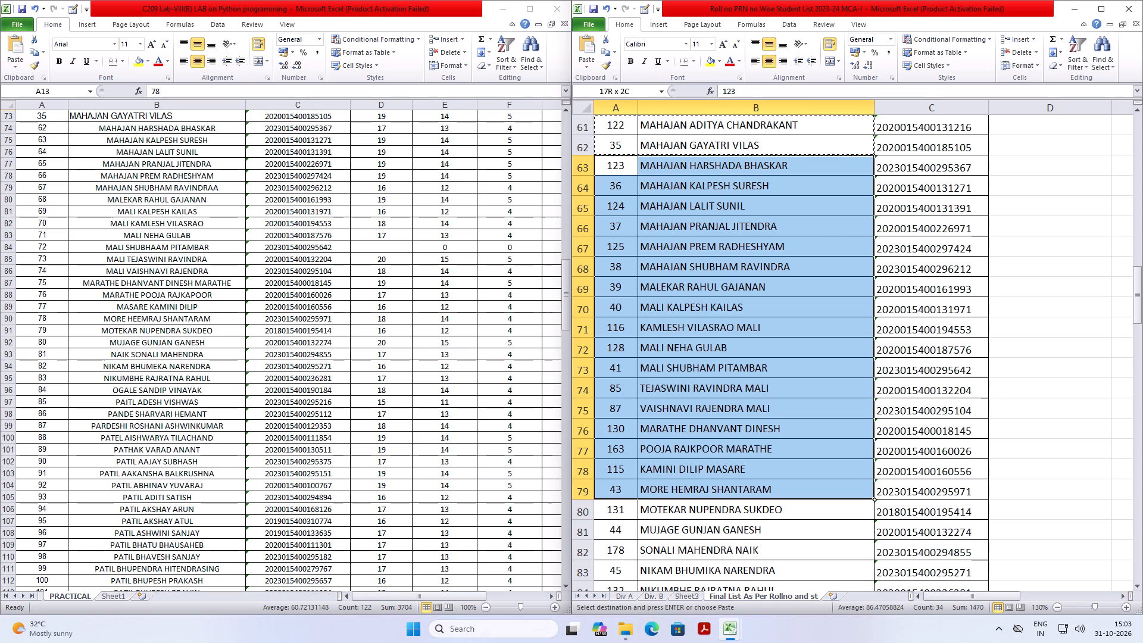
{"action": "left_click_drag", "start_coordinate": [770, 488], "coordinate": [771, 489]}
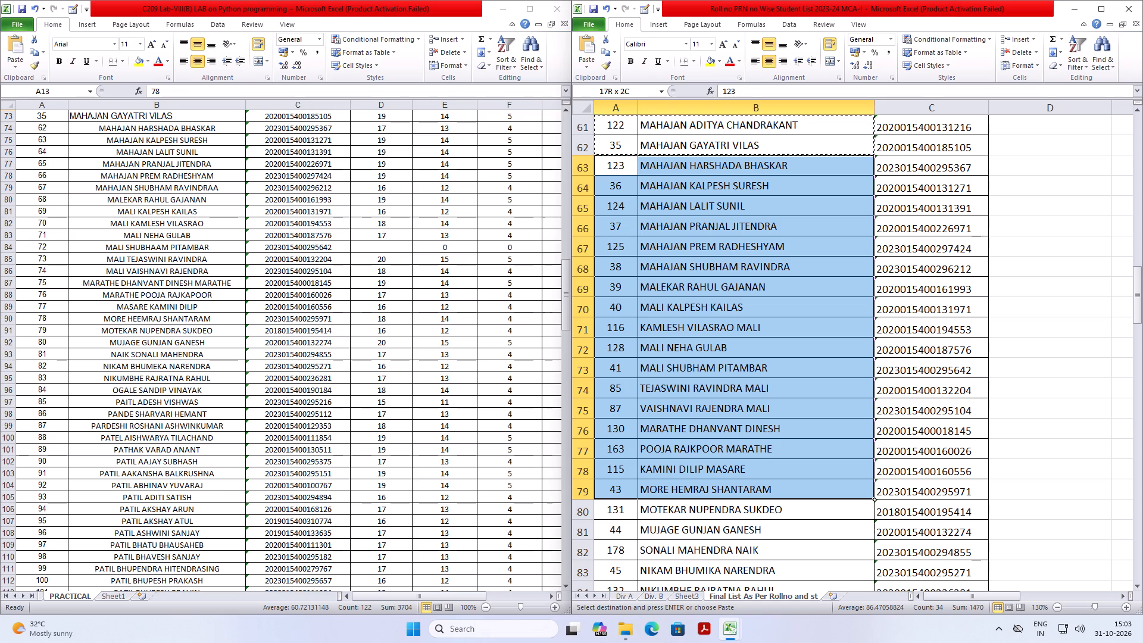
{"action": "left_click_drag", "start_coordinate": [771, 489], "coordinate": [773, 487]}
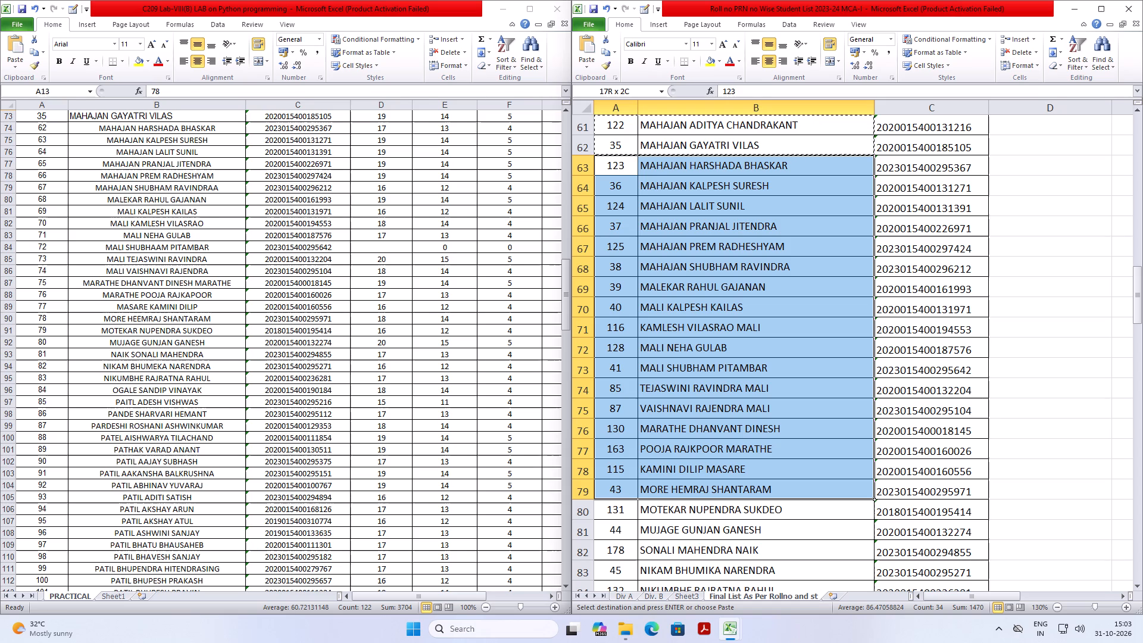
{"action": "left_click_drag", "start_coordinate": [773, 487], "coordinate": [766, 519]}
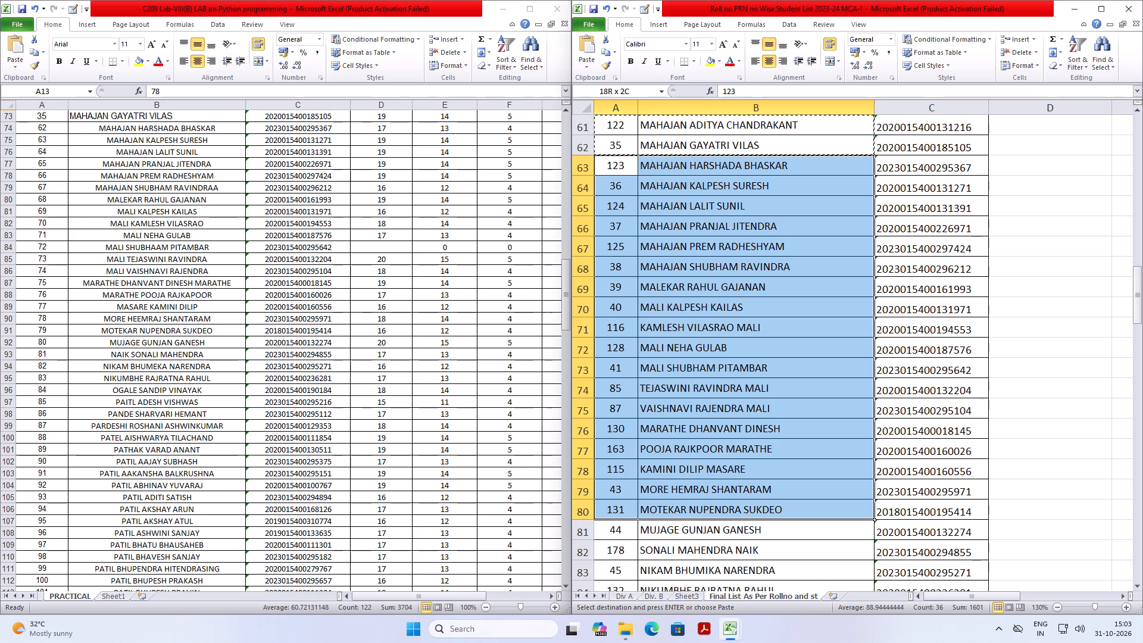
Extend the final list's selection of roll numbers and names down to row 90, comparing each student with the matching C209 row.
{"action": "left_click_drag", "start_coordinate": [766, 519], "coordinate": [762, 569]}
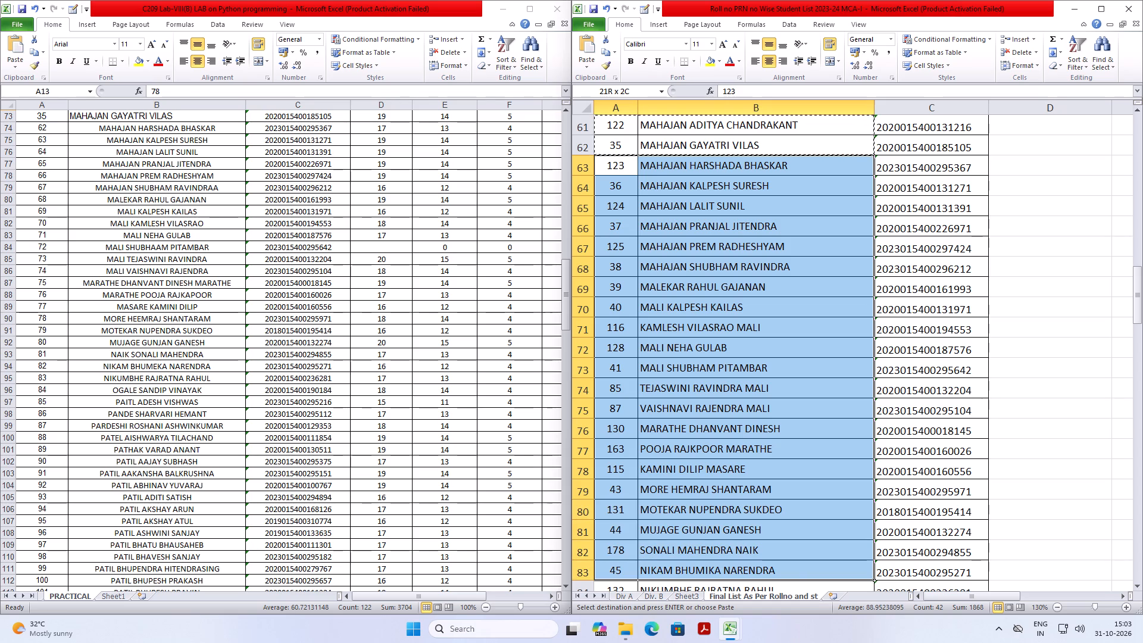
{"action": "left_click_drag", "start_coordinate": [762, 569], "coordinate": [762, 579]}
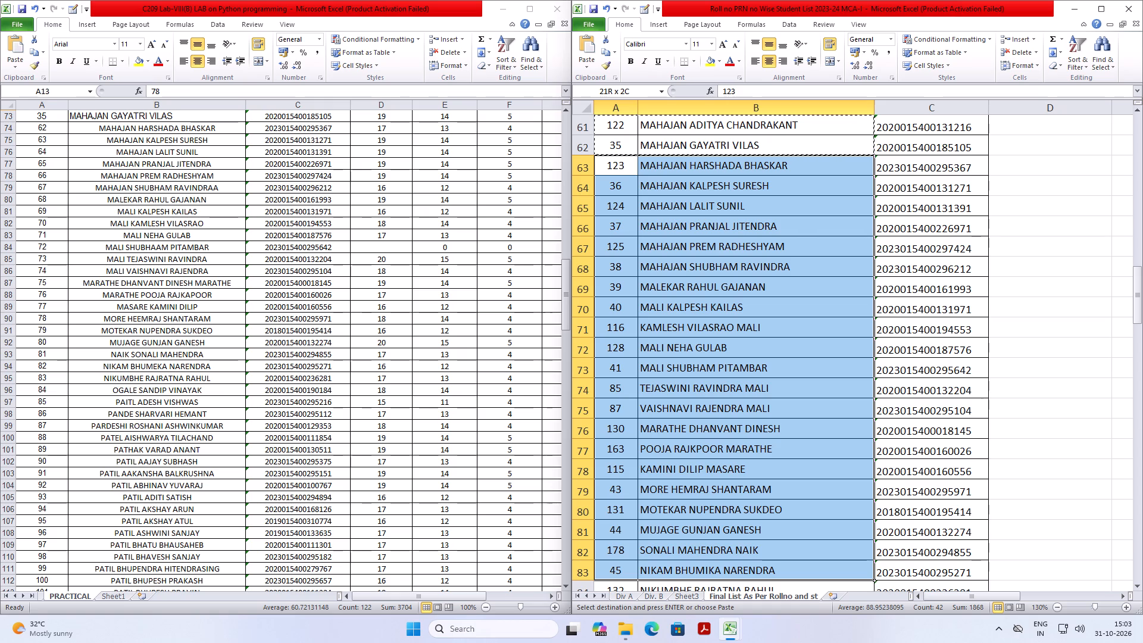
{"action": "left_click_drag", "start_coordinate": [762, 579], "coordinate": [763, 588]}
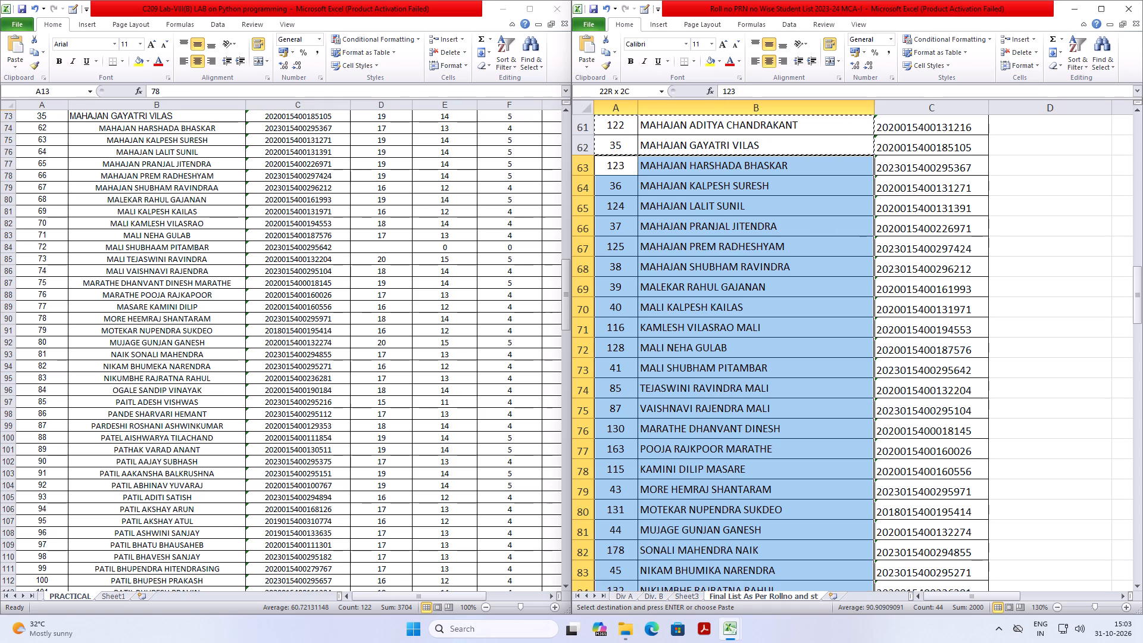
{"action": "left_click_drag", "start_coordinate": [763, 588], "coordinate": [773, 426]}
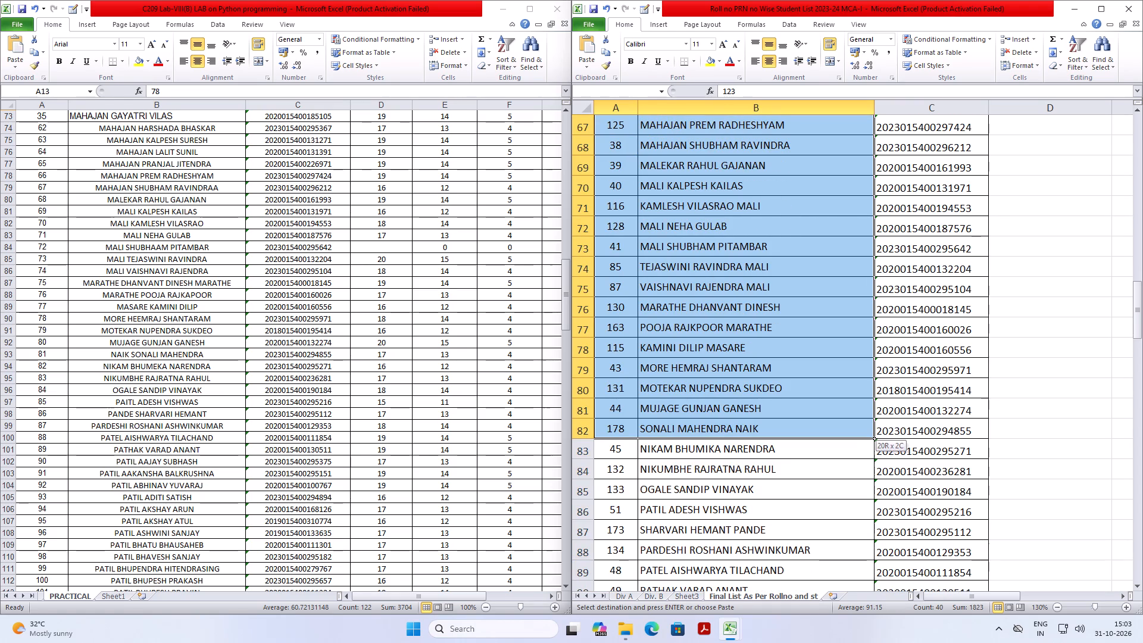
{"action": "left_click_drag", "start_coordinate": [773, 426], "coordinate": [780, 368]}
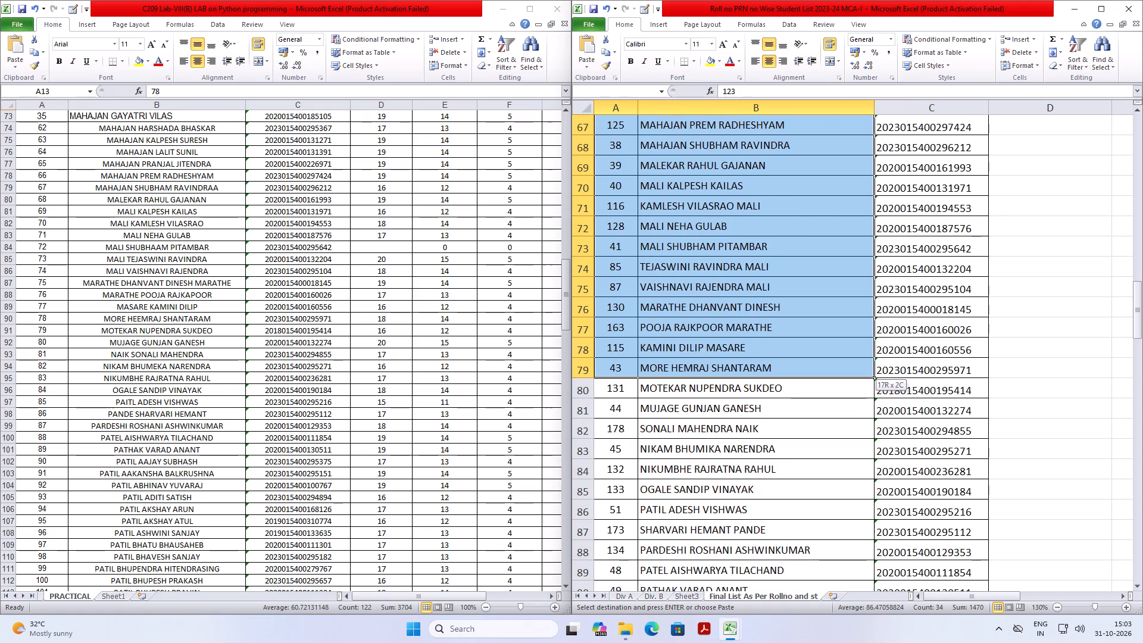
{"action": "left_click_drag", "start_coordinate": [780, 368], "coordinate": [781, 367]}
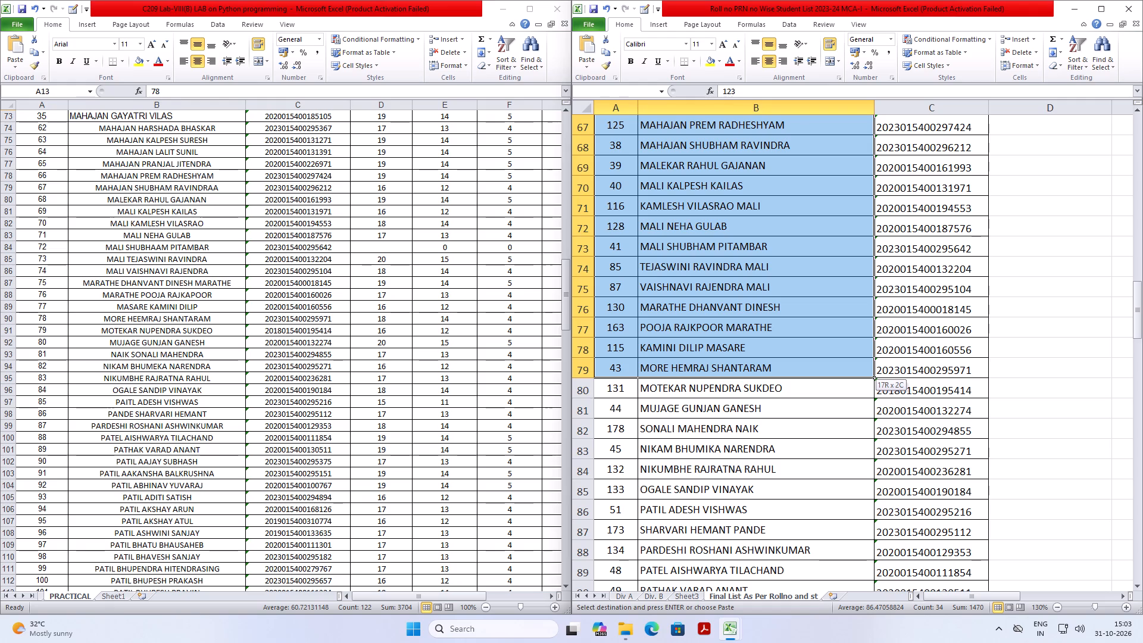
{"action": "left_click_drag", "start_coordinate": [781, 367], "coordinate": [779, 398]}
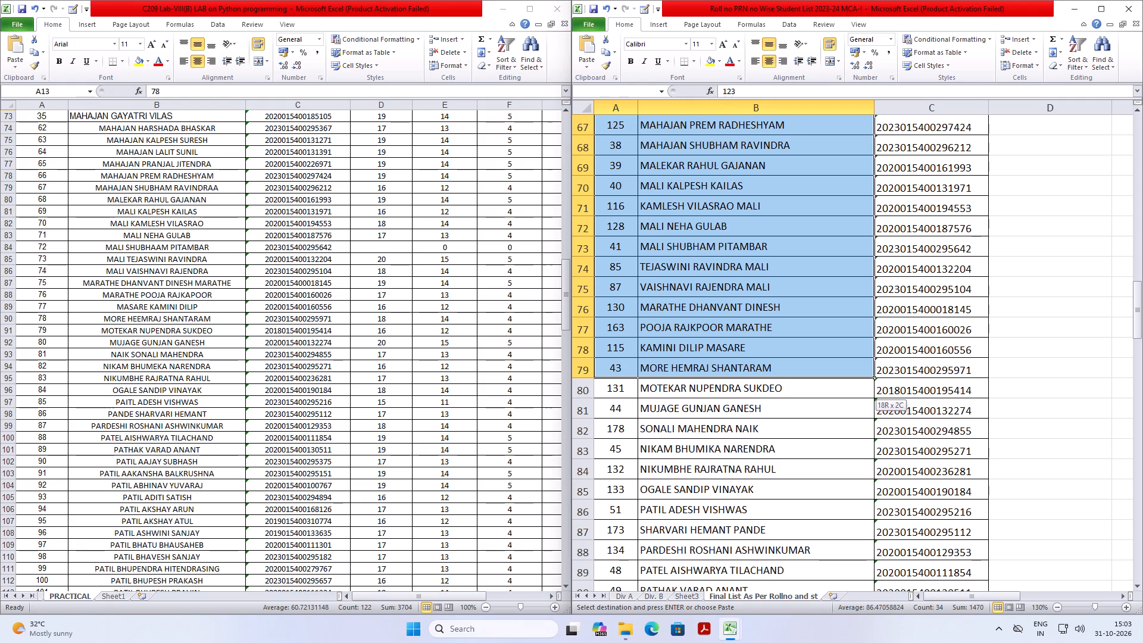
{"action": "left_click_drag", "start_coordinate": [779, 398], "coordinate": [764, 496]}
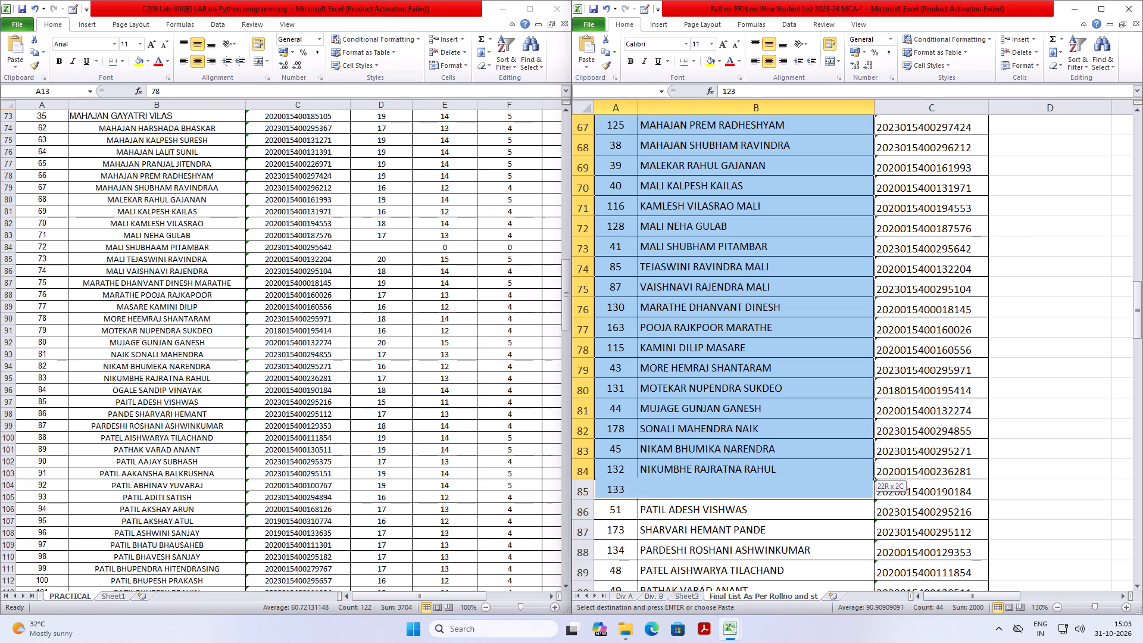
{"action": "left_click_drag", "start_coordinate": [764, 496], "coordinate": [761, 511]}
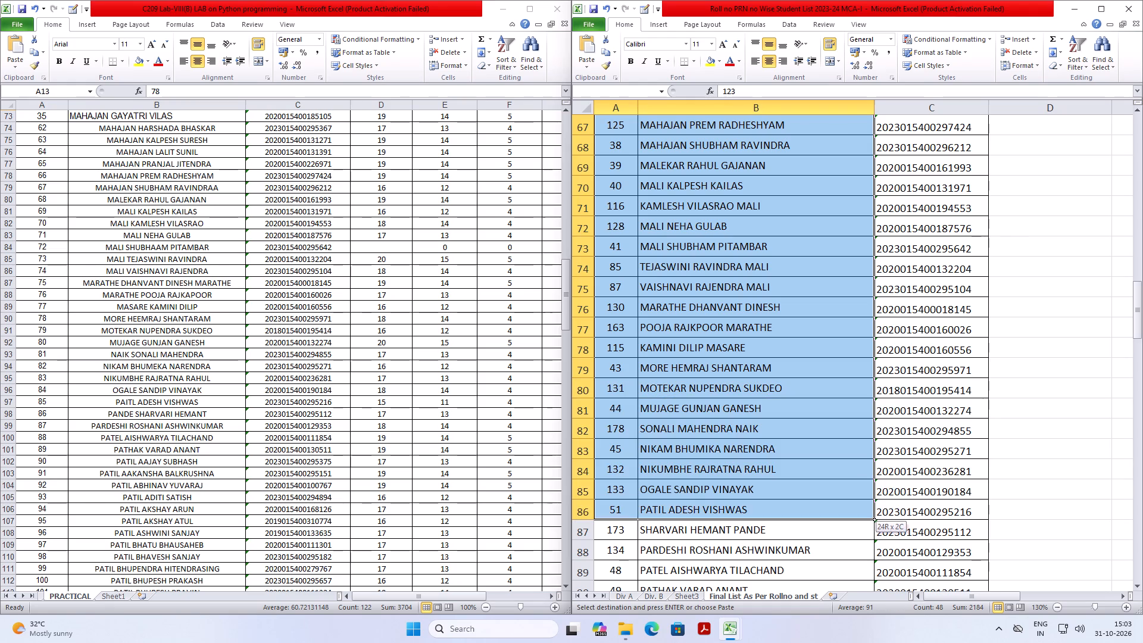
{"action": "left_click_drag", "start_coordinate": [761, 511], "coordinate": [752, 543]}
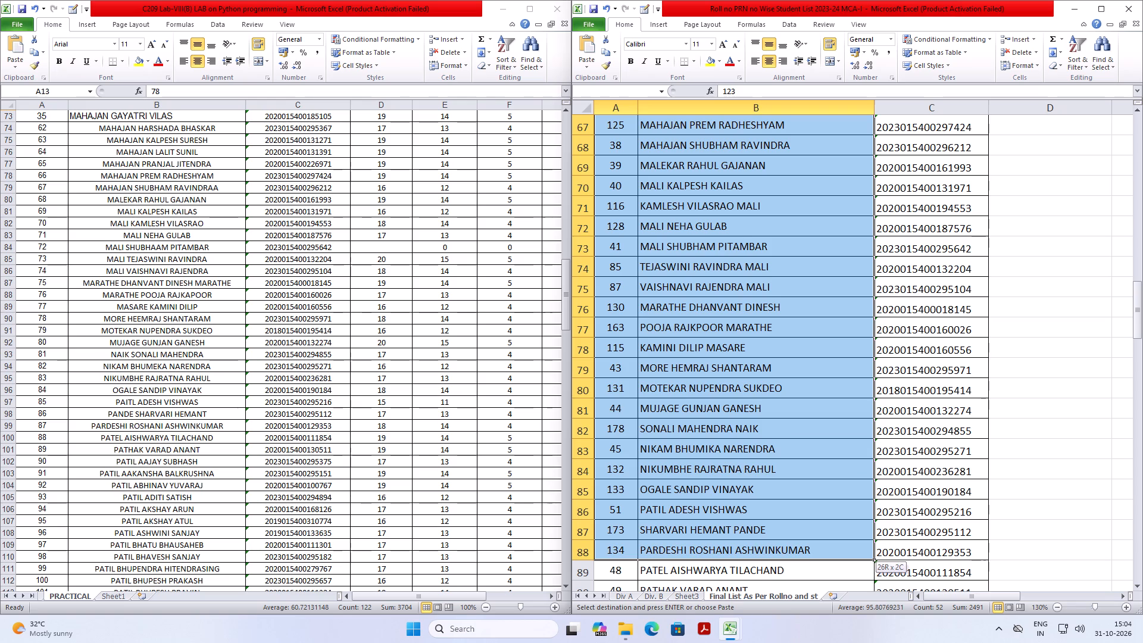
{"action": "left_click_drag", "start_coordinate": [752, 543], "coordinate": [754, 569]}
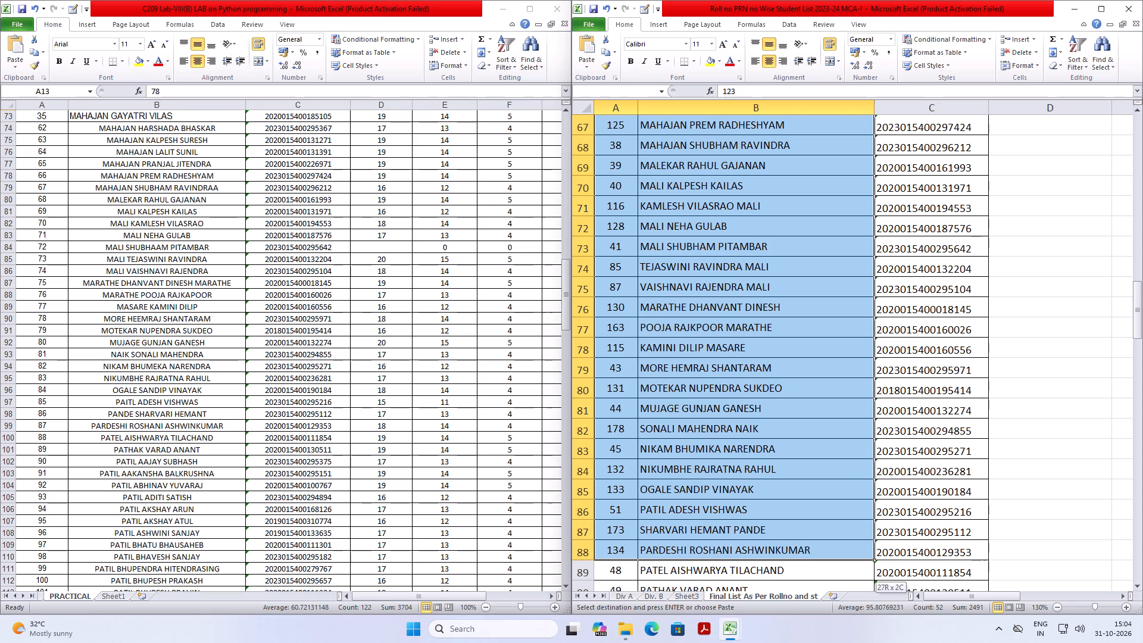
{"action": "left_click_drag", "start_coordinate": [754, 569], "coordinate": [752, 584]}
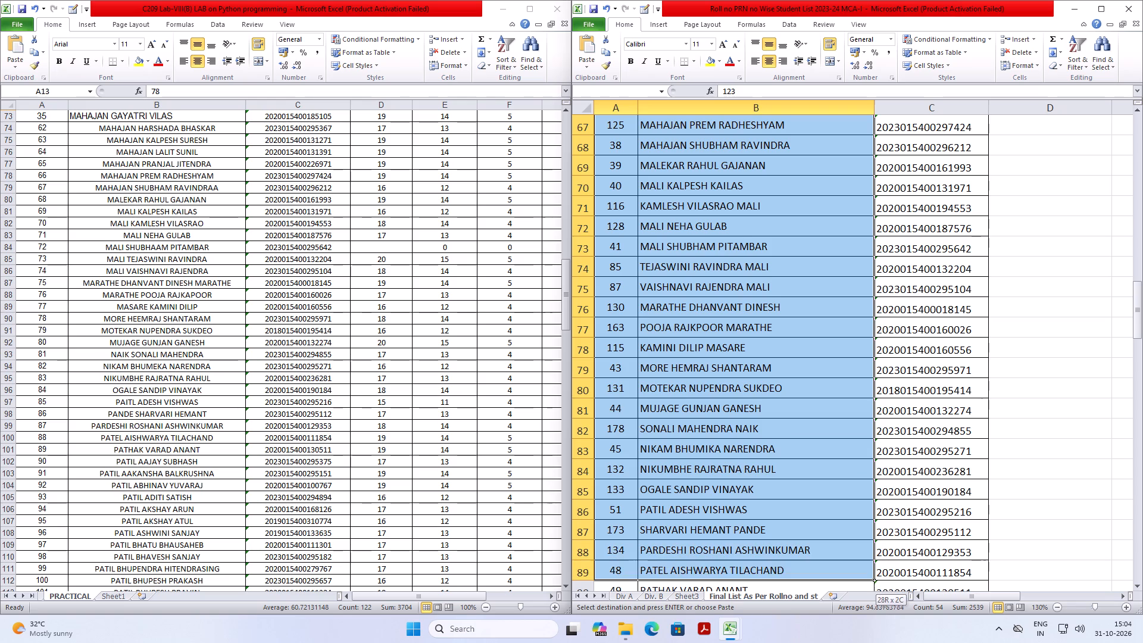
Extend the final list's selection of roll numbers and names down to row 101, checking each student against the C209 rows.
{"action": "left_click_drag", "start_coordinate": [752, 584], "coordinate": [745, 554]}
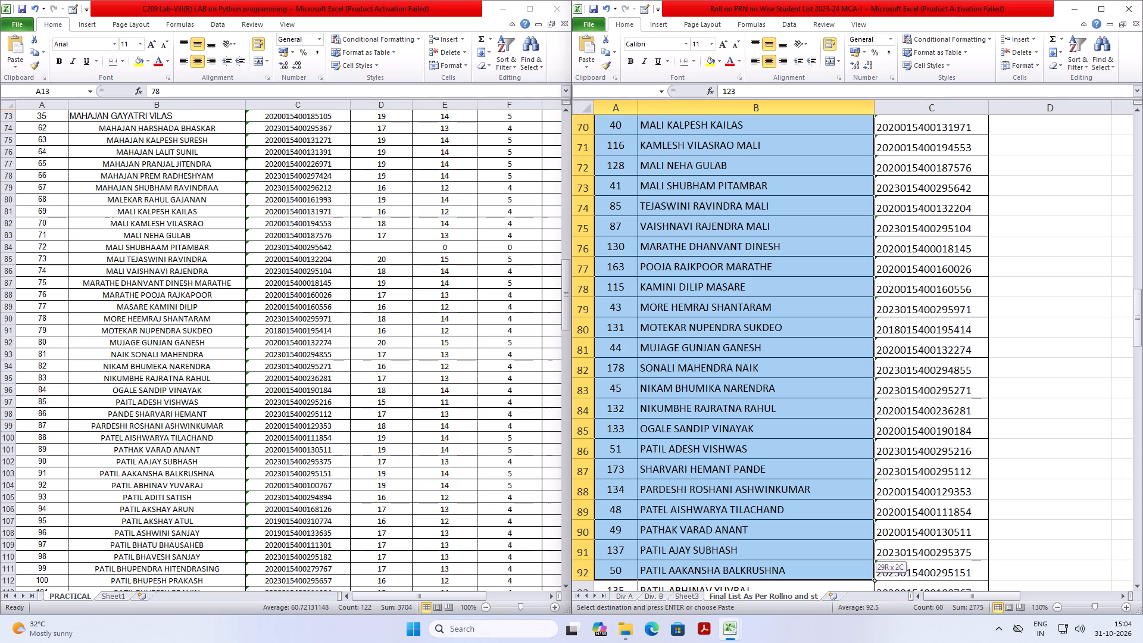
{"action": "left_click_drag", "start_coordinate": [745, 554], "coordinate": [745, 572]}
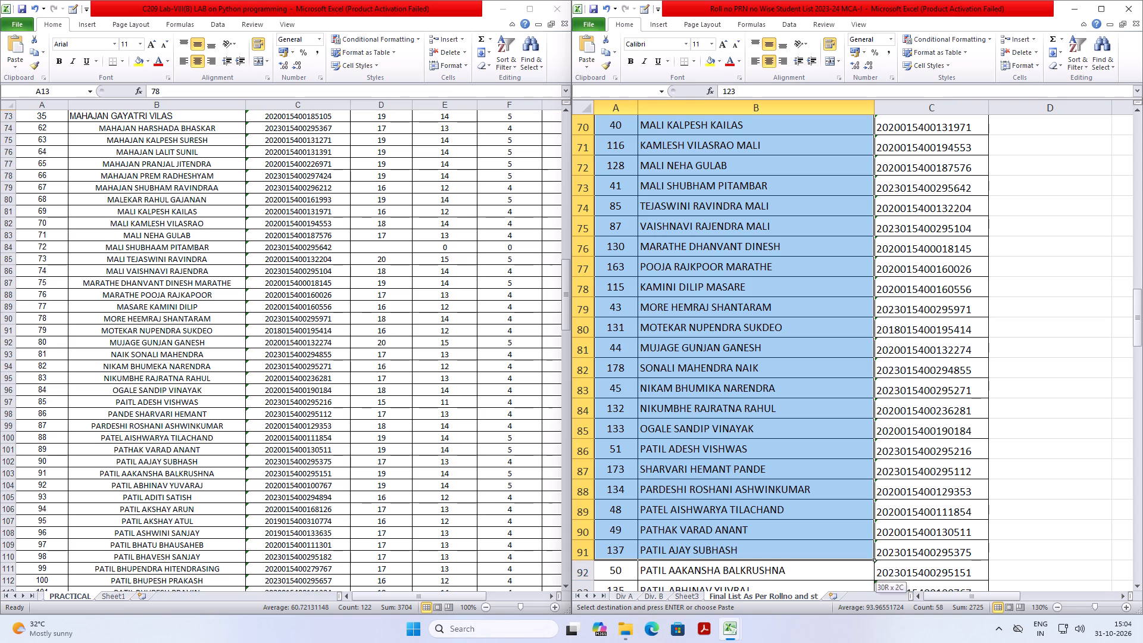
{"action": "left_click_drag", "start_coordinate": [745, 572], "coordinate": [744, 535]}
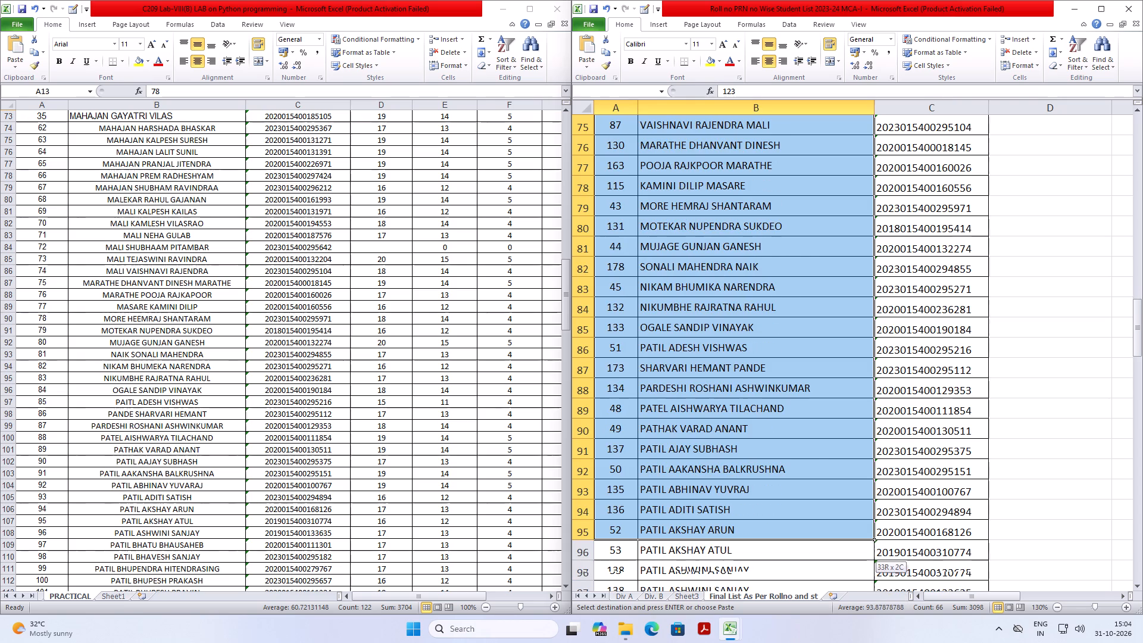
{"action": "left_click_drag", "start_coordinate": [744, 535], "coordinate": [753, 490]}
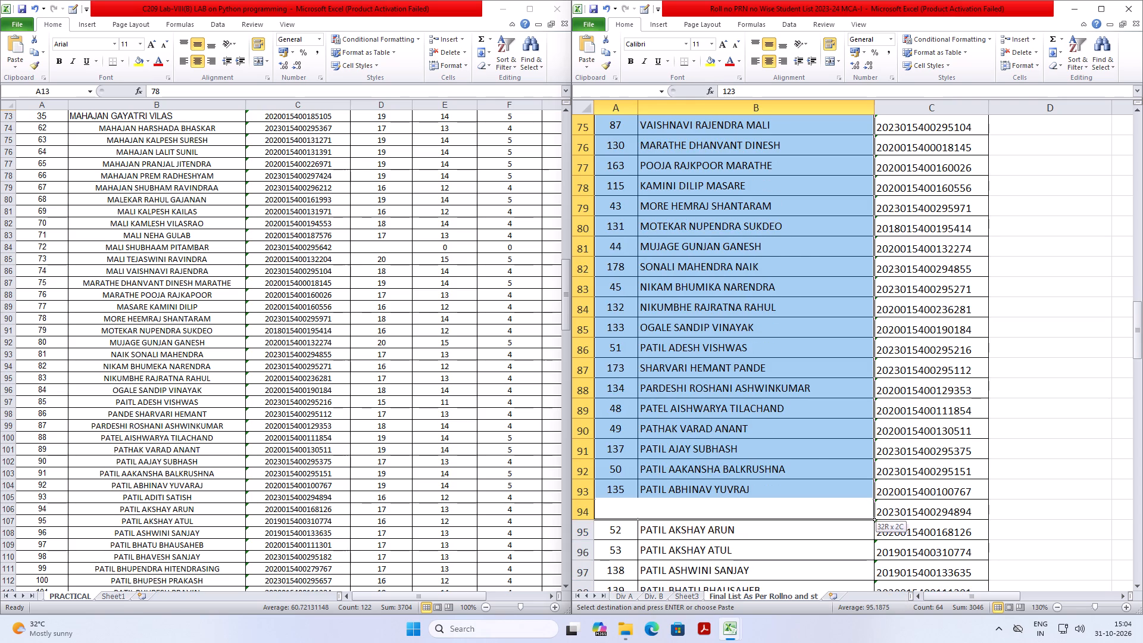
{"action": "left_click_drag", "start_coordinate": [753, 490], "coordinate": [756, 538]}
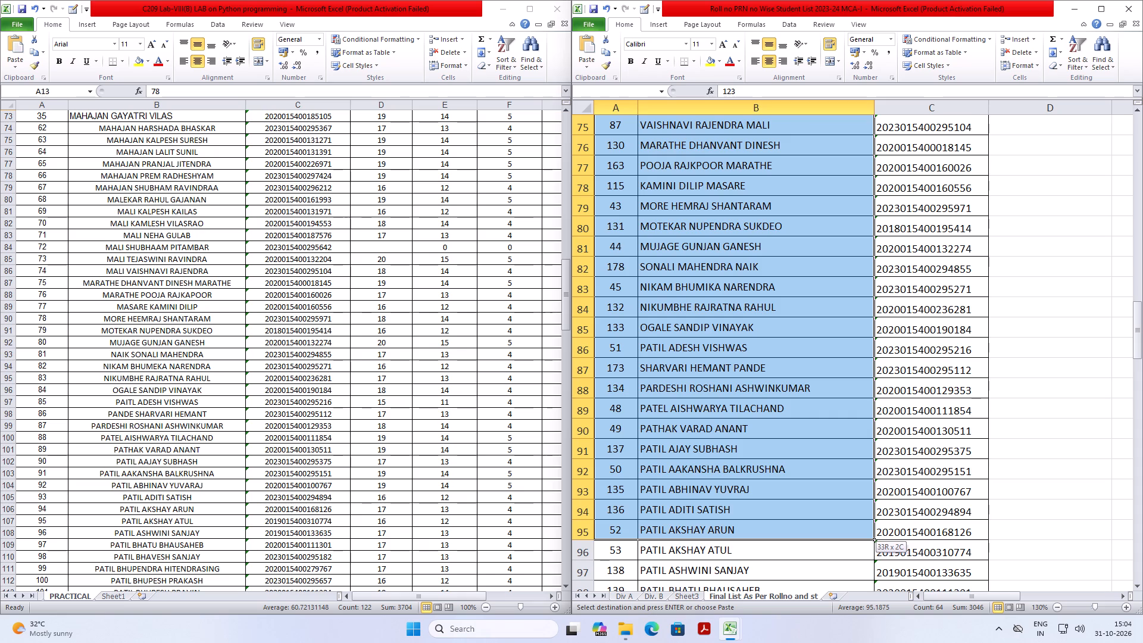
{"action": "left_click_drag", "start_coordinate": [756, 538], "coordinate": [752, 569]}
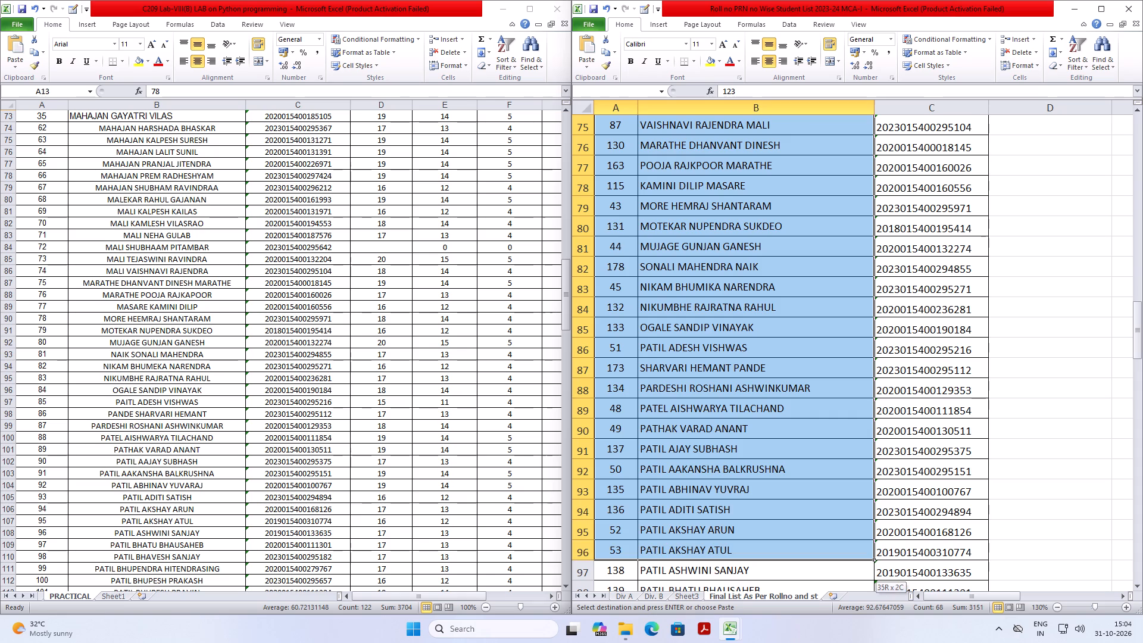
{"action": "left_click_drag", "start_coordinate": [752, 569], "coordinate": [750, 577]}
{"action": "left_click_drag", "start_coordinate": [750, 577], "coordinate": [761, 502]}
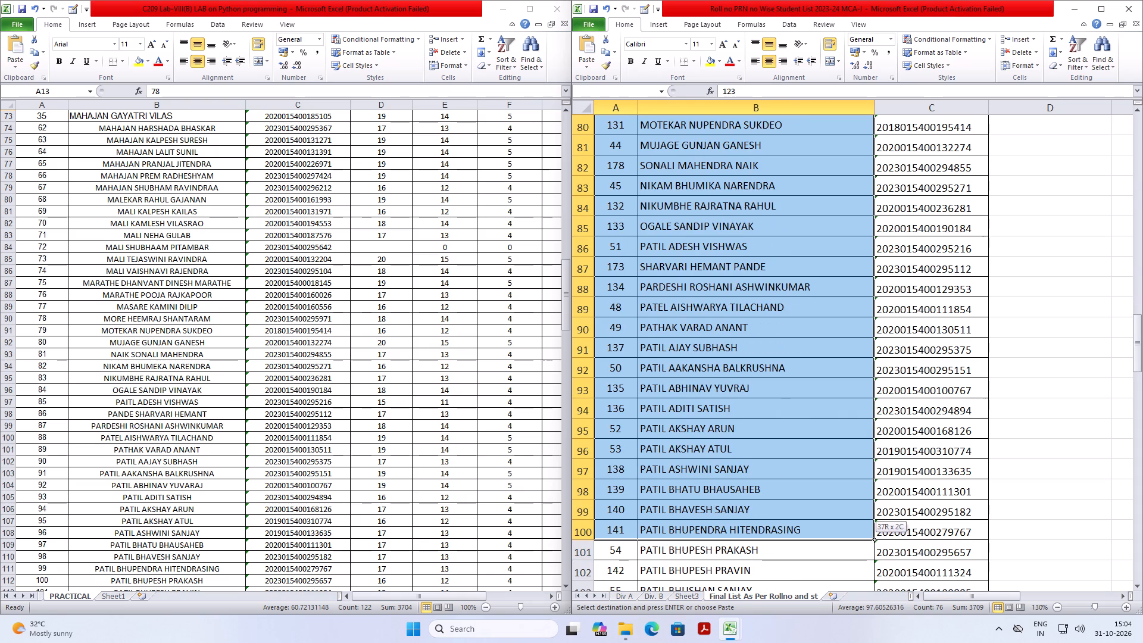
{"action": "left_click_drag", "start_coordinate": [761, 502], "coordinate": [783, 509]}
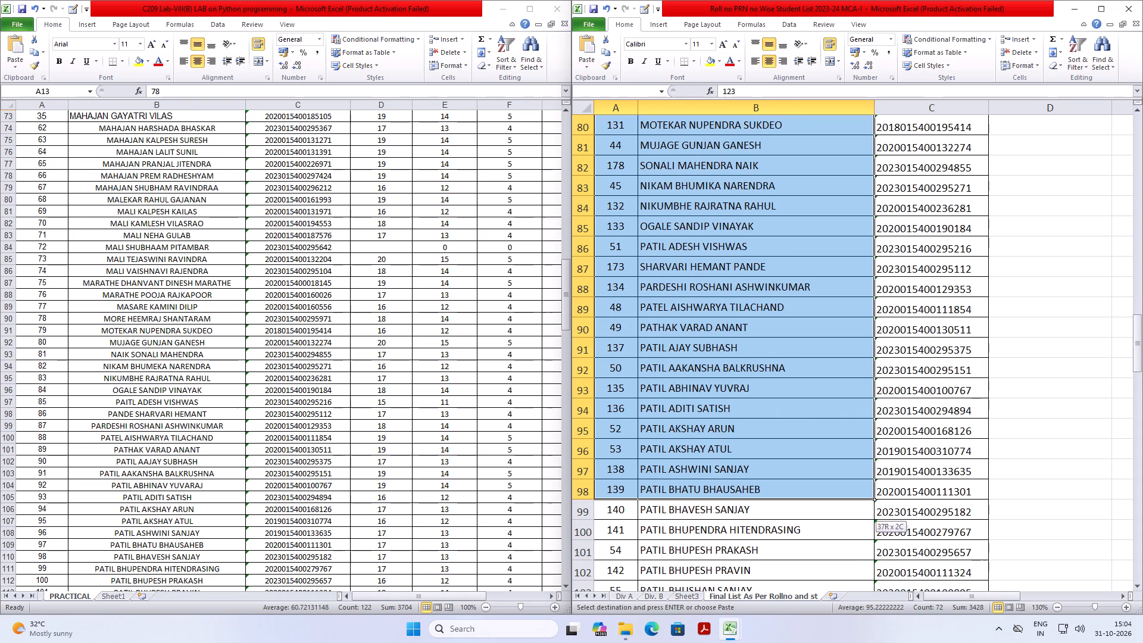
{"action": "left_click_drag", "start_coordinate": [783, 509], "coordinate": [785, 523]}
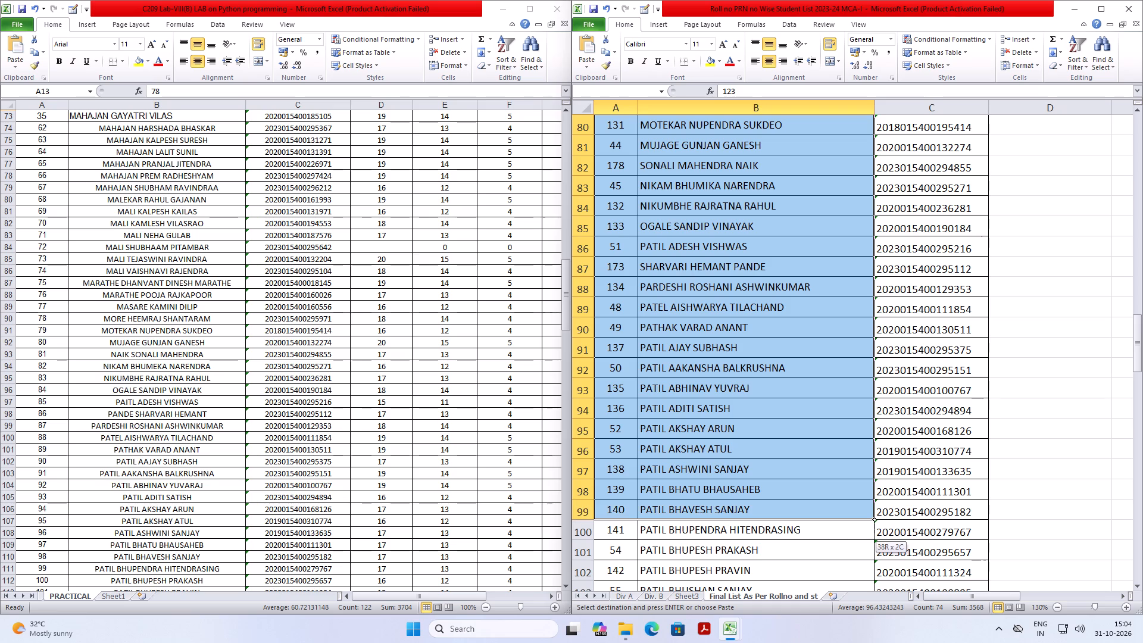
{"action": "left_click_drag", "start_coordinate": [785, 523], "coordinate": [785, 565]}
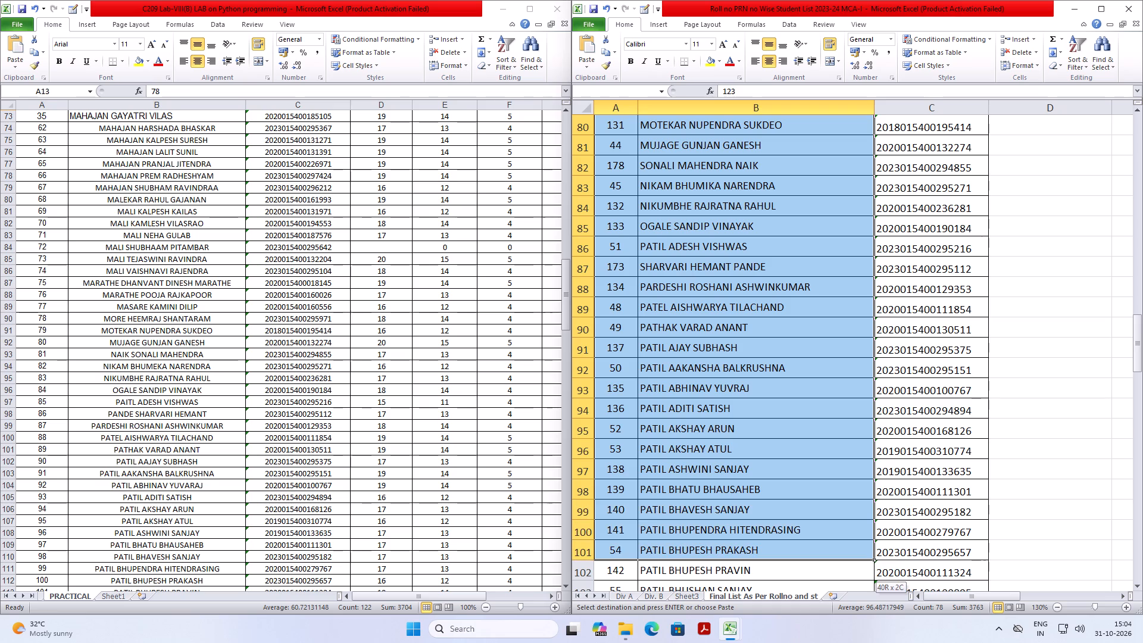
{"action": "left_click_drag", "start_coordinate": [785, 565], "coordinate": [796, 541]}
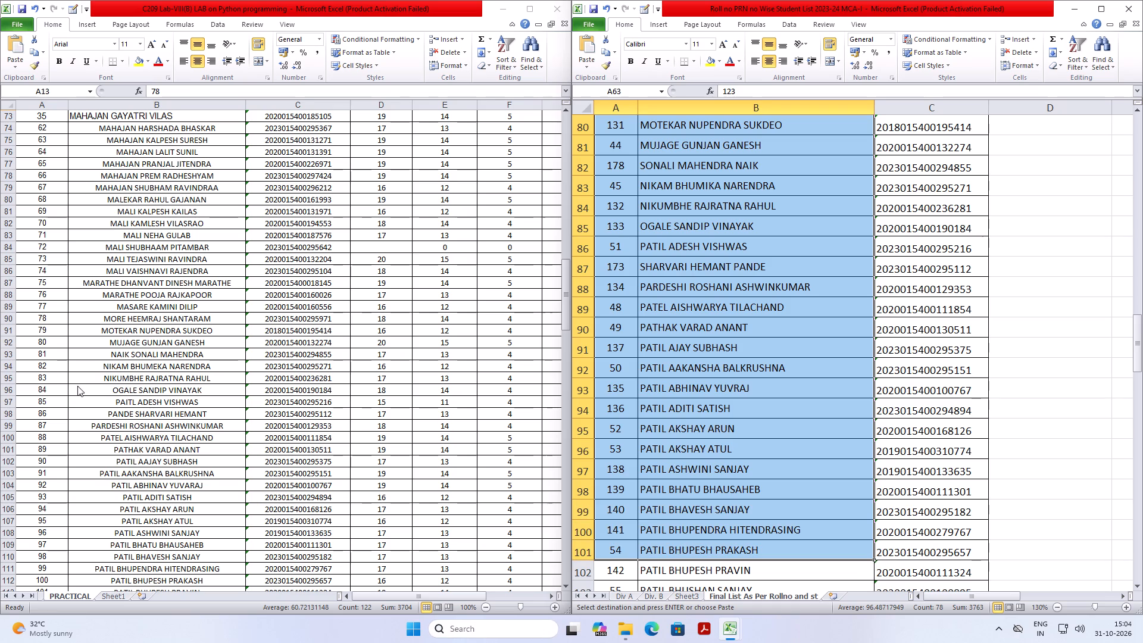
Examine the C209 student rows from about 91 to 145 against the final list's rows 80 to 102 for matching names and order.
{"action": "left_click", "coordinate": [77, 386]}
{"action": "left_click", "coordinate": [77, 386]}
{"action": "scroll", "coordinate": [77, 386], "scroll_direction": "down", "scroll_amount": 8}
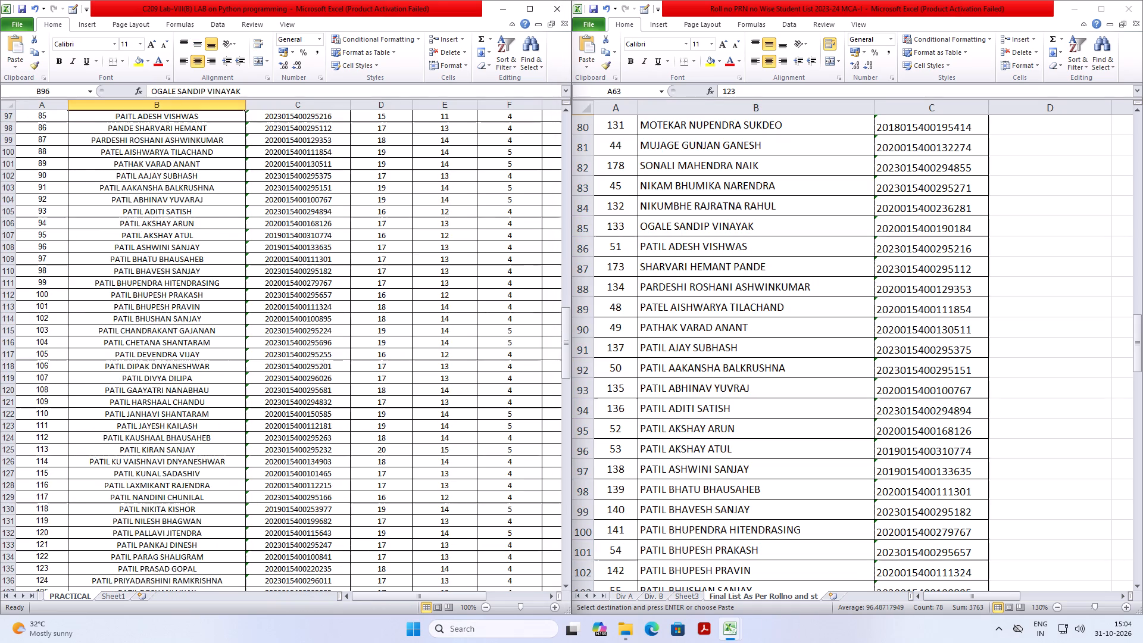
{"action": "scroll", "coordinate": [138, 321], "scroll_direction": "down", "scroll_amount": 2}
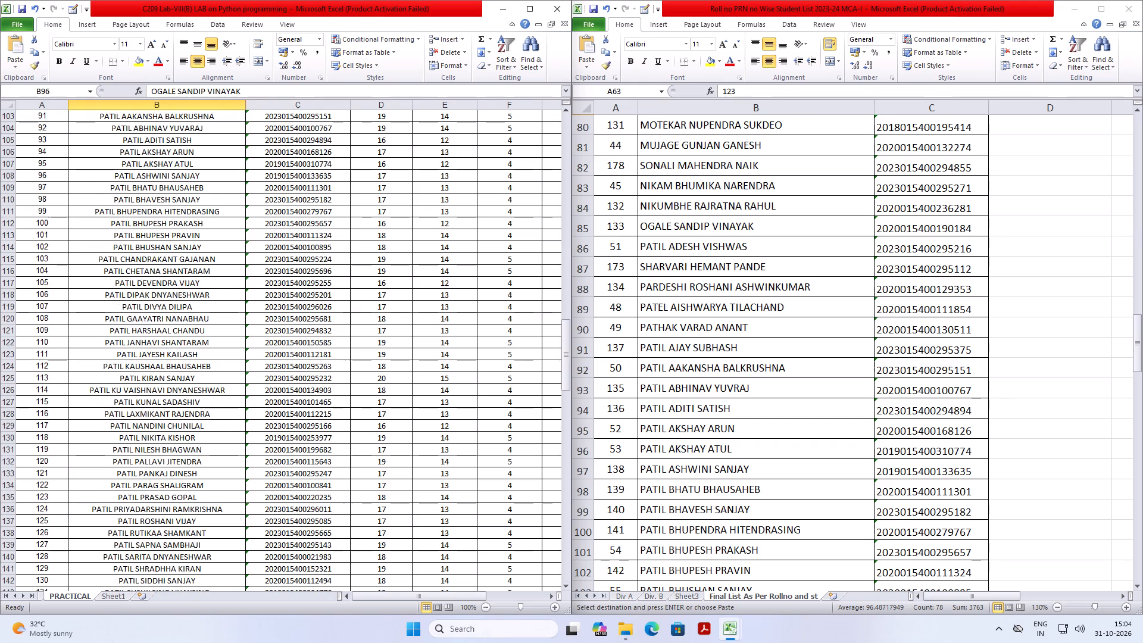
{"action": "left_click", "coordinate": [128, 116]}
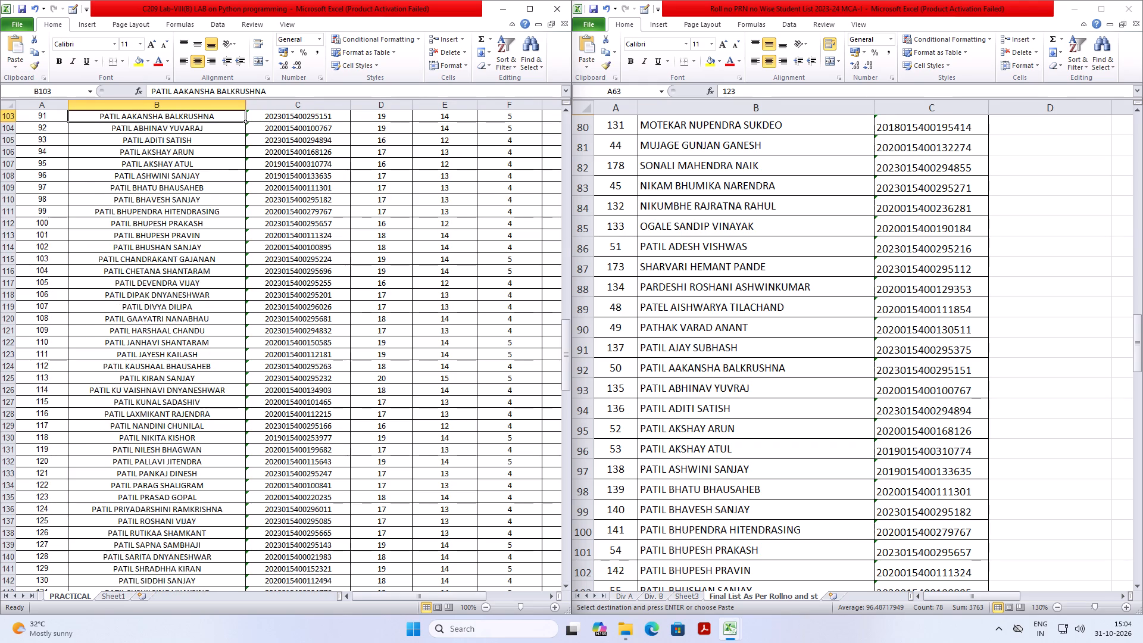
{"action": "scroll", "coordinate": [148, 166], "scroll_direction": "up", "scroll_amount": 1}
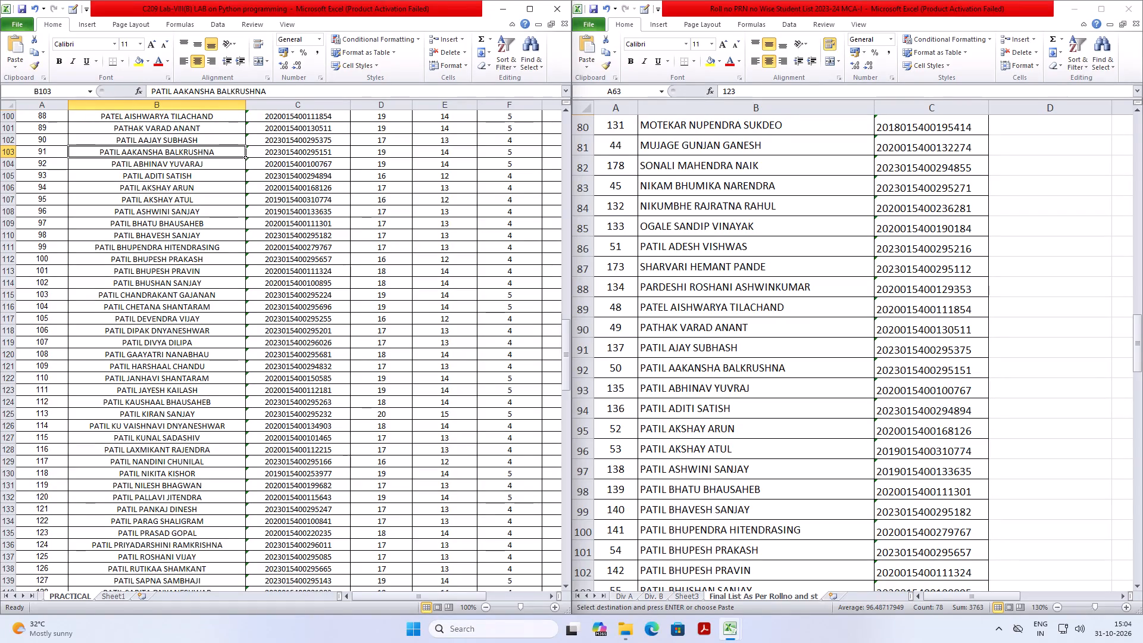
{"action": "left_click", "coordinate": [636, 232]}
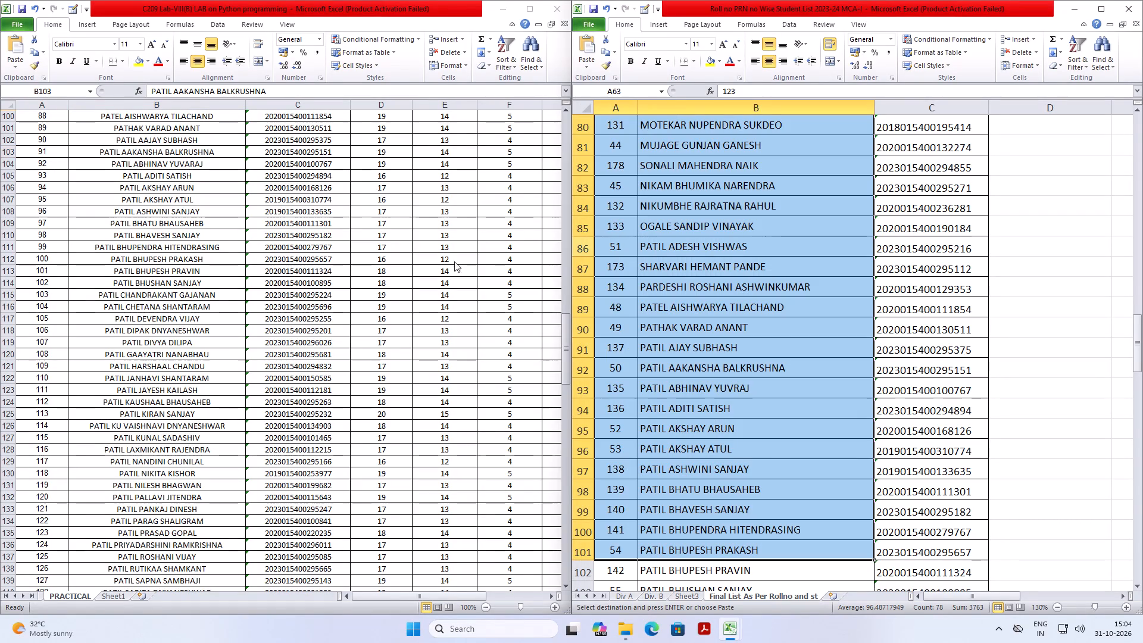
{"action": "left_click", "coordinate": [121, 193]}
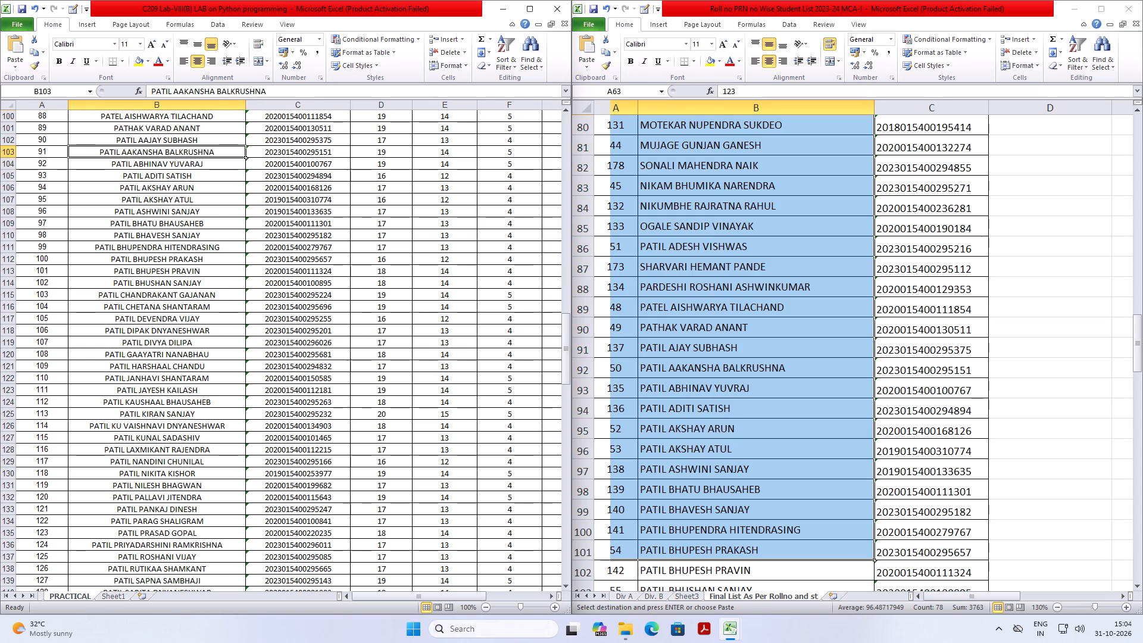
{"action": "scroll", "coordinate": [169, 201], "scroll_direction": "up", "scroll_amount": 2}
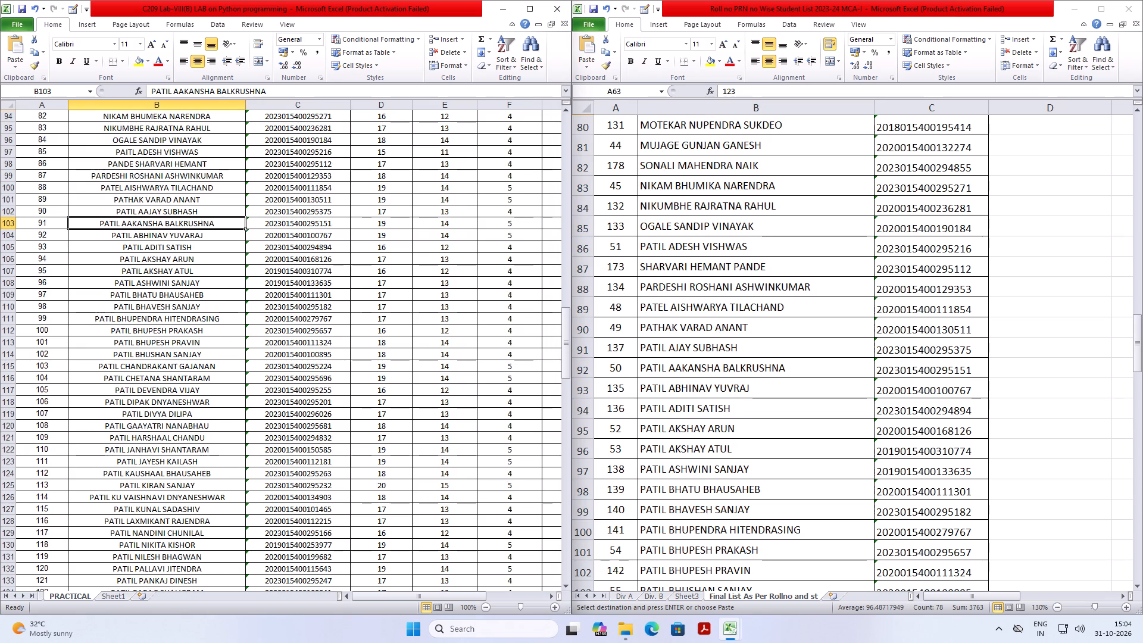
{"action": "scroll", "coordinate": [172, 199], "scroll_direction": "up", "scroll_amount": 1}
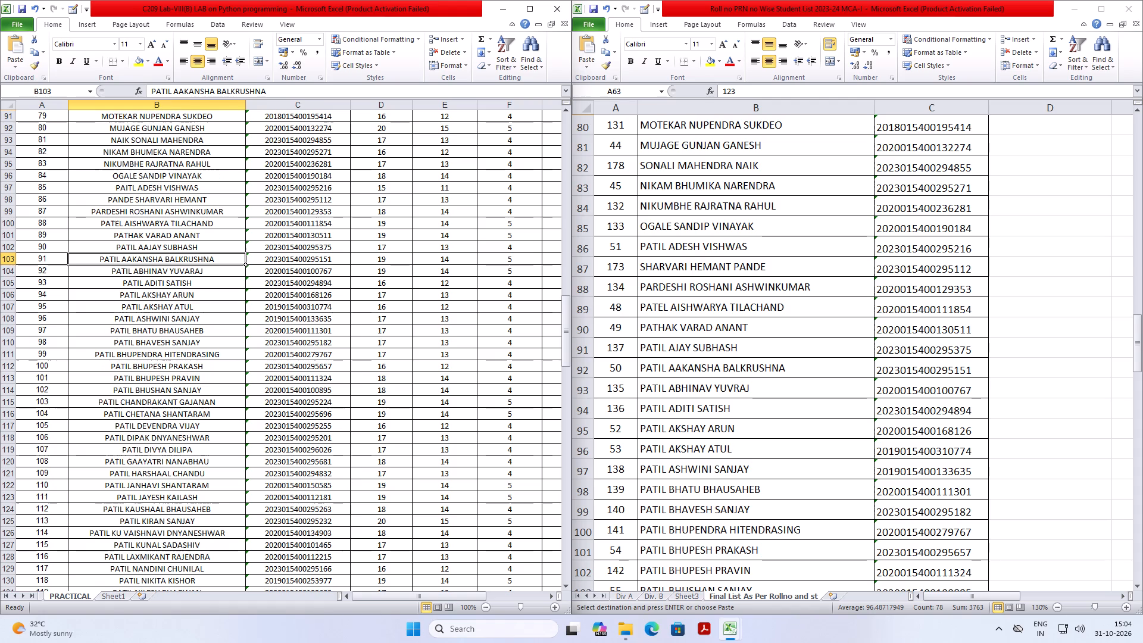
{"action": "scroll", "coordinate": [172, 199], "scroll_direction": "down", "scroll_amount": 2}
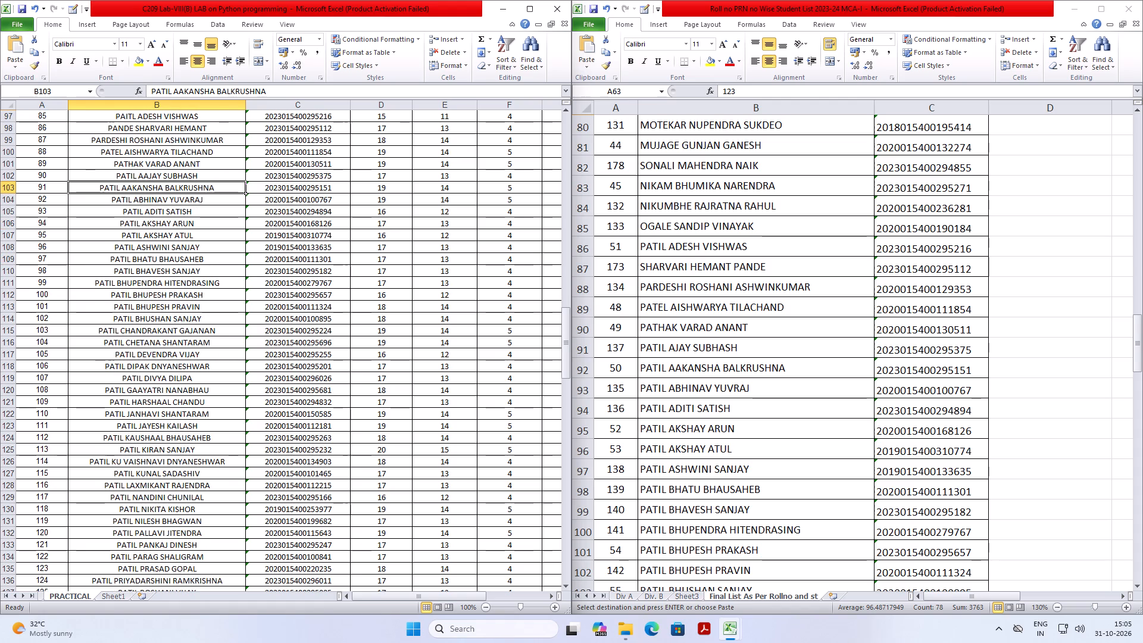
{"action": "scroll", "coordinate": [167, 269], "scroll_direction": "down", "scroll_amount": 3}
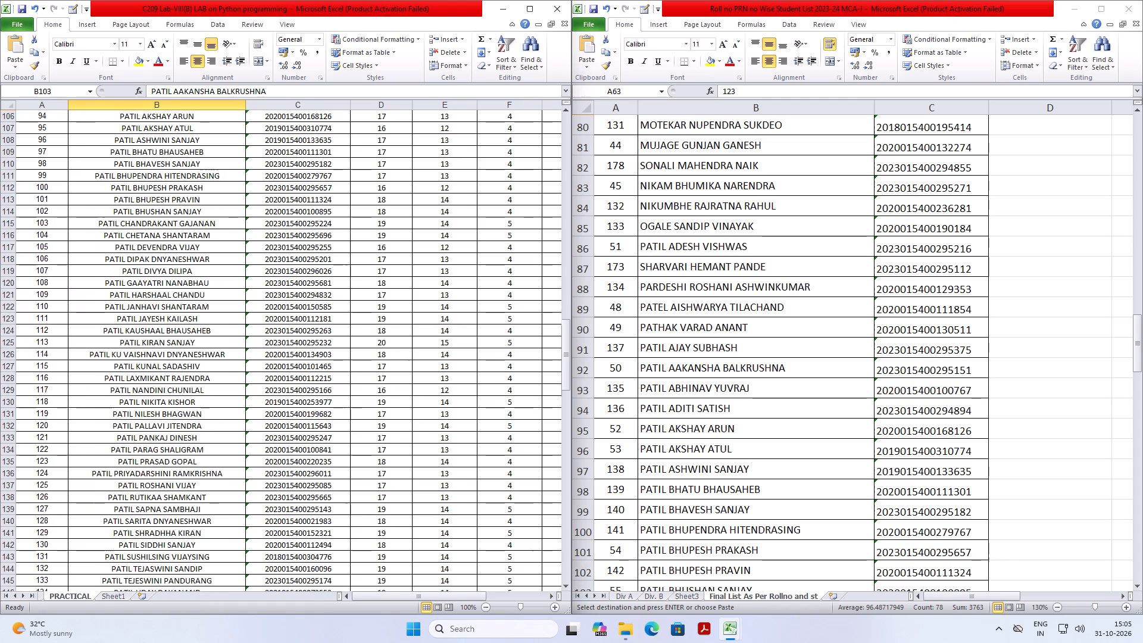
{"action": "left_click", "coordinate": [679, 329]}
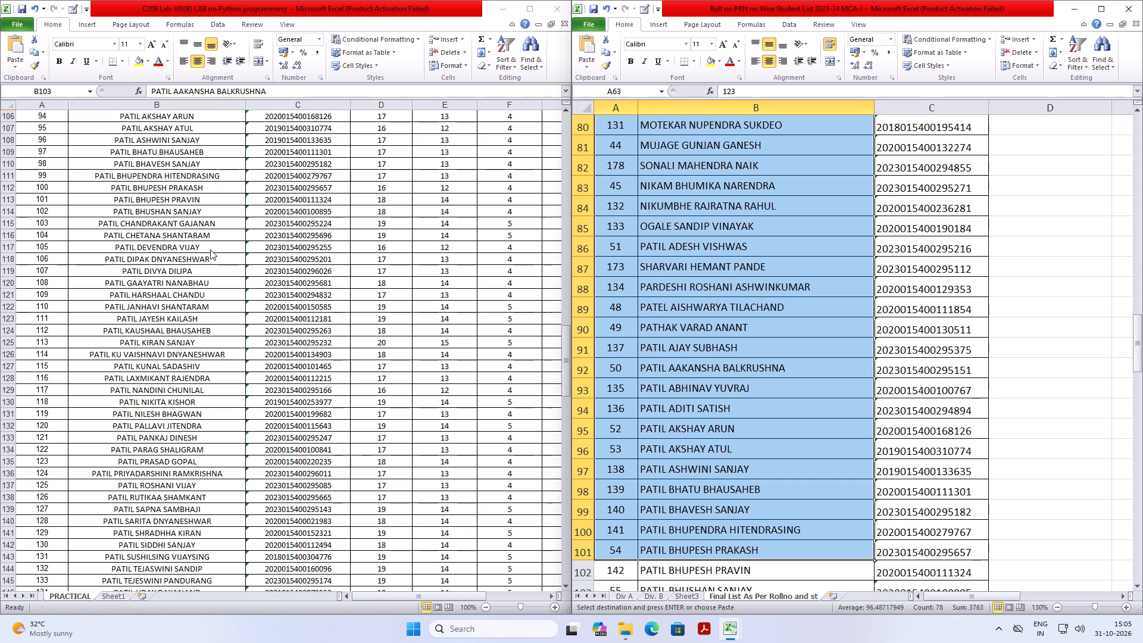
Extend the final list's selection of roll numbers and names down to row 112, checking each student against the C209 rows.
{"action": "key", "text": "shift+Down"}
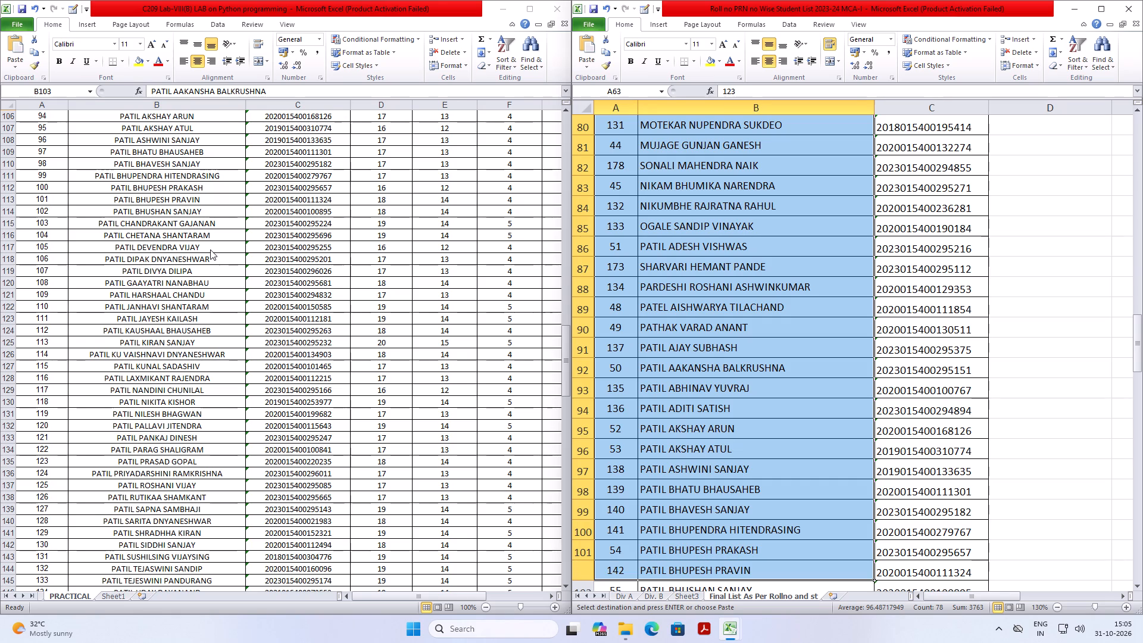
{"action": "key", "text": "shift+Down"}
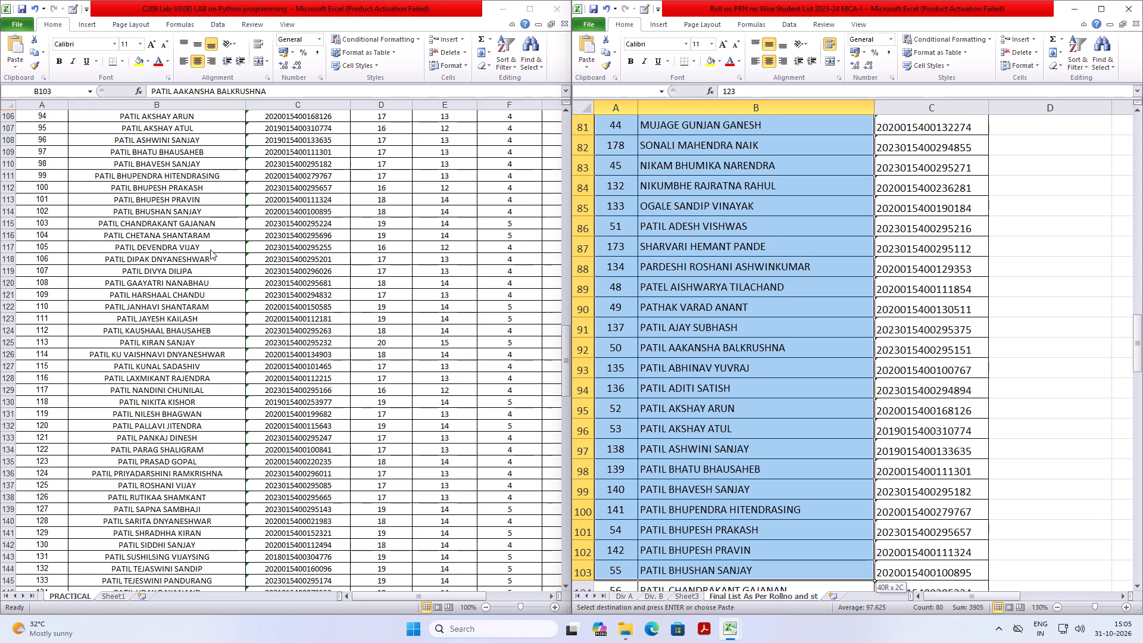
{"action": "key", "text": "shift+Down"}
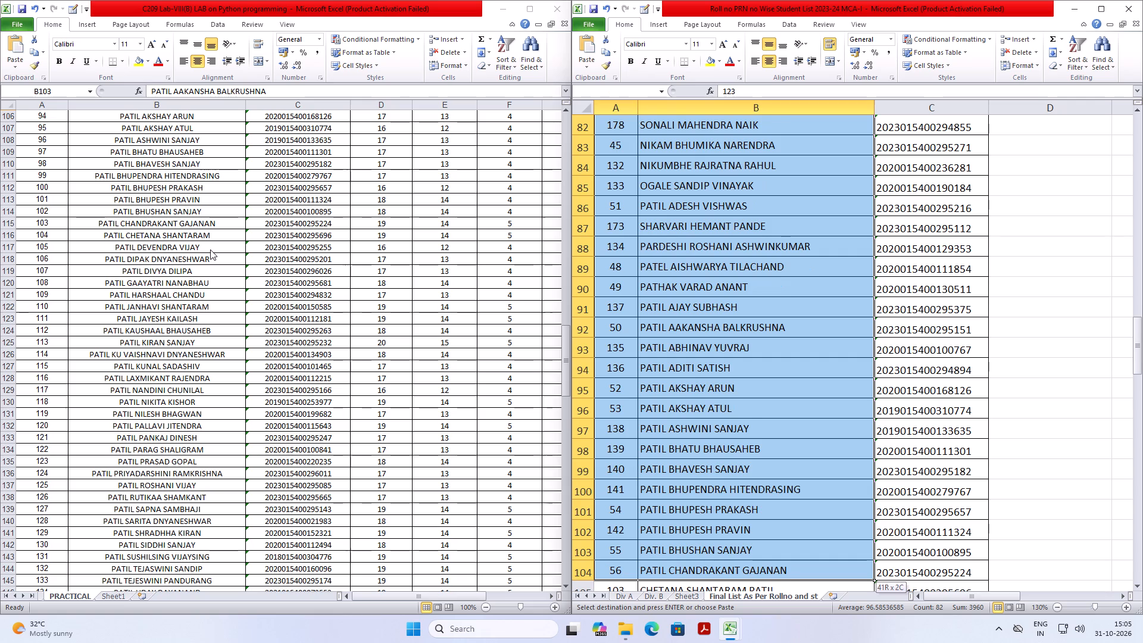
{"action": "key", "text": "shift+Down"}
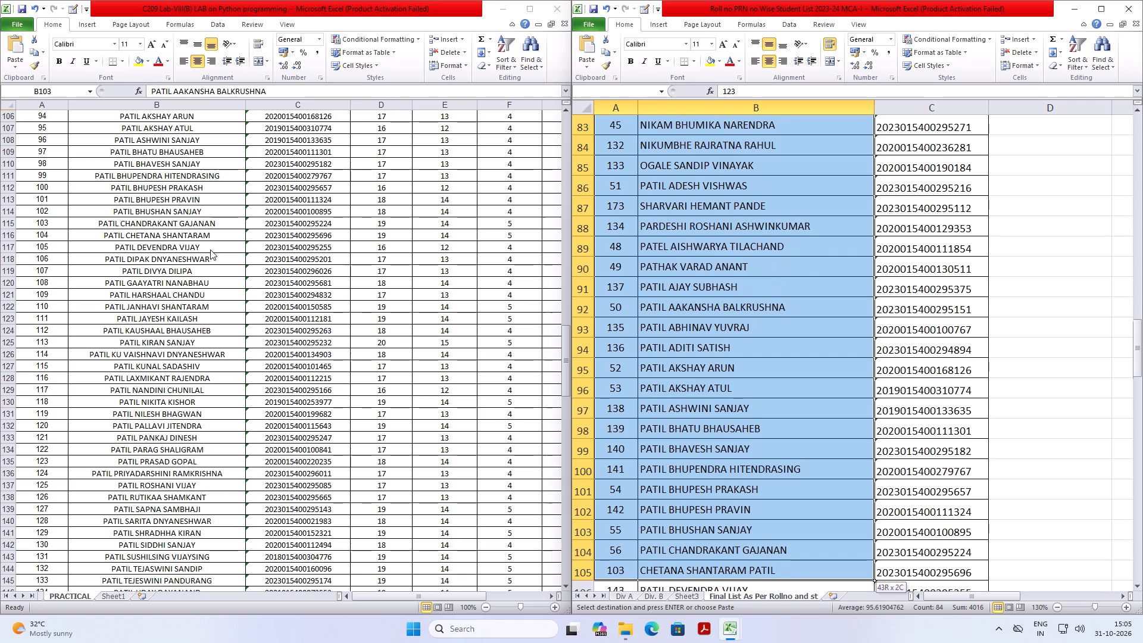
{"action": "key", "text": "shift+Down"}
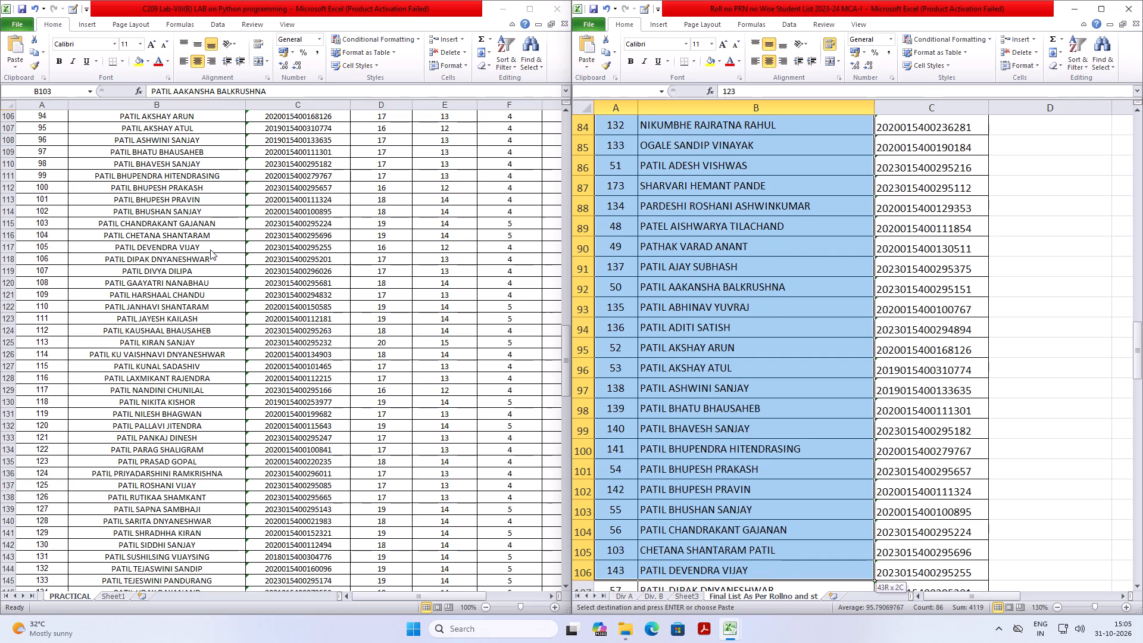
{"action": "key", "text": "shift+Down"}
{"action": "key", "text": "shift+Down"}
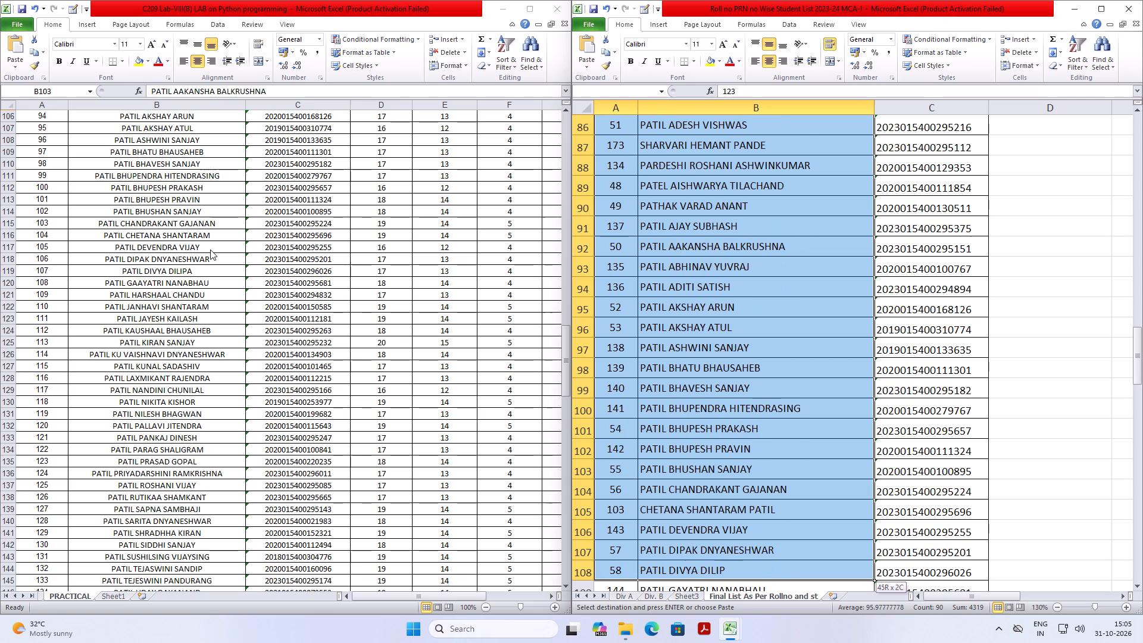
{"action": "key", "text": "shift+Down"}
{"action": "key", "text": "shift+Down"}
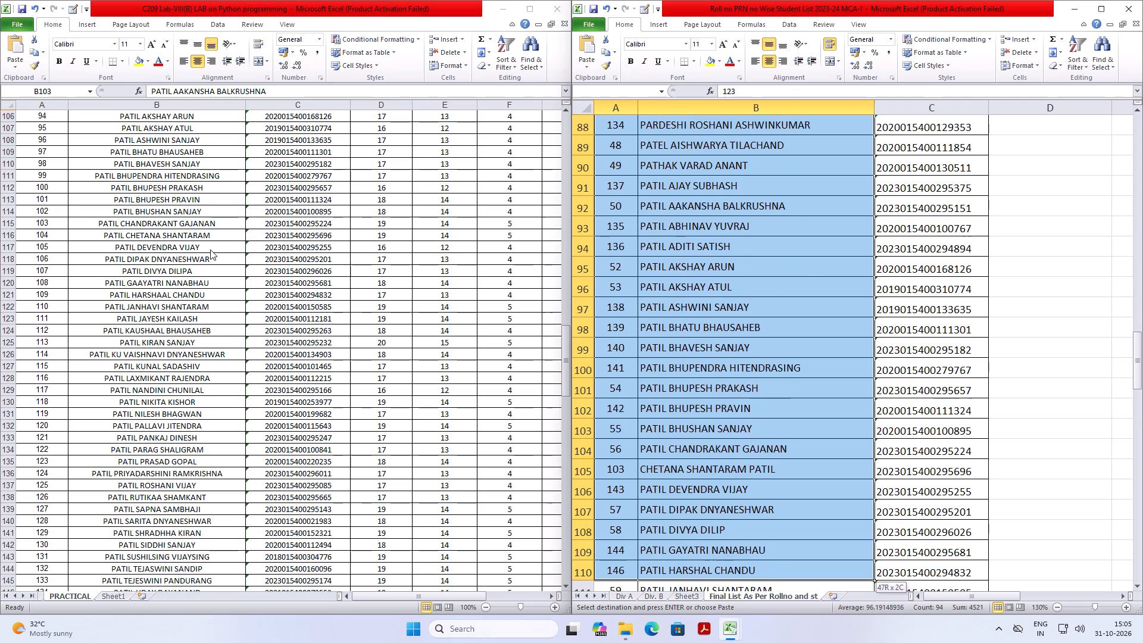
{"action": "key", "text": "shift+Down"}
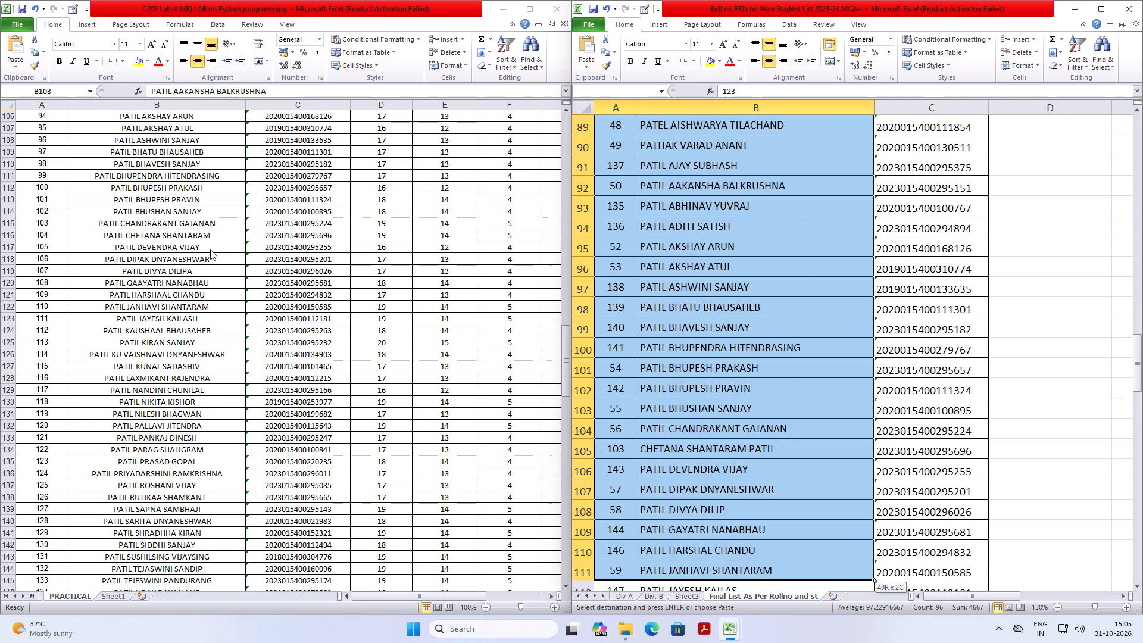
{"action": "key", "text": "shift+Down"}
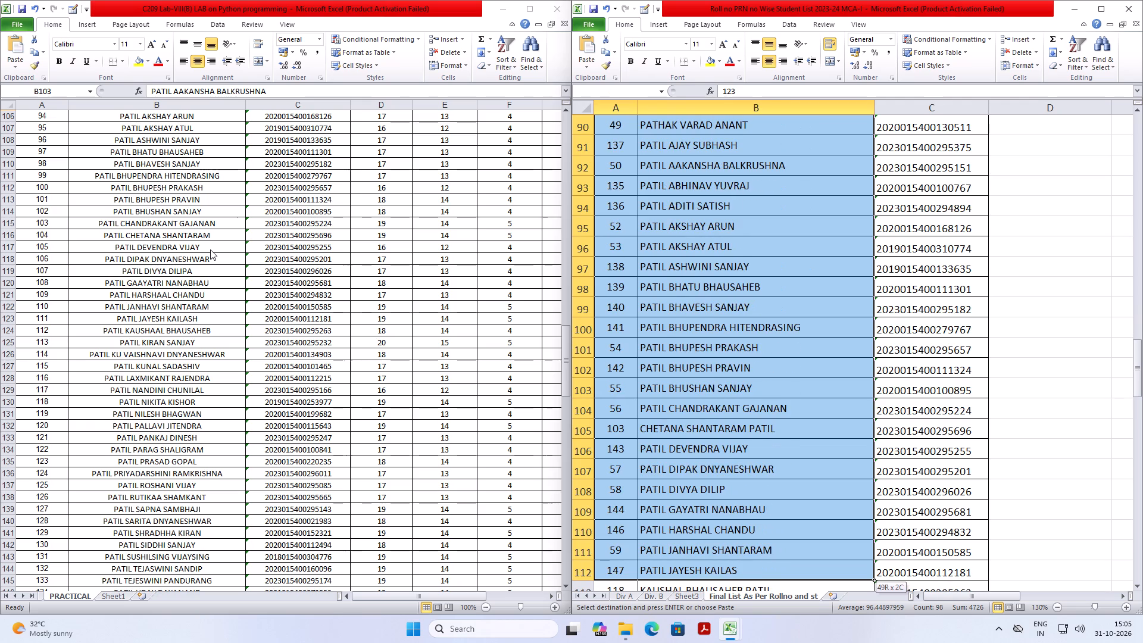
Extend the final list's selection of roll numbers and names down to row 122, comparing each student with the matching C209 row.
{"action": "key", "text": "shift+Down"}
{"action": "key", "text": "shift+Down"}
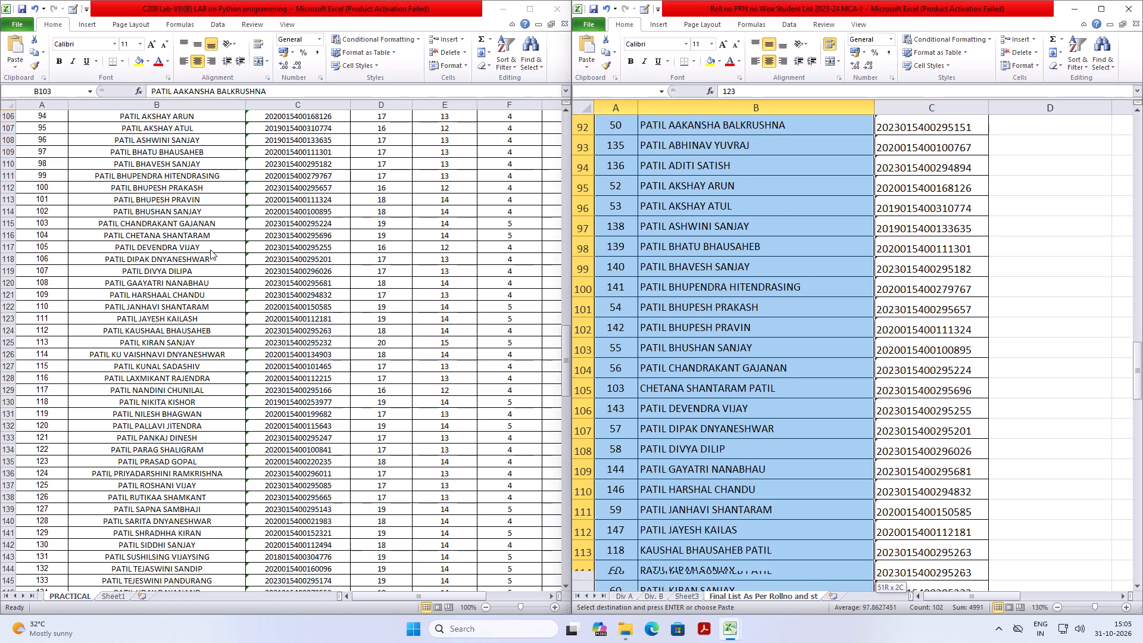
{"action": "key", "text": "shift+Down"}
{"action": "key", "text": "shift+Down"}
{"action": "key", "text": "shift+Down"}
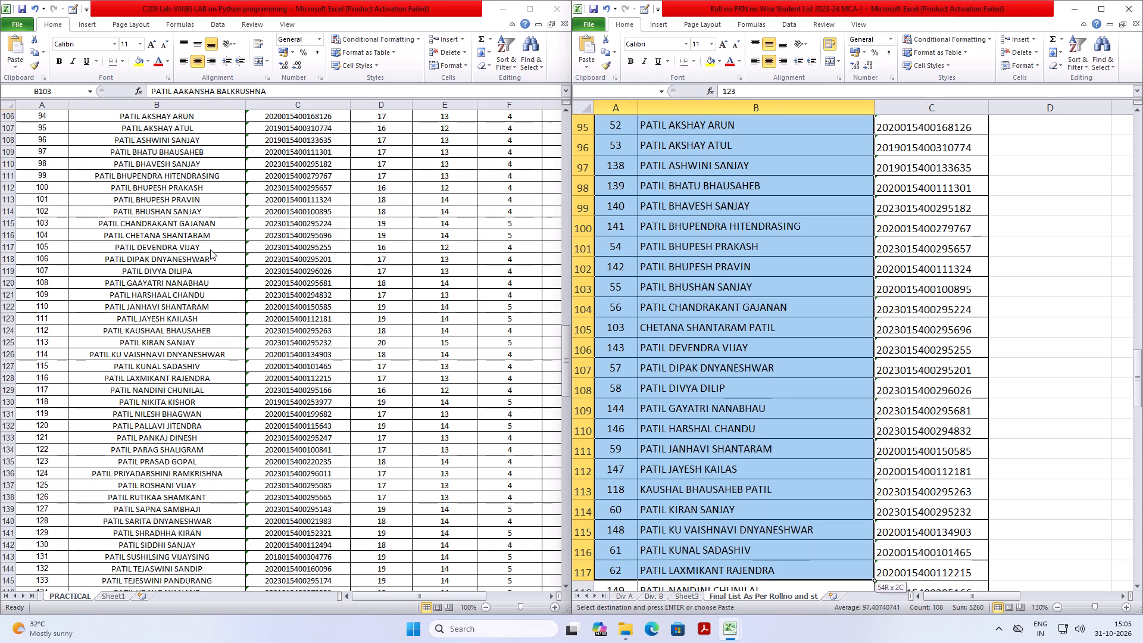
{"action": "key", "text": "shift+Down"}
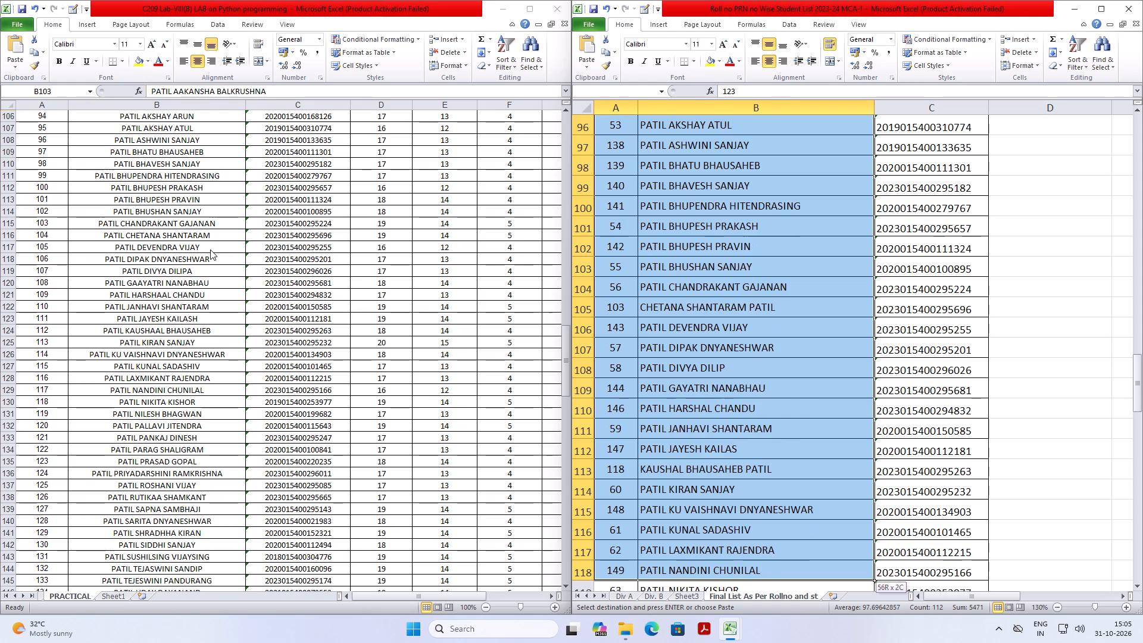
{"action": "key", "text": "shift+Down"}
{"action": "key", "text": "shift+Down"}
{"action": "key", "text": "shift+Down"}
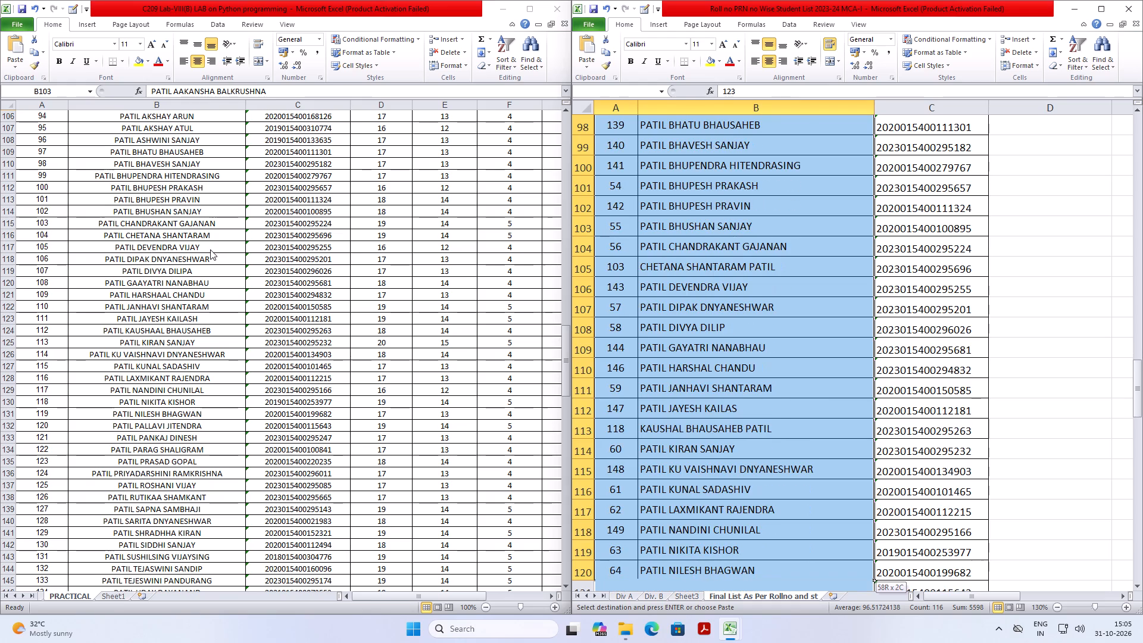
{"action": "key", "text": "shift+Down"}
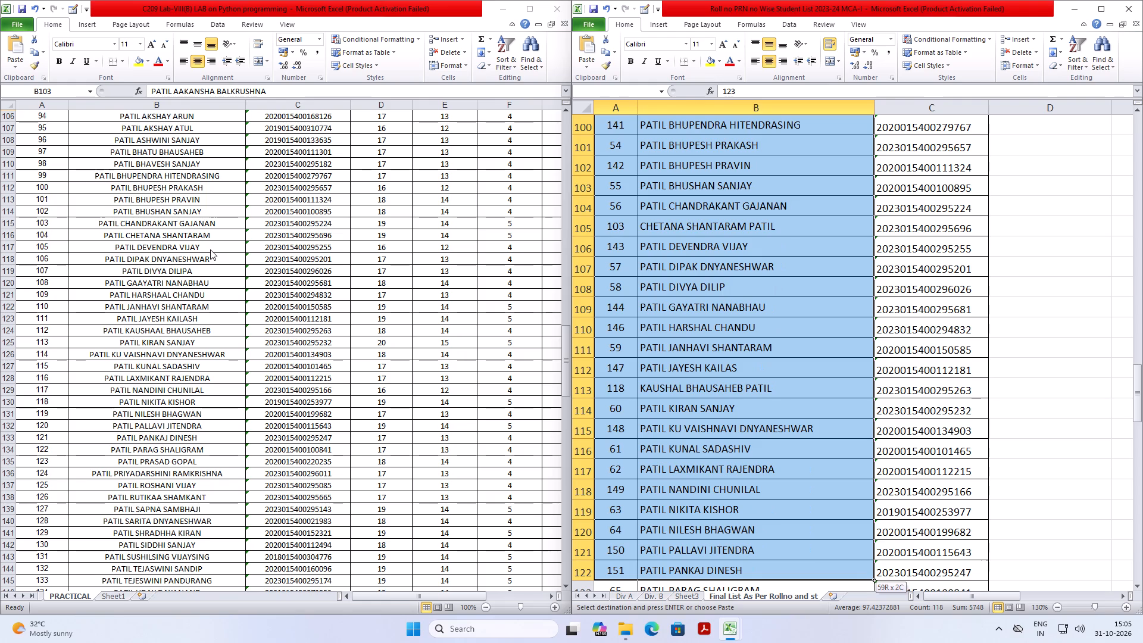
Extend the final list's selection of roll numbers and names down to row 133, comparing each student with the matching C209 row.
{"action": "key", "text": "shift+Down"}
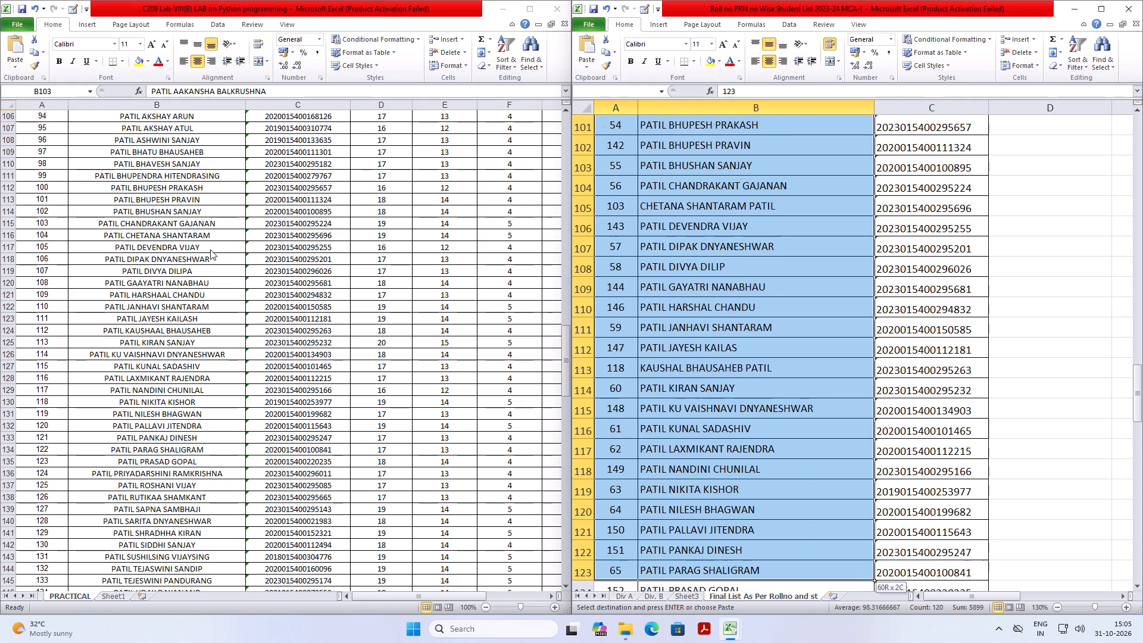
{"action": "key", "text": "shift+Down"}
{"action": "key", "text": "shift+Down"}
{"action": "key", "text": "shift+Down"}
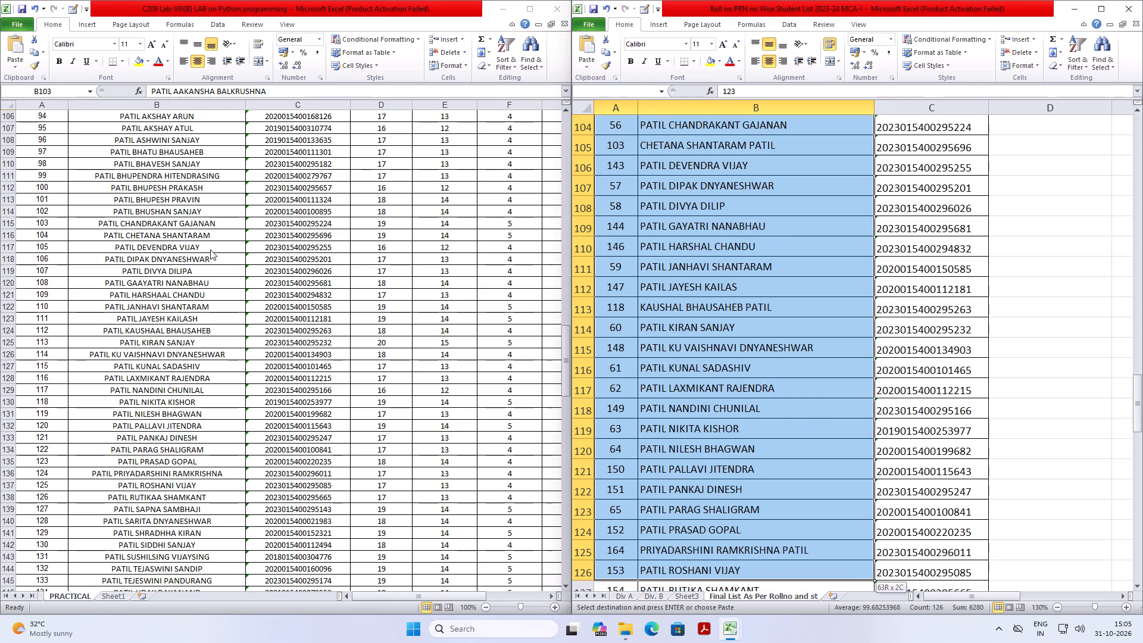
{"action": "key", "text": "shift+Down"}
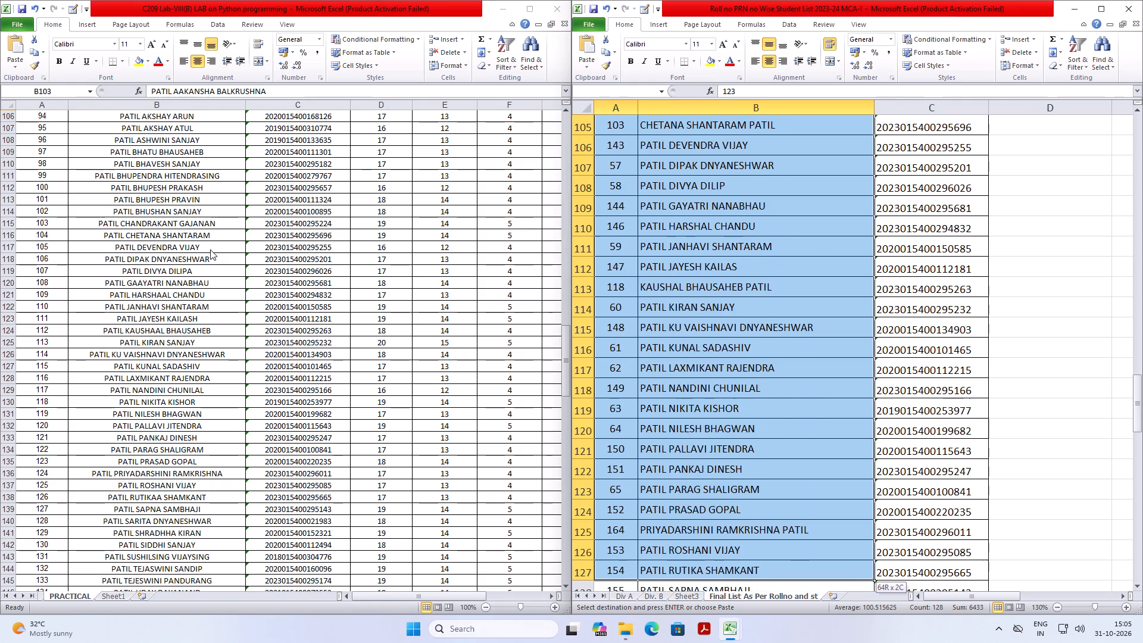
{"action": "key", "text": "shift+Down"}
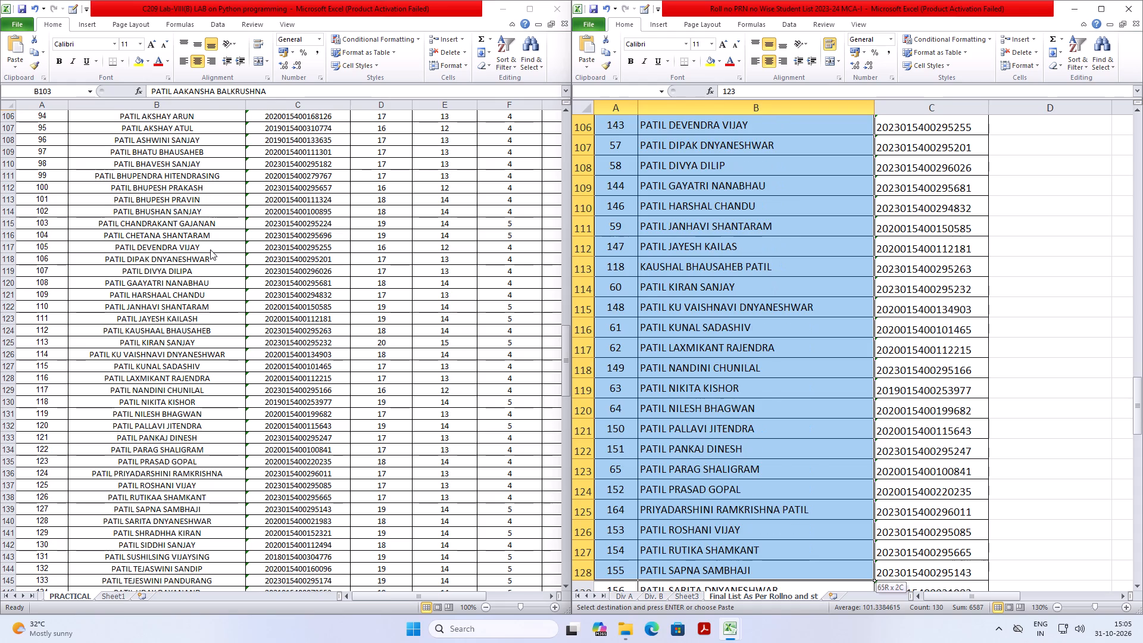
{"action": "key", "text": "shift+Down"}
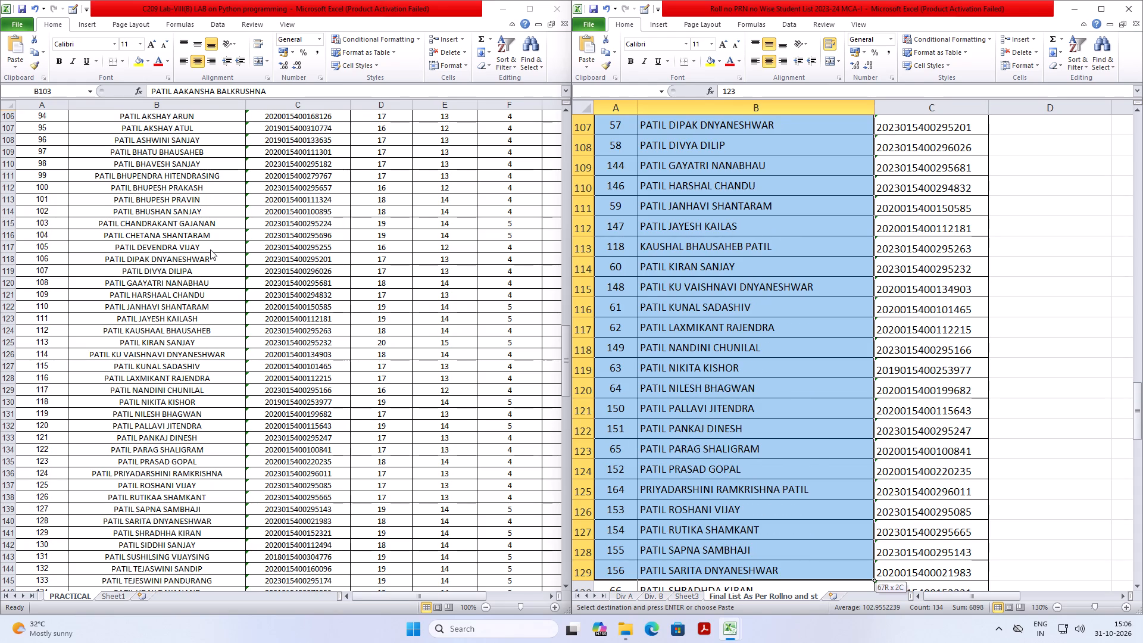
{"action": "key", "text": "shift+Down"}
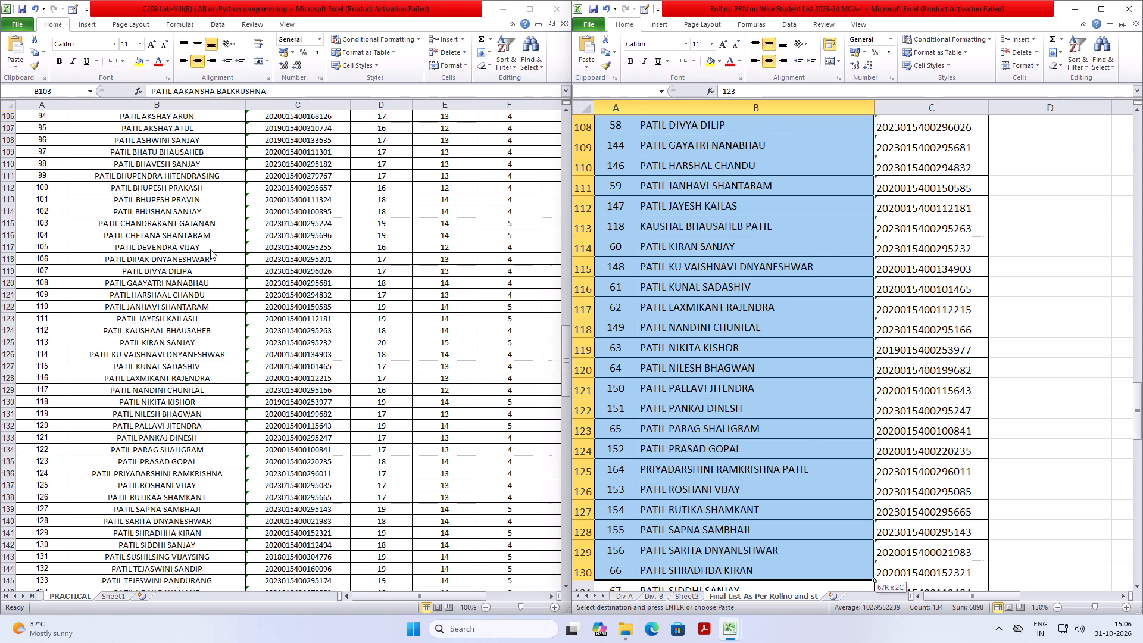
{"action": "key", "text": "shift+Down"}
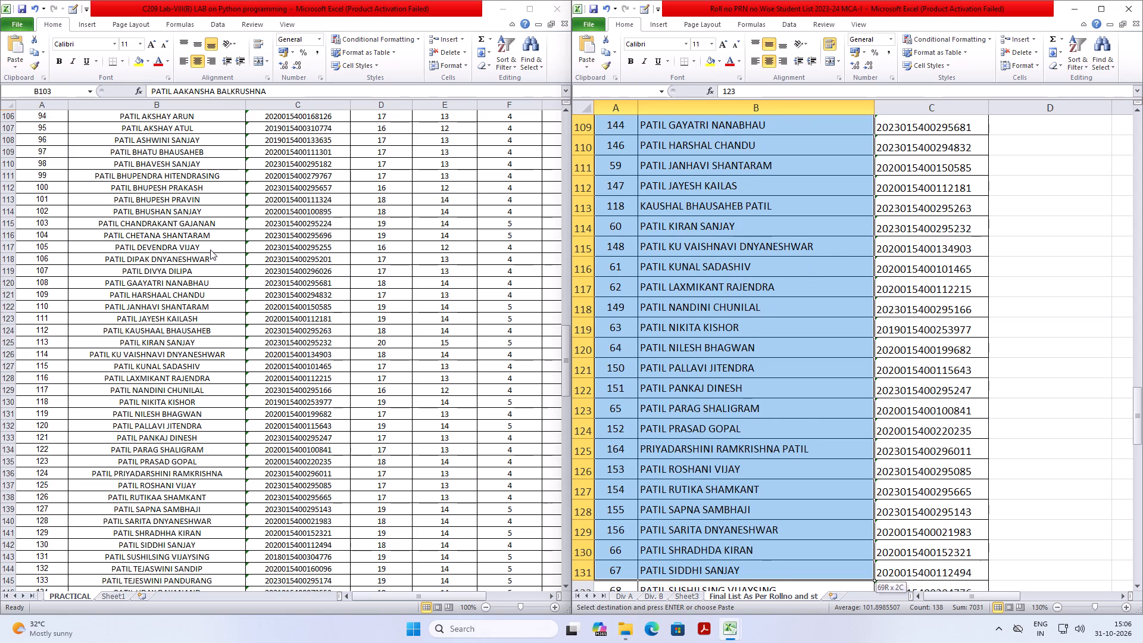
{"action": "key", "text": "shift+Down"}
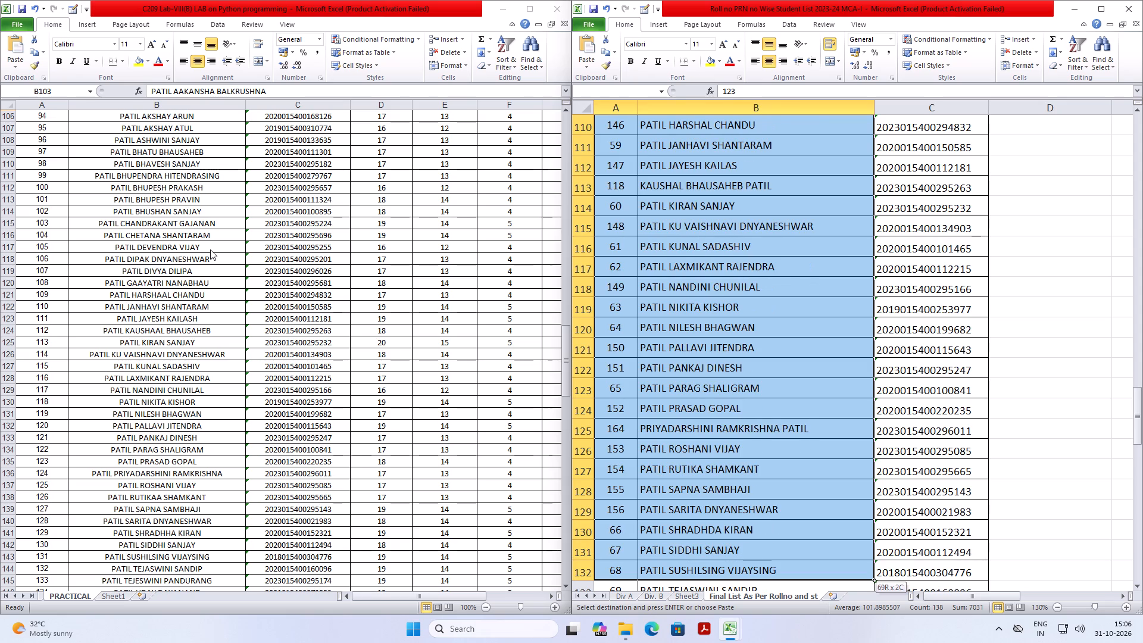
{"action": "key", "text": "shift+Down"}
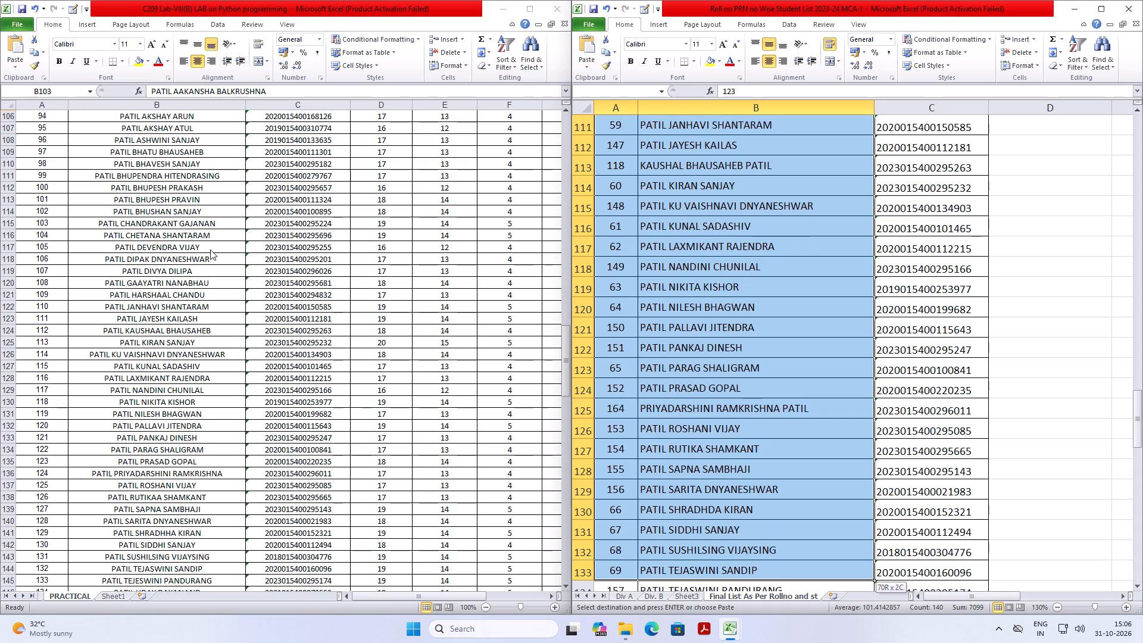
Bring C209 rows 133 to 172 into view for comparison and extend the final list's selection of roll numbers and names to row 141.
{"action": "left_click", "coordinate": [202, 445]}
{"action": "scroll", "coordinate": [202, 445], "scroll_direction": "down", "scroll_amount": 9}
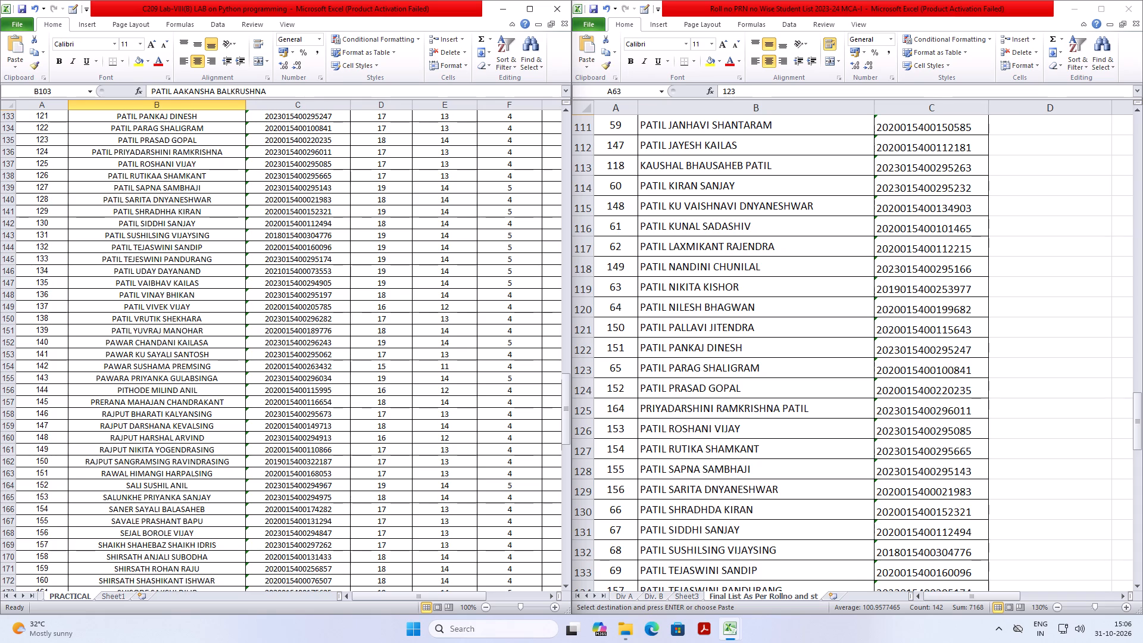
{"action": "double_click", "coordinate": [144, 234]}
{"action": "left_click", "coordinate": [139, 241]}
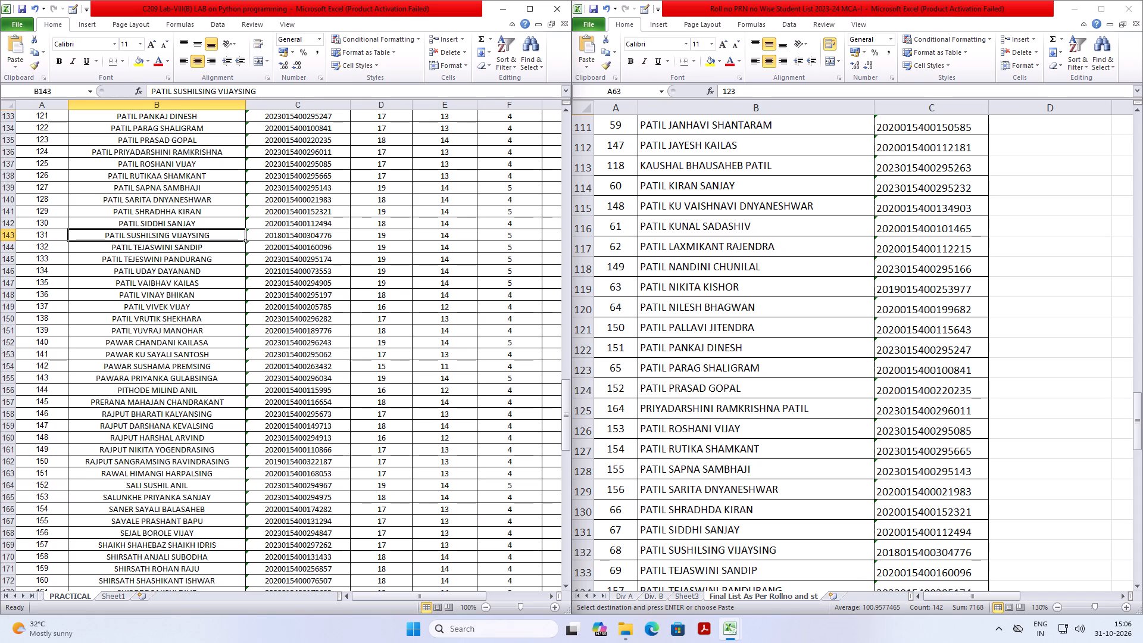
{"action": "left_click", "coordinate": [721, 420]}
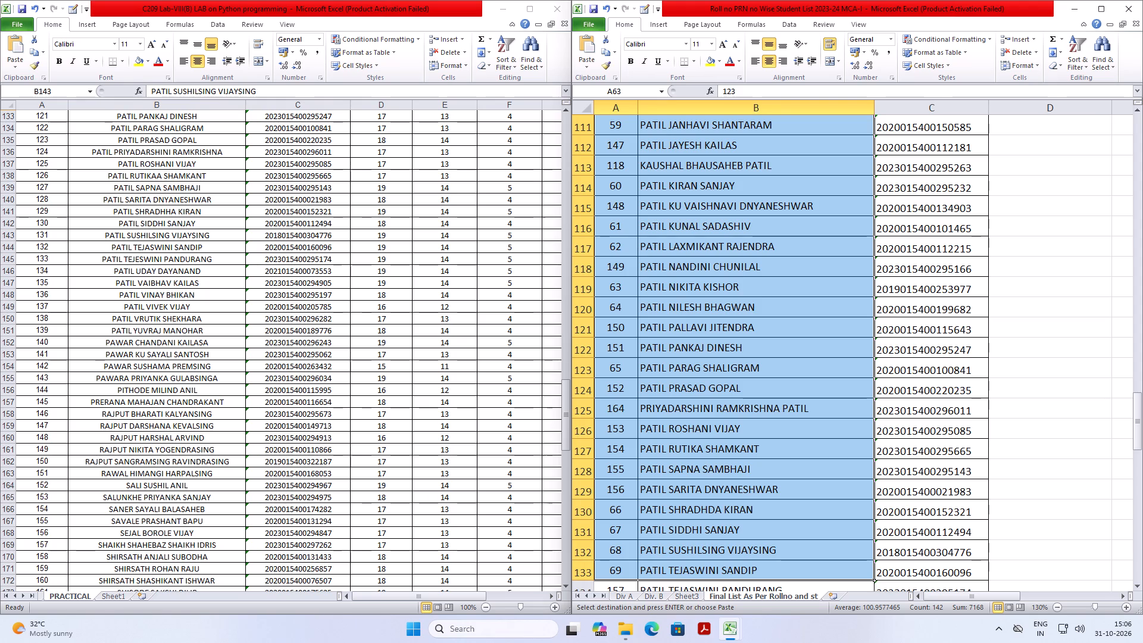
{"action": "key", "text": "shift+Down"}
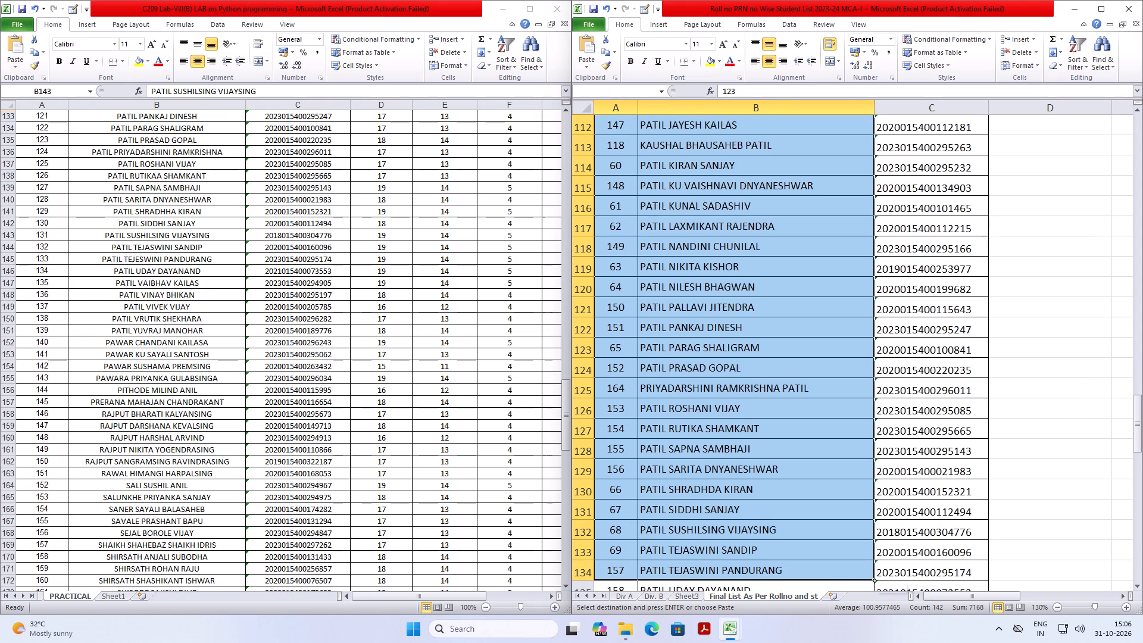
{"action": "key", "text": "shift+Down"}
{"action": "key", "text": "shift+Down"}
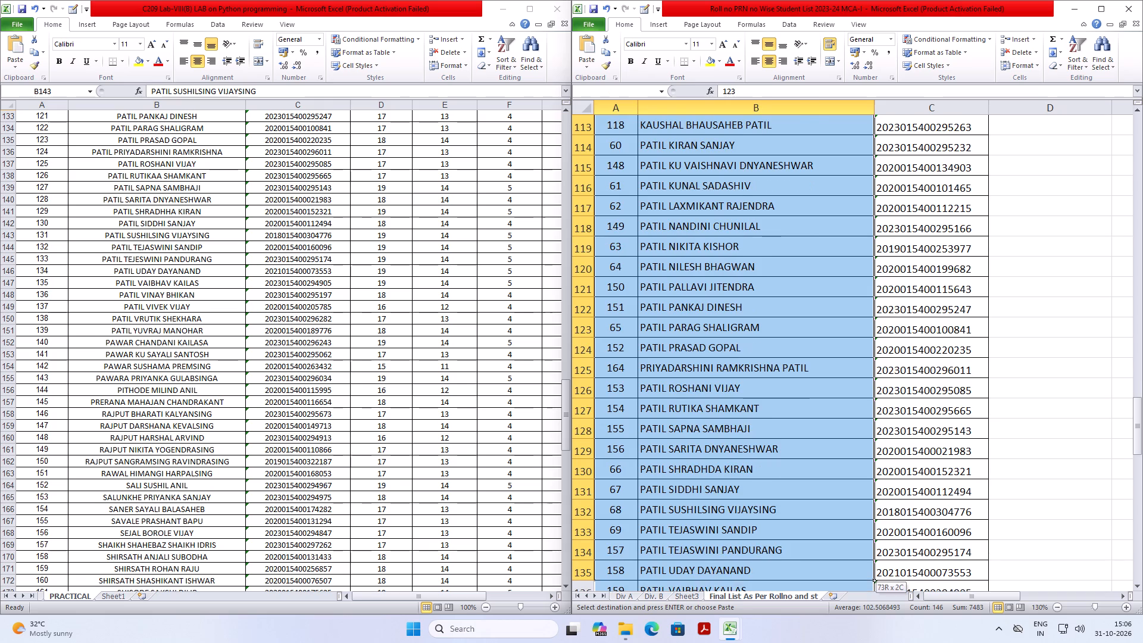
{"action": "key", "text": "shift+Down"}
{"action": "key", "text": "shift+Down"}
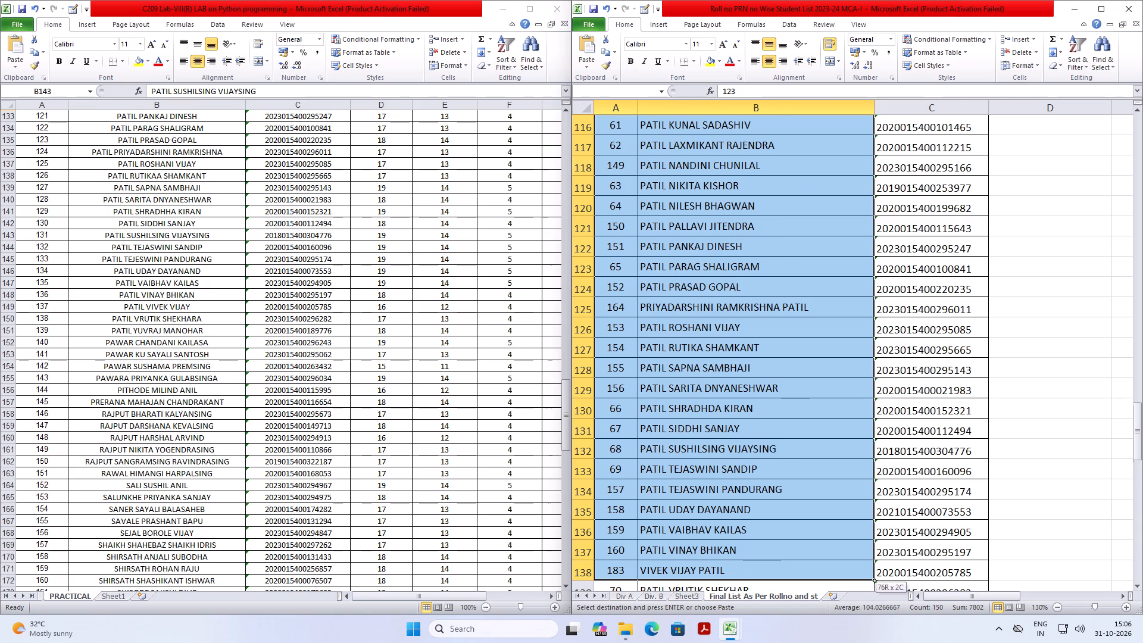
{"action": "key", "text": "shift+Down"}
{"action": "key", "text": "shift+Down"}
{"action": "key", "text": "shift+Down"}
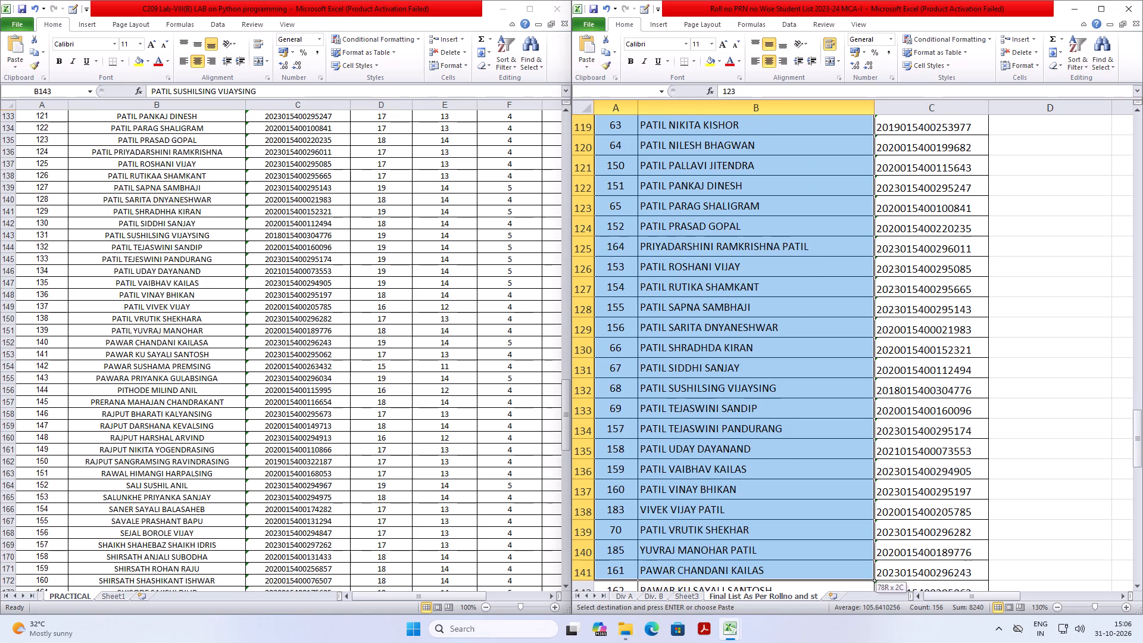
Extend the final list's selection of roll numbers and names down to row 150, comparing each student with the matching C209 row.
{"action": "key", "text": "shift+Down"}
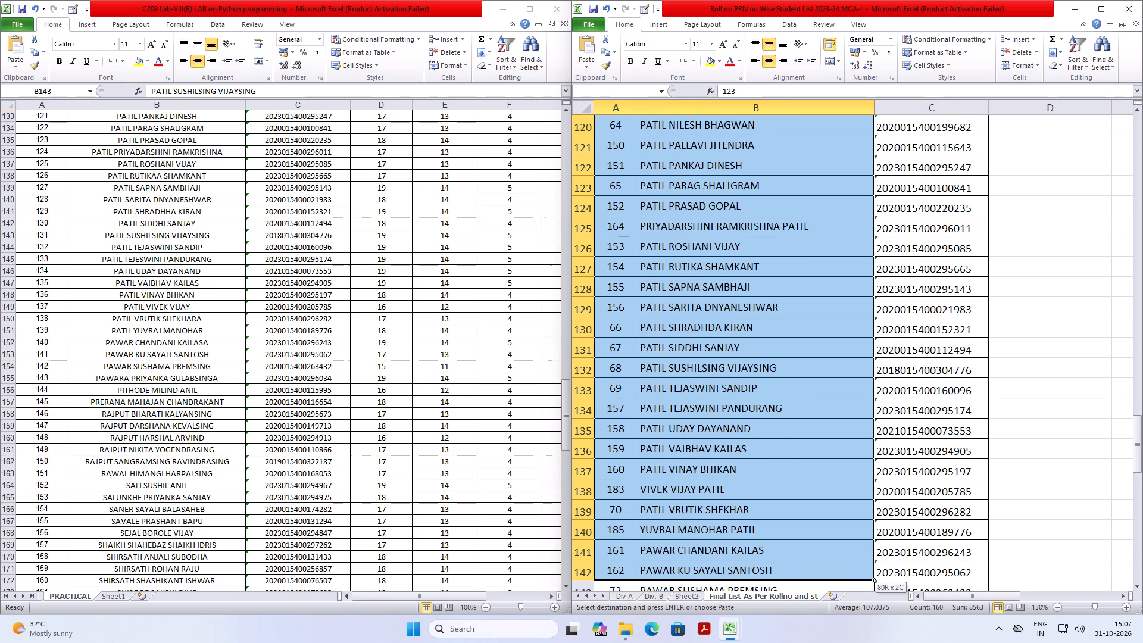
{"action": "key", "text": "shift+Down"}
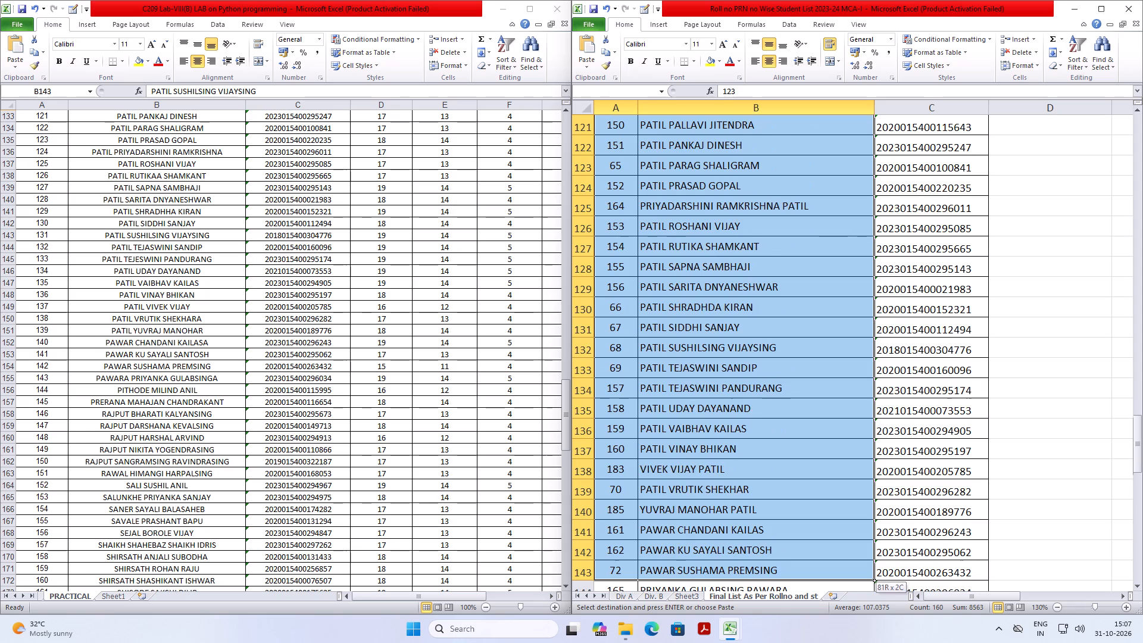
{"action": "key", "text": "shift+Down"}
{"action": "key", "text": "shift+Down"}
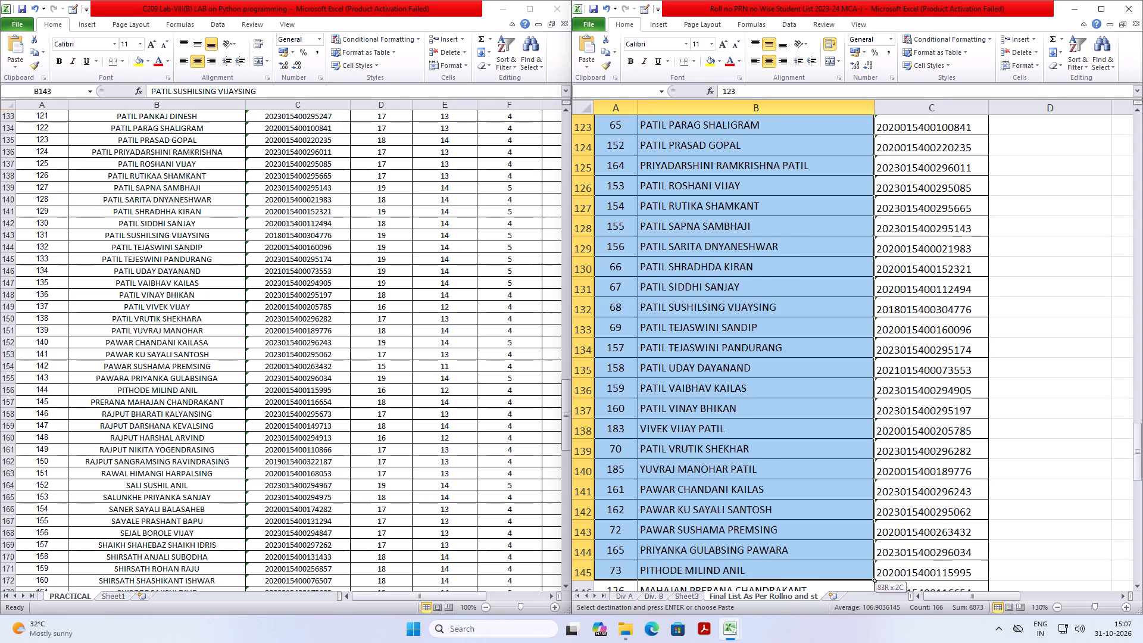
{"action": "key", "text": "shift+Down"}
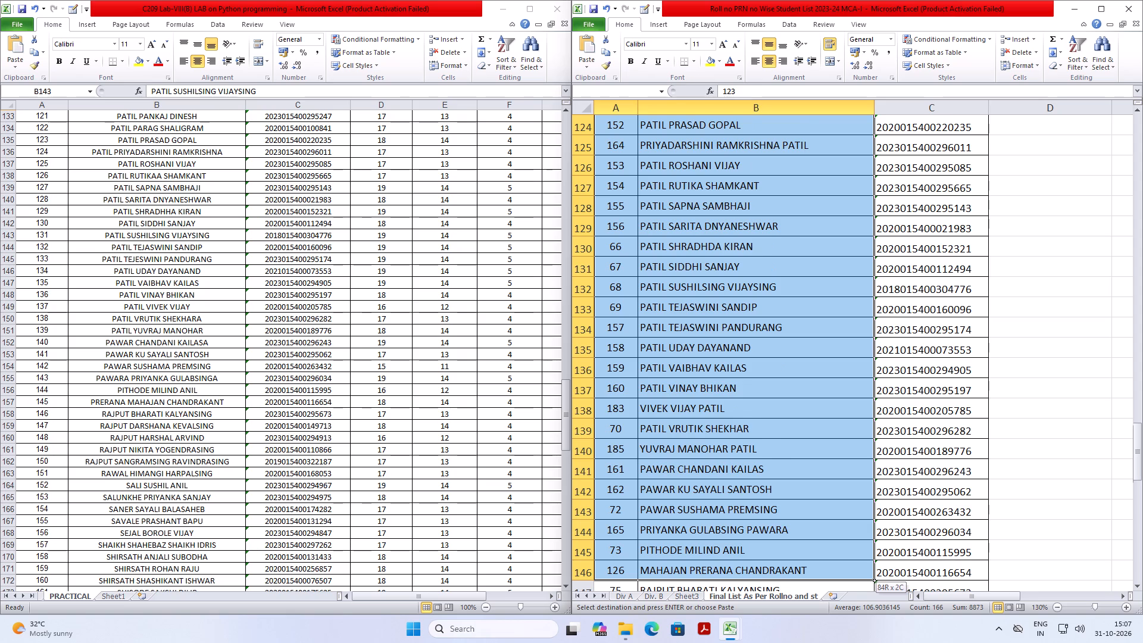
{"action": "key", "text": "shift+Down"}
{"action": "key", "text": "shift+Down"}
{"action": "key", "text": "shift+Down"}
{"action": "key", "text": "shift+Down"}
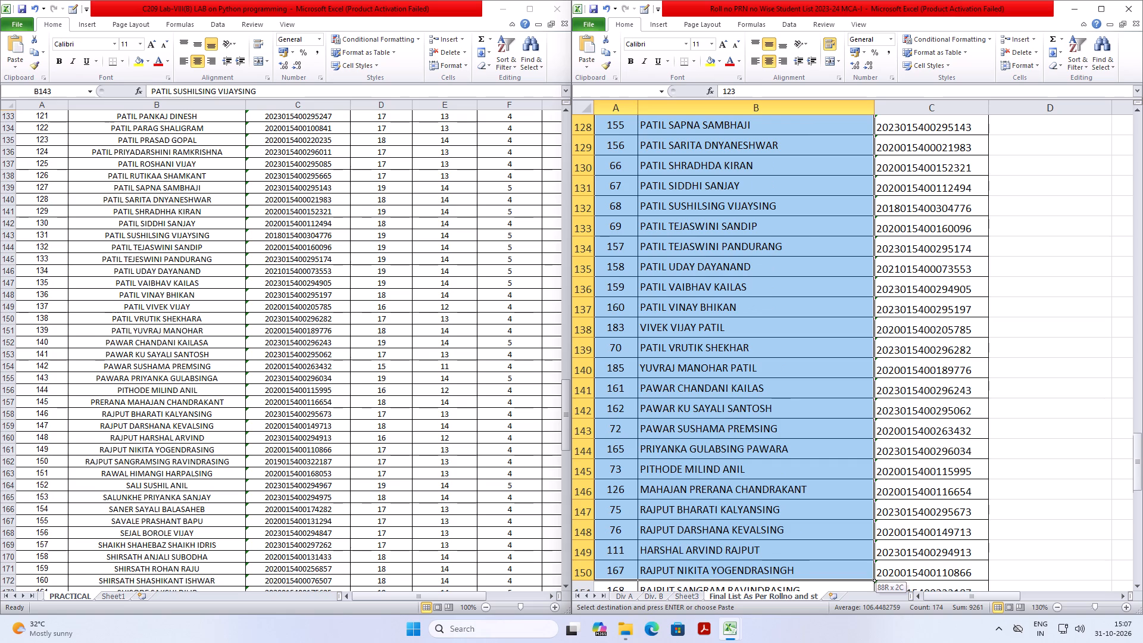
Extend the final list's selection down to row 161, checking each student against C209, and copy the selected roll numbers and names.
{"action": "key", "text": "shift+Down"}
{"action": "key", "text": "shift+Down"}
{"action": "key", "text": "shift+Down"}
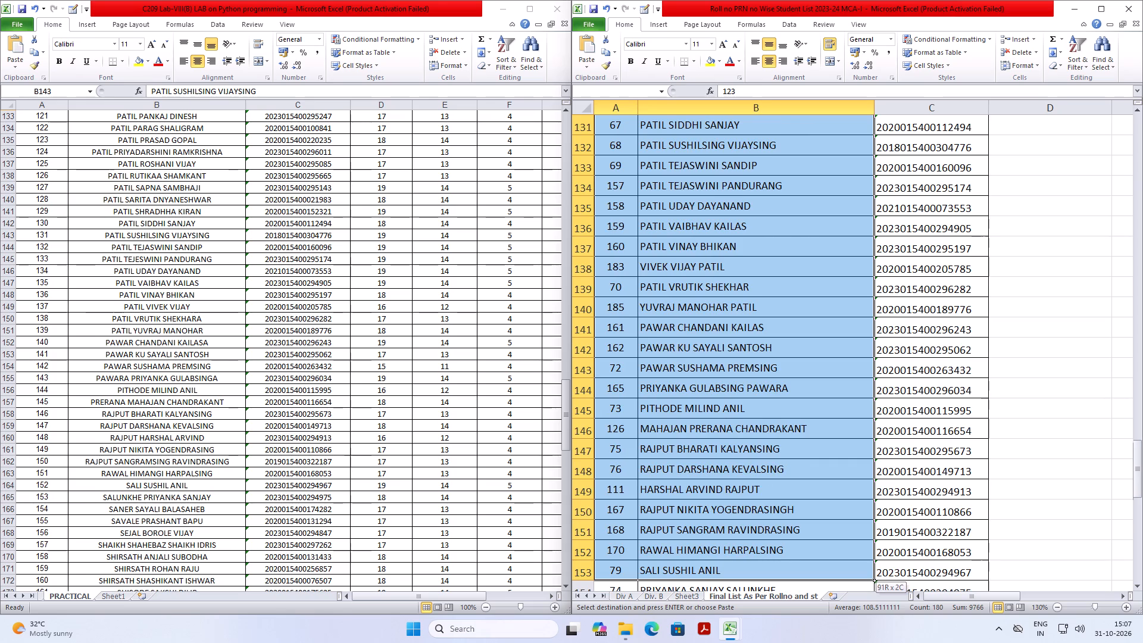
{"action": "key", "text": "shift+Down"}
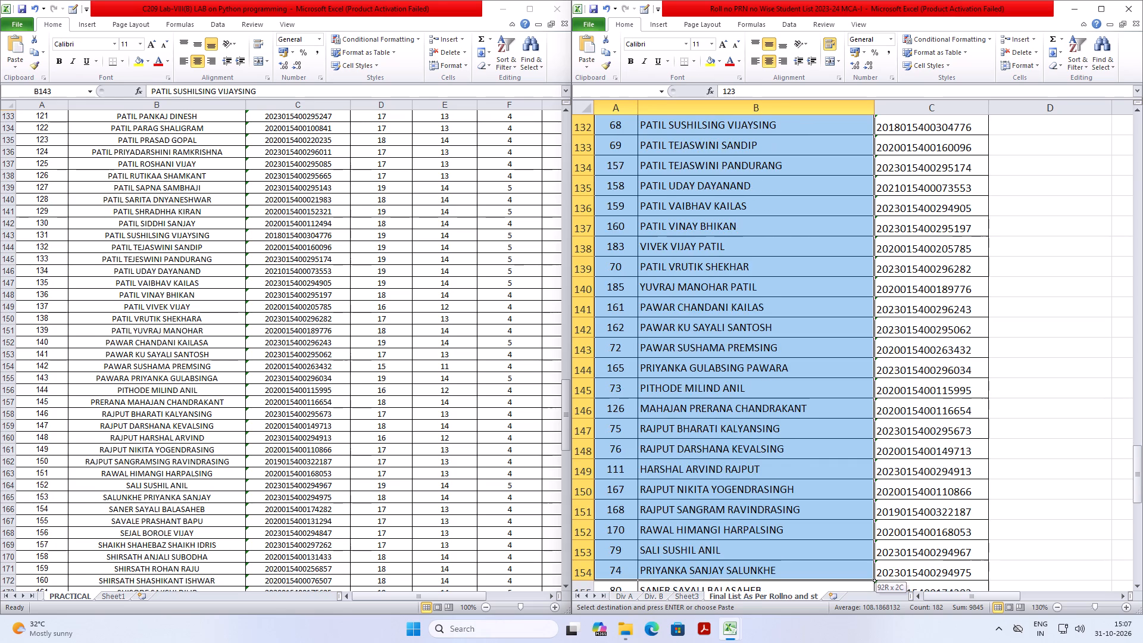
{"action": "key", "text": "shift+Down"}
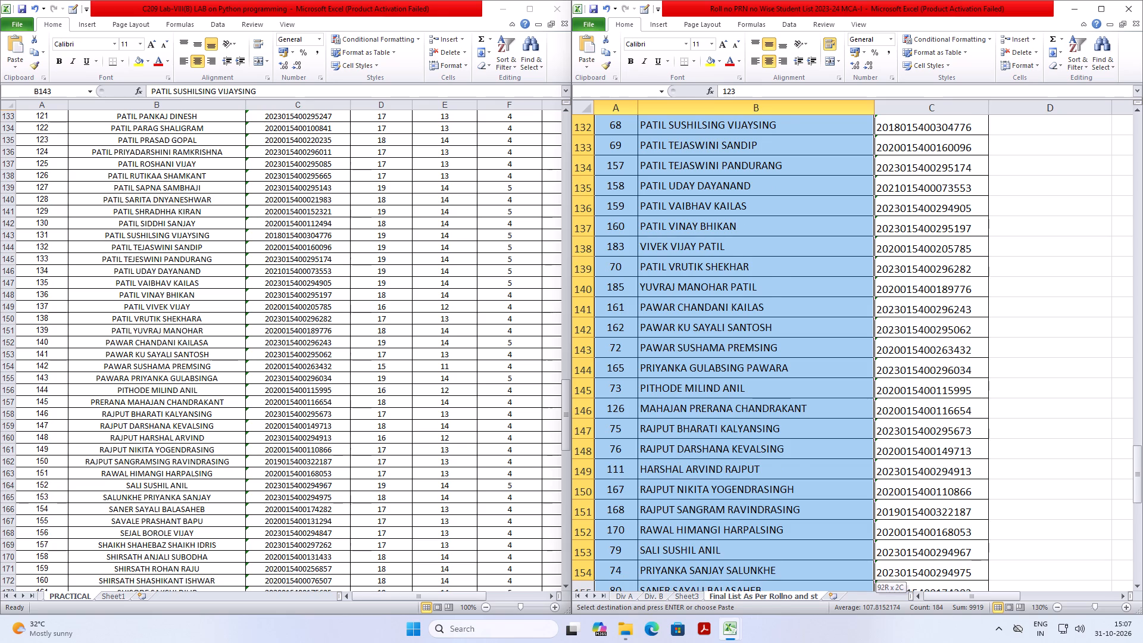
{"action": "key", "text": "shift+Down"}
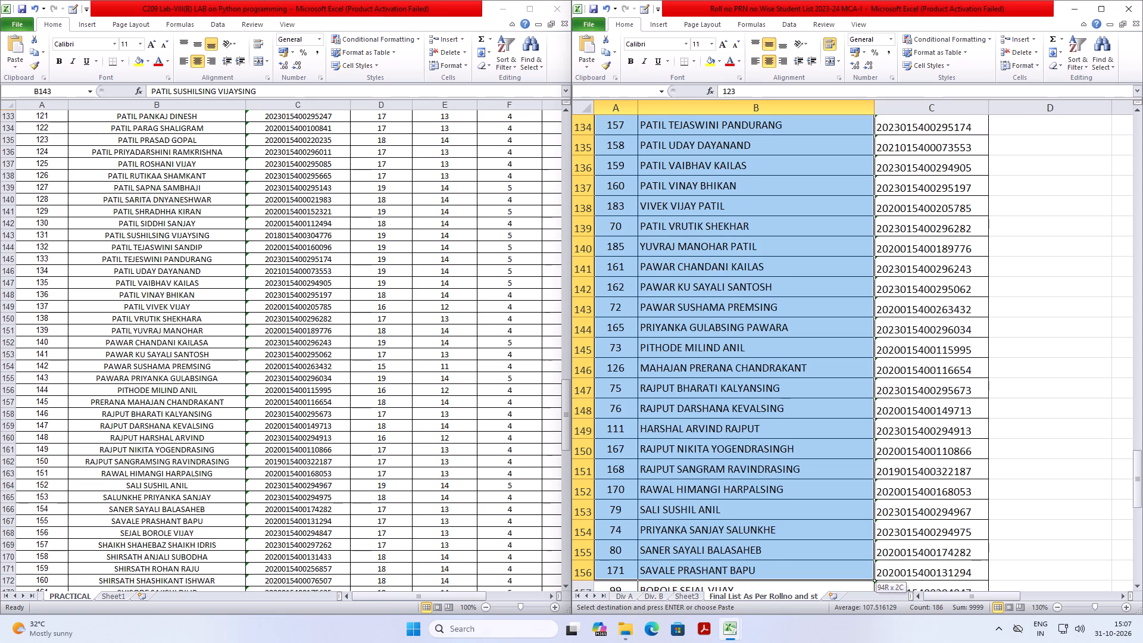
{"action": "key", "text": "shift+Down"}
{"action": "key", "text": "shift+Down"}
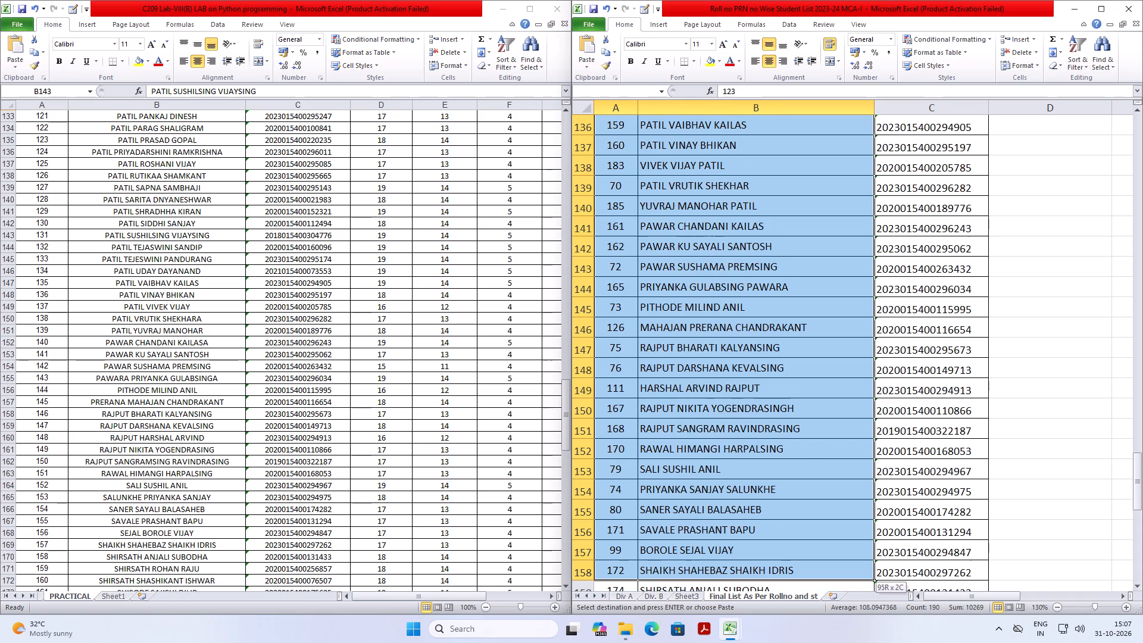
{"action": "key", "text": "shift+Down"}
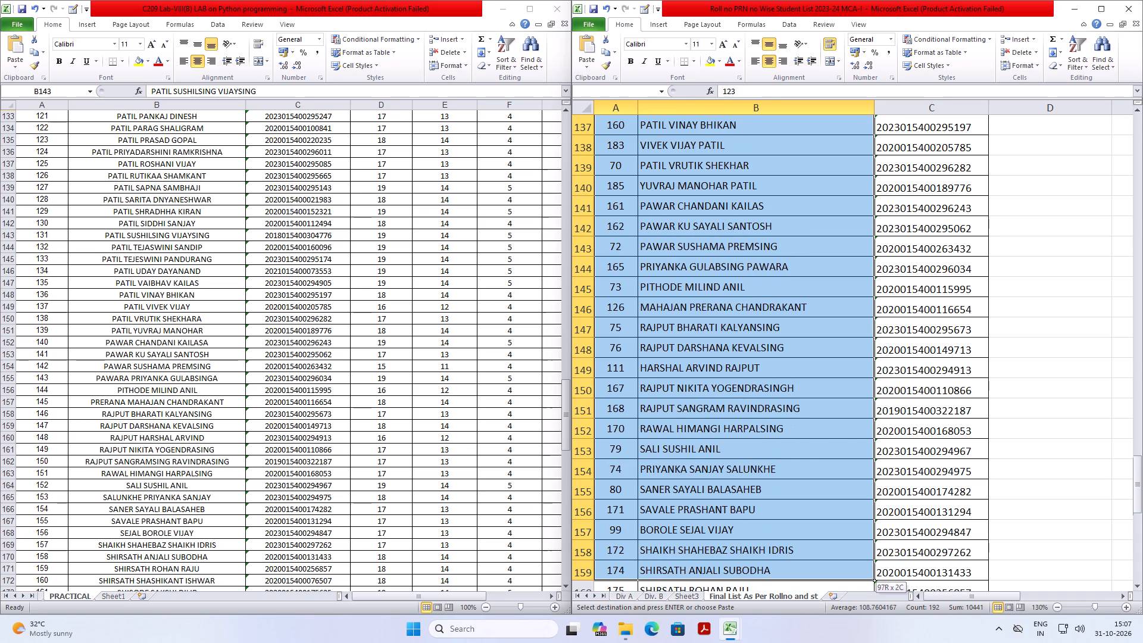
{"action": "key", "text": "shift+Down"}
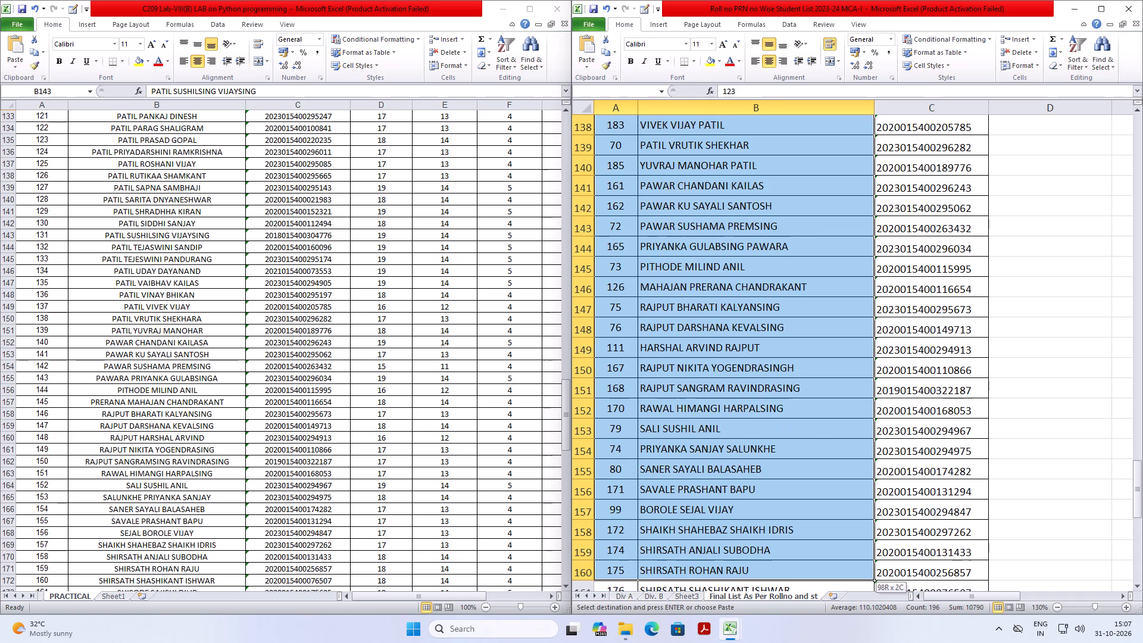
{"action": "key", "text": "shift+Down"}
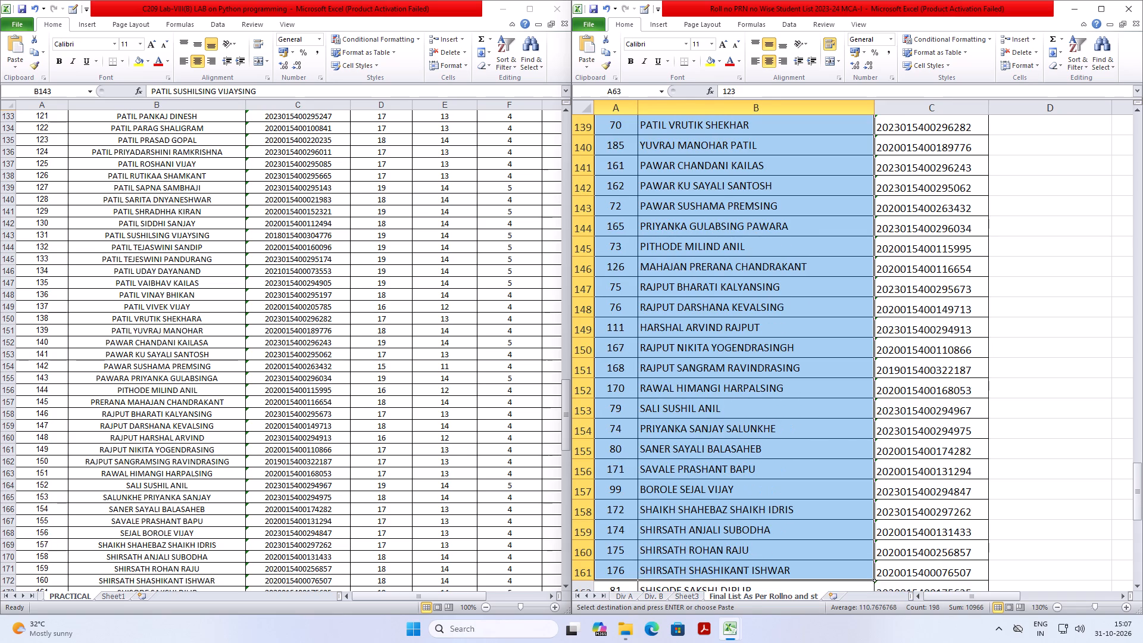
{"action": "key", "text": "ctrl+c"}
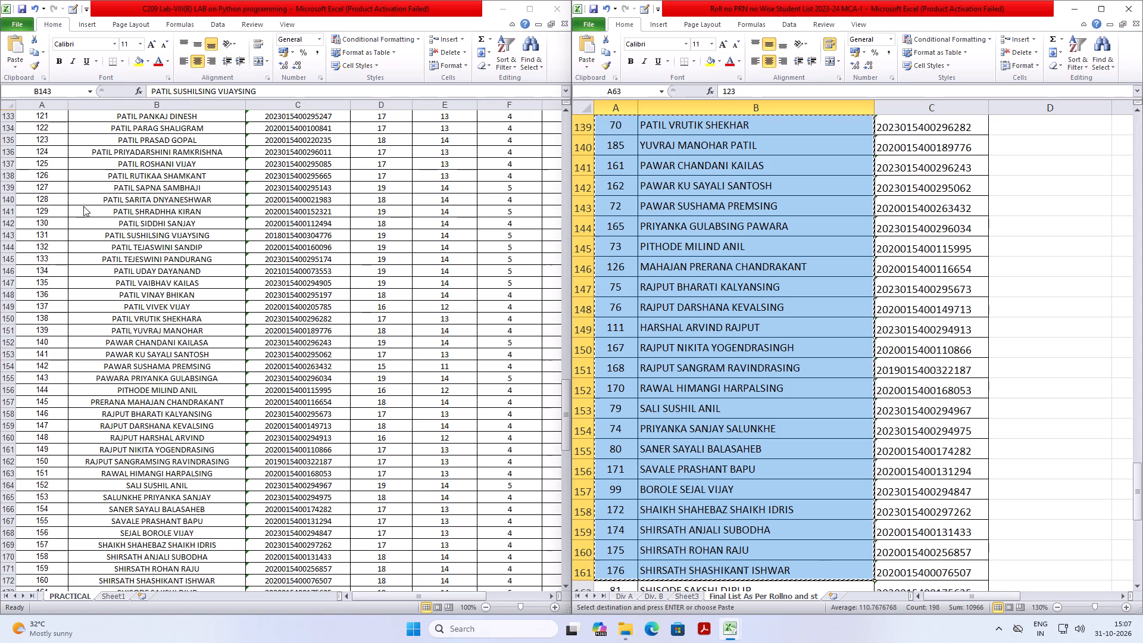
Paste the copied roll numbers and names into the C209 workbook starting at cell A74, over the old serial numbers and names.
{"action": "scroll", "coordinate": [124, 232], "scroll_direction": "up", "scroll_amount": 3}
{"action": "left_click", "coordinate": [124, 232]}
{"action": "scroll", "coordinate": [123, 232], "scroll_direction": "up", "scroll_amount": 13}
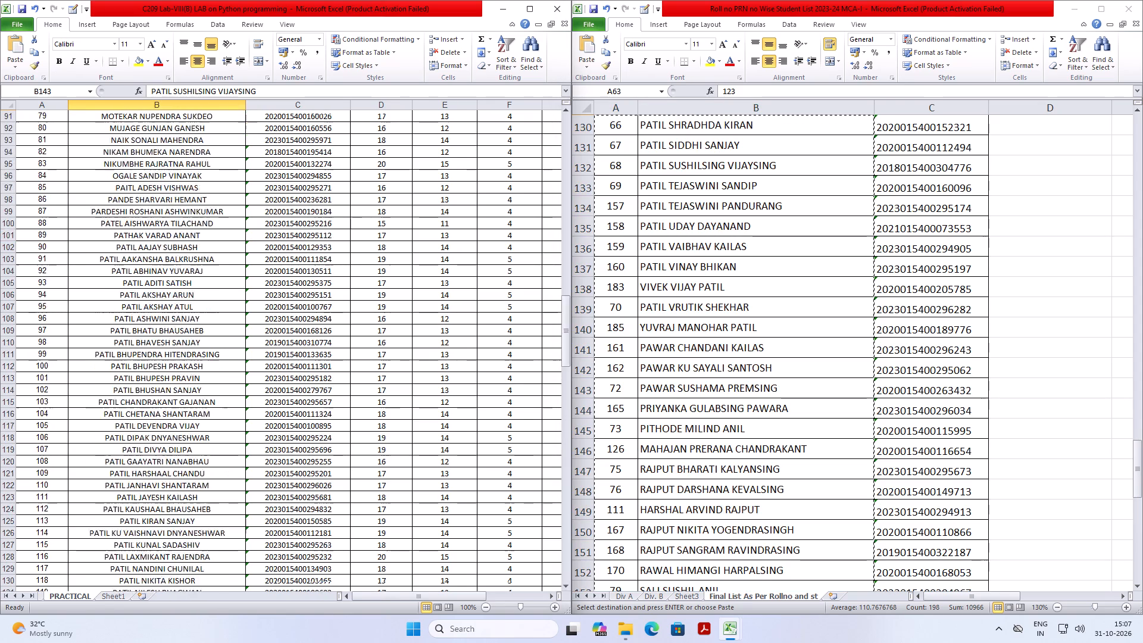
{"action": "scroll", "coordinate": [123, 232], "scroll_direction": "up", "scroll_amount": 10}
{"action": "left_click", "coordinate": [45, 231]}
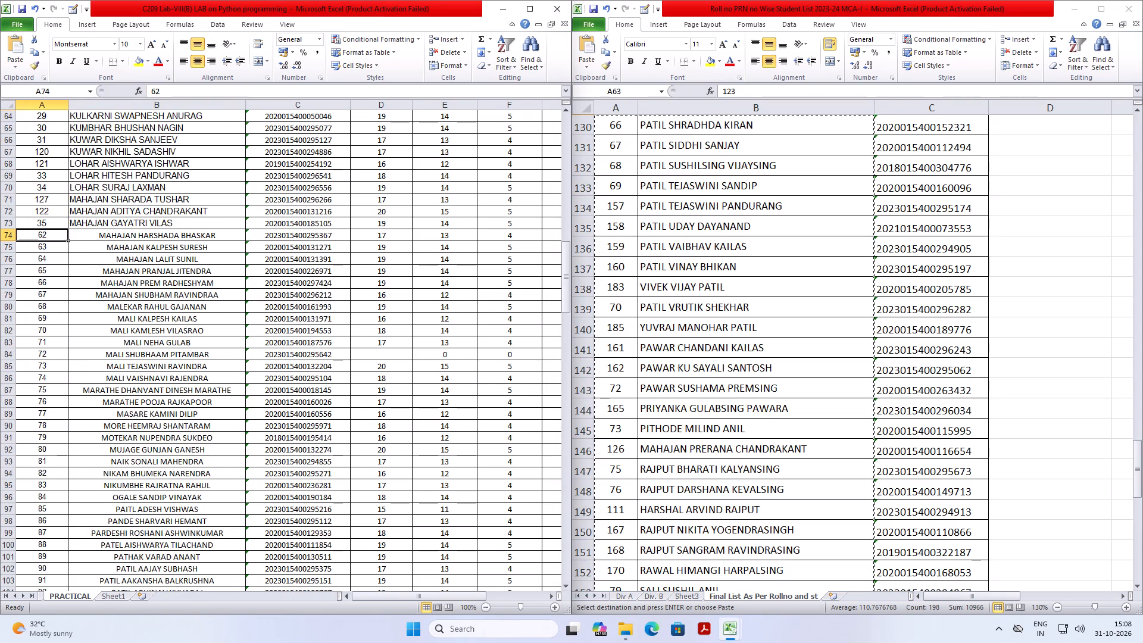
{"action": "key", "text": "ctrl+v"}
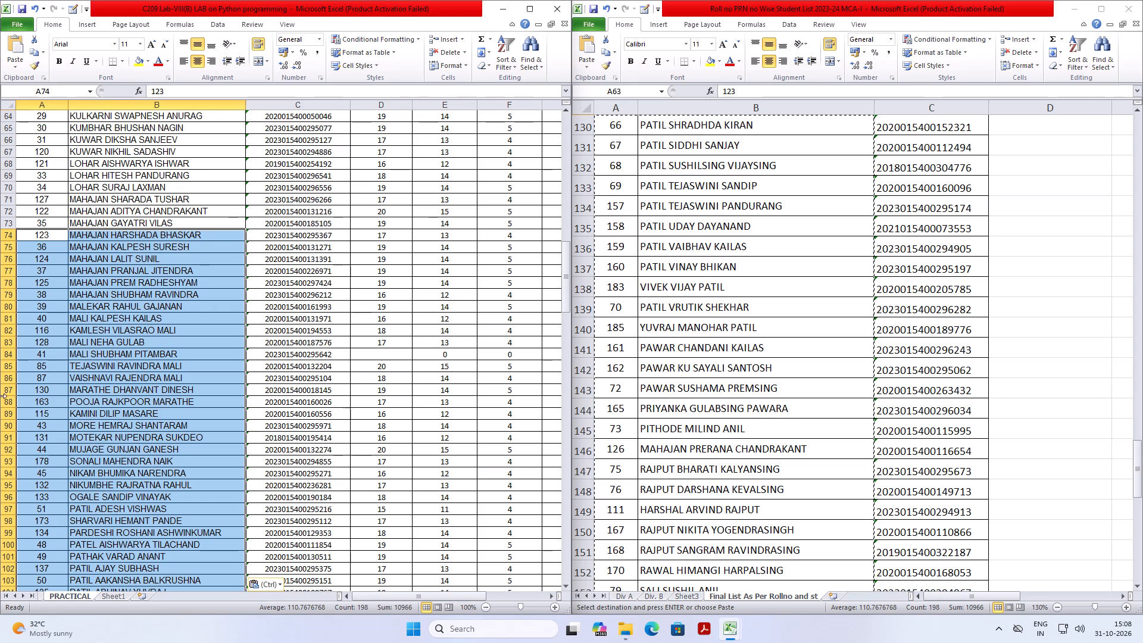
Line up C209 from cell A173 with the final list and select the list's roll numbers and names in rows 162 to 166.
{"action": "scroll", "coordinate": [30, 362], "scroll_direction": "down", "scroll_amount": 20}
{"action": "scroll", "coordinate": [30, 362], "scroll_direction": "down", "scroll_amount": 15}
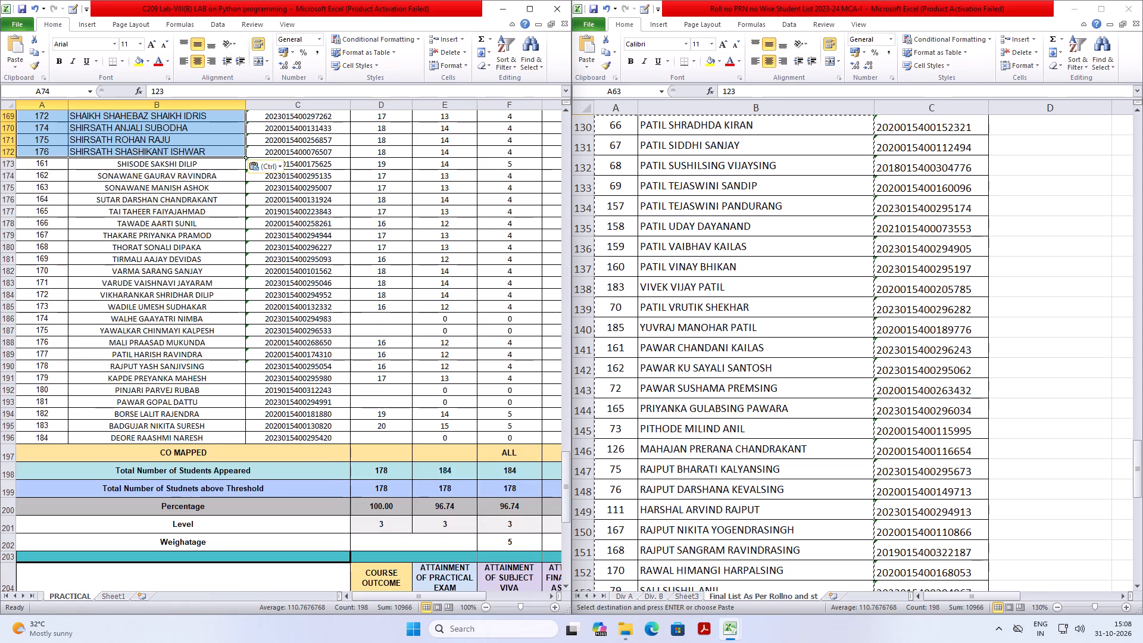
{"action": "left_click", "coordinate": [41, 166]}
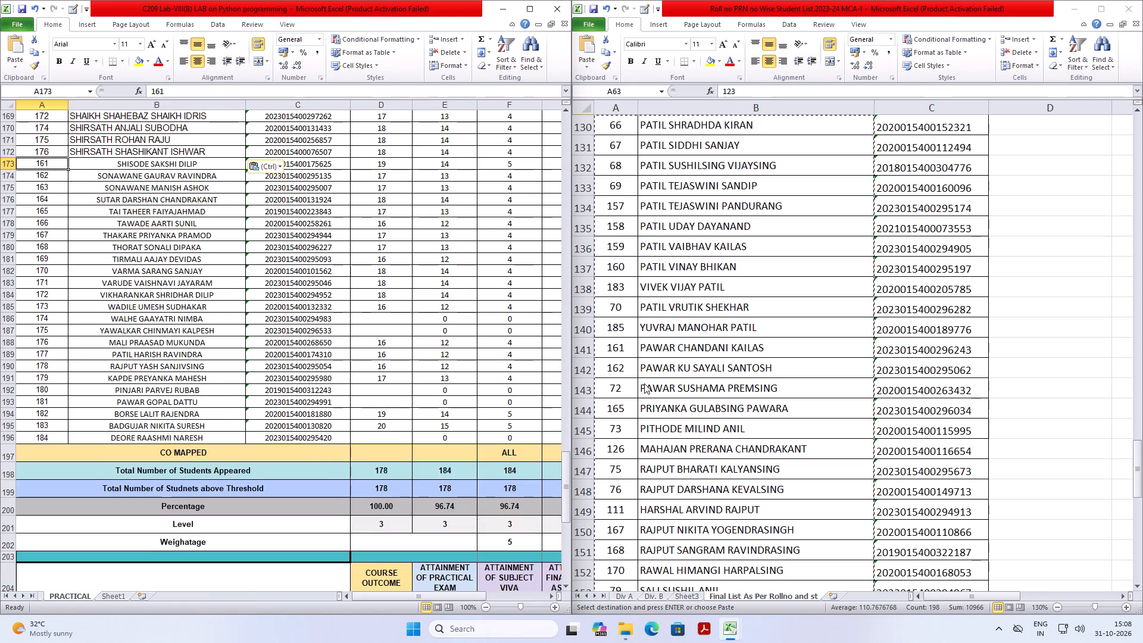
{"action": "left_click", "coordinate": [703, 334]}
{"action": "scroll", "coordinate": [727, 379], "scroll_direction": "down", "scroll_amount": 8}
{"action": "scroll", "coordinate": [727, 379], "scroll_direction": "up", "scroll_amount": 1}
{"action": "scroll", "coordinate": [724, 375], "scroll_direction": "down", "scroll_amount": 7}
{"action": "scroll", "coordinate": [724, 375], "scroll_direction": "up", "scroll_amount": 4}
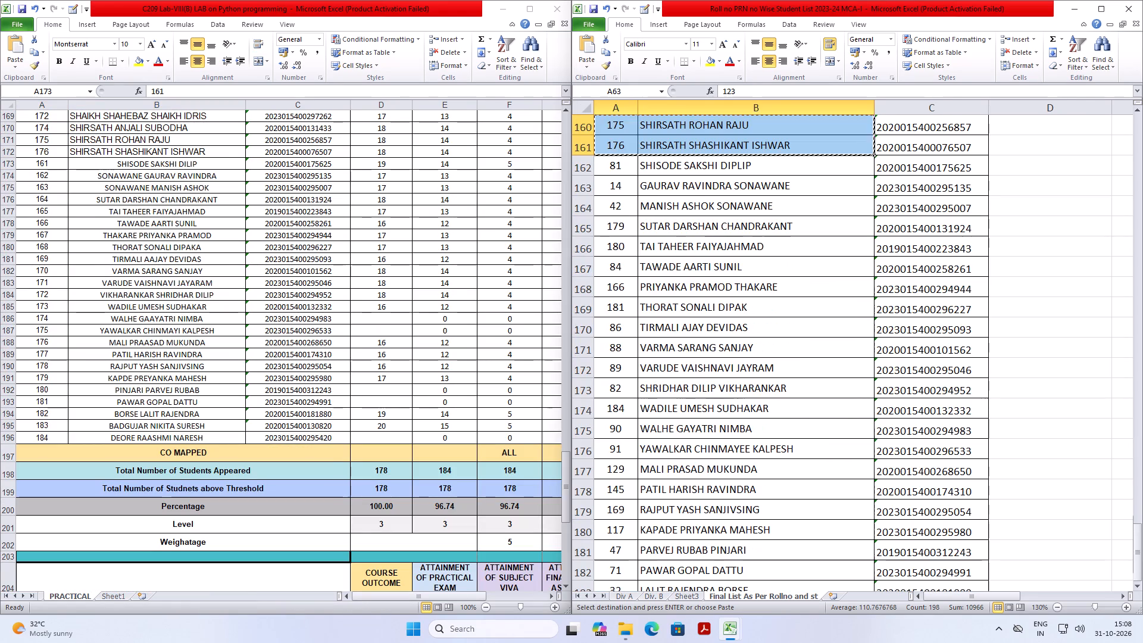
{"action": "left_click", "coordinate": [617, 170]}
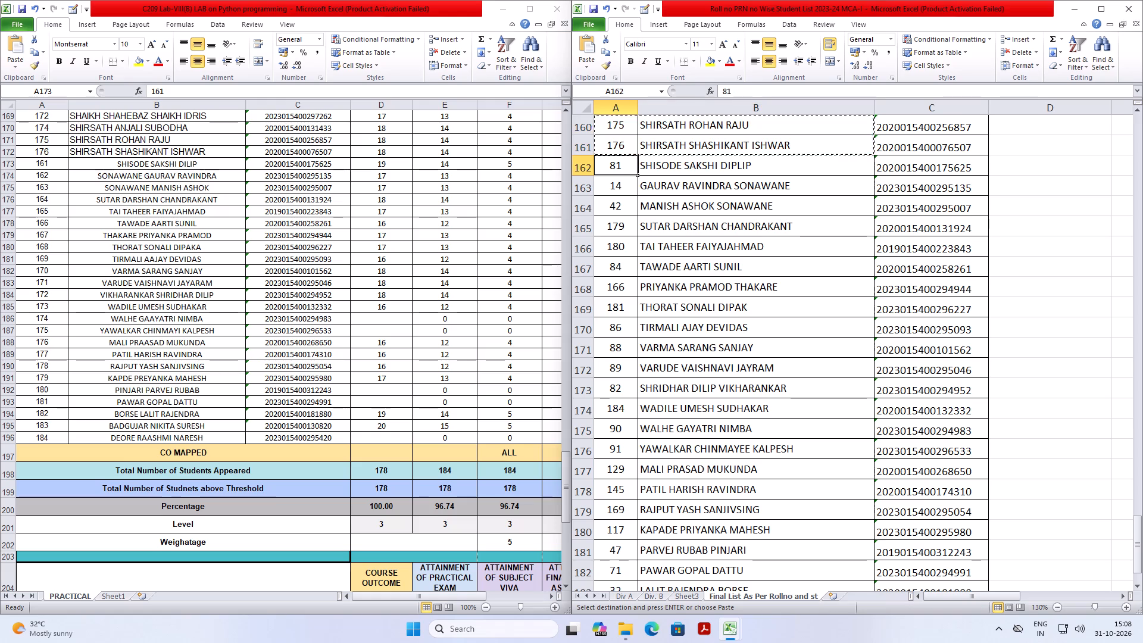
{"action": "key", "text": "shift+Right"}
{"action": "key", "text": "shift+Down"}
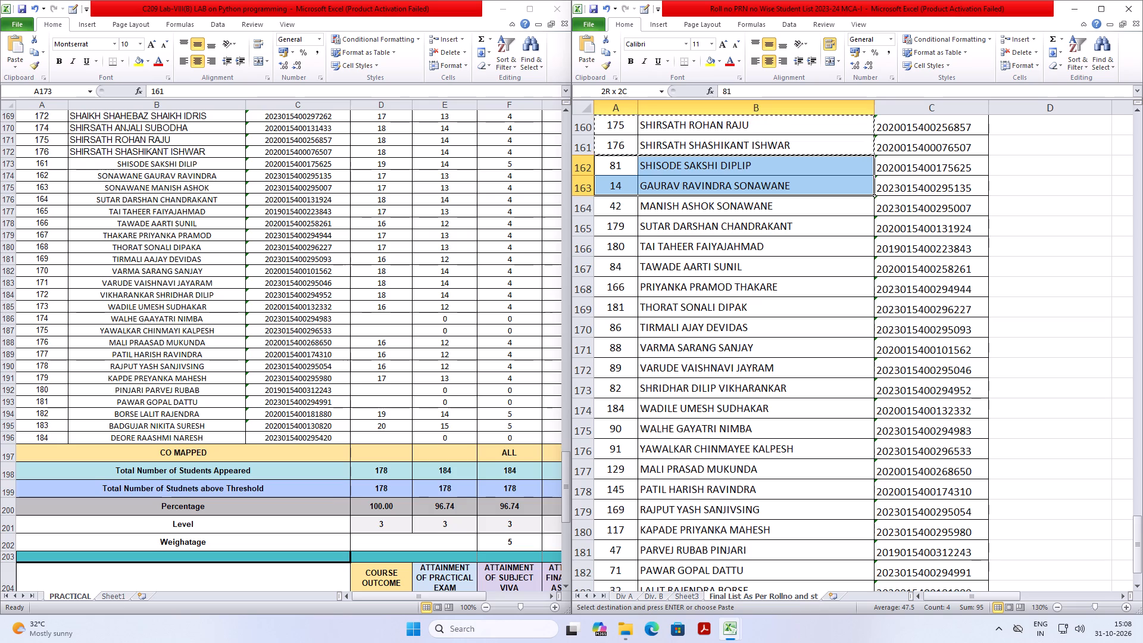
{"action": "key", "text": "shift+Down"}
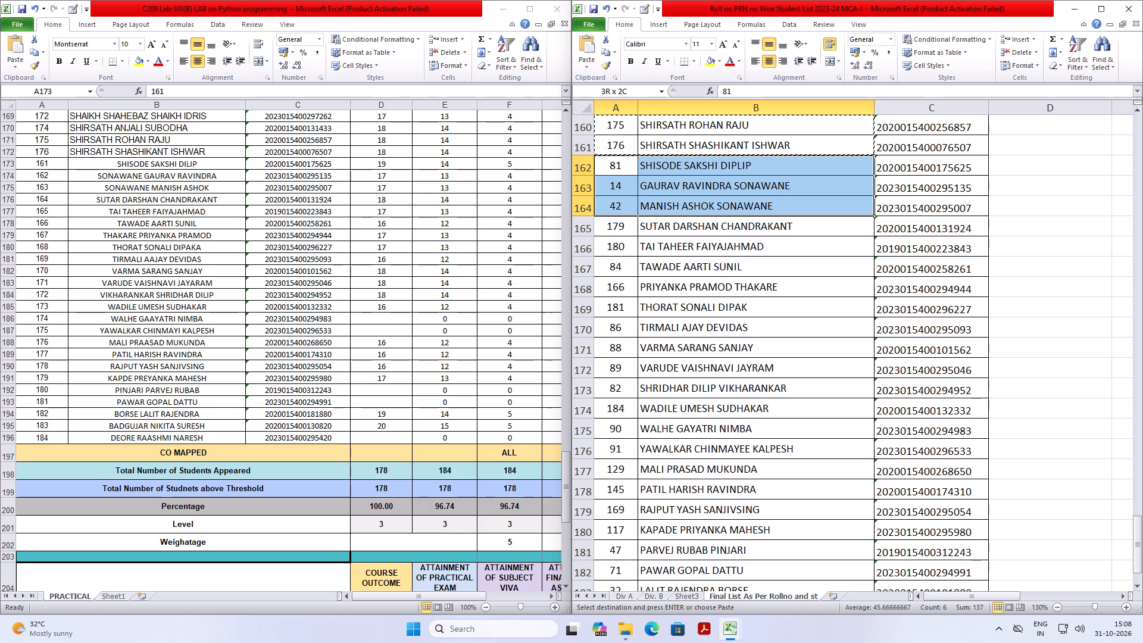
{"action": "key", "text": "shift+Down"}
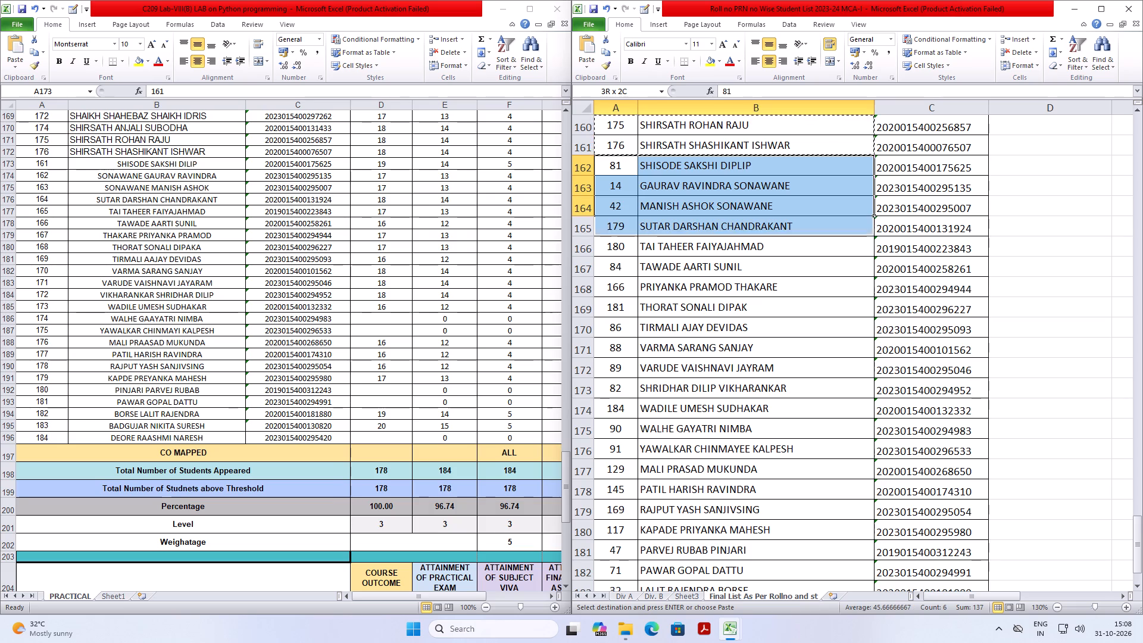
{"action": "key", "text": "shift+Down"}
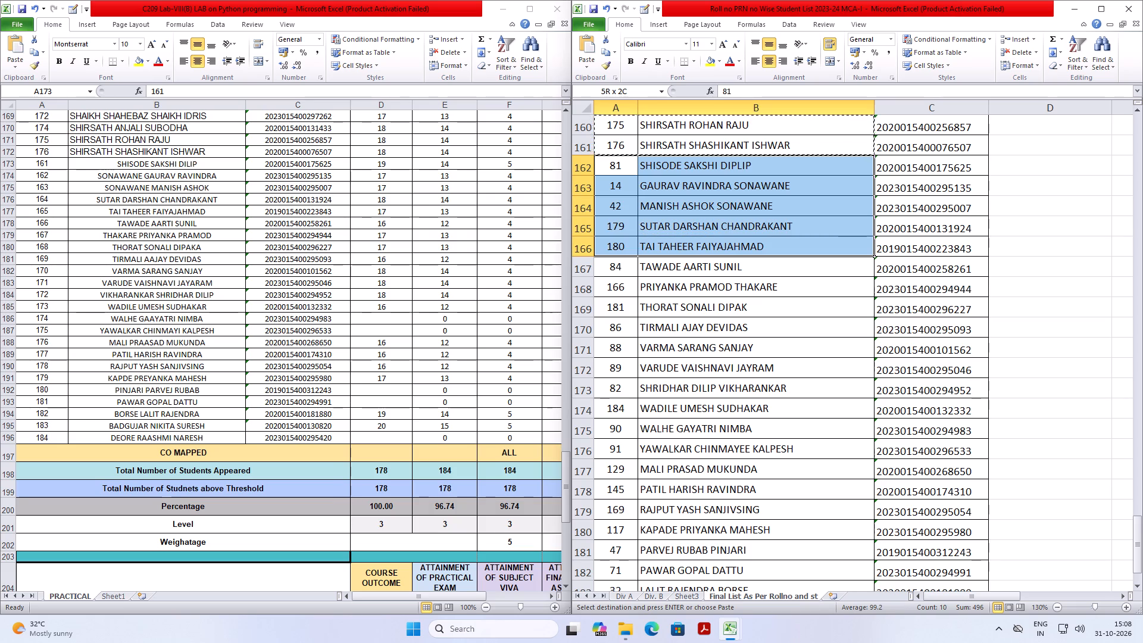
Extend the final list's selection of roll numbers and names down to row 175, comparing each student with the matching C209 row.
{"action": "key", "text": "shift+Down"}
{"action": "key", "text": "shift+Down"}
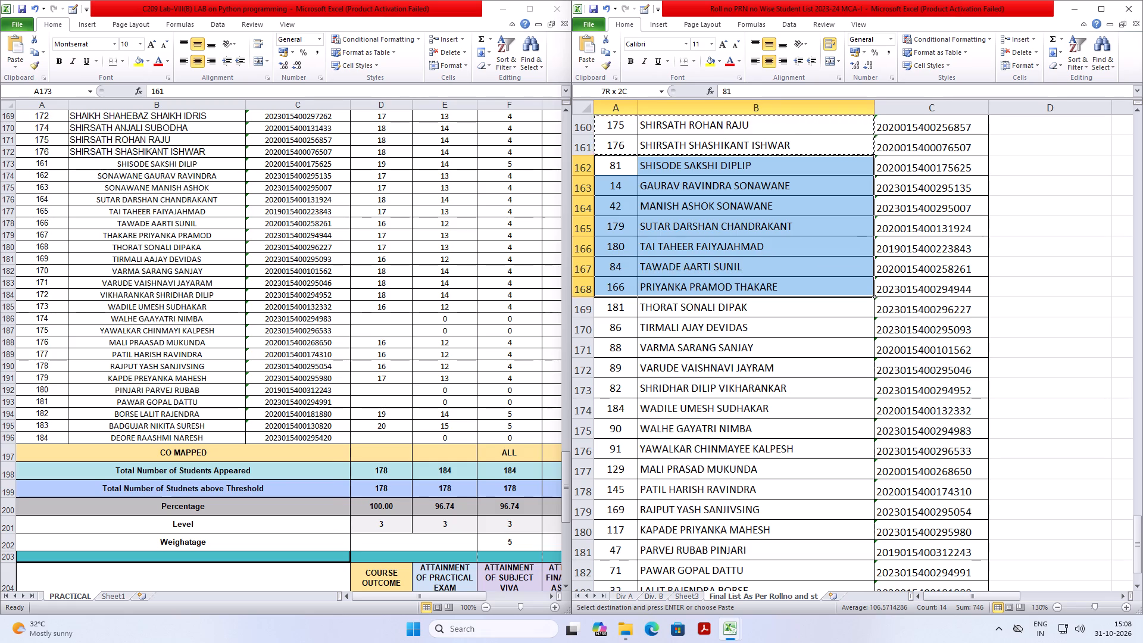
{"action": "key", "text": "shift+Down"}
{"action": "key", "text": "shift+Down"}
{"action": "key", "text": "shift+Down"}
{"action": "key", "text": "shift+Down"}
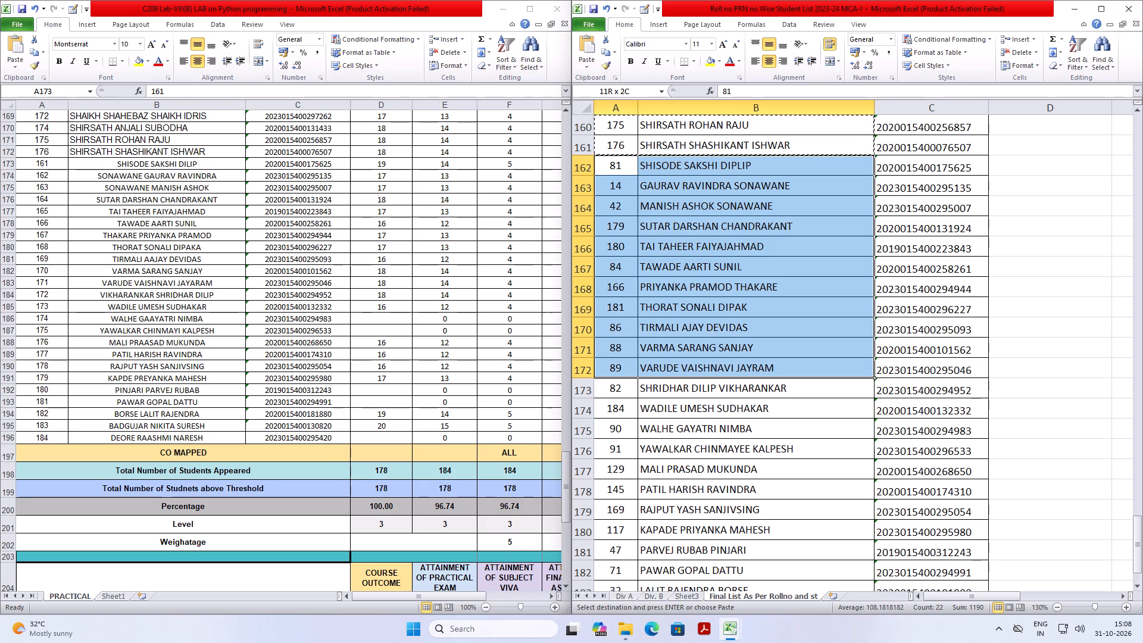
{"action": "key", "text": "shift+Down"}
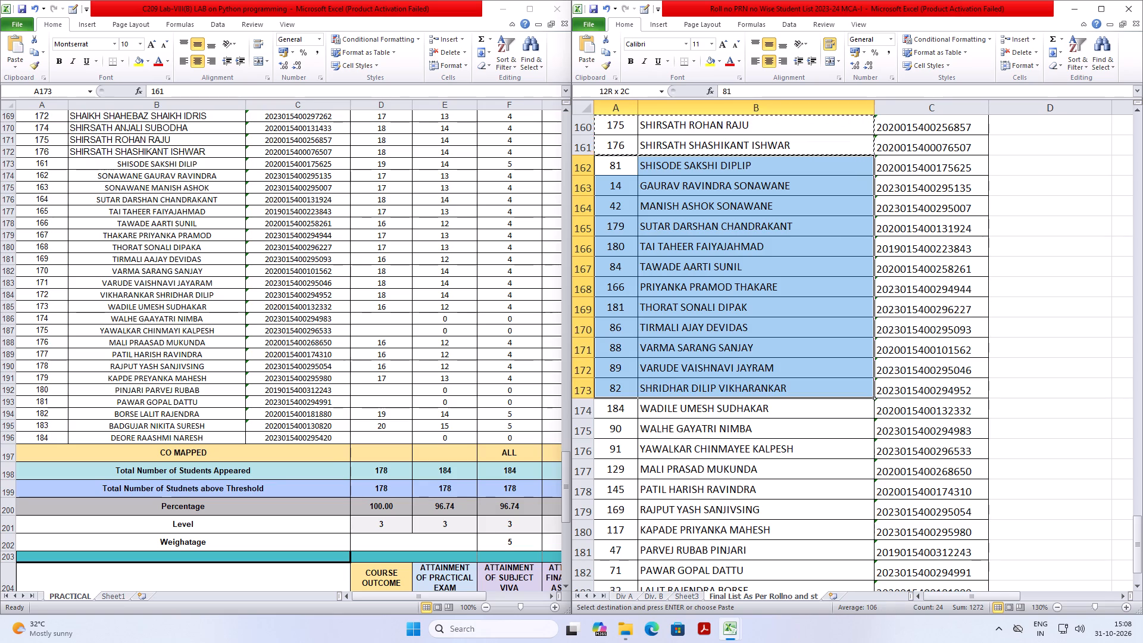
{"action": "key", "text": "shift+Down"}
{"action": "key", "text": "shift+Down"}
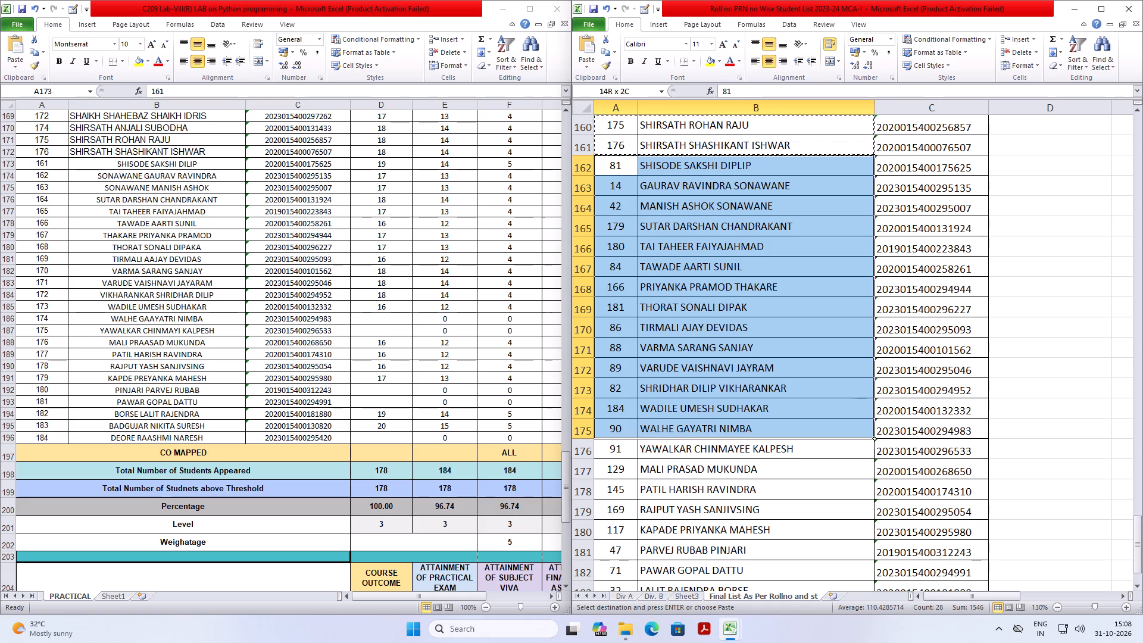
Extend the final list's selection down to its last student in row 185, checking each against C209, and copy the selected roll numbers and names.
{"action": "key", "text": "shift+Down"}
{"action": "key", "text": "shift+Down"}
{"action": "key", "text": "shift+Down"}
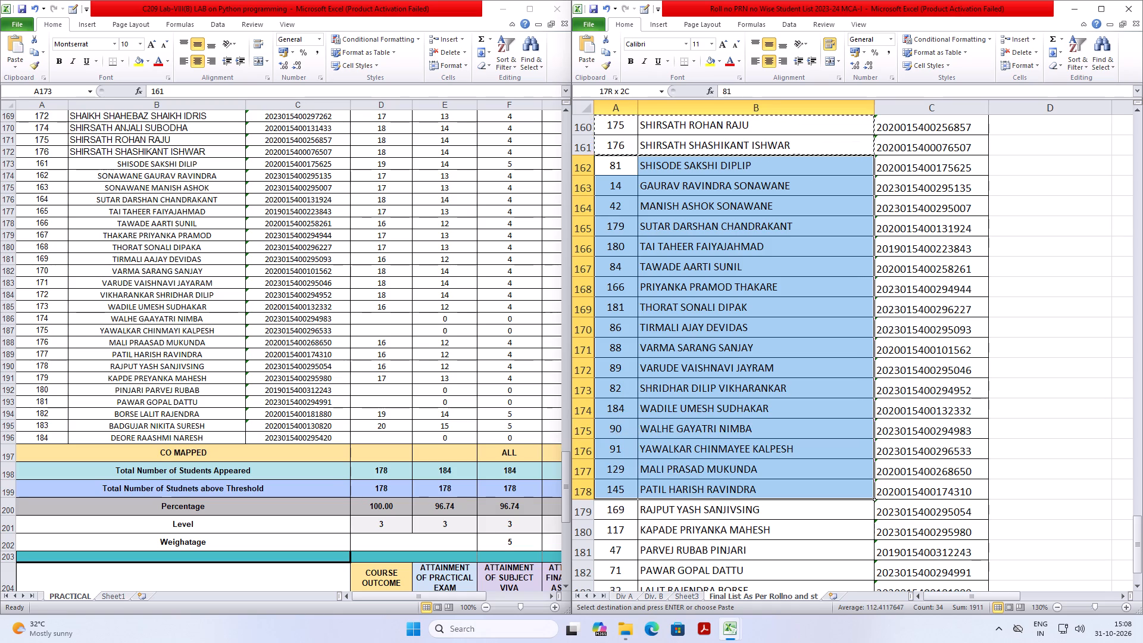
{"action": "key", "text": "shift+Down"}
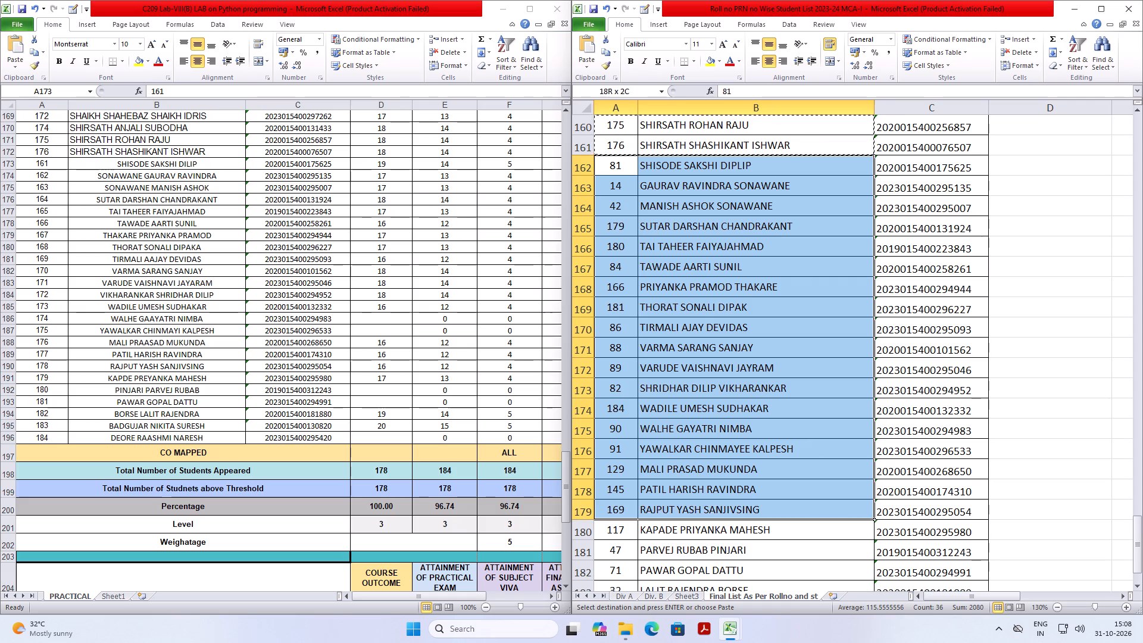
{"action": "key", "text": "shift+Down"}
{"action": "key", "text": "shift+Down"}
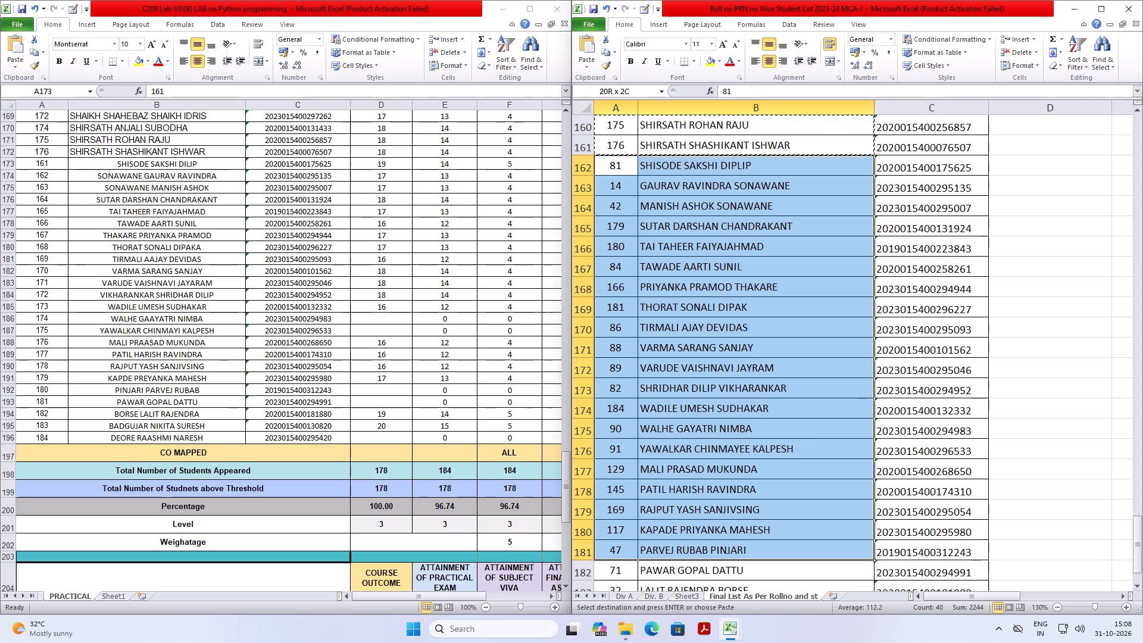
{"action": "key", "text": "shift+Down"}
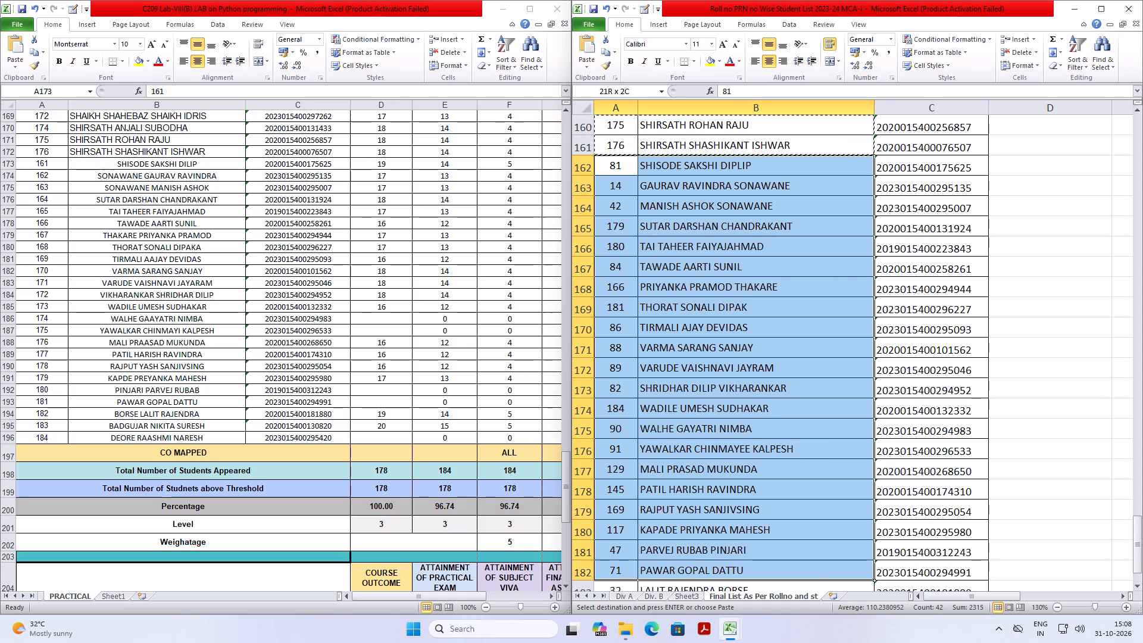
{"action": "key", "text": "shift+Down"}
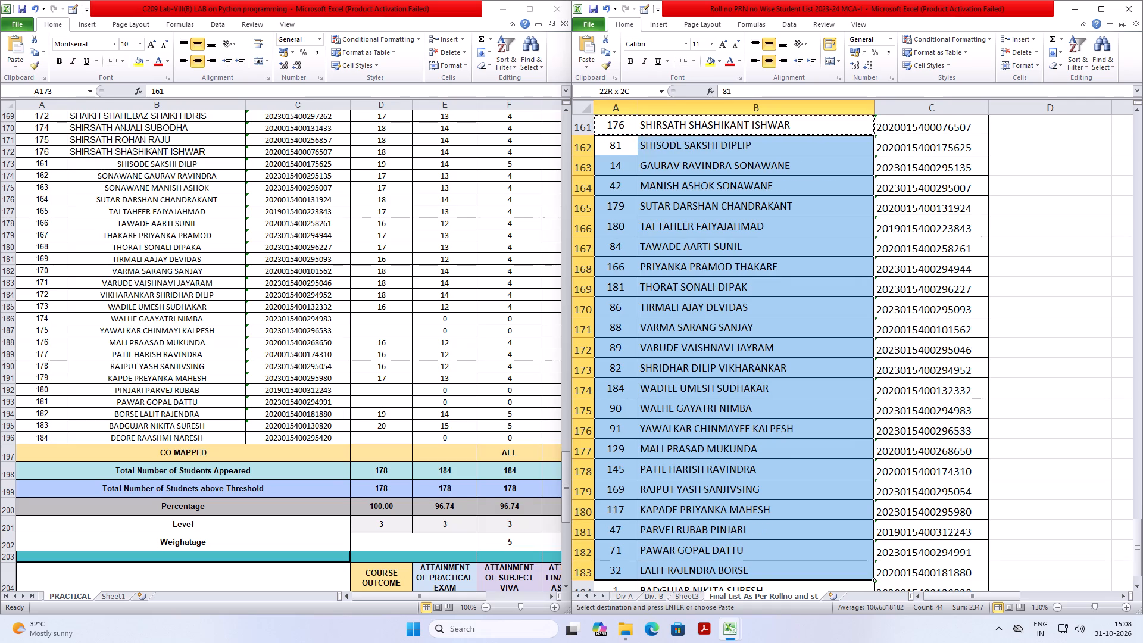
{"action": "key", "text": "shift+Down"}
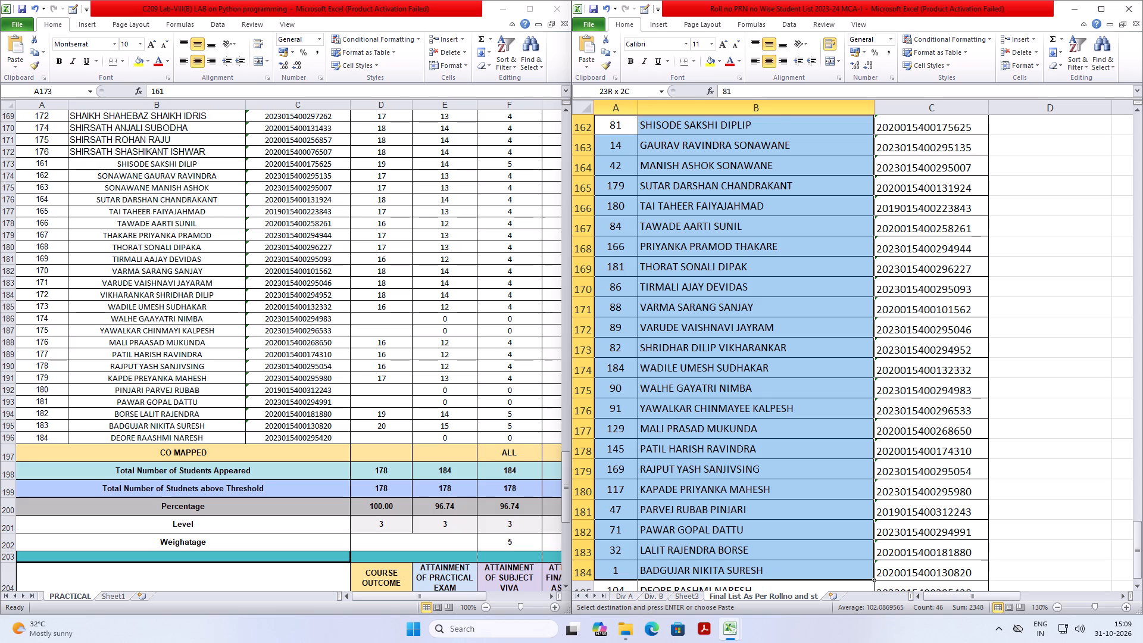
{"action": "key", "text": "shift+Down"}
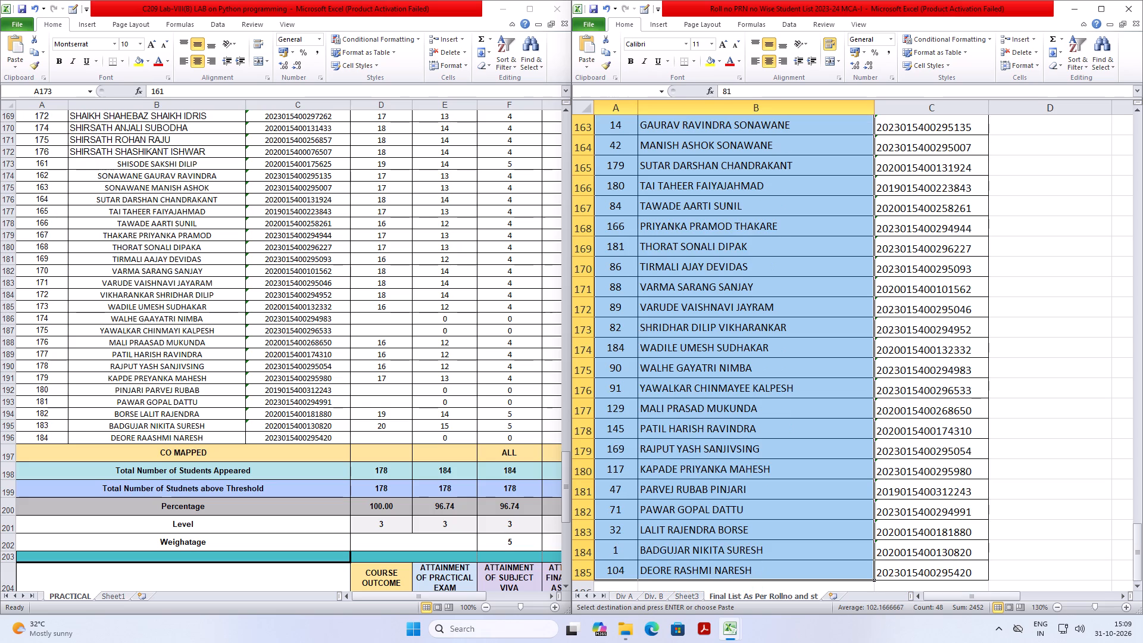
{"action": "key", "text": "ctrl+c"}
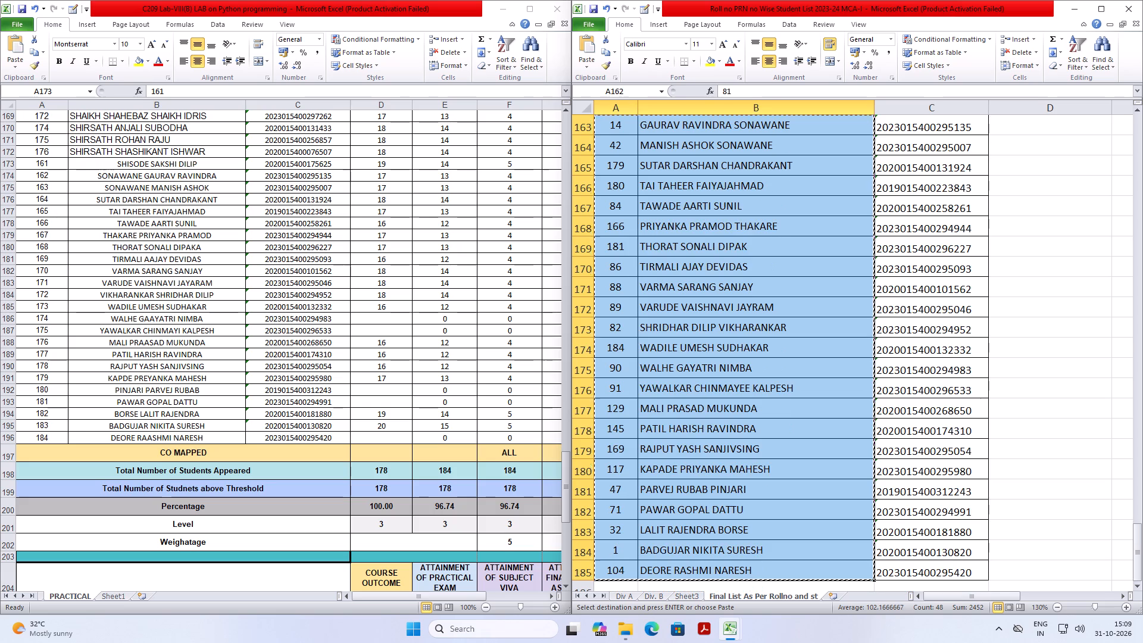
Check the end of the final list and paste the copied roll numbers and names into C209 starting at cell A173, over the old entries.
{"action": "left_click", "coordinate": [889, 292]}
{"action": "scroll", "coordinate": [889, 292], "scroll_direction": "down", "scroll_amount": 7}
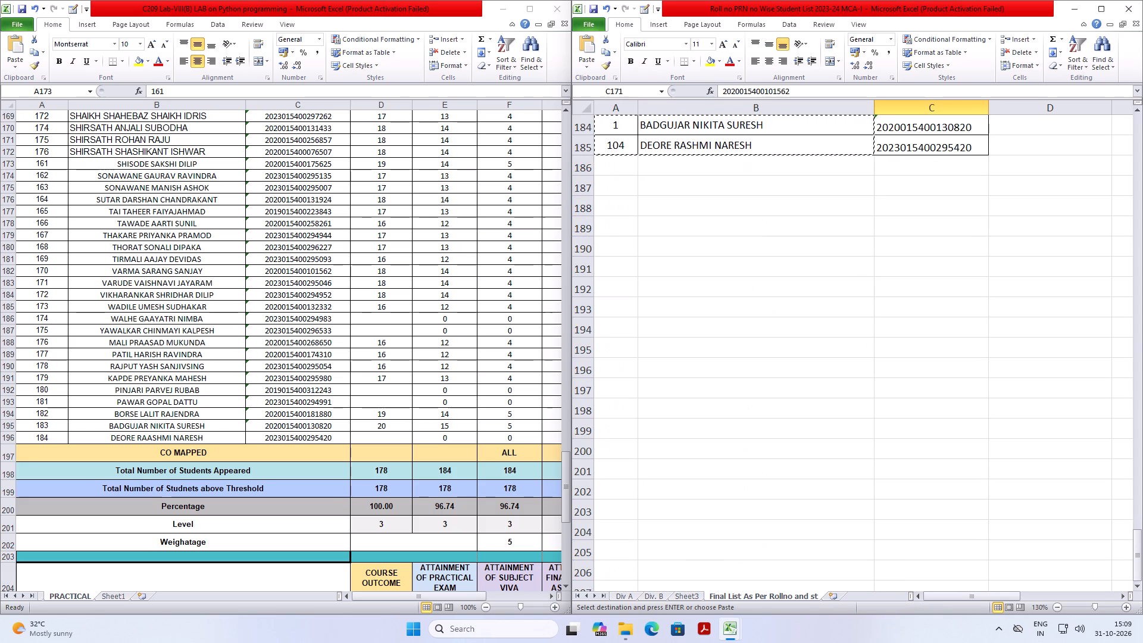
{"action": "left_click", "coordinate": [50, 163]}
{"action": "key", "text": "ctrl+v"}
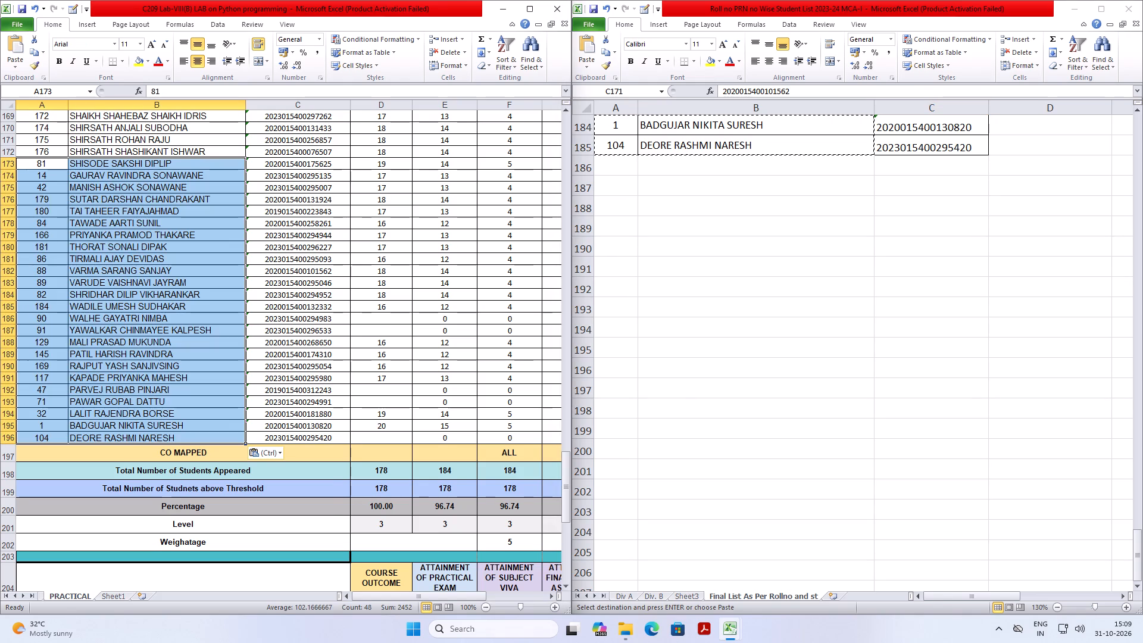
Save the updated C209 Python programming lab workbook and close it.
{"action": "left_click", "coordinate": [399, 218]}
{"action": "key", "text": "ctrl+s"}
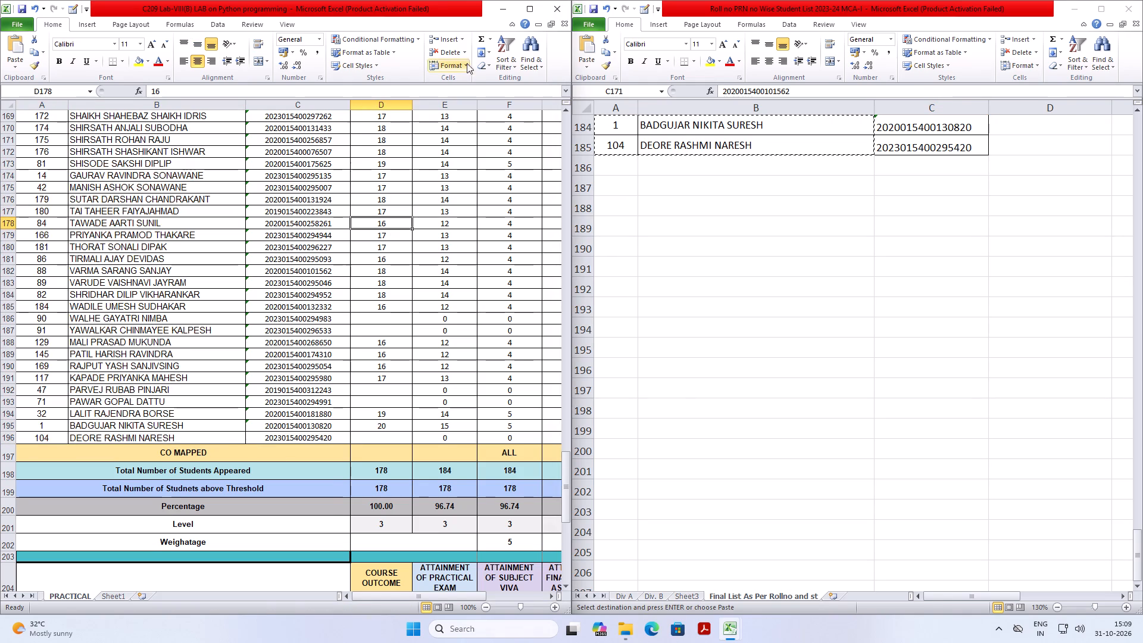
{"action": "left_click", "coordinate": [561, 17]}
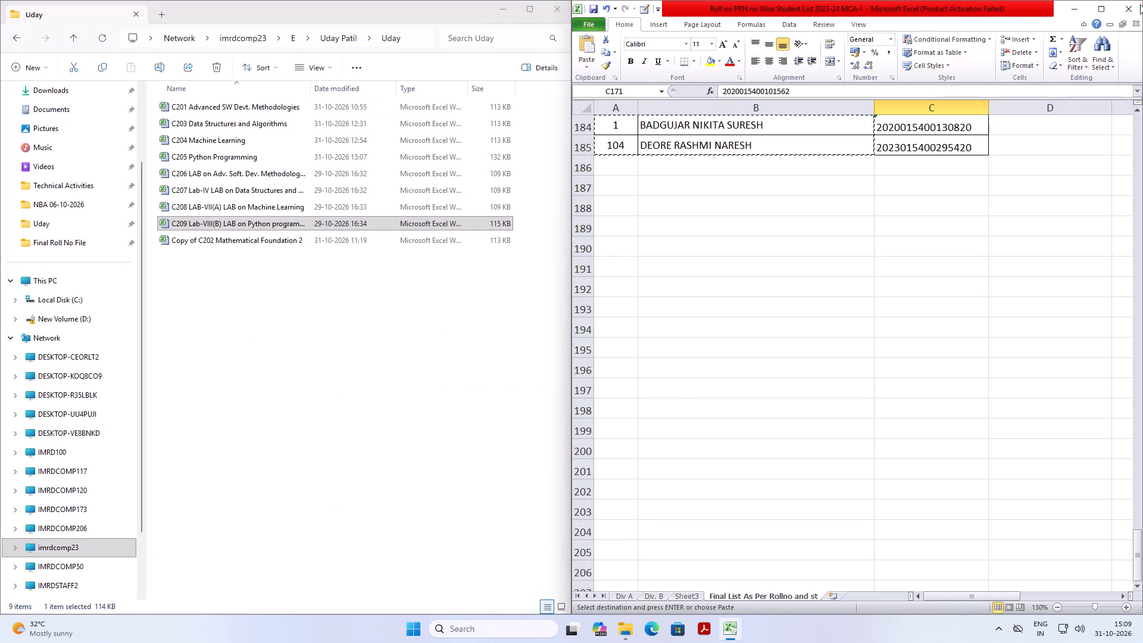
Close the 2023-24 MCA-I roll number and PRN student list workbook without saving its changes.
{"action": "left_click", "coordinate": [1139, 5]}
{"action": "left_click", "coordinate": [551, 341]}
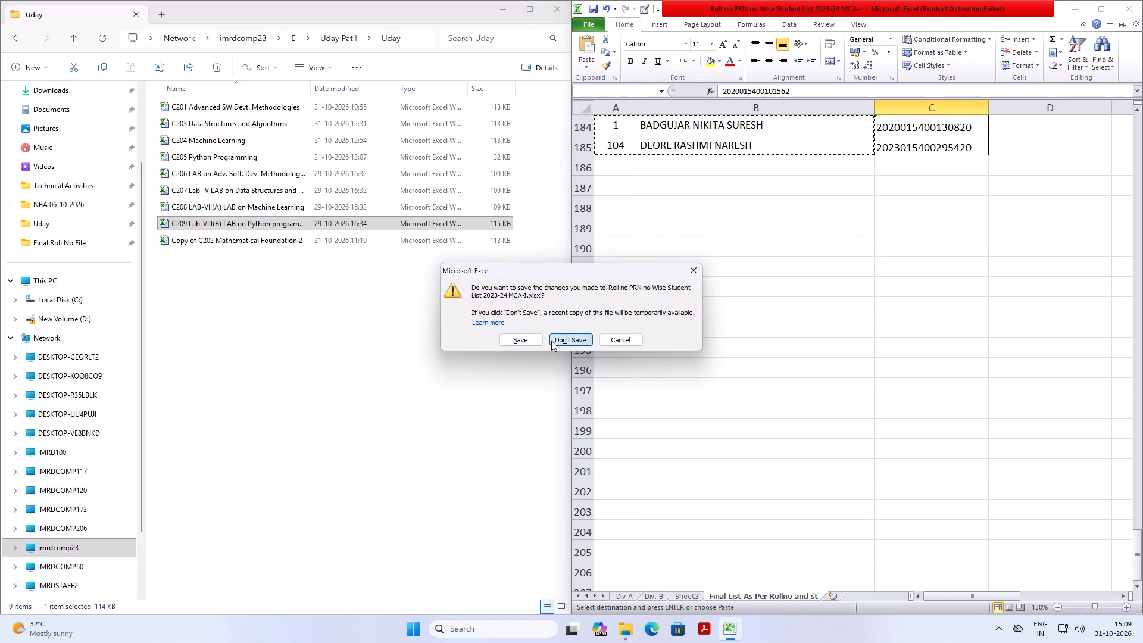
{"action": "left_click", "coordinate": [417, 367]}
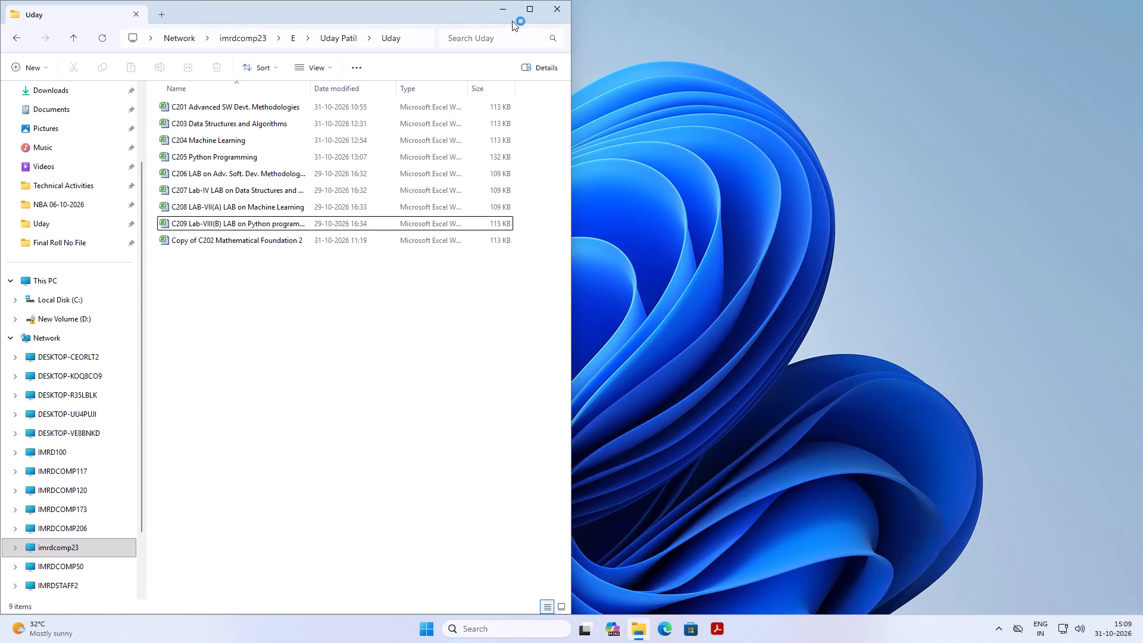
Close the Uday folder window that holds the course workbooks.
{"action": "left_click", "coordinate": [530, 2]}
{"action": "left_click", "coordinate": [1142, 0]}
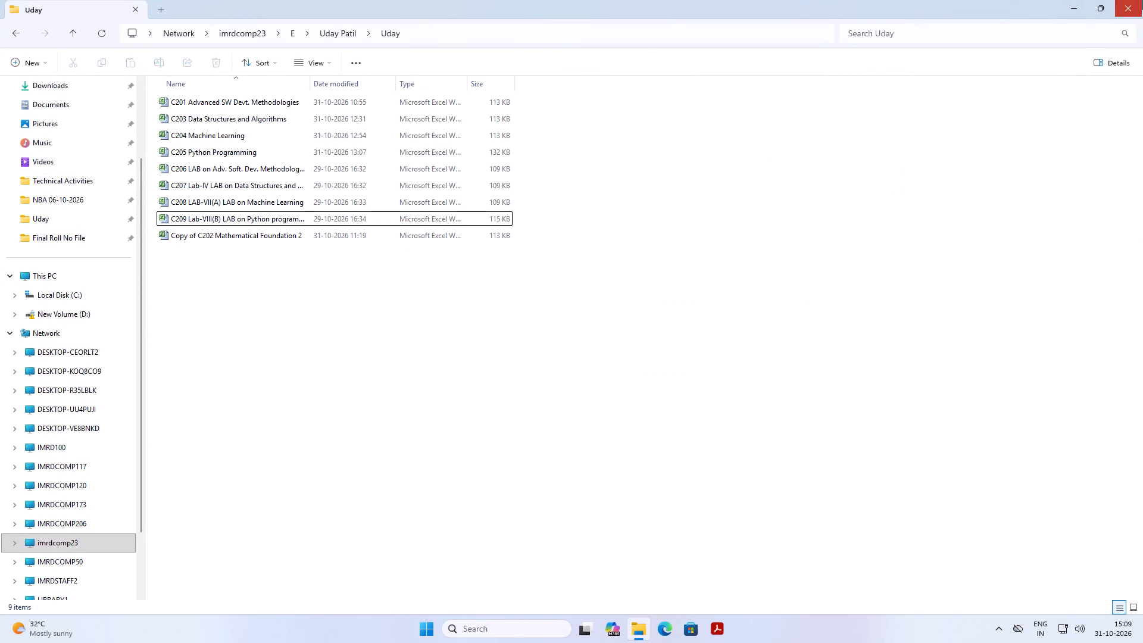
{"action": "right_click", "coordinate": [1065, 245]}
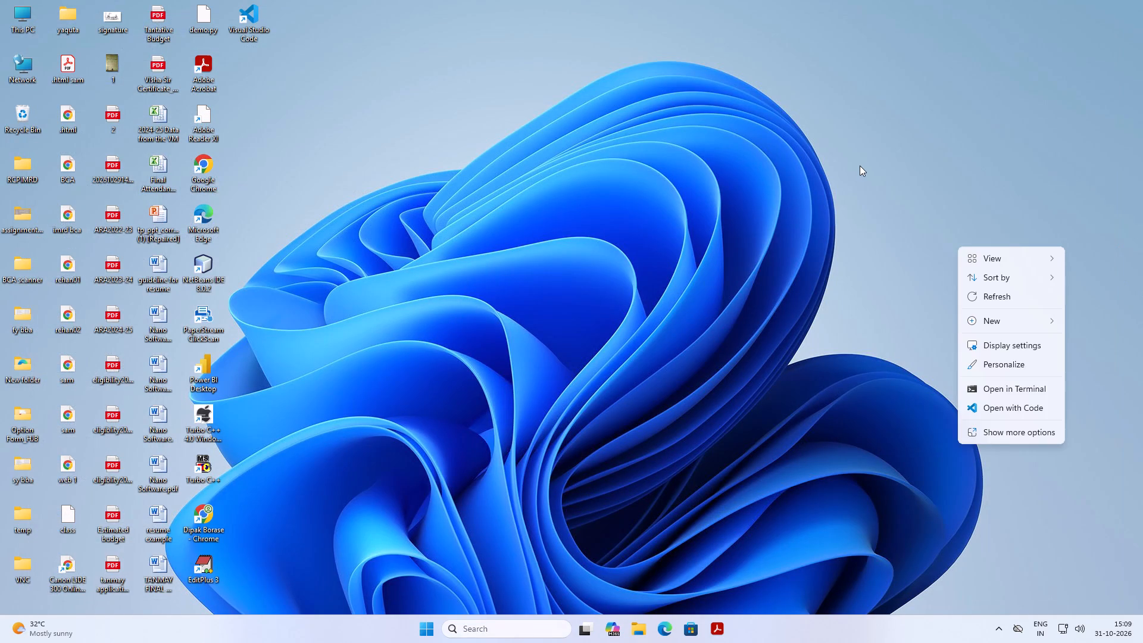
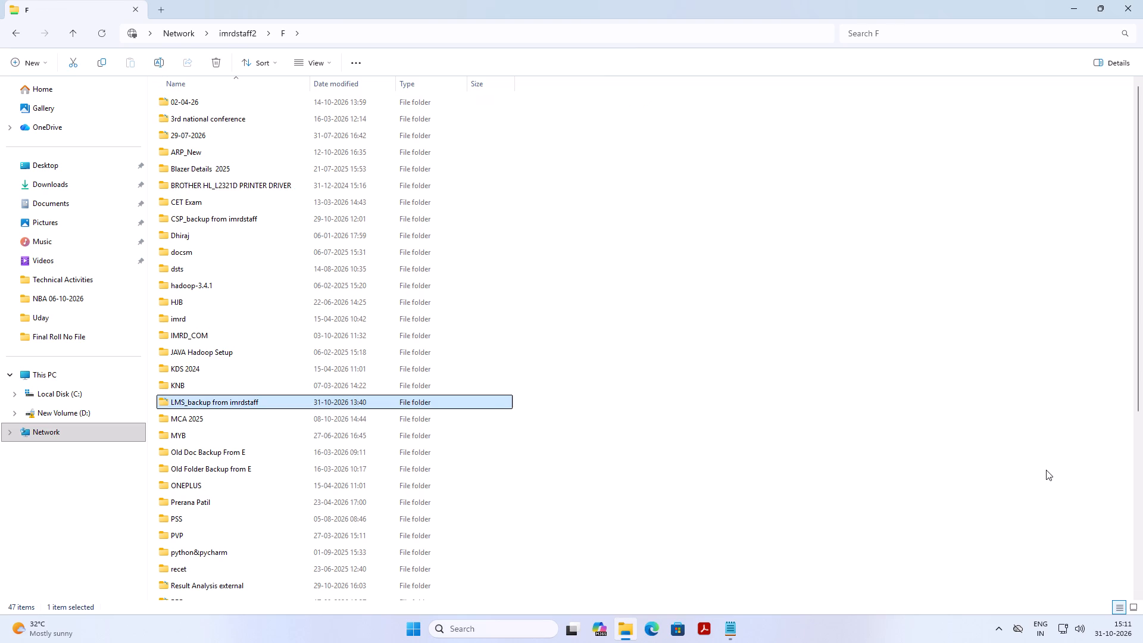
Open the LMS_backup from imrdstaff folder on the F share.
{"action": "key", "text": "Return"}
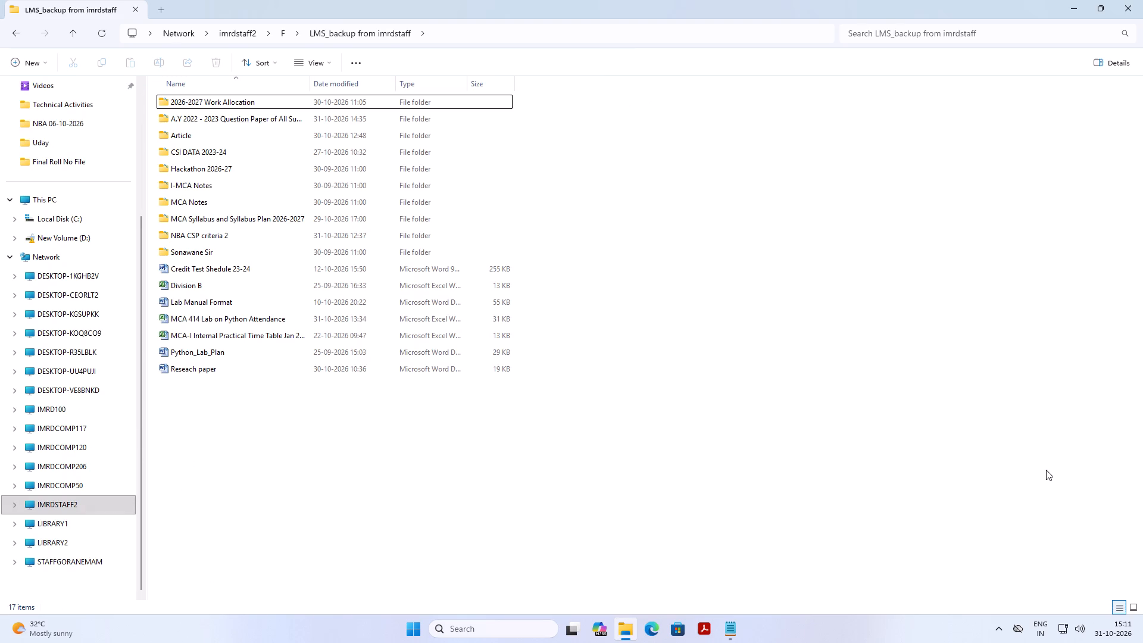
Check the contents of the CSI DATA 2023-24 folder and return to the LMS_backup from imrdstaff folder.
{"action": "key", "text": "Down"}
{"action": "key", "text": "Down"}
{"action": "key", "text": "Down"}
{"action": "key", "text": "Down"}
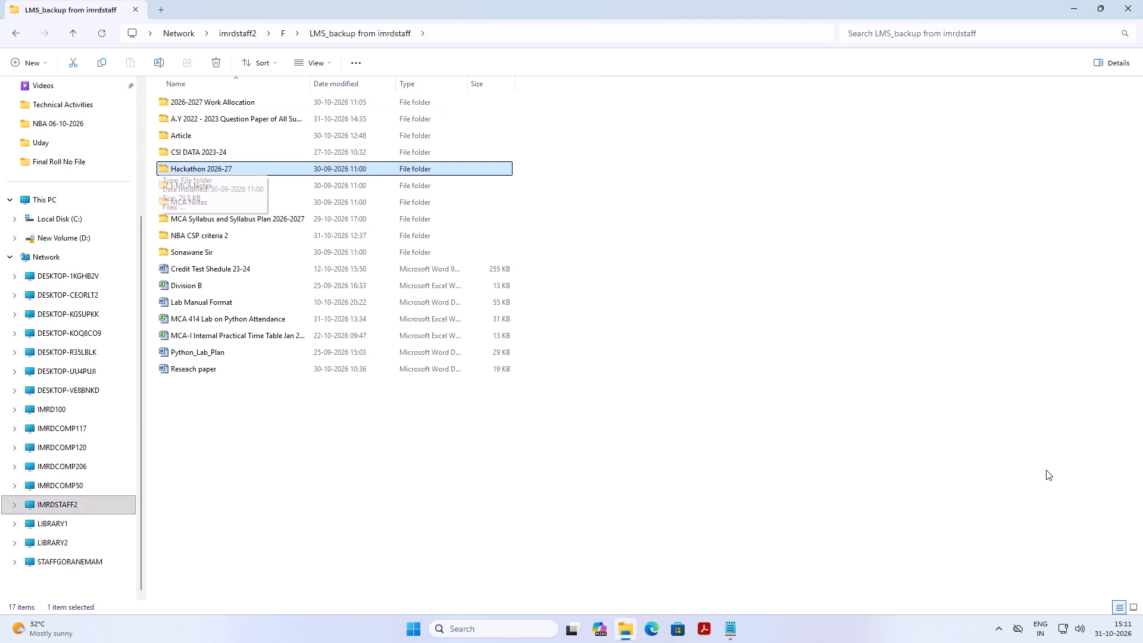
{"action": "key", "text": "Up"}
{"action": "key", "text": "Return"}
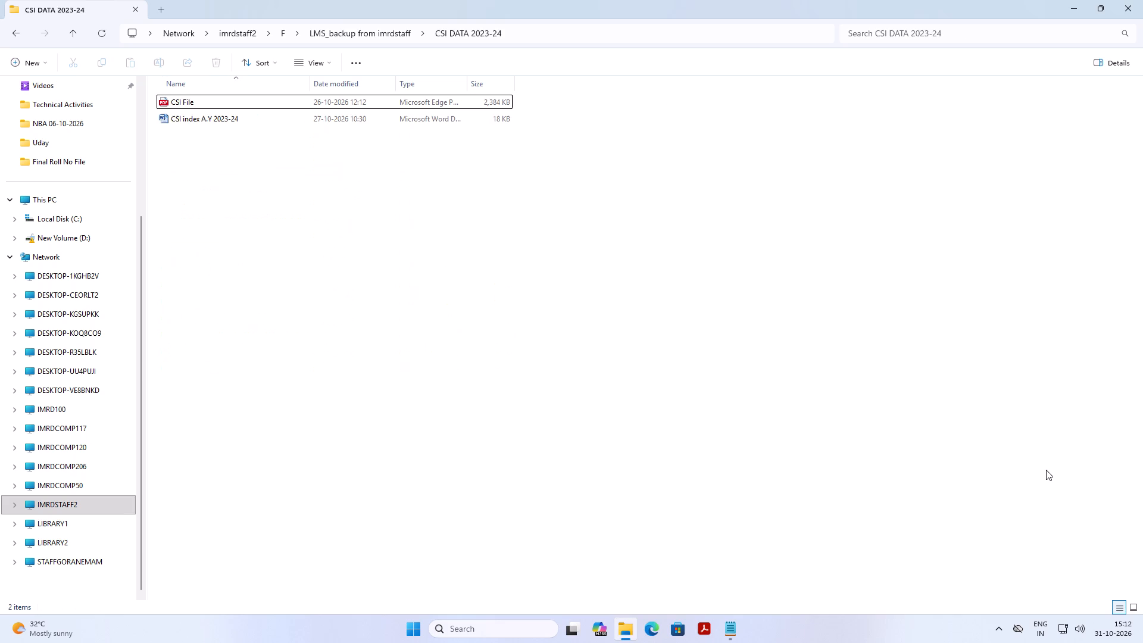
{"action": "key", "text": "Down"}
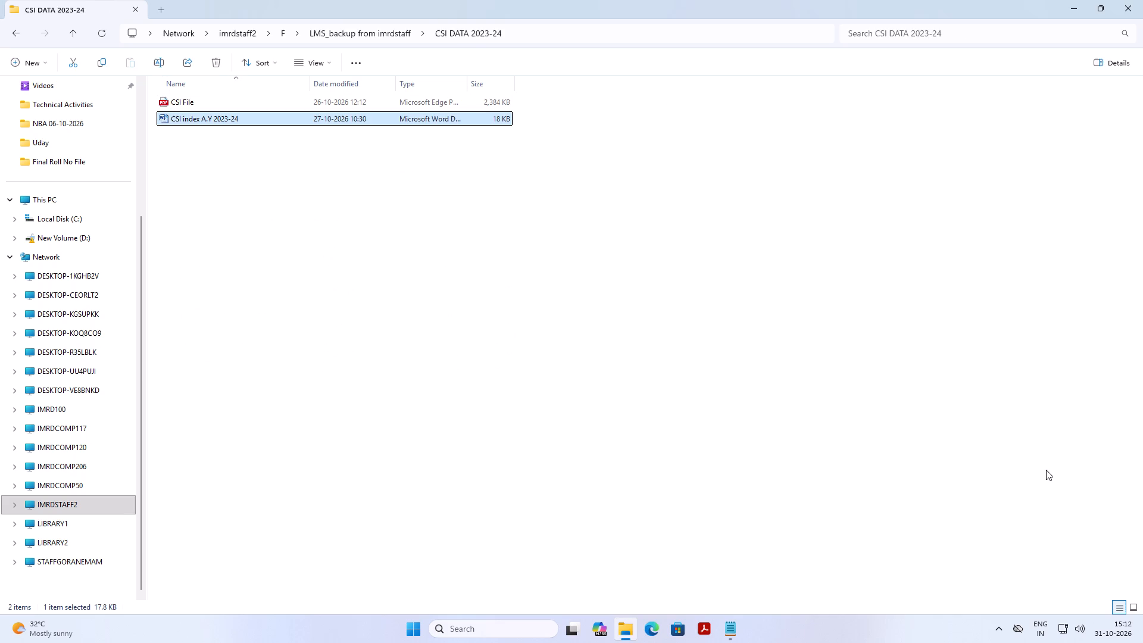
{"action": "key", "text": "BackSpace"}
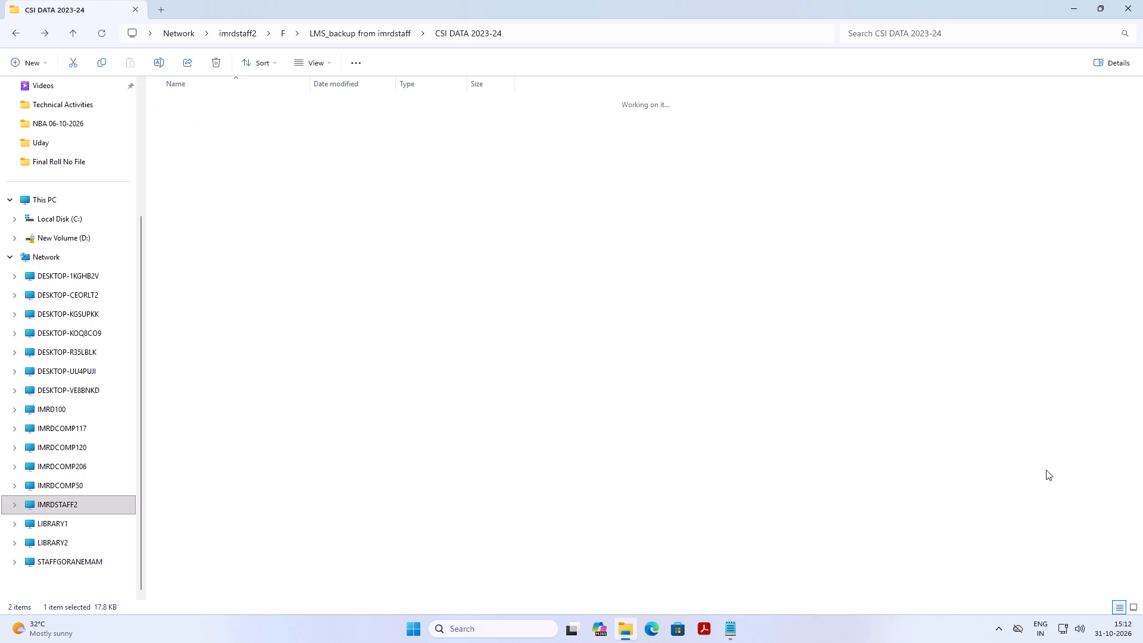
Open the NBA CSP criteria 2 folder inside the LMS backup.
{"action": "key", "text": "Down"}
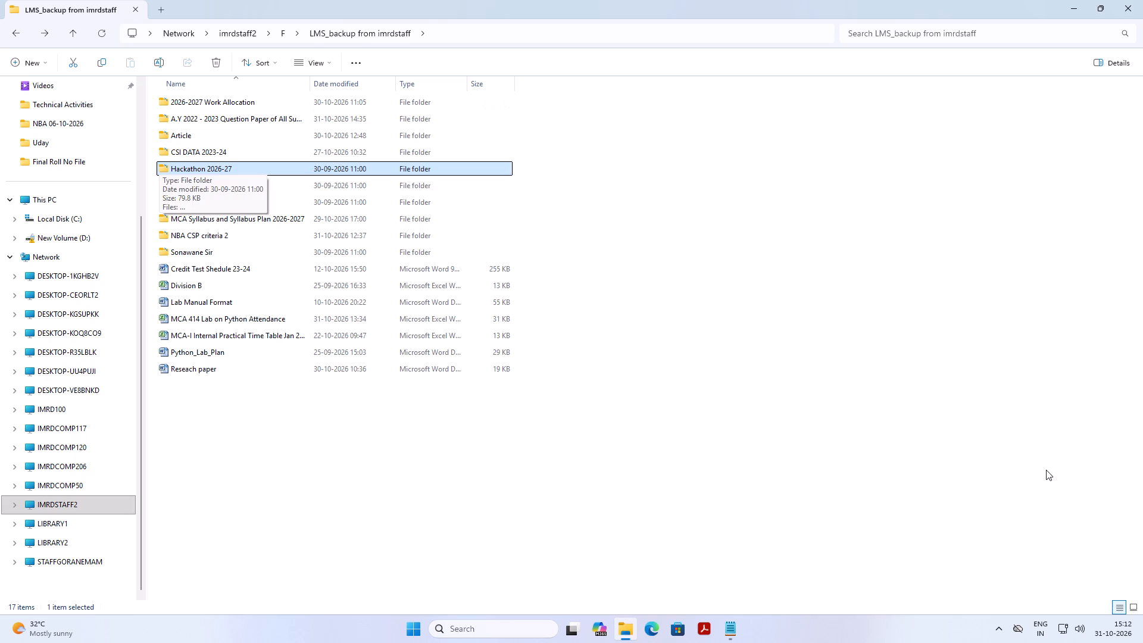
{"action": "key", "text": "Down"}
{"action": "key", "text": "Down"}
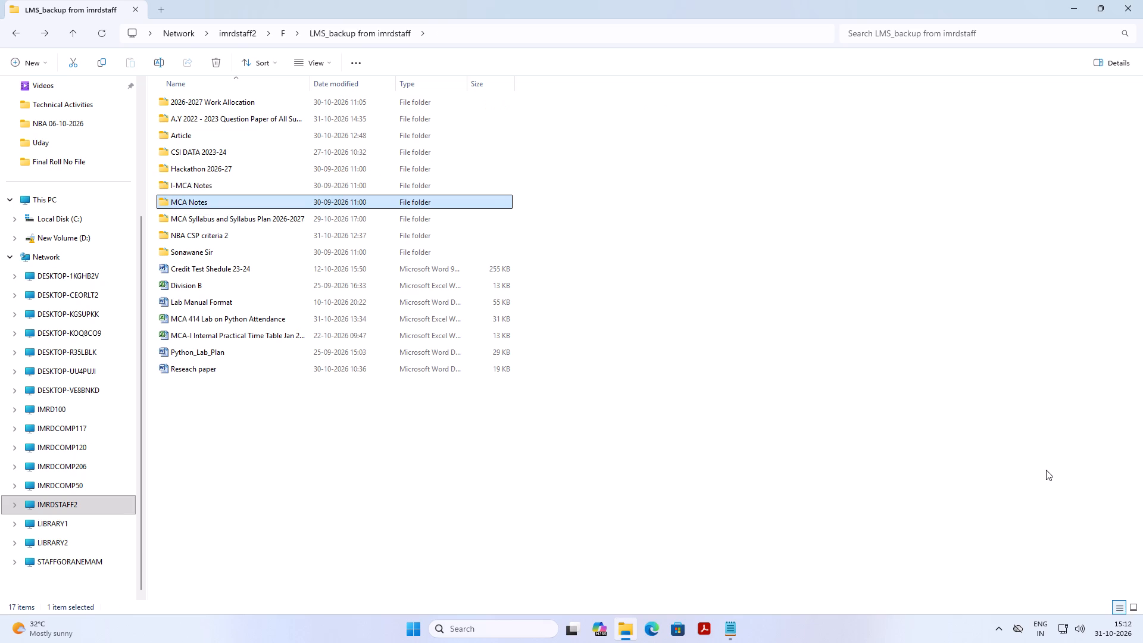
{"action": "key", "text": "Down"}
{"action": "key", "text": "Down"}
{"action": "key", "text": "Return"}
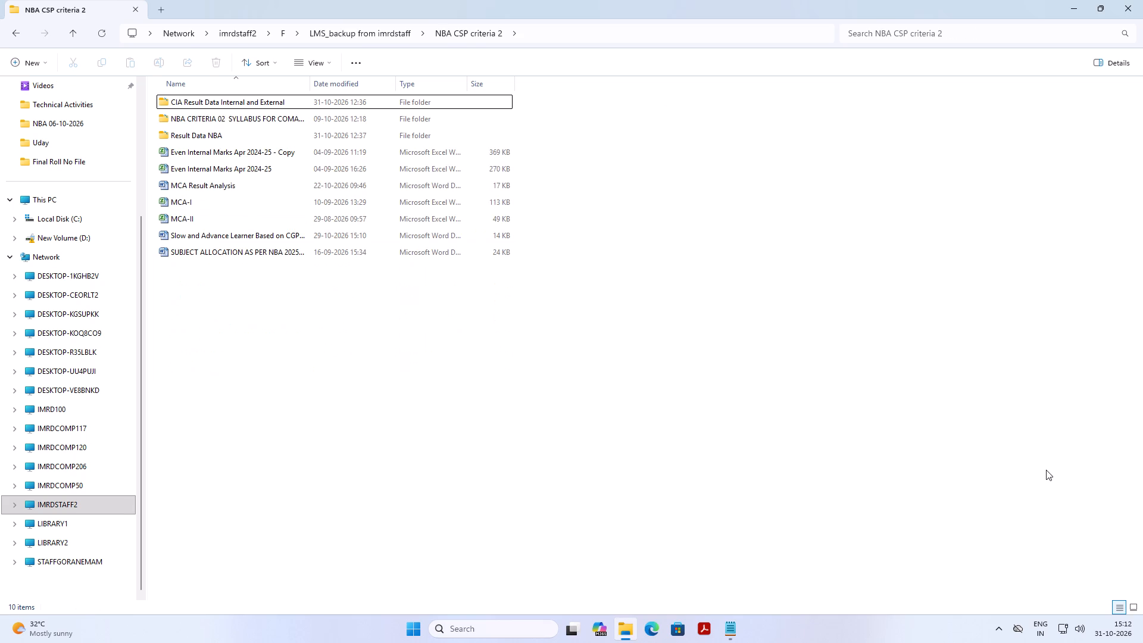
Check the files in the Result Data NBA folder and return to NBA CSP criteria 2.
{"action": "key", "text": "Down"}
{"action": "key", "text": "Down"}
{"action": "key", "text": "Return"}
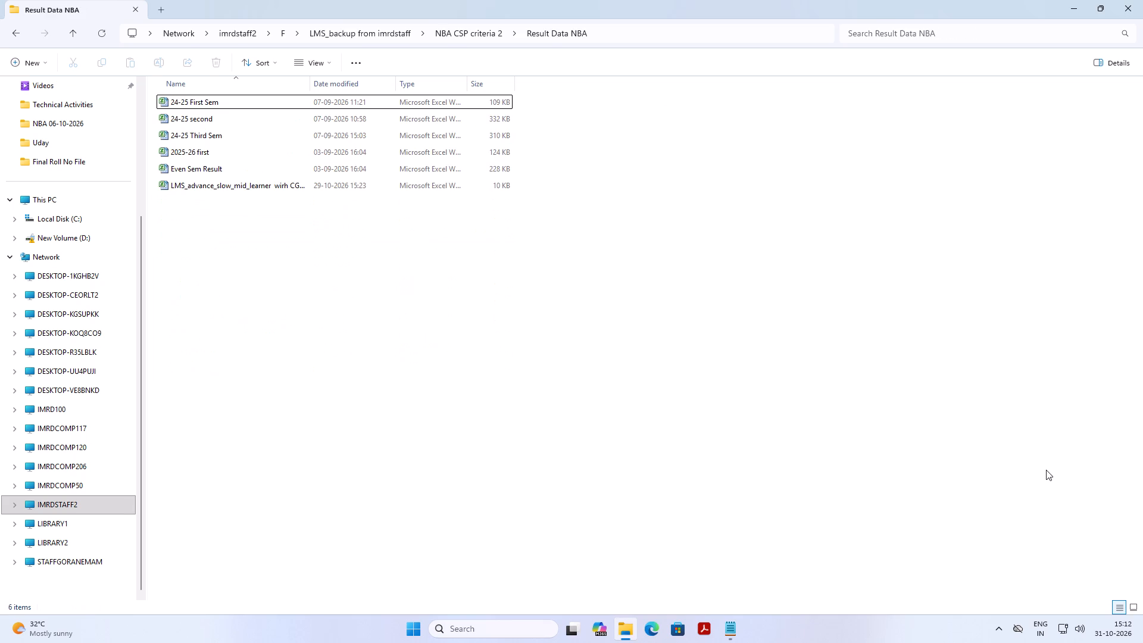
{"action": "key", "text": "BackSpace"}
Open the Result Statistics Data sem 1 CIA document from CIA Result Data Internal and External, subfolder CIA MCA-I 2023-24.
{"action": "key", "text": "Up"}
{"action": "key", "text": "Up"}
{"action": "key", "text": "Return"}
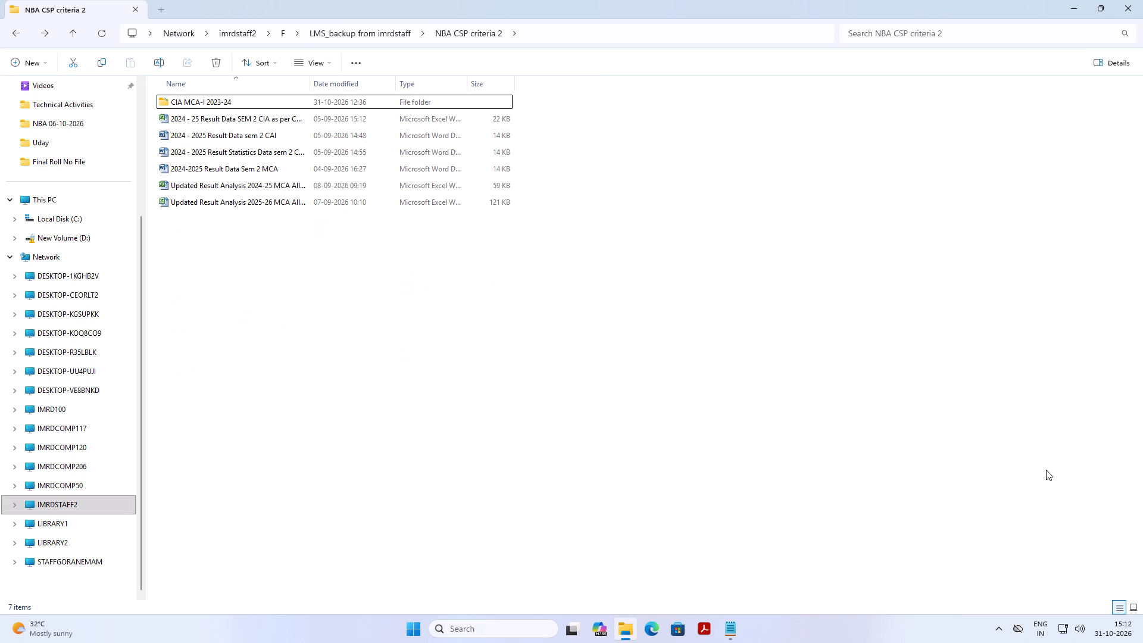
{"action": "key", "text": "Down"}
{"action": "key", "text": "Up"}
{"action": "key", "text": "Return"}
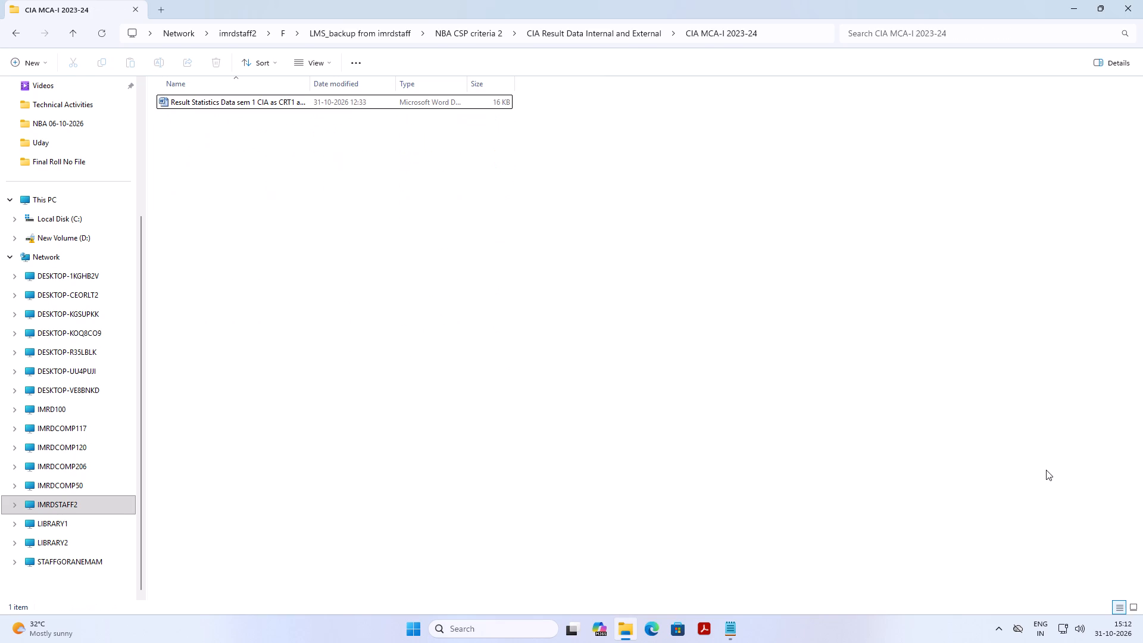
{"action": "key", "text": "Down"}
{"action": "key", "text": "BackSpace"}
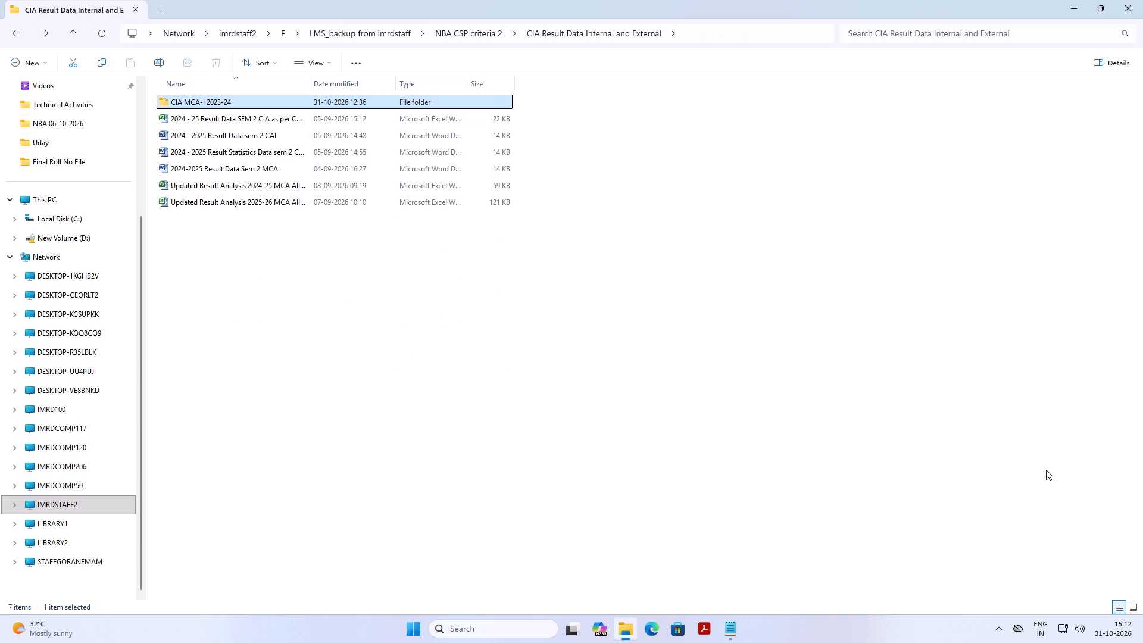
{"action": "key", "text": "Return"}
{"action": "key", "text": "Down"}
{"action": "key", "text": "Return"}
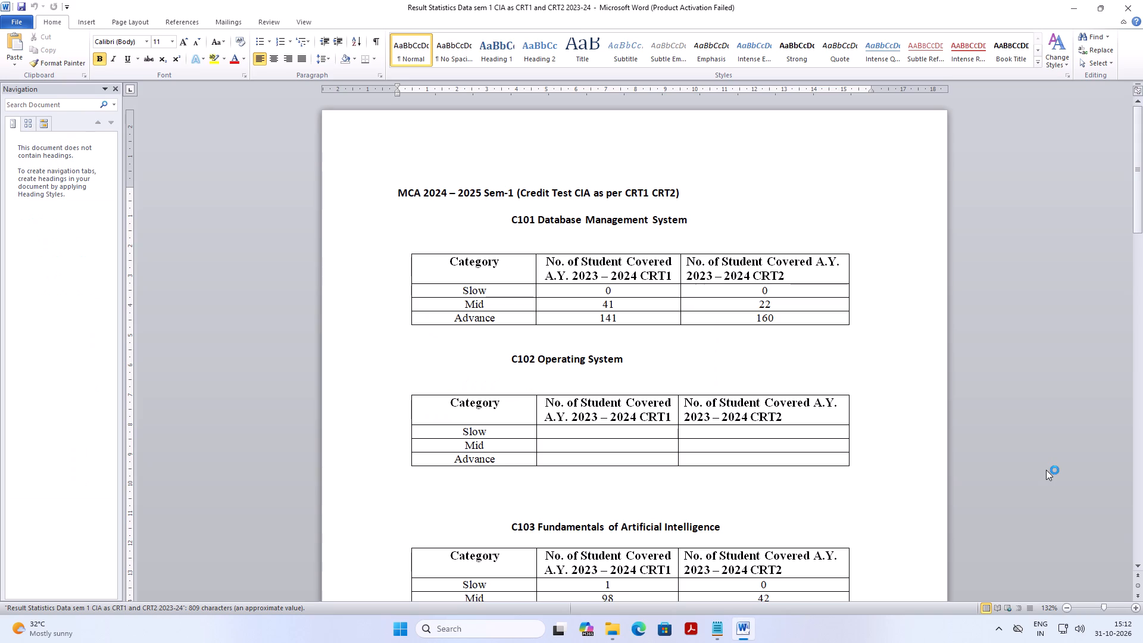
{"action": "key", "text": "space"}
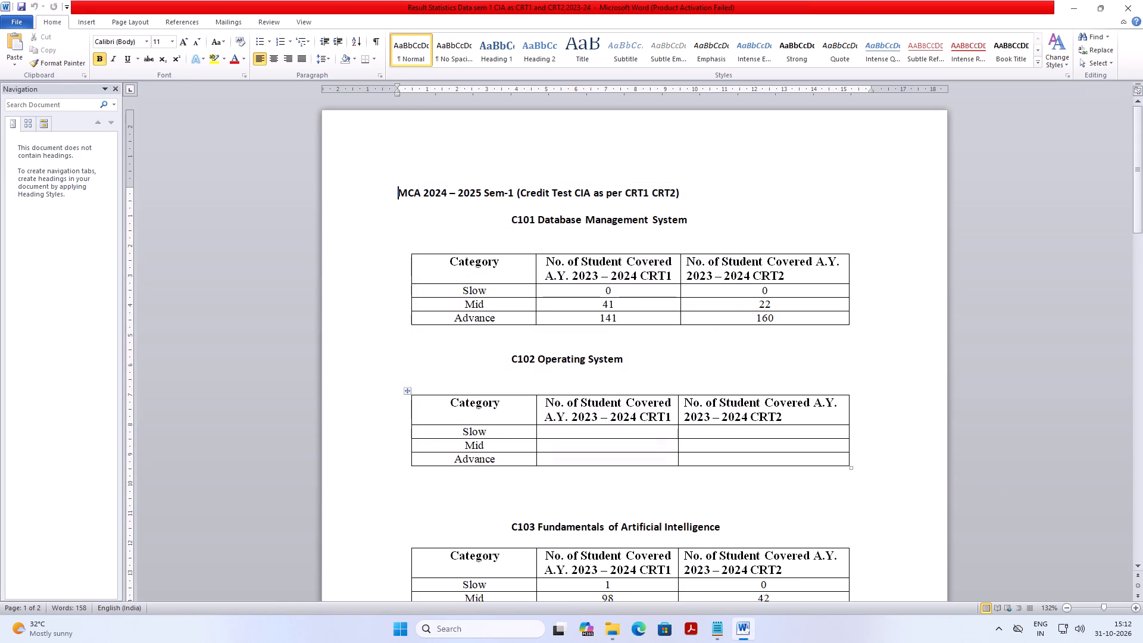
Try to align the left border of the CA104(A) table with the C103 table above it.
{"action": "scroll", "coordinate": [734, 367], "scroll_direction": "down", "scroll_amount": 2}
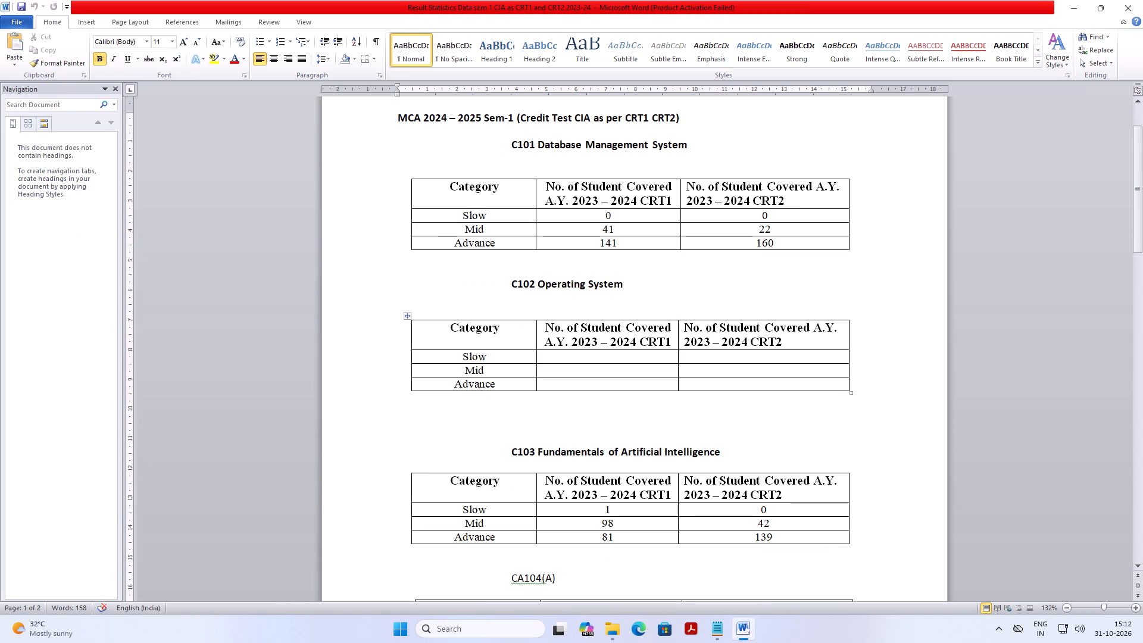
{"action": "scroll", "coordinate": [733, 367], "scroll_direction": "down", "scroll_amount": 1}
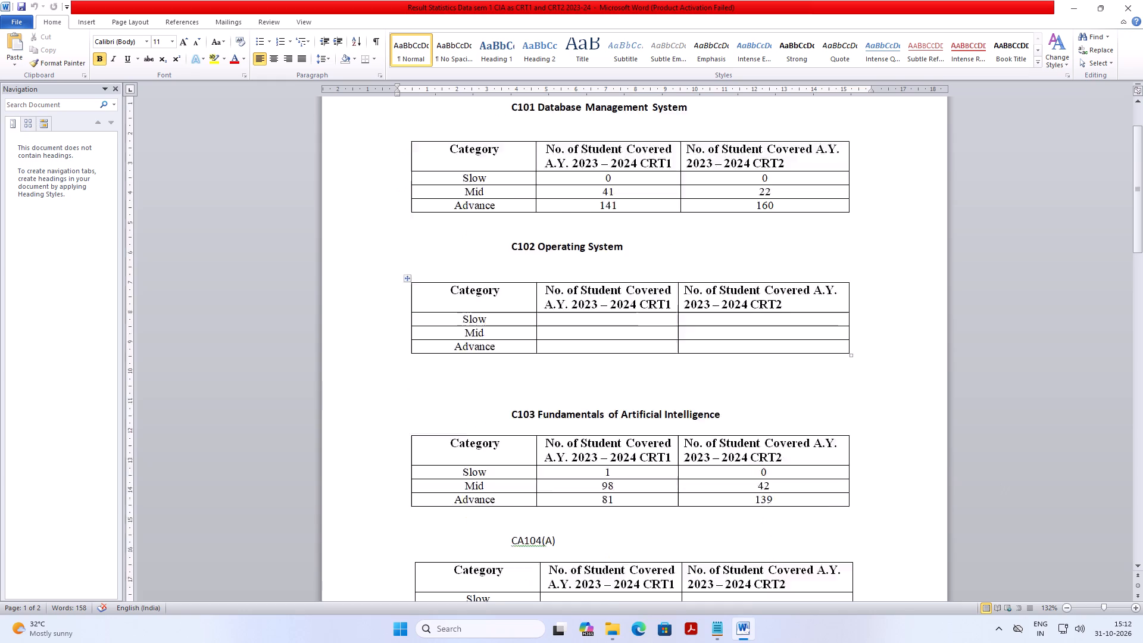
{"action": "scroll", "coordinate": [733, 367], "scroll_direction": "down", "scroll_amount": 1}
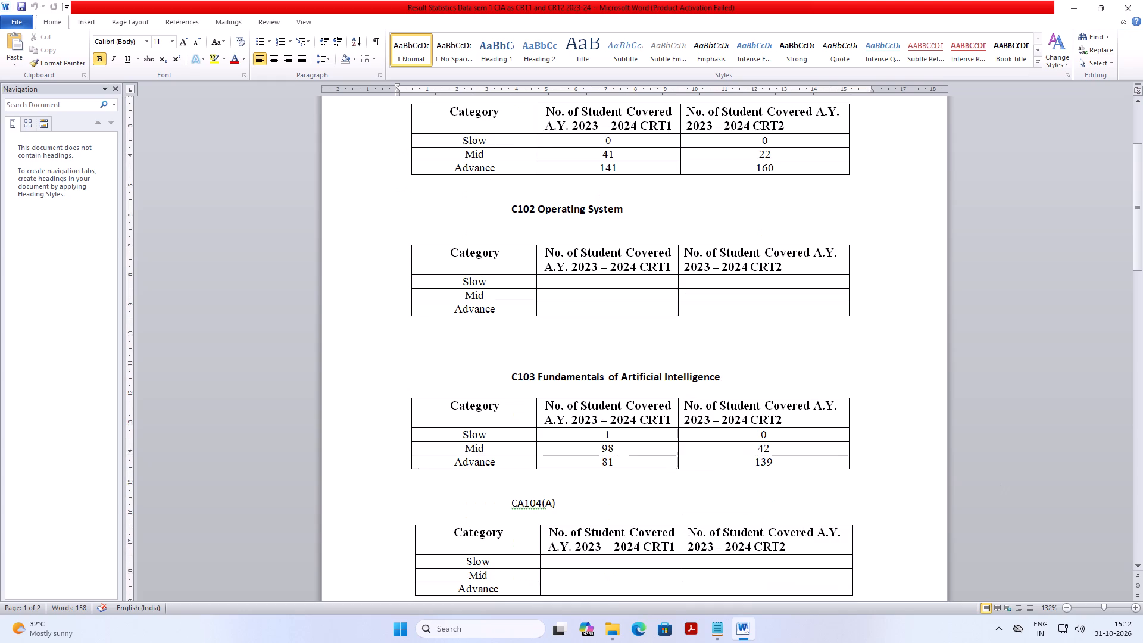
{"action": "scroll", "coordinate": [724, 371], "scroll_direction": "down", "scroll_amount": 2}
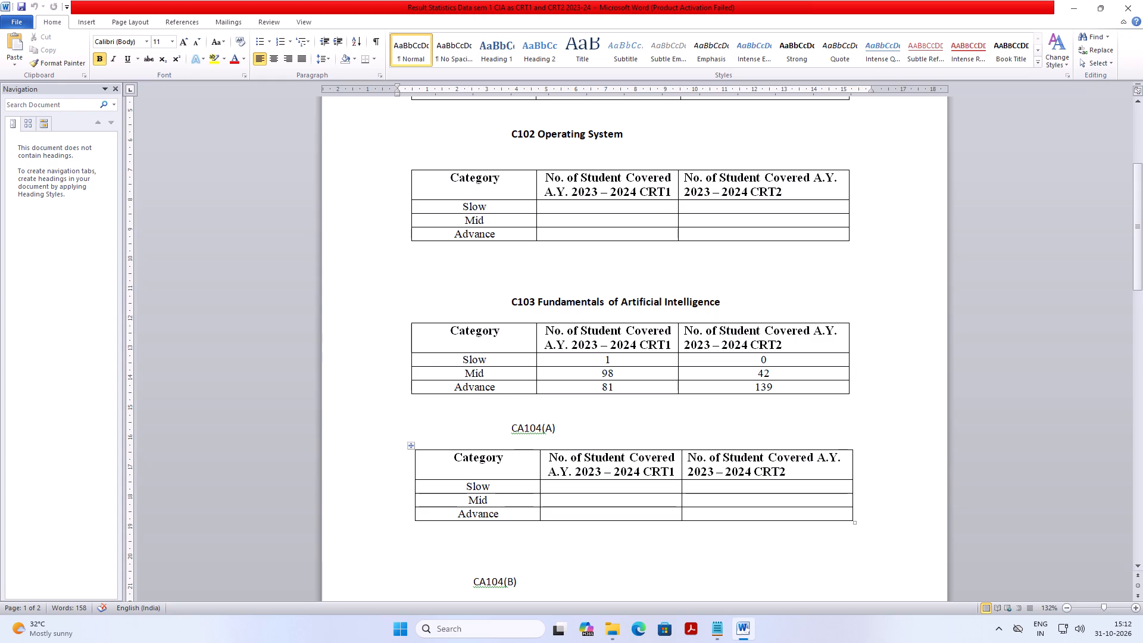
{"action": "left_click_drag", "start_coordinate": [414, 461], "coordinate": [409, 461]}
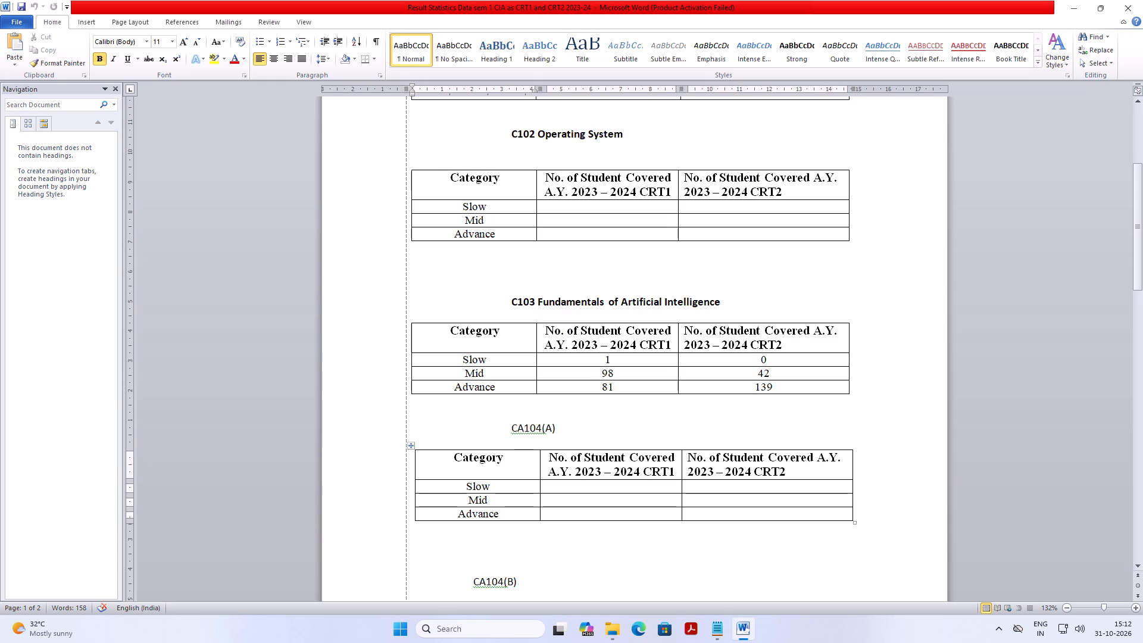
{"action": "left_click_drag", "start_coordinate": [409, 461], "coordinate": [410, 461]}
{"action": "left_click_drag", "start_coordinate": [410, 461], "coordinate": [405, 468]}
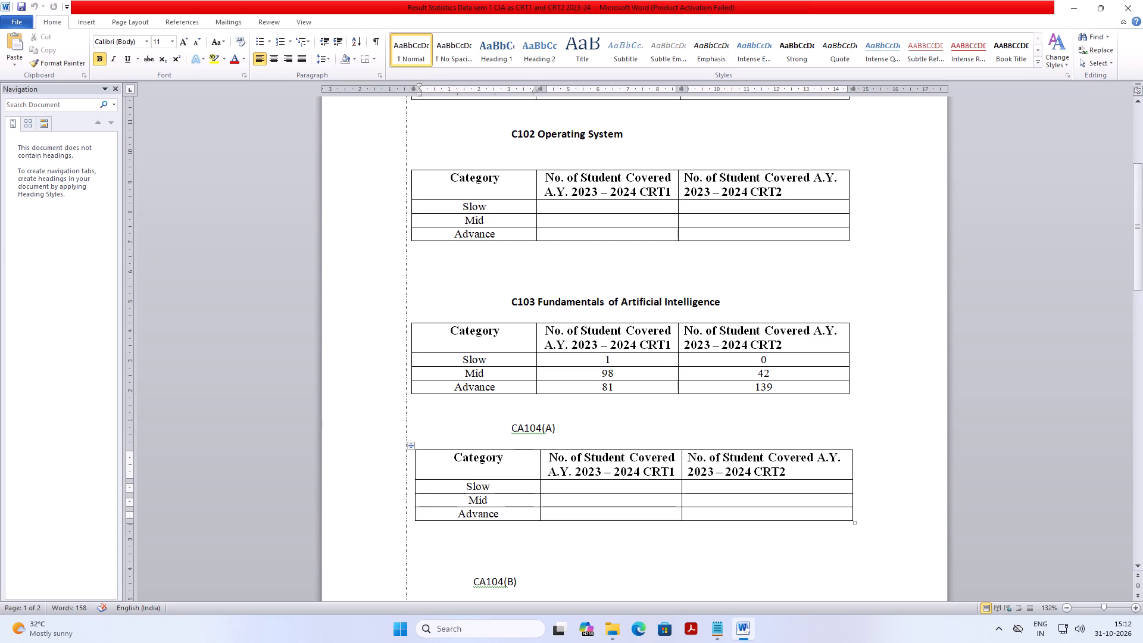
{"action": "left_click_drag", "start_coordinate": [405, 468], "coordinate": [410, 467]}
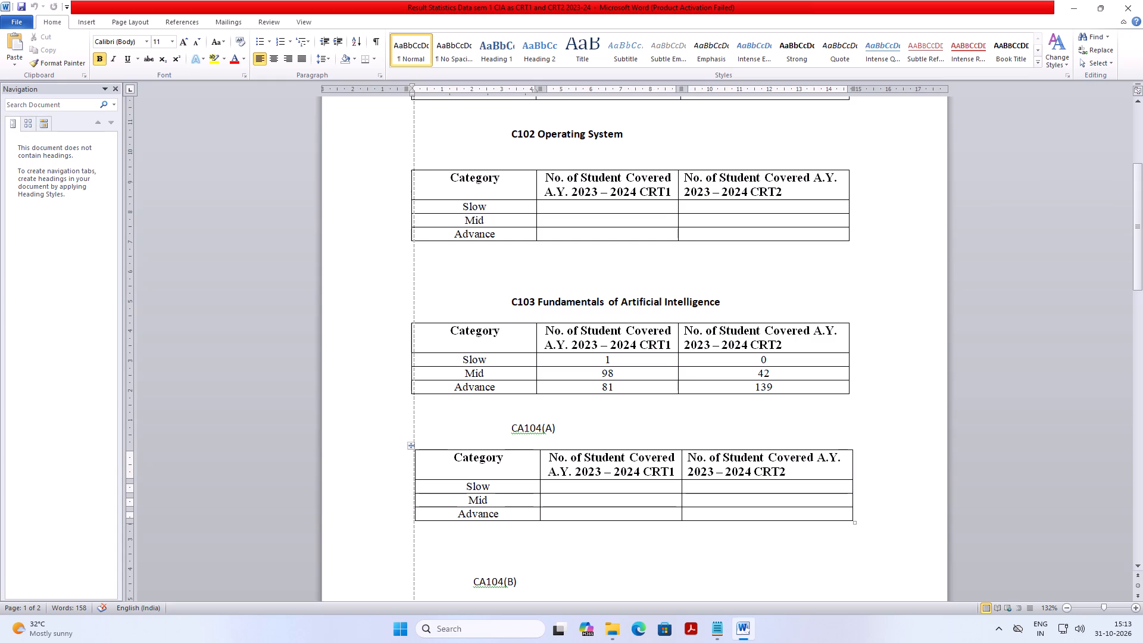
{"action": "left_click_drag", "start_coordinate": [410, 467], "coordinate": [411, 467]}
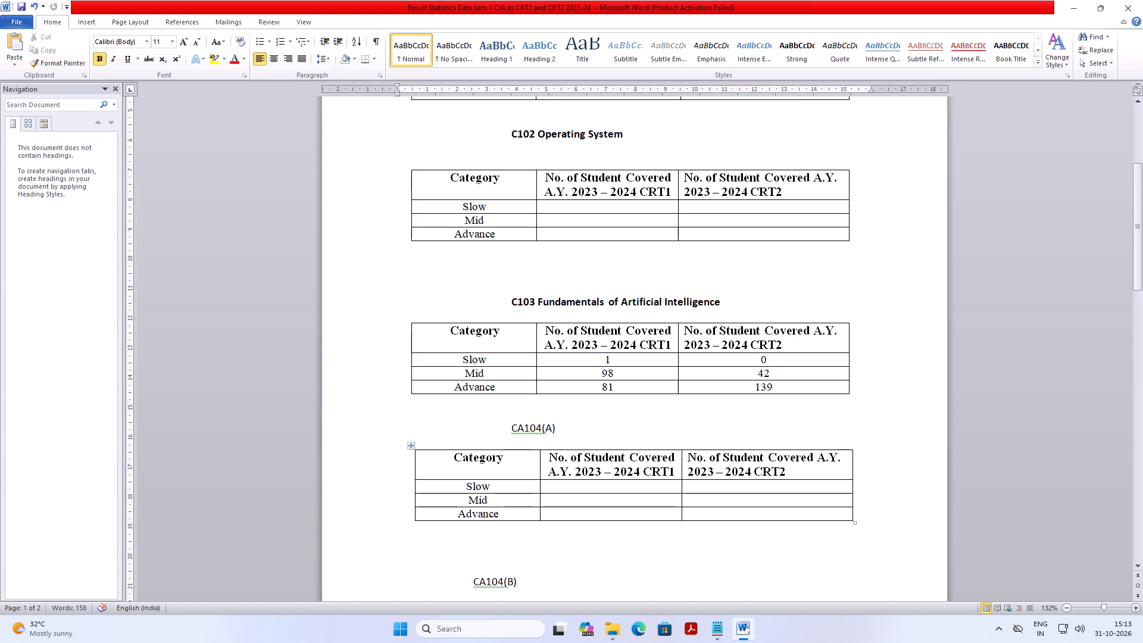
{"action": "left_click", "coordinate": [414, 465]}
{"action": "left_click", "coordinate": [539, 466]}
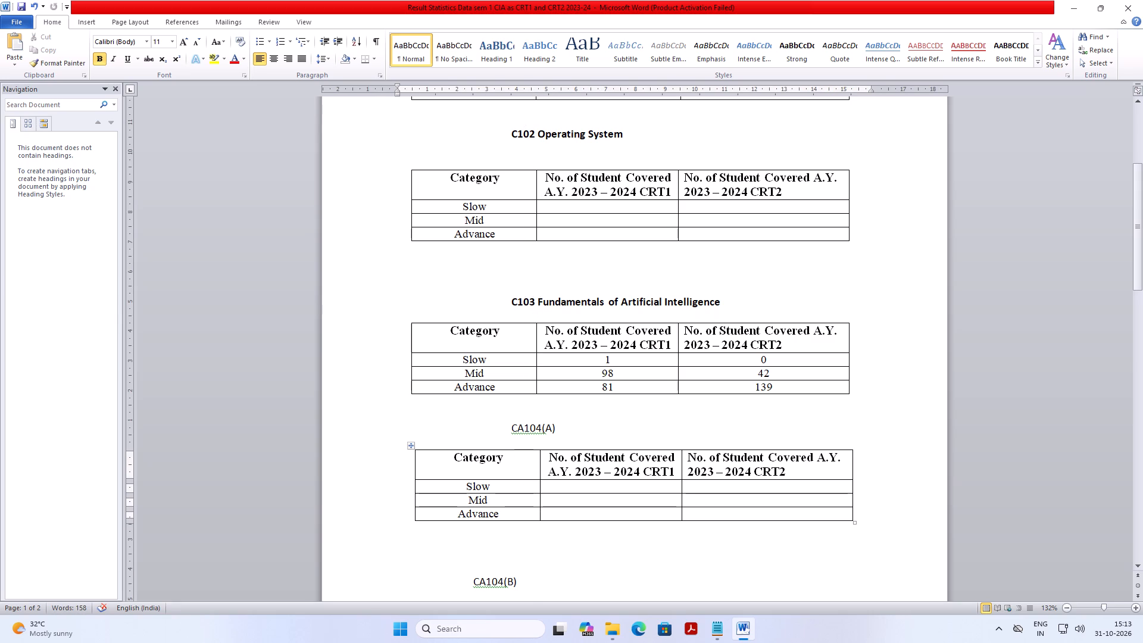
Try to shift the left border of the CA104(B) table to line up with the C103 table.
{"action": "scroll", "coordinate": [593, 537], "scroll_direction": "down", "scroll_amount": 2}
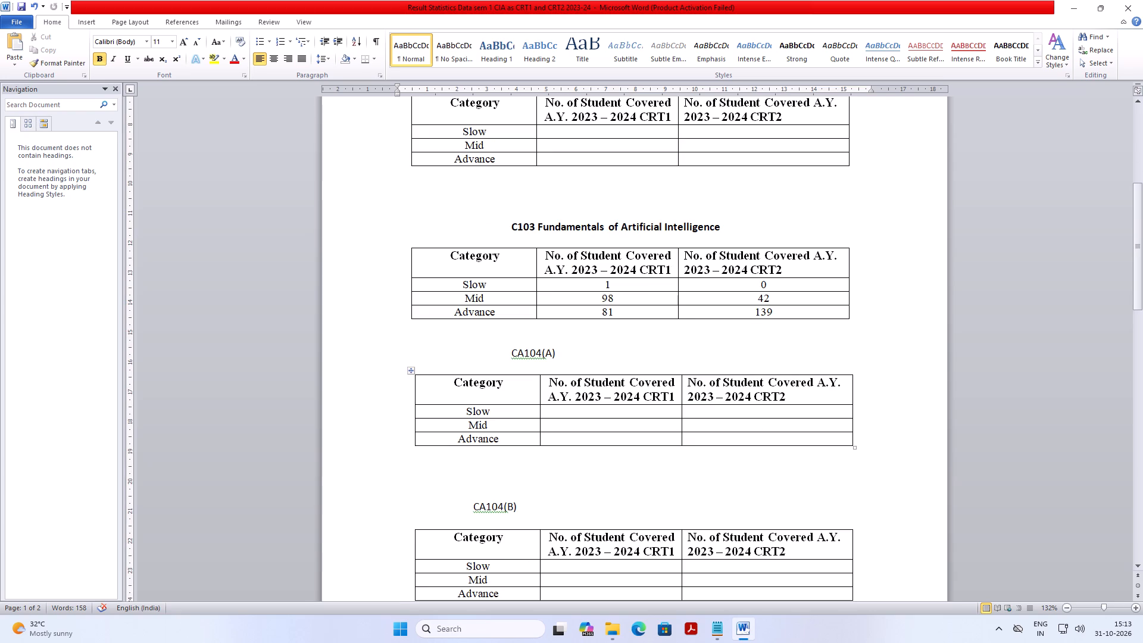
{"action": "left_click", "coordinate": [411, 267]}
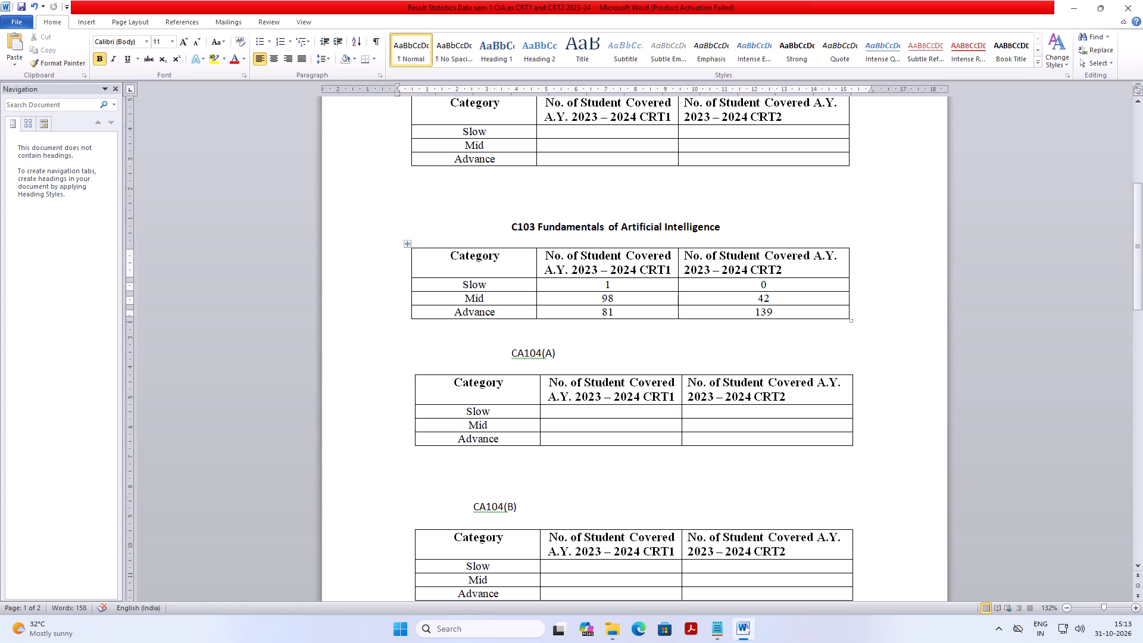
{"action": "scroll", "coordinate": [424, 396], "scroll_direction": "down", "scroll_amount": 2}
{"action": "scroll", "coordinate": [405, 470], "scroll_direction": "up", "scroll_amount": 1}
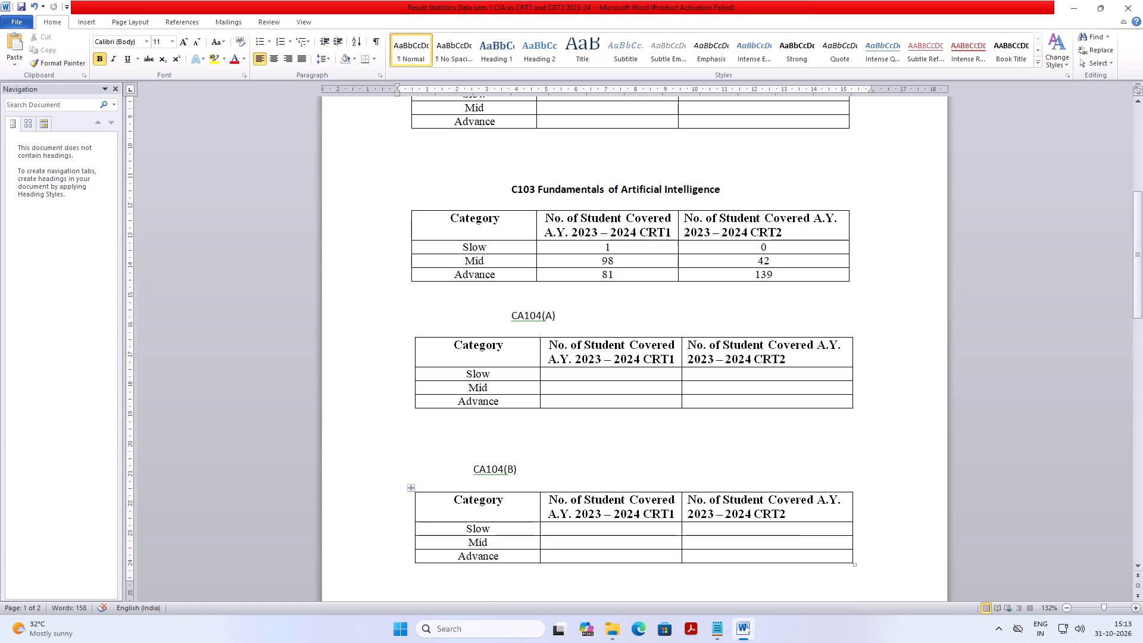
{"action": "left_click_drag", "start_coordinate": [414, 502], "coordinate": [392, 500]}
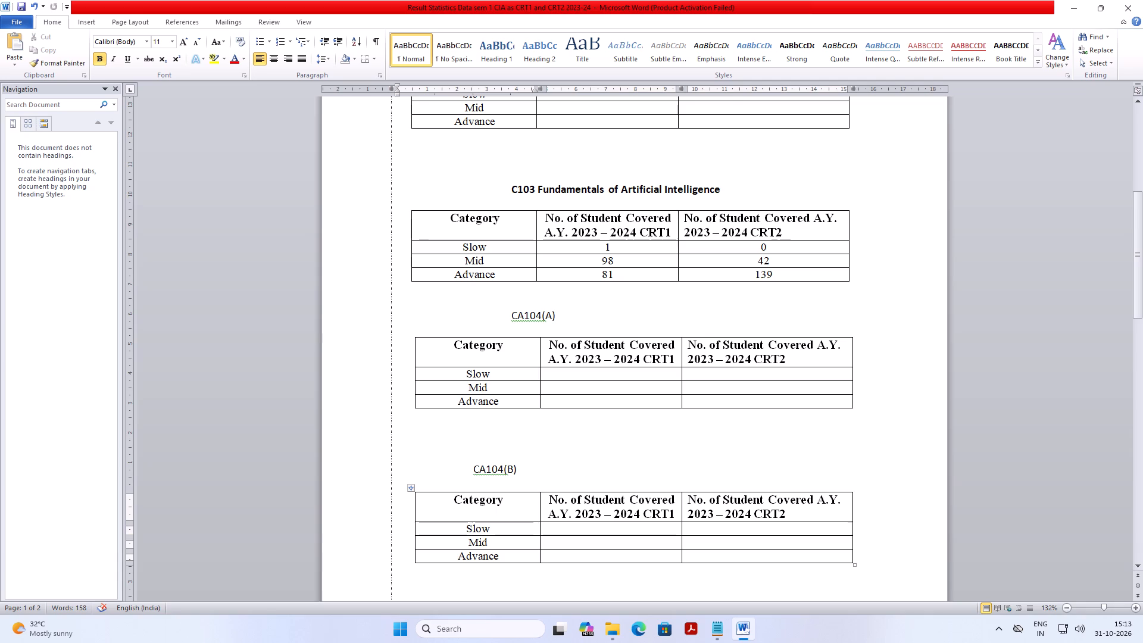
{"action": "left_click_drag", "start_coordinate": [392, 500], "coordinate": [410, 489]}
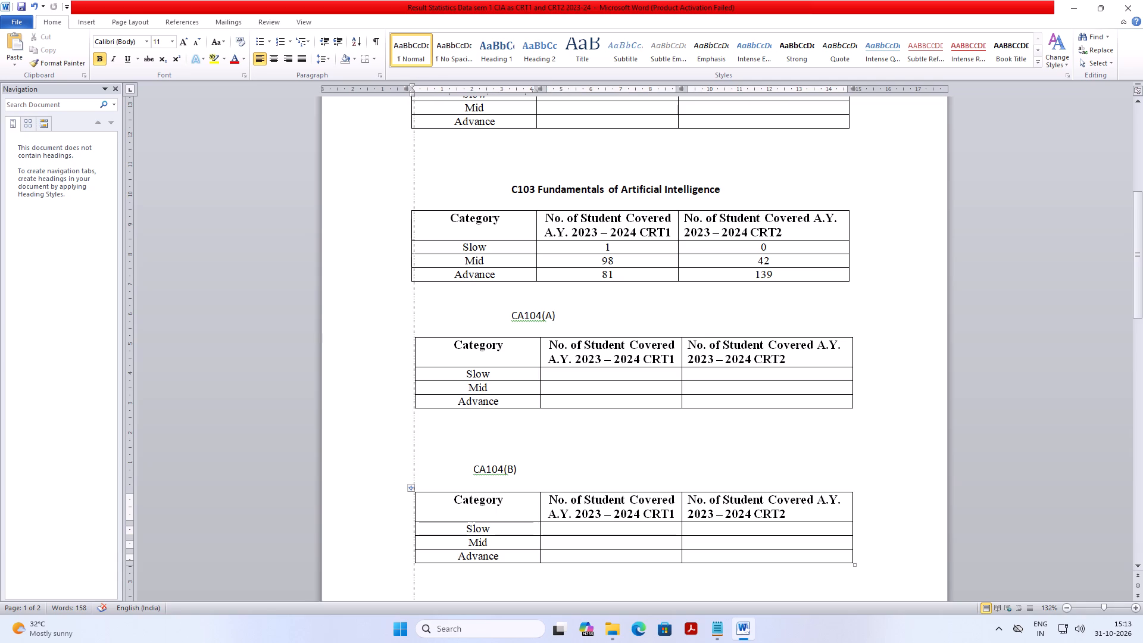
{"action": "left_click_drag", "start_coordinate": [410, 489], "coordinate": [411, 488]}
Adjust the CA105(A) table's outer borders and column dividers to line up with the CA104(B) table above it.
{"action": "scroll", "coordinate": [411, 488], "scroll_direction": "down", "scroll_amount": 1}
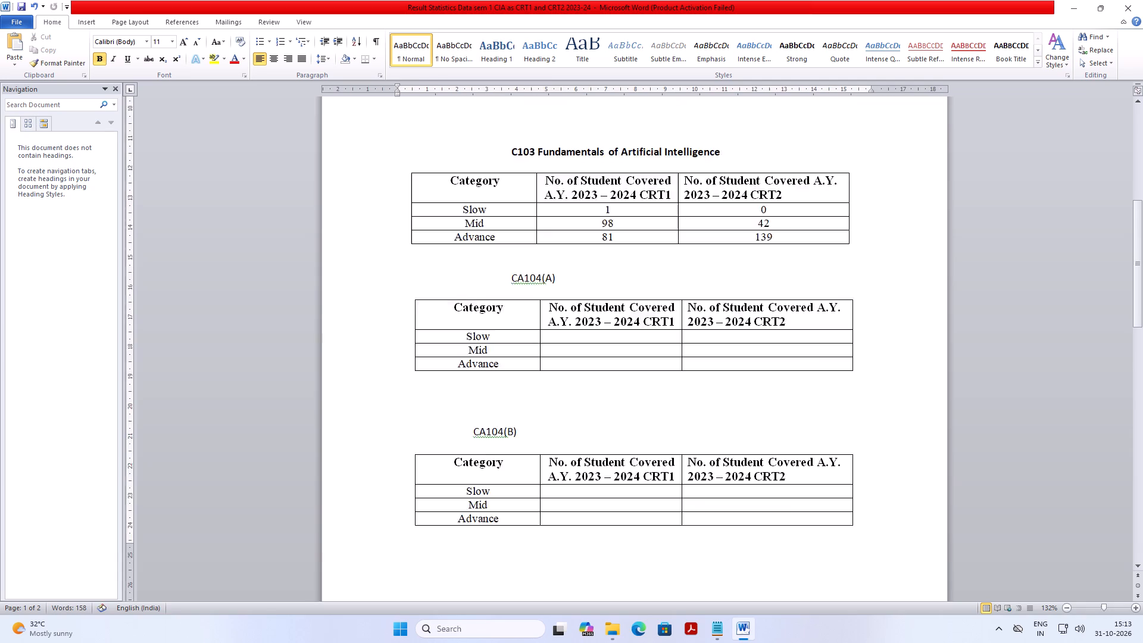
{"action": "scroll", "coordinate": [411, 488], "scroll_direction": "down", "scroll_amount": 7}
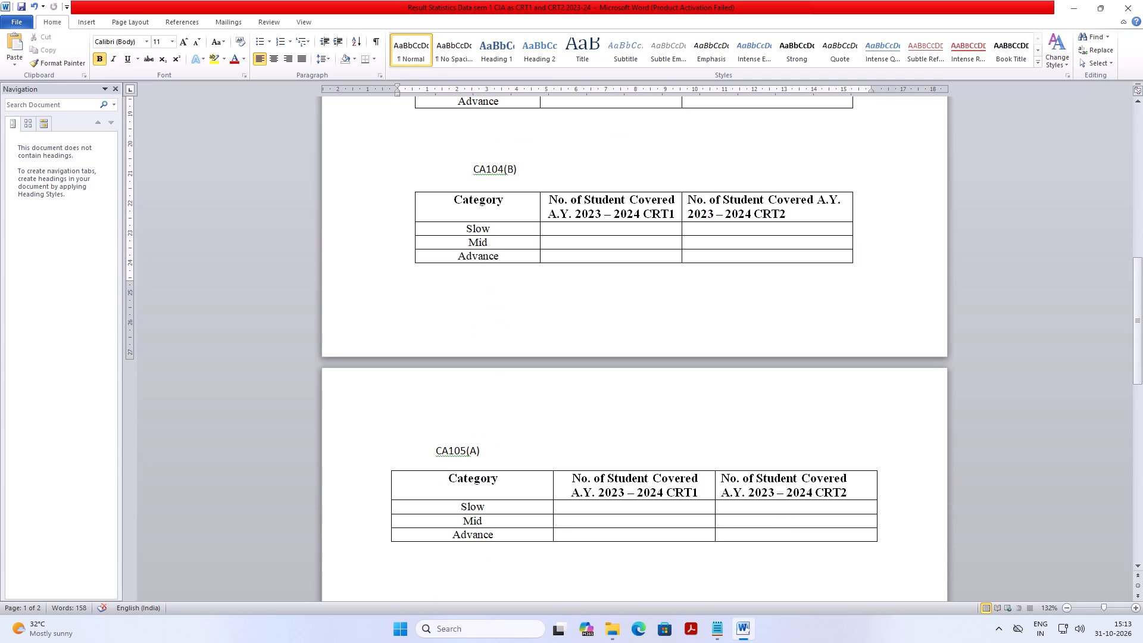
{"action": "left_click_drag", "start_coordinate": [391, 484], "coordinate": [414, 484]}
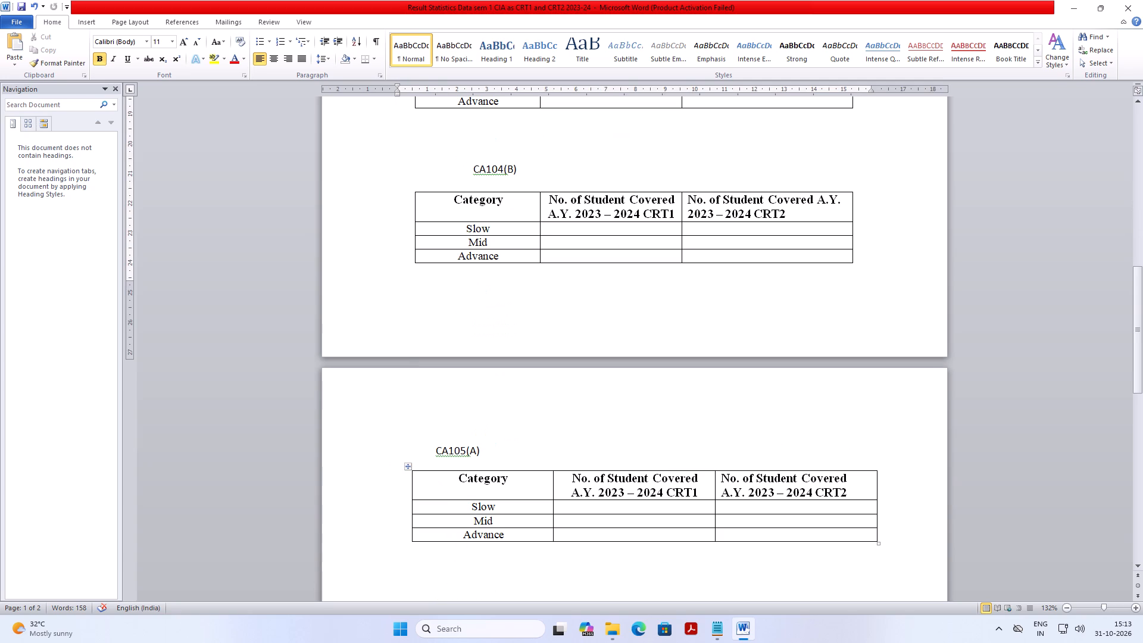
{"action": "left_click_drag", "start_coordinate": [551, 489], "coordinate": [542, 492]}
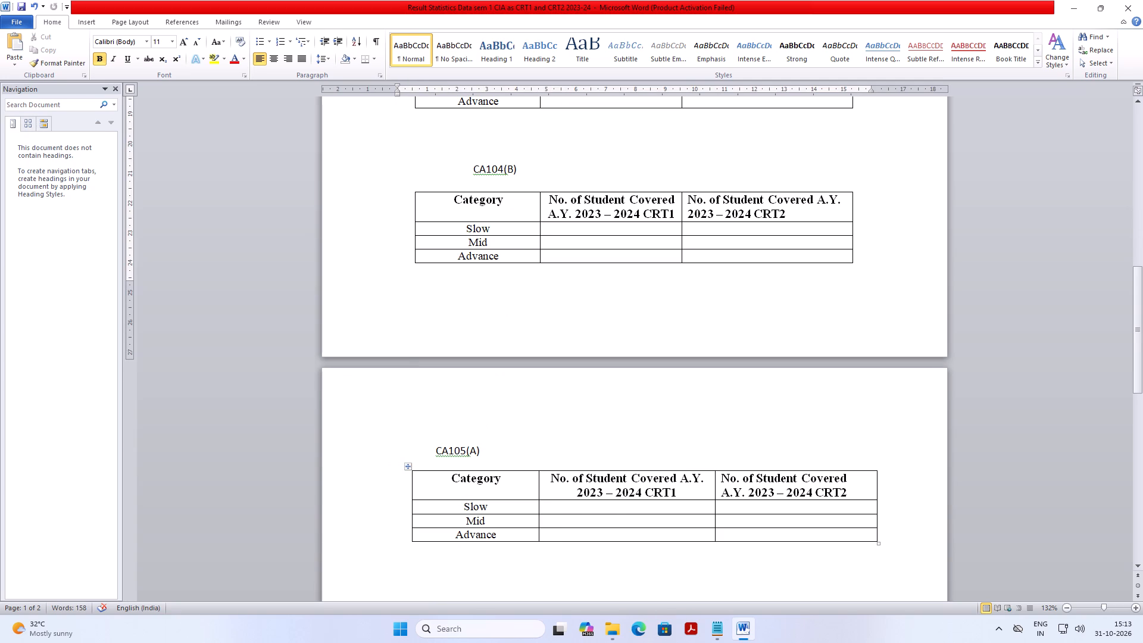
{"action": "left_click_drag", "start_coordinate": [714, 484], "coordinate": [686, 486]}
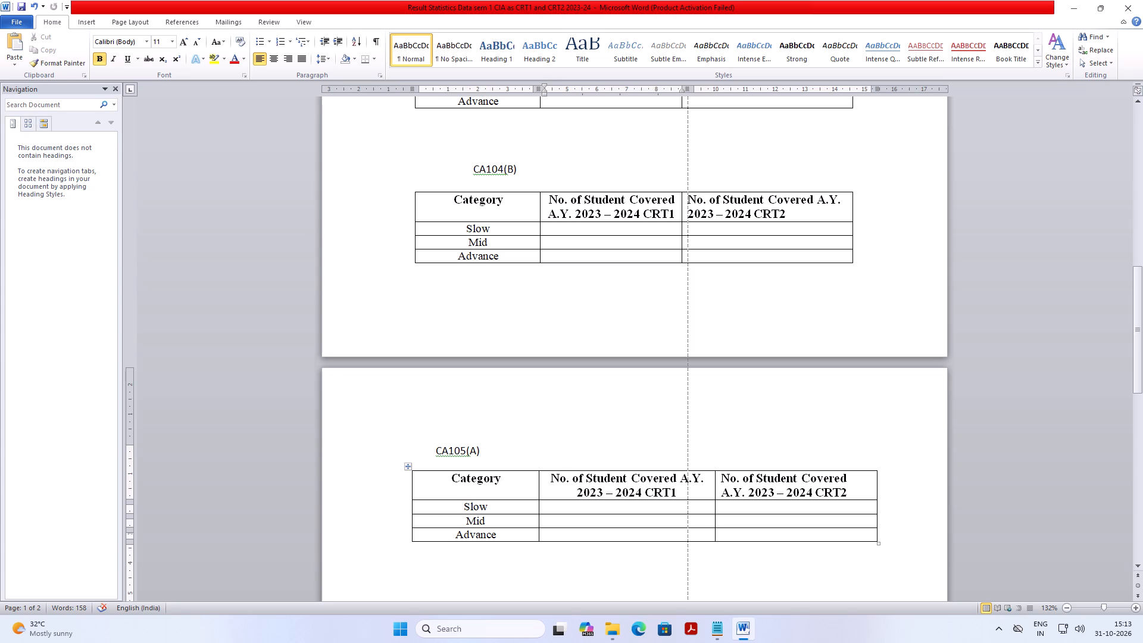
{"action": "left_click_drag", "start_coordinate": [686, 486], "coordinate": [677, 488]}
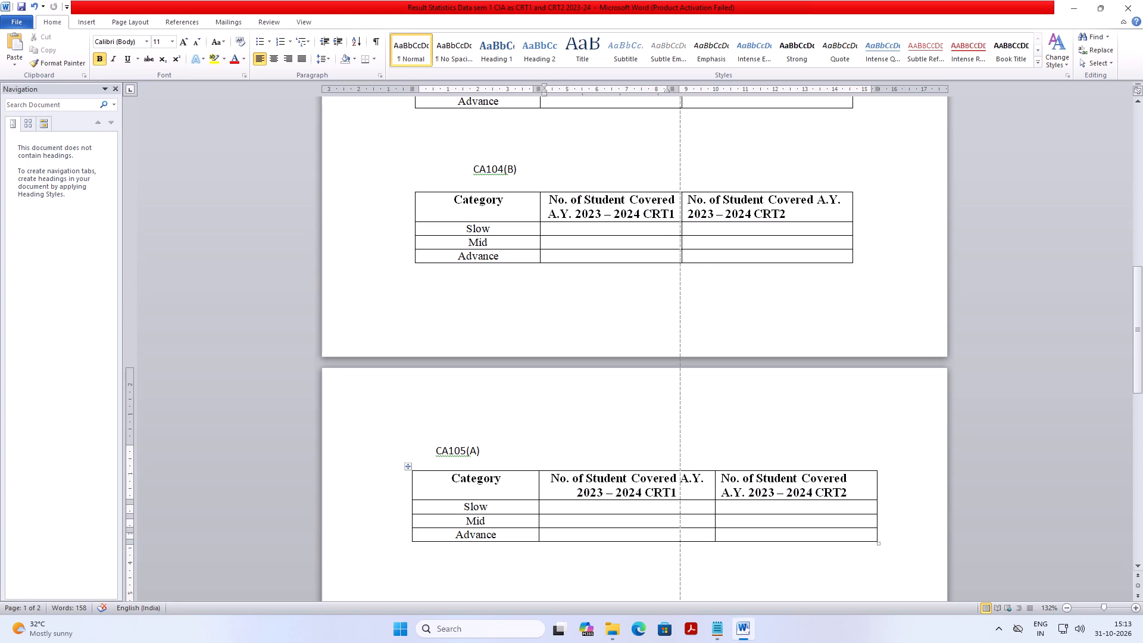
{"action": "left_click_drag", "start_coordinate": [677, 488], "coordinate": [677, 488]}
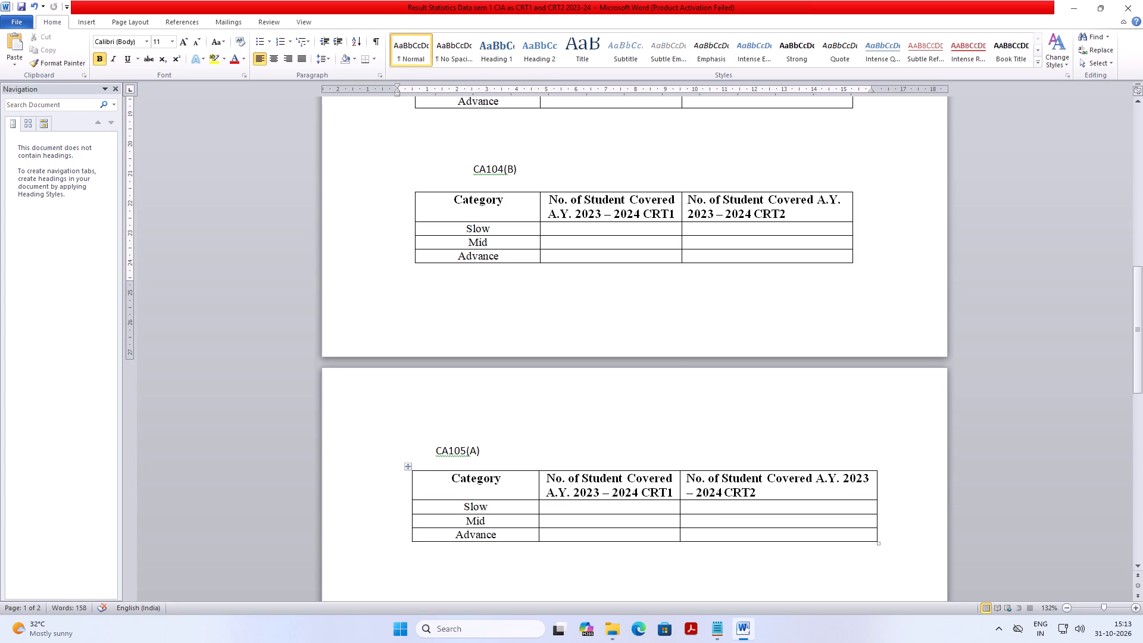
{"action": "left_click_drag", "start_coordinate": [876, 481], "coordinate": [862, 481]}
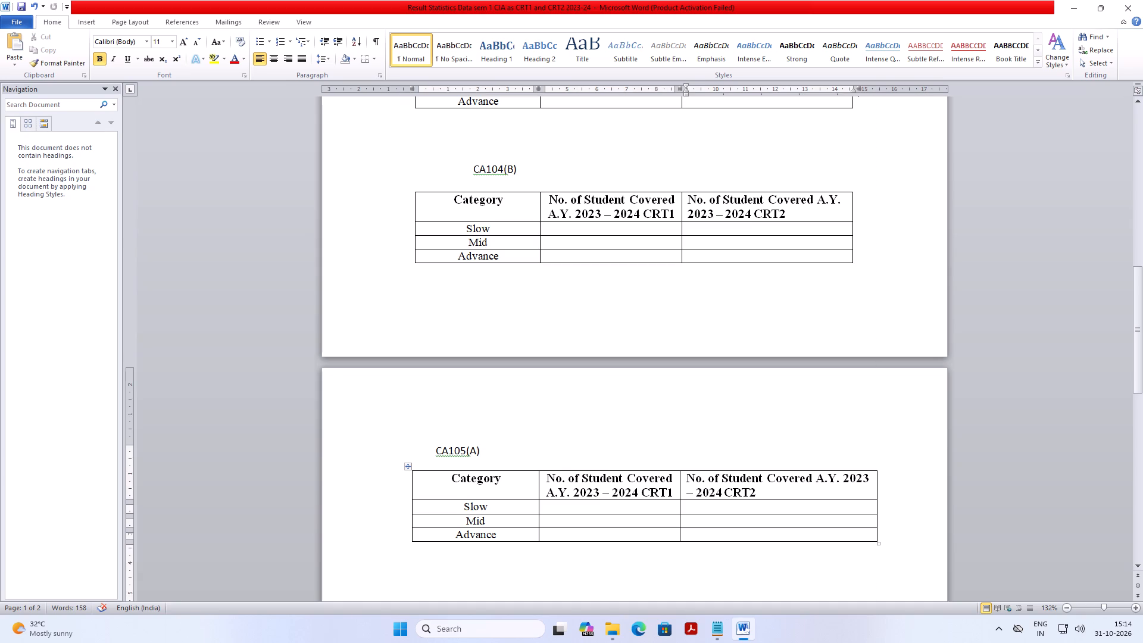
{"action": "left_click_drag", "start_coordinate": [862, 481], "coordinate": [850, 481]}
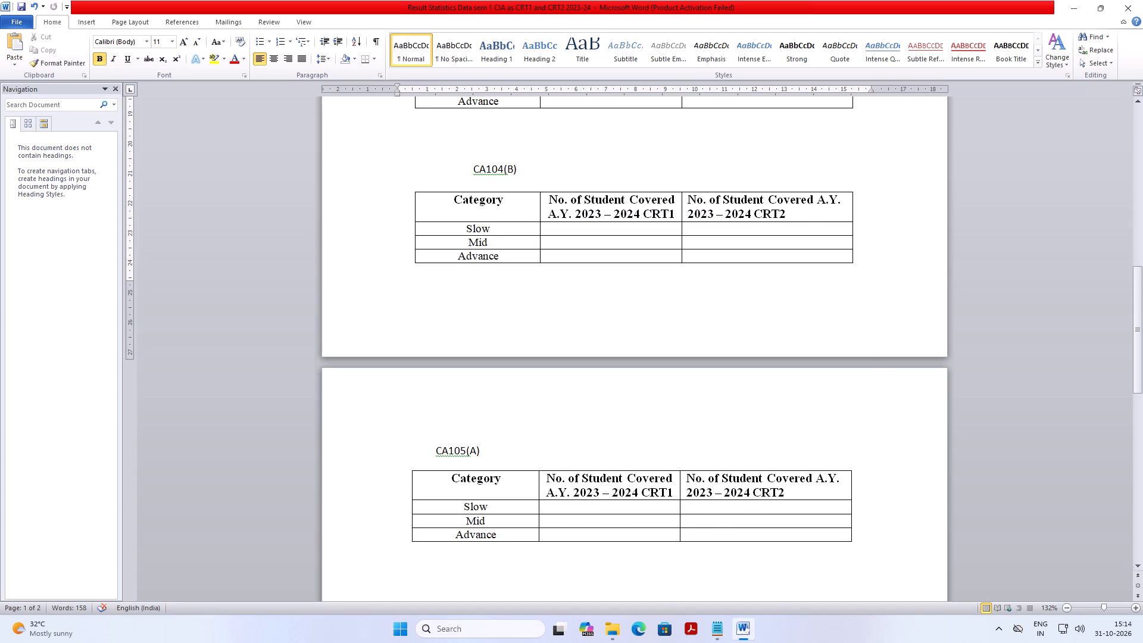
Indent the CA104(B) and CA105(A) headings to line up with the CA104(A) heading, and save the document.
{"action": "scroll", "coordinate": [492, 450], "scroll_direction": "up", "scroll_amount": 7}
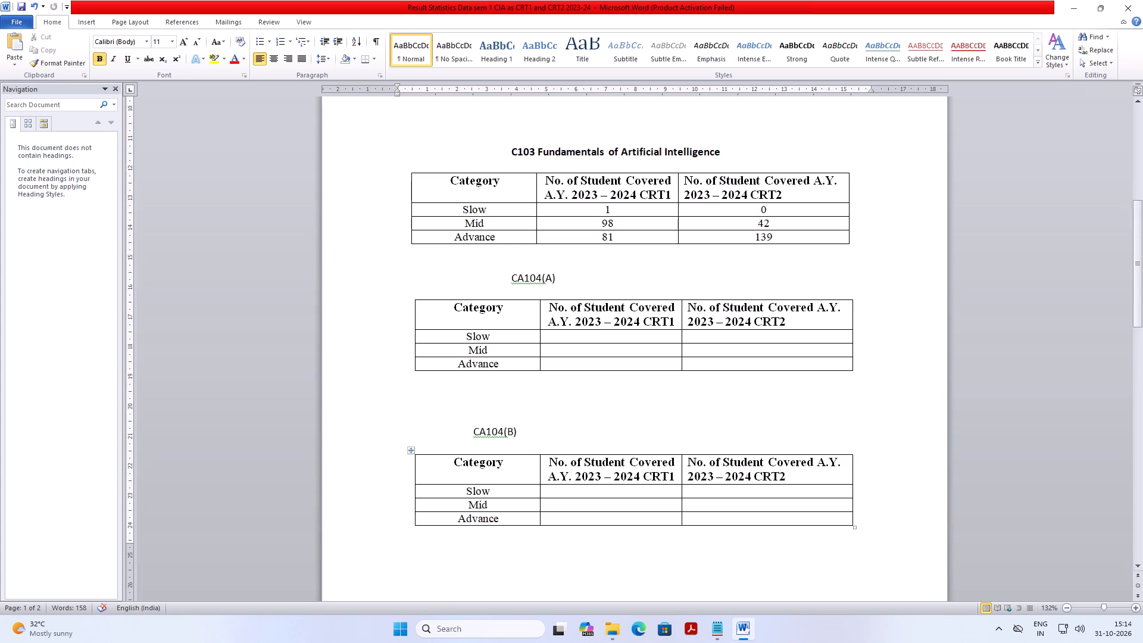
{"action": "left_click", "coordinate": [474, 432]}
{"action": "key", "text": "Tab"}
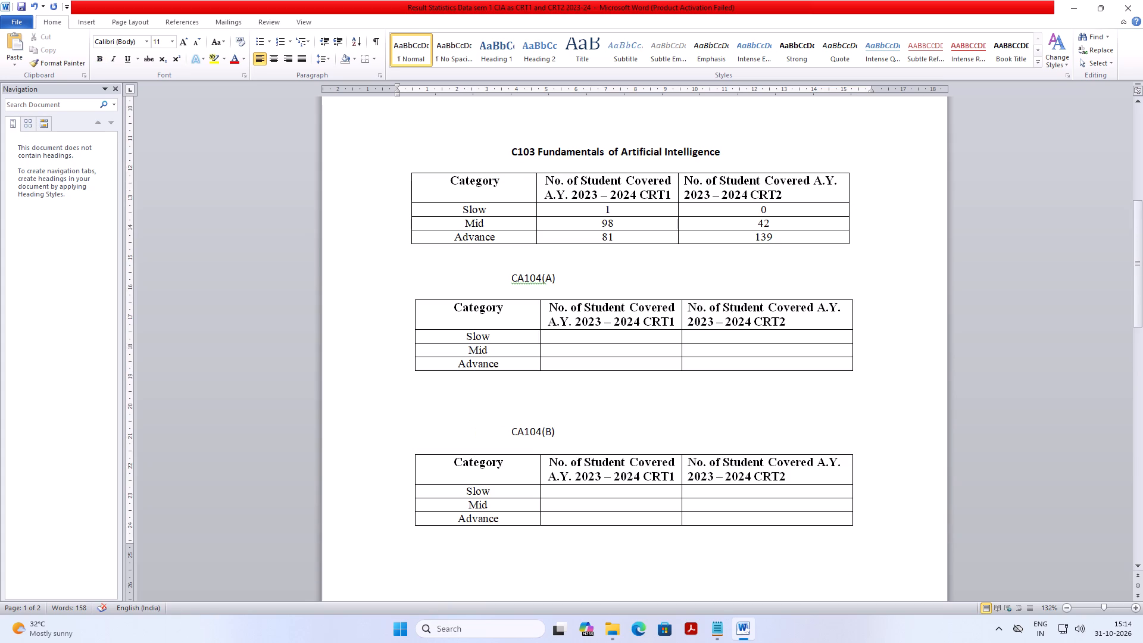
{"action": "left_click", "coordinate": [511, 277]}
{"action": "scroll", "coordinate": [505, 444], "scroll_direction": "down", "scroll_amount": 5}
{"action": "left_click", "coordinate": [434, 527]}
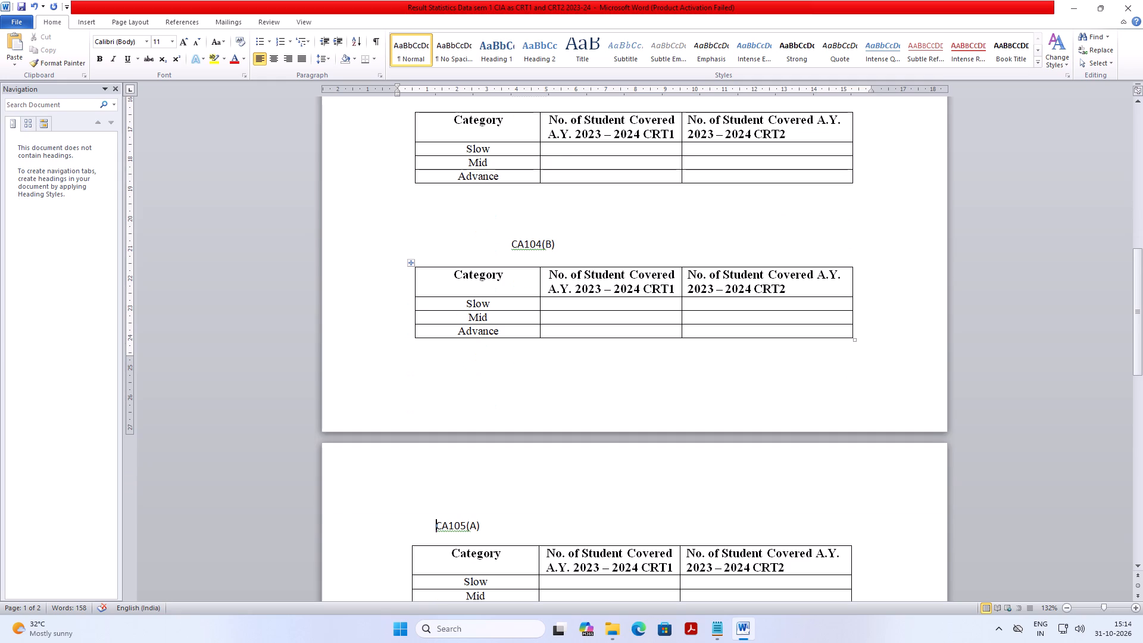
{"action": "key", "text": "Tab"}
{"action": "key", "text": "Tab"}
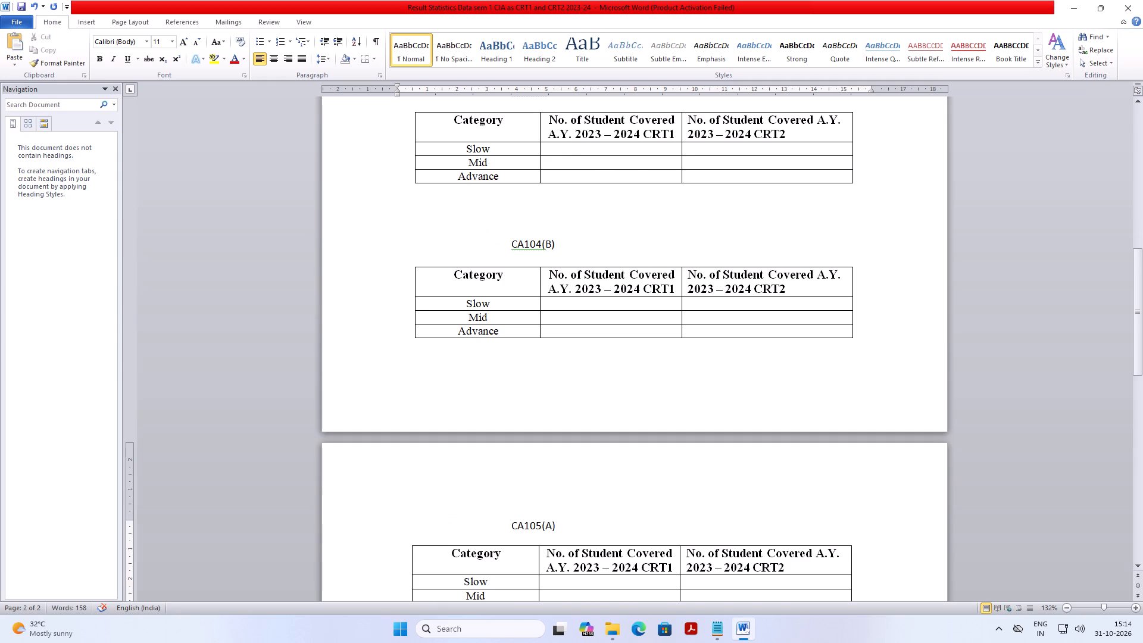
{"action": "scroll", "coordinate": [531, 392], "scroll_direction": "up", "scroll_amount": 5}
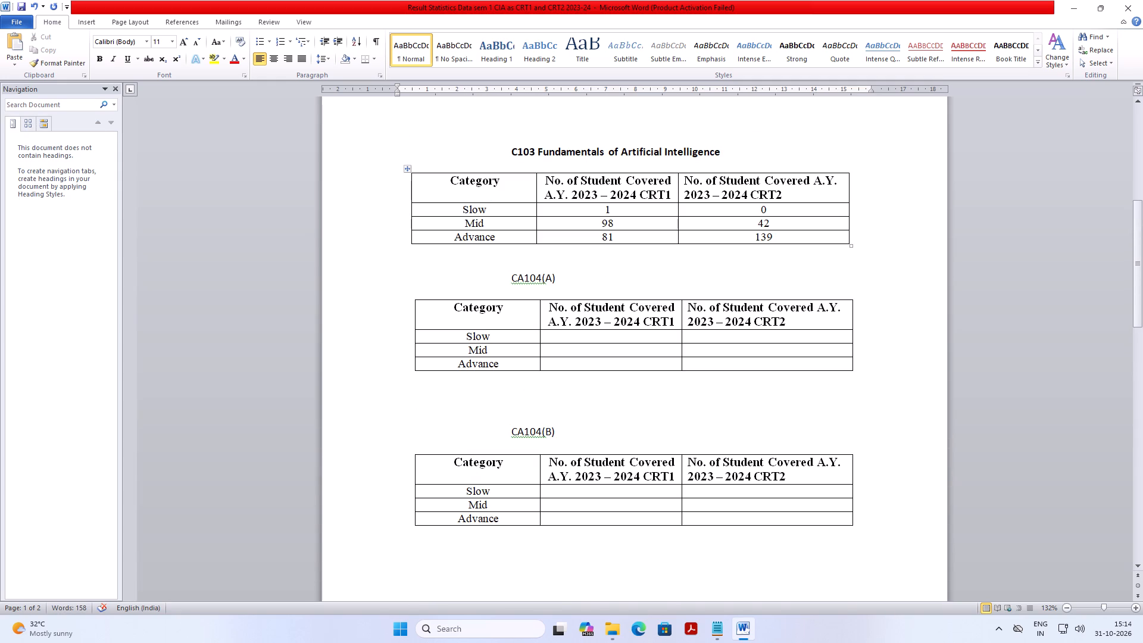
{"action": "key", "text": "ctrl+s"}
Change the font of the entire document to Times New Roman.
{"action": "scroll", "coordinate": [572, 280], "scroll_direction": "up", "scroll_amount": 7}
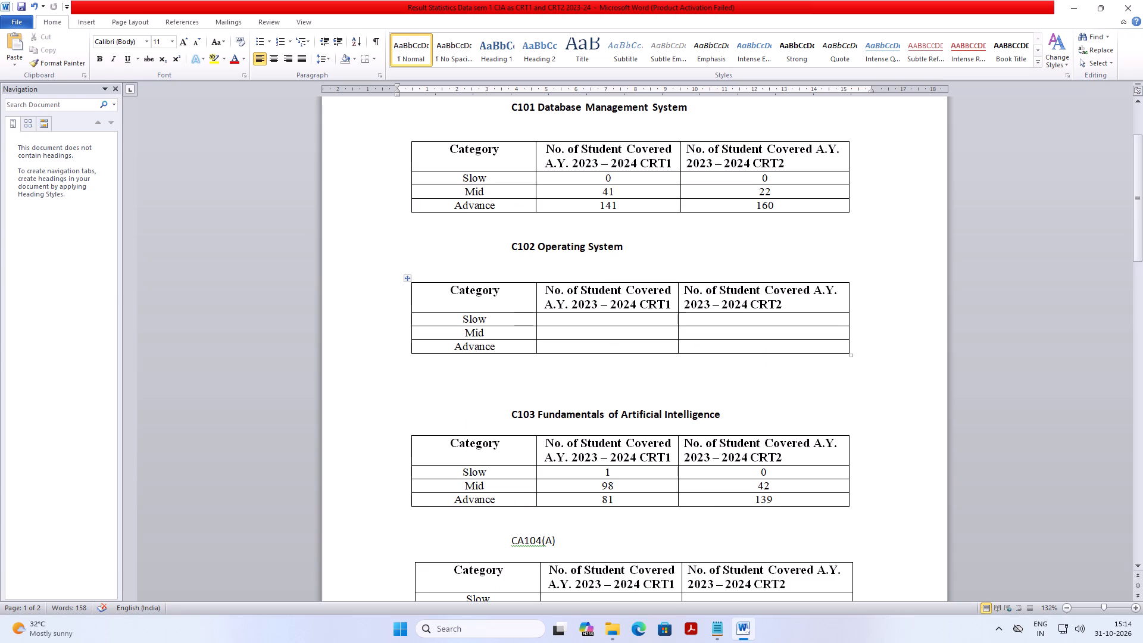
{"action": "scroll", "coordinate": [567, 321], "scroll_direction": "down", "scroll_amount": 1}
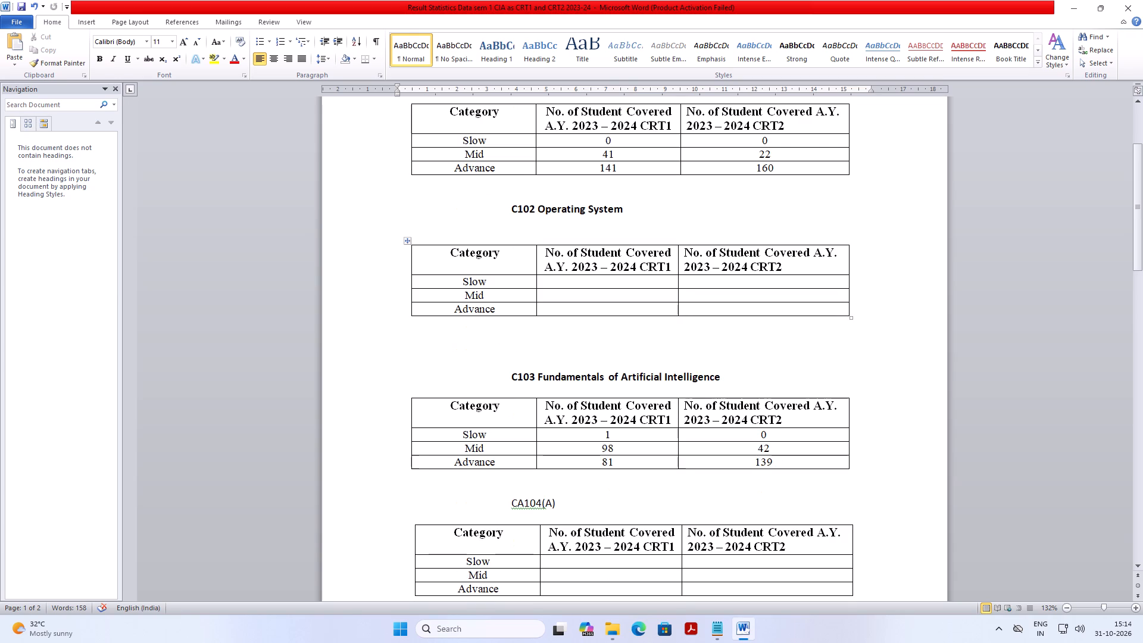
{"action": "left_click", "coordinate": [570, 376]}
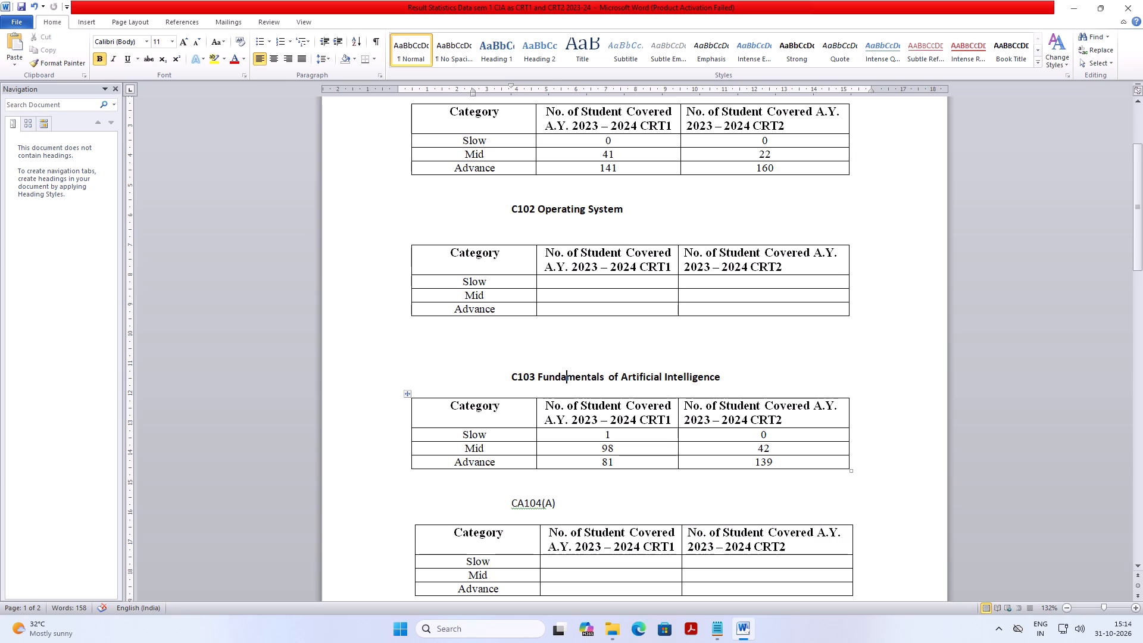
{"action": "left_click", "coordinate": [608, 410]}
{"action": "key", "text": "ctrl+a"}
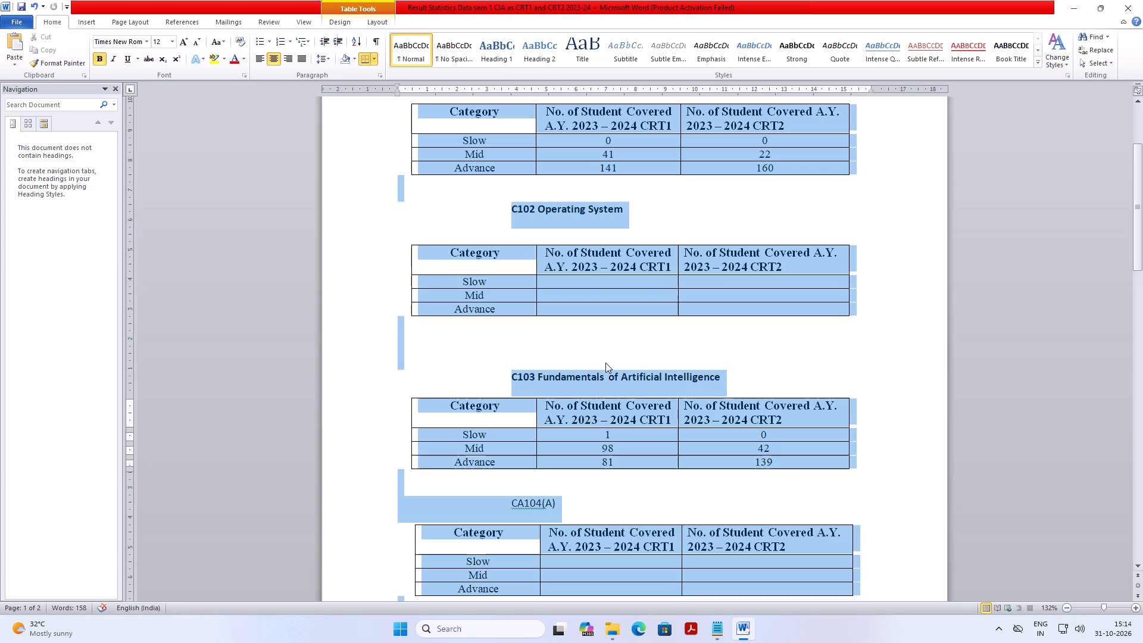
{"action": "left_click", "coordinate": [115, 40]}
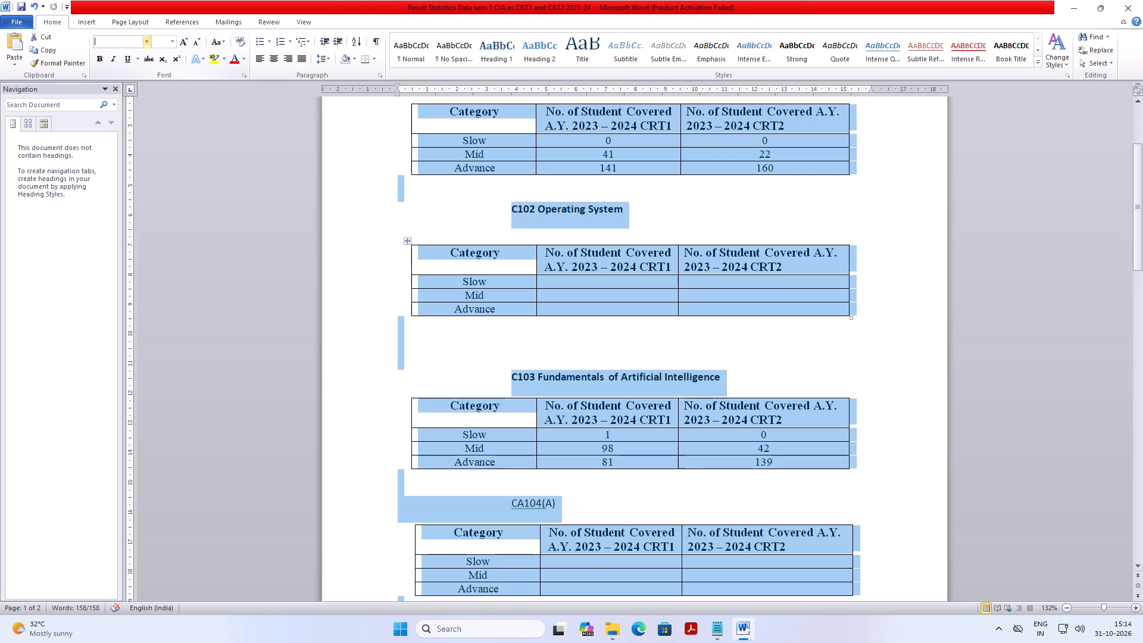
{"action": "type", "text": "time"}
{"action": "key", "text": "Return"}
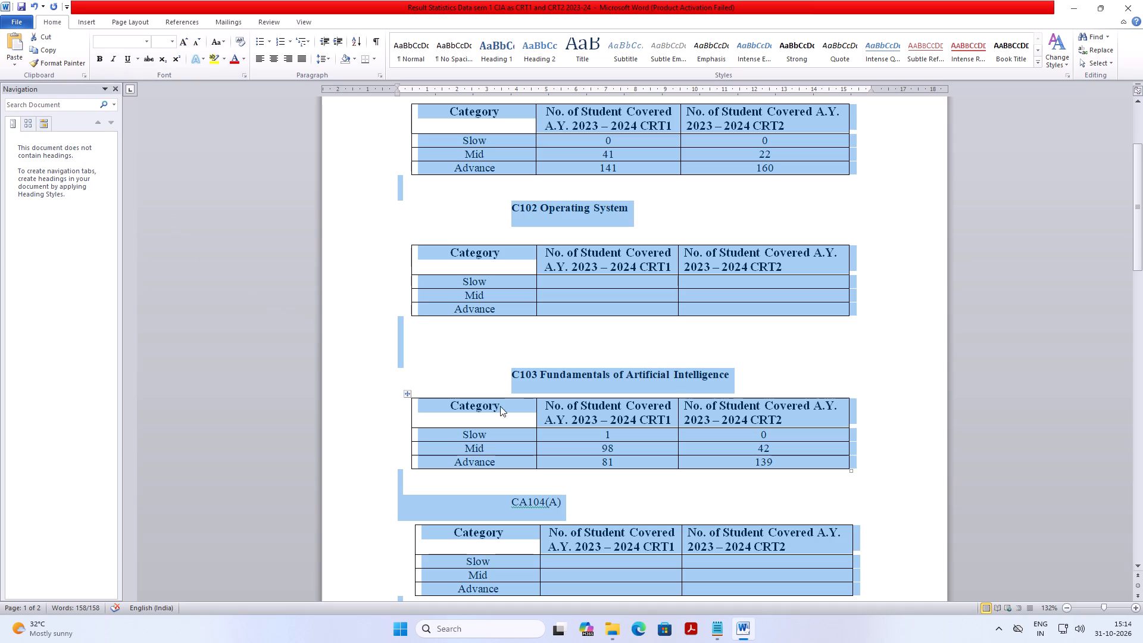
{"action": "left_click", "coordinate": [484, 339]}
{"action": "scroll", "coordinate": [484, 339], "scroll_direction": "down", "scroll_amount": 5}
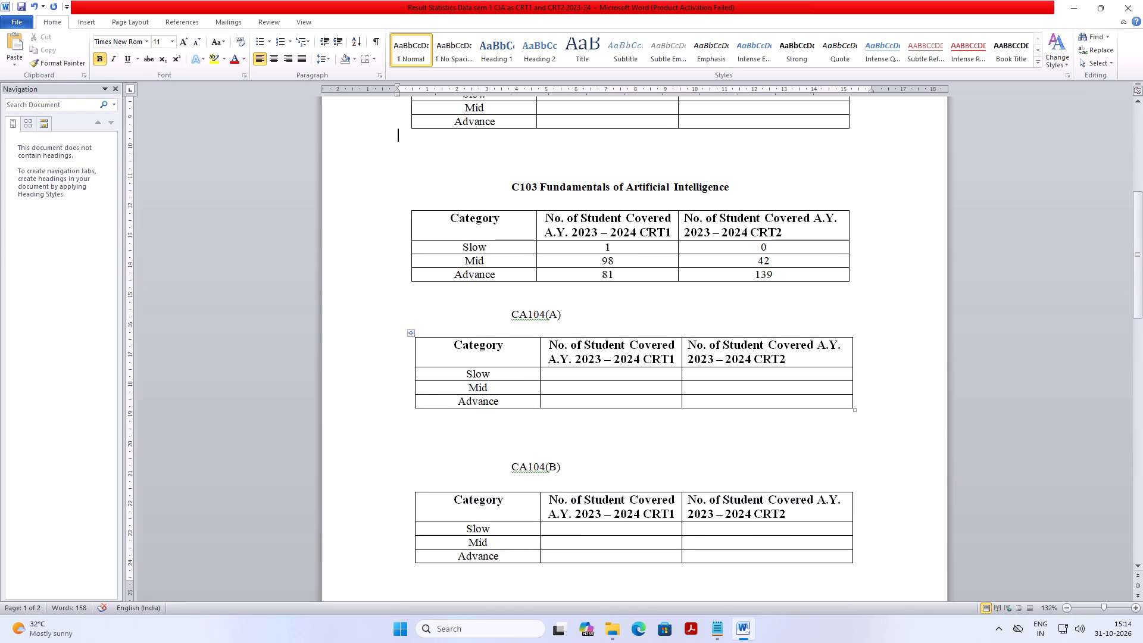
Save the result statistics document.
{"action": "key", "text": "ctrl+s"}
{"action": "key", "text": "ctrl+s"}
{"action": "key", "text": "ctrl+s"}
{"action": "key", "text": "ctrl+s"}
{"action": "key", "text": "ctrl+s"}
{"action": "key", "text": "ctrl+s"}
{"action": "key", "text": "ctrl+s"}
Switch to File Explorer and open the MCA-I 2023-24 folder inside VAP Internal Marks on the imrdstaff2 F share.
{"action": "key", "text": "alt+Tab"}
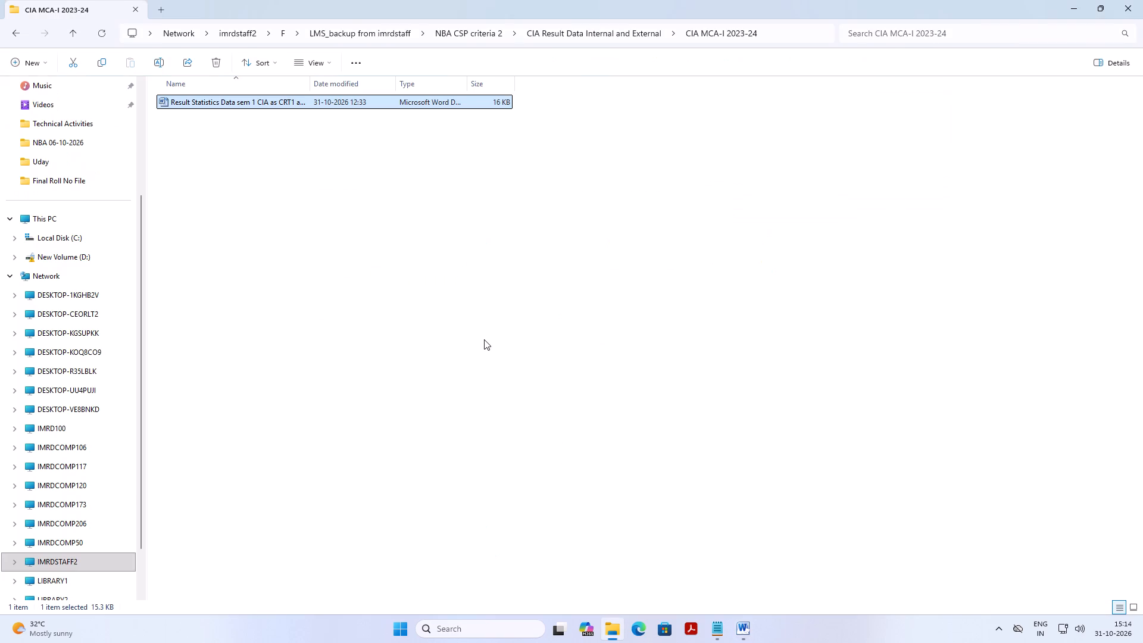
{"action": "key", "text": "BackSpace"}
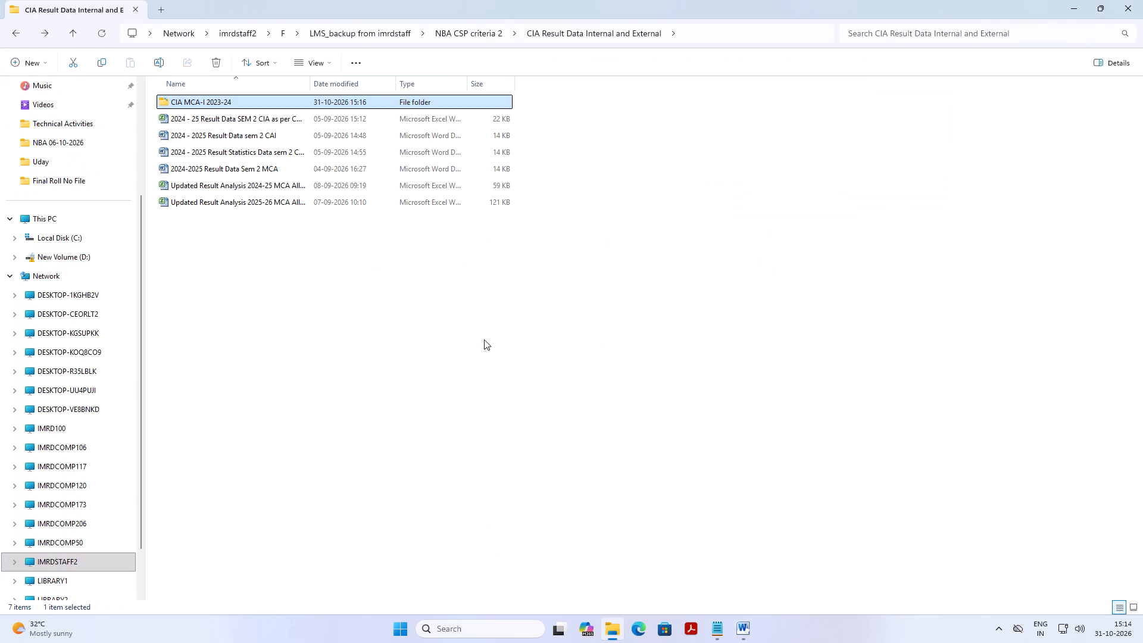
{"action": "key", "text": "BackSpace"}
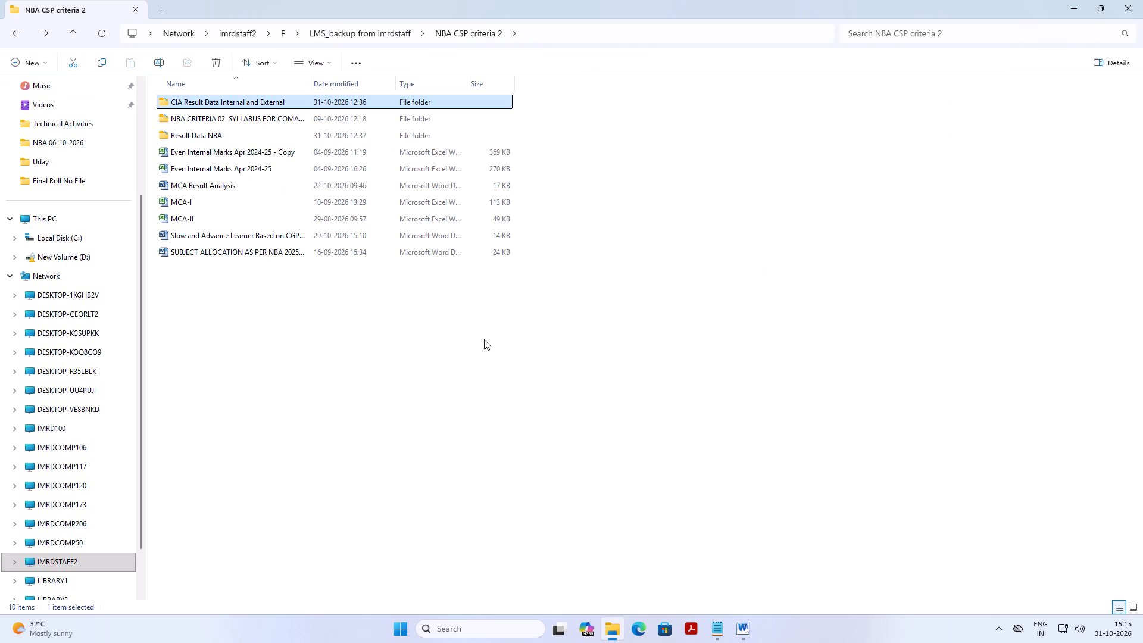
{"action": "key", "text": "BackSpace"}
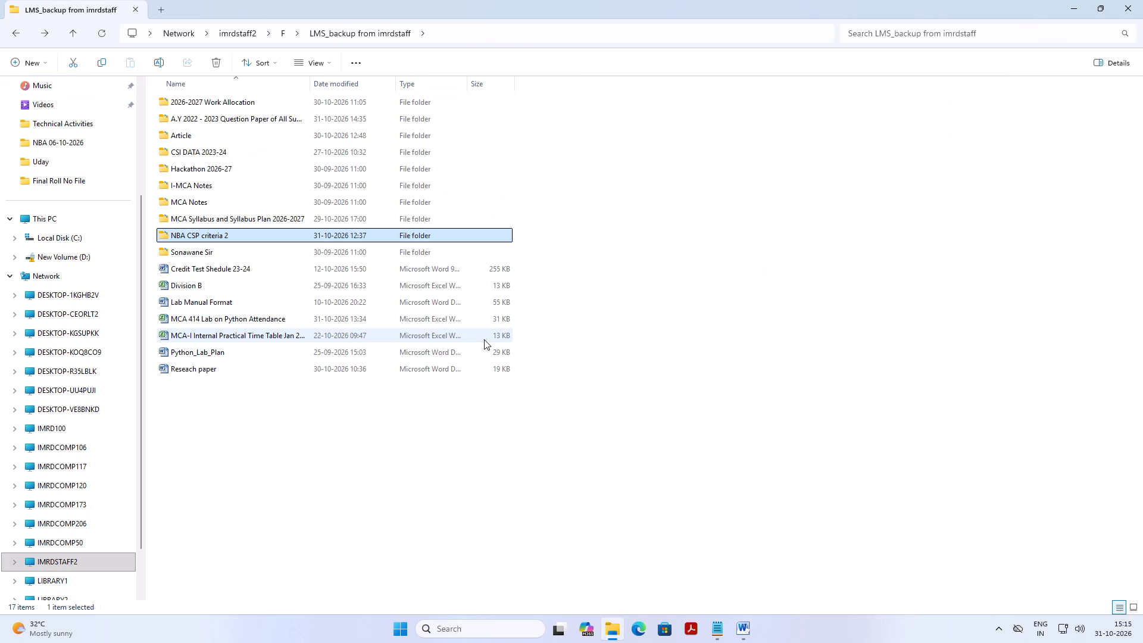
{"action": "key", "text": "BackSpace"}
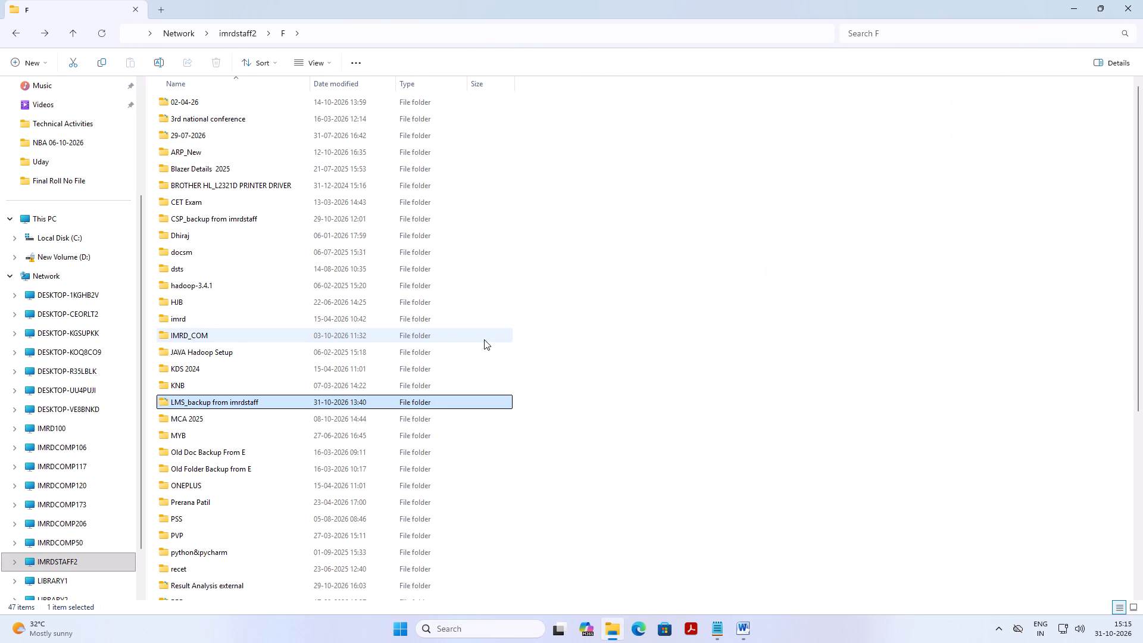
{"action": "type", "text": "vv"}
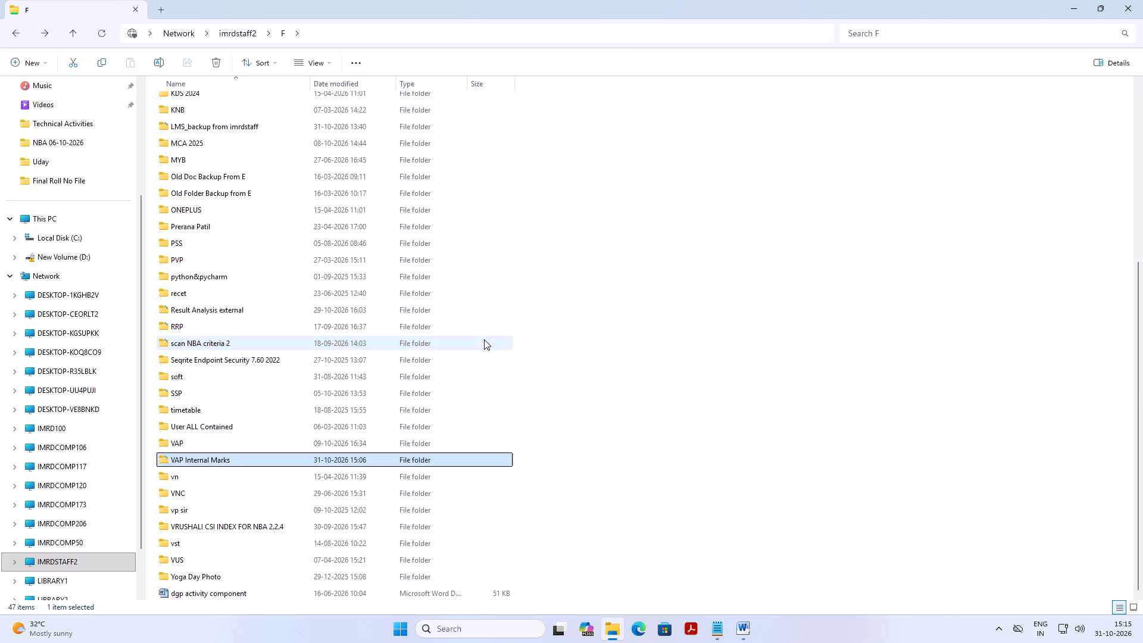
{"action": "key", "text": "Return"}
{"action": "key", "text": "Down"}
{"action": "key", "text": "Return"}
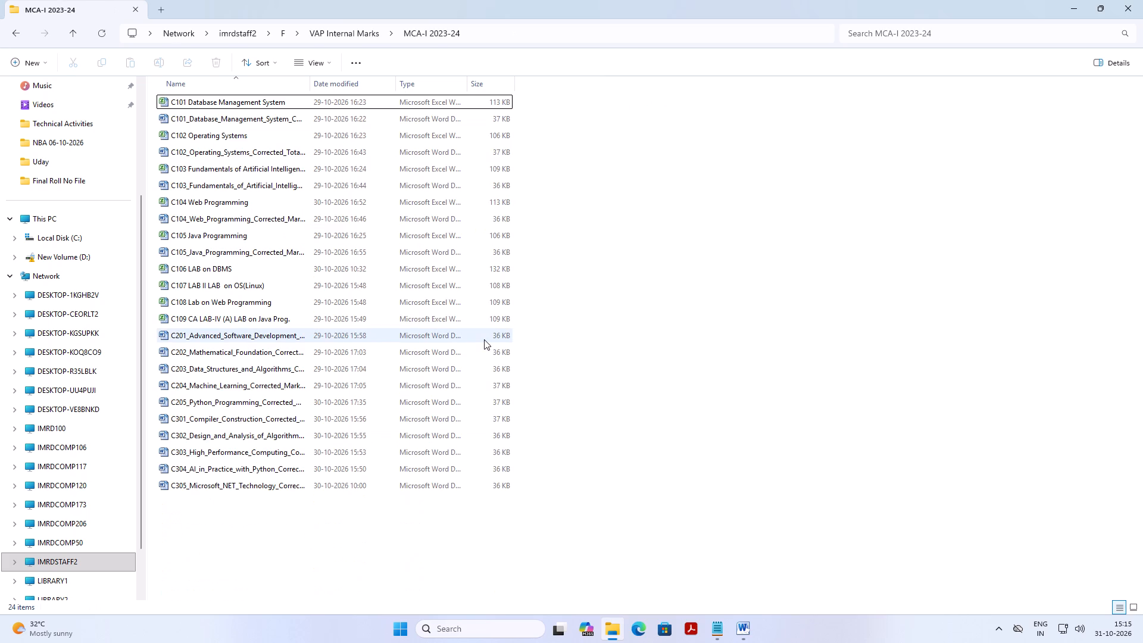
Check the result statistics document for the first subject table with empty CRT1 and CRT2 columns, and return to the MCA-I 2023-24 folder.
{"action": "key", "text": "alt+Tab"}
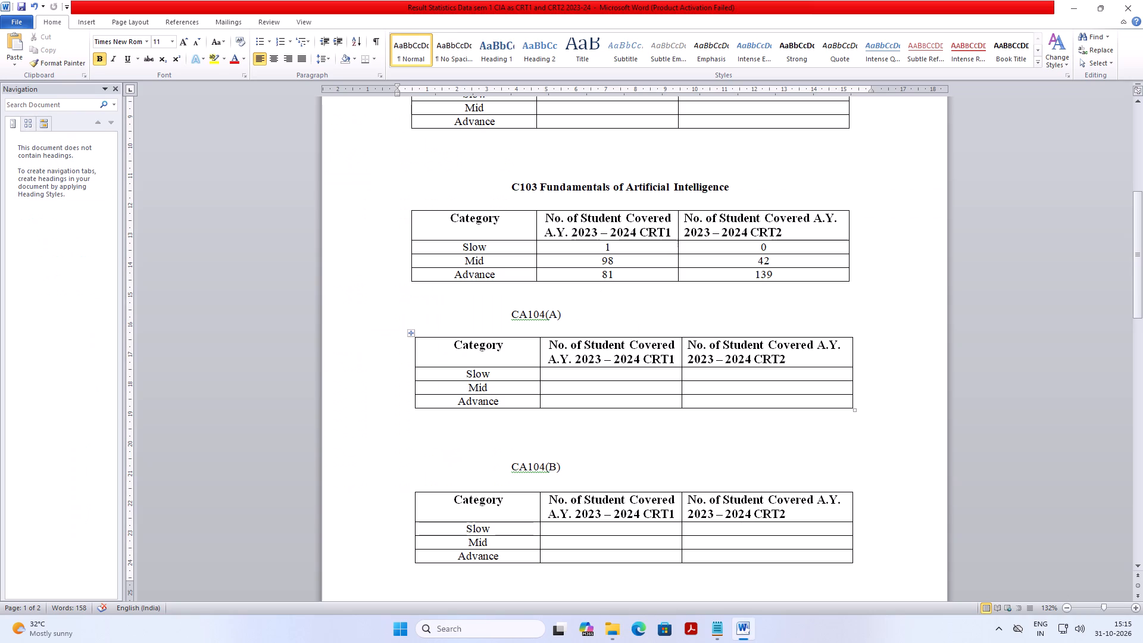
{"action": "scroll", "coordinate": [619, 302], "scroll_direction": "up", "scroll_amount": 4}
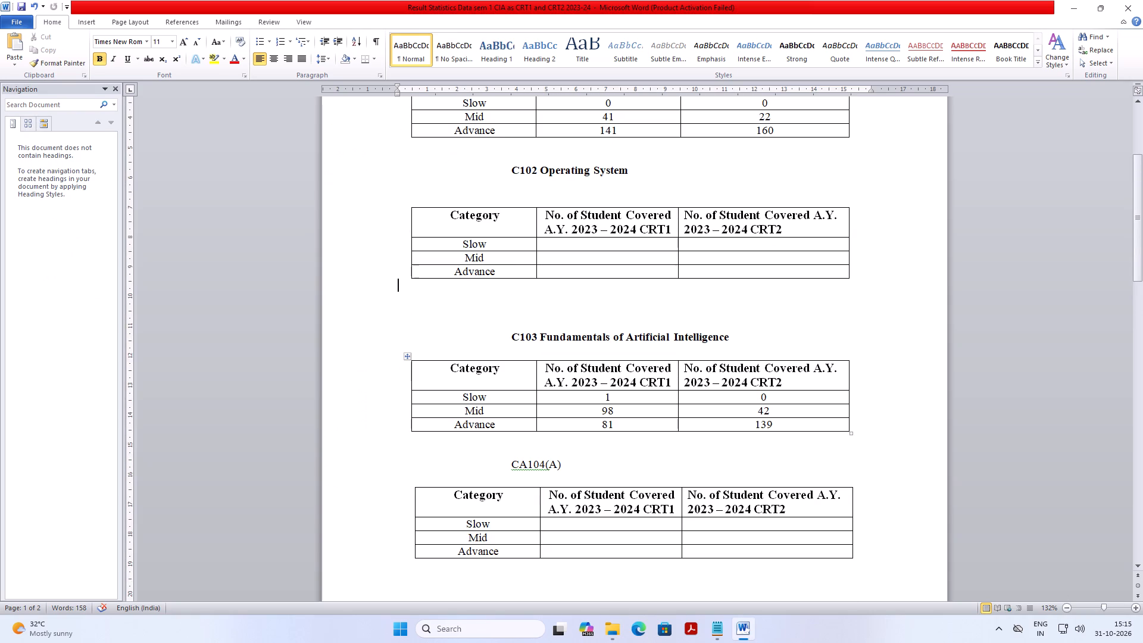
{"action": "key", "text": "alt+Tab"}
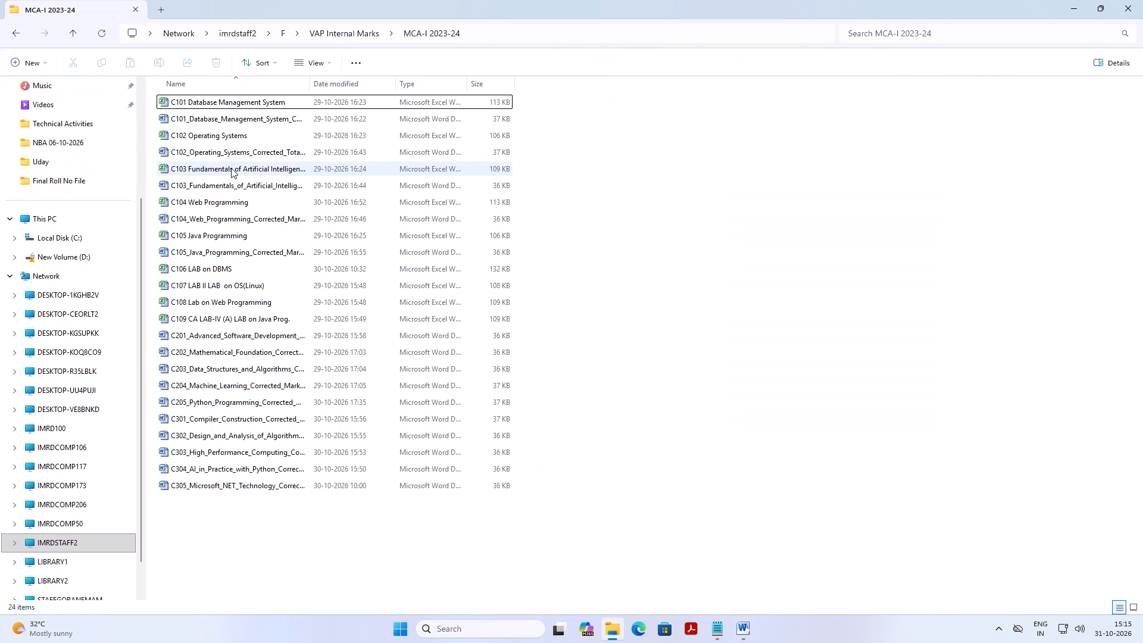
Check the C102 Operating Systems marks workbook and close it without saving.
{"action": "double_click", "coordinate": [223, 137]}
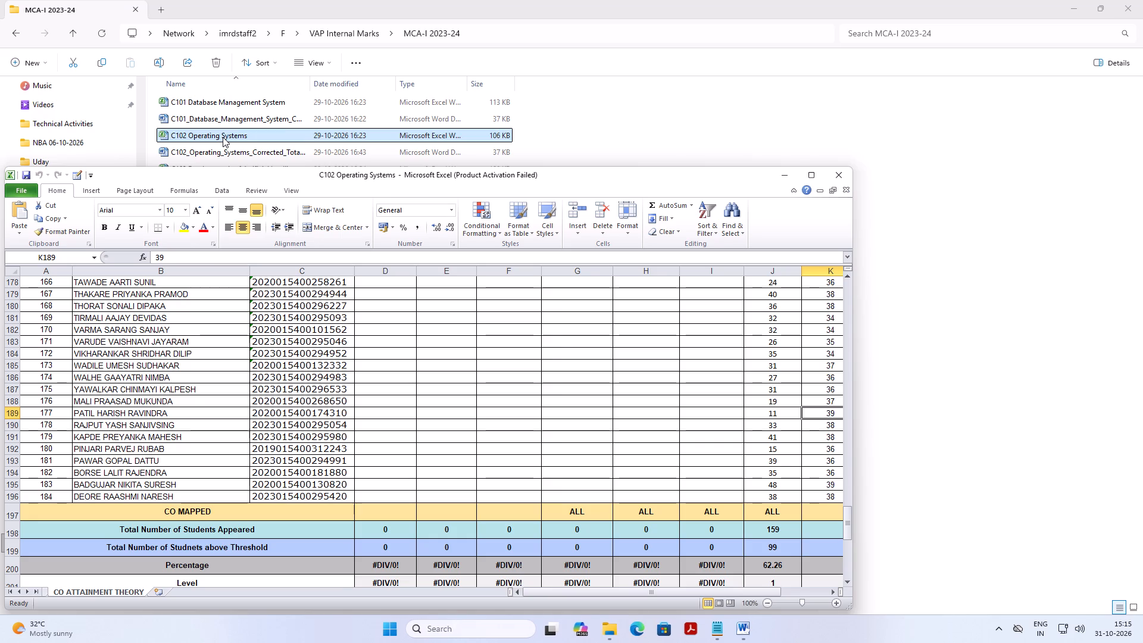
{"action": "key", "text": "space"}
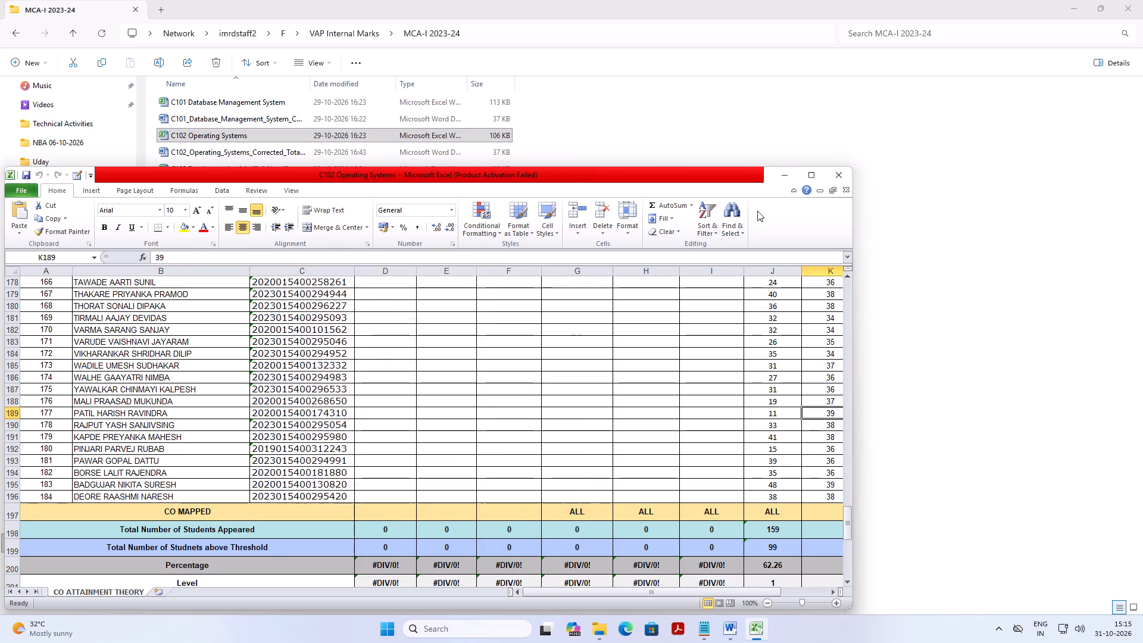
{"action": "left_click", "coordinate": [841, 181]}
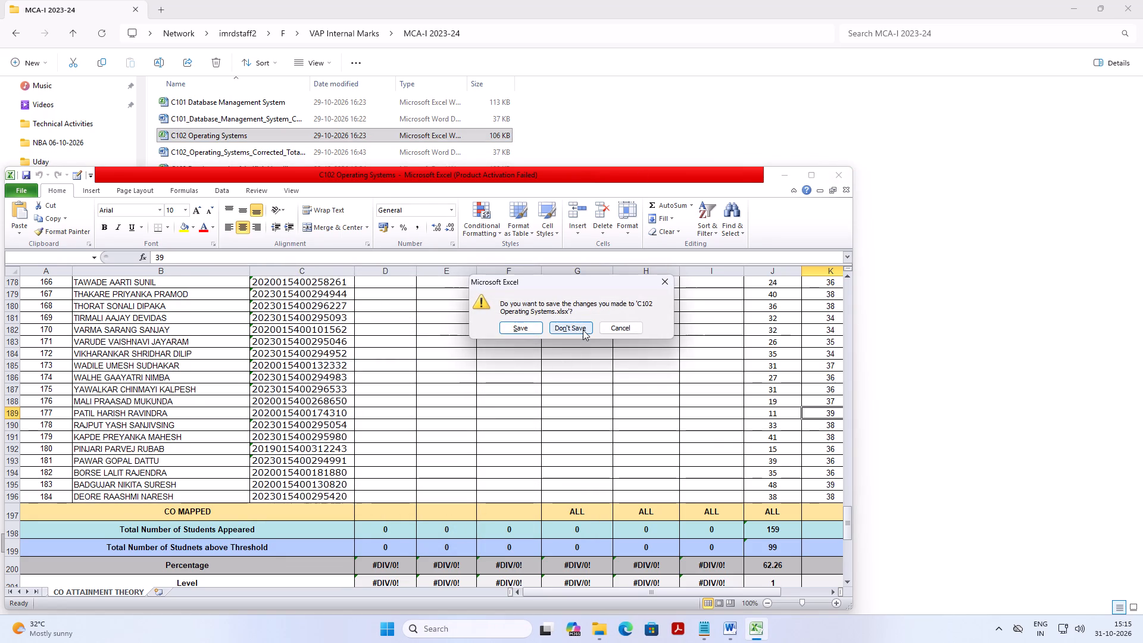
{"action": "left_click", "coordinate": [583, 330]}
Open the corrected C102 Operating Systems marks document and copy the CT-1 /20 marks of students 1 to 184.
{"action": "double_click", "coordinate": [226, 153]}
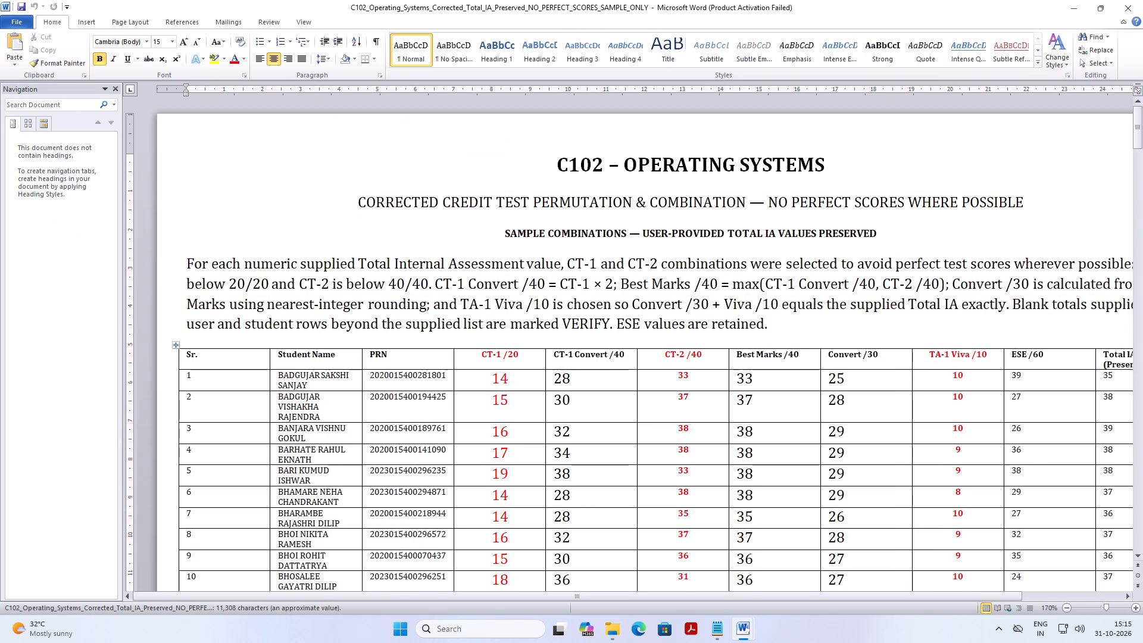
{"action": "scroll", "coordinate": [545, 466], "scroll_direction": "down", "scroll_amount": 2}
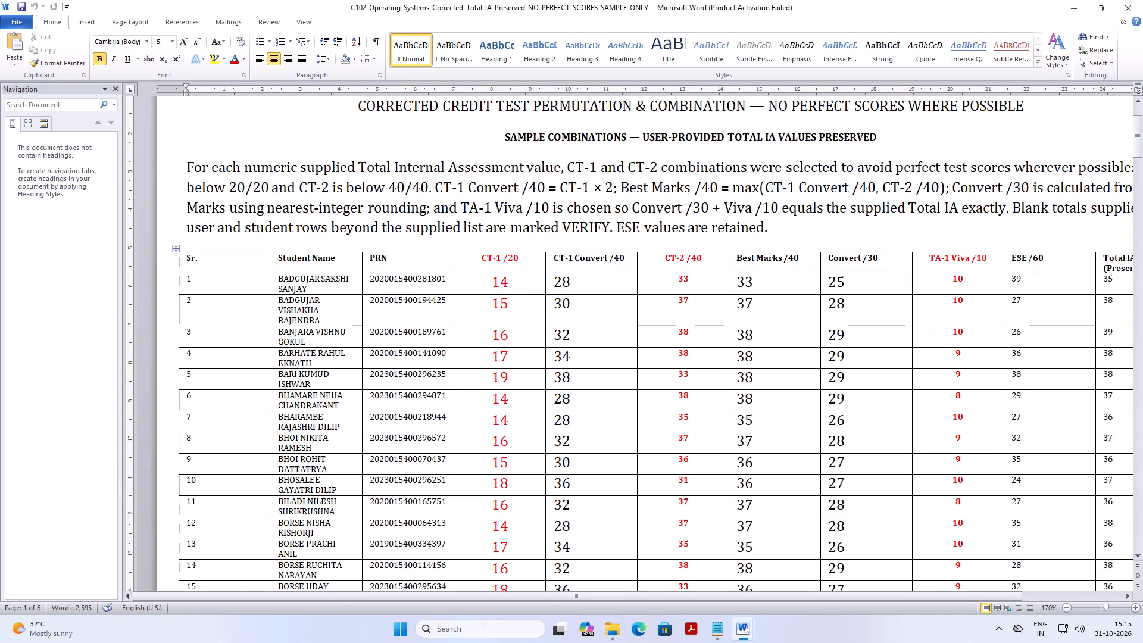
{"action": "left_click_drag", "start_coordinate": [492, 278], "coordinate": [503, 635]}
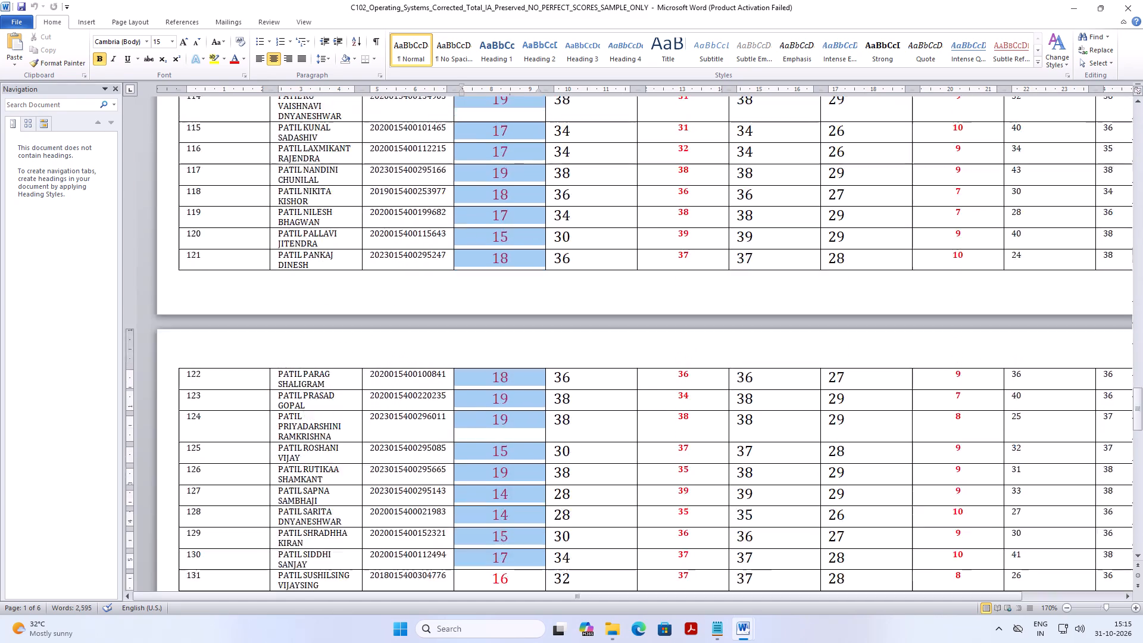
{"action": "left_click_drag", "start_coordinate": [503, 635], "coordinate": [502, 523]}
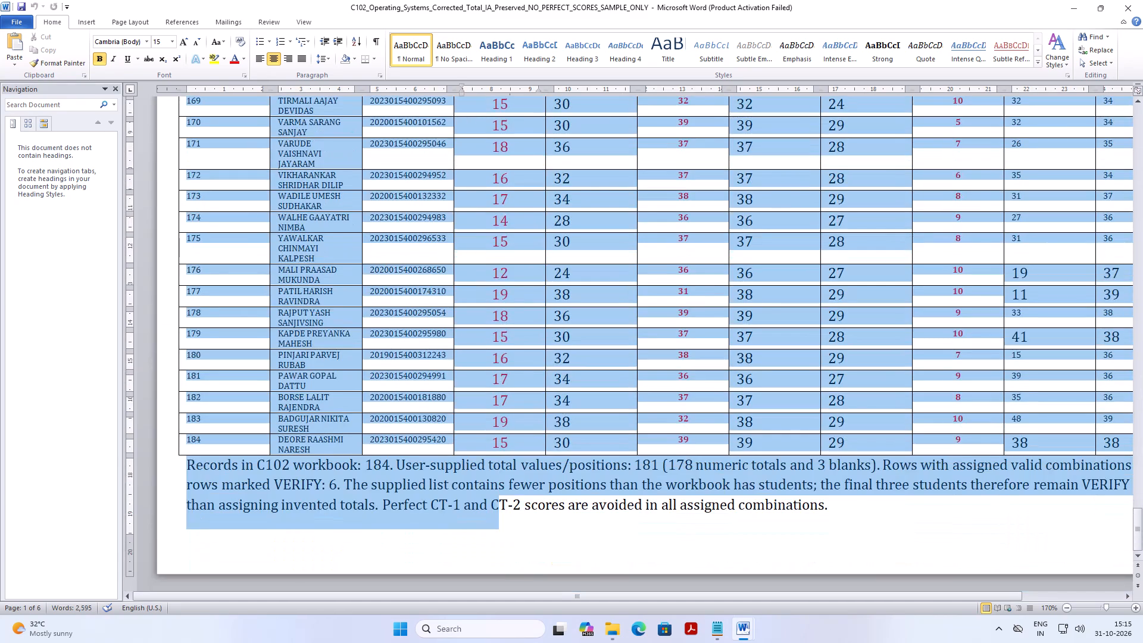
{"action": "left_click_drag", "start_coordinate": [502, 523], "coordinate": [510, 452]}
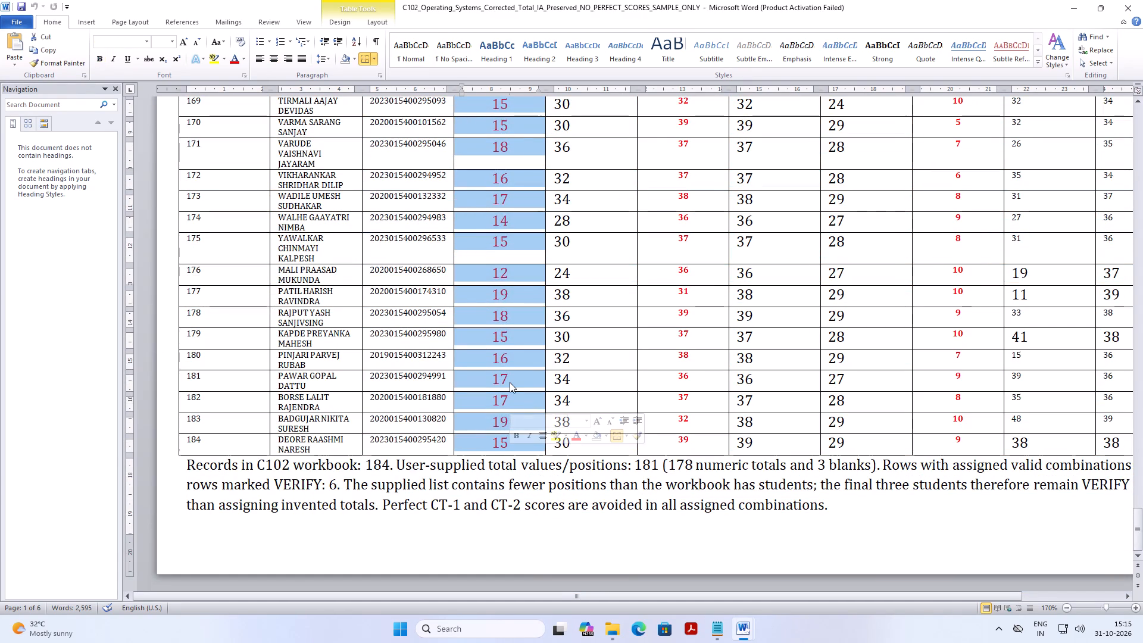
{"action": "key", "text": "ctrl+c"}
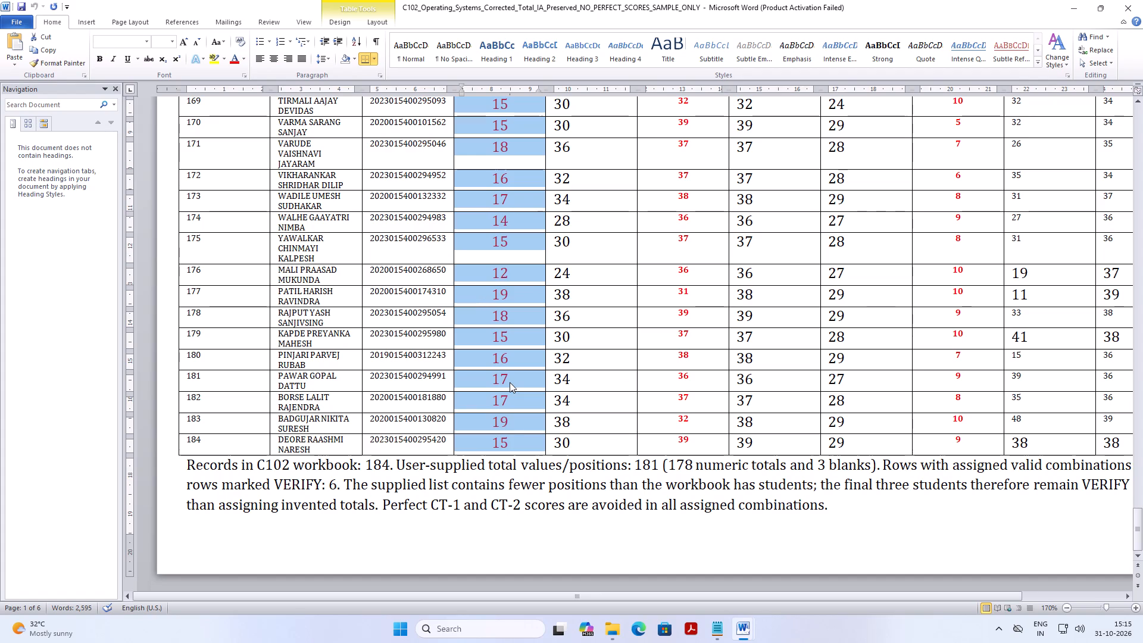
Switch to Notepad and paste the copied CT-1 marks into the untitled note.
{"action": "key", "text": "alt+Tab"}
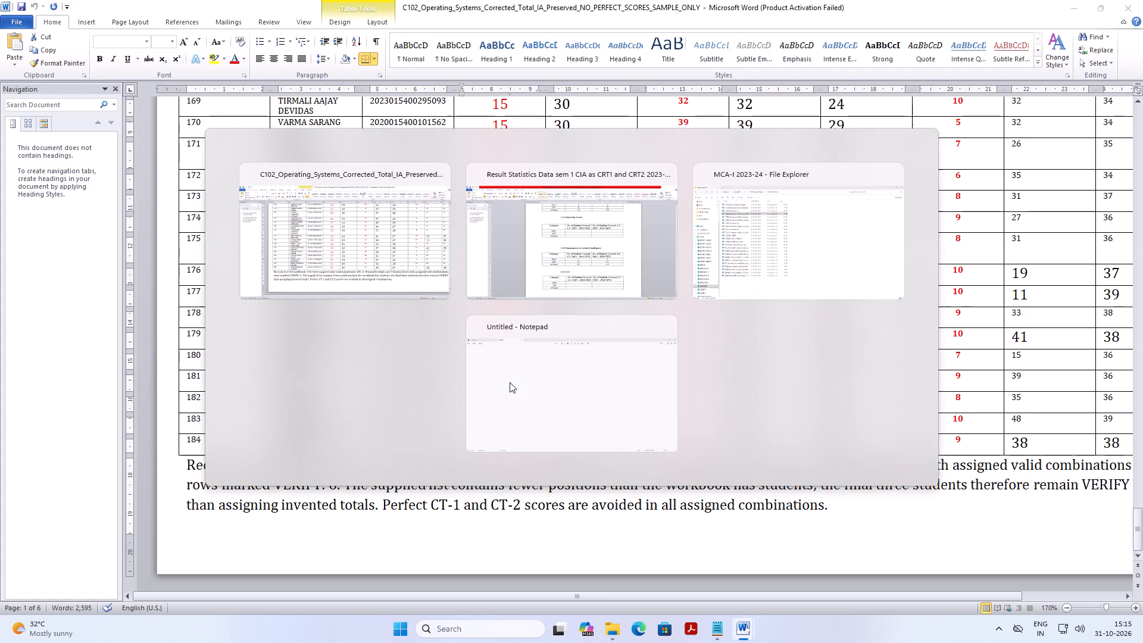
{"action": "key", "text": "alt+Tab"}
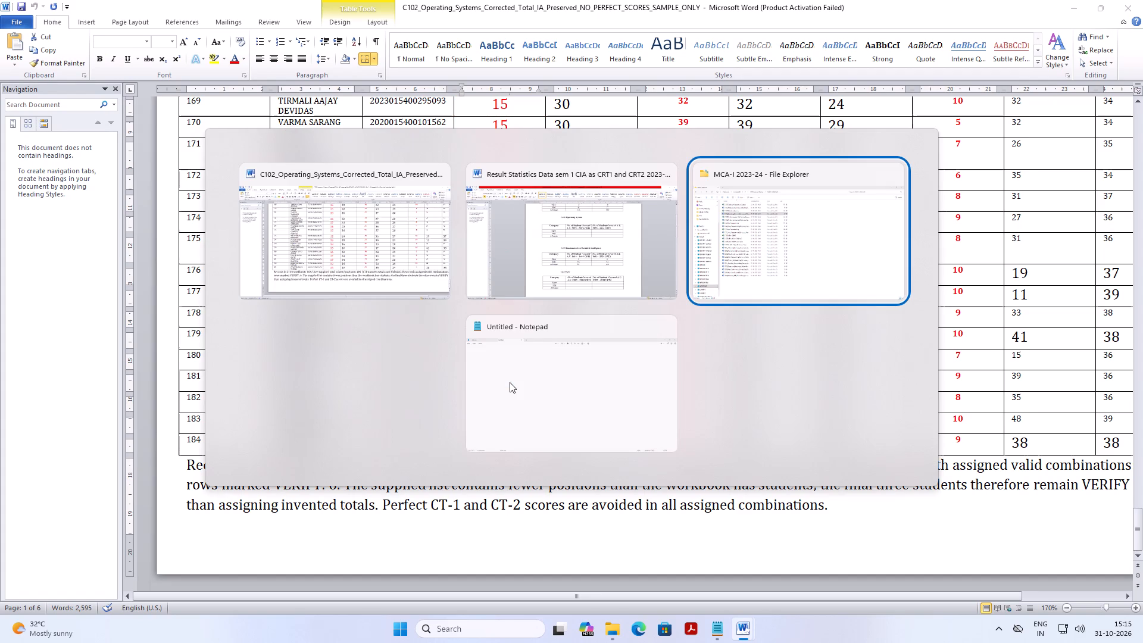
{"action": "key", "text": "alt+Tab"}
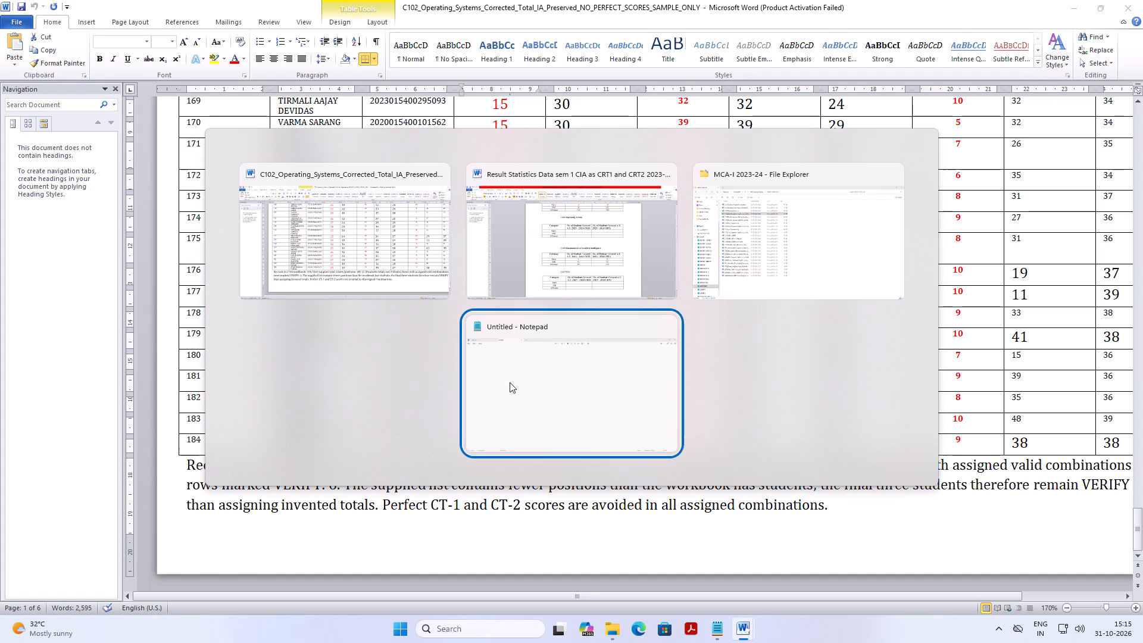
{"action": "key", "text": "ctrl+v"}
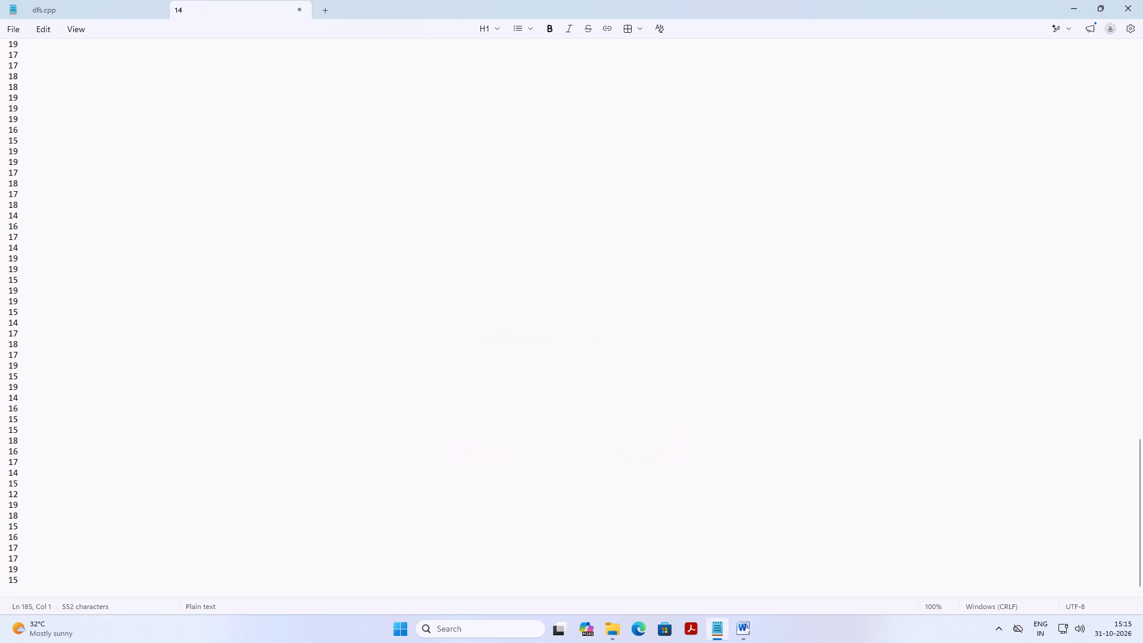
Launch Microsoft Excel 2010 and paste the copied CT-1 marks into column A of the blank workbook, starting at A2.
{"action": "type", "text": "ec"}
{"action": "key", "text": "BackSpace"}
{"action": "key", "text": "x"}
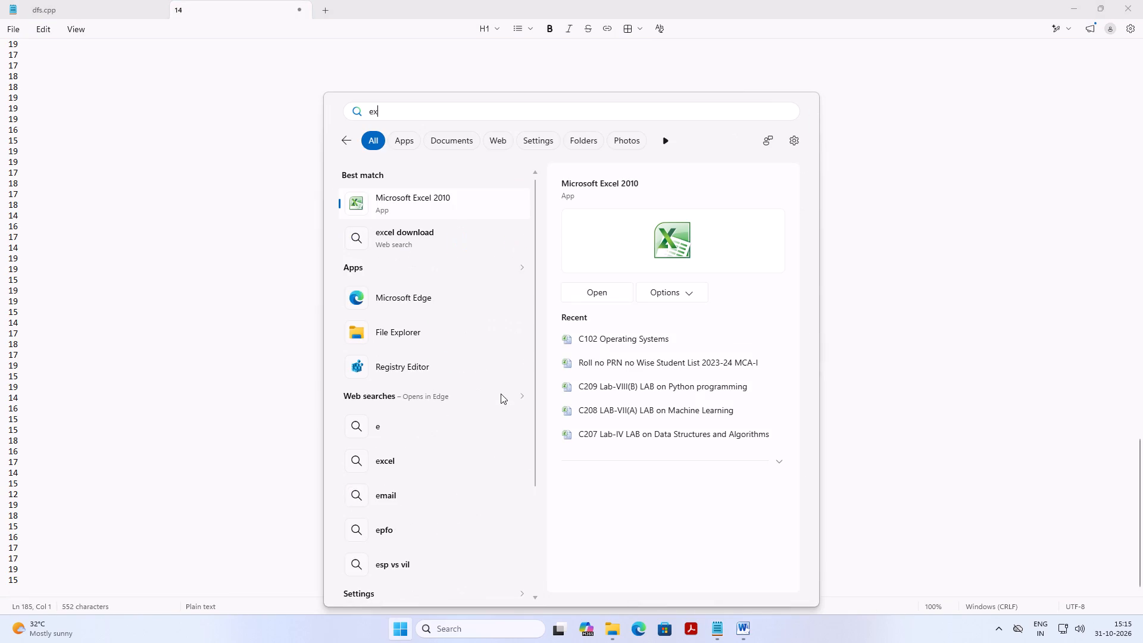
{"action": "key", "text": "Return"}
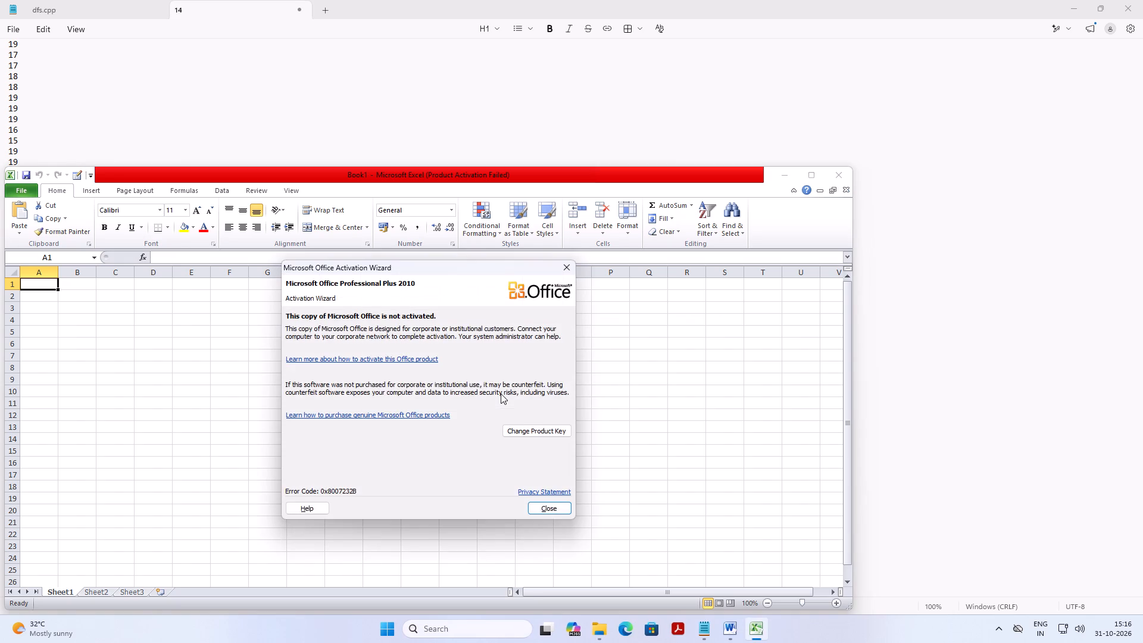
{"action": "key", "text": "space"}
{"action": "left_click", "coordinate": [40, 296]}
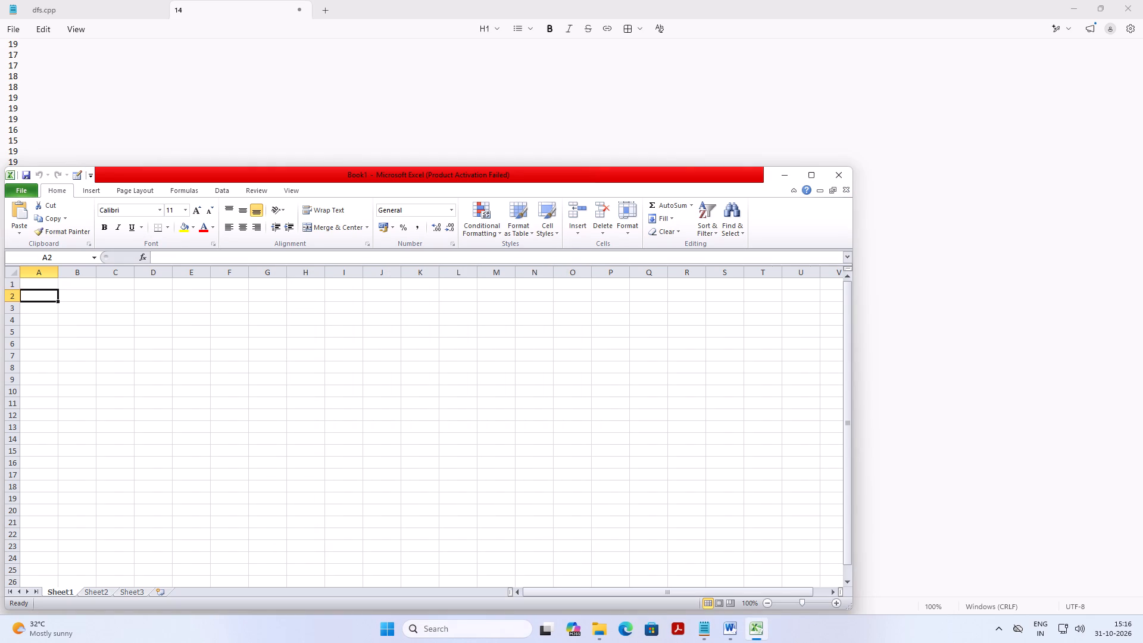
{"action": "key", "text": "ctrl+v"}
Check the pasted marks in column A from A2 down to the last entry.
{"action": "left_click", "coordinate": [108, 405]}
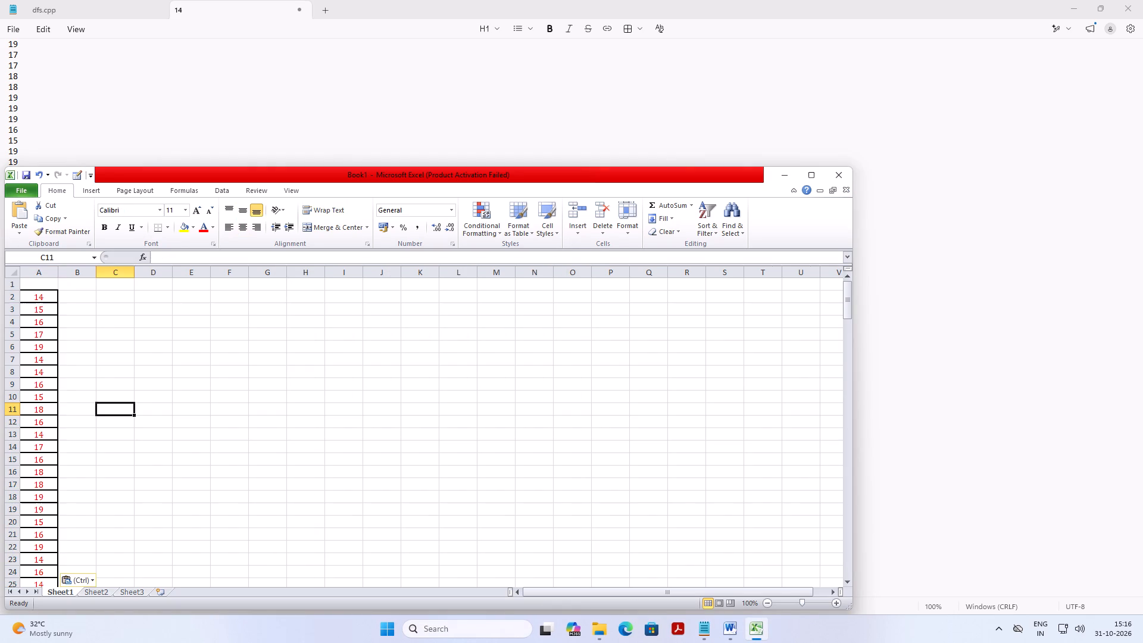
{"action": "scroll", "coordinate": [108, 405], "scroll_direction": "down", "scroll_amount": 4}
{"action": "scroll", "coordinate": [108, 405], "scroll_direction": "down", "scroll_amount": 18}
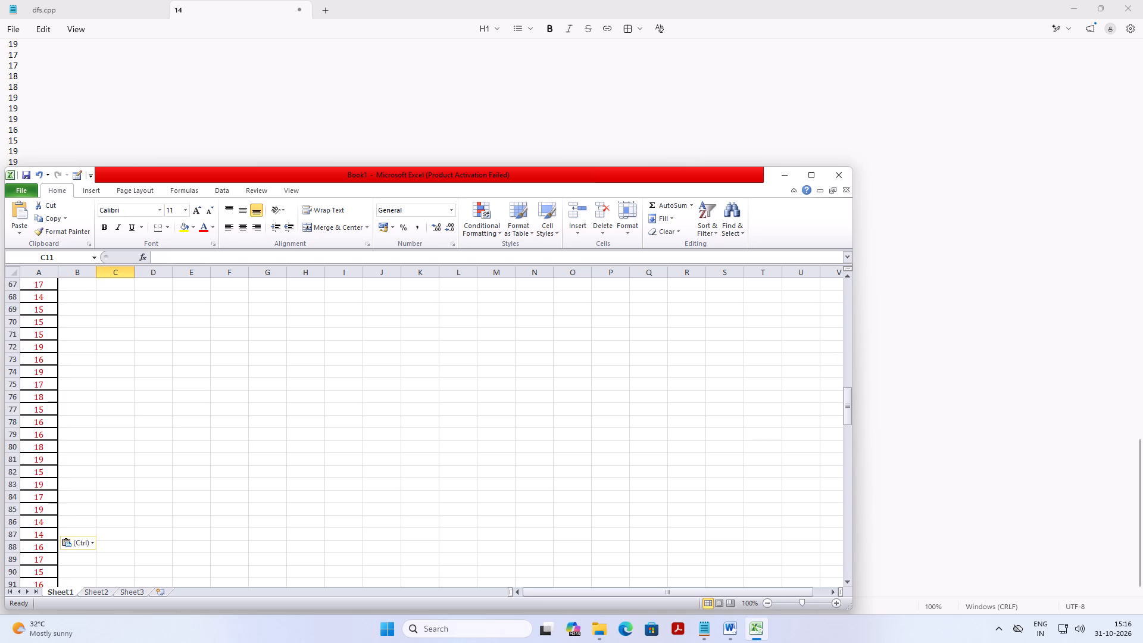
{"action": "scroll", "coordinate": [108, 405], "scroll_direction": "up", "scroll_amount": 20}
{"action": "scroll", "coordinate": [108, 405], "scroll_direction": "up", "scroll_amount": 6}
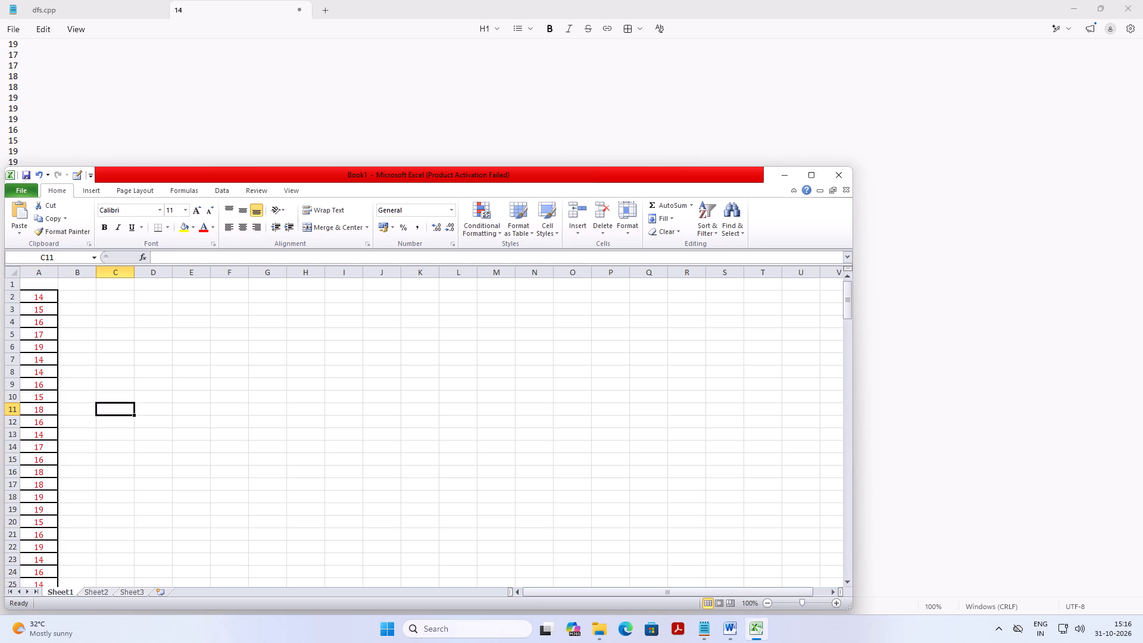
{"action": "left_click", "coordinate": [39, 294]}
{"action": "key", "text": "ctrl+shift+Down"}
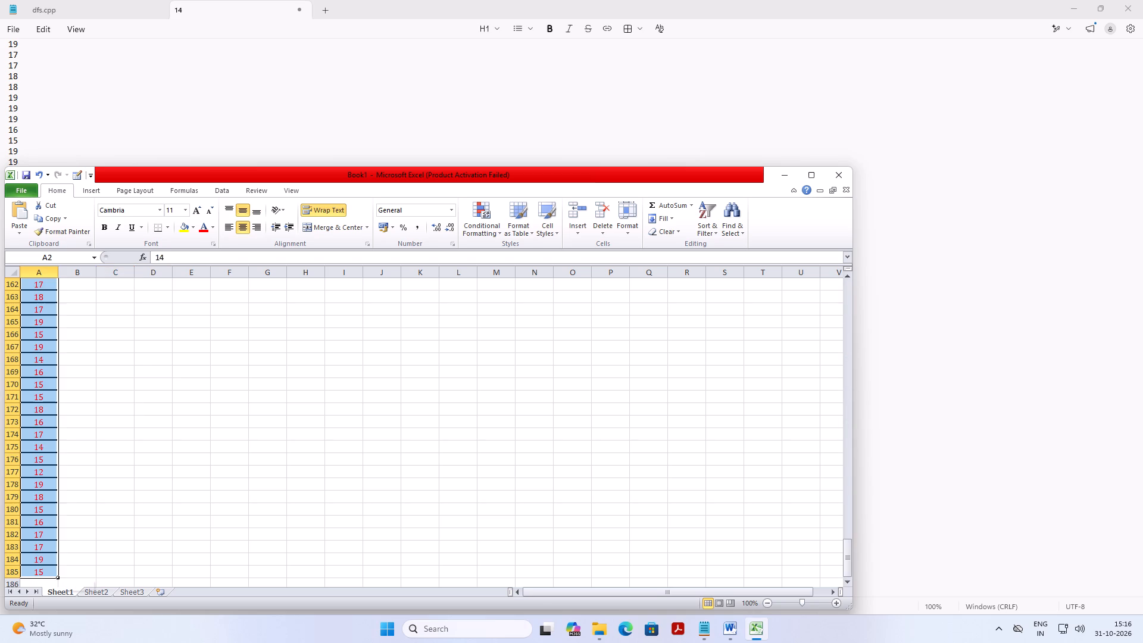
{"action": "scroll", "coordinate": [39, 294], "scroll_direction": "up", "scroll_amount": 17}
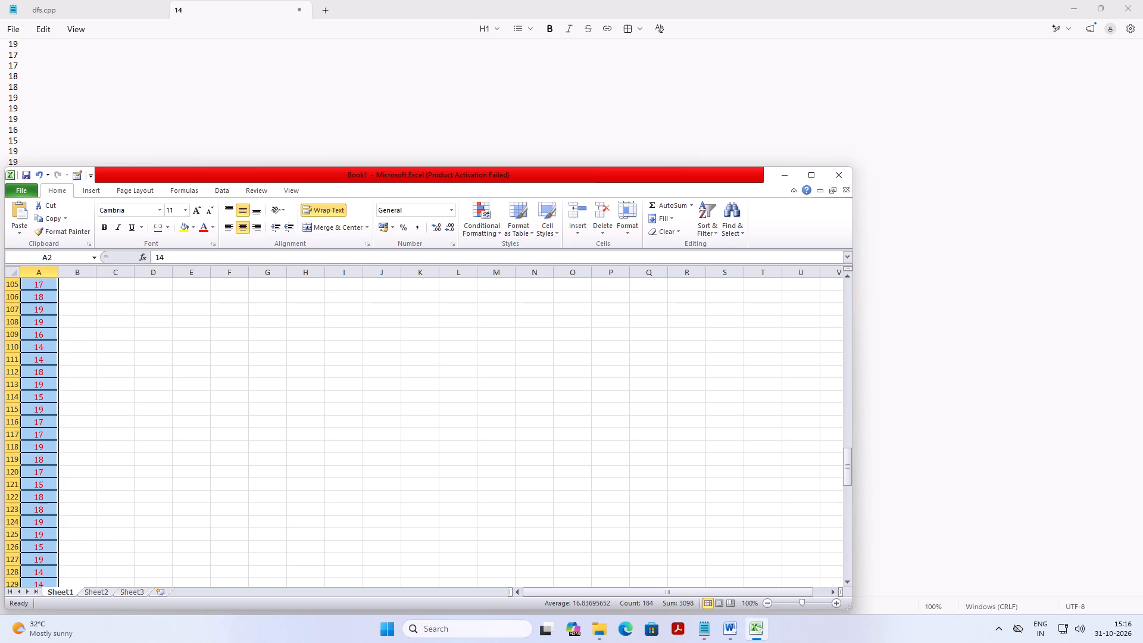
{"action": "scroll", "coordinate": [39, 294], "scroll_direction": "up", "scroll_amount": 9}
{"action": "key", "text": "Up"}
{"action": "key", "text": "Up"}
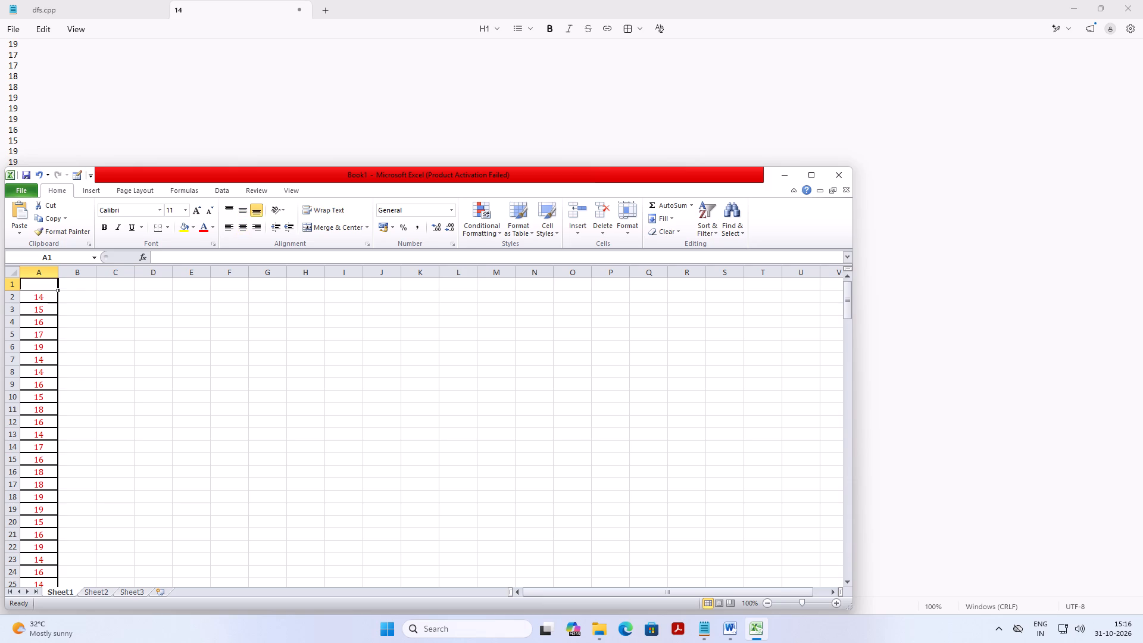
{"action": "key", "text": "Down"}
{"action": "key", "text": "Right"}
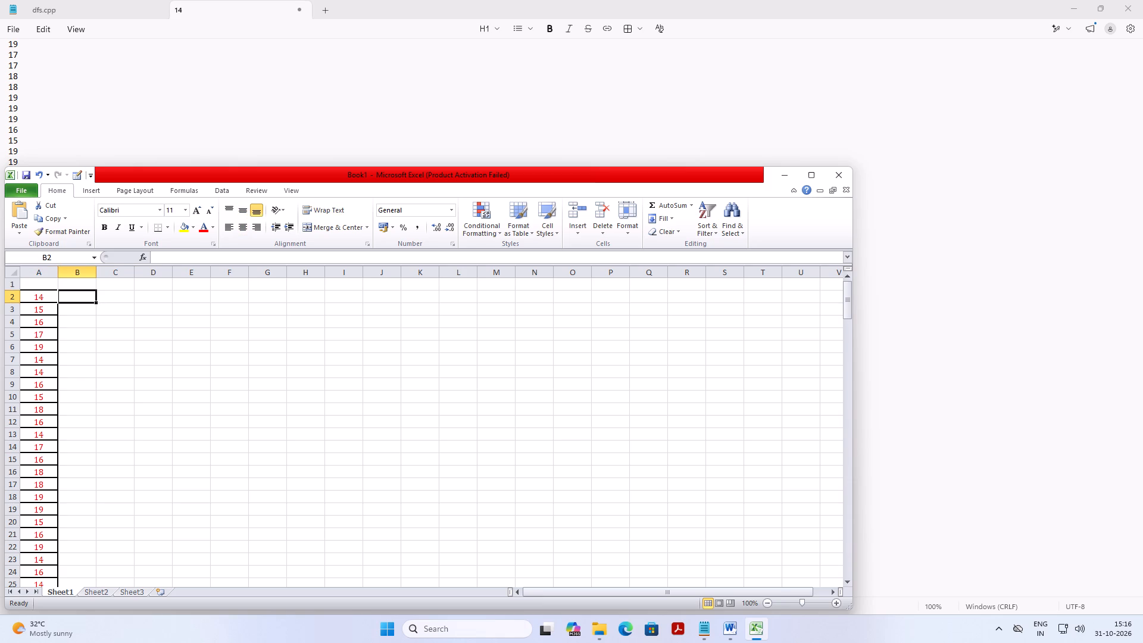
Enter the header Mark in A1 and the header PerC1 in B1.
{"action": "left_click", "coordinate": [32, 285]}
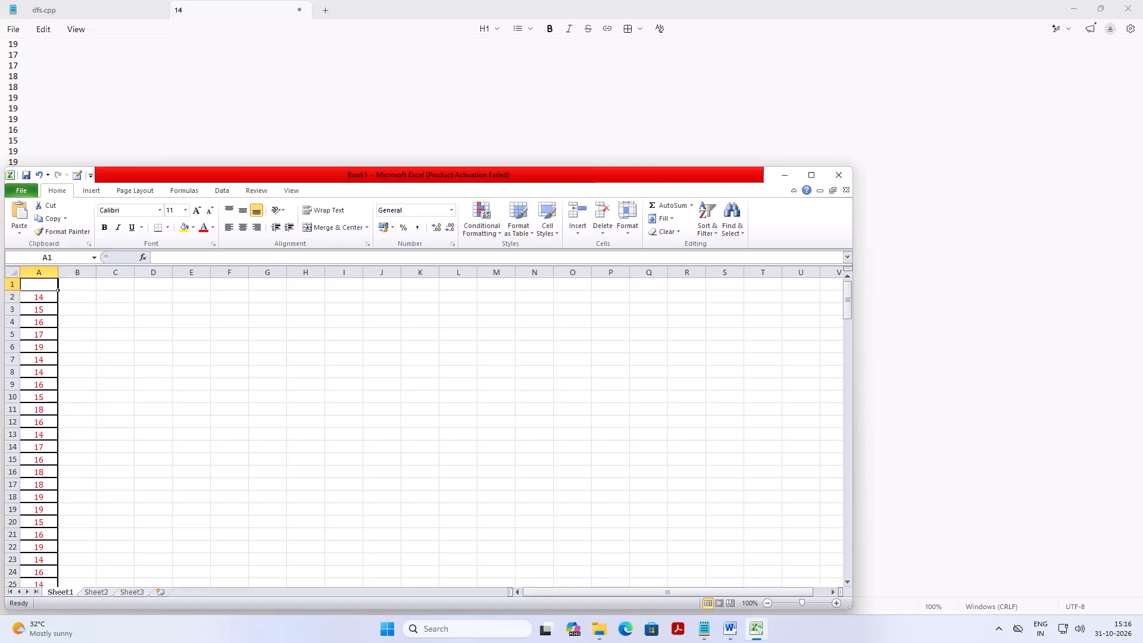
{"action": "type", "text": "Ma"}
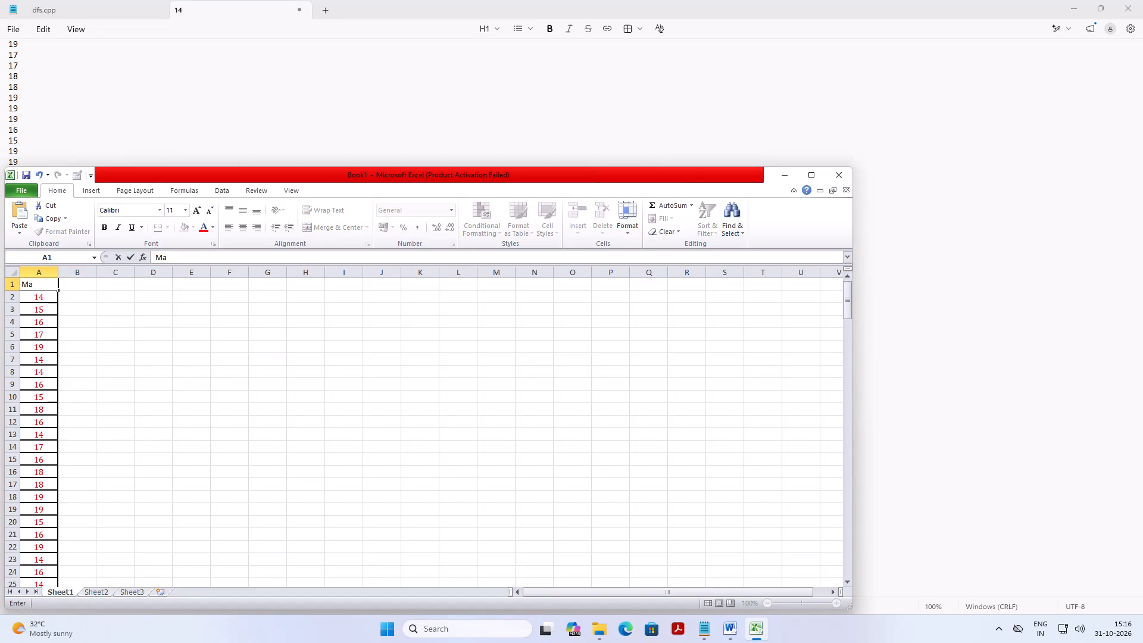
{"action": "type", "text": "rk"}
{"action": "key", "text": "Right"}
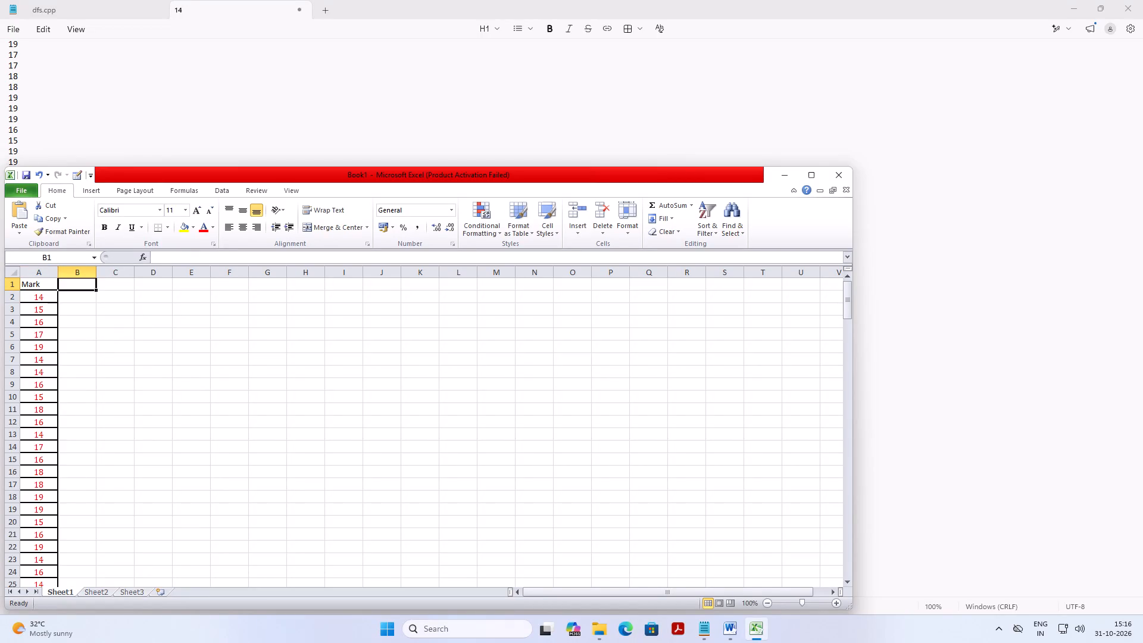
{"action": "type", "text": "Per"}
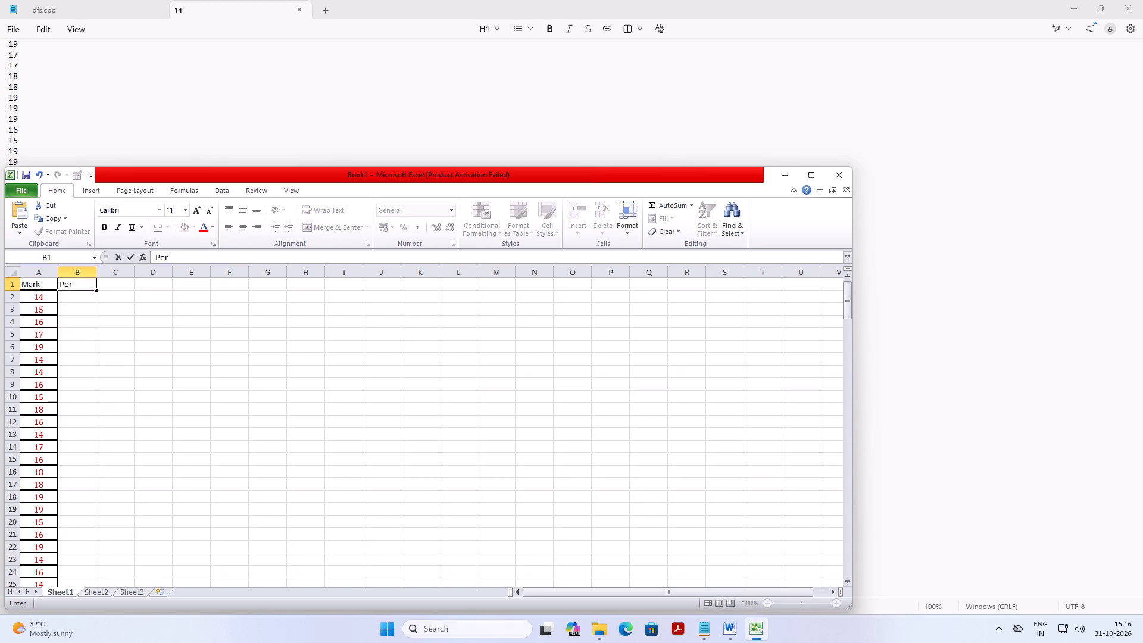
{"action": "key", "text": "shift+c"}
{"action": "key", "text": "1"}
{"action": "key", "text": "Return"}
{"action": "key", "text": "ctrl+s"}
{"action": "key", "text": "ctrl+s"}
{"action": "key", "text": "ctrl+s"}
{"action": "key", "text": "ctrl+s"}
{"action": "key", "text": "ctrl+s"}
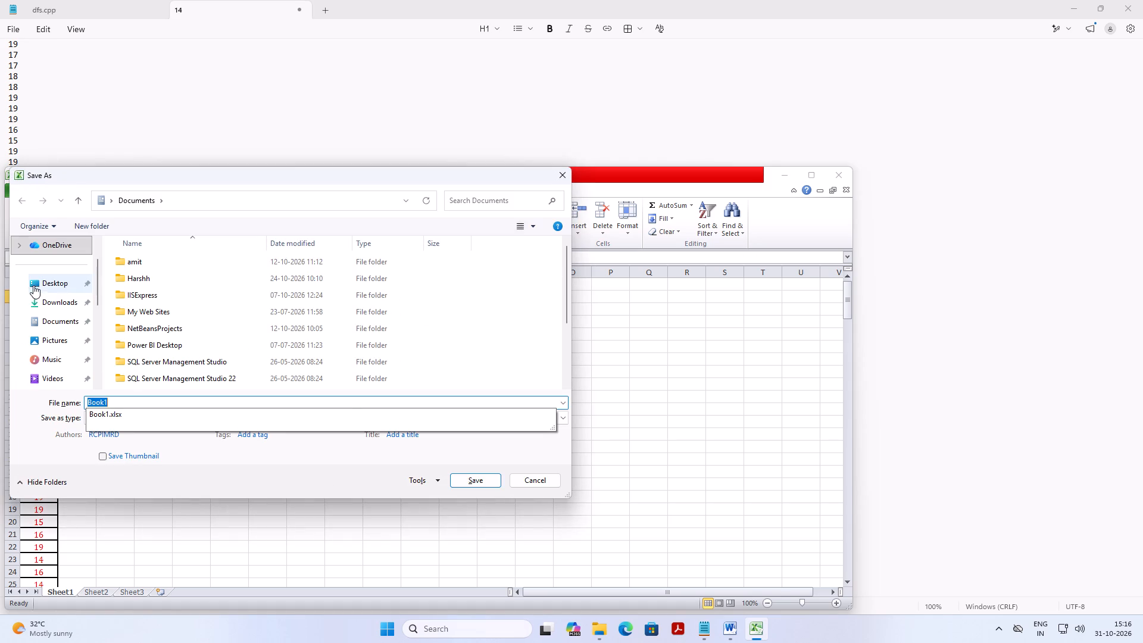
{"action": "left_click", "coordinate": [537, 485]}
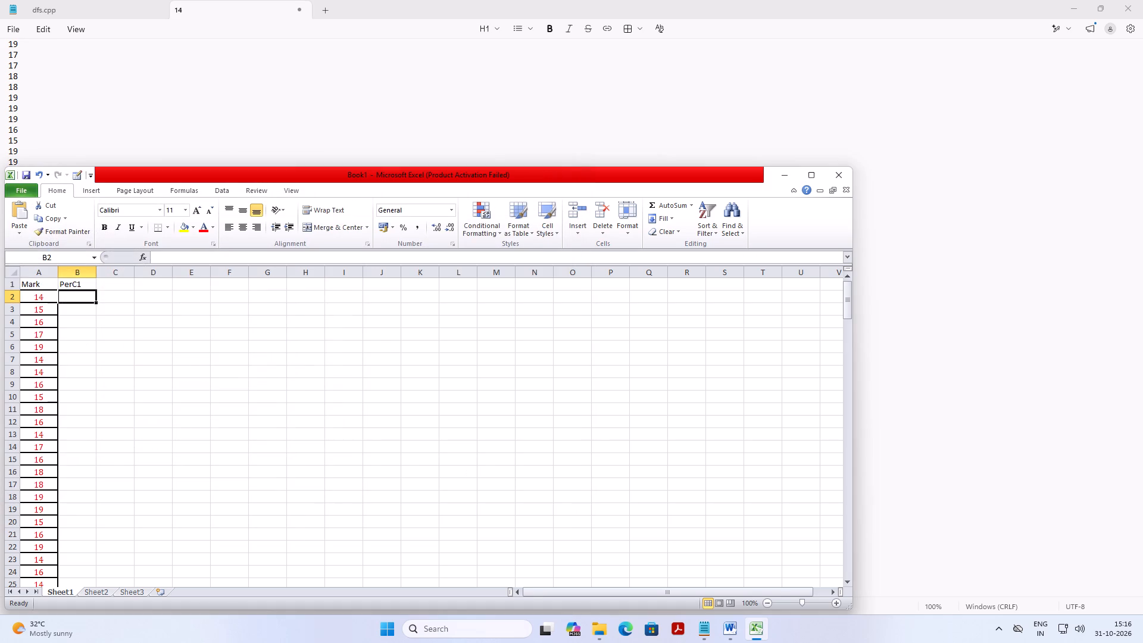